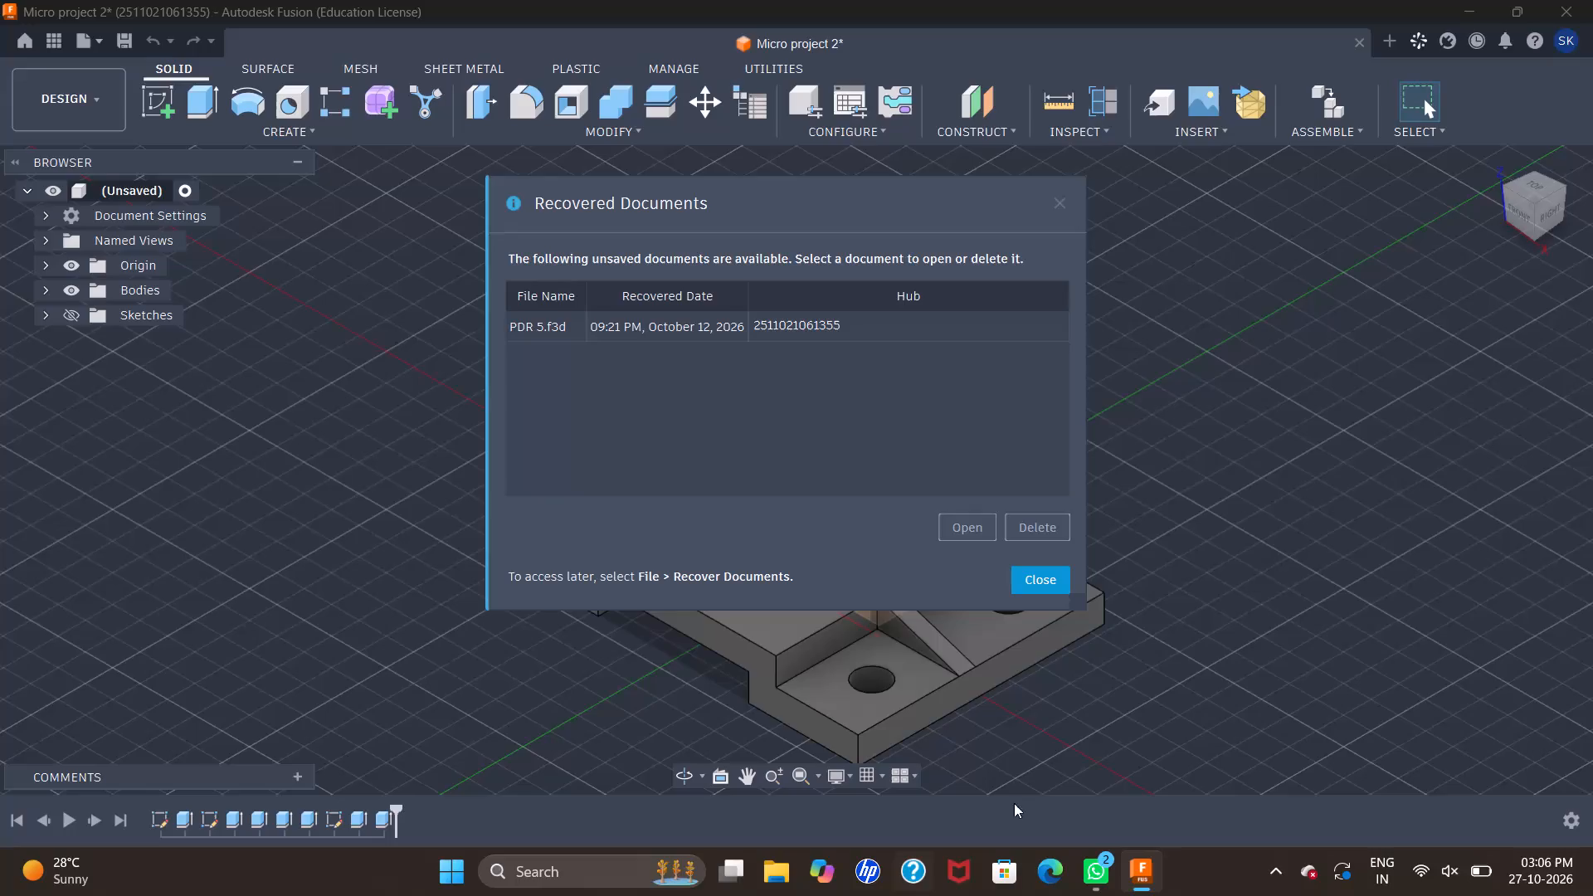
Dismiss the Recovered Documents dialog without opening or deleting PDR 5.f3d.
left_click(1051, 585)
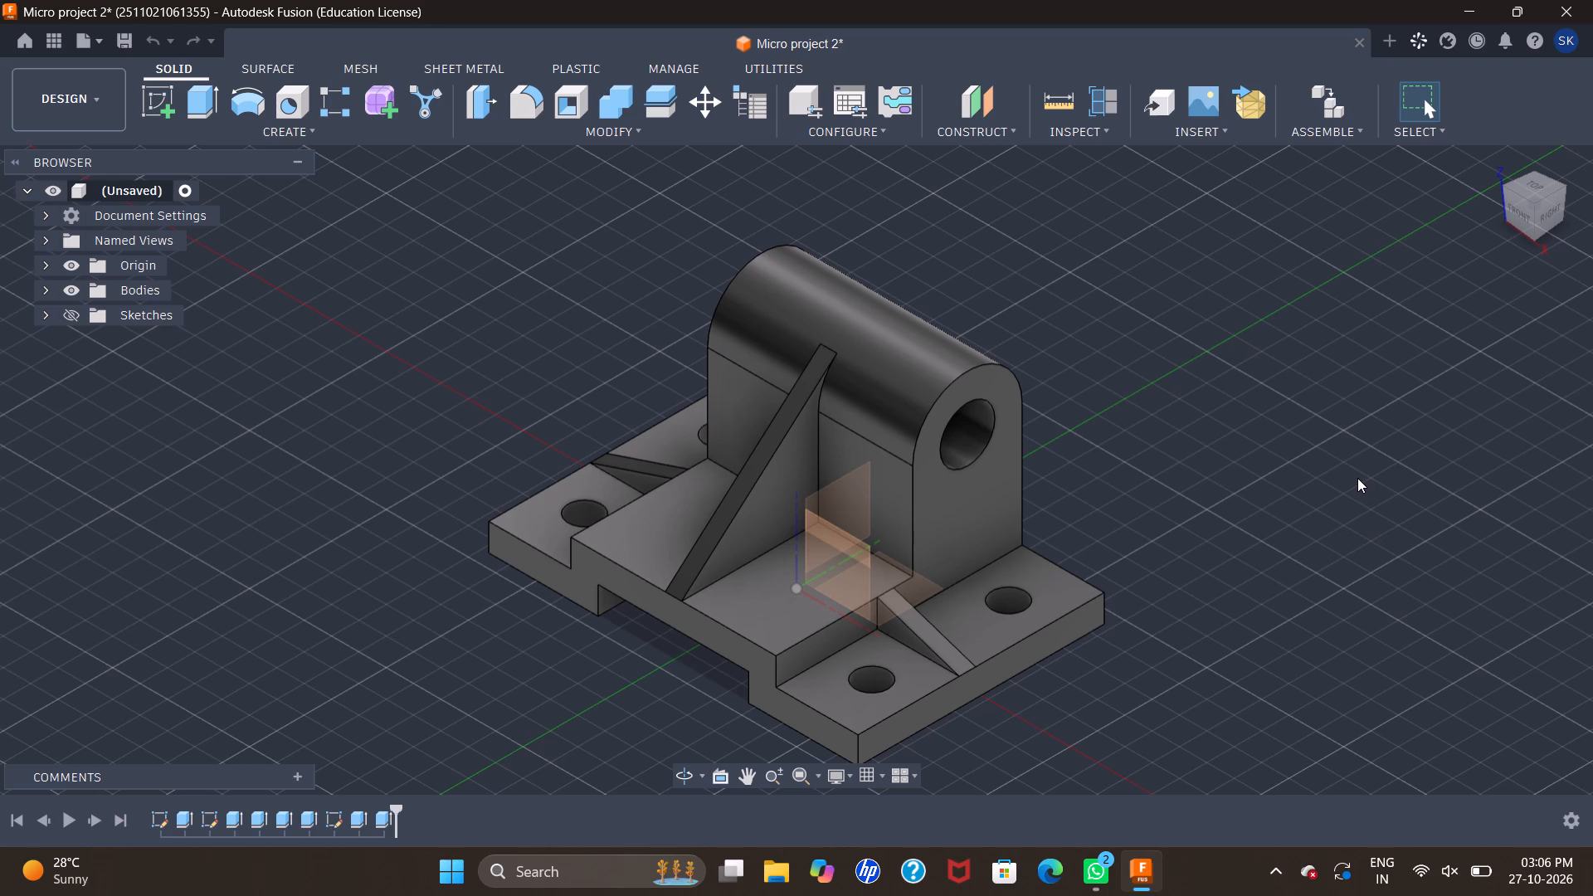
Capture a rectangular screenshot of nearly the whole design window, including the bracket model, browser tree and view cube, excluding the timeline.
key("Print")
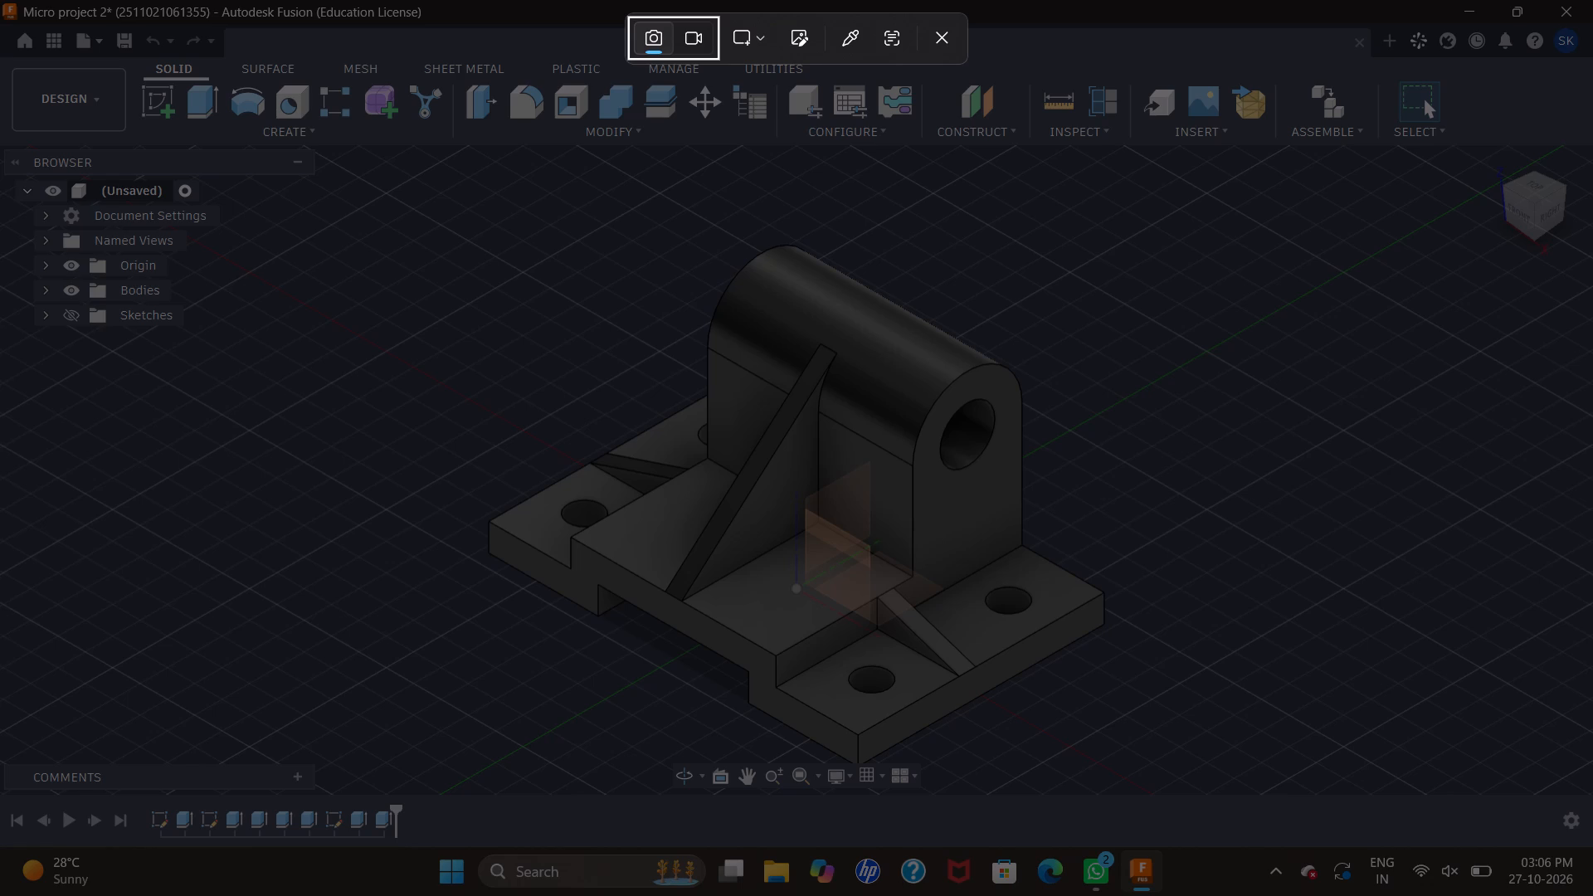
left_click_drag(17, 22, 973, 504)
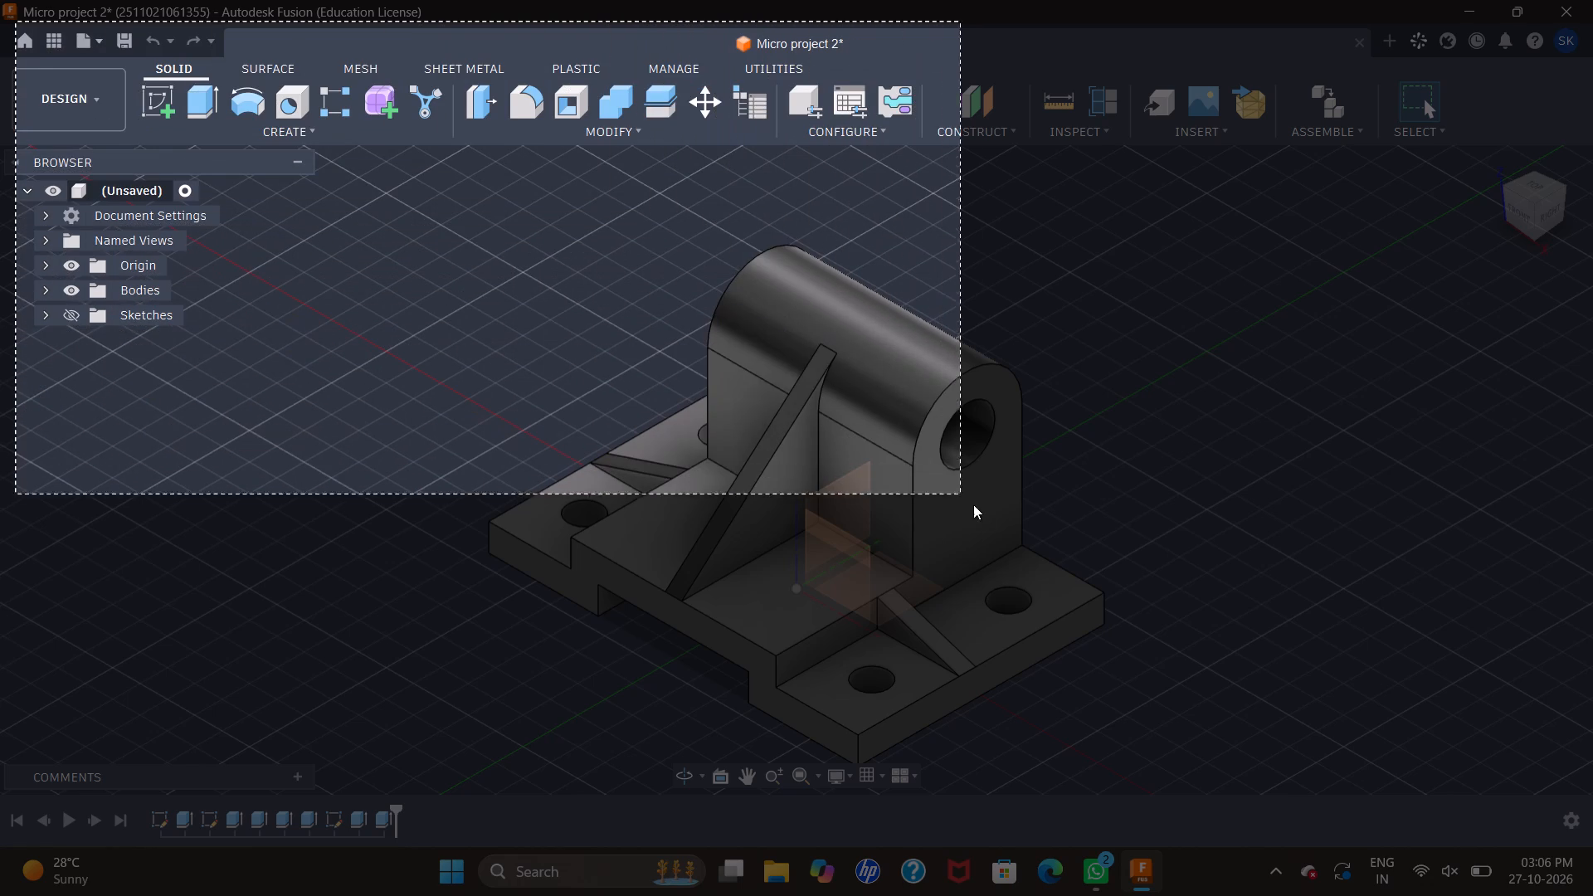
left_click_drag(973, 504, 1238, 601)
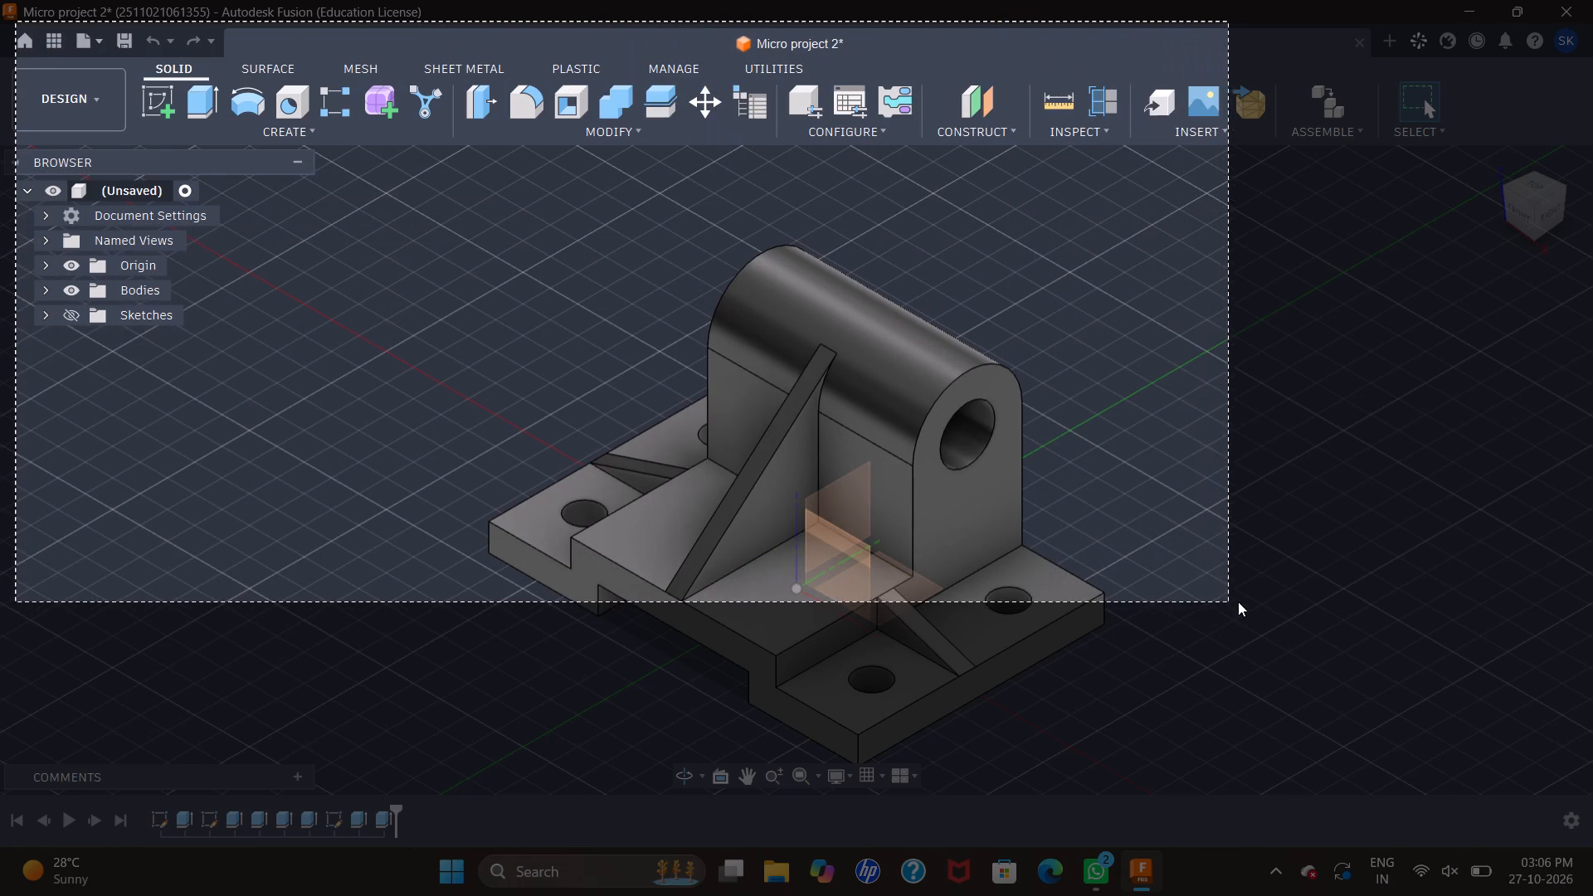
left_click_drag(1238, 601, 1436, 835)
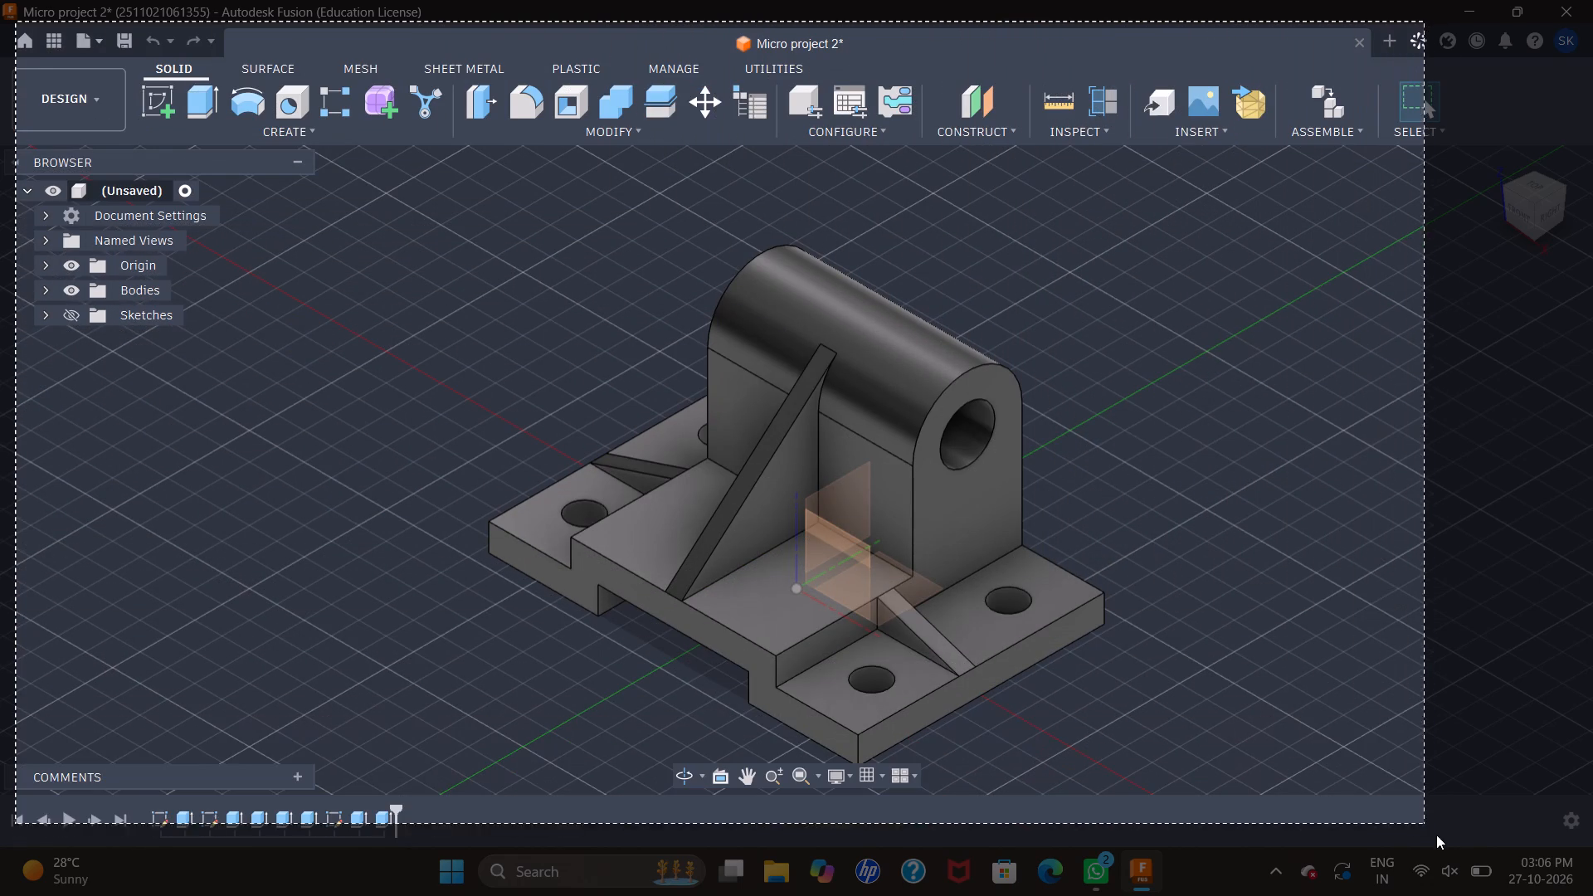
left_click_drag(1436, 835, 1530, 821)
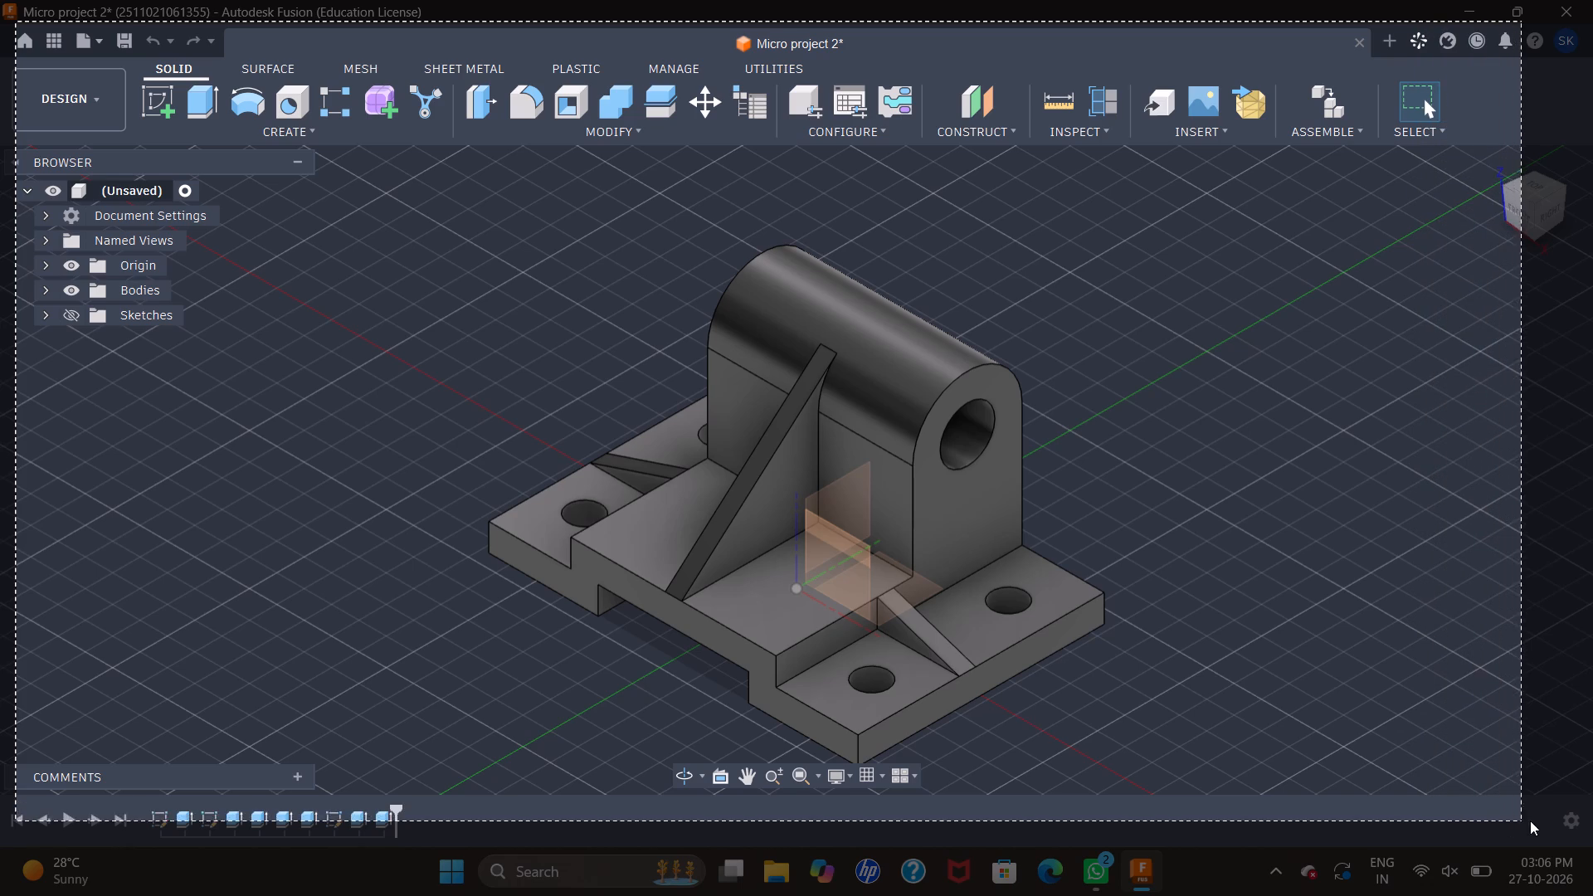
left_click_drag(1530, 821, 1568, 790)
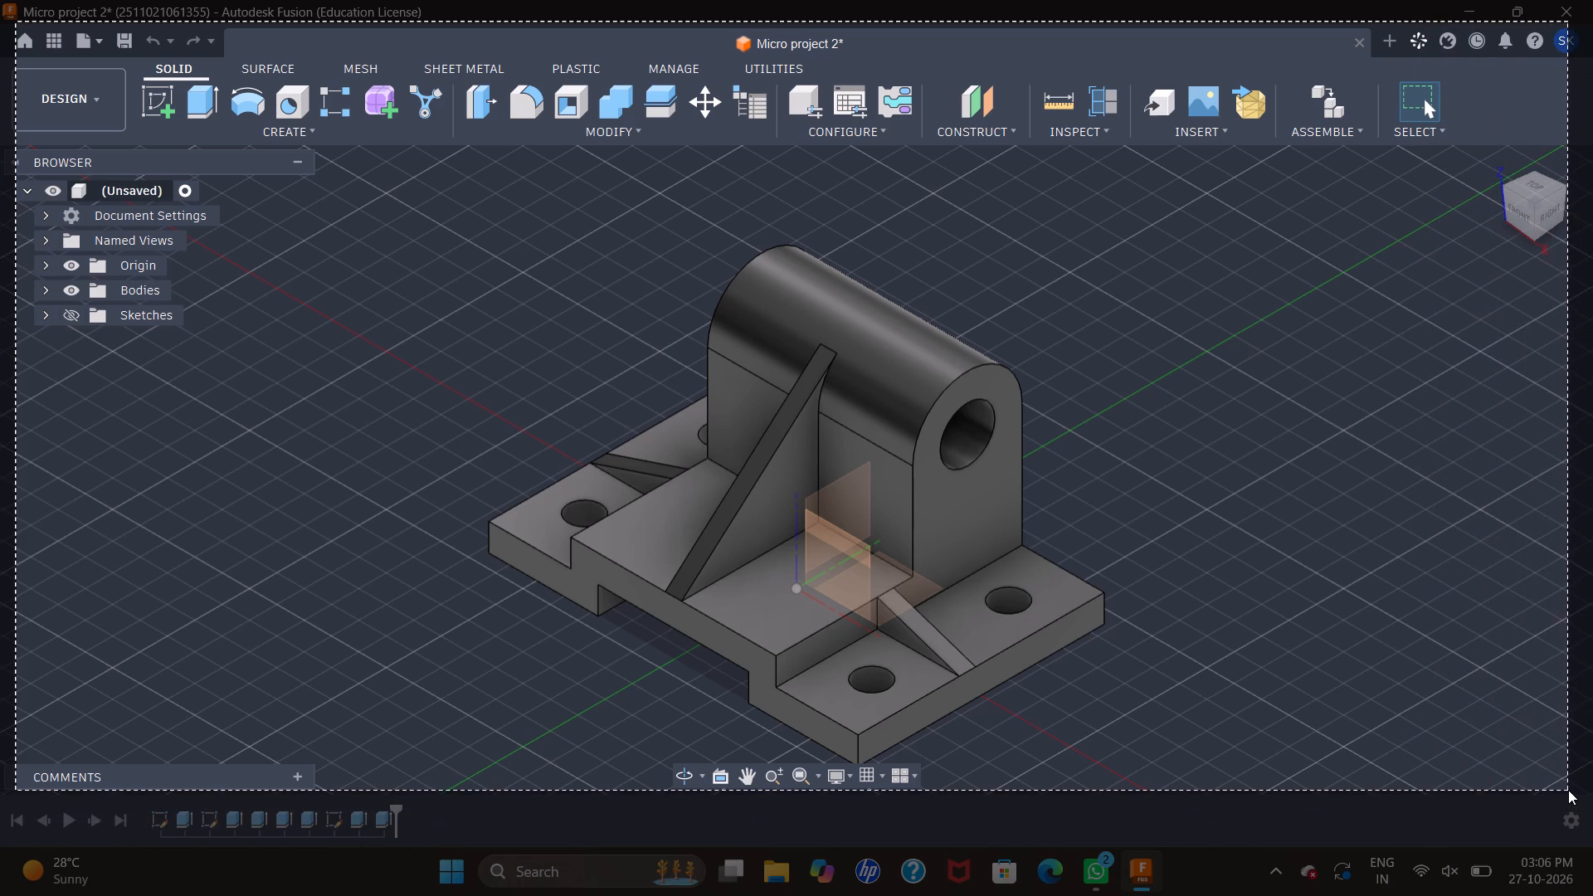
Finish the rectangular screenshot of the bracket model, widening the selection to the screen edge and keeping the timeline excluded.
left_click_drag(1568, 790, 1592, 786)
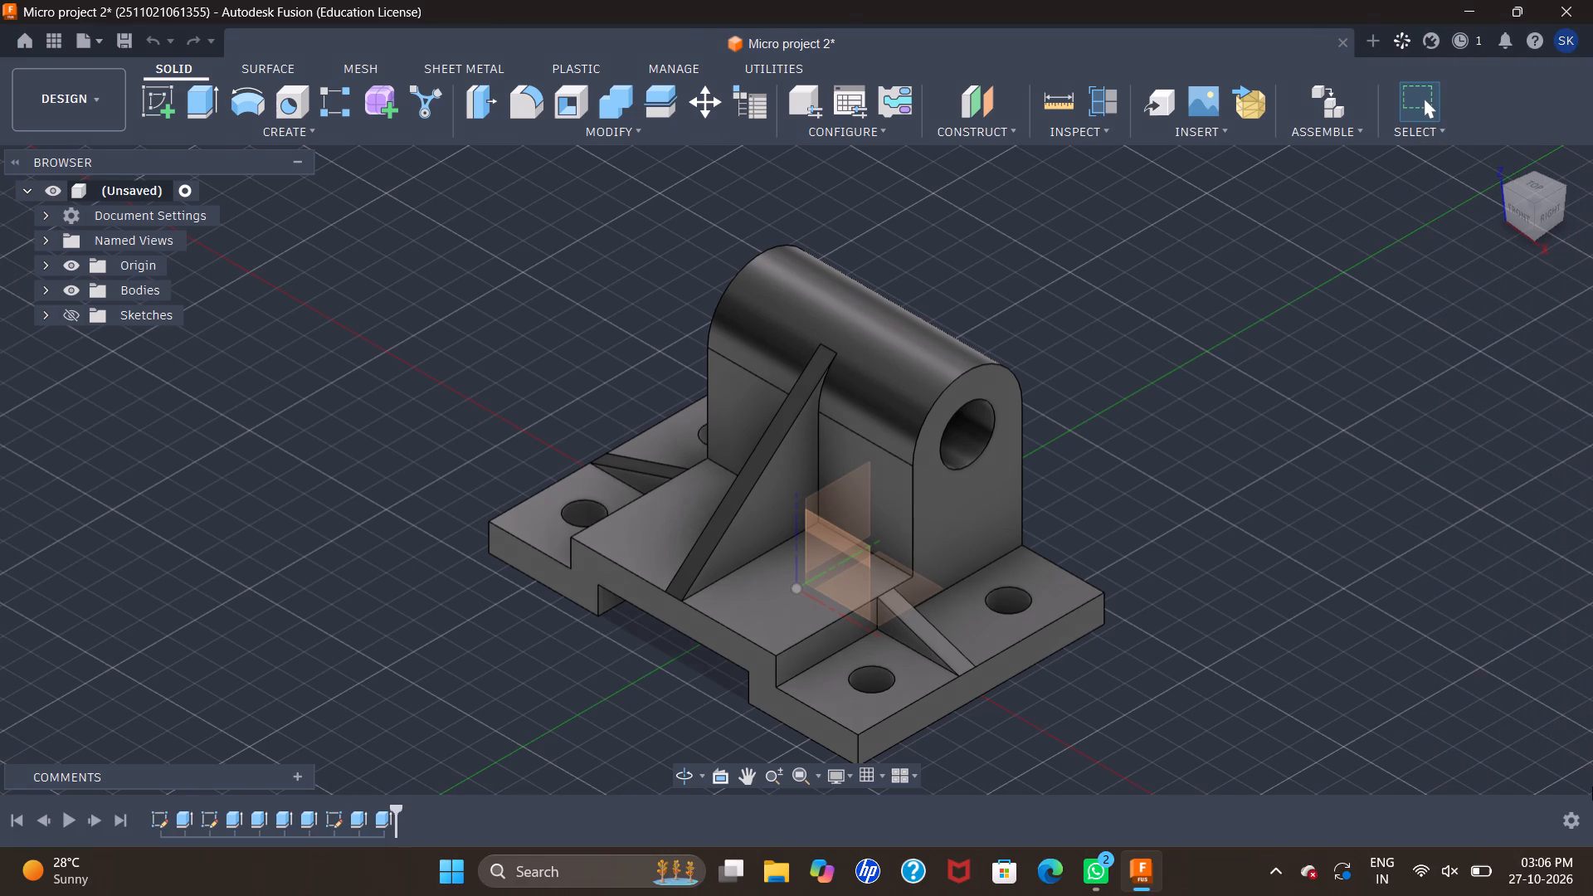
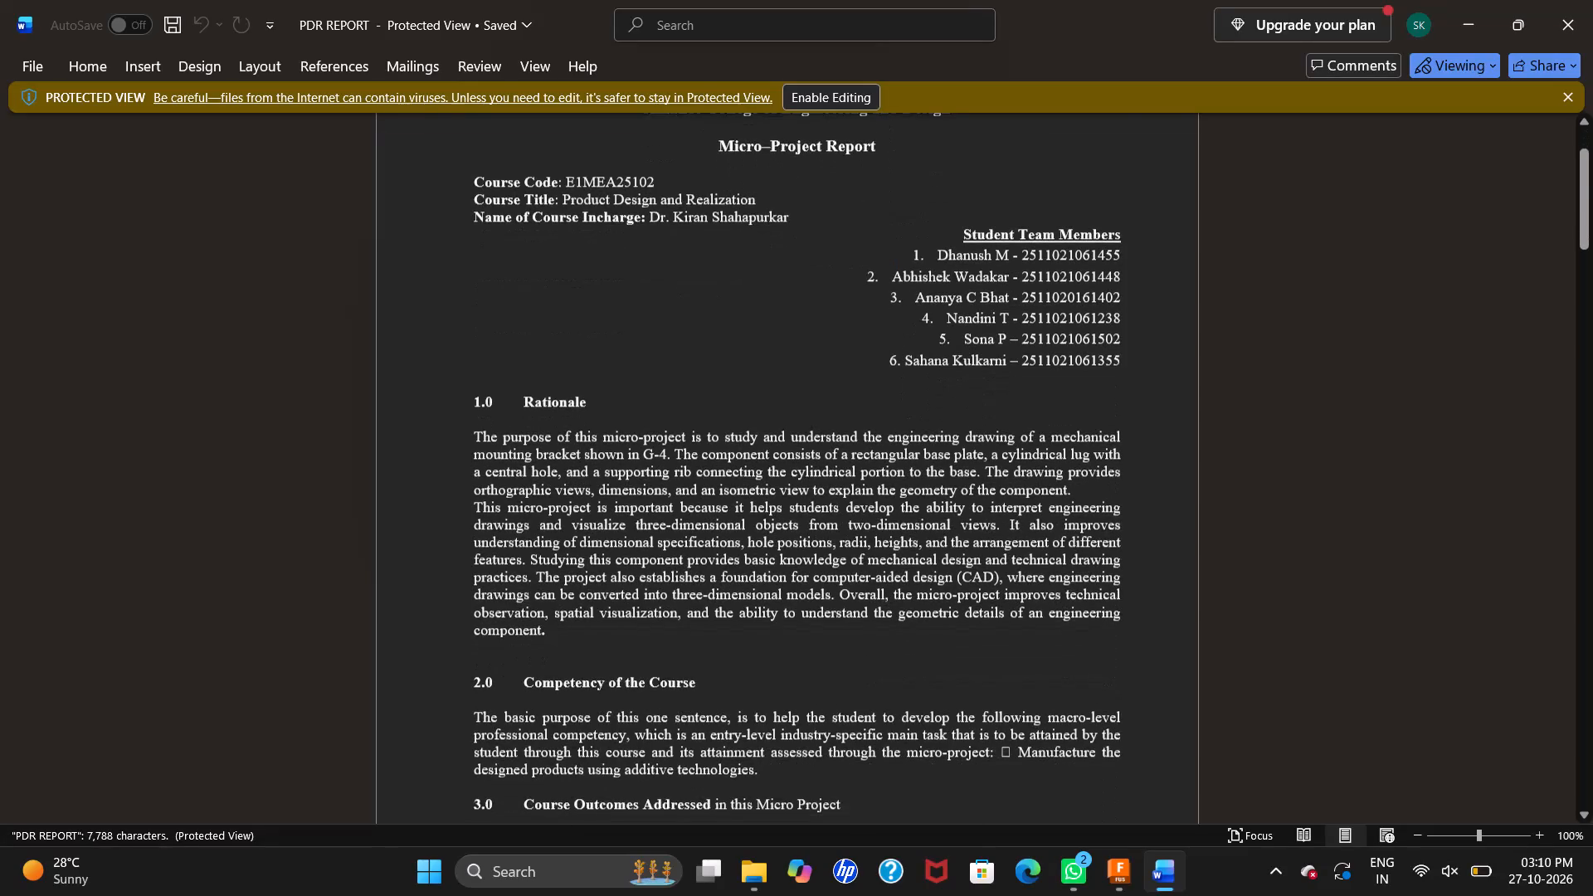
Review the PDR REPORT document from the Rationale through the section 7.0 outputs, including the bracket's design, methodology and dimensional information.
scroll(839, 432, "down", 1)
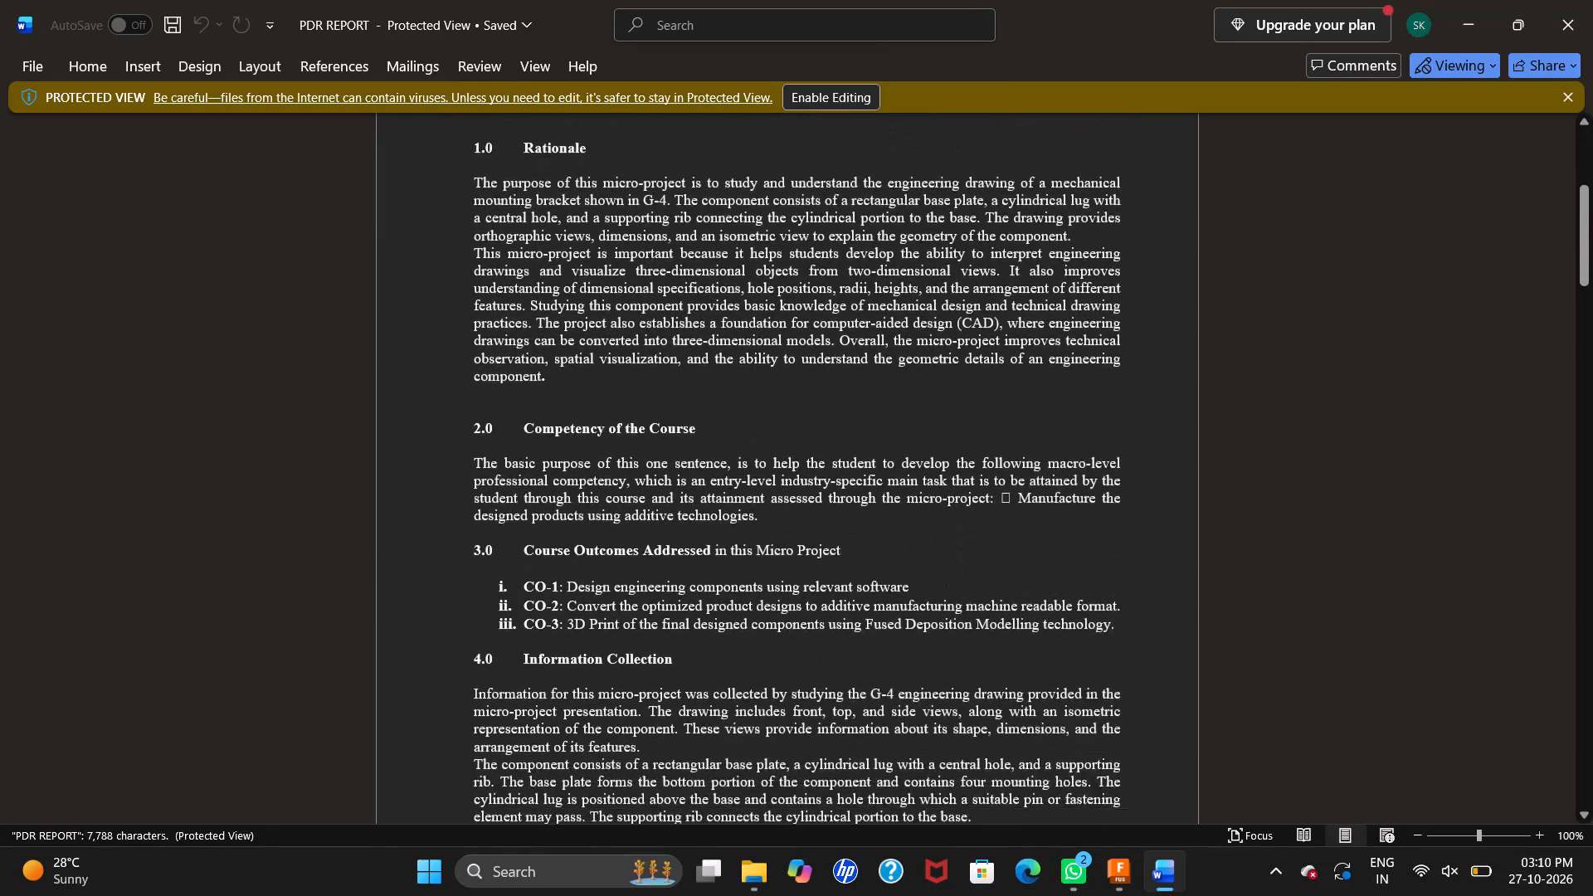
scroll(839, 432, "down", 3)
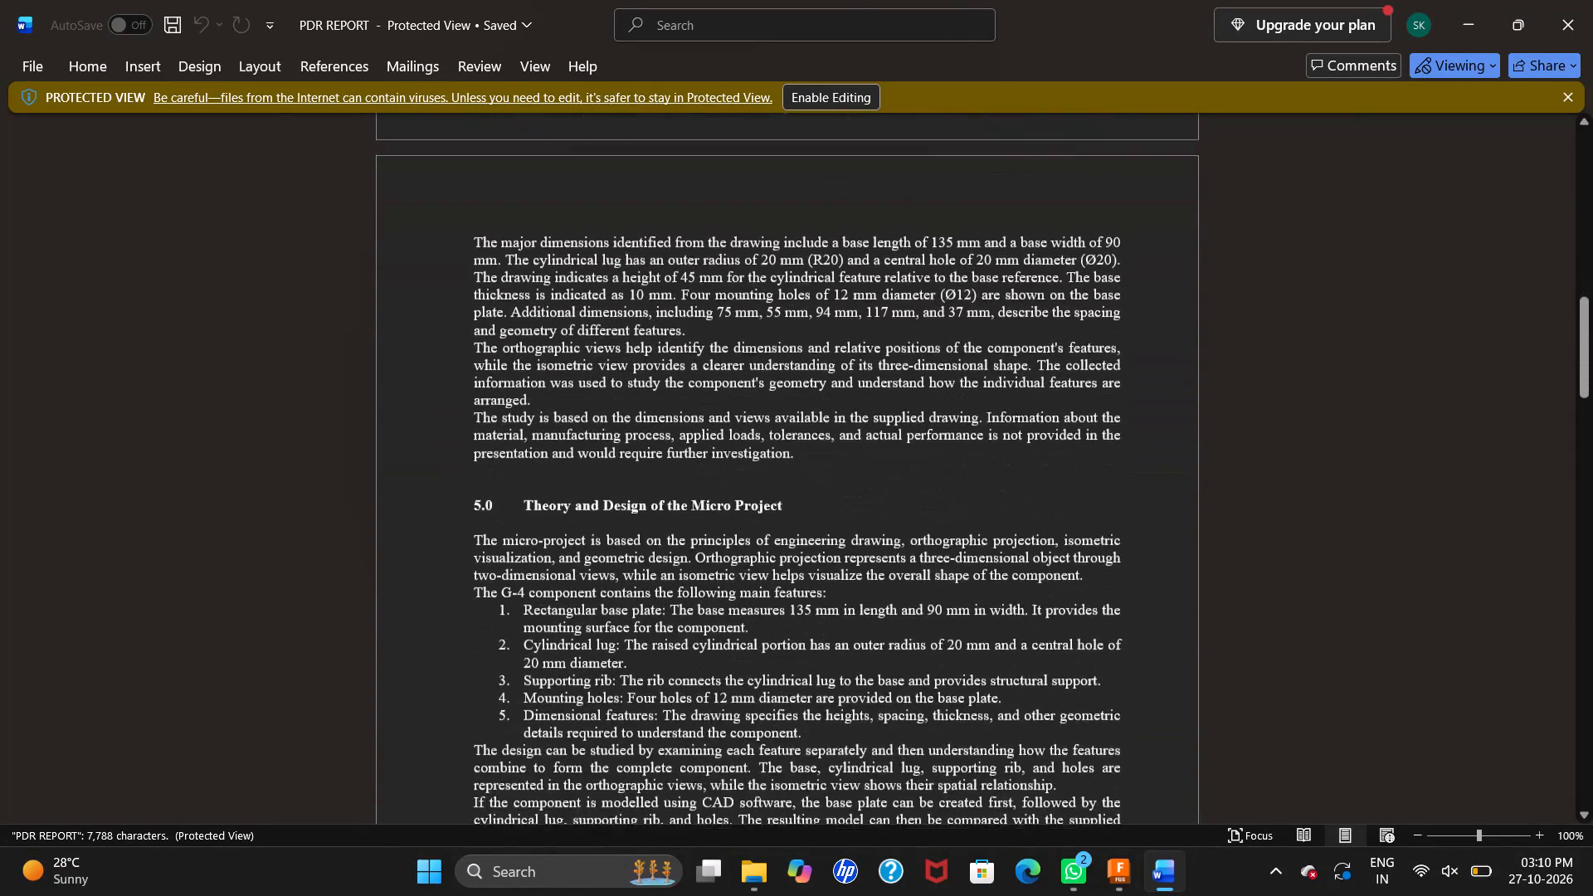
scroll(839, 432, "down", 1)
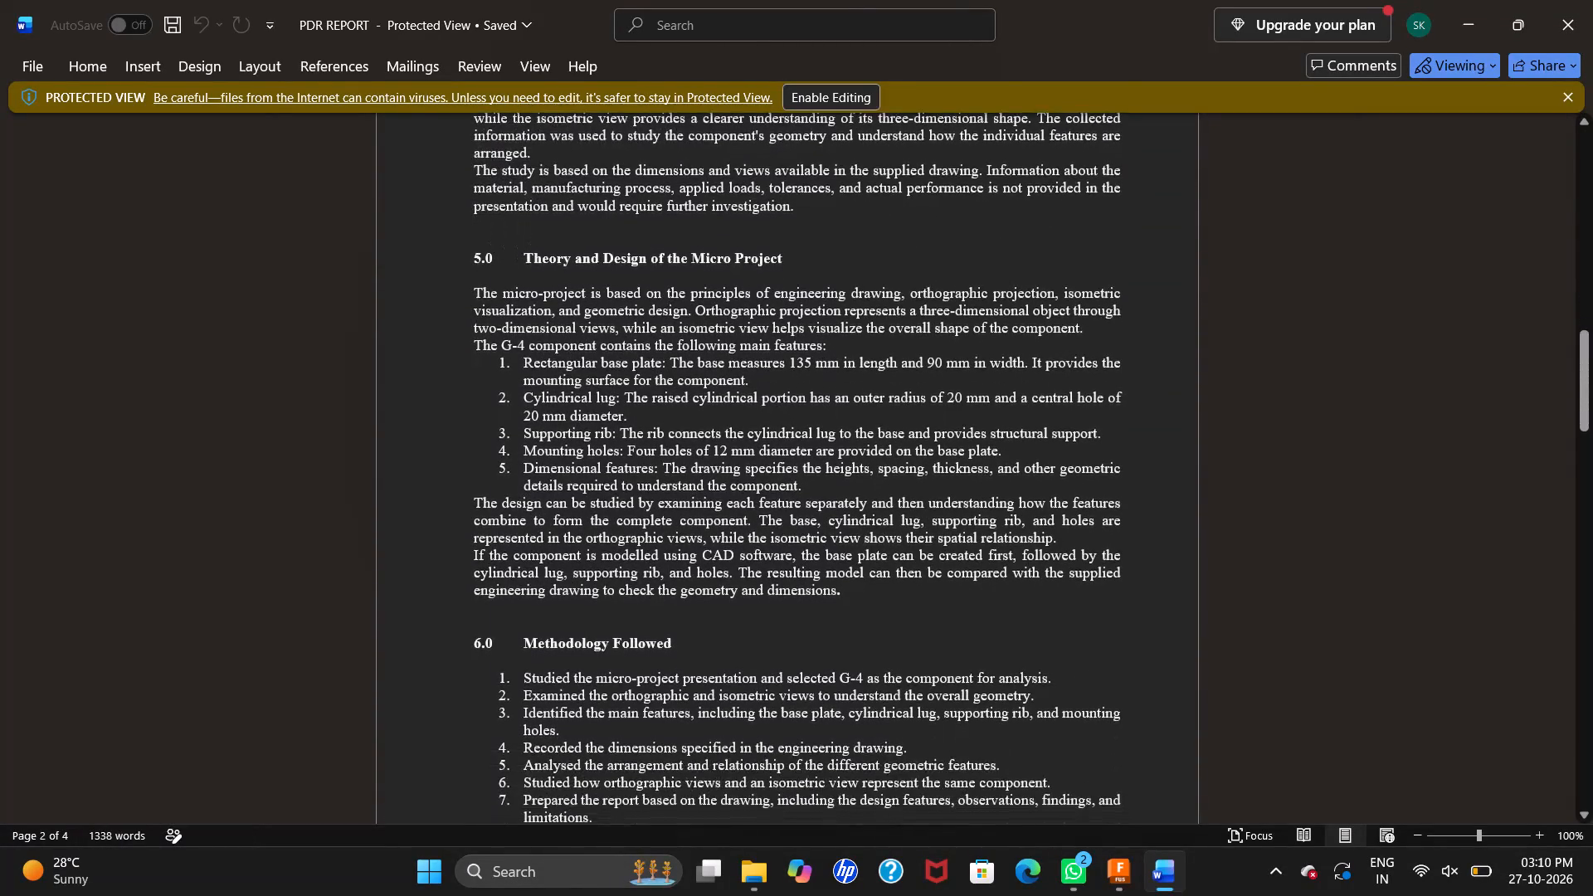
scroll(735, 475, "down", 2)
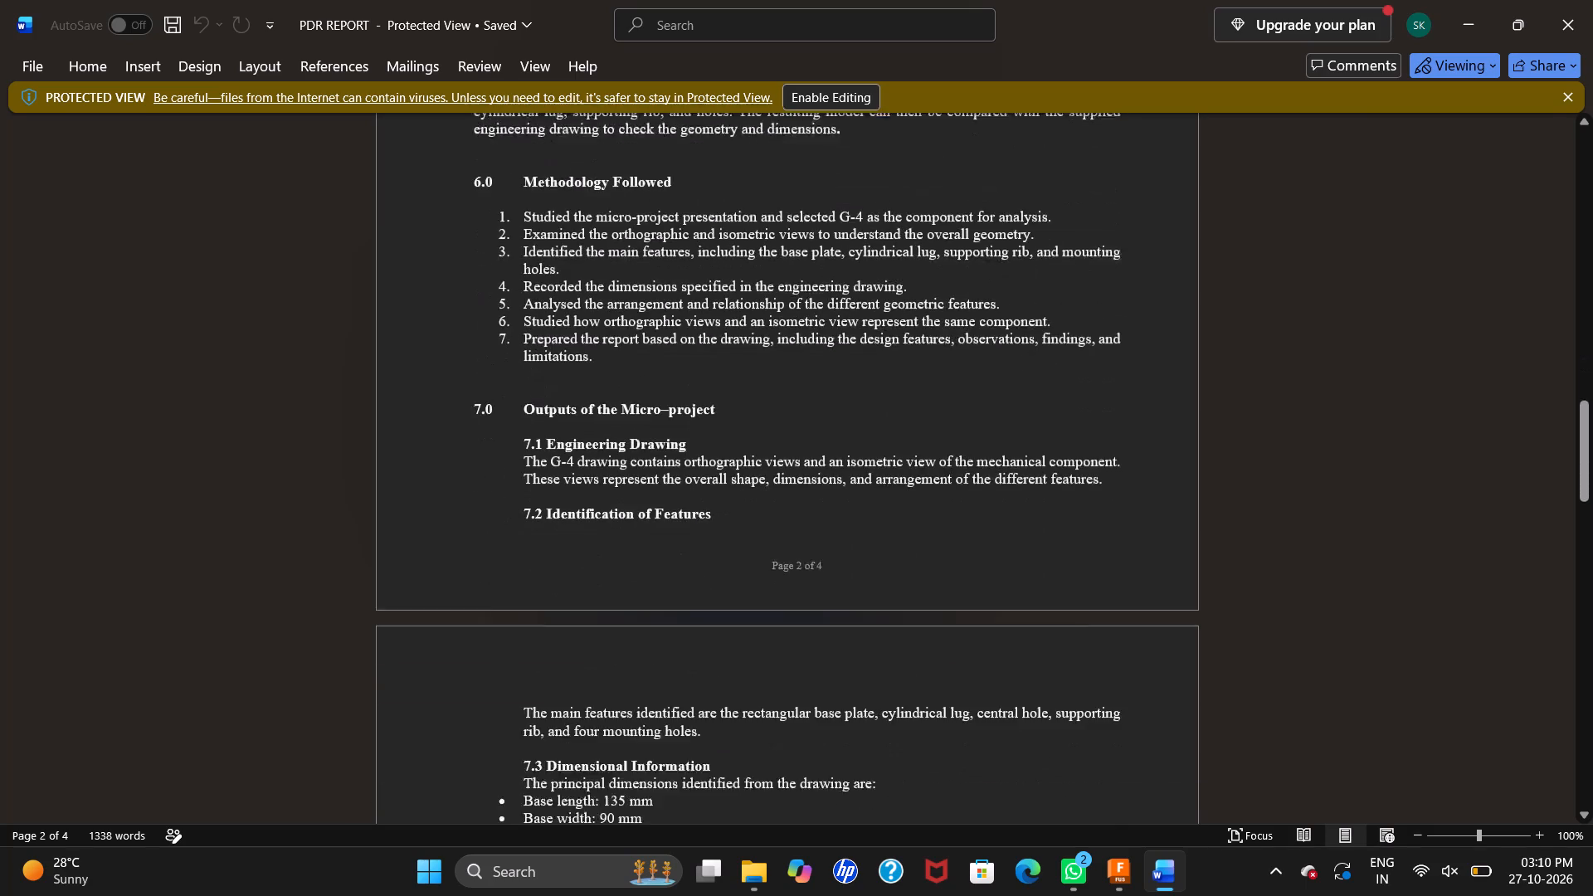
scroll(735, 475, "down", 2)
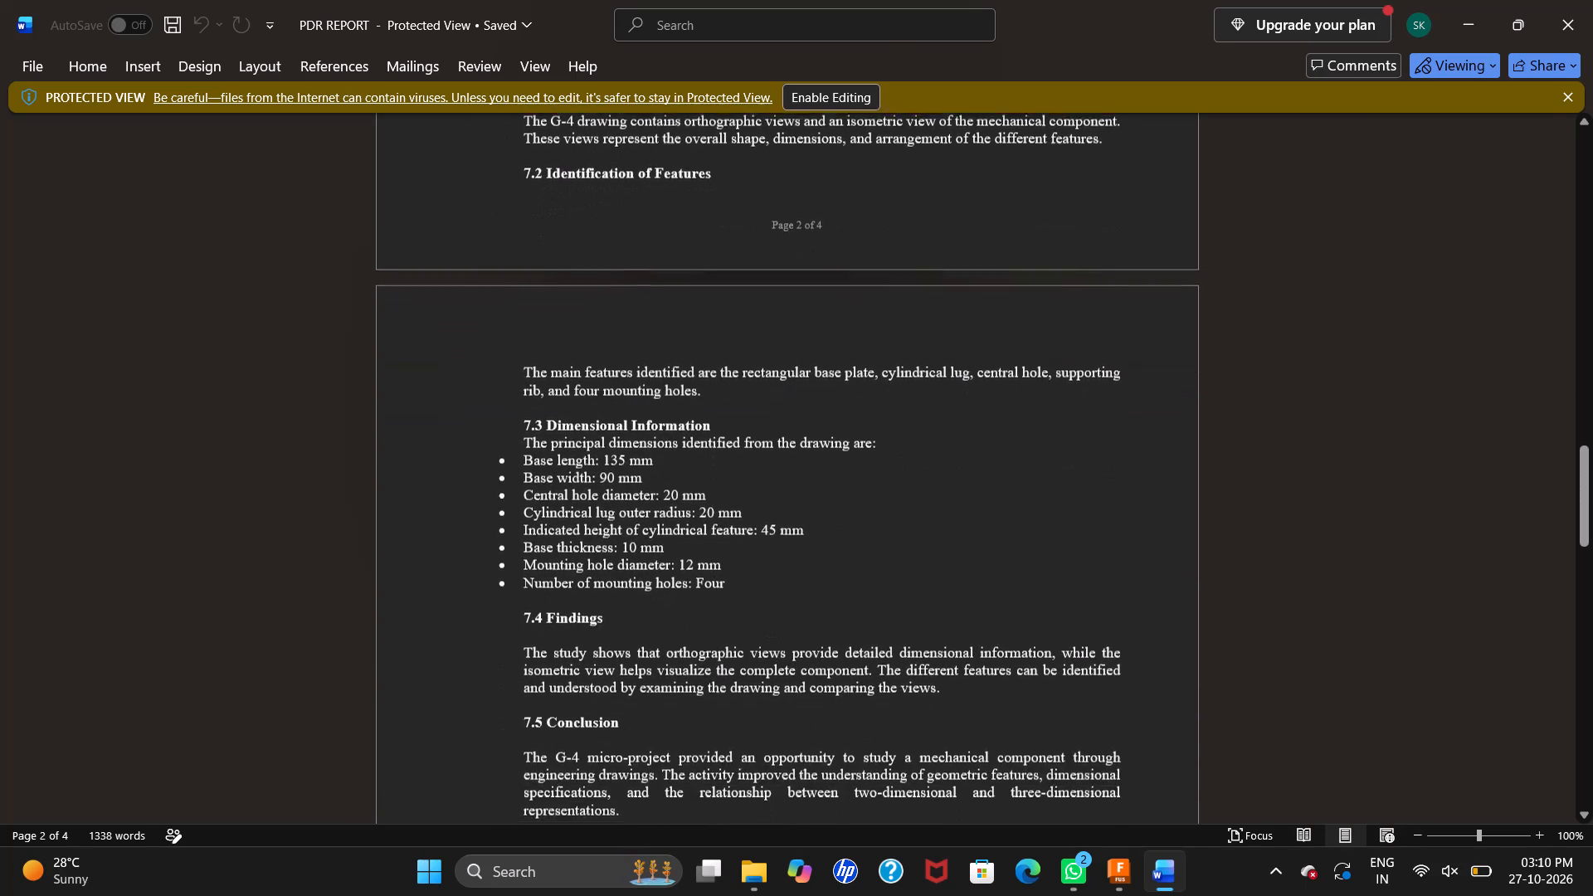
scroll(735, 475, "up", 2)
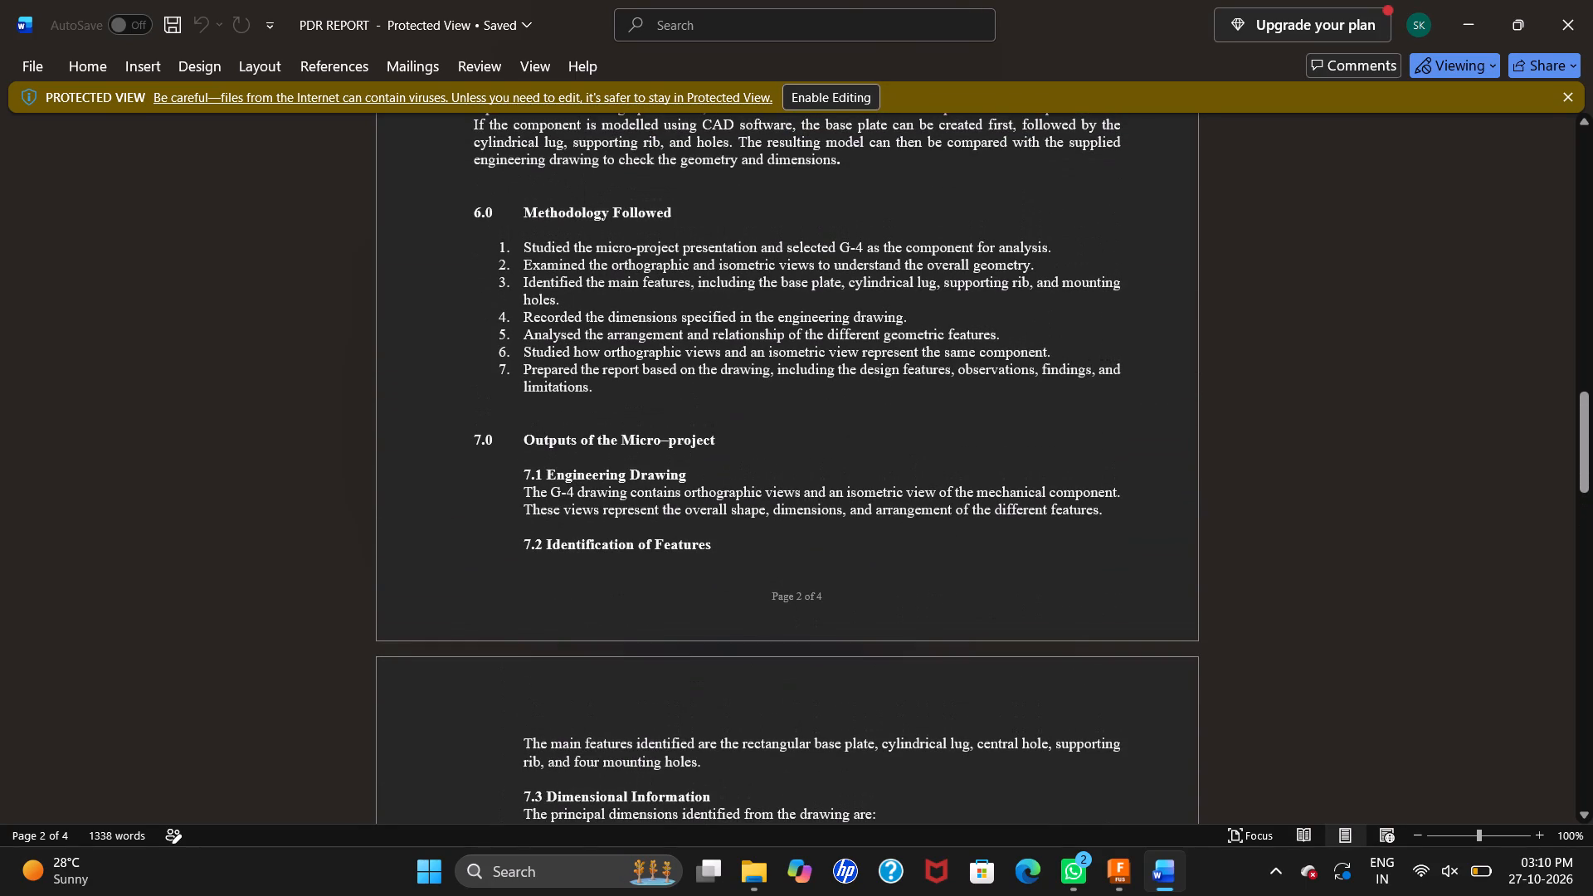
scroll(735, 475, "up", 1)
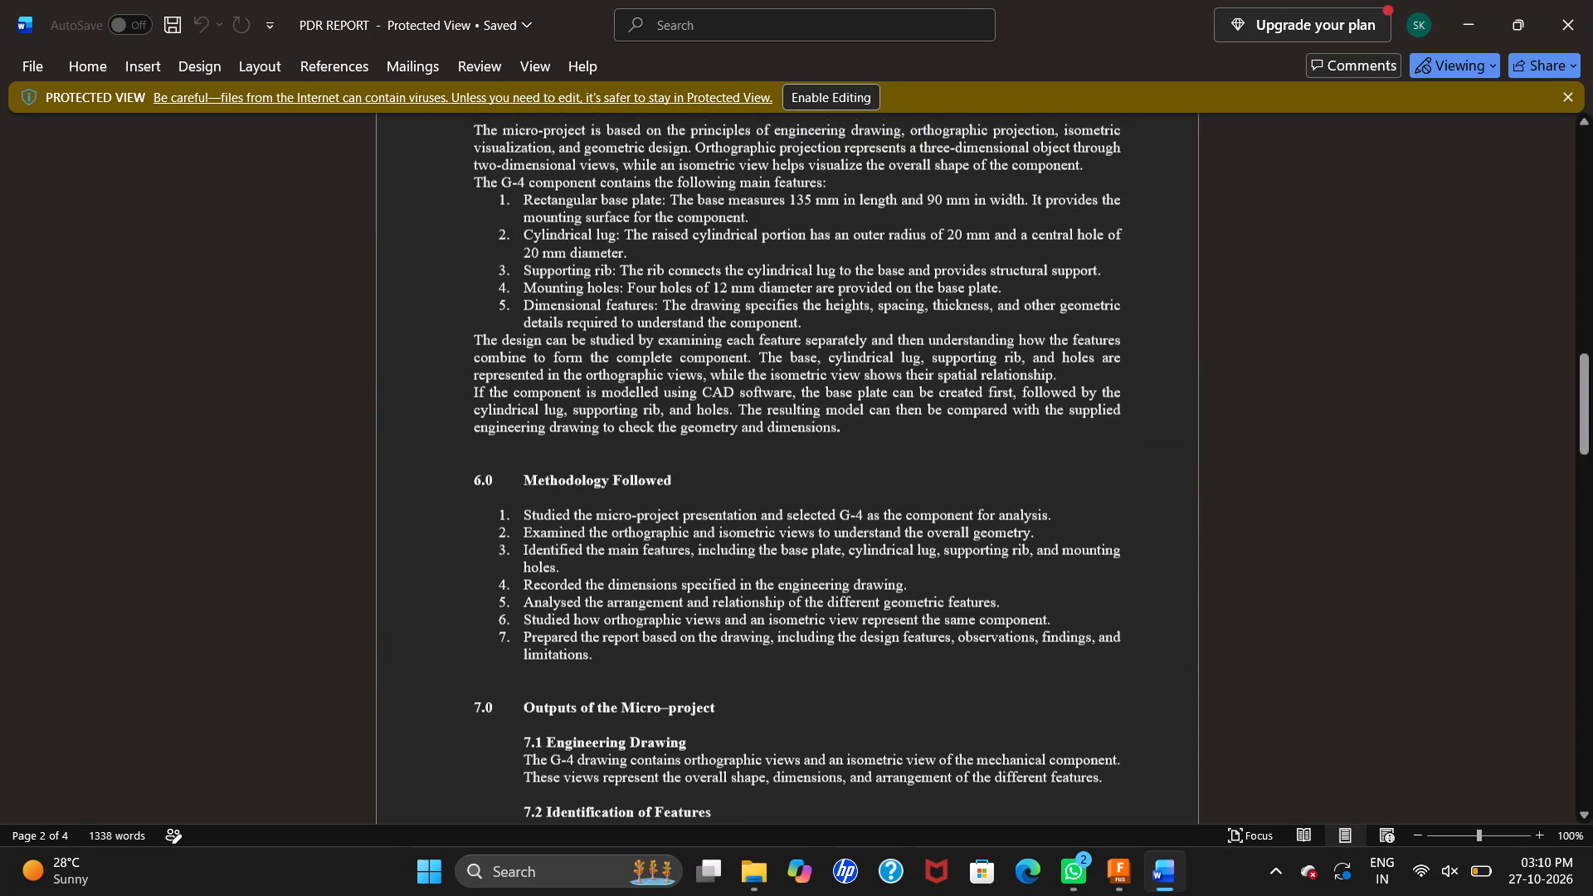
scroll(735, 475, "up", 5)
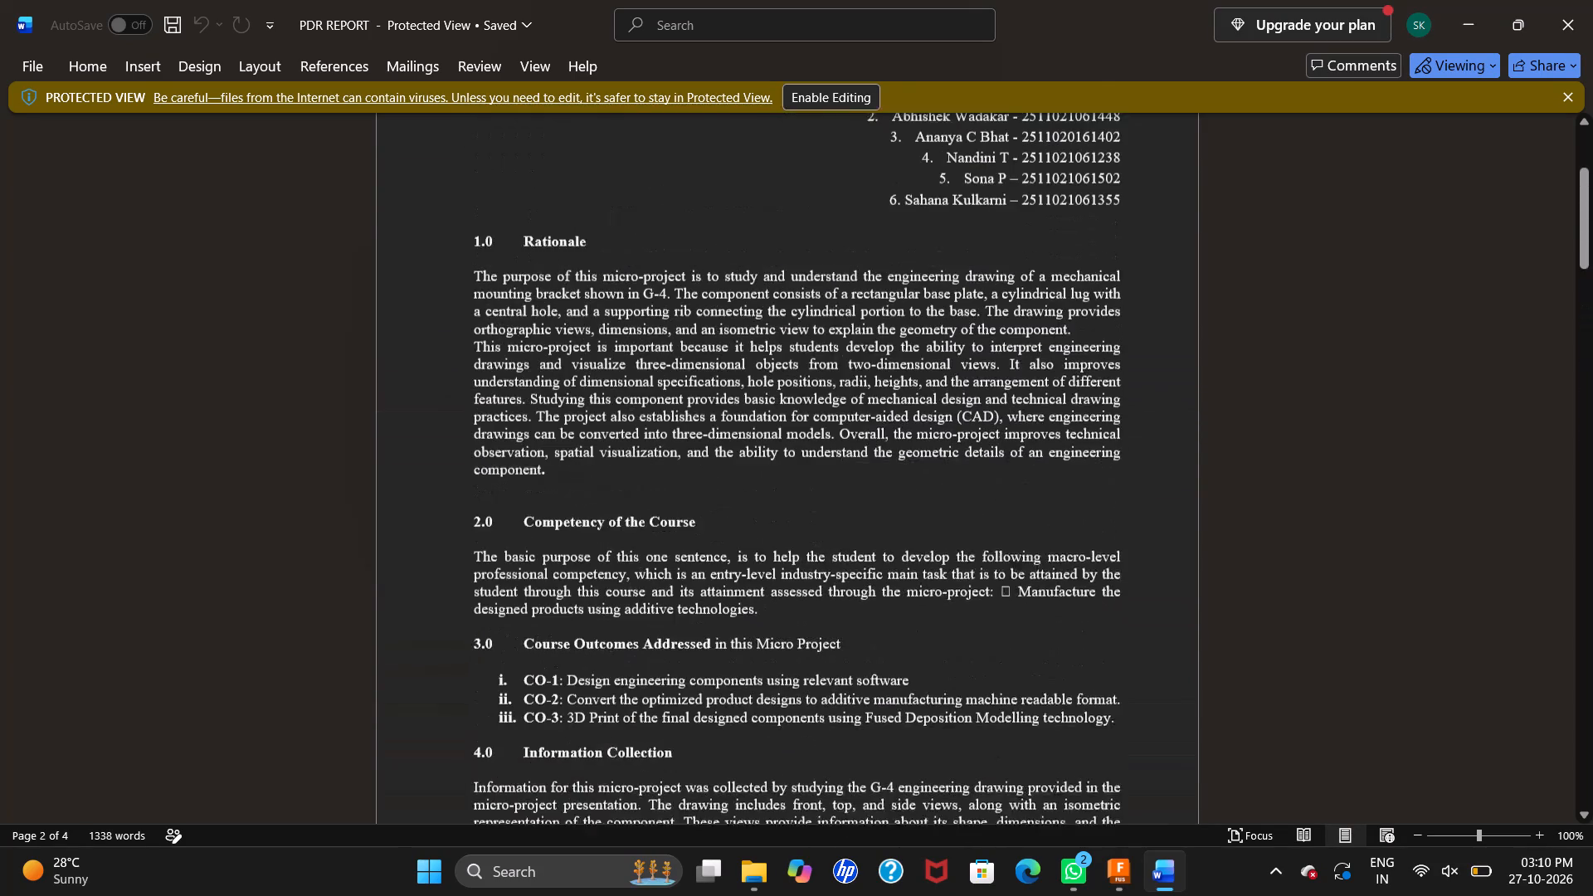
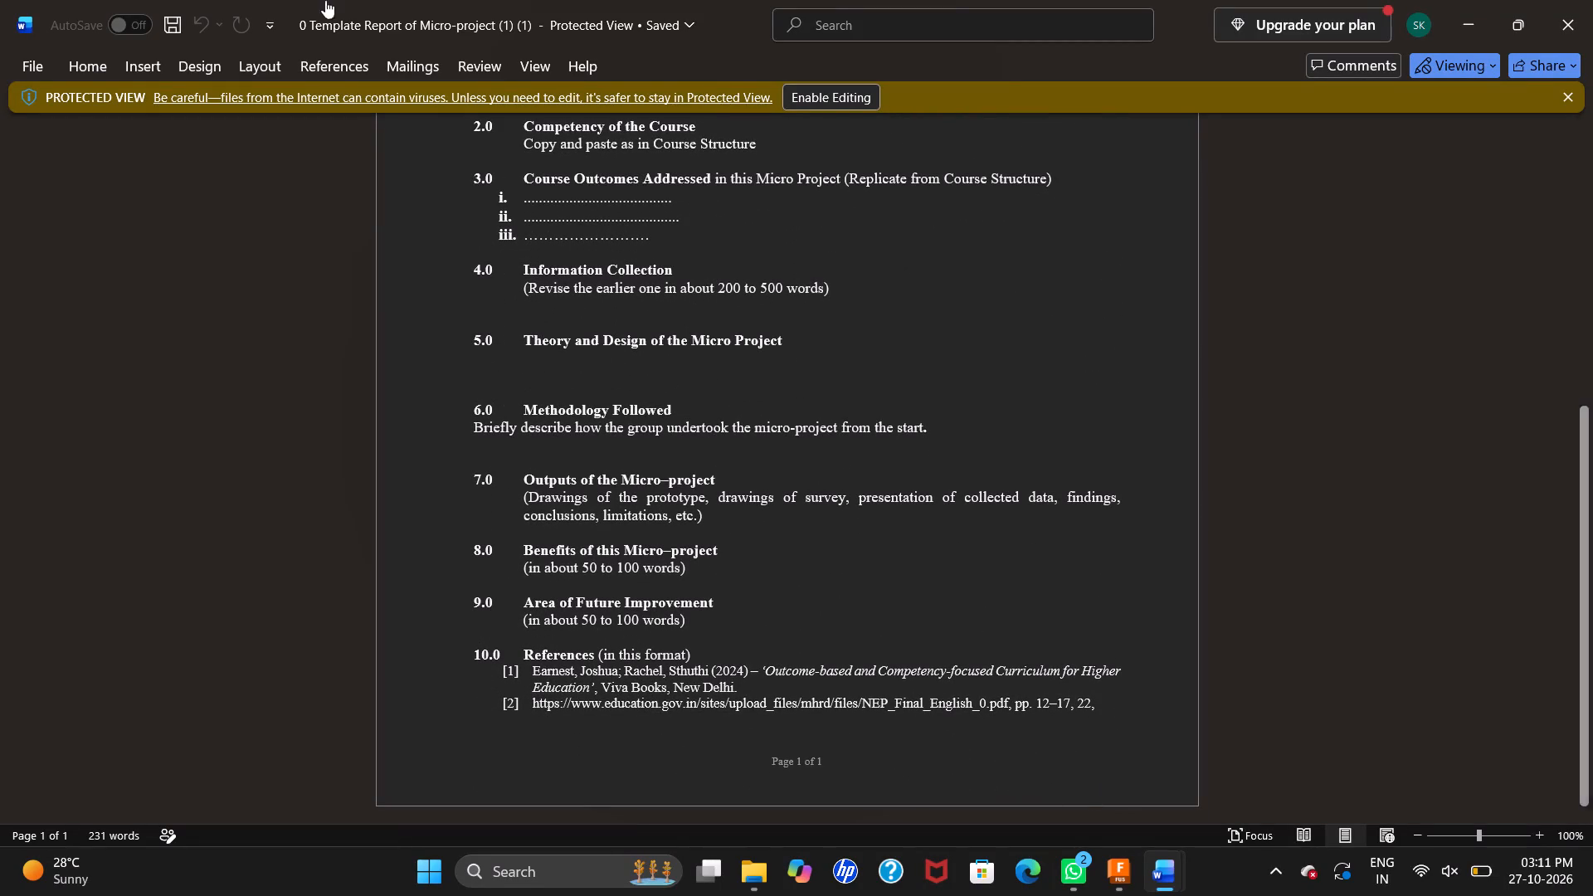
Close the Template Report of Micro-project document.
left_click(1566, 30)
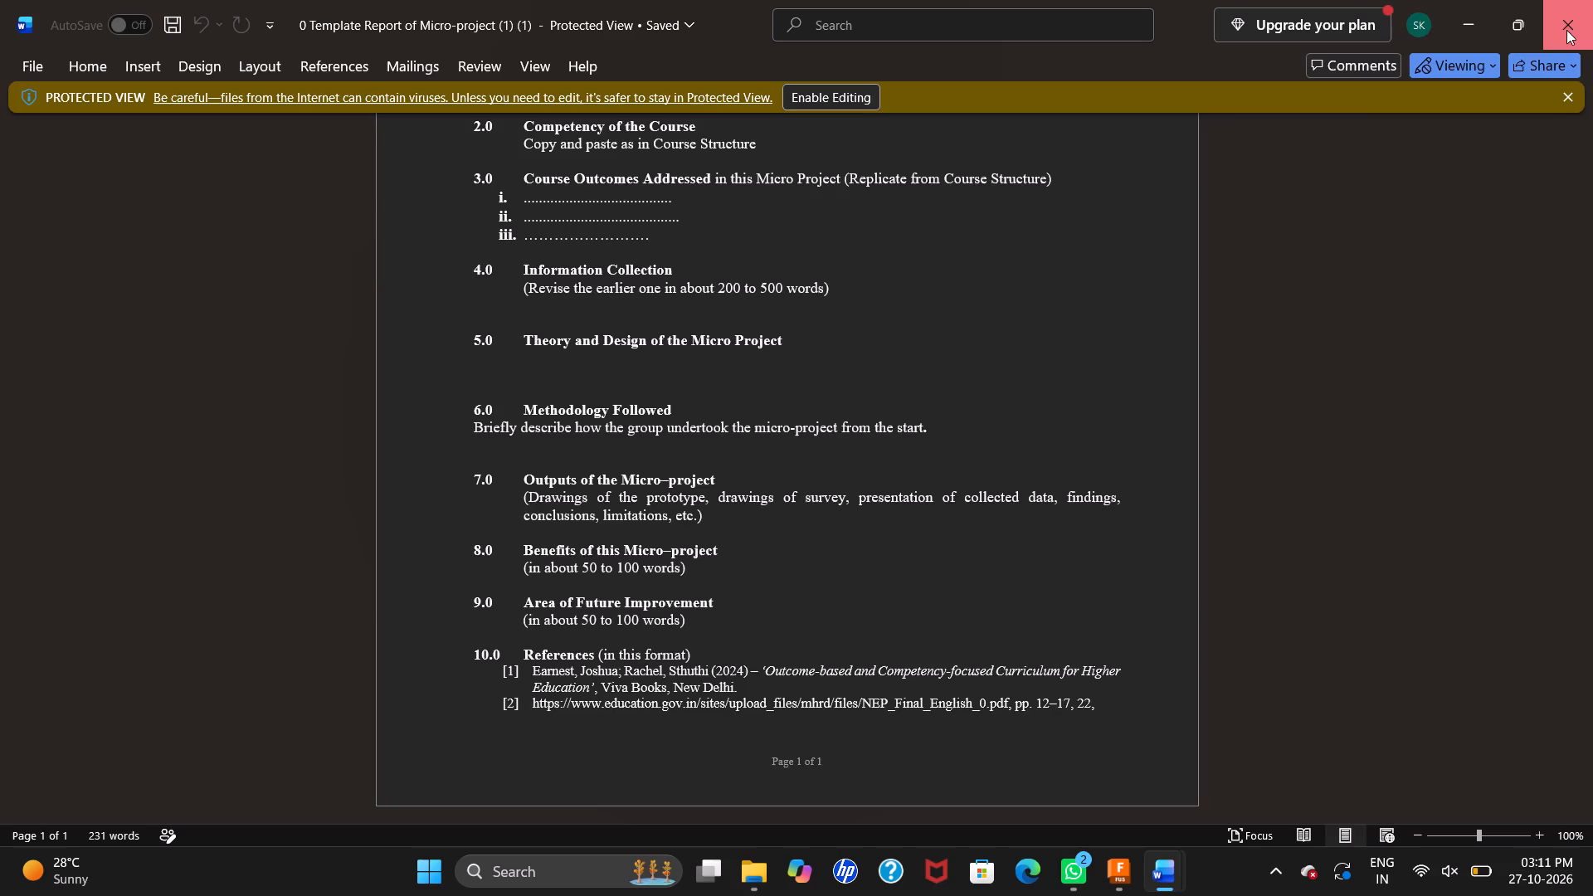
Look through the PDR REPORT sections from 2.0 to 9.0 for a place to put the bracket screenshot.
scroll(889, 371, "down", 1)
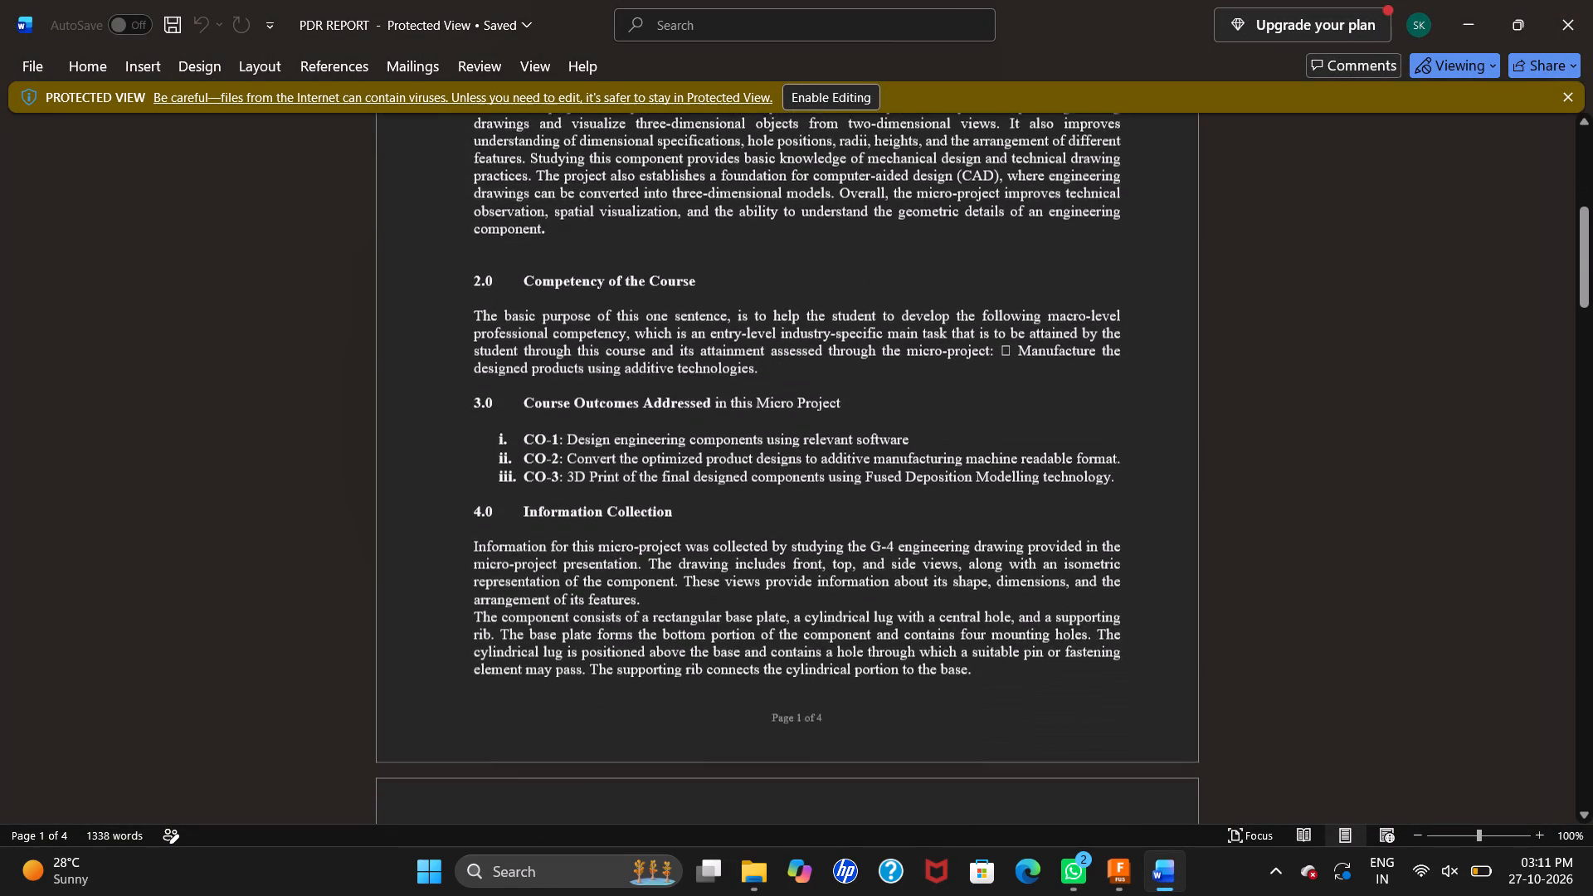
scroll(889, 371, "down", 2)
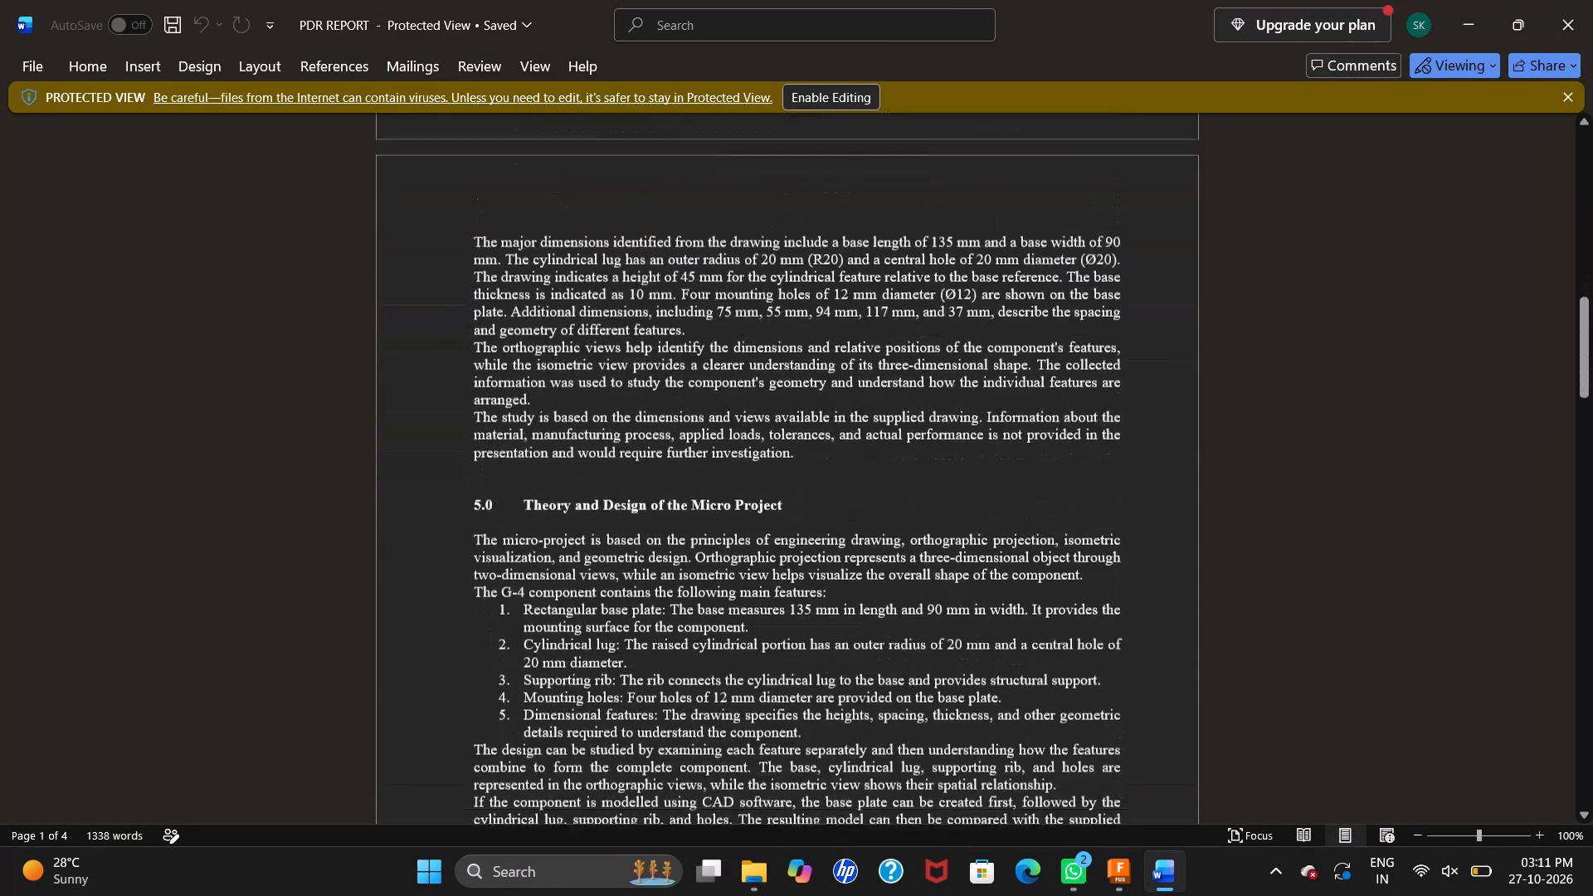
scroll(889, 371, "down", 3)
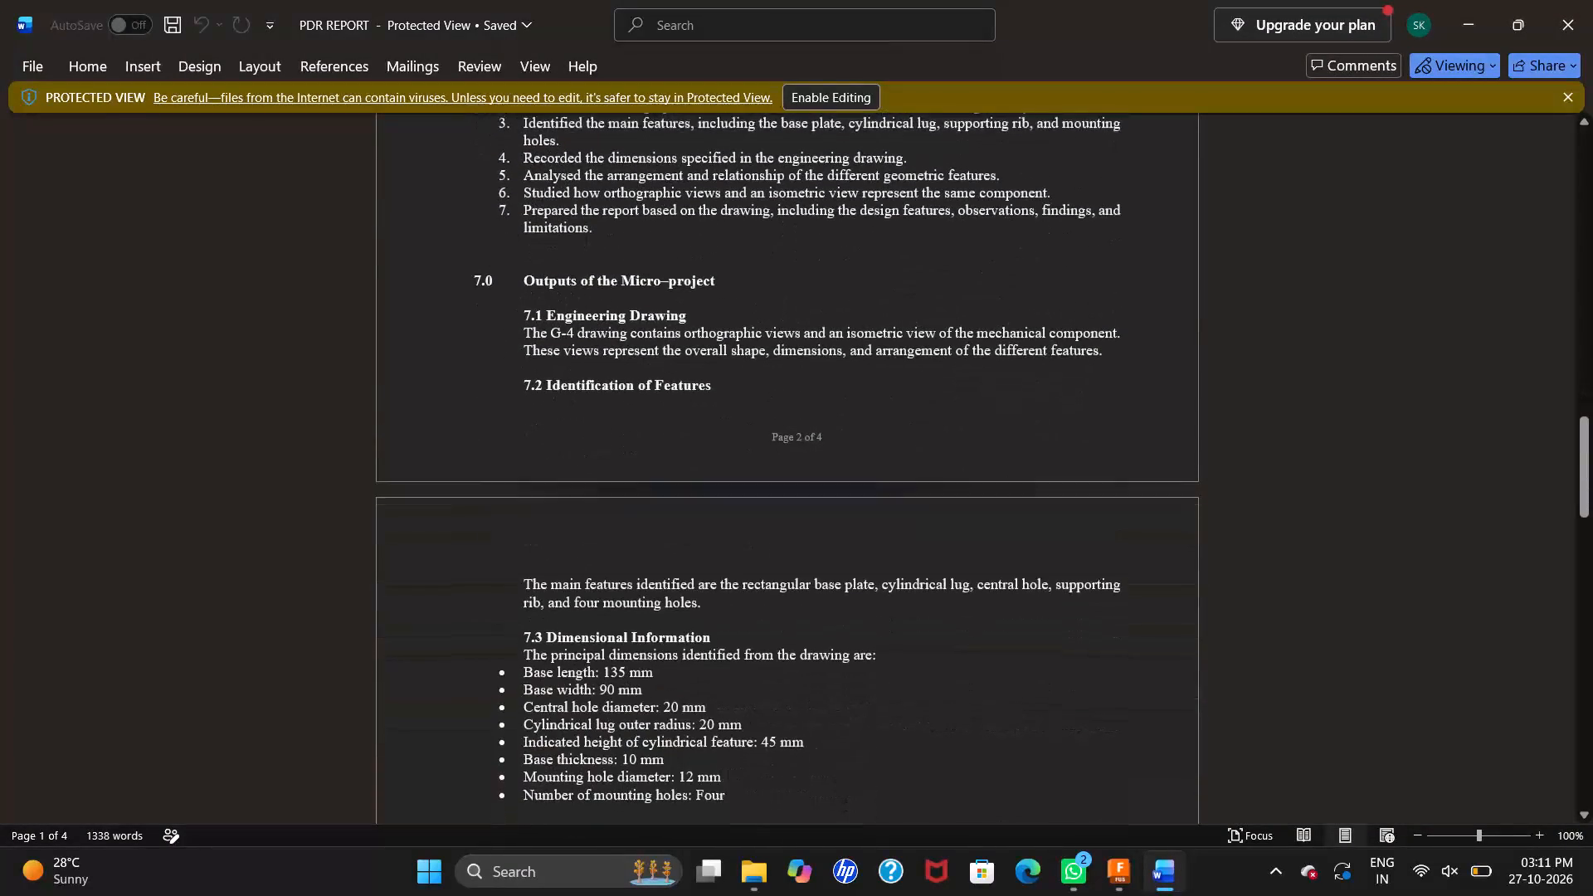
scroll(877, 338, "down", 1)
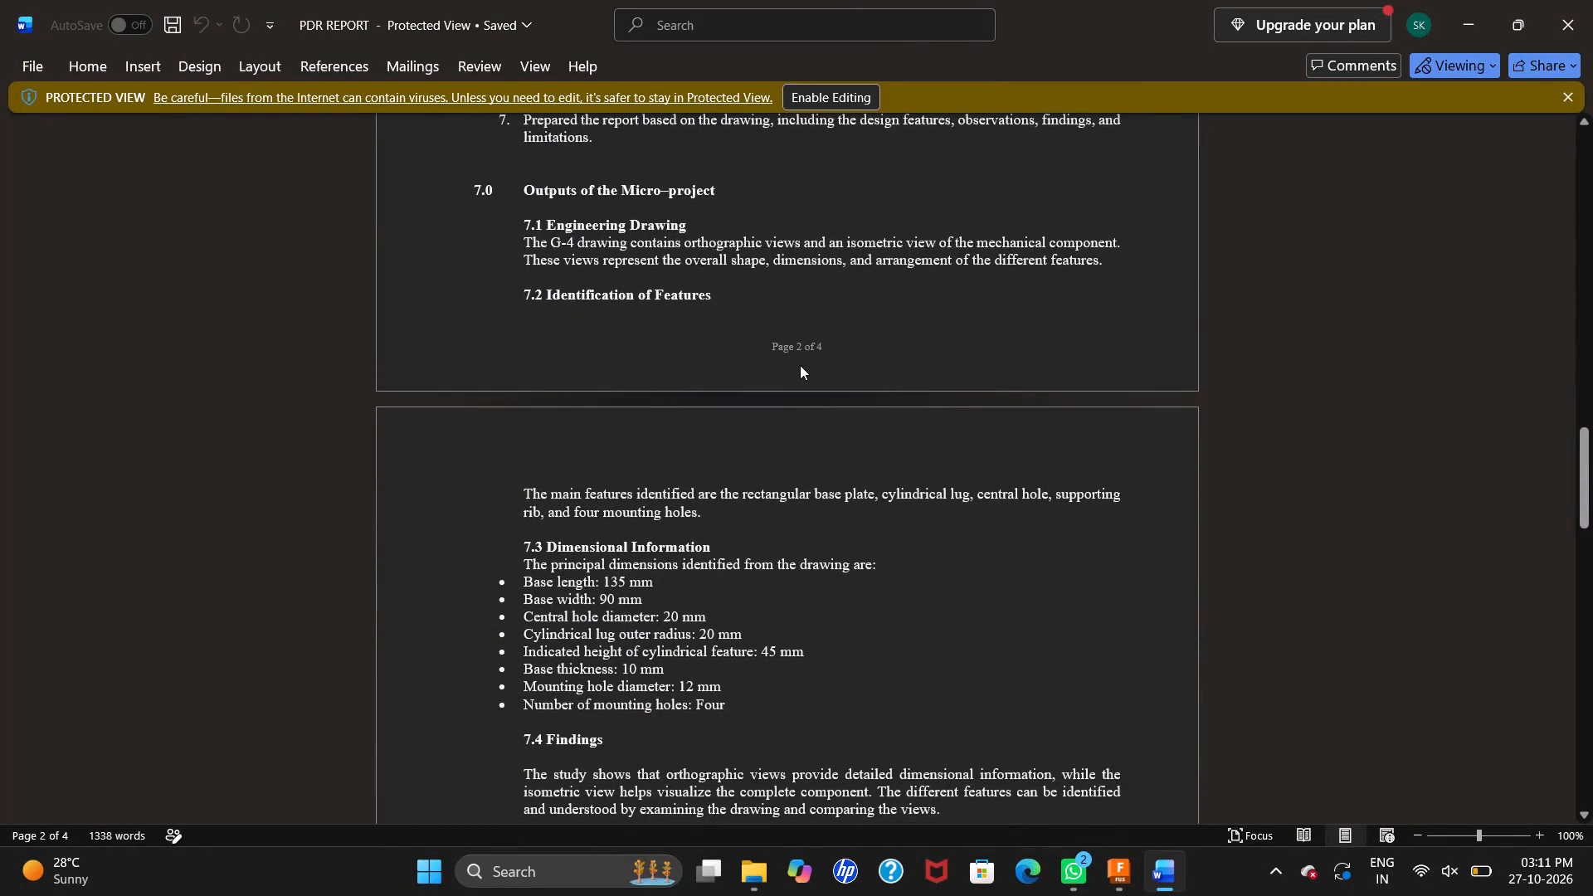
scroll(800, 365, "down", 2)
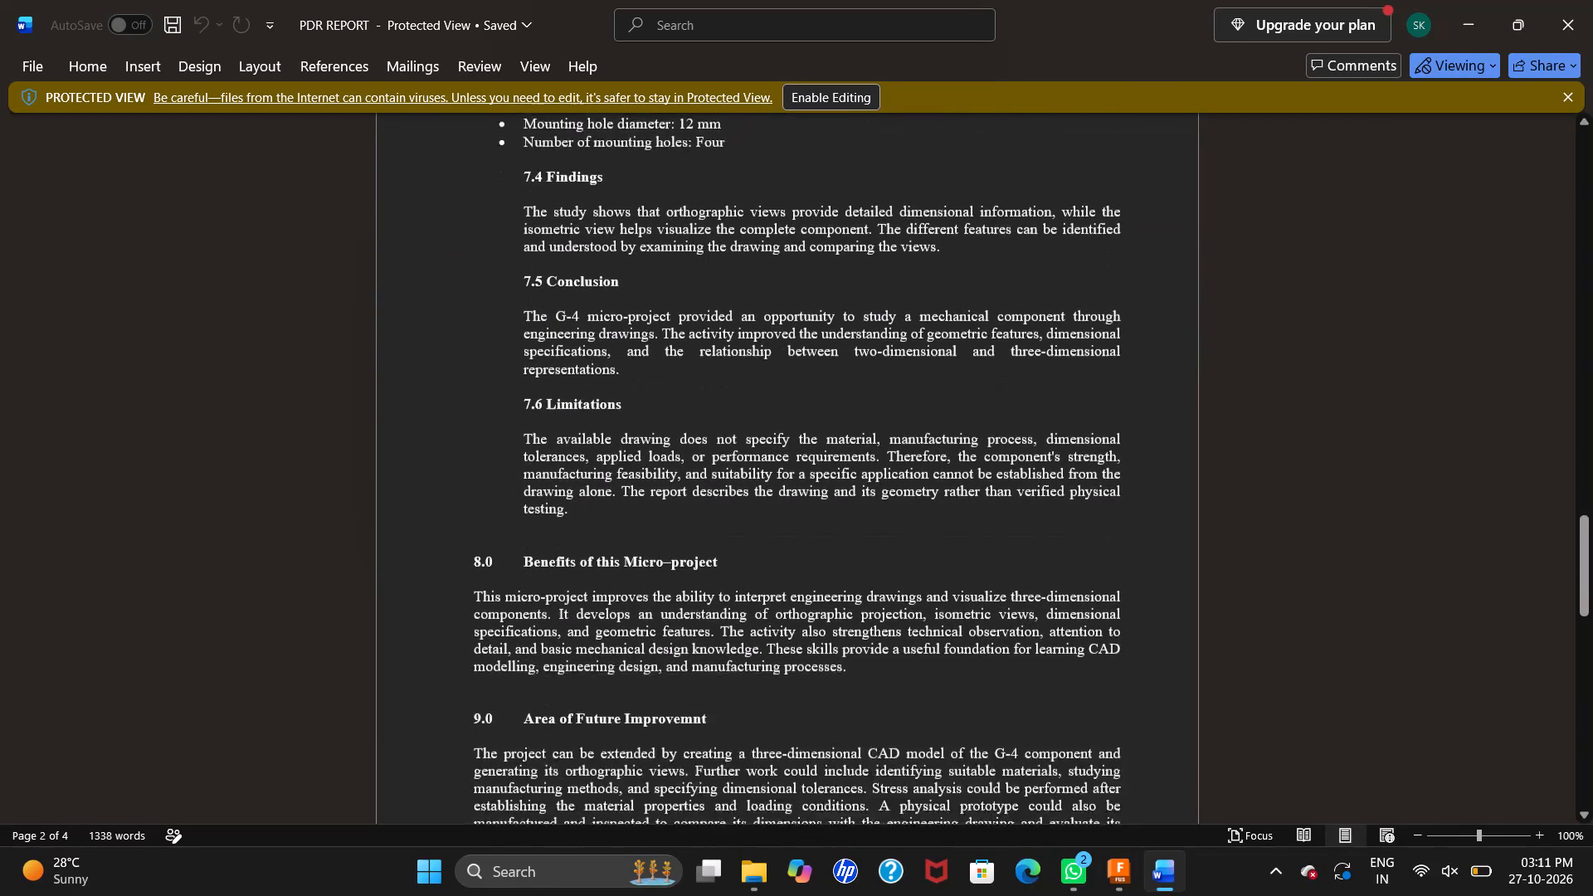
scroll(800, 365, "down", 1)
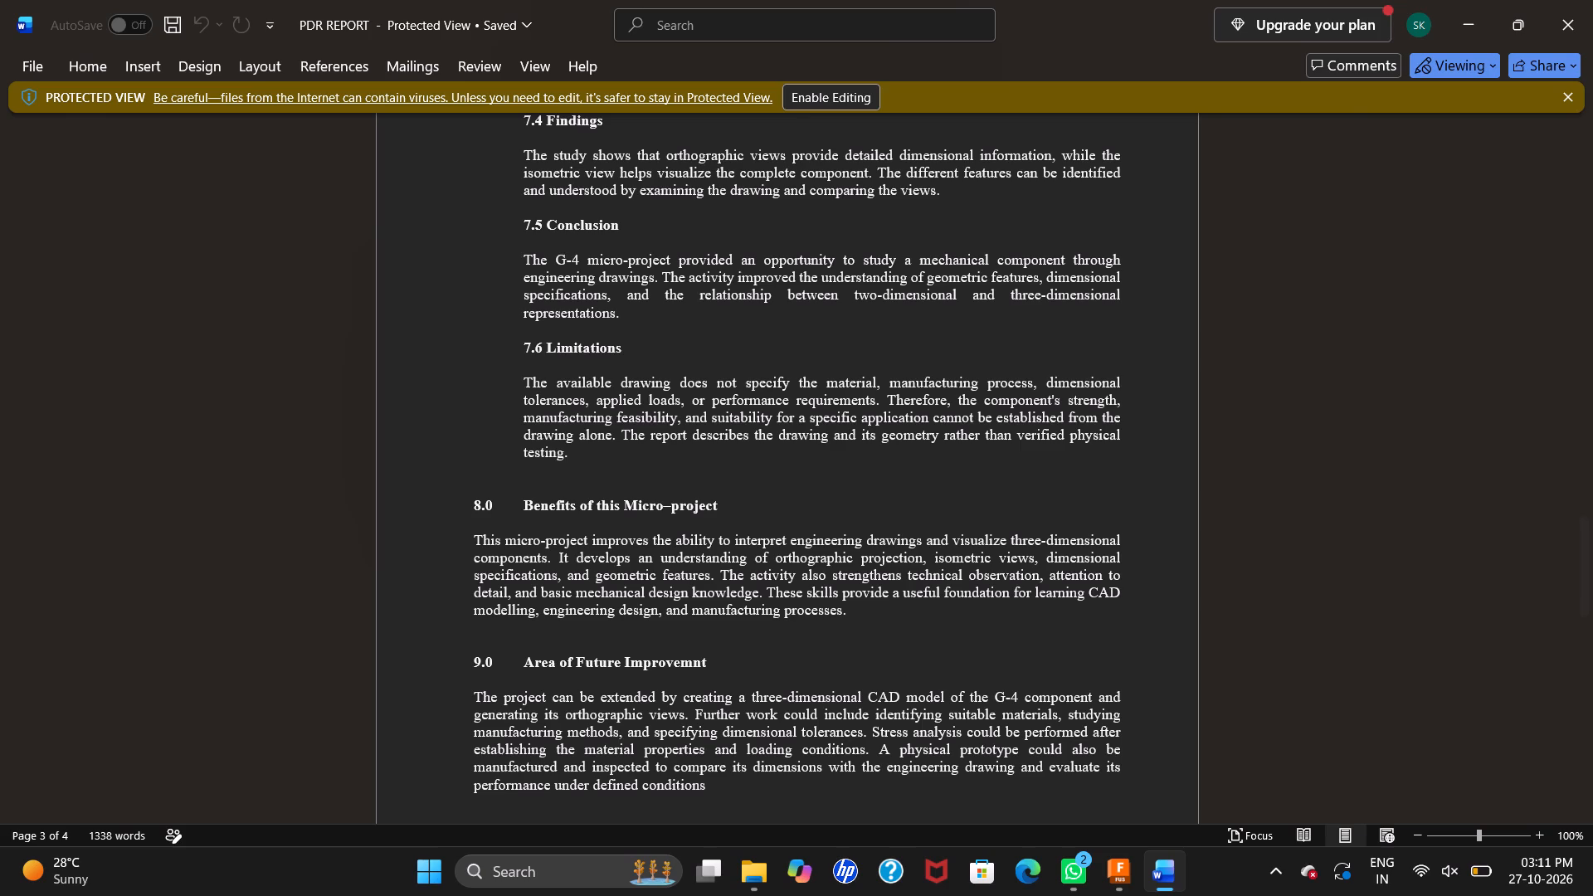
scroll(800, 365, "up", 4)
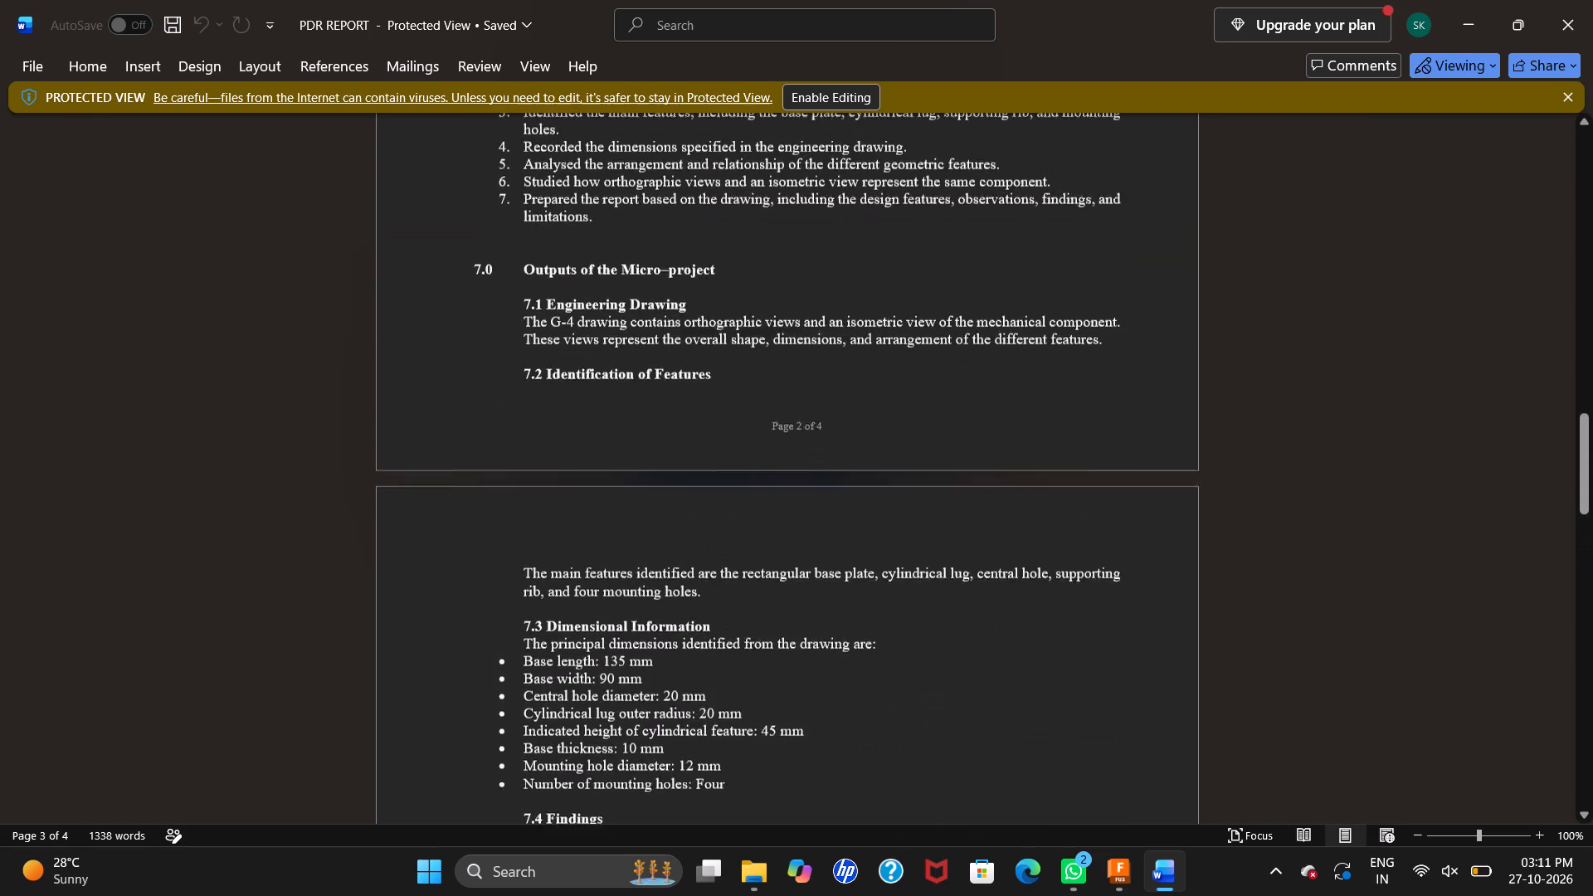
scroll(800, 365, "up", 1)
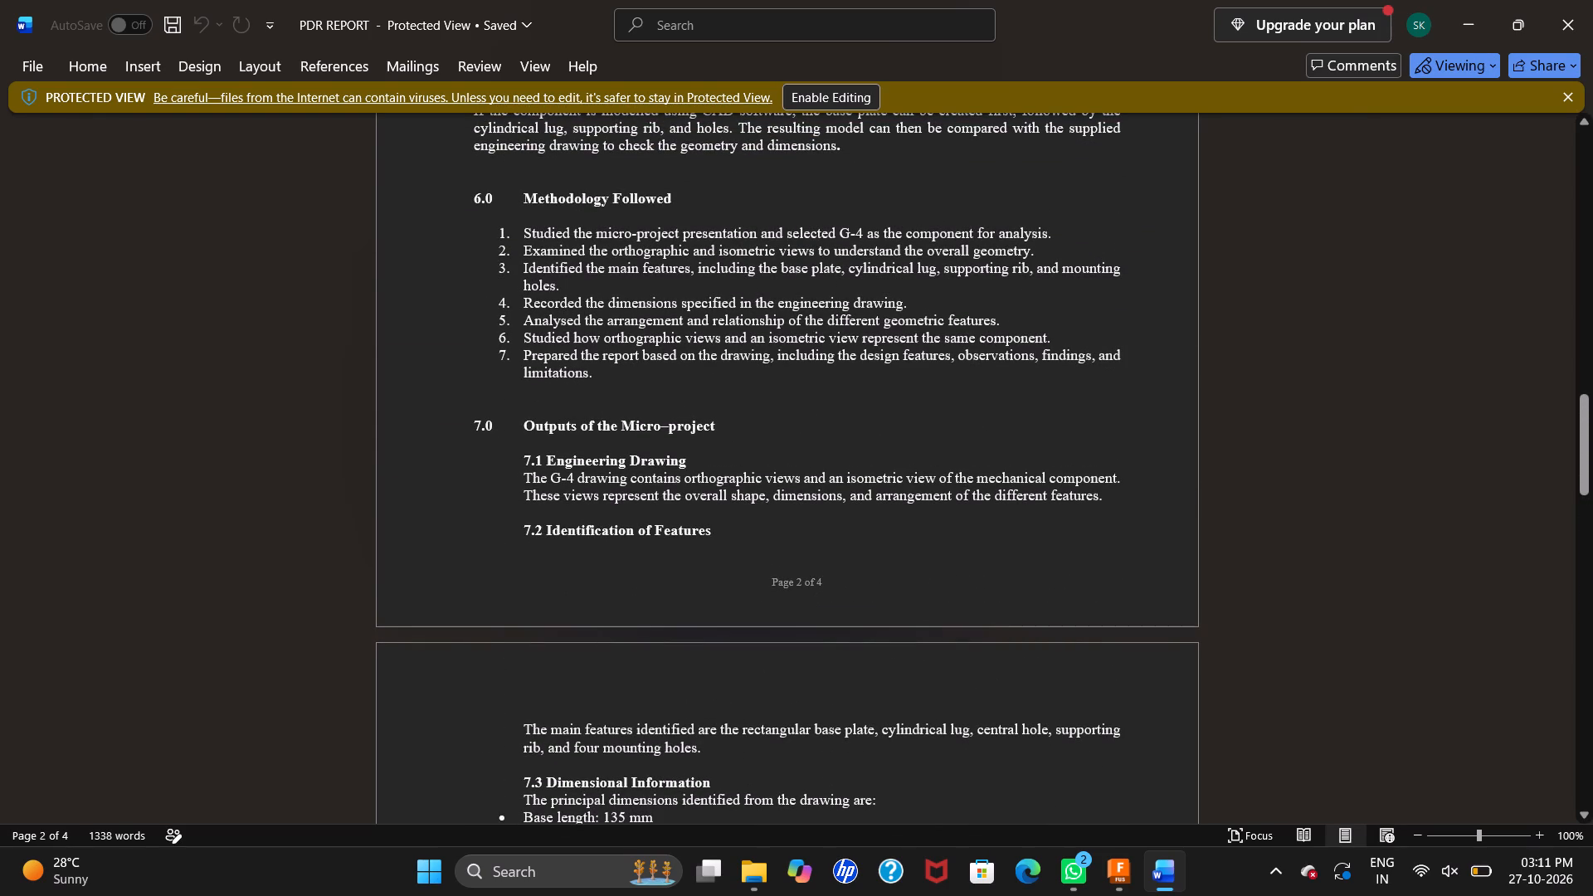
Enable editing of the protected PDR REPORT document.
left_click(743, 427)
key("shift+Return")
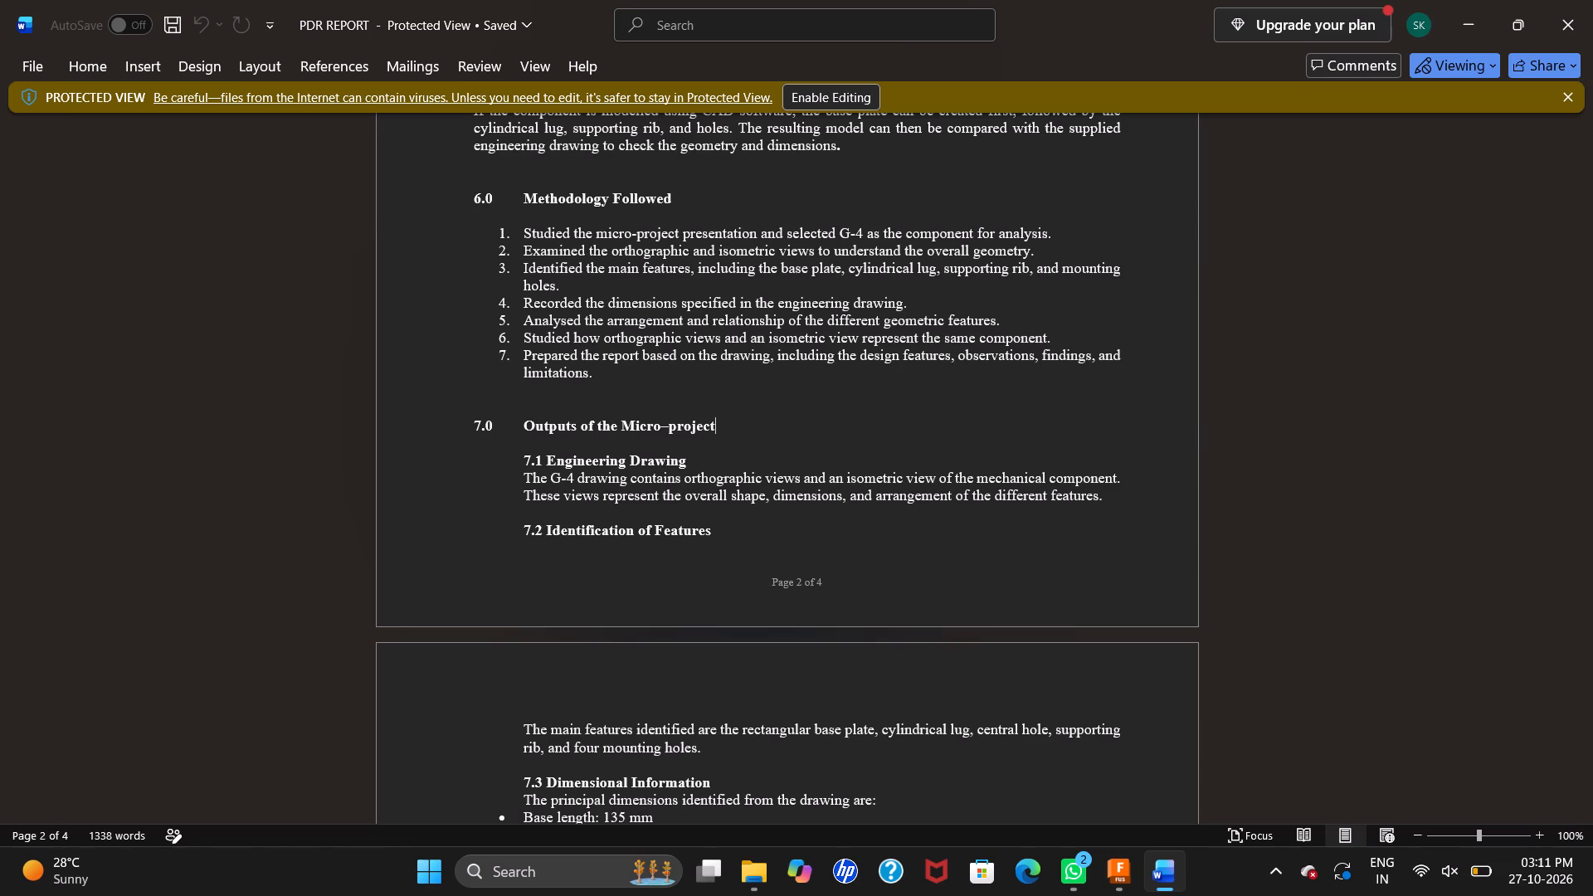
key("Return")
key("Return")
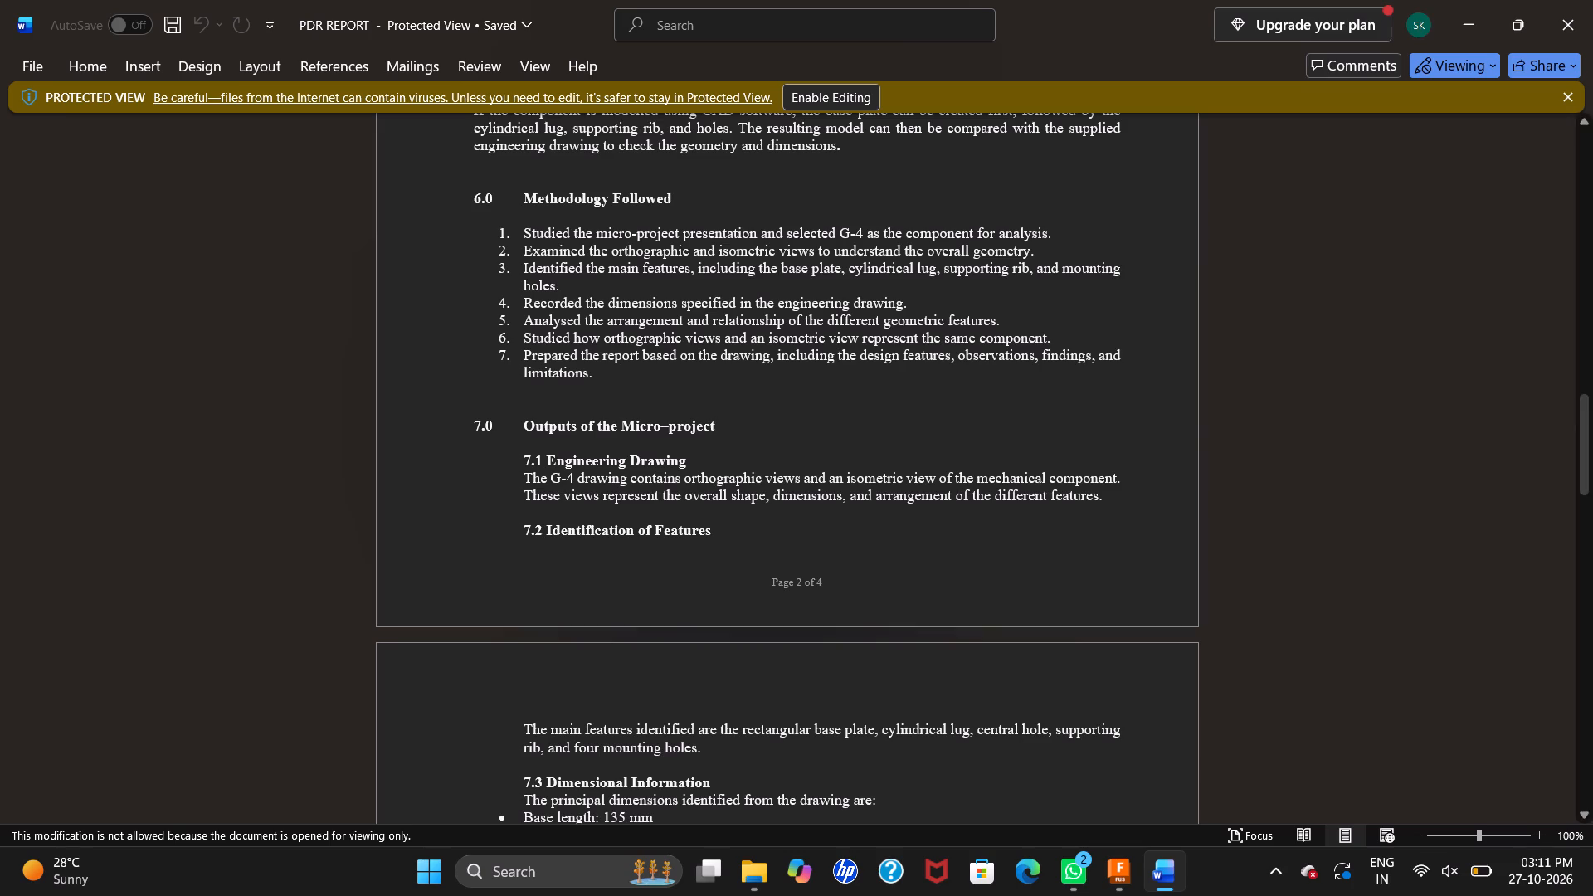
left_click(813, 97)
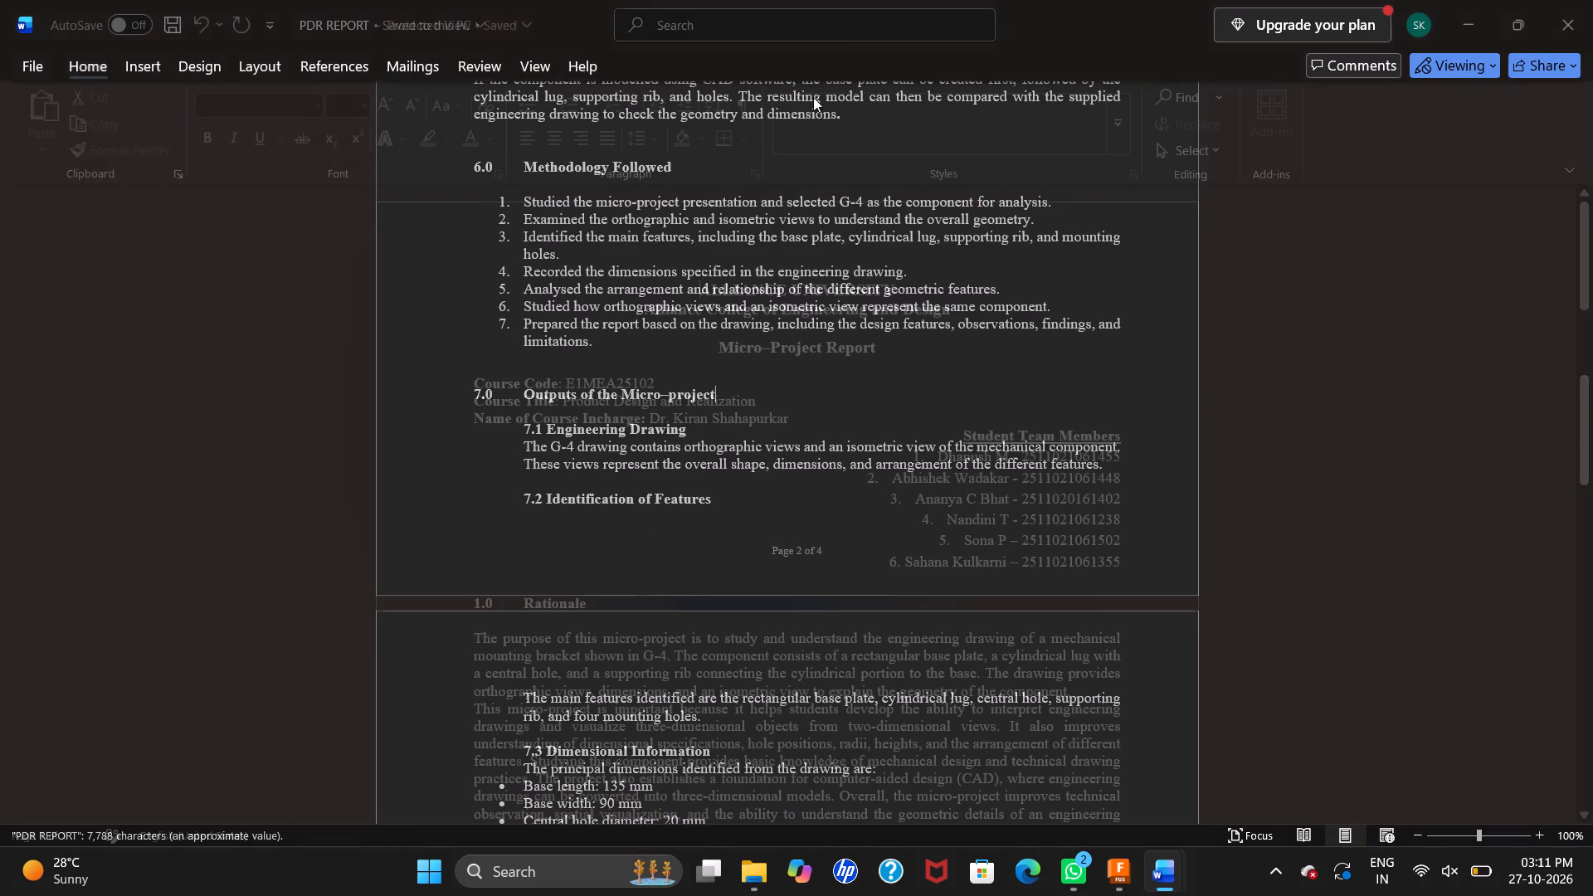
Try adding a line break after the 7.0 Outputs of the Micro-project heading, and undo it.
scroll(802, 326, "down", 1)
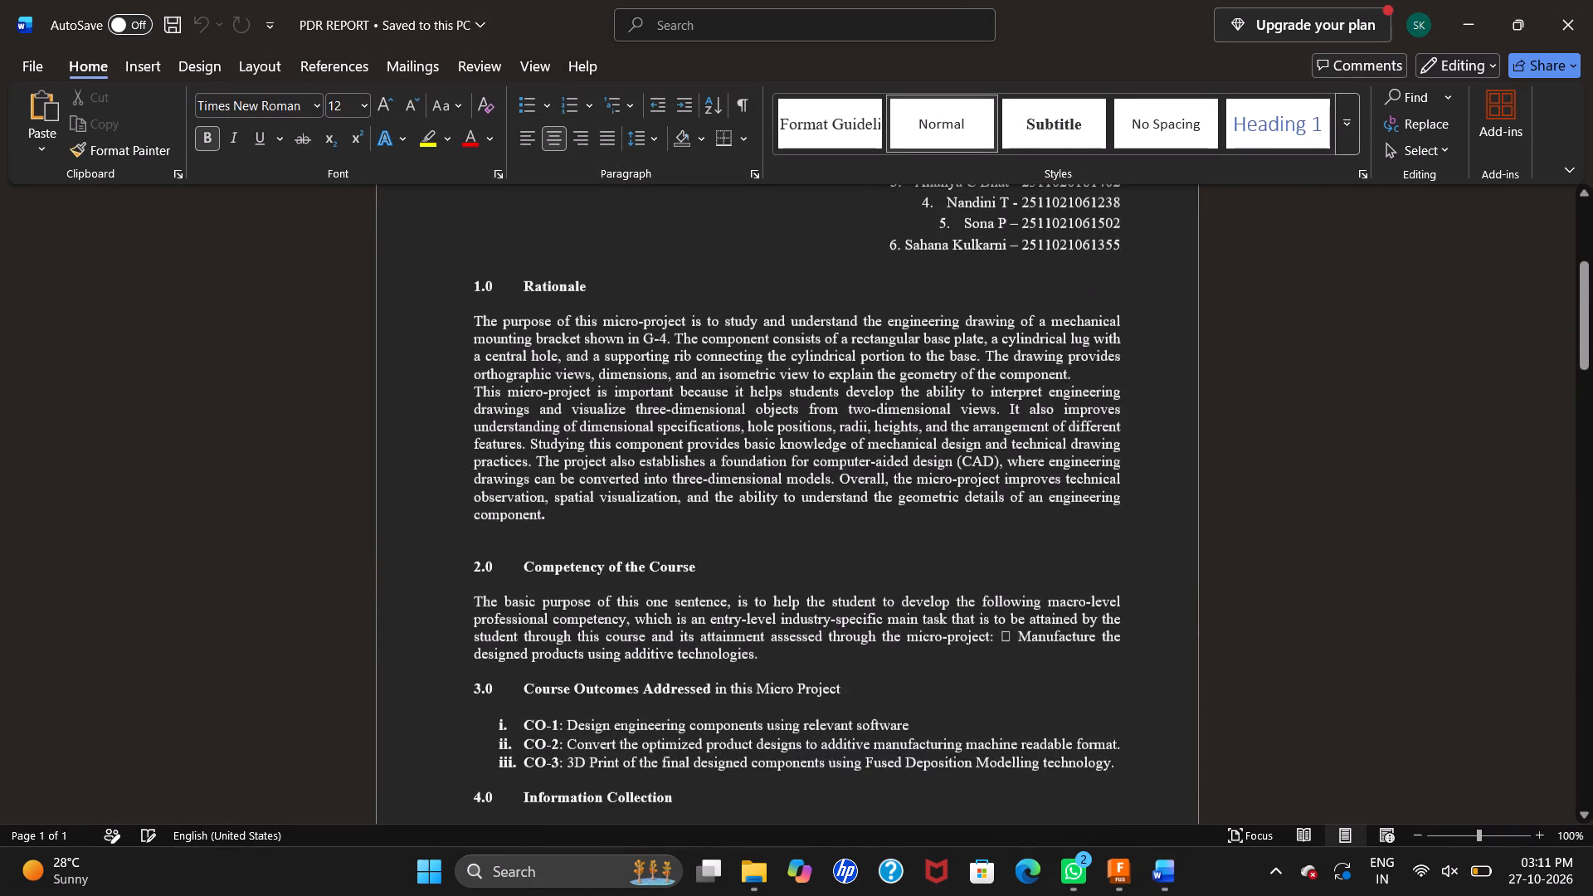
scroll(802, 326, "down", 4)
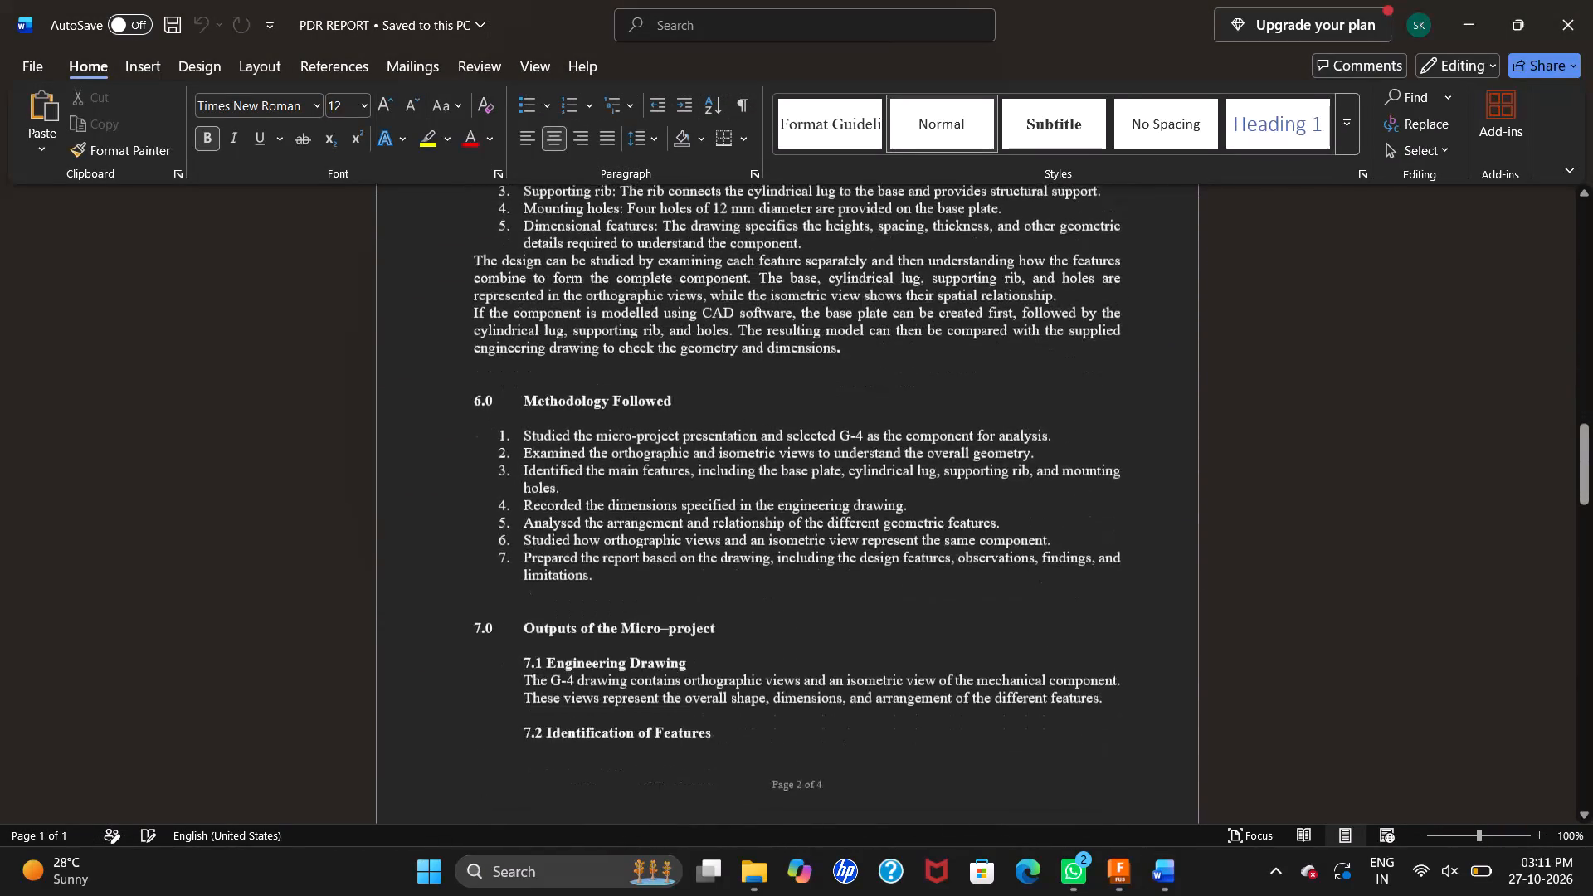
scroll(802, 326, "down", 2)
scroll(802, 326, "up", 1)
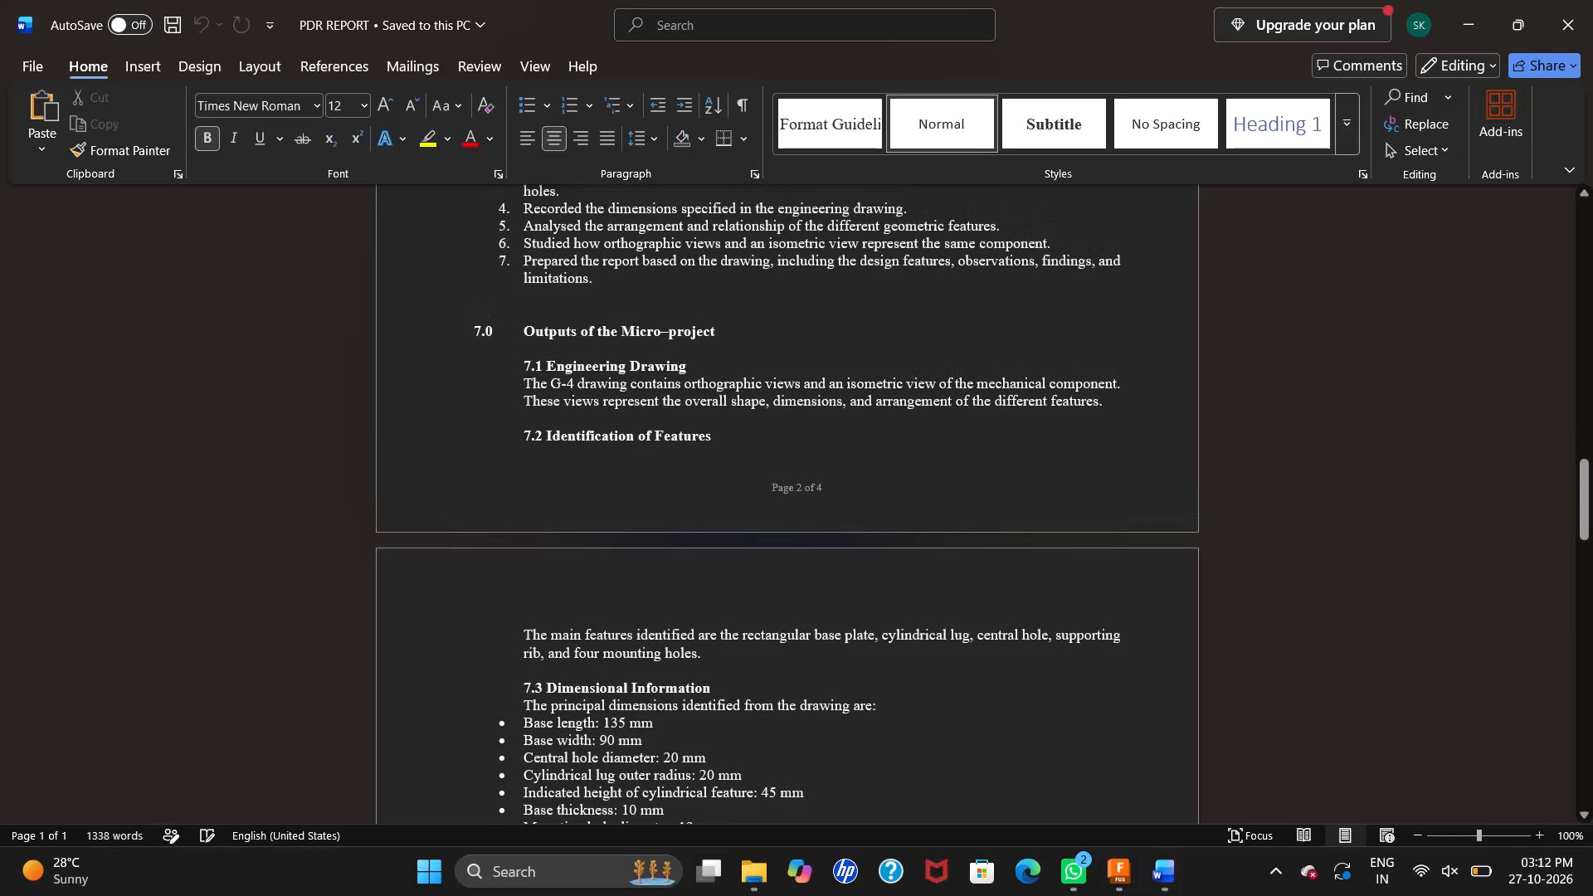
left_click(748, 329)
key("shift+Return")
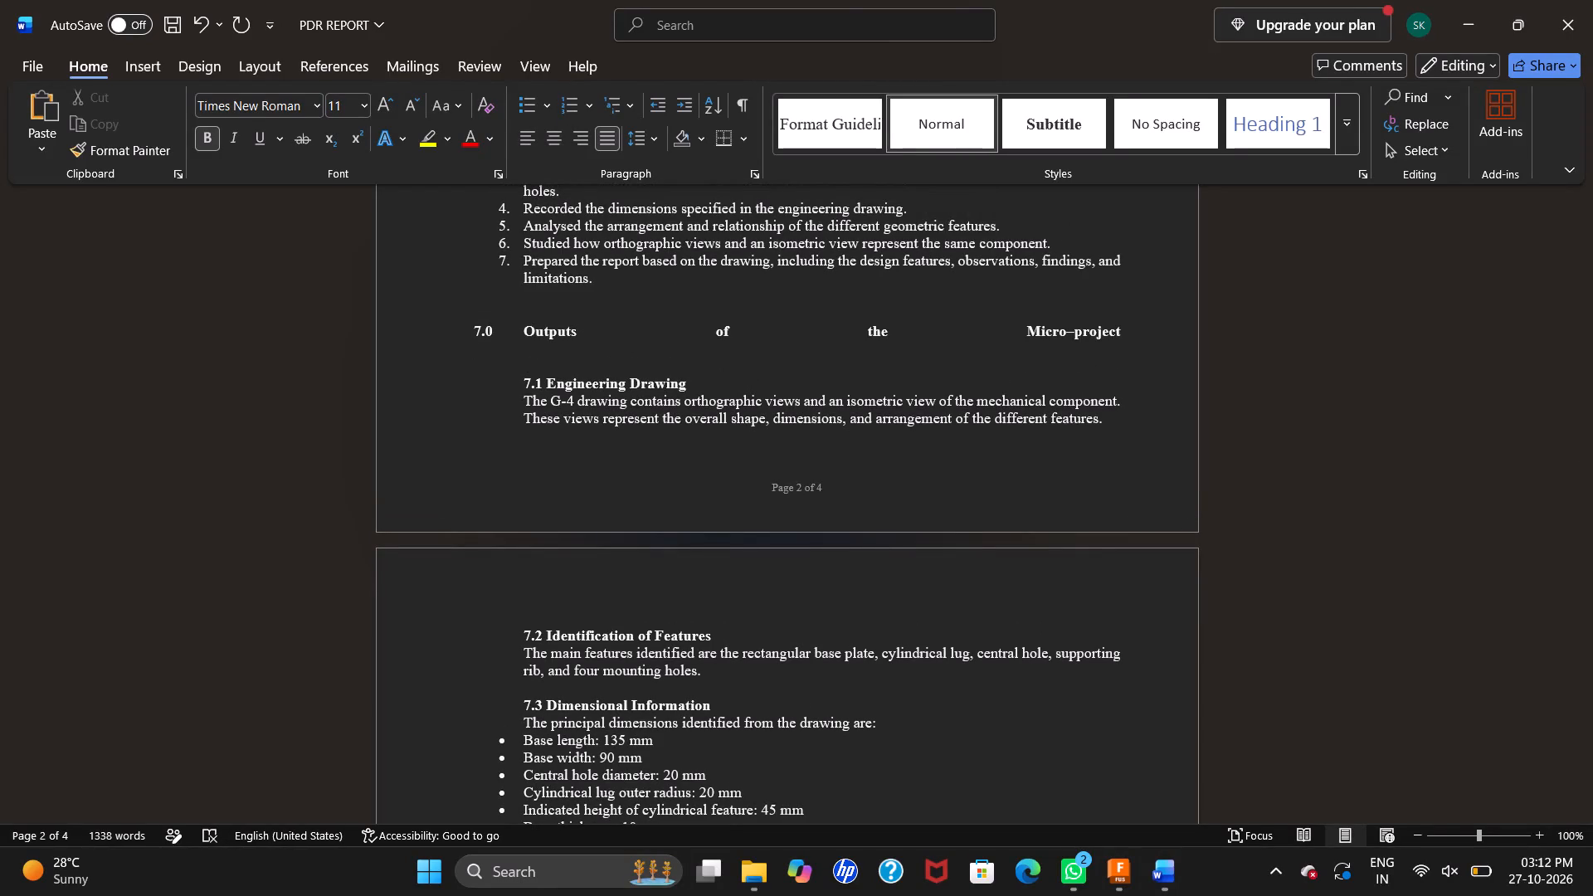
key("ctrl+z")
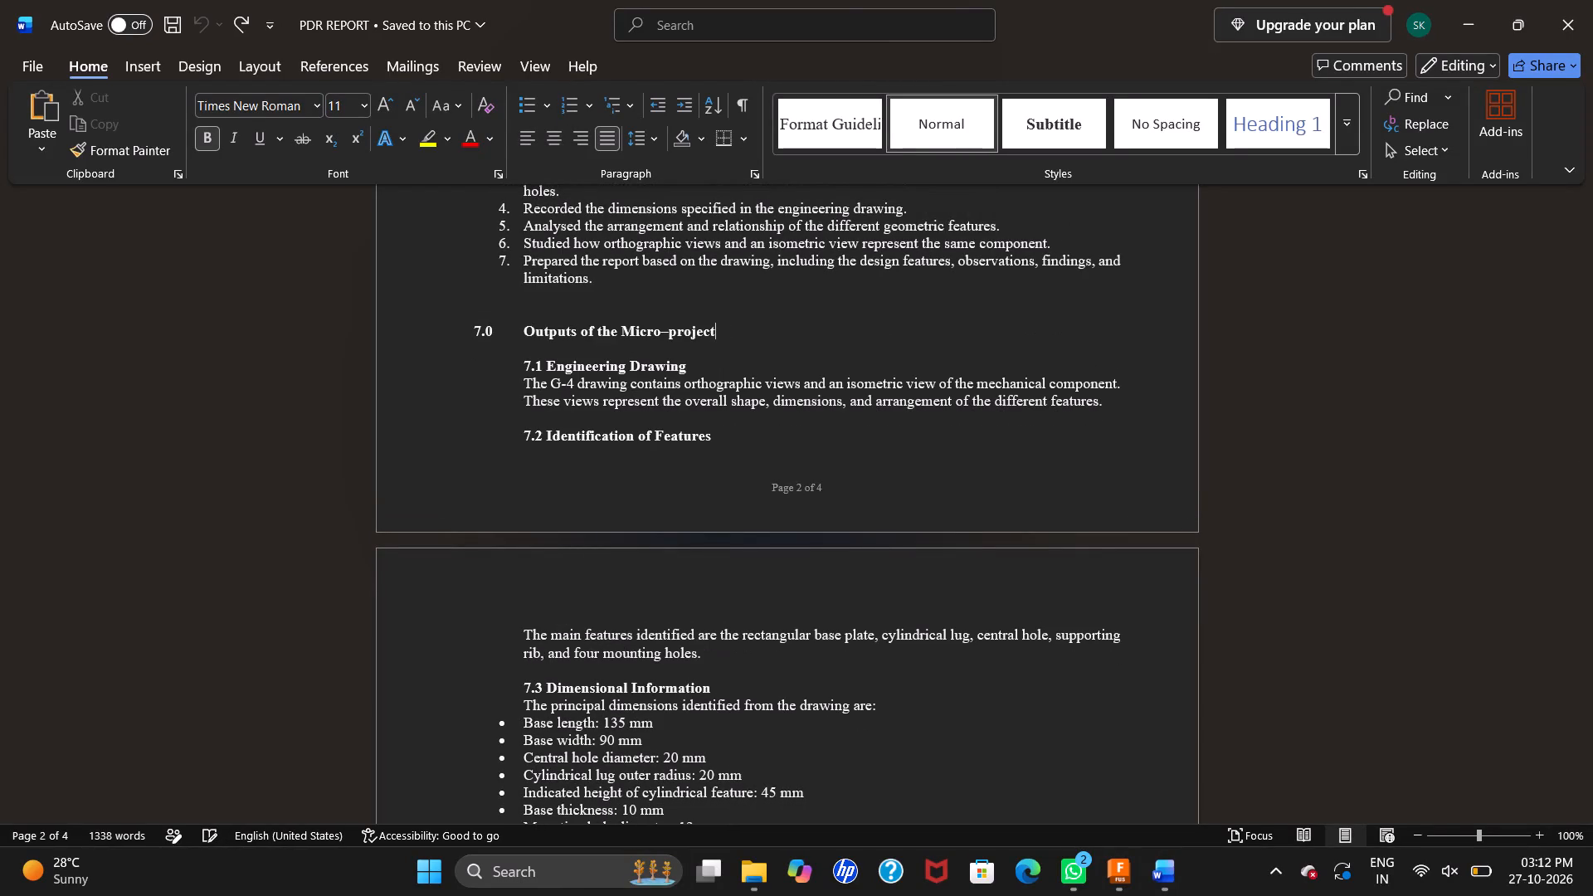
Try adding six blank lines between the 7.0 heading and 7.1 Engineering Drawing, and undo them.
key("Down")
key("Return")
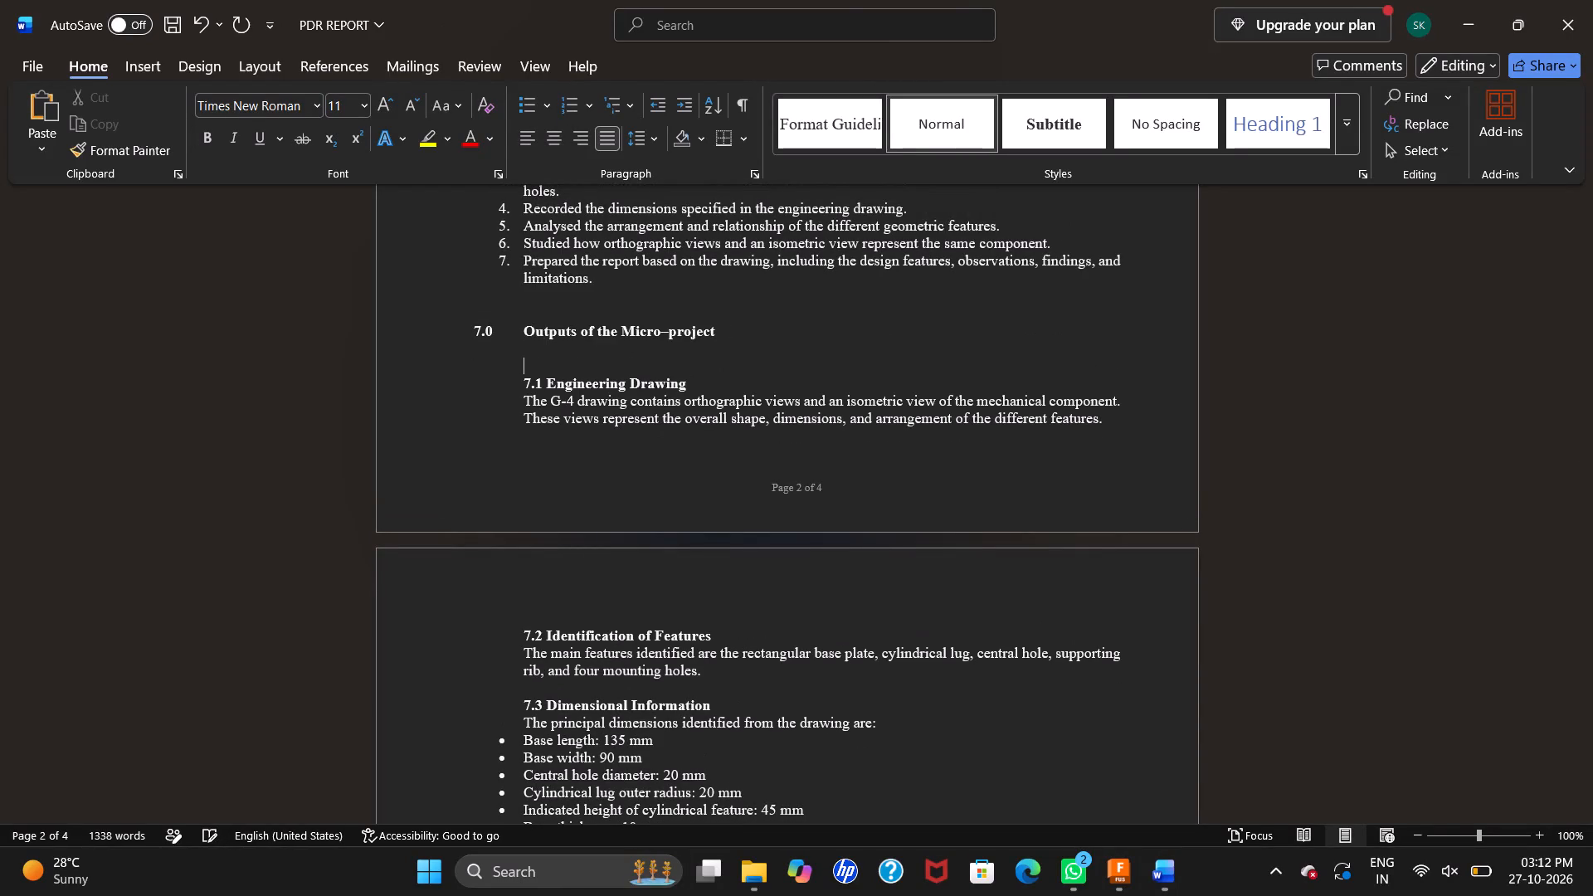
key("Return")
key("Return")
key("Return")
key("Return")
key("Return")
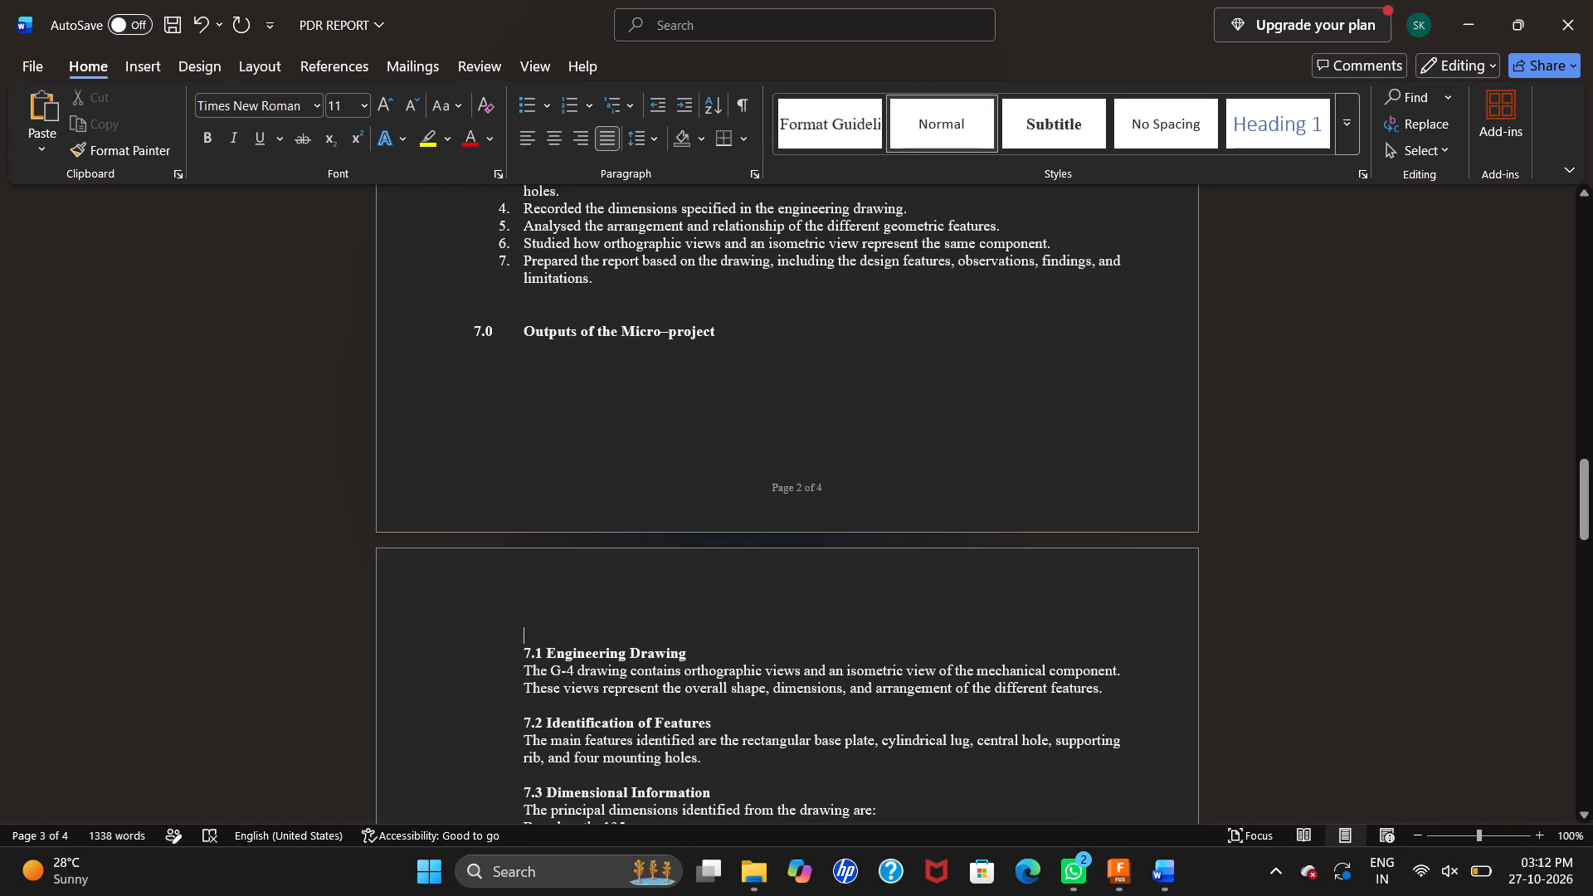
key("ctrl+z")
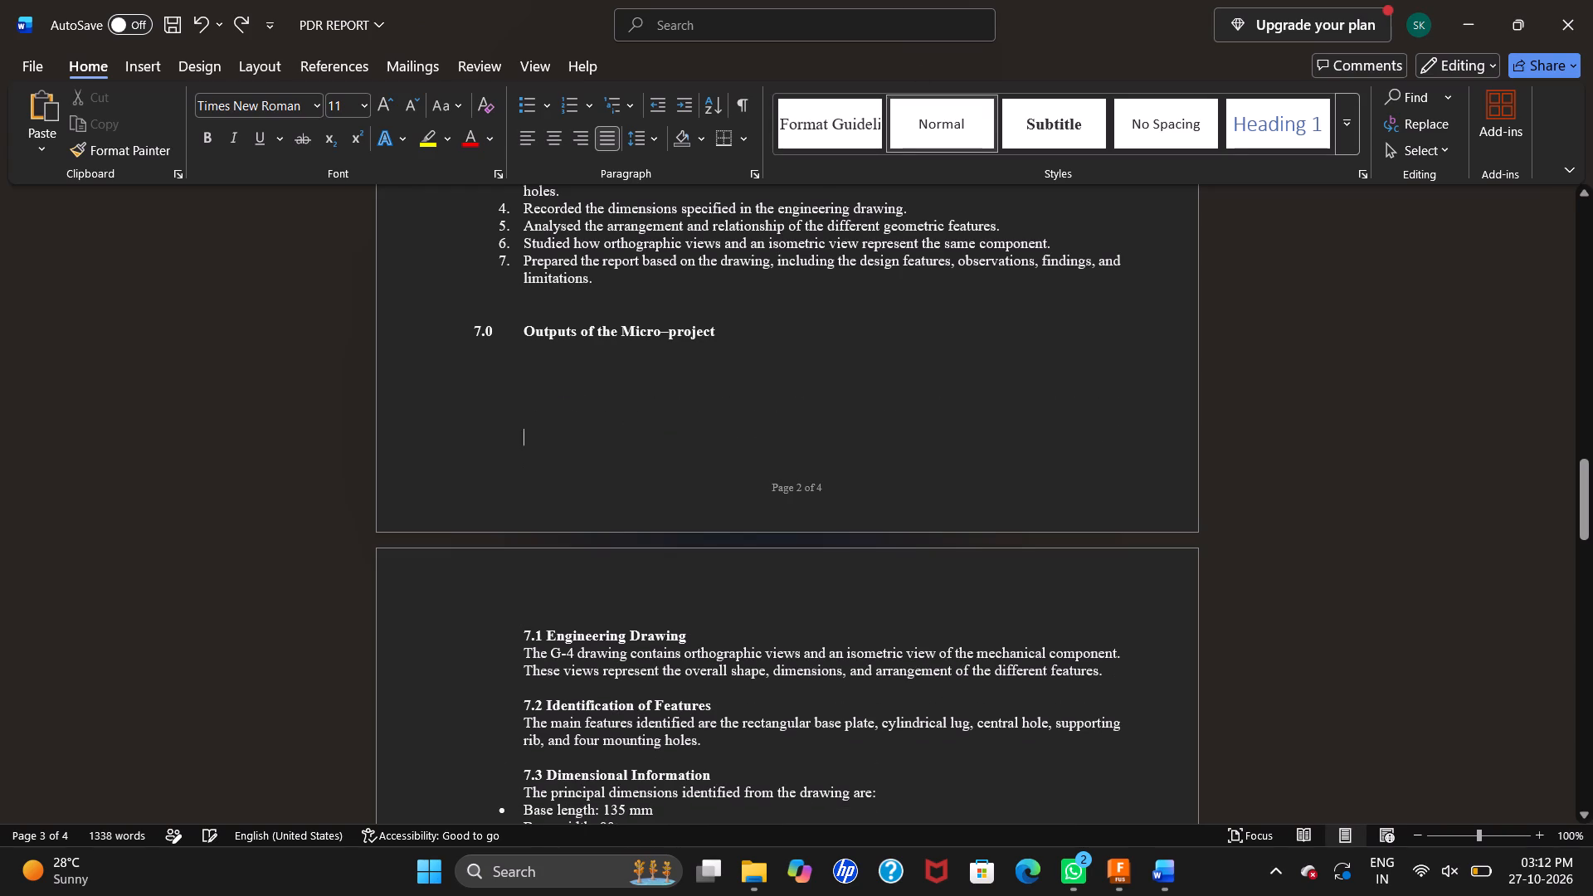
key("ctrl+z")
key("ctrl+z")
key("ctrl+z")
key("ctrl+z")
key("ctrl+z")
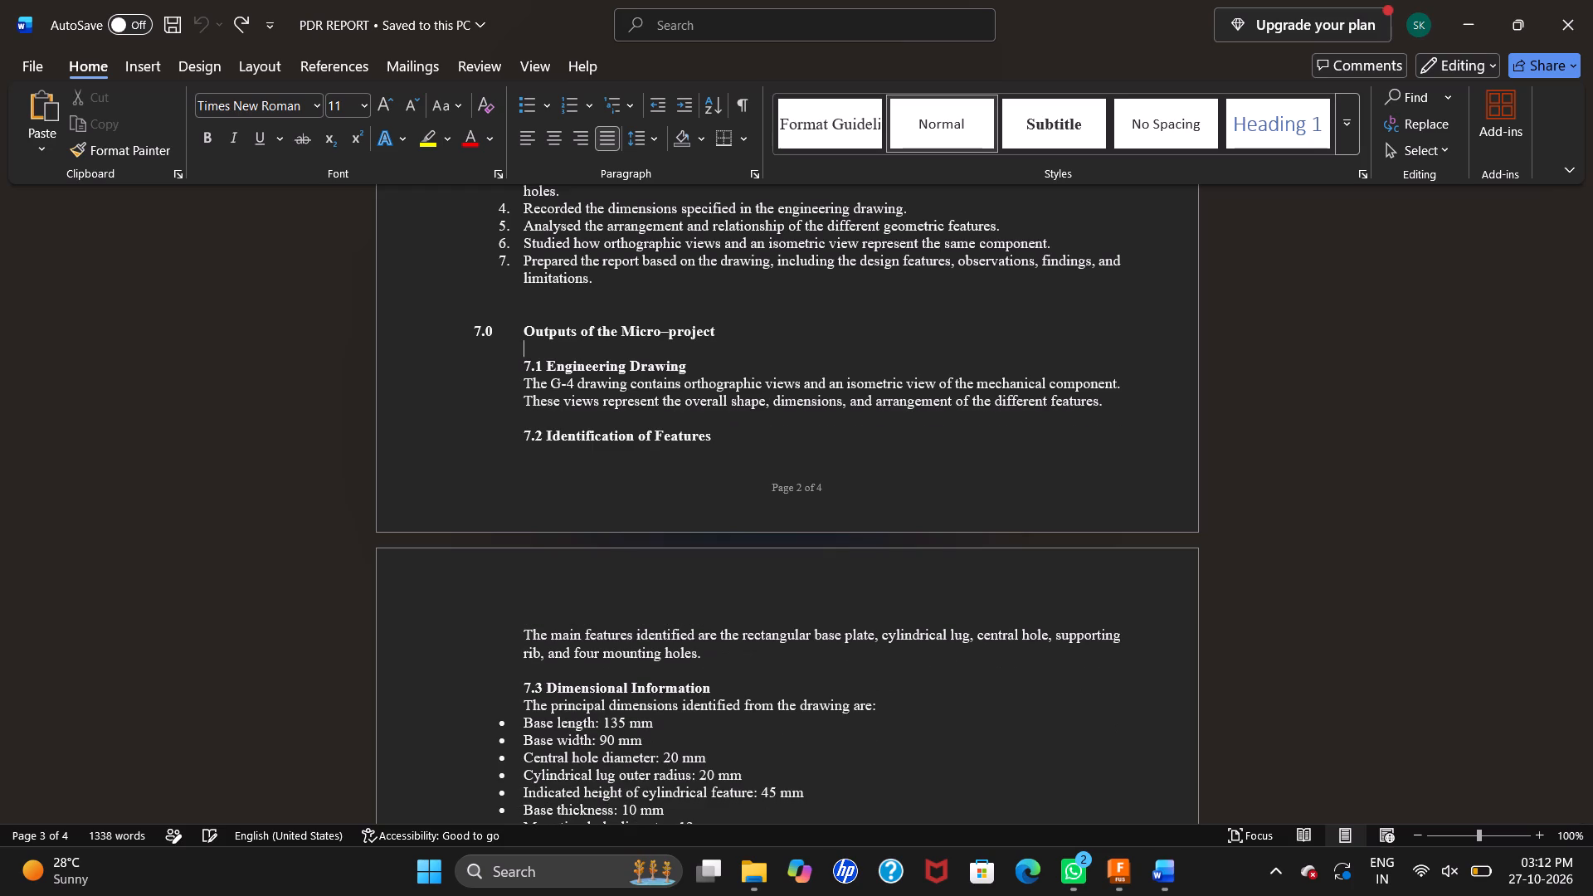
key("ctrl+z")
Add two line breaks after the 7.6 Limitations paragraph and paste the bracket model screenshot there, above section 8.0.
scroll(587, 418, "down", 1)
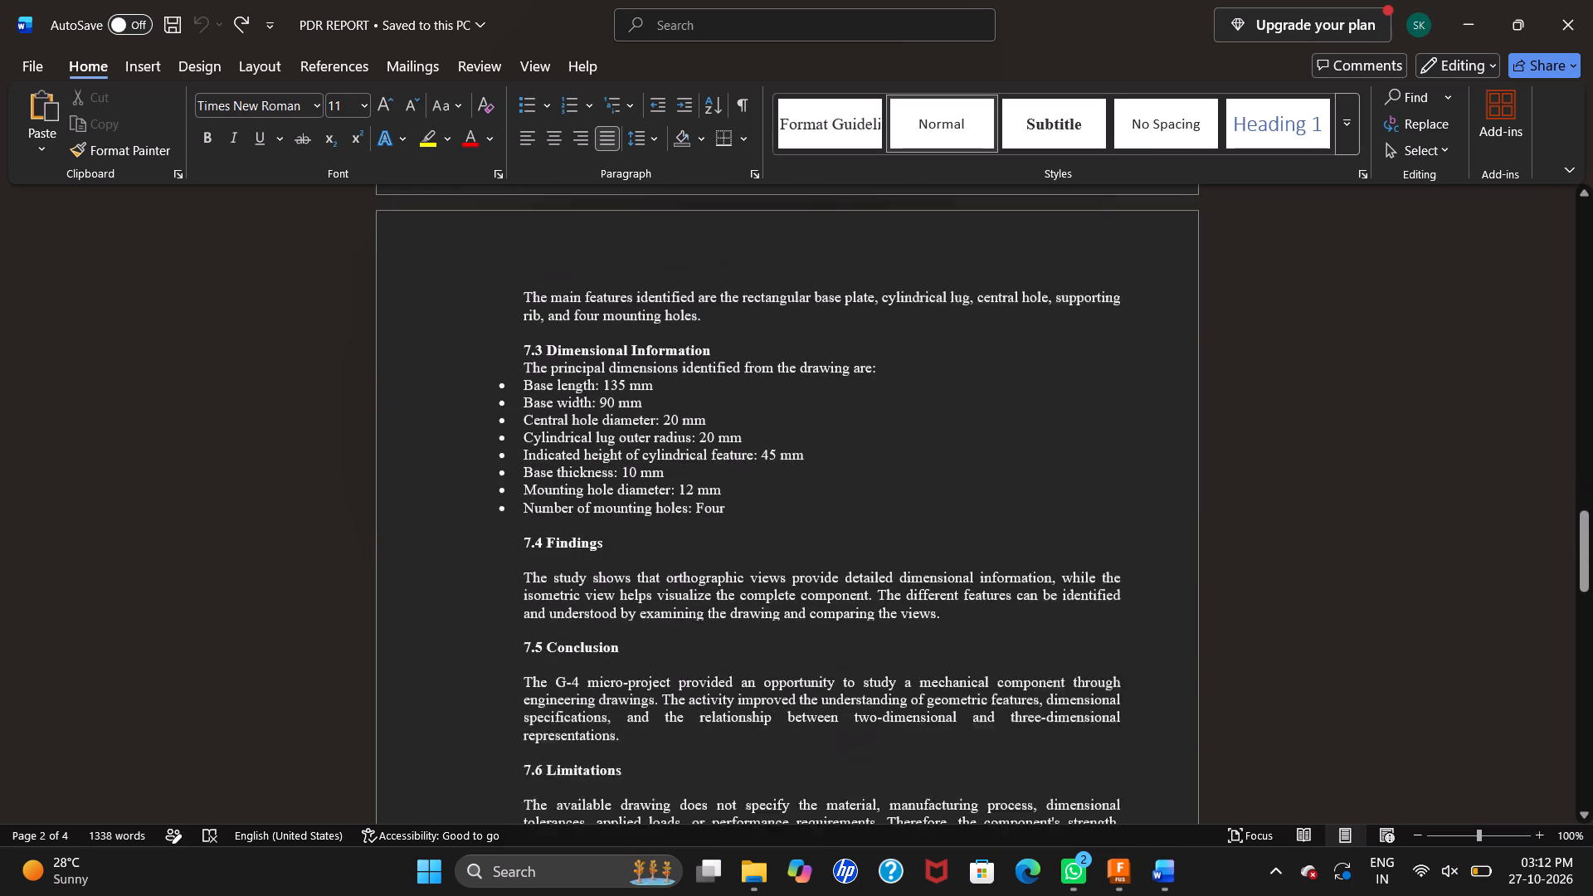
scroll(587, 418, "down", 1)
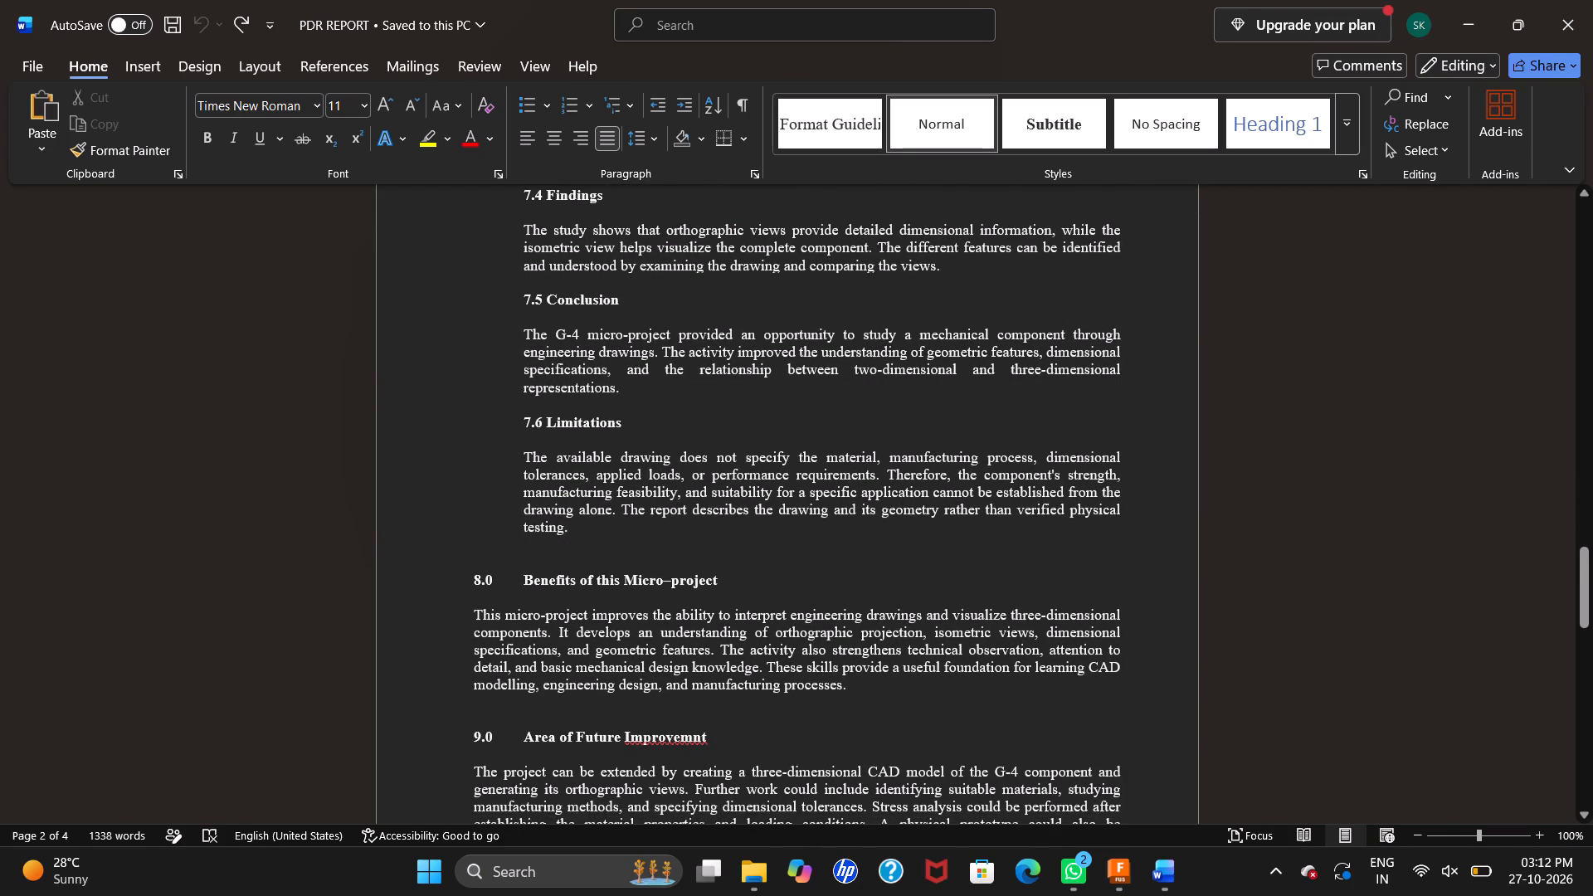
left_click(597, 534)
key("shift+Return")
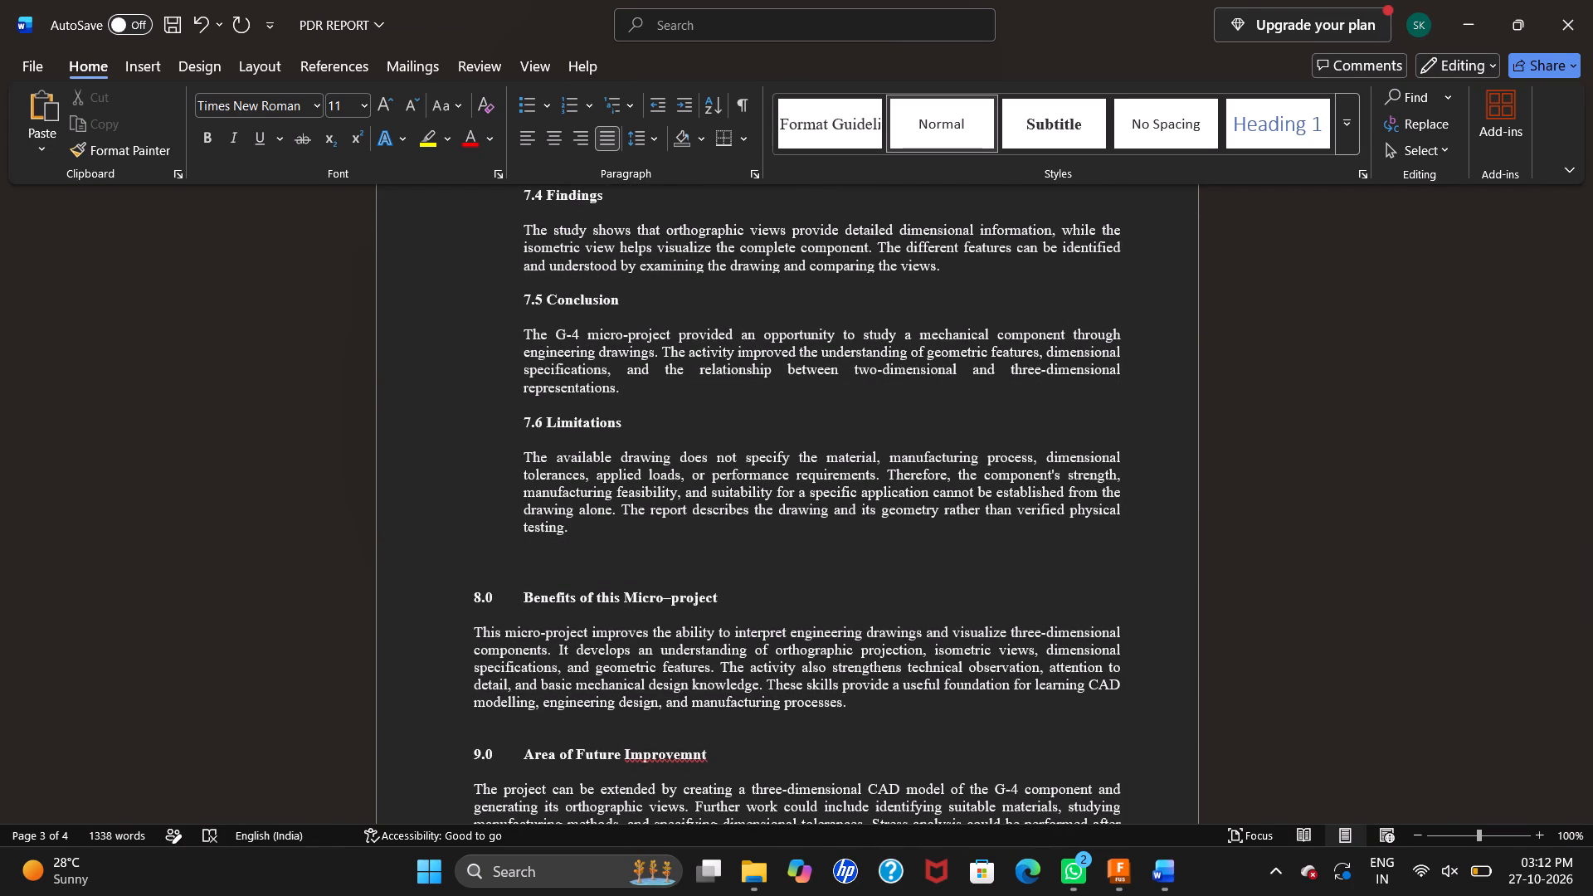
key("shift+Return")
key("ctrl+v")
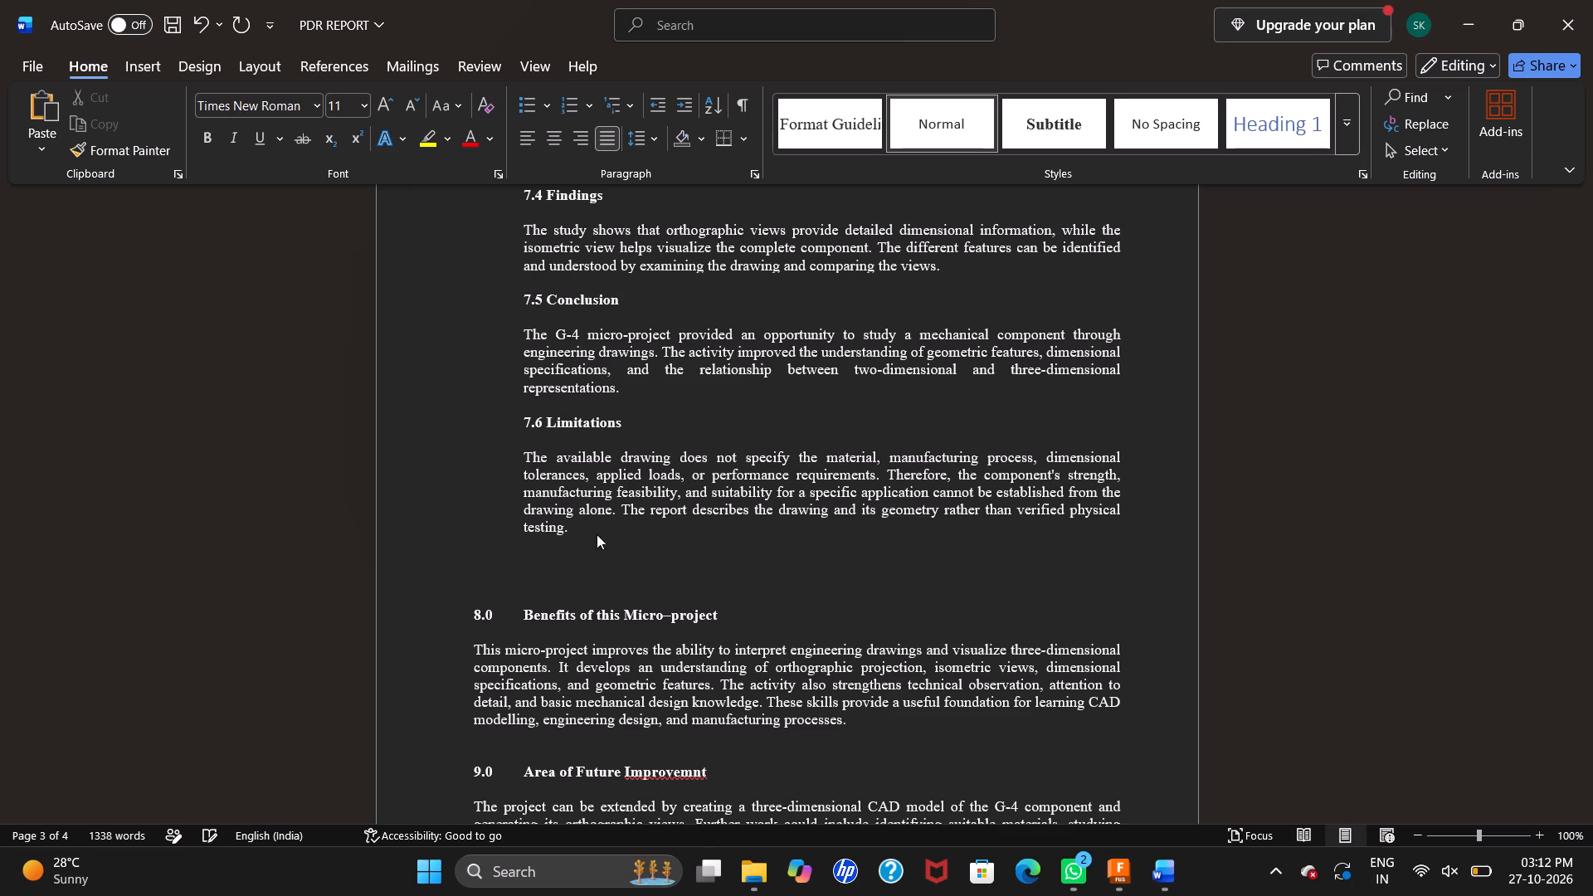
scroll(964, 606, "down", 1)
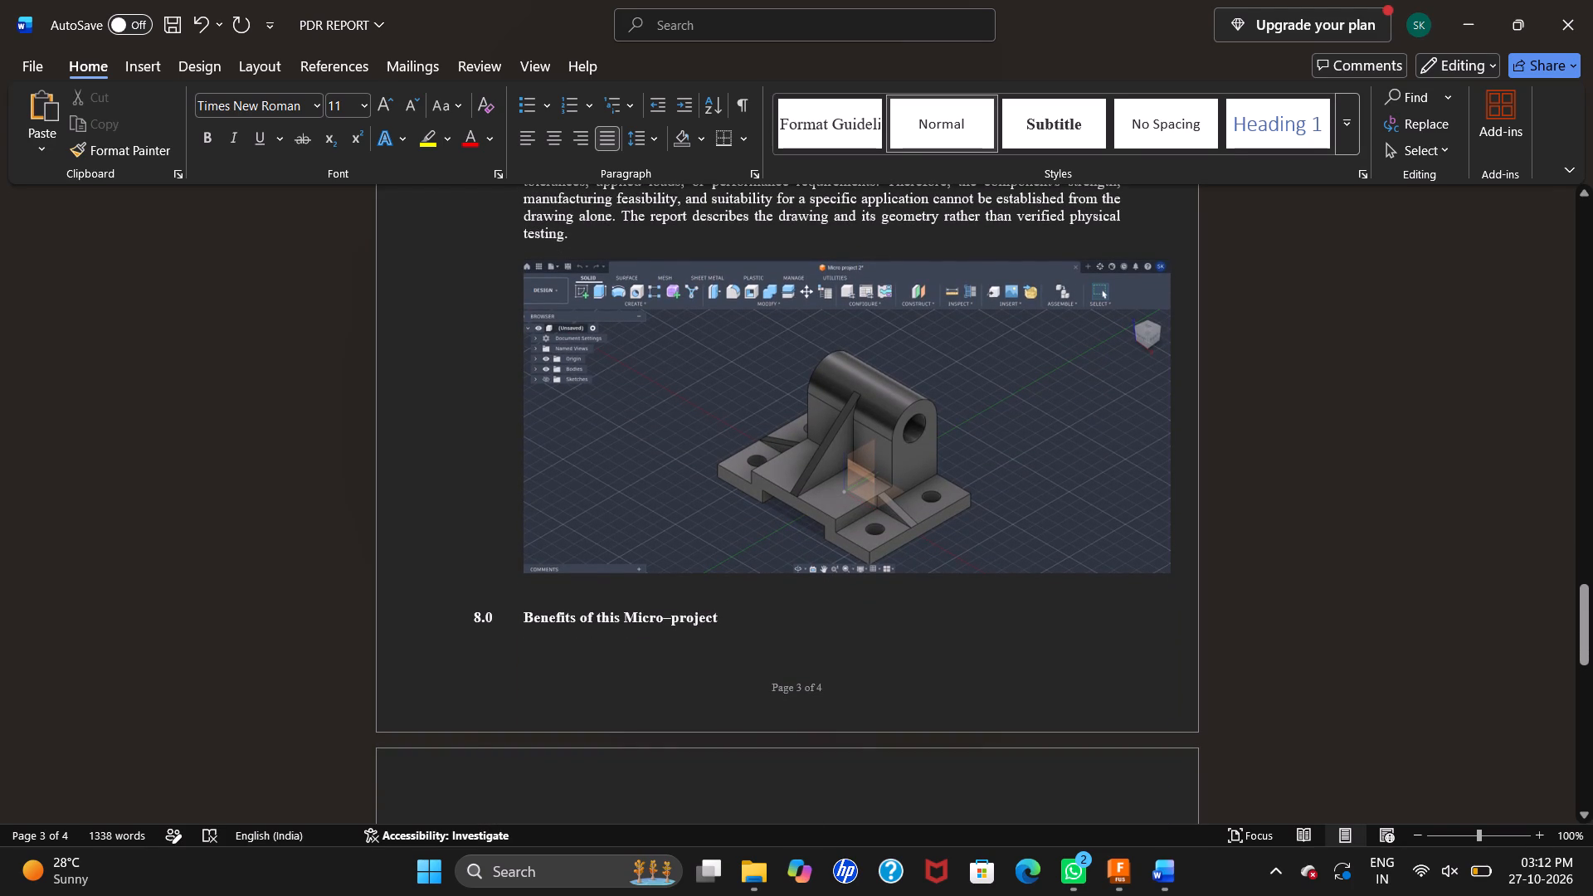
Save the PDR REPORT document.
key("ctrl+s")
key("ctrl+s")
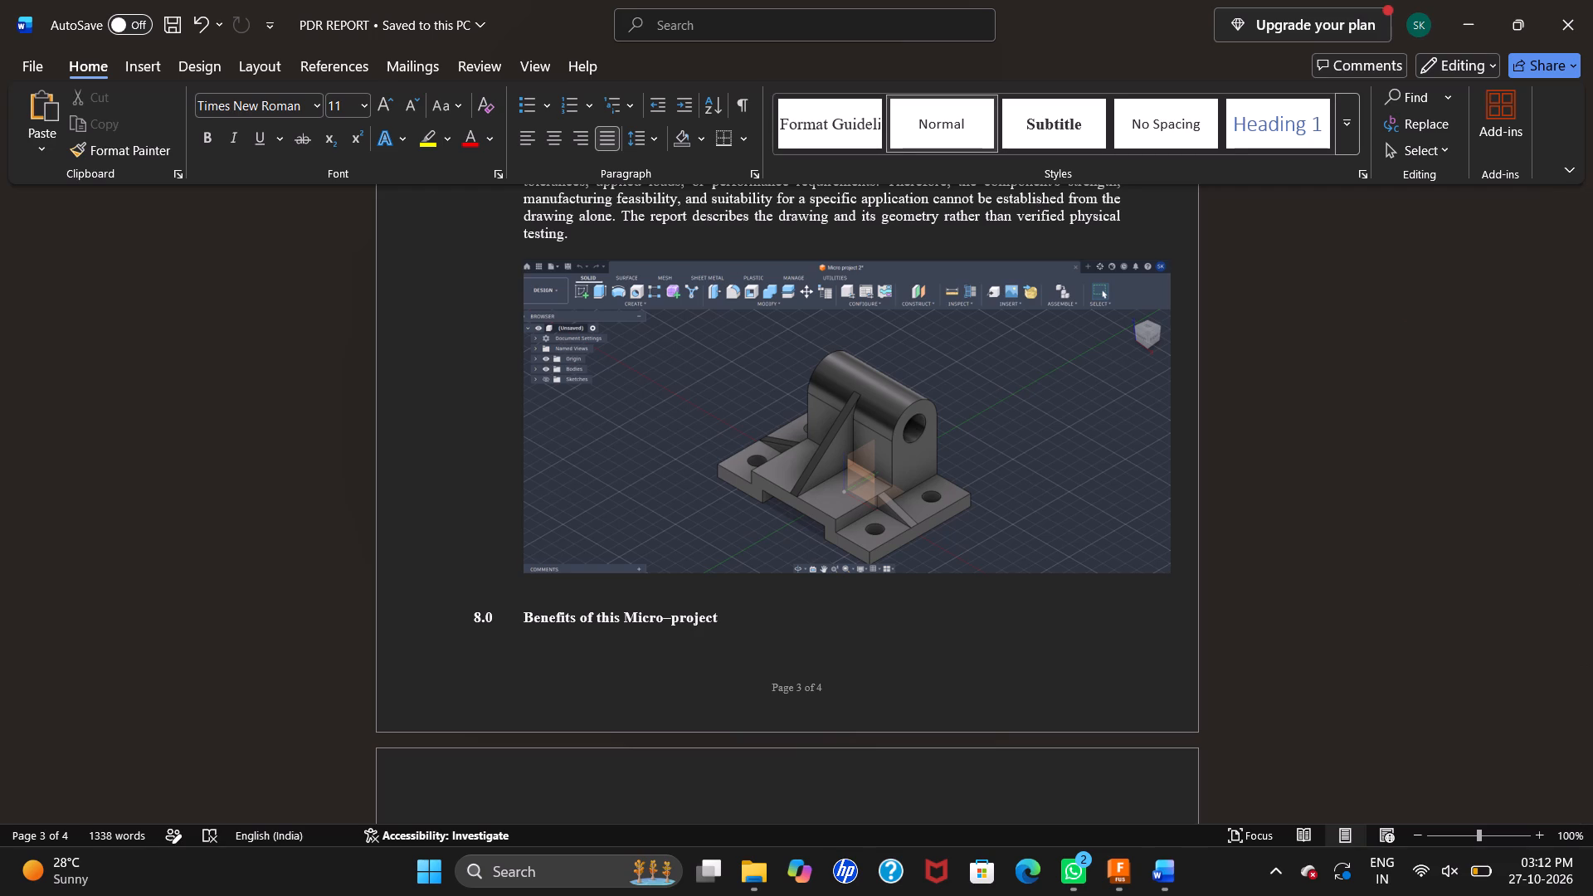
key("ctrl+s")
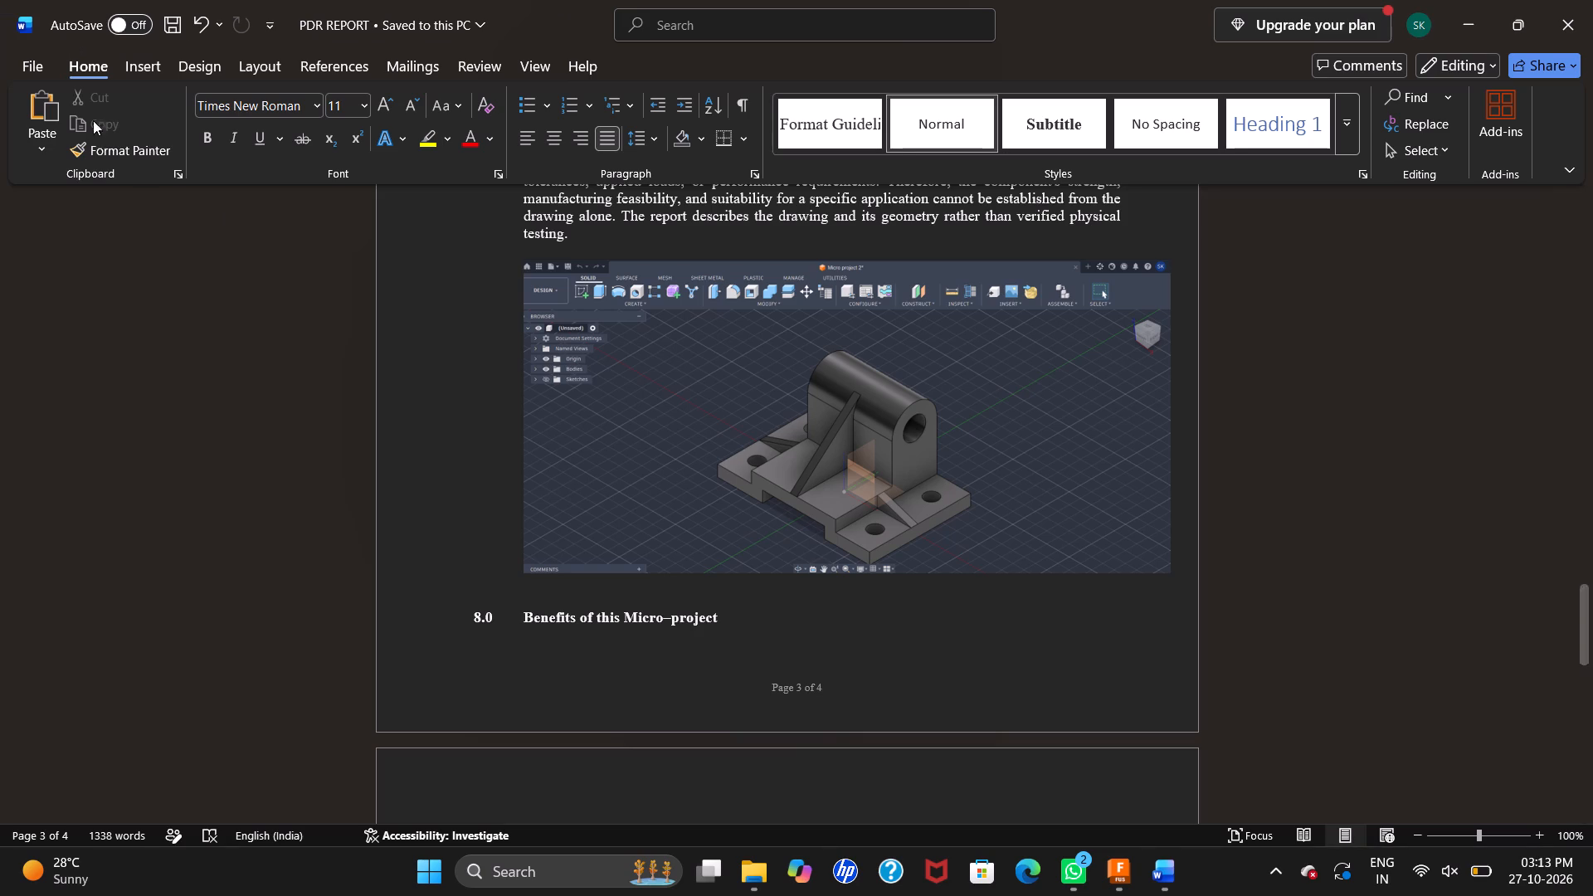
left_click(172, 32)
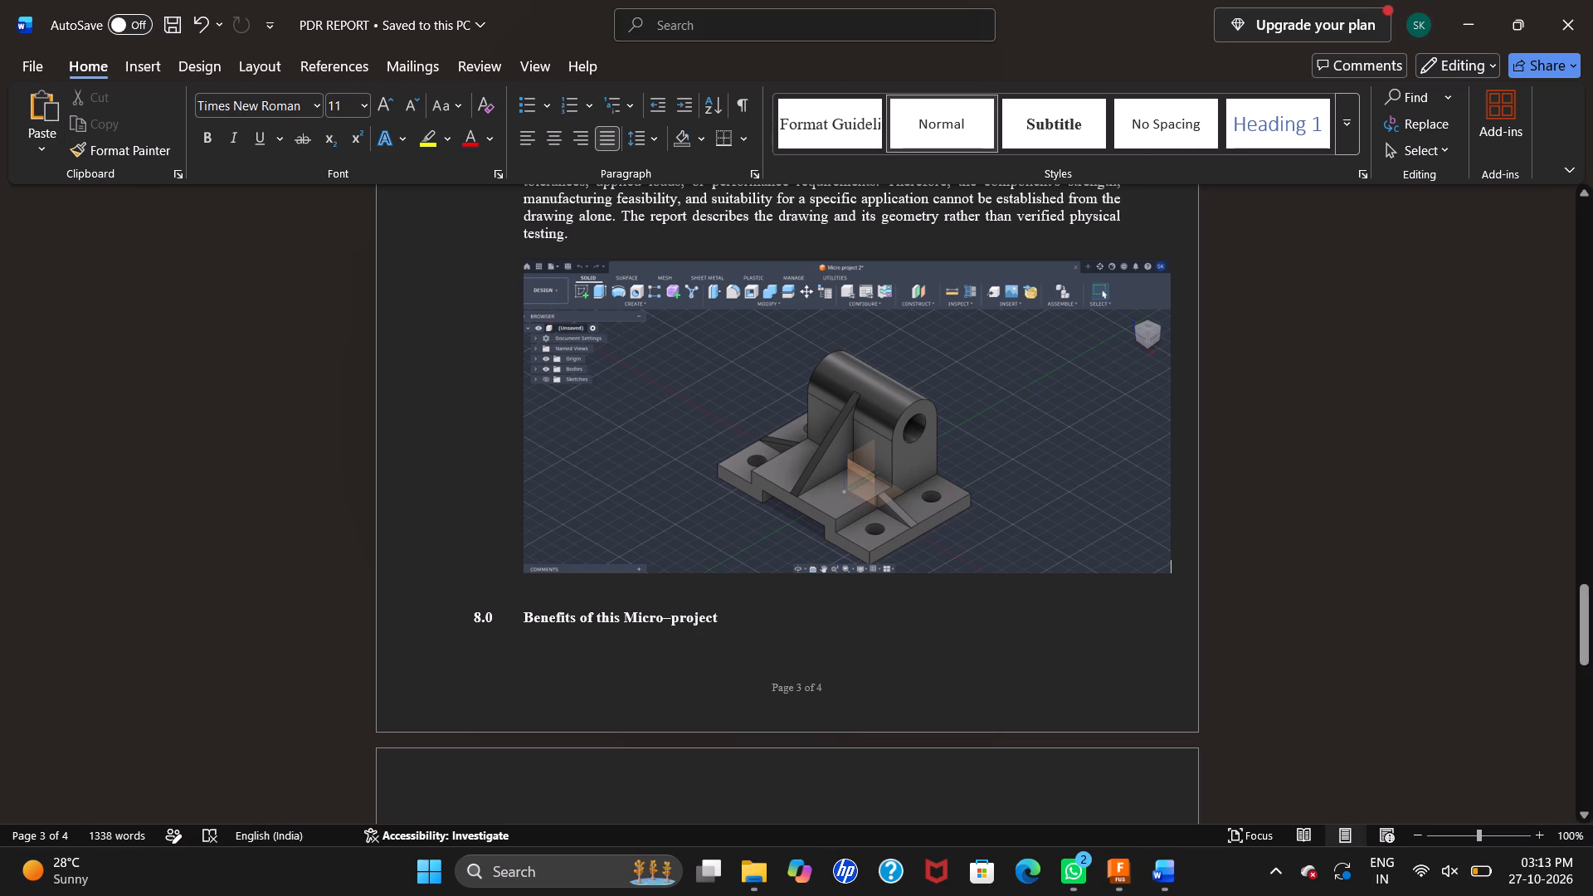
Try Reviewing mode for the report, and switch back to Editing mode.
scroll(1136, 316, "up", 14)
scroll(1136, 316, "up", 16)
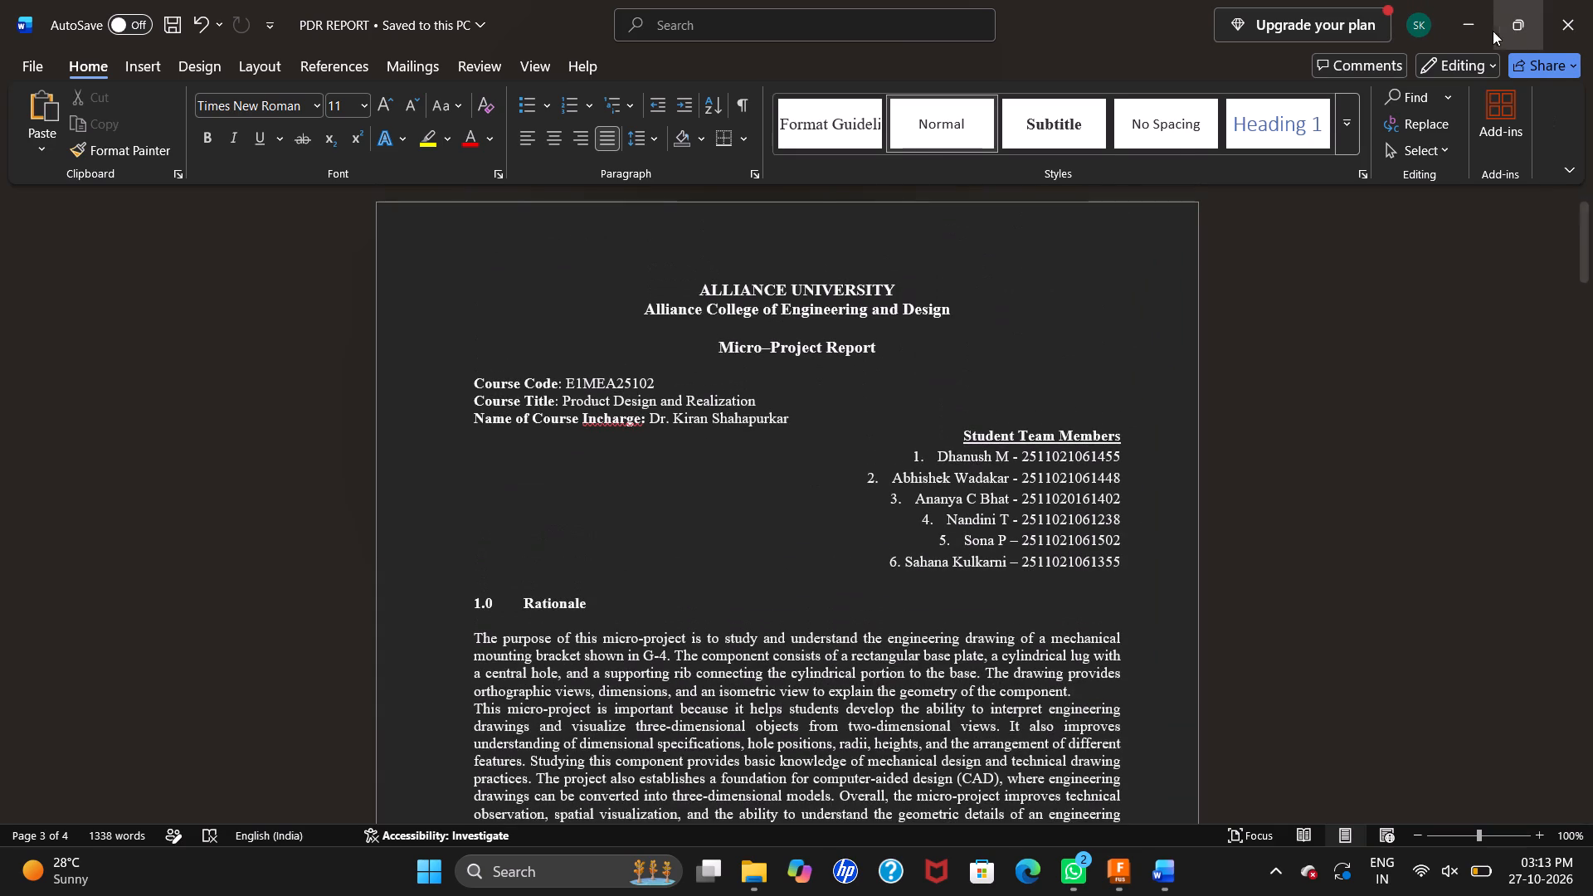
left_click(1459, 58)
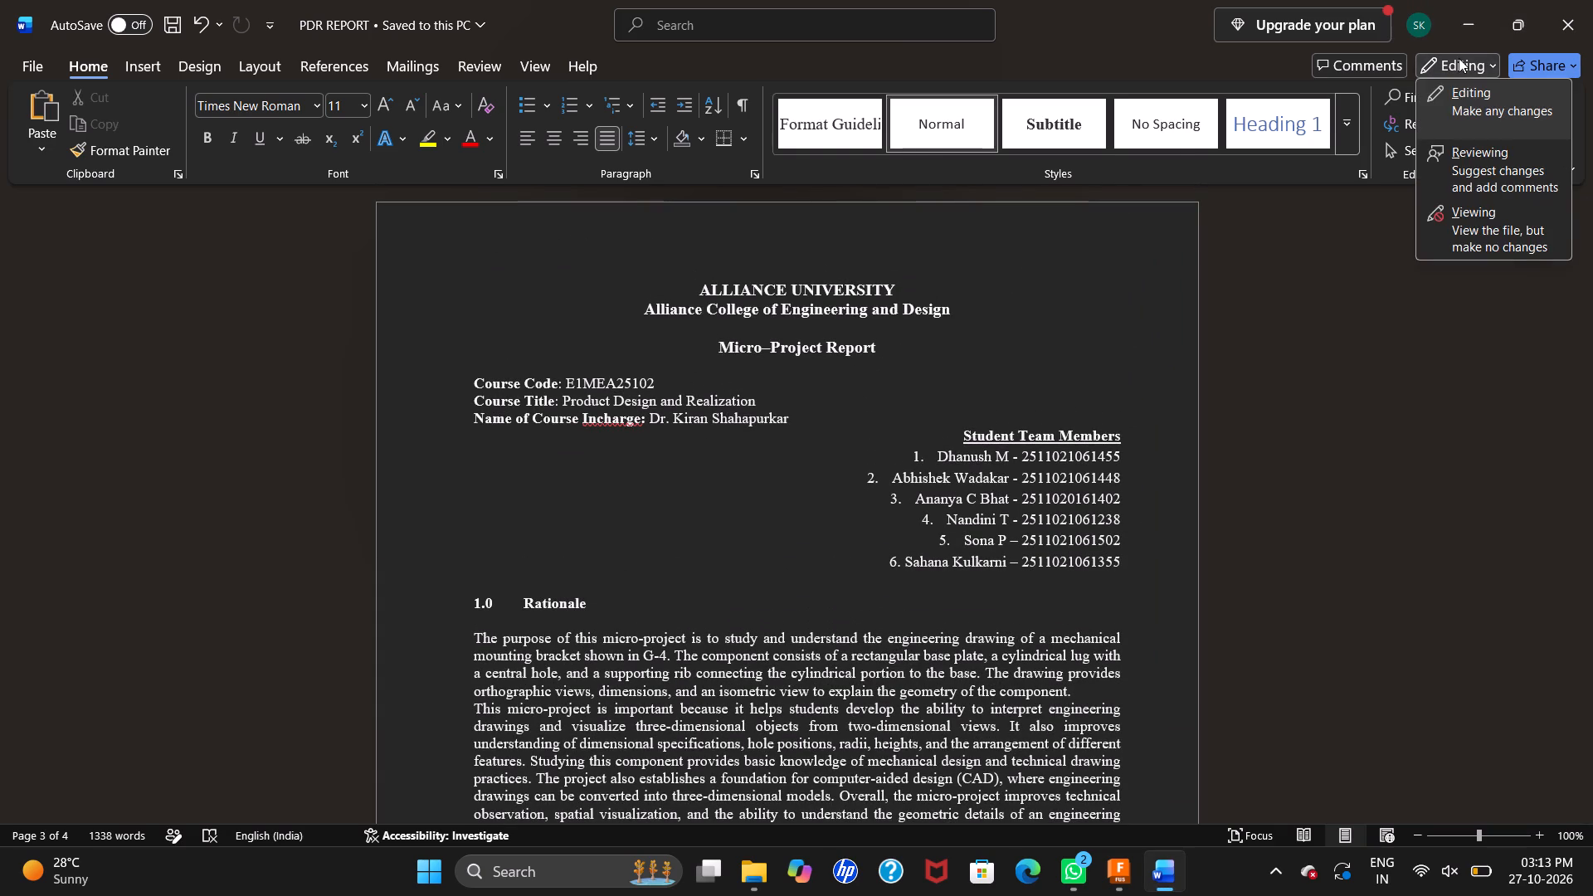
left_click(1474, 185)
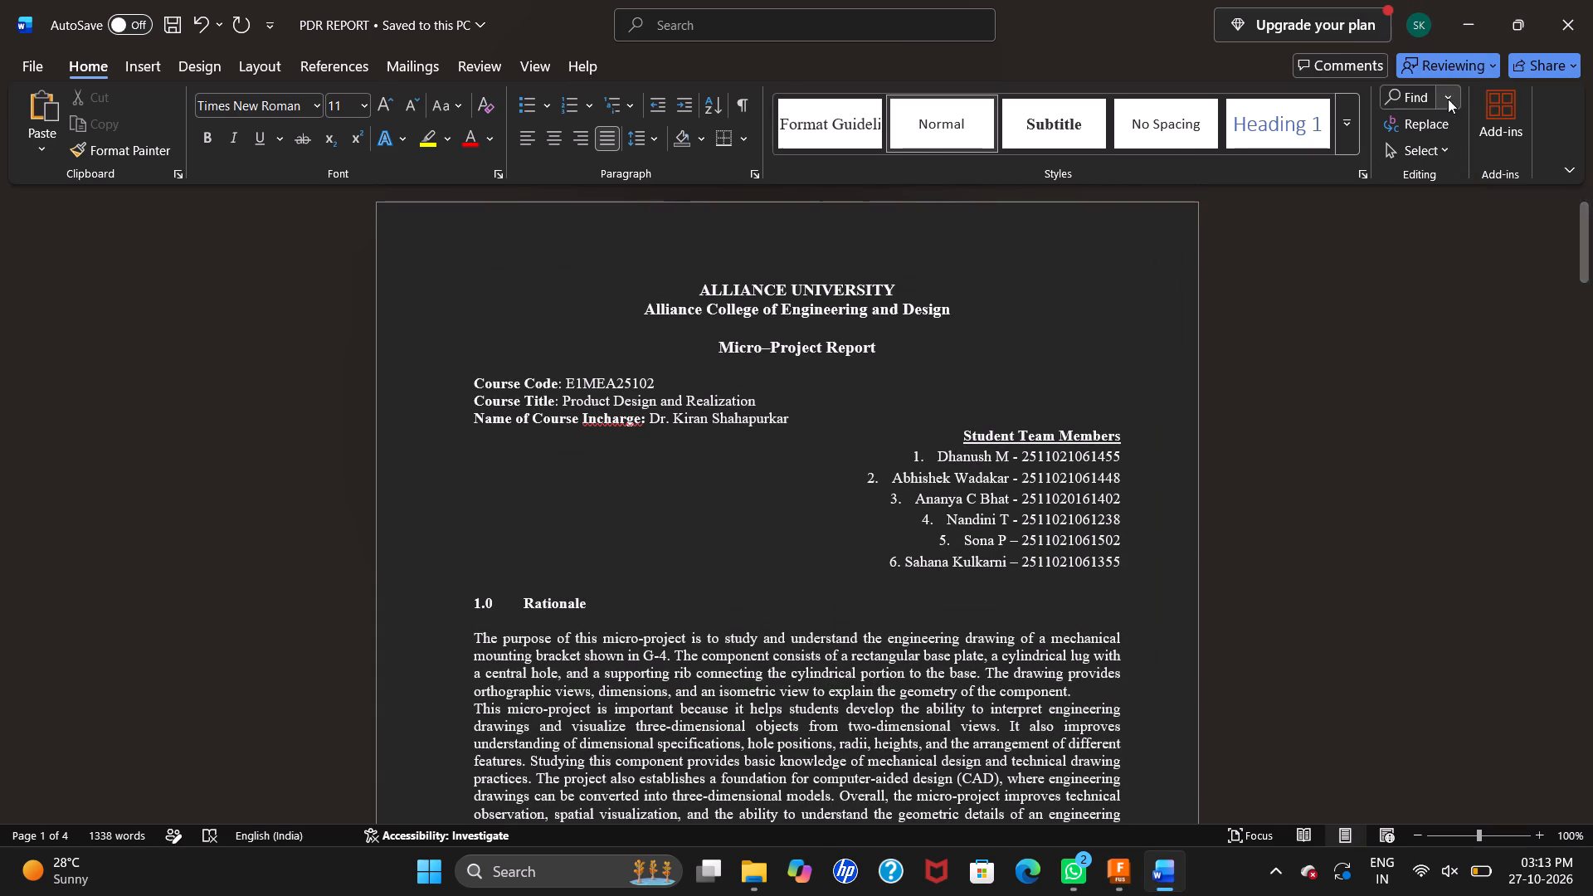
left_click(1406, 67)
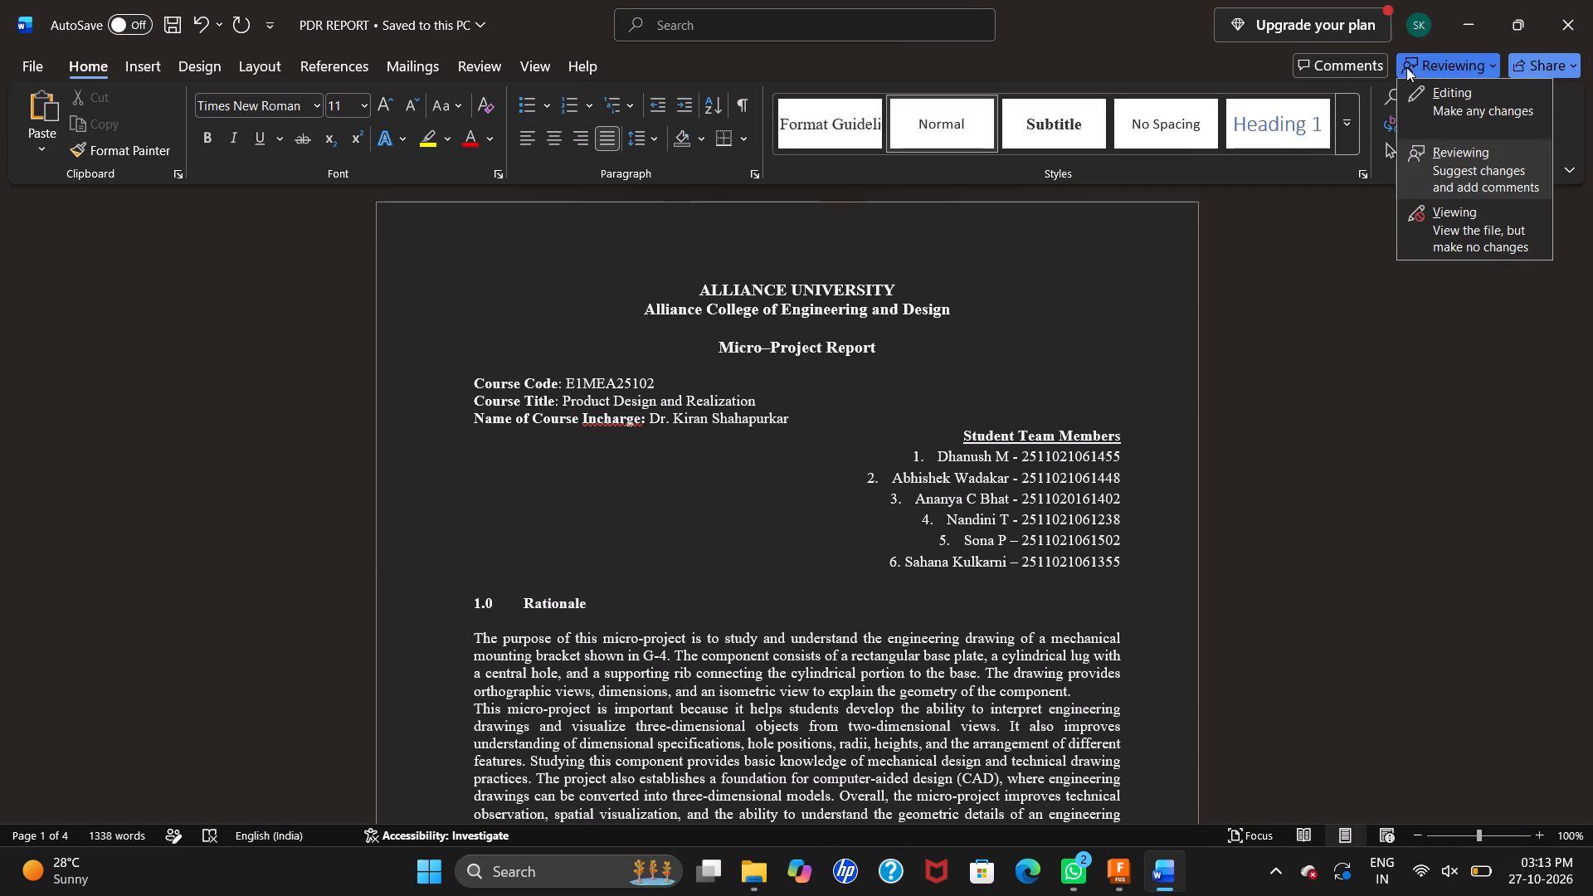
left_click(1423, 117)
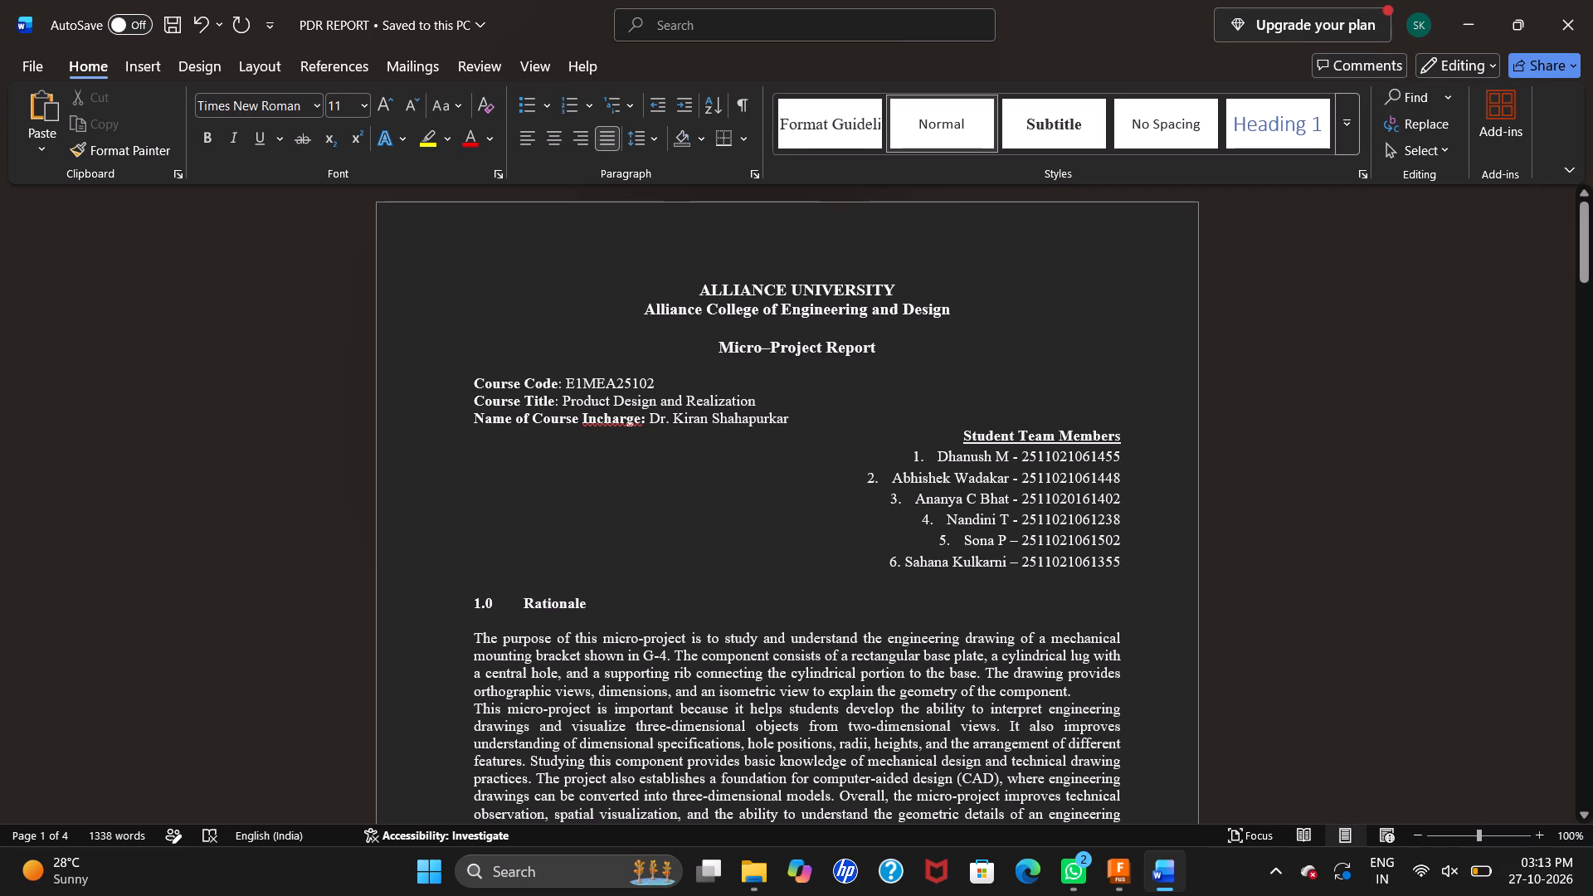
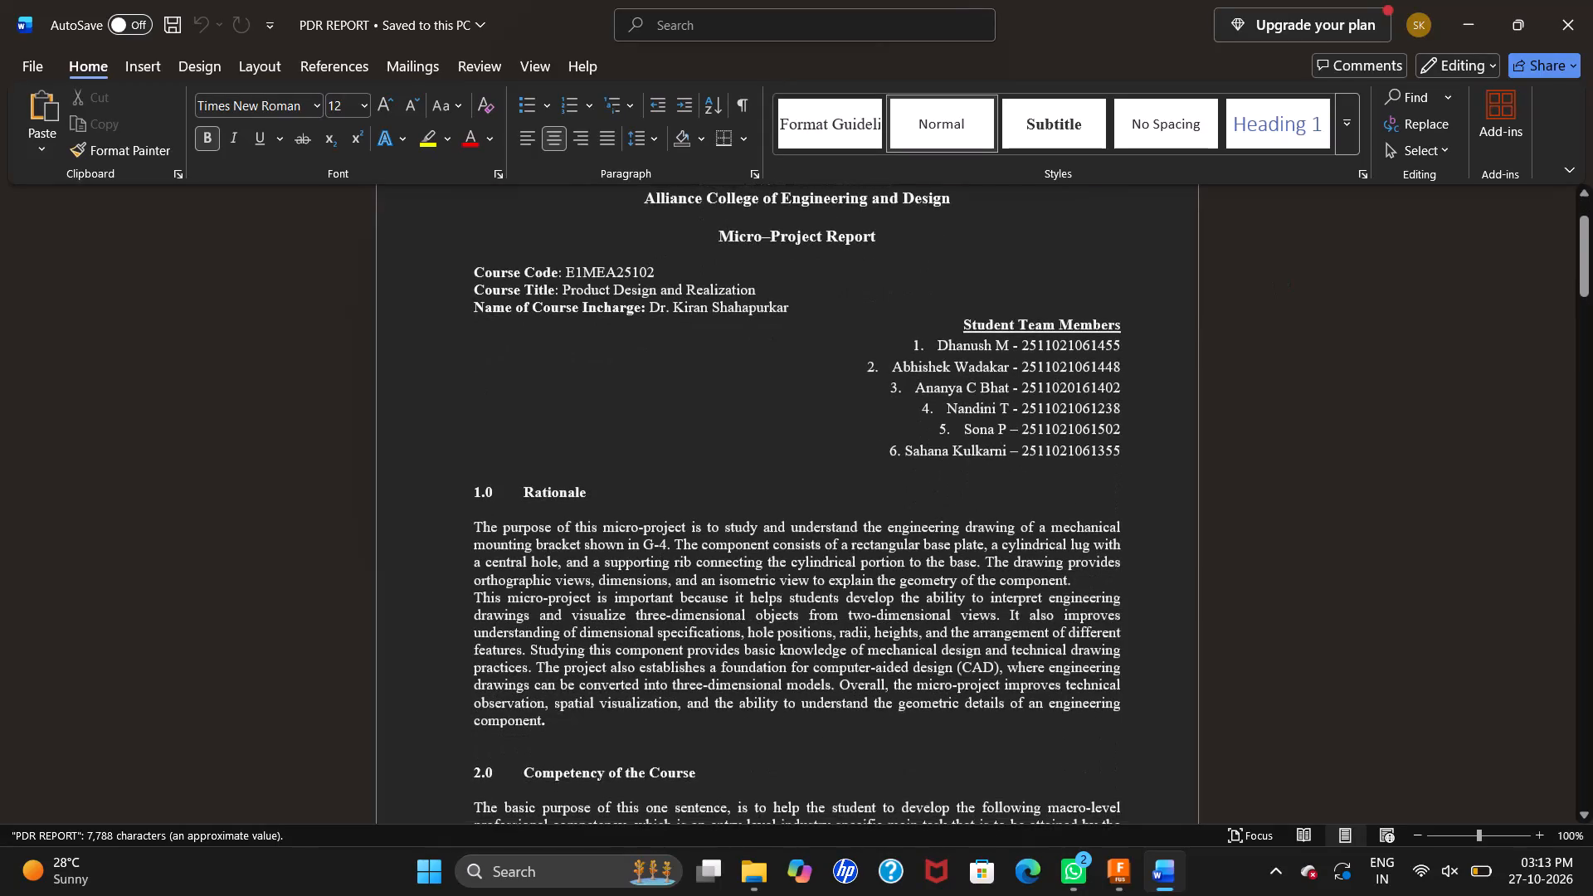
Add a line break and a new paragraph after the 7.6 Limitations text and paste the bracket model screenshot there, above section 8.0.
scroll(1260, 376, "down", 2)
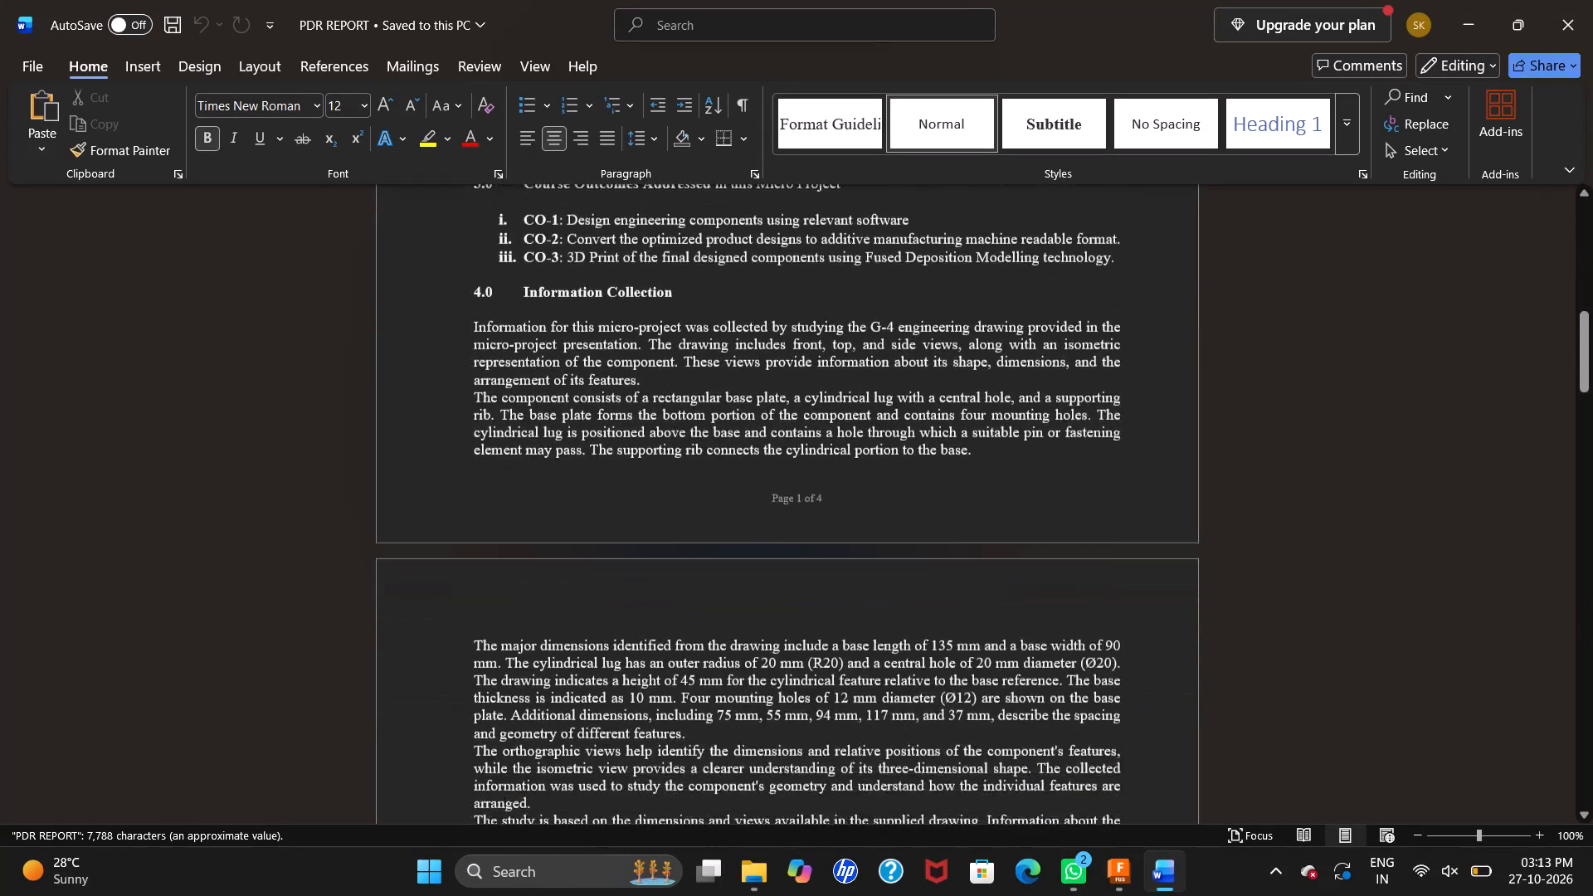
scroll(1260, 376, "down", 3)
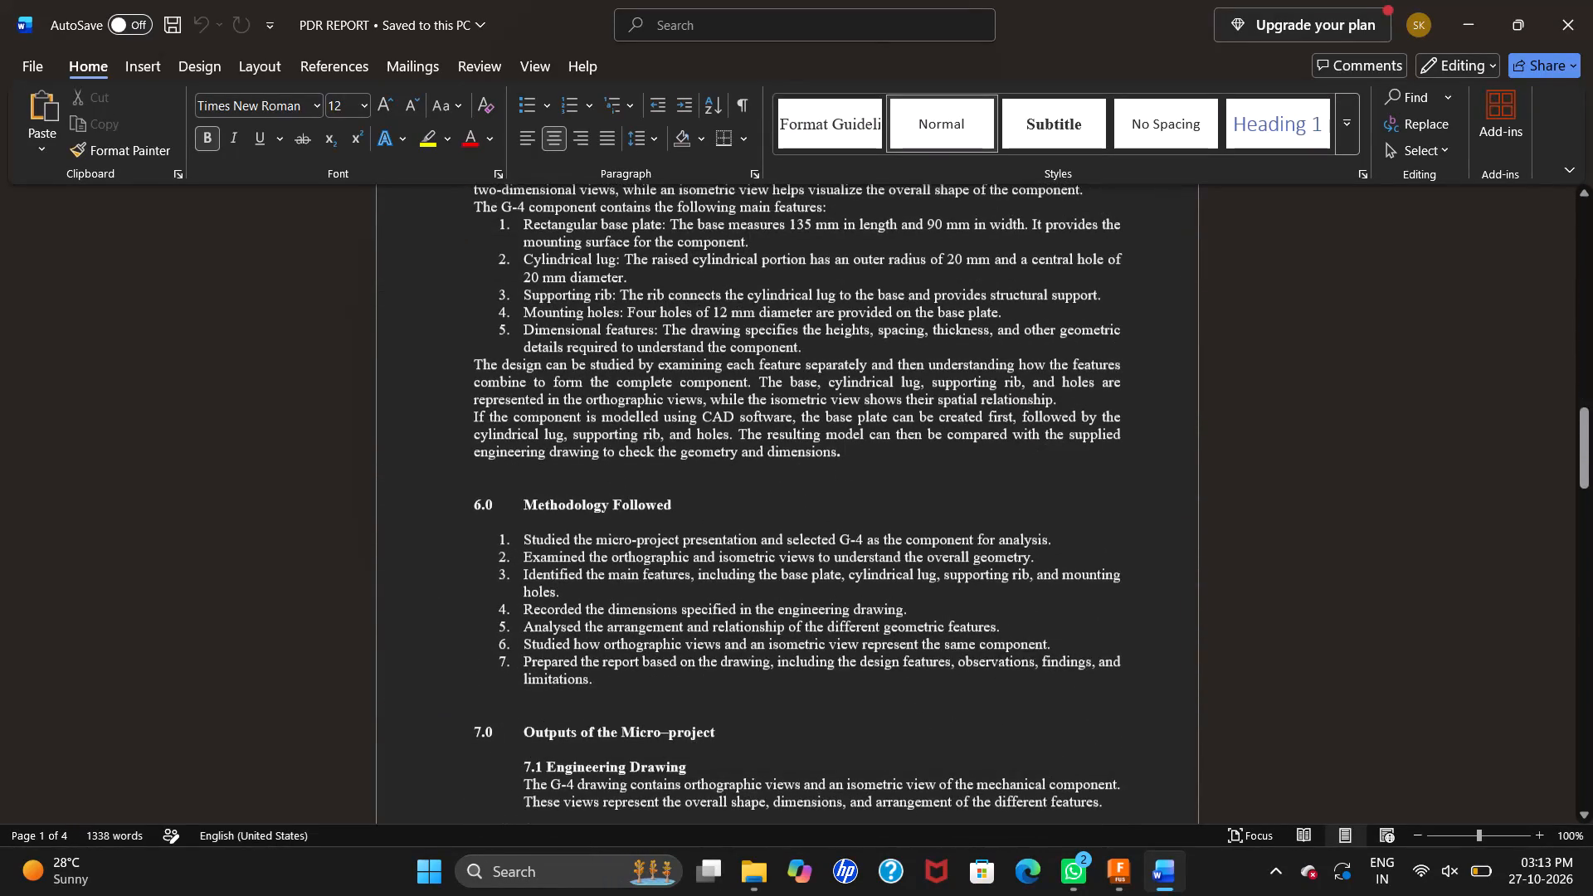
scroll(1260, 376, "down", 3)
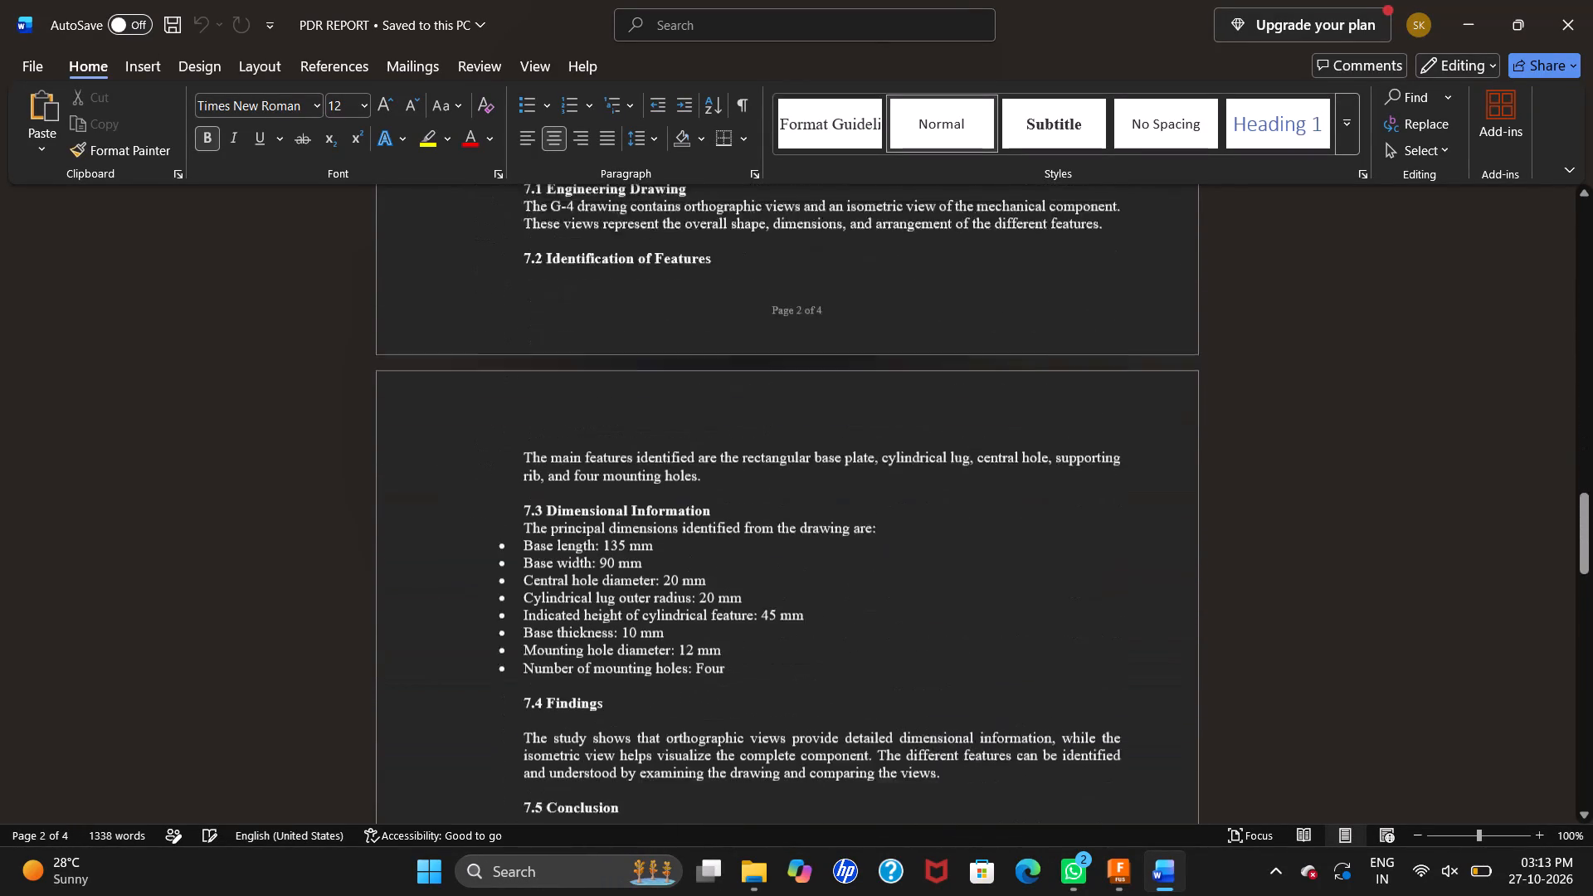
scroll(1260, 369, "down", 2)
scroll(1260, 369, "up", 1)
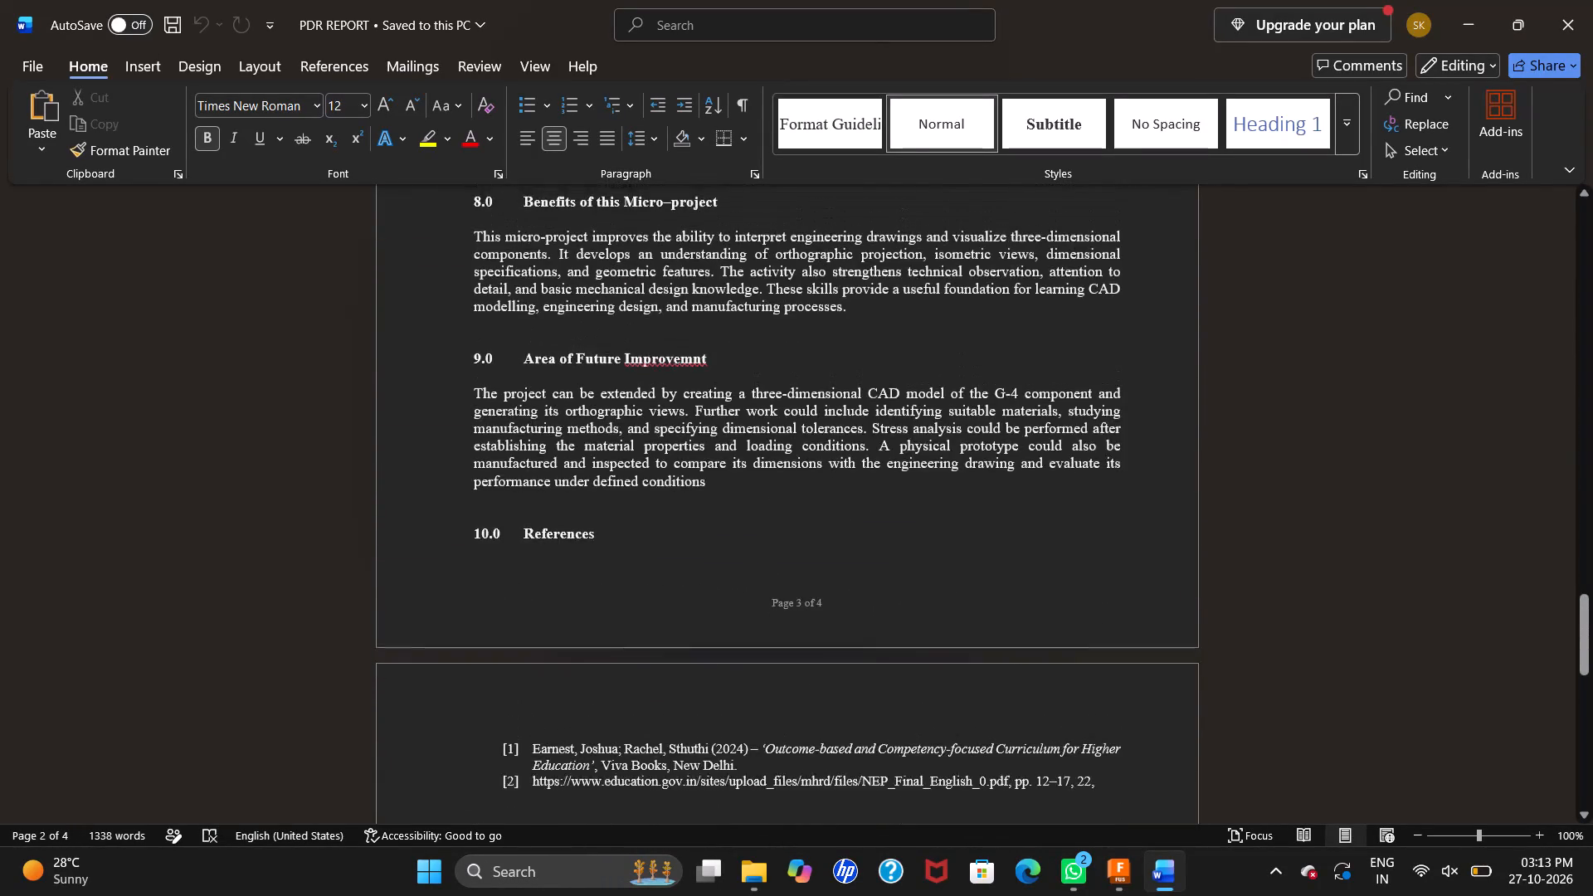
scroll(1260, 369, "up", 1)
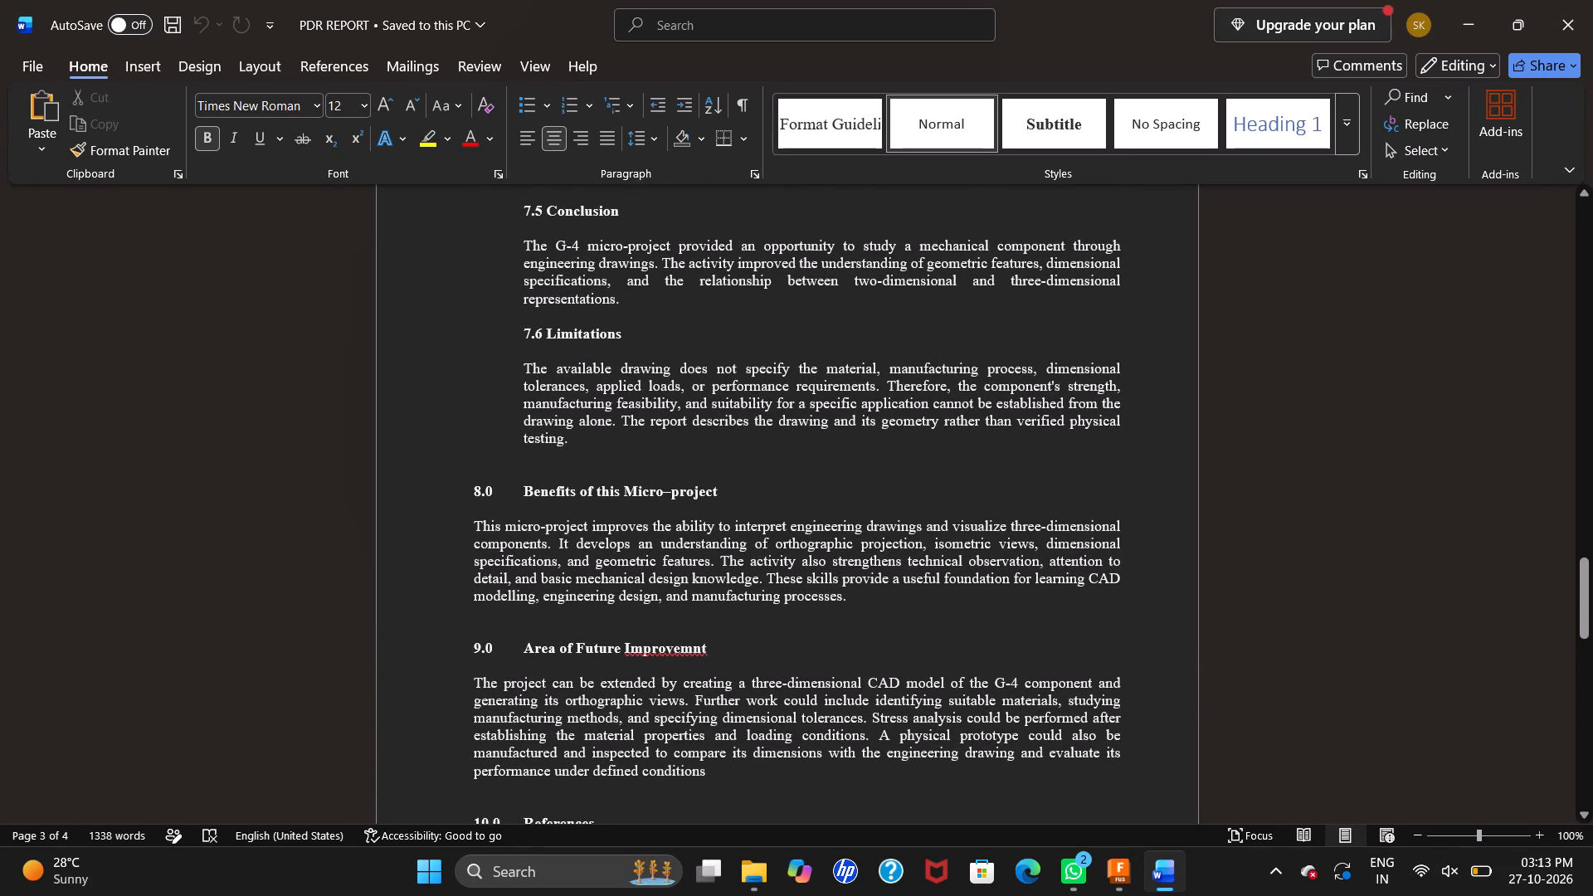
left_click(590, 445)
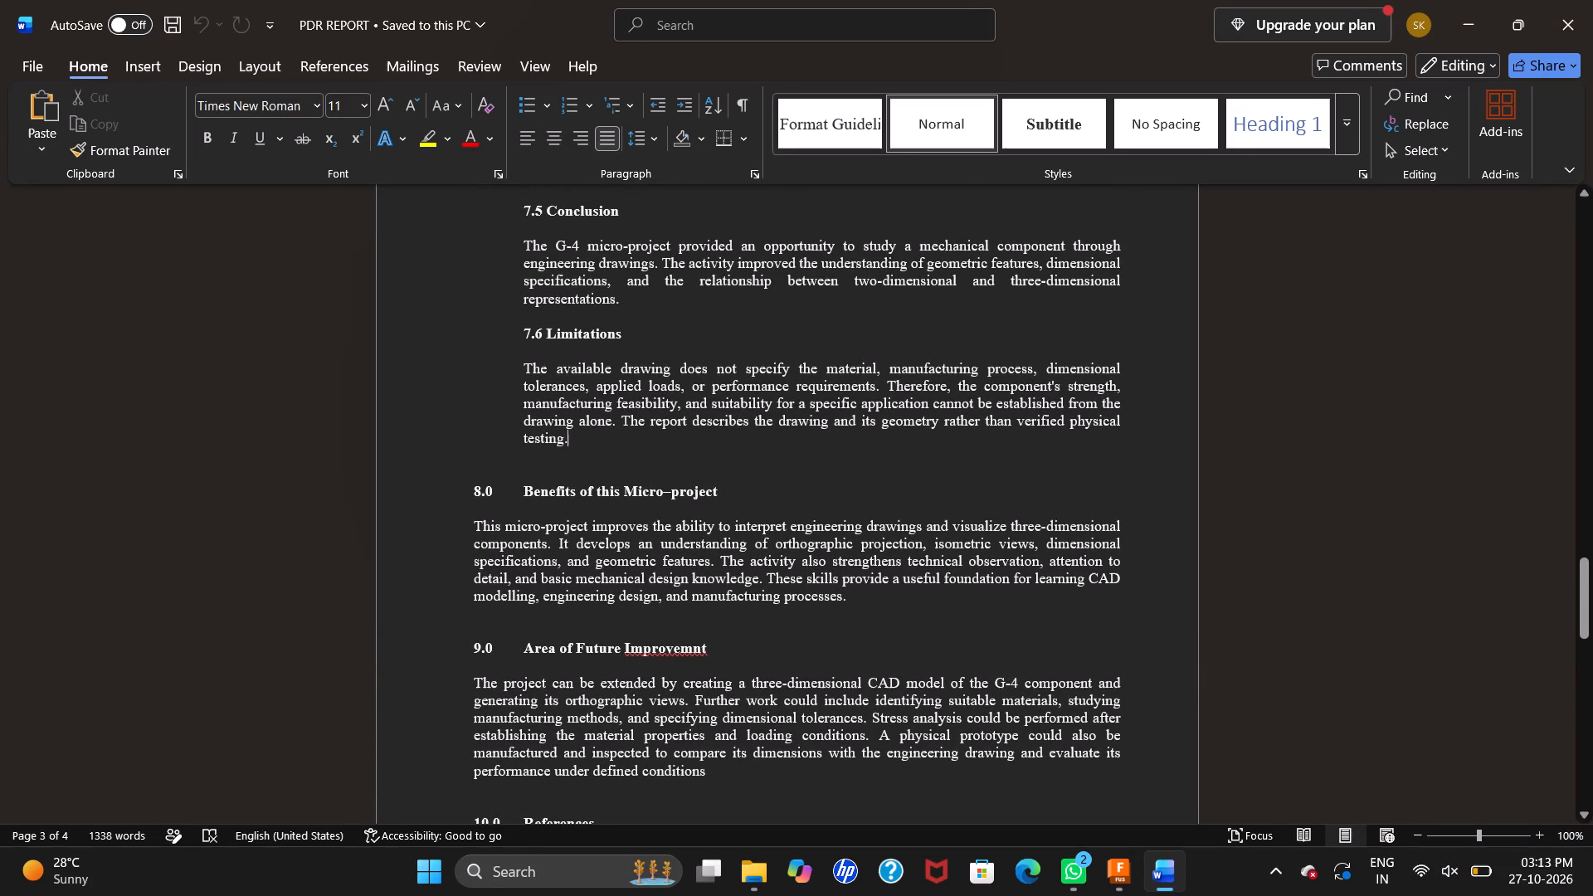
key("shift+Return")
key("Return")
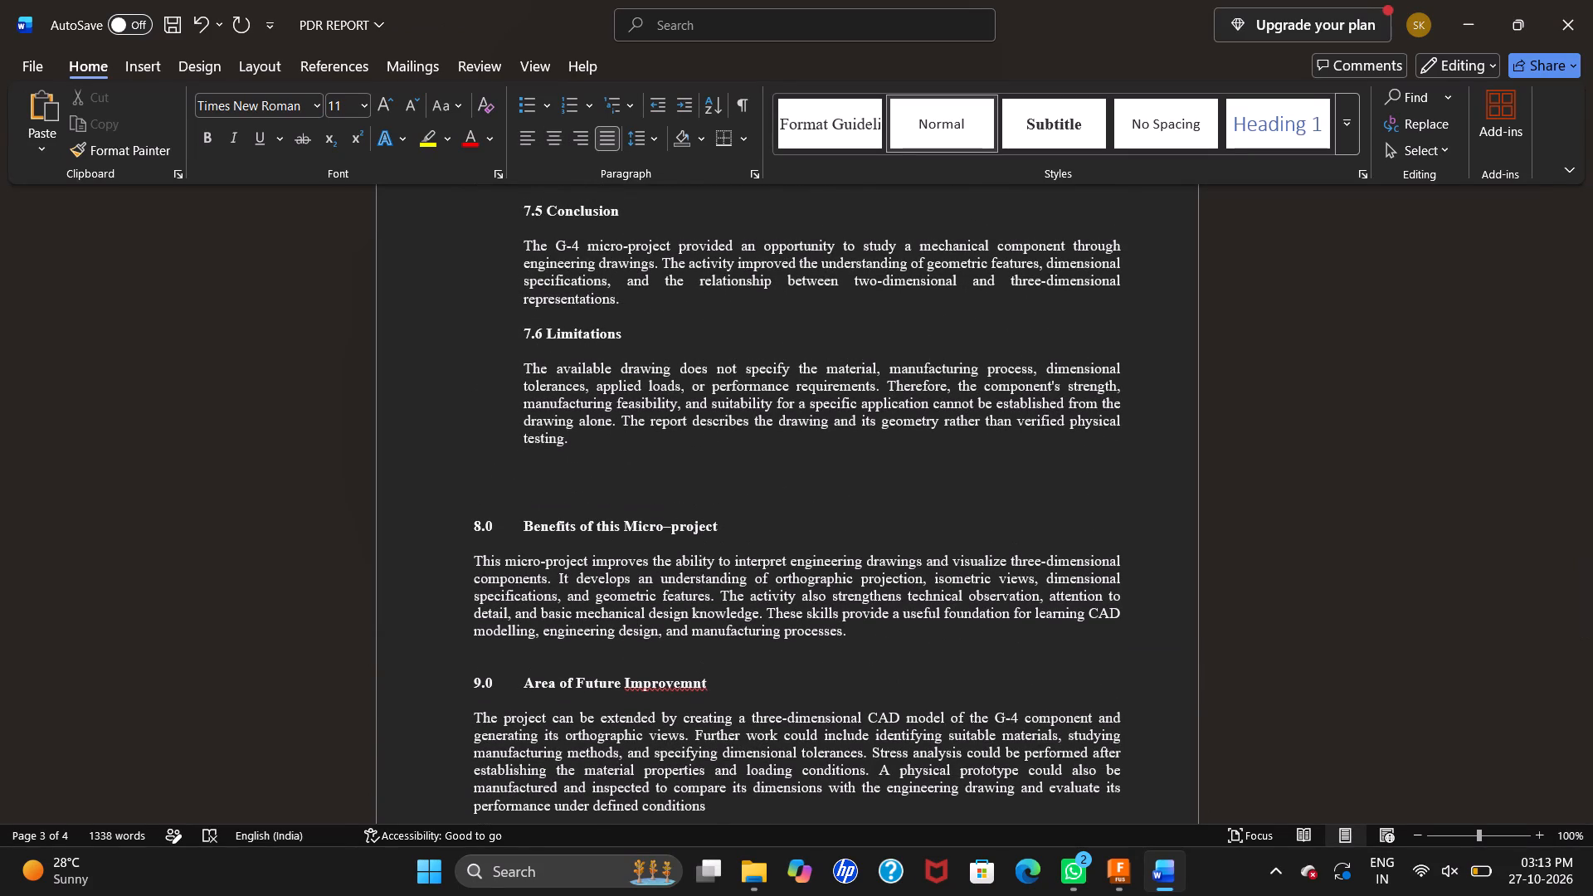
key("ctrl+v")
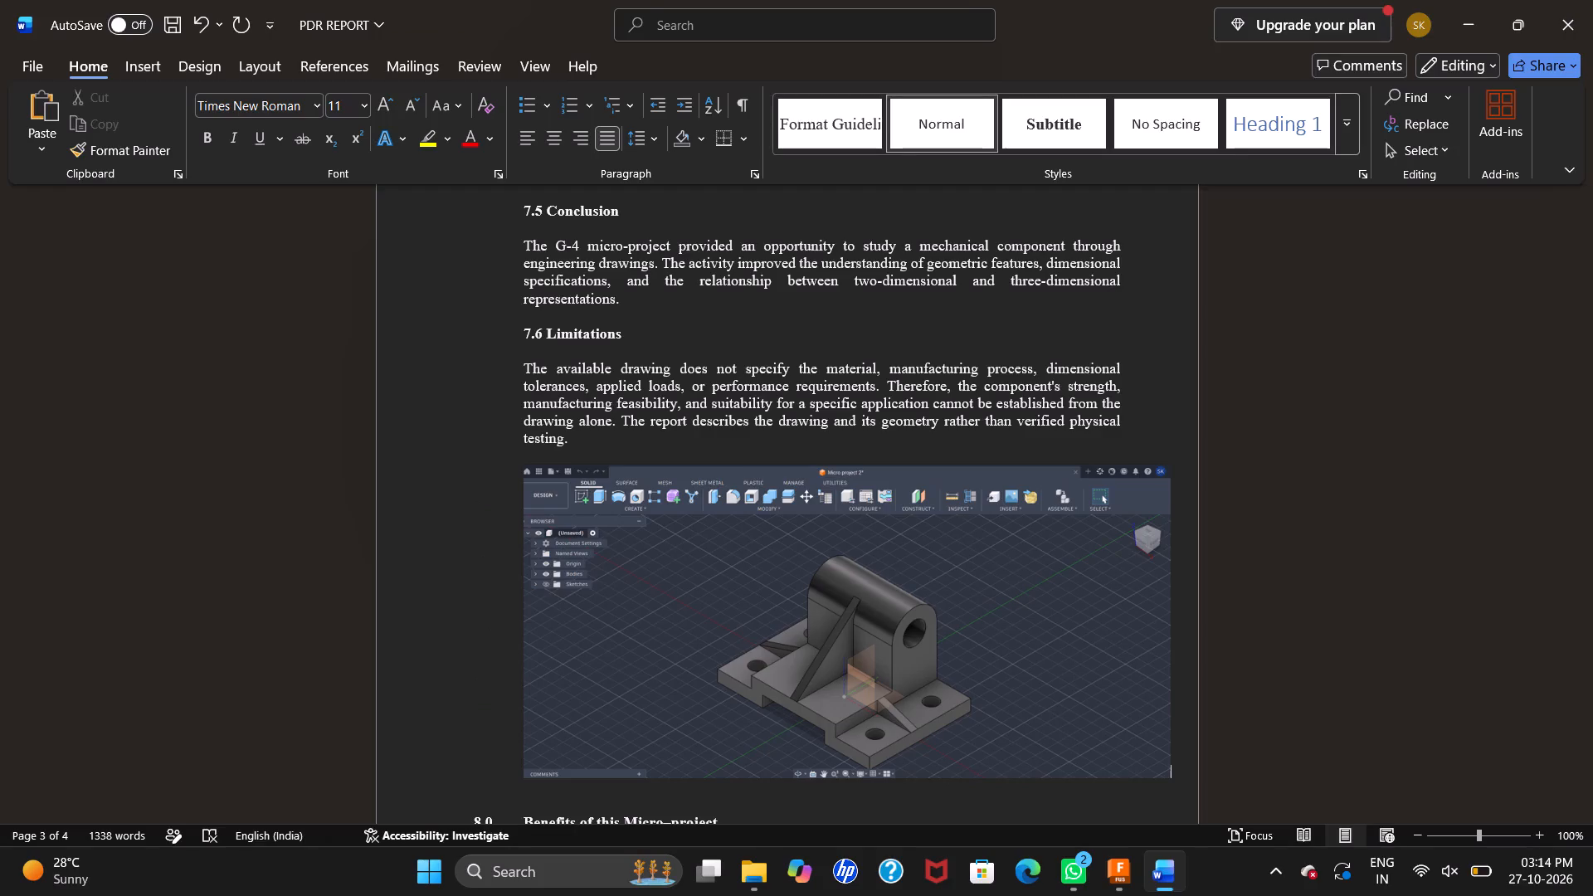
Save the PDR REPORT document under its existing name.
left_click(38, 61)
left_click(41, 393)
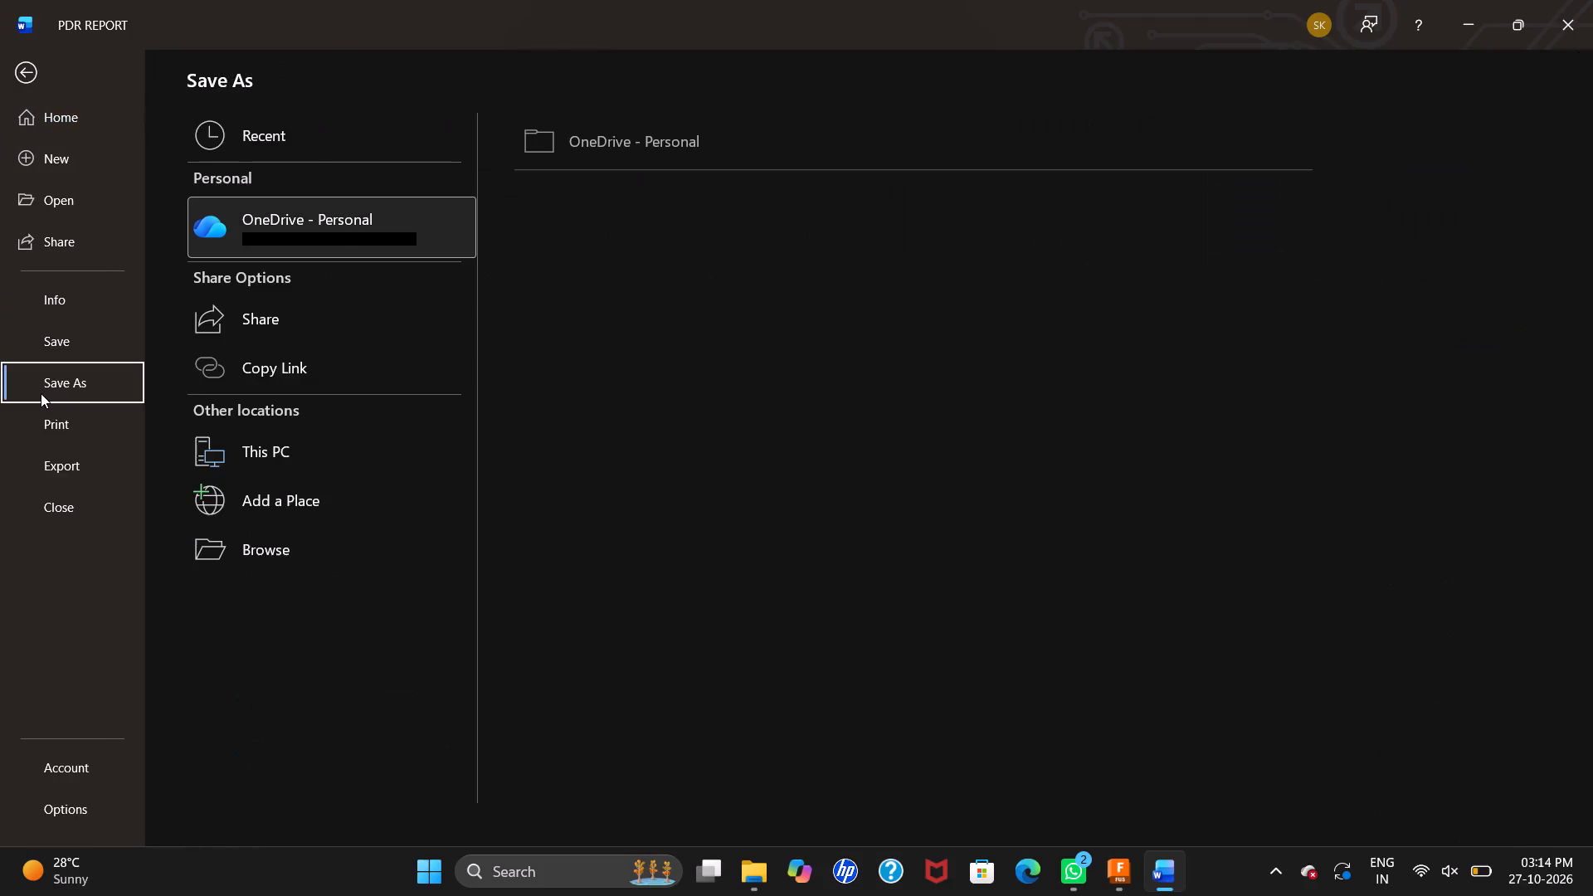
left_click(264, 436)
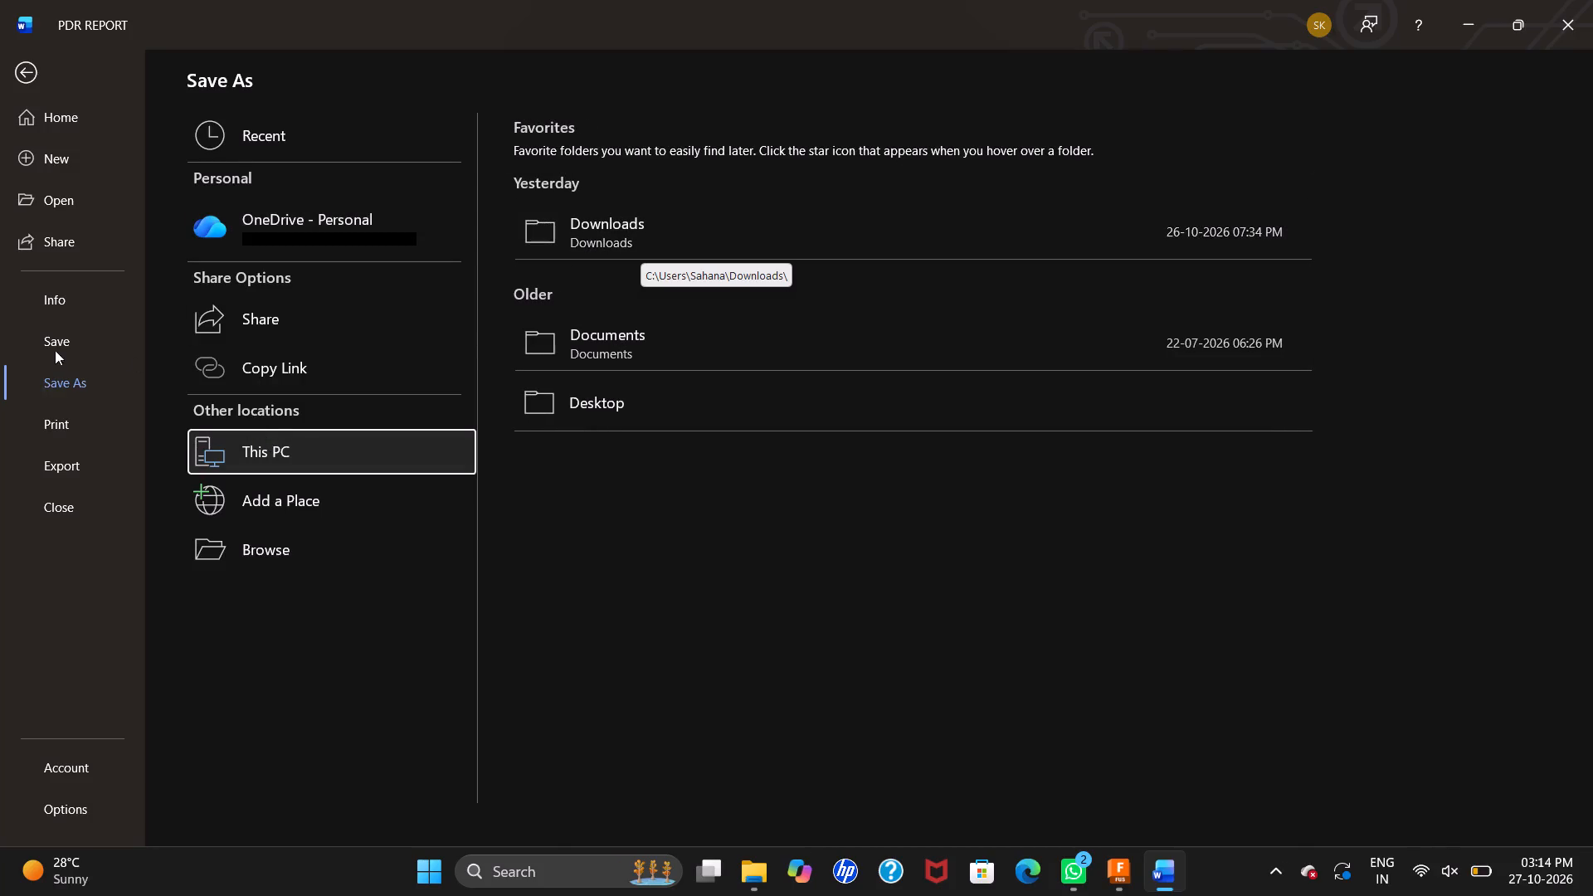
left_click(56, 327)
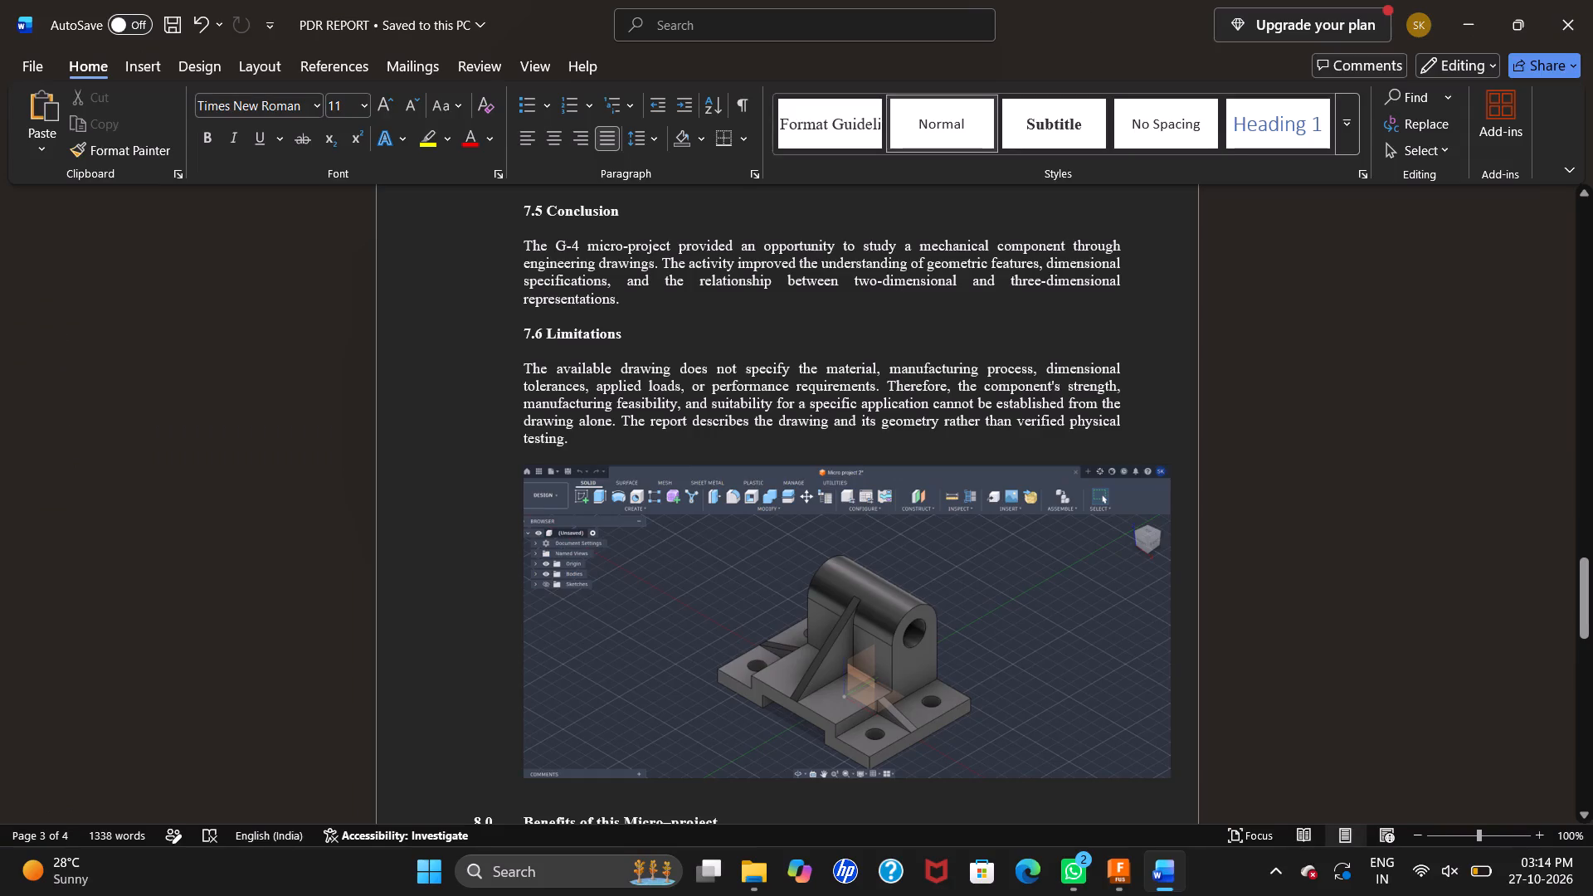
Save a copy of the report as a Word document named PDR REPORT 1 in the Downloads folder on this PC.
left_click(0, 62)
left_click(30, 61)
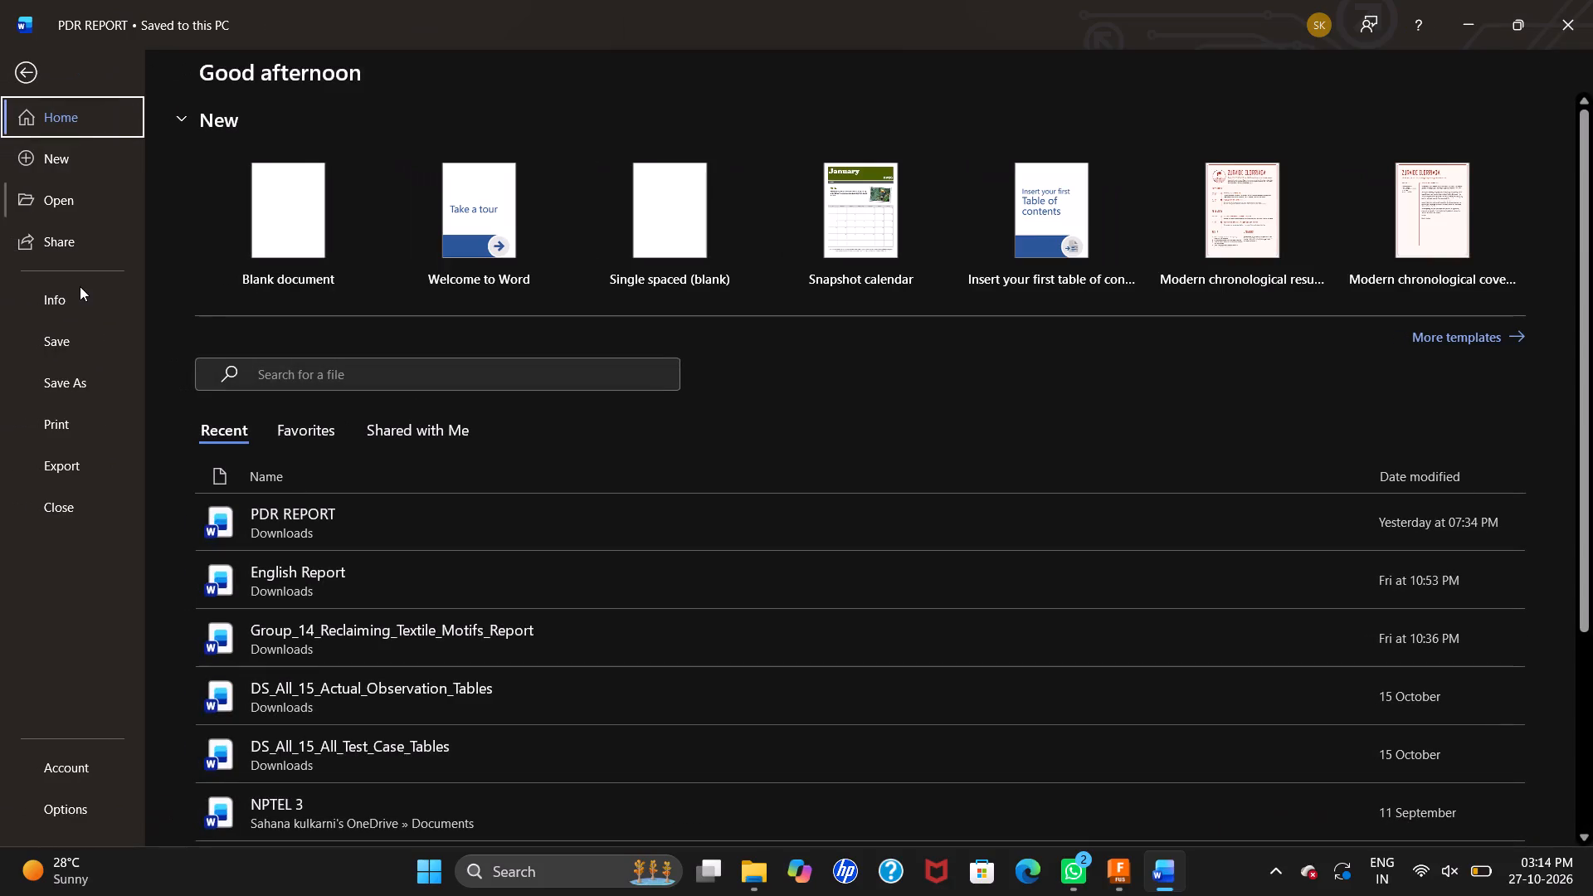
left_click(90, 380)
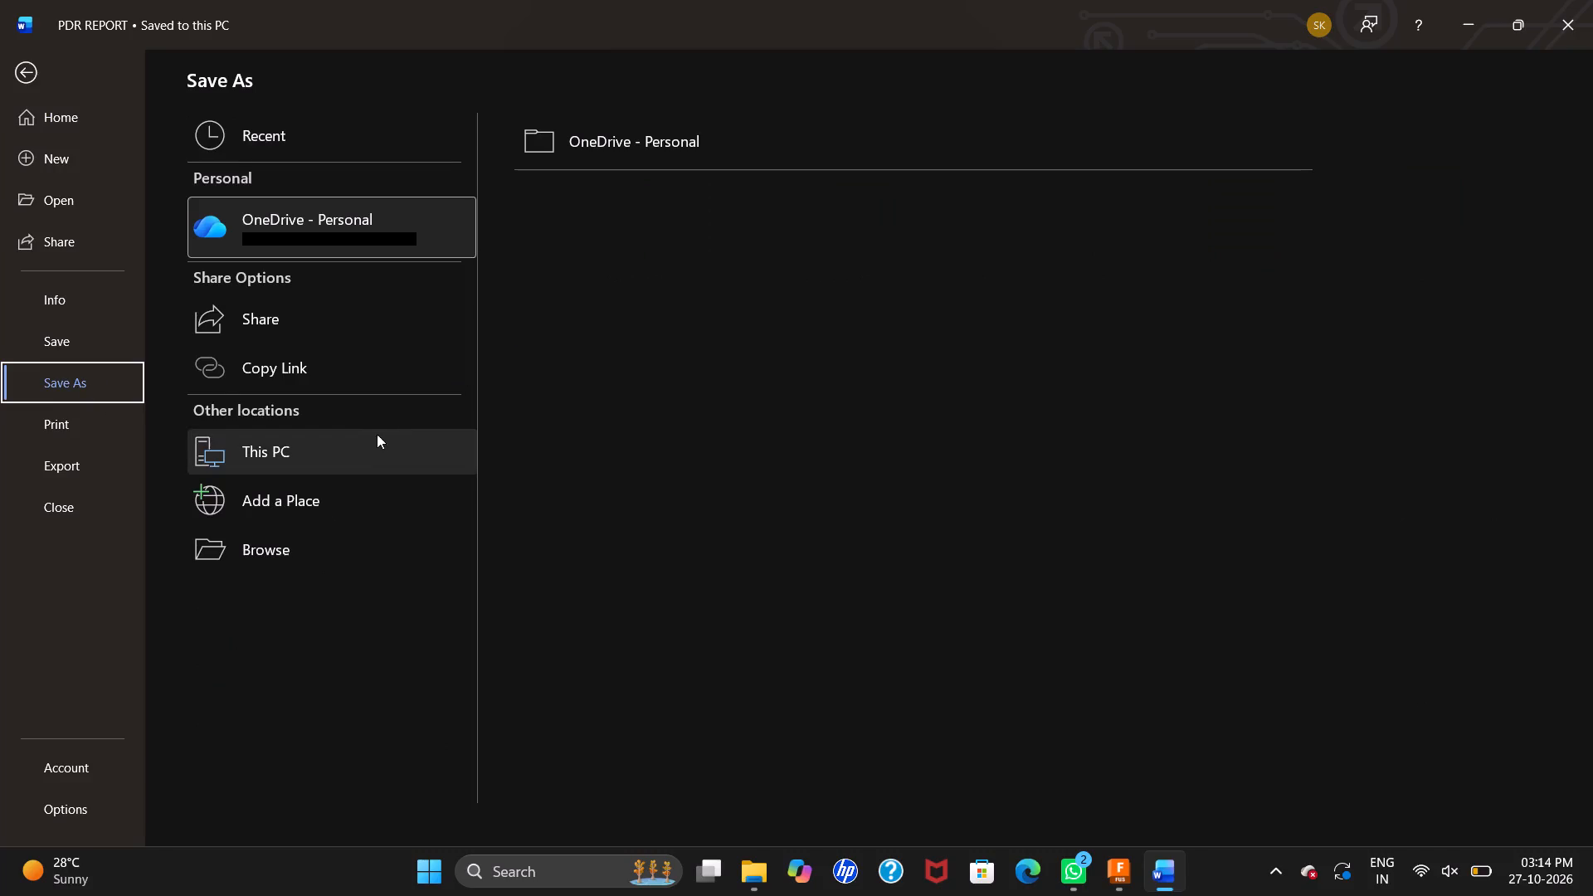
left_click(358, 457)
left_click(702, 220)
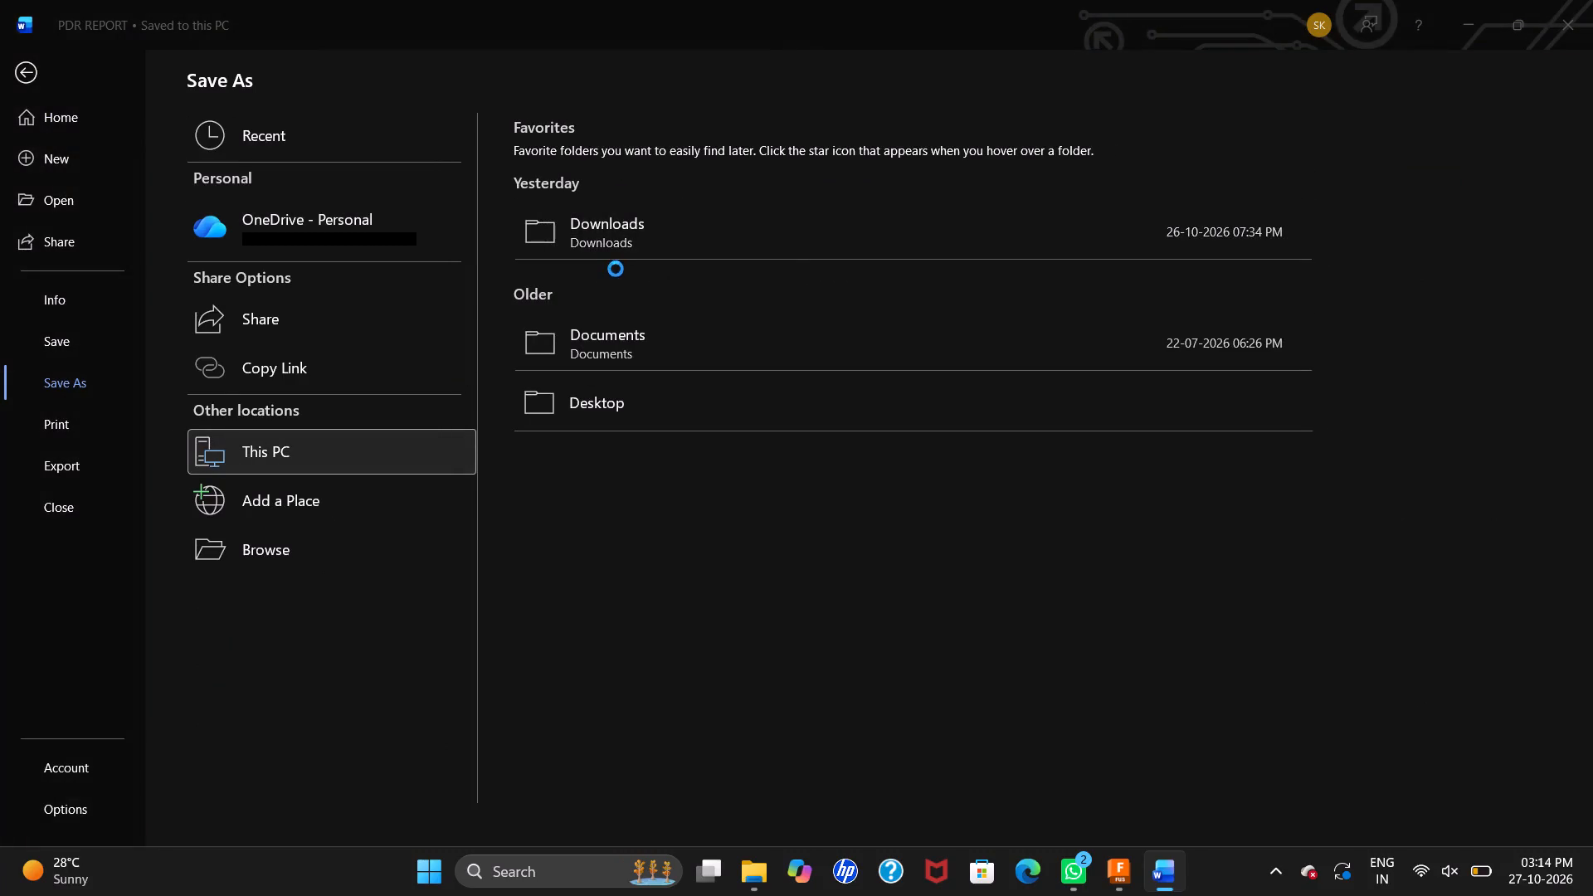
left_click(381, 343)
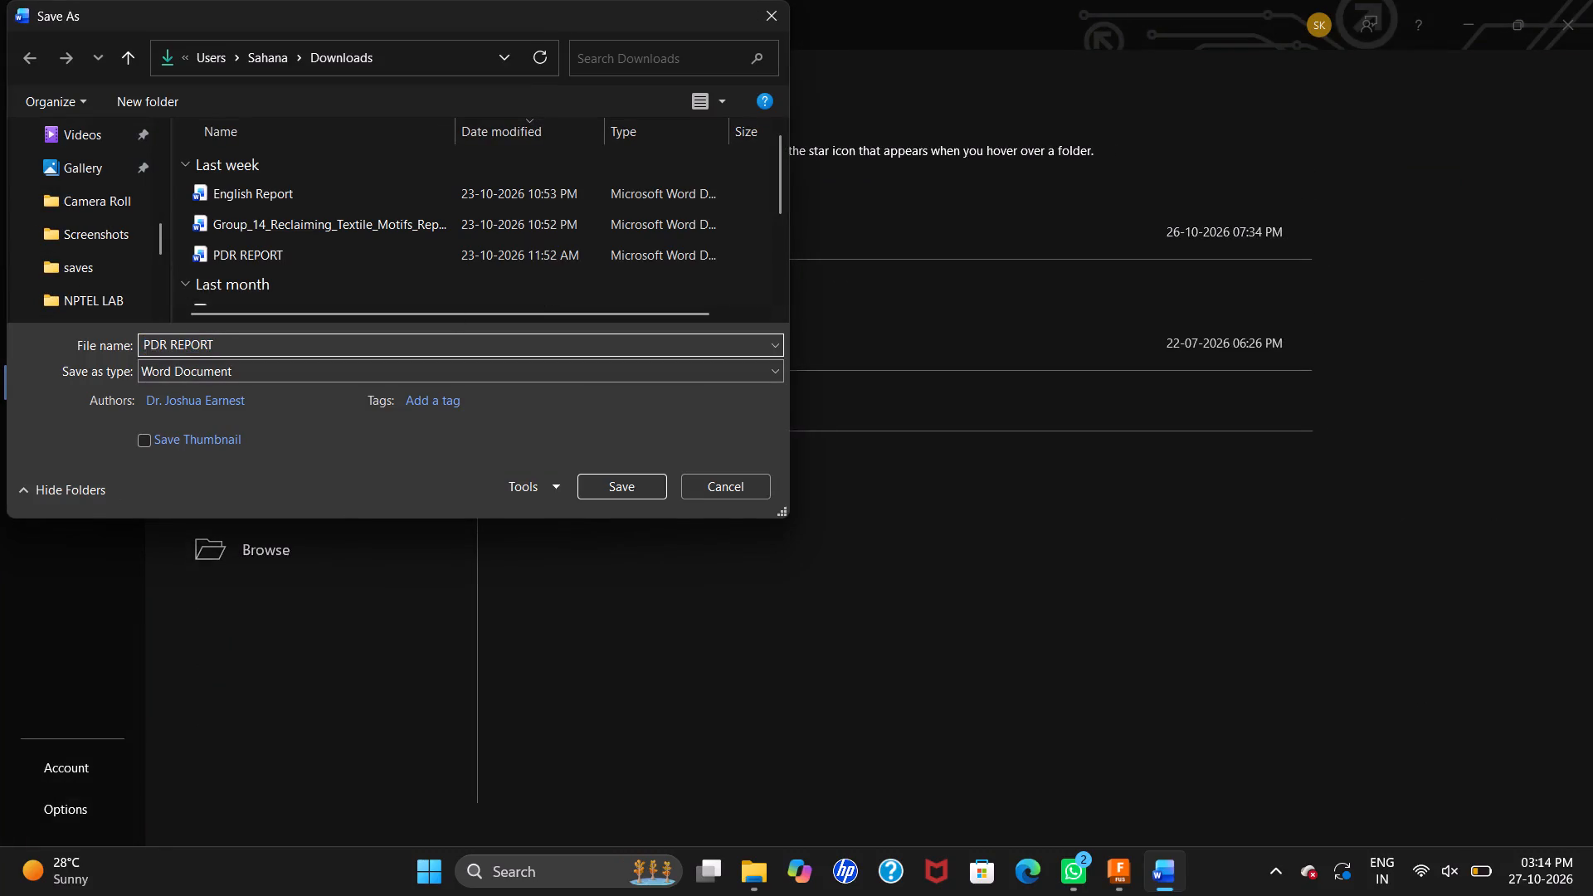
key("space")
type("1")
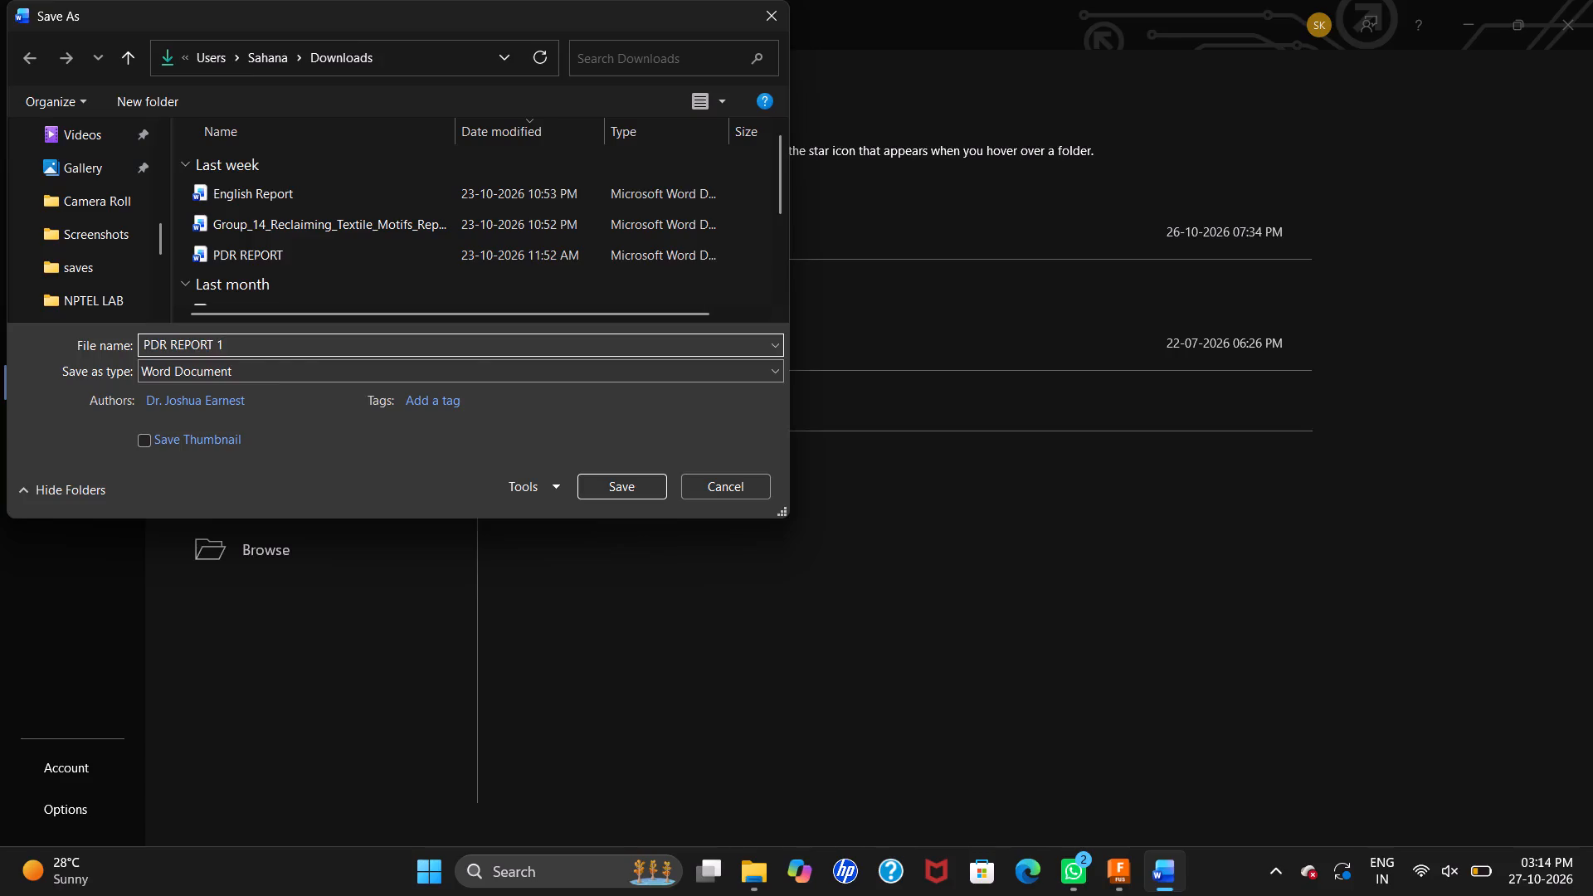
key("Return")
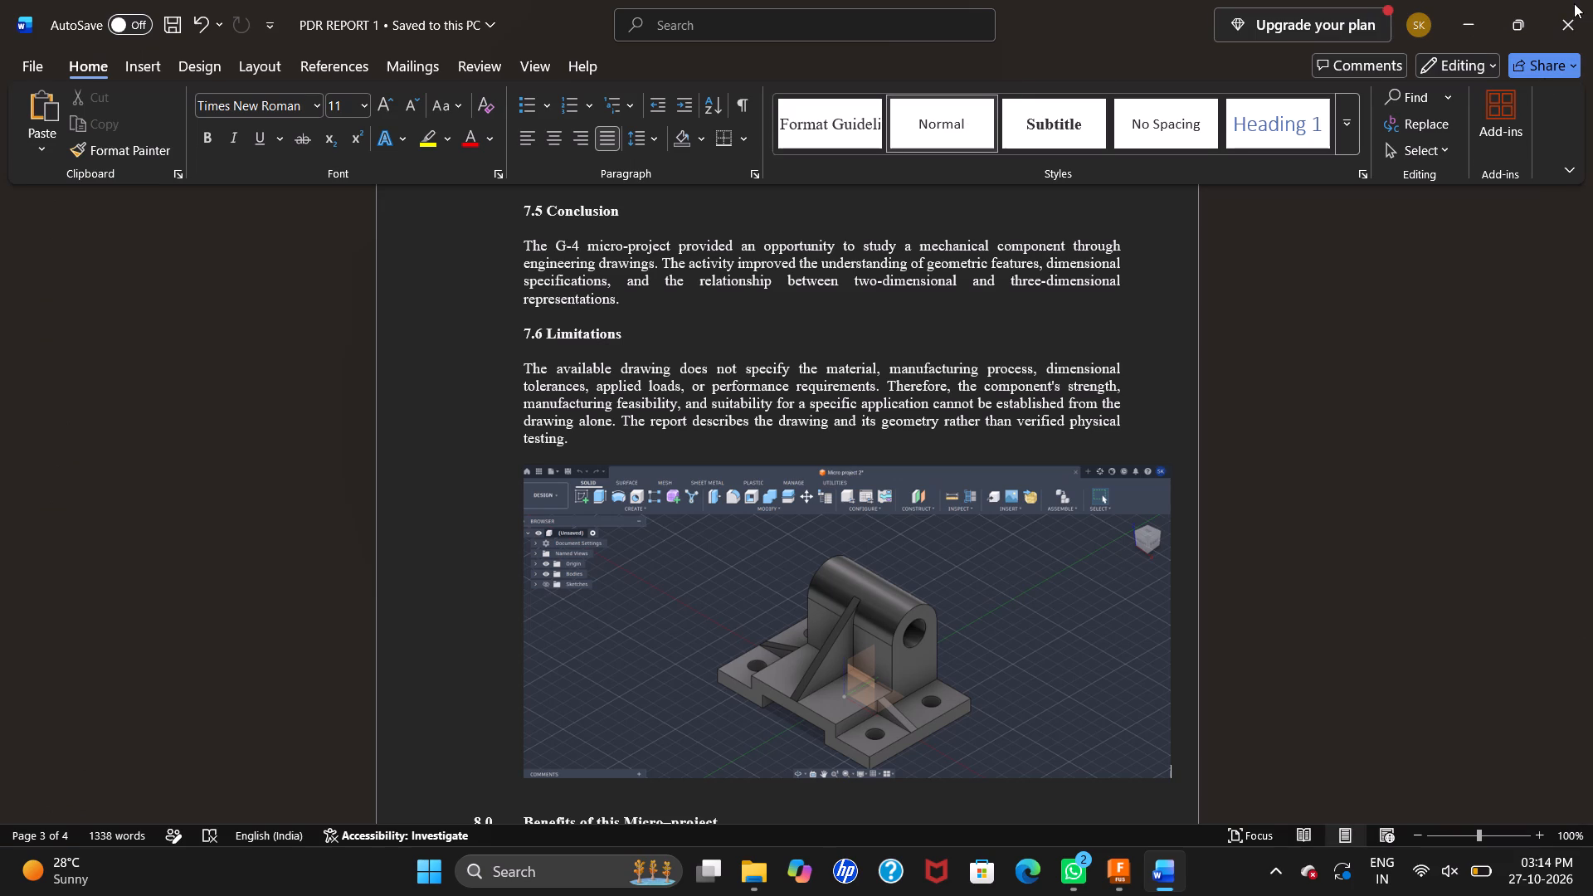
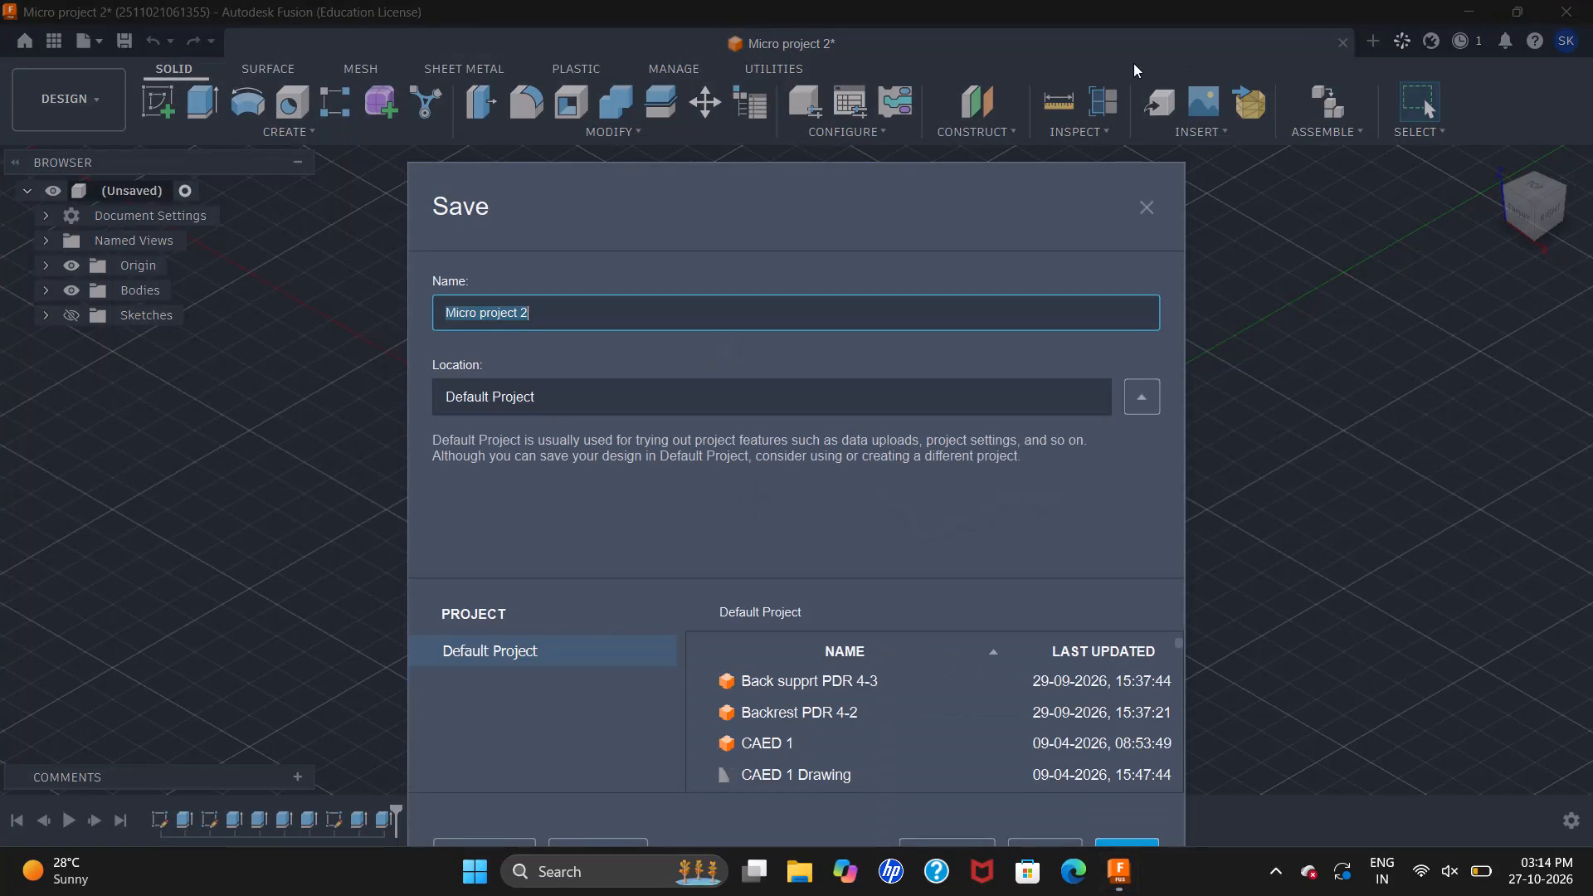
Save the bracket design as Micro project 2 in the Default Project and close Autodesk Fusion.
left_click_drag(907, 166, 916, 0)
key("Return")
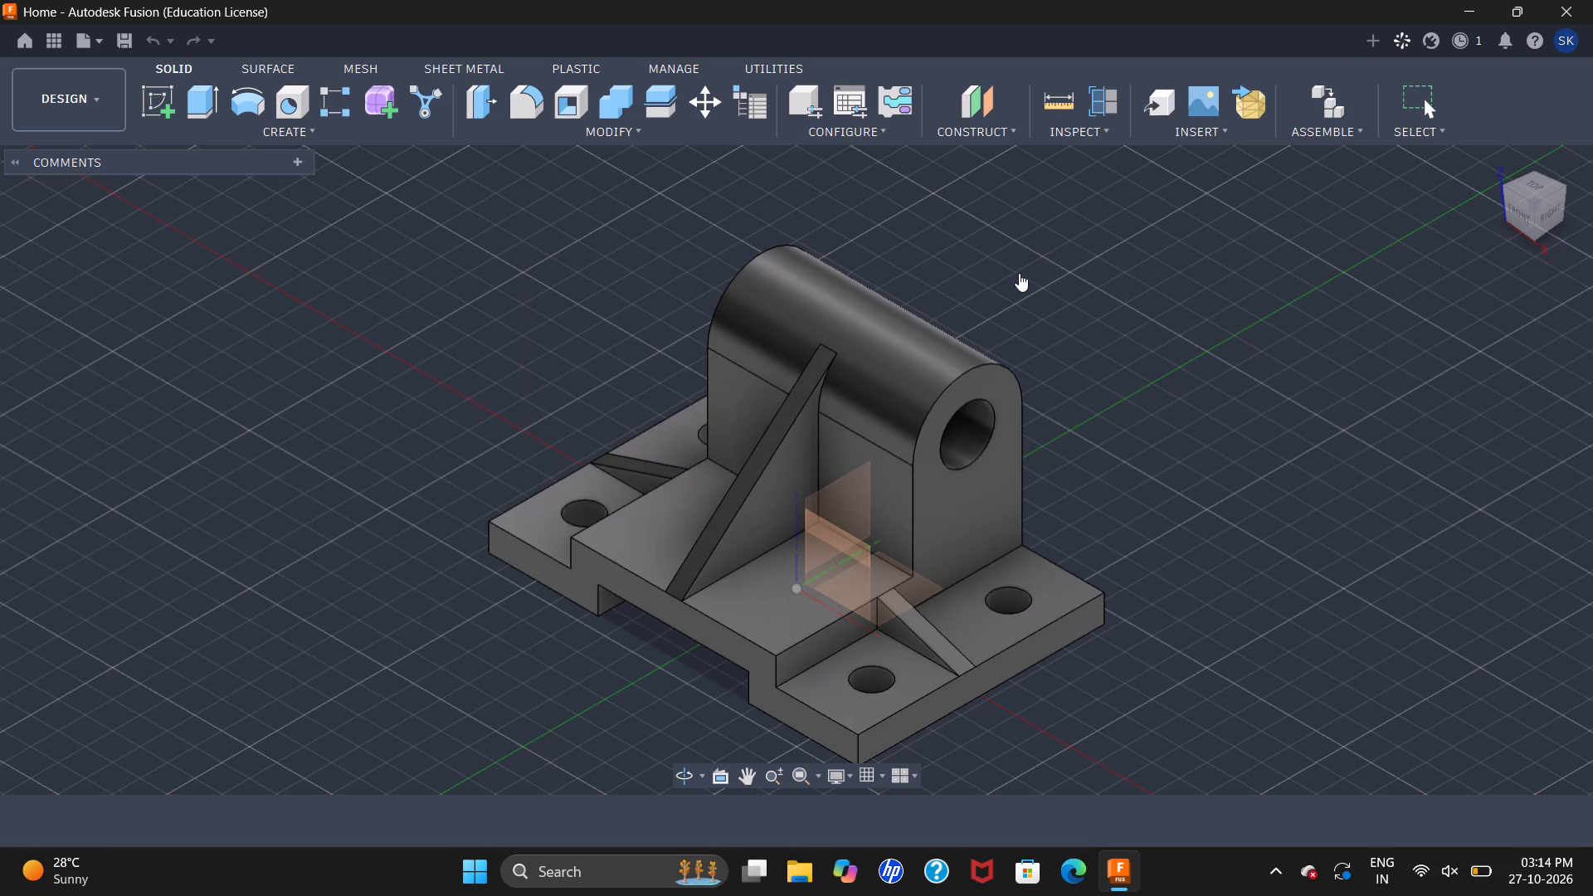
left_click(1576, 0)
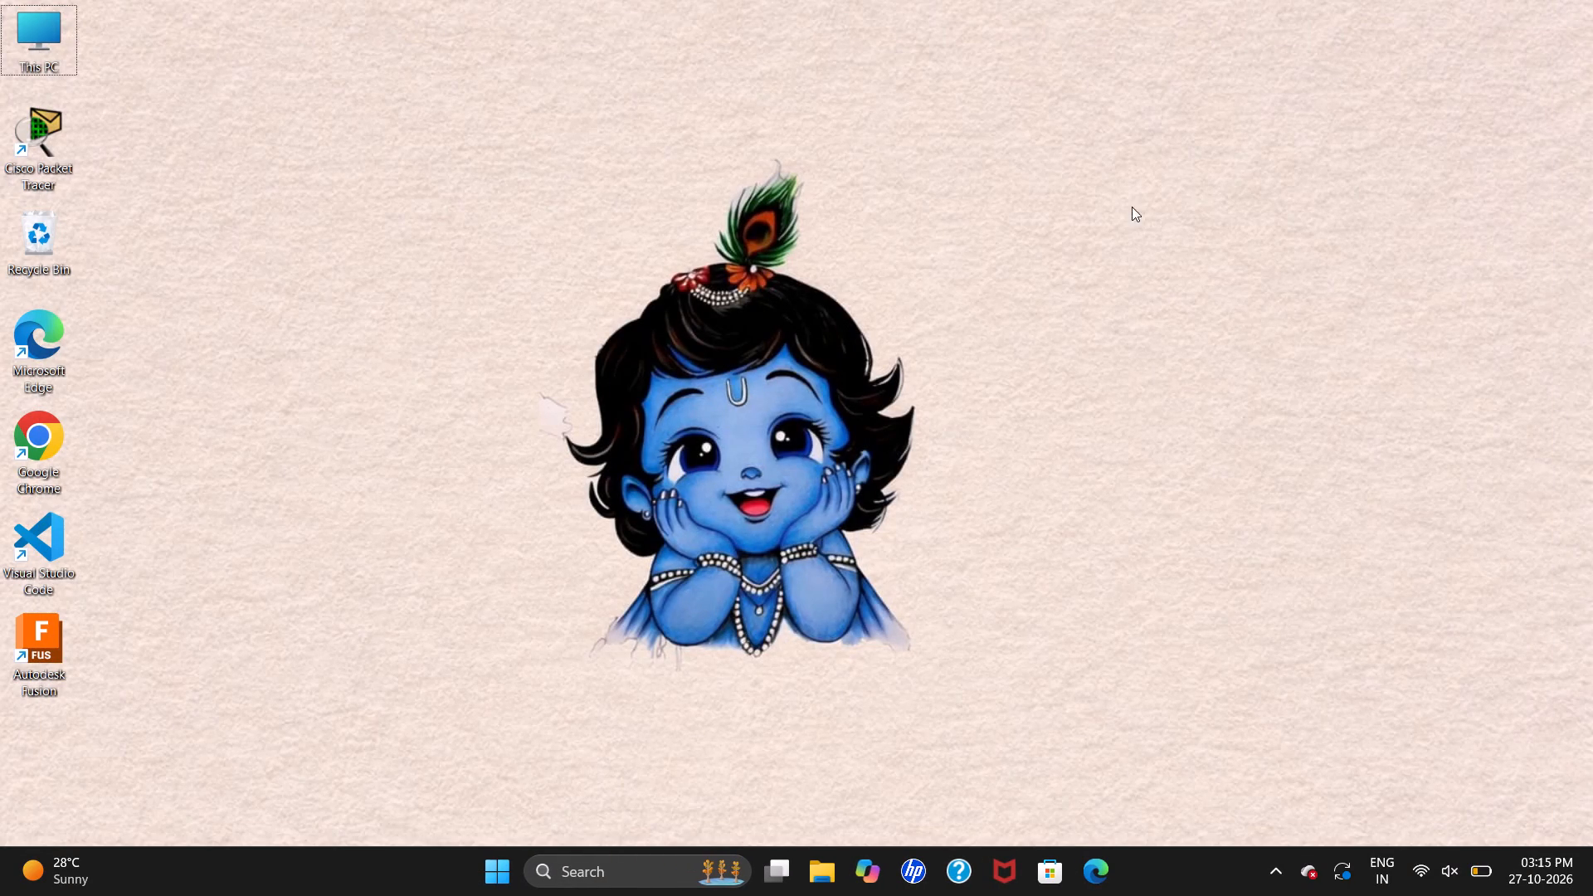
Open the PDR REPORT 1 document from the Downloads folder and look through its pages, including the bracket screenshot below 7.6 Limitations.
left_click(805, 877)
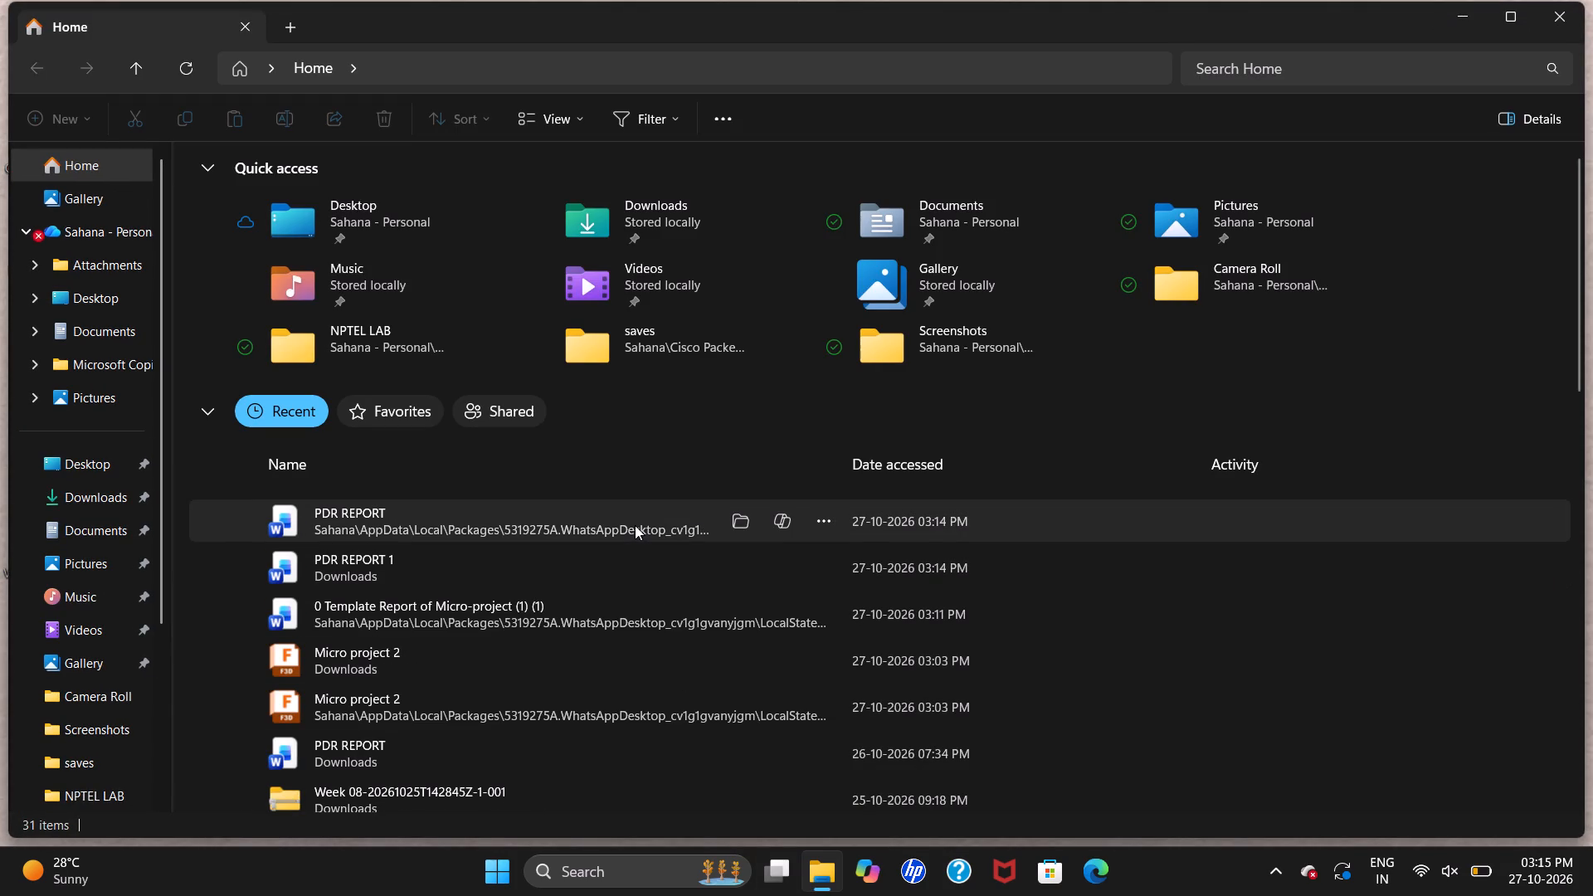
left_click(635, 525)
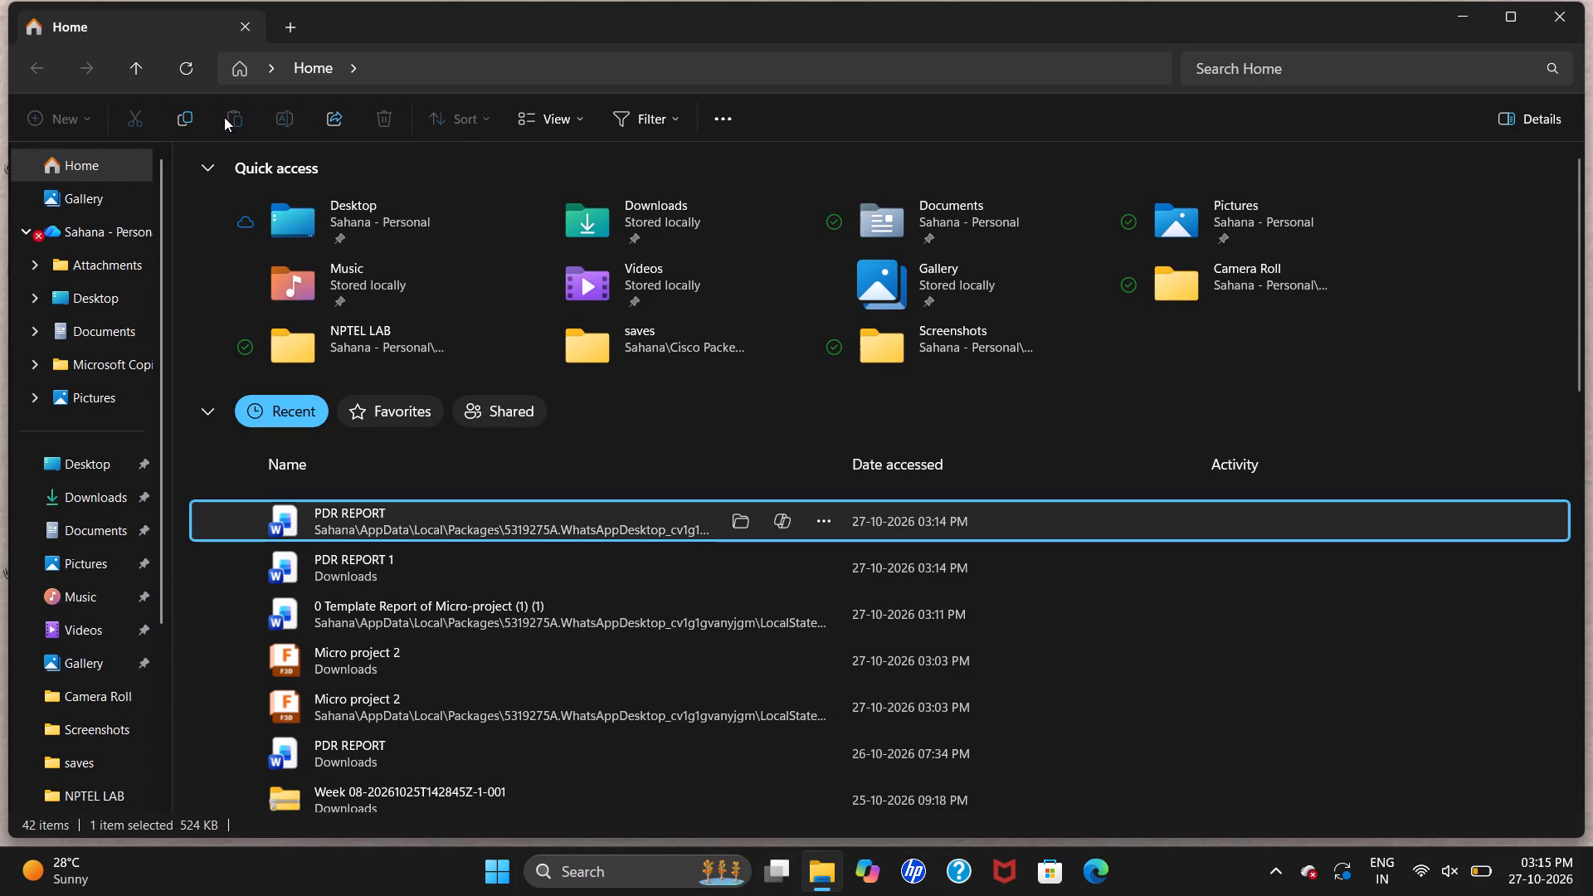
left_click(84, 478)
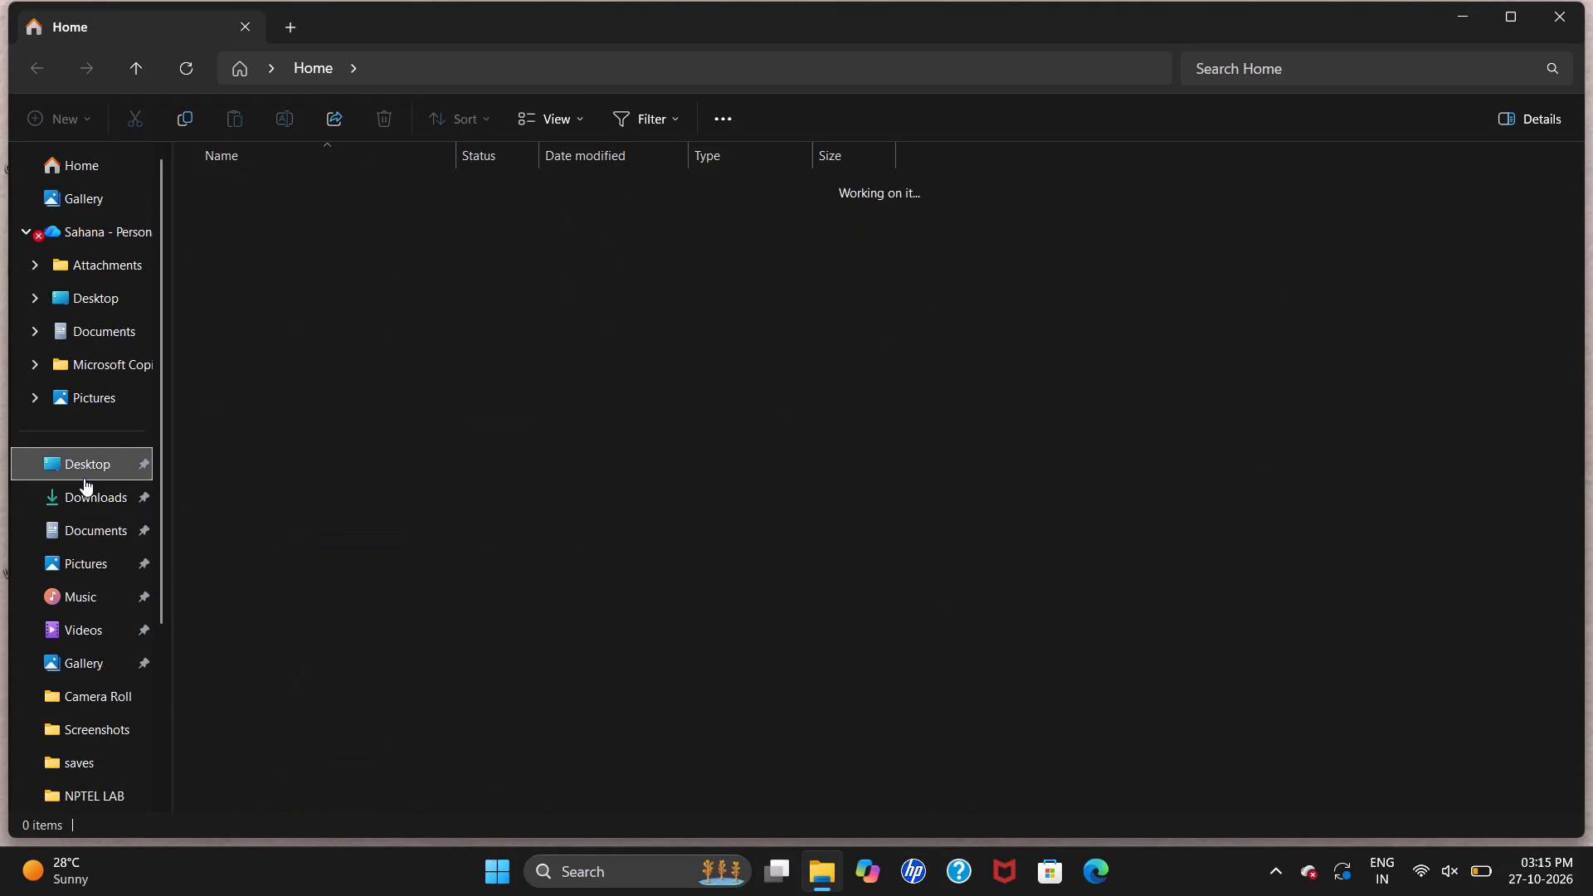
left_click(81, 494)
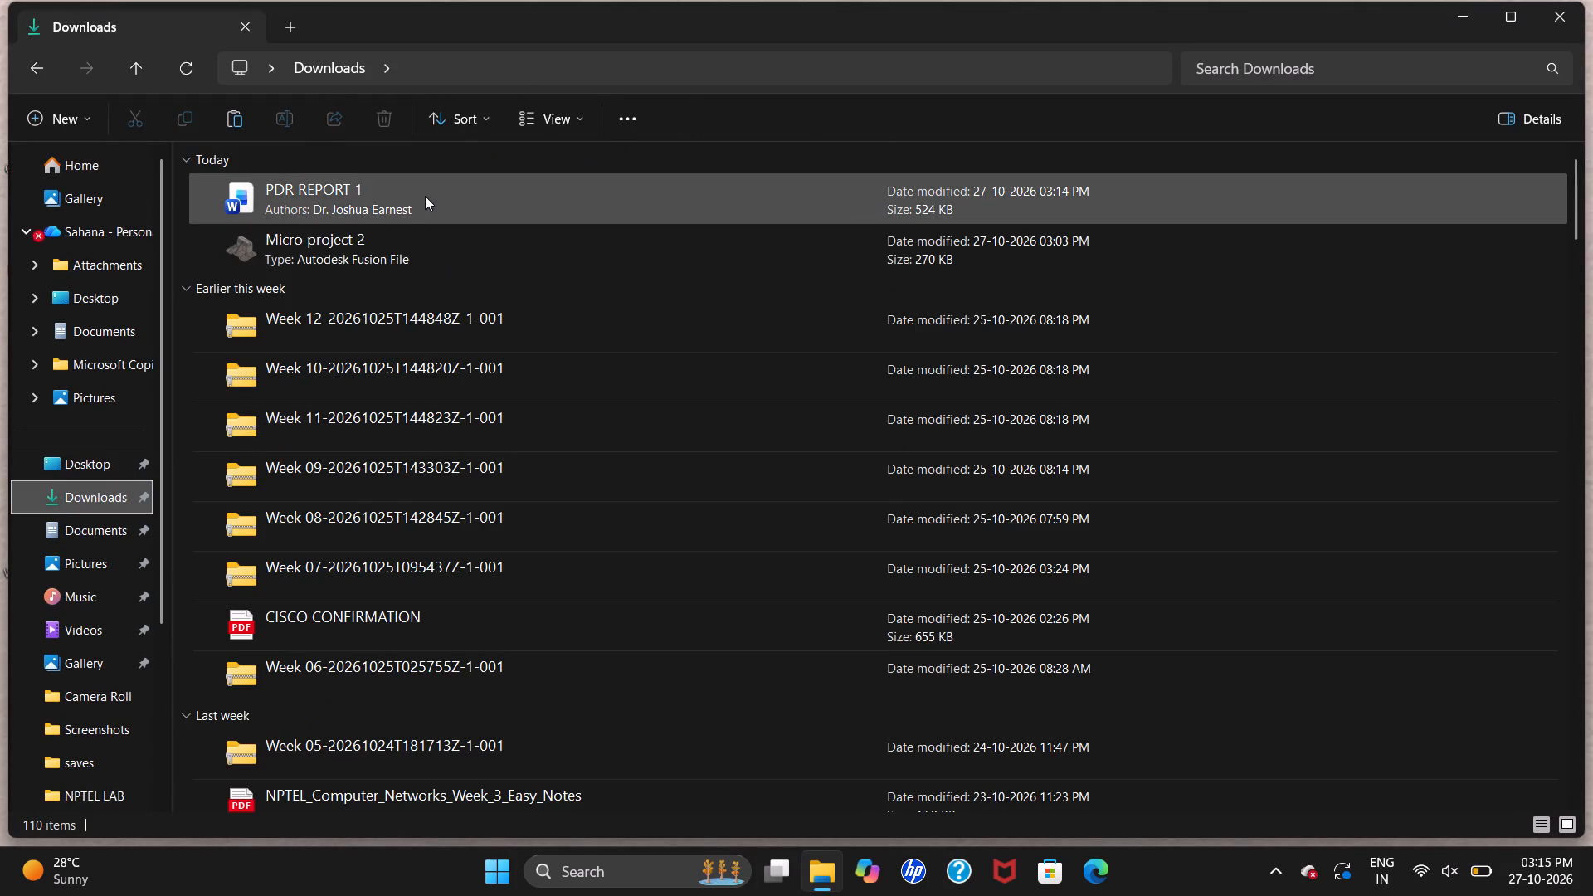
scroll(365, 389, "left", 1)
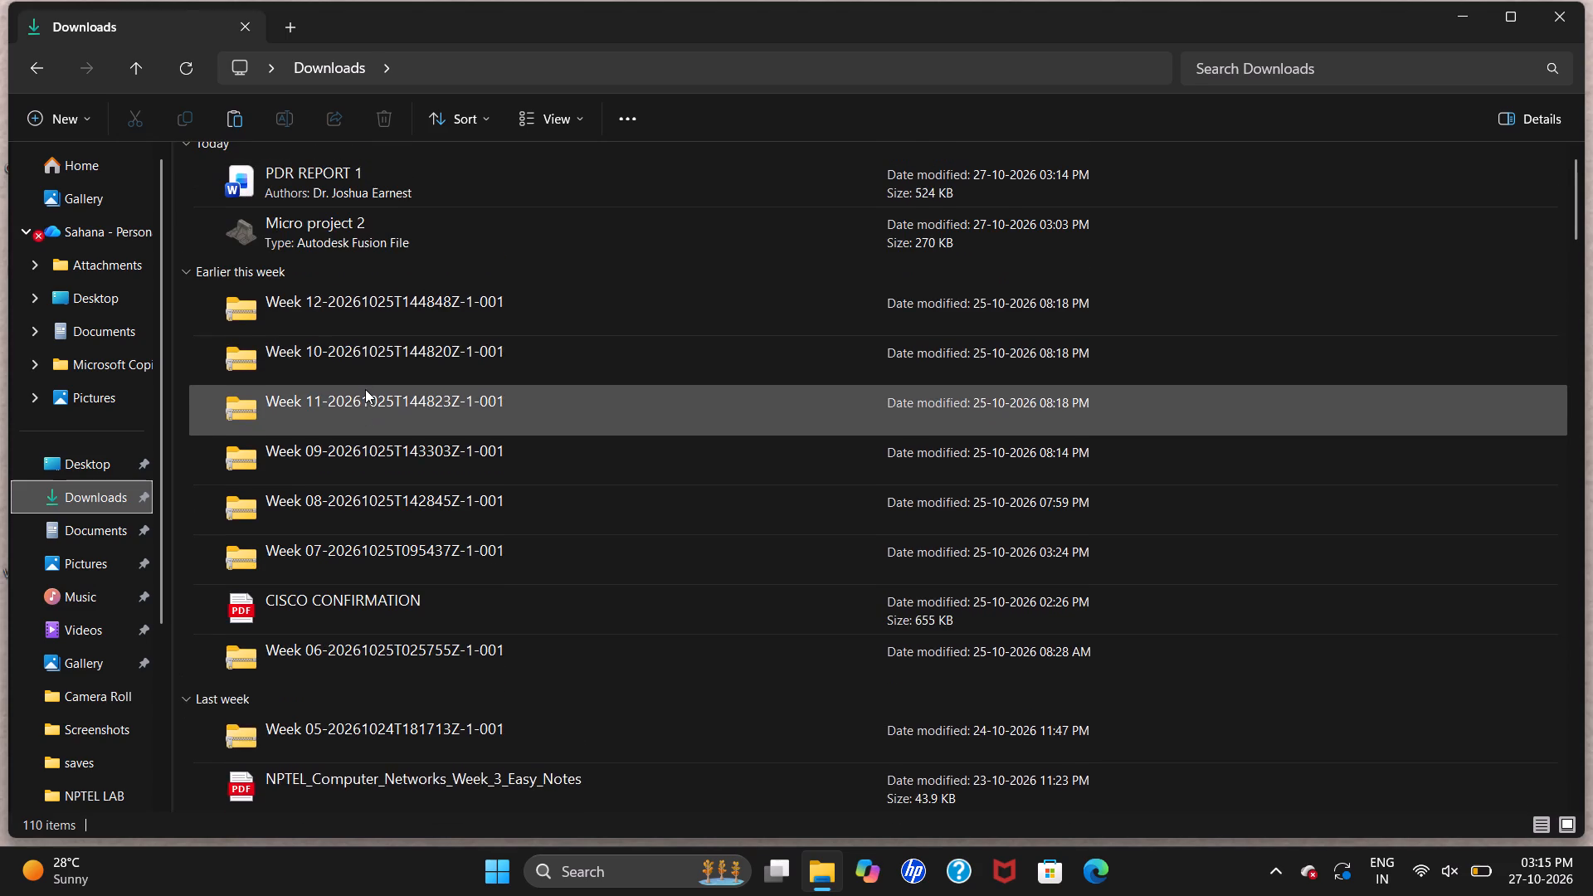
left_click(350, 212)
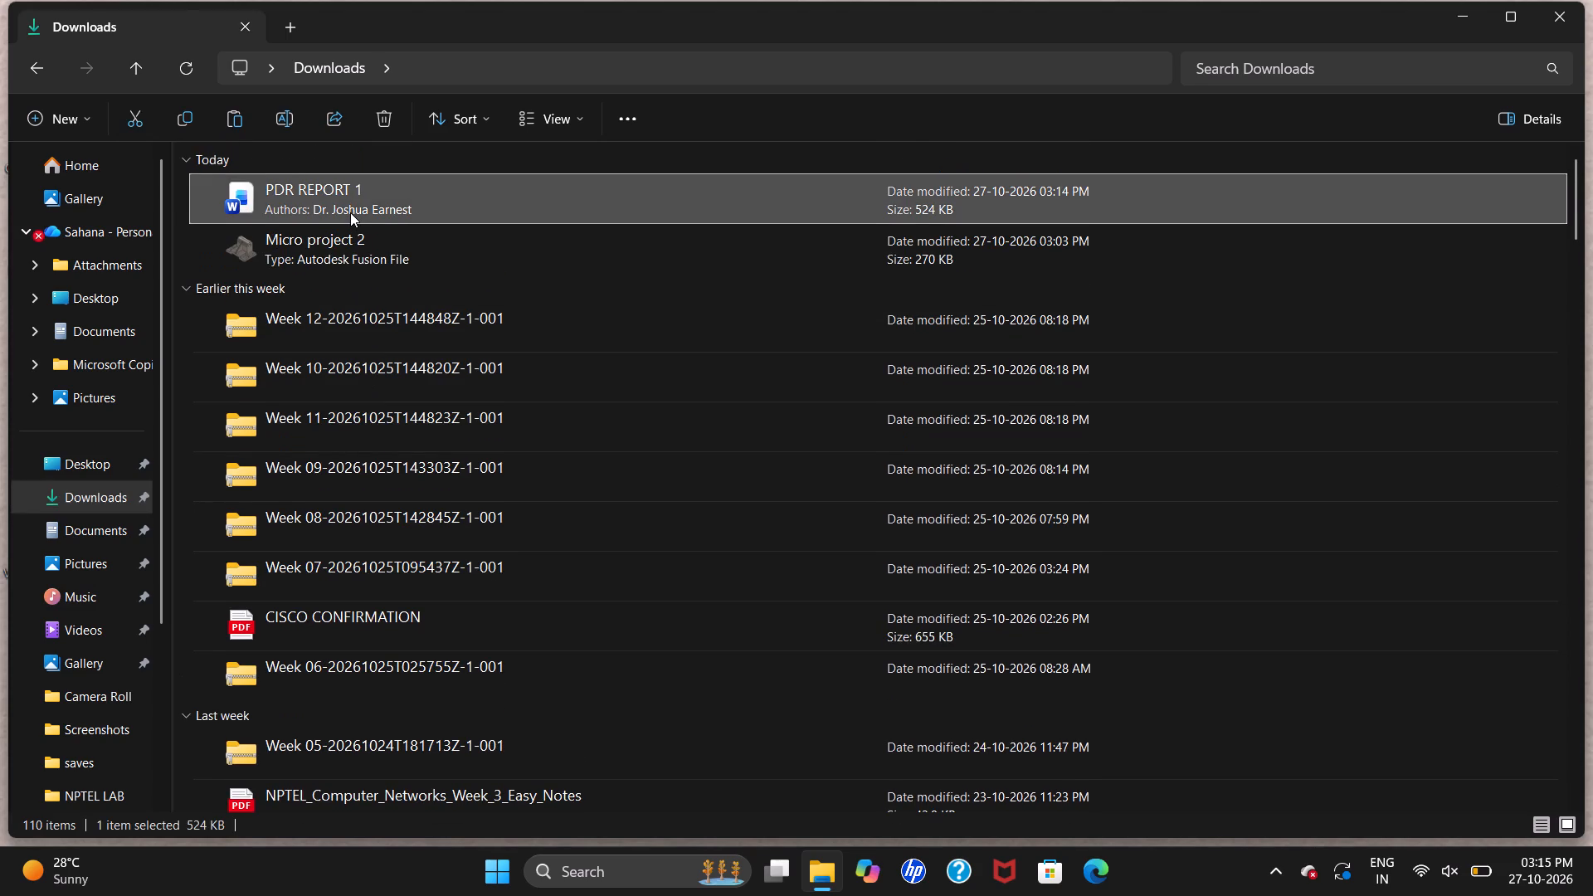
double_click(342, 211)
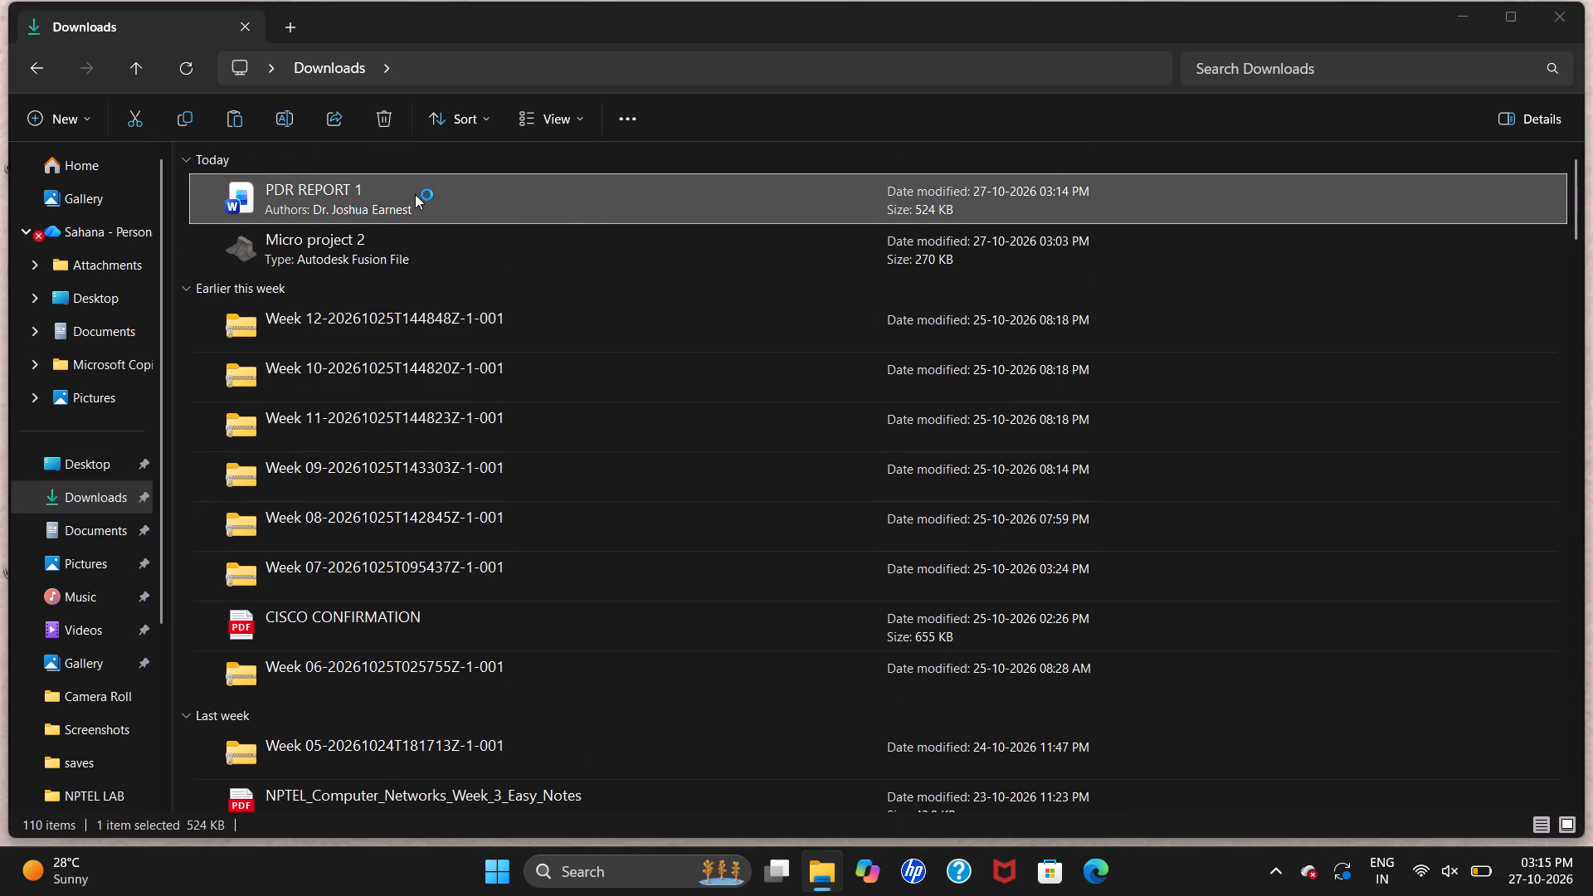
scroll(795, 397, "down", 1)
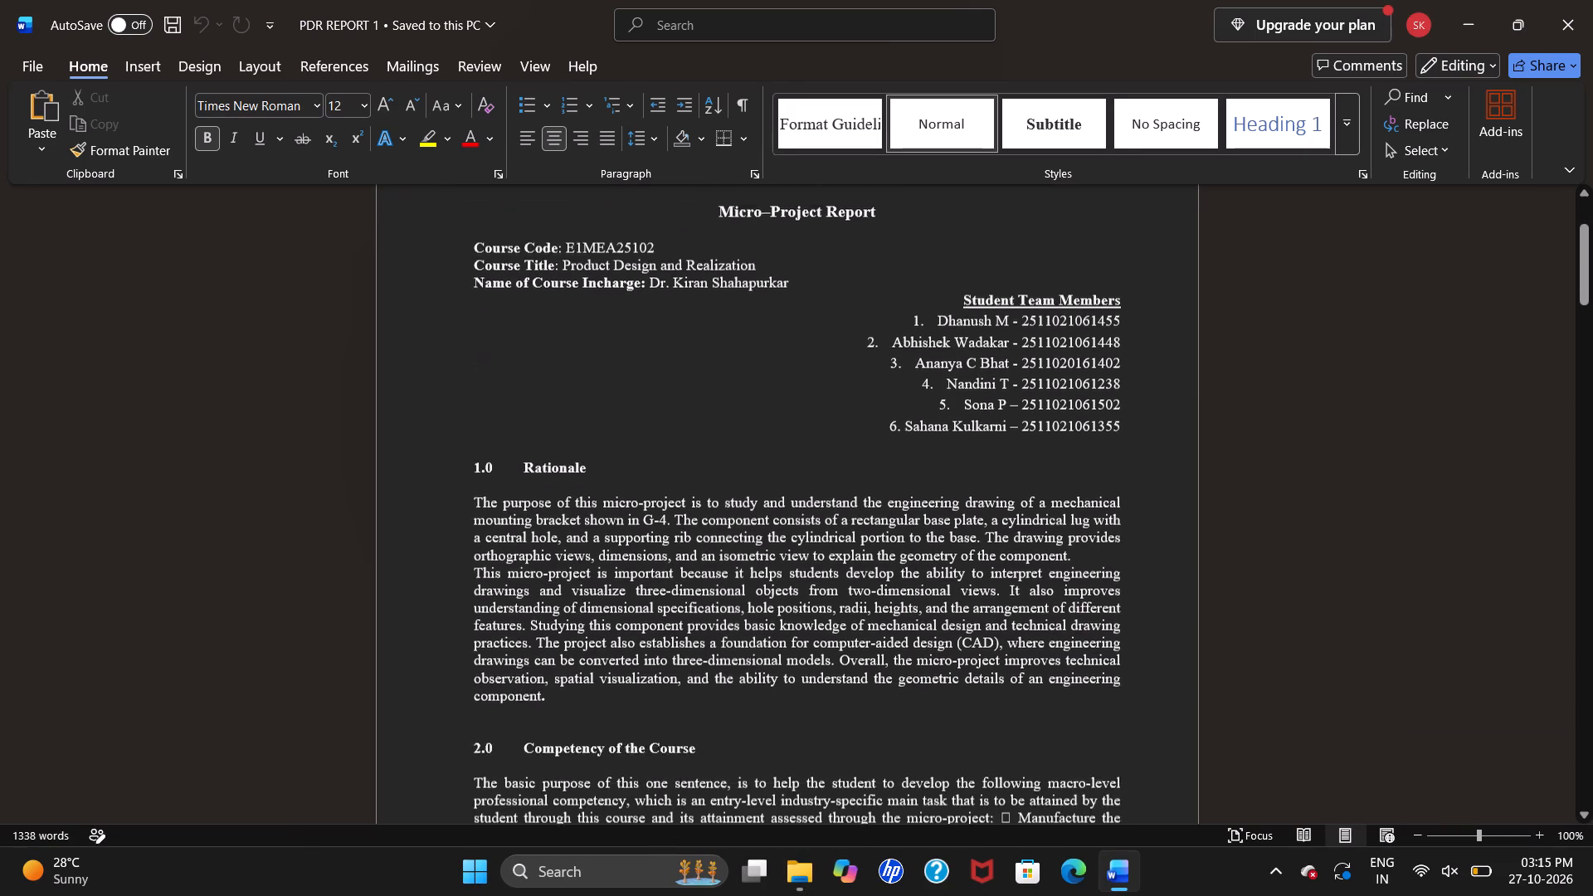
scroll(795, 397, "down", 2)
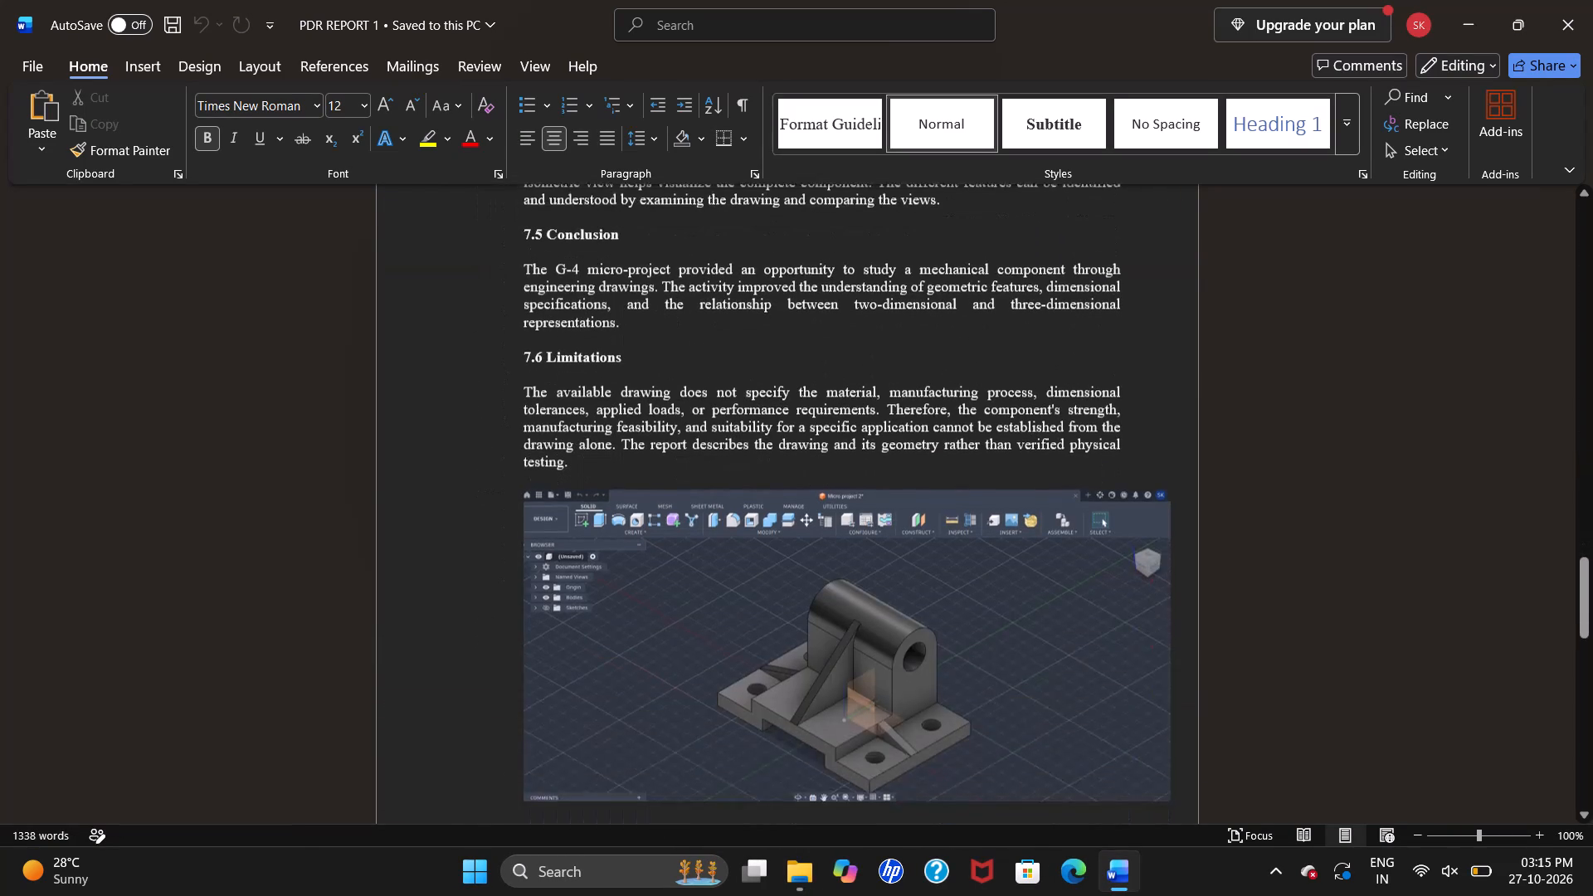
scroll(795, 397, "down", 2)
scroll(795, 397, "up", 7)
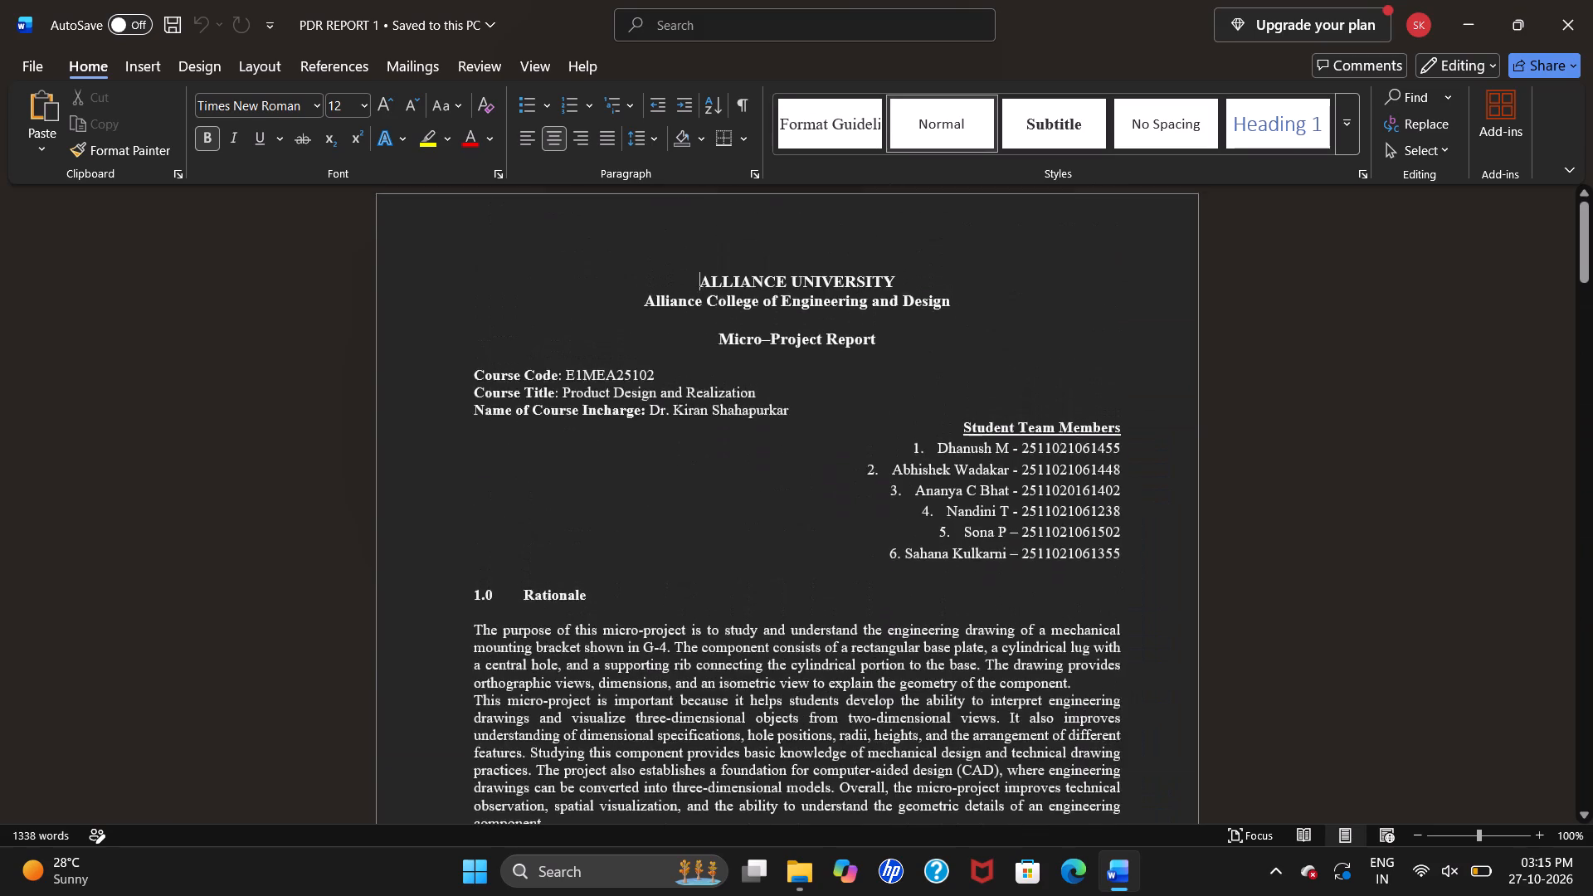
scroll(795, 397, "down", 1)
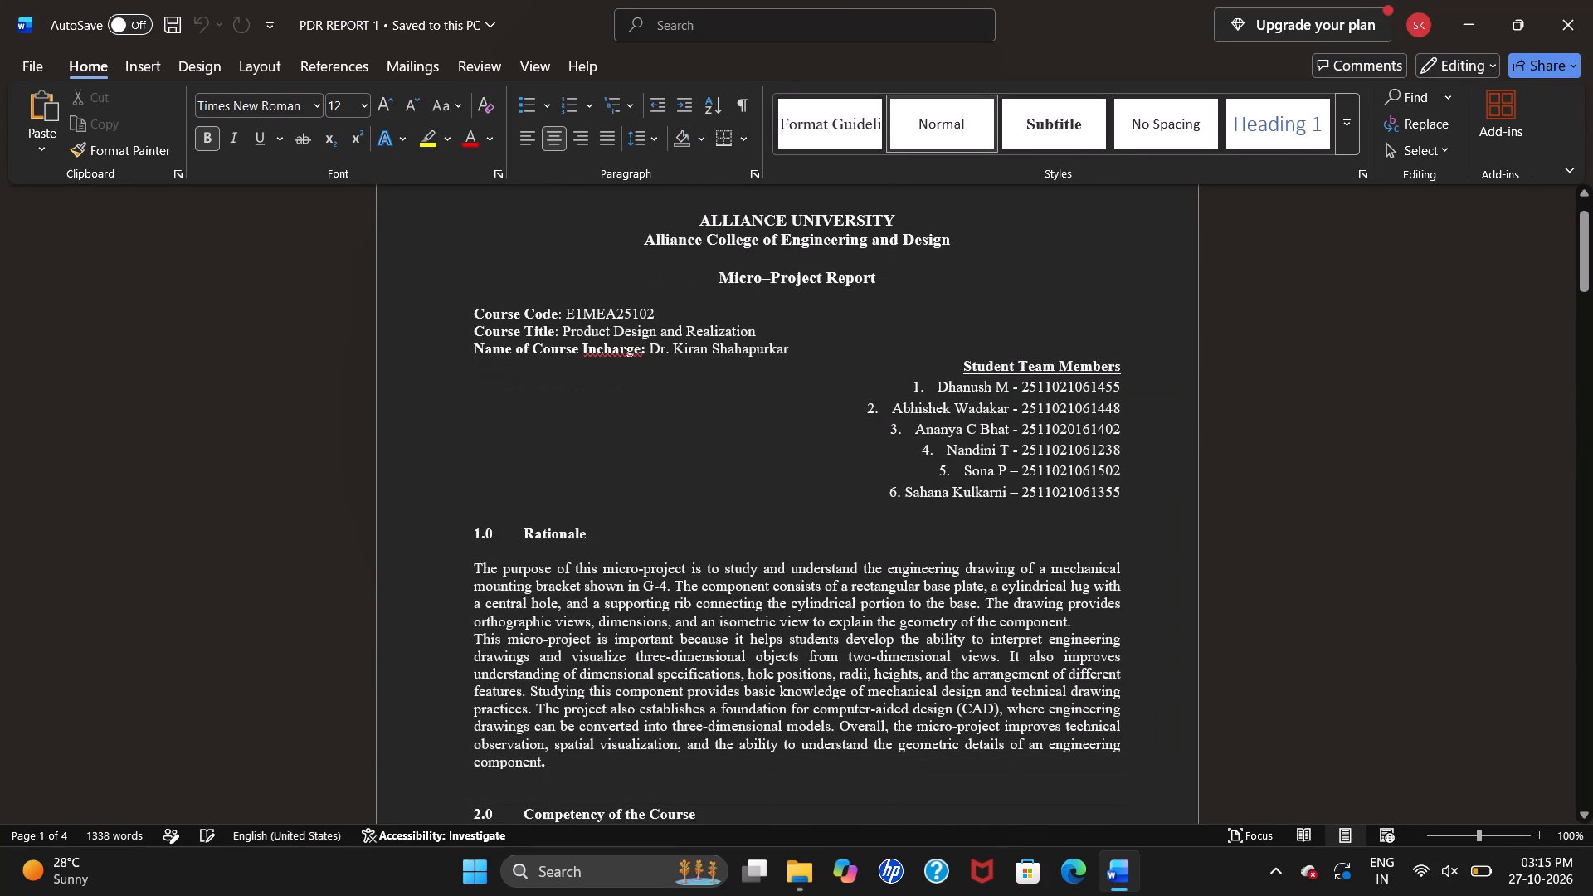
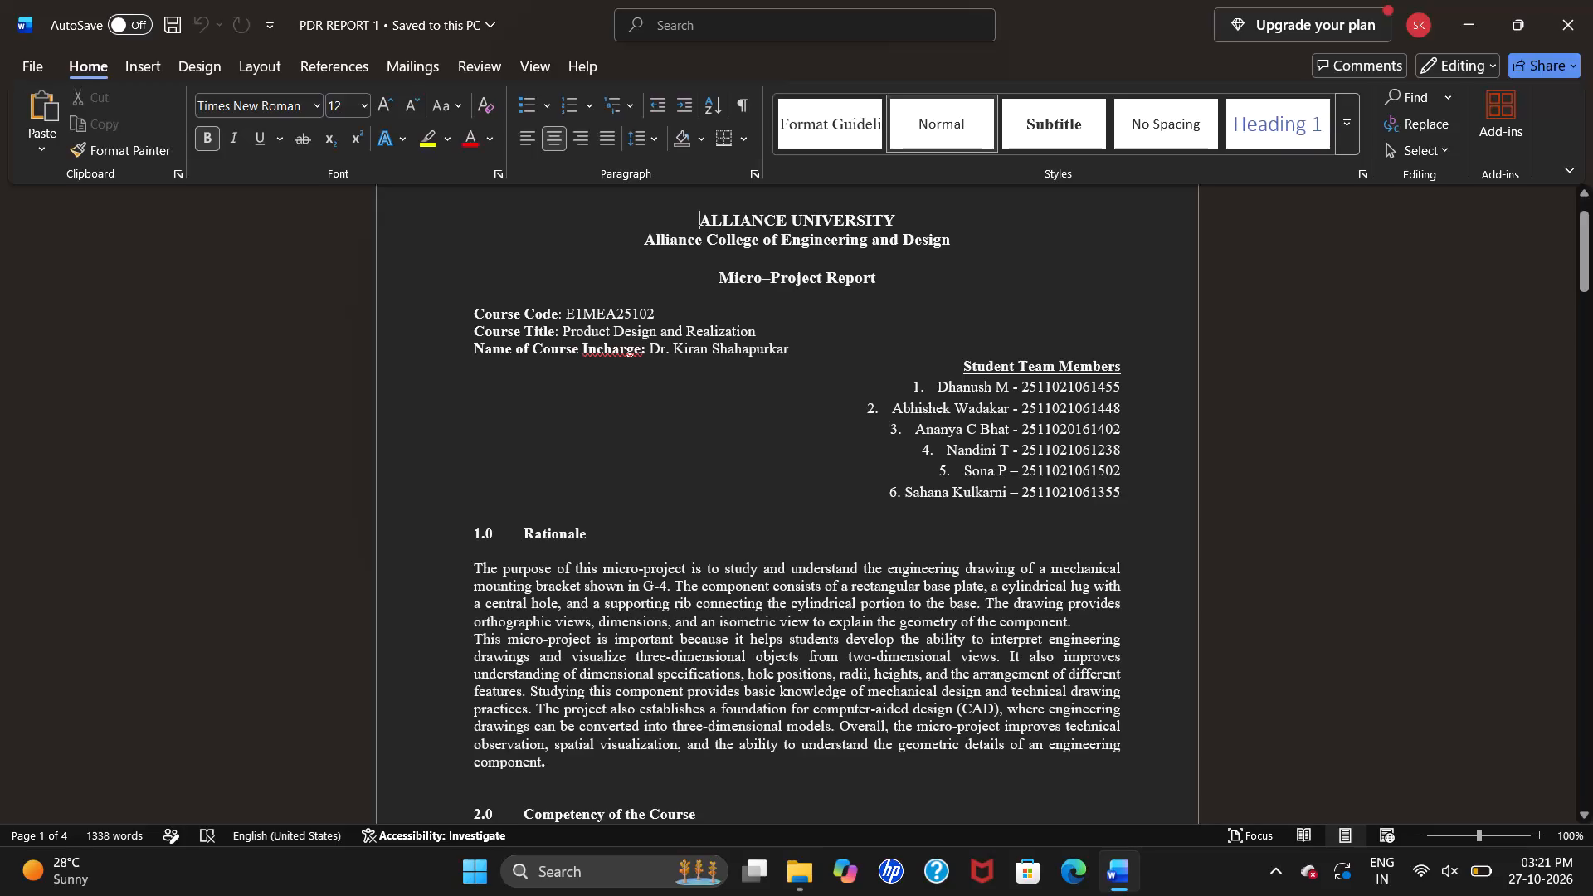
Zoom the PDR REPORT 1 document to page width.
left_click(537, 73)
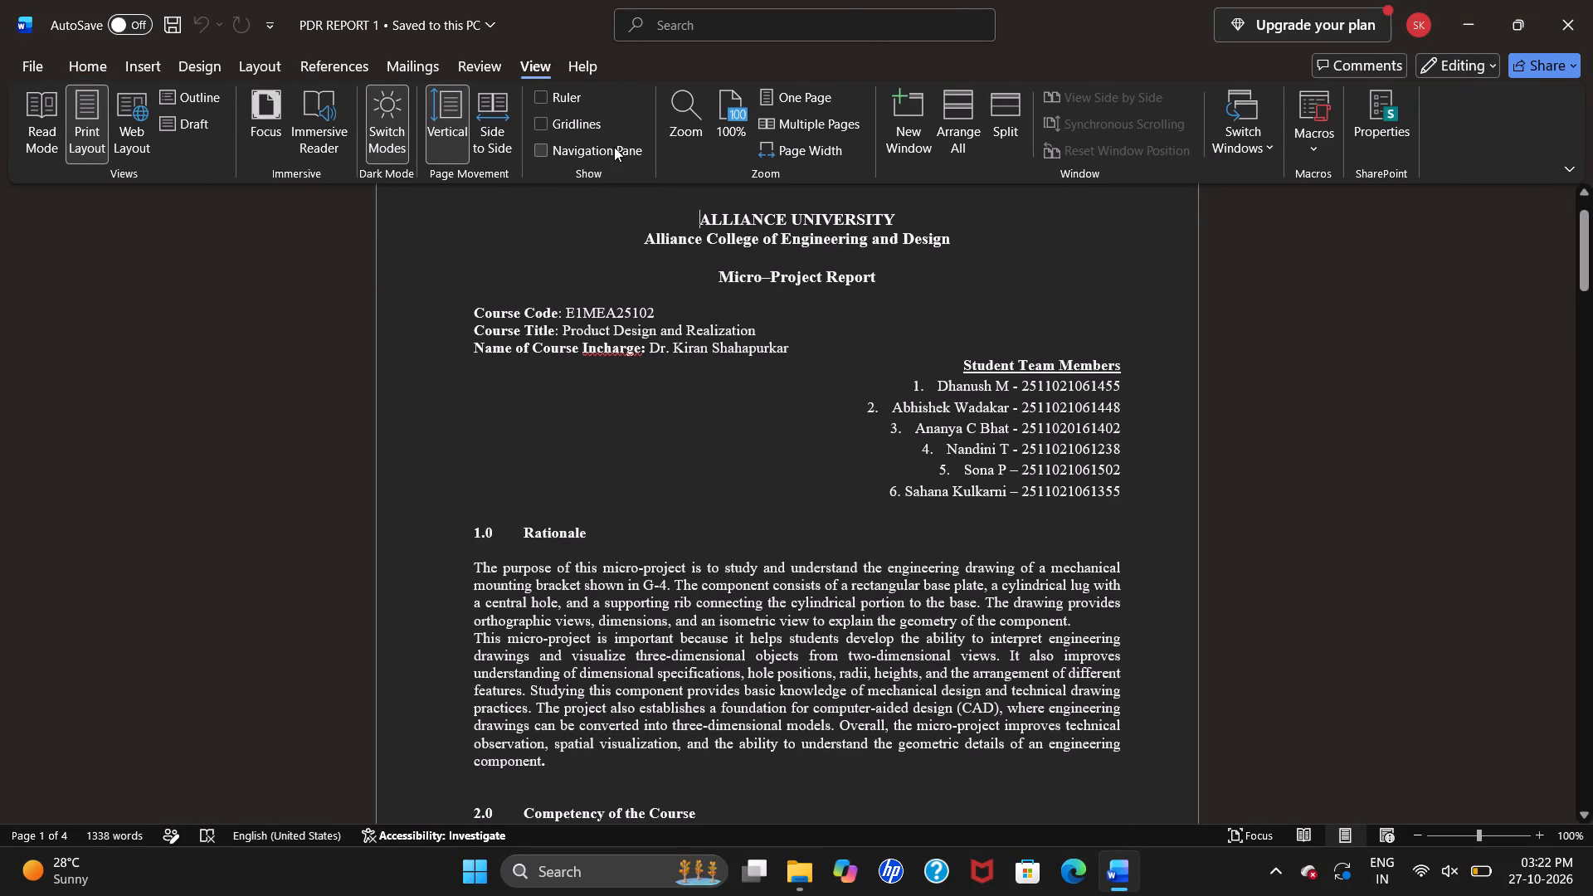
left_click(784, 158)
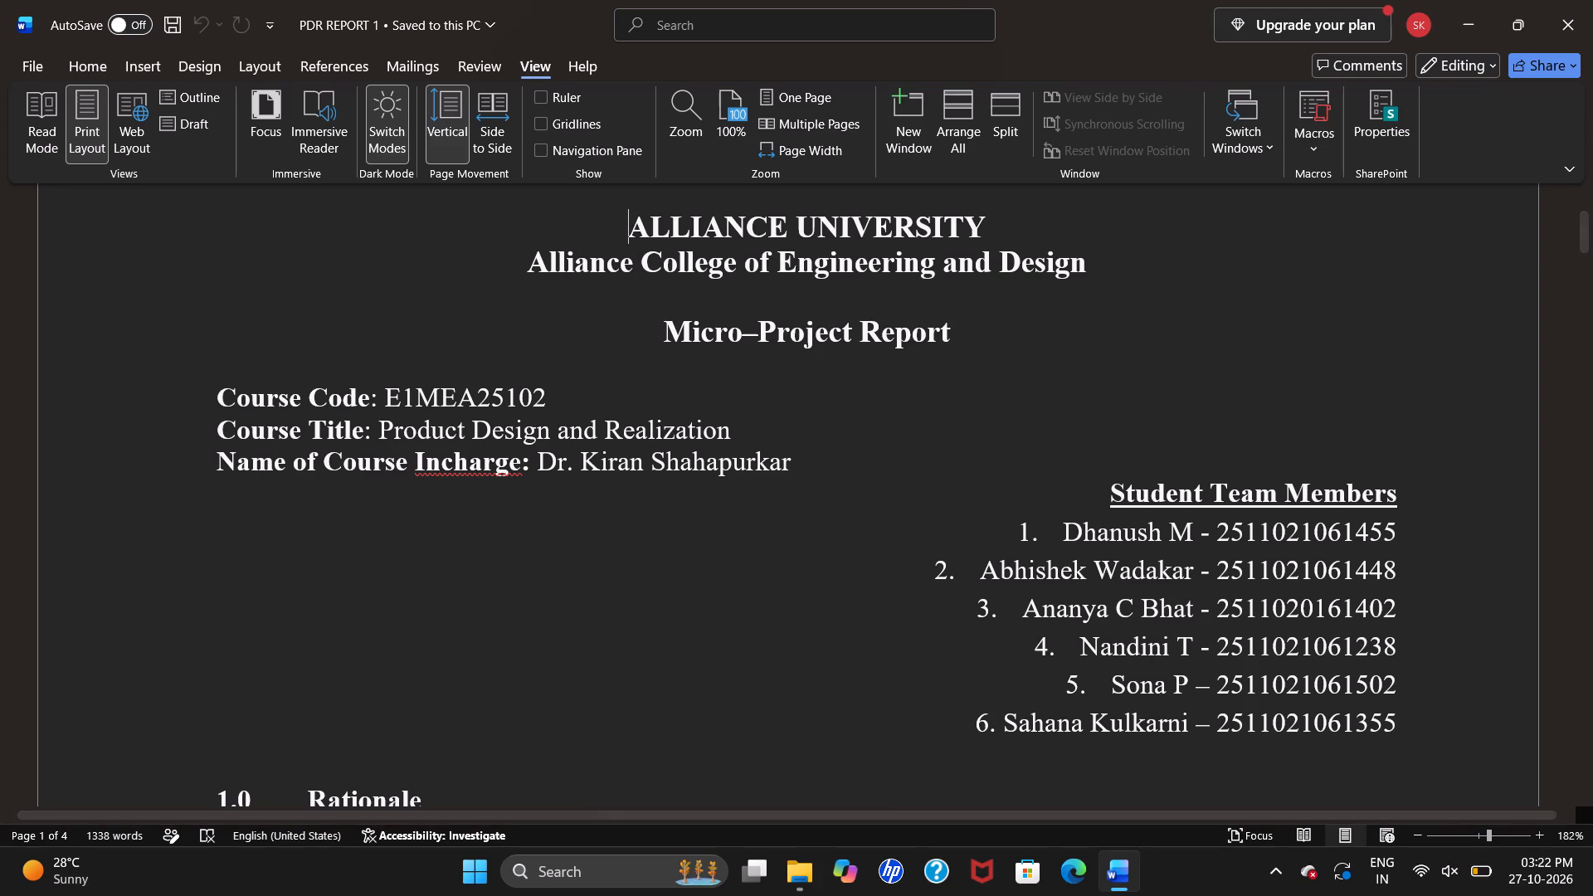
Examine the report's title block, course details and numbered student team members list on page 1.
triple_click(1584, 193)
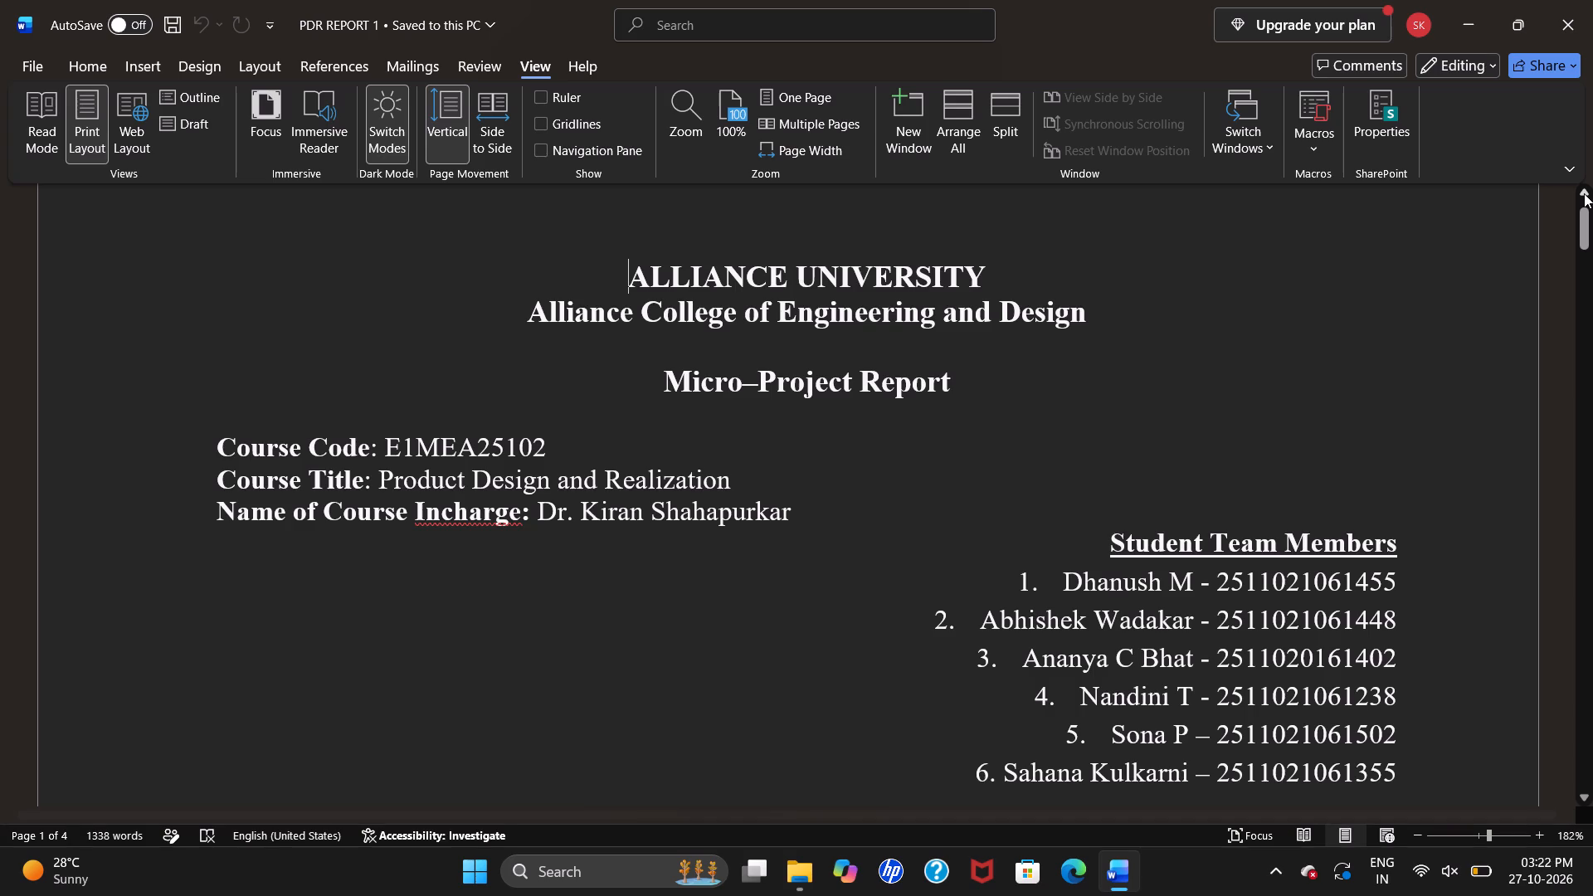
triple_click(1584, 193)
double_click(1584, 193)
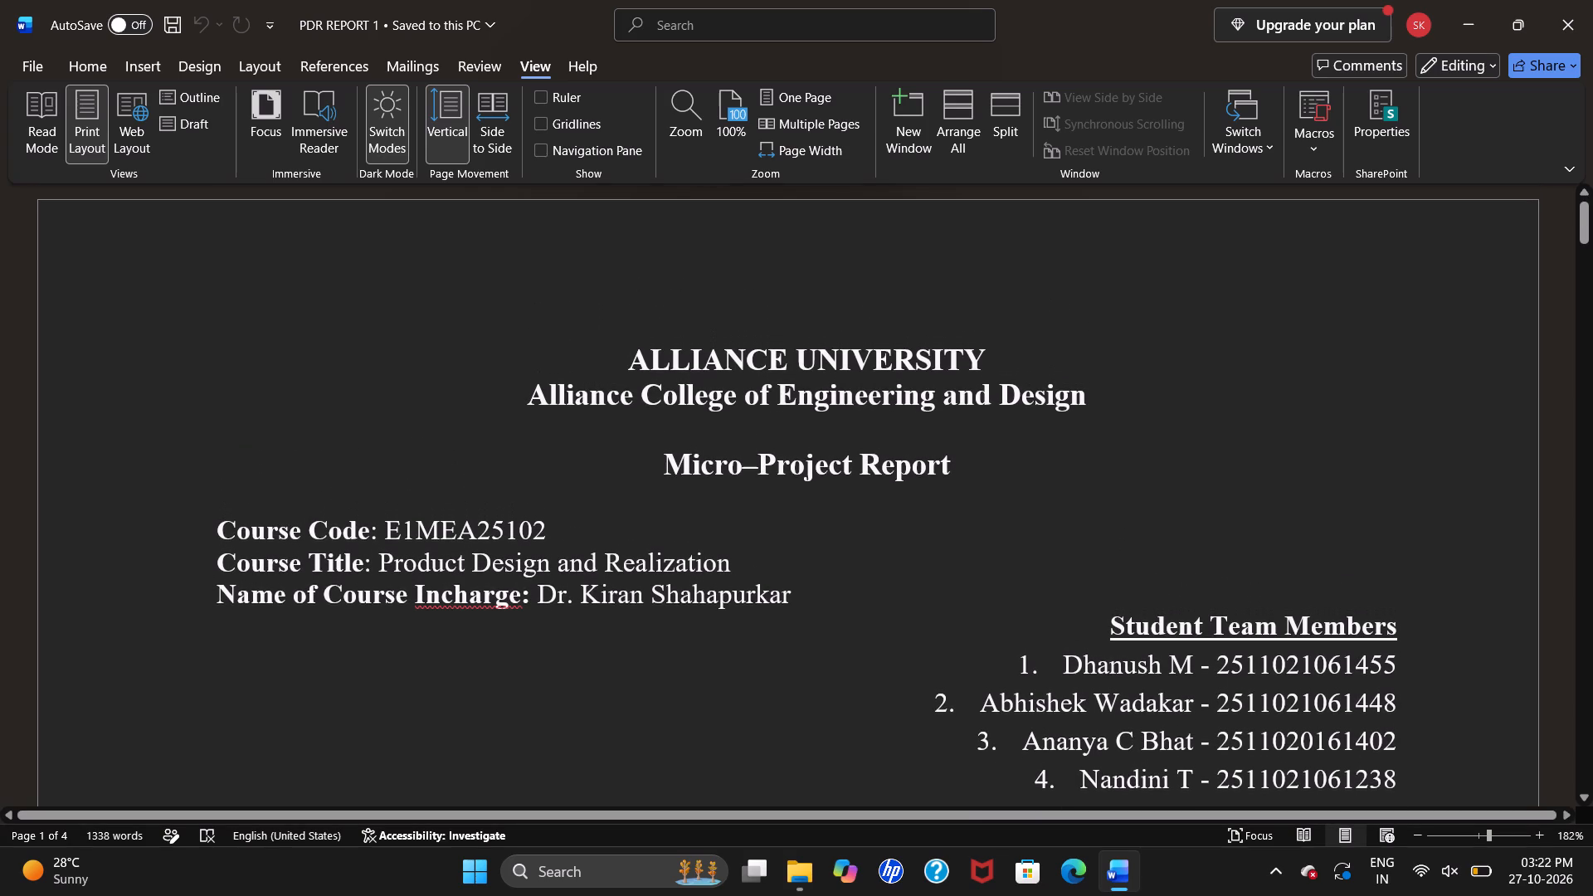
triple_click(1583, 794)
triple_click(1583, 794)
triple_click(1583, 794)
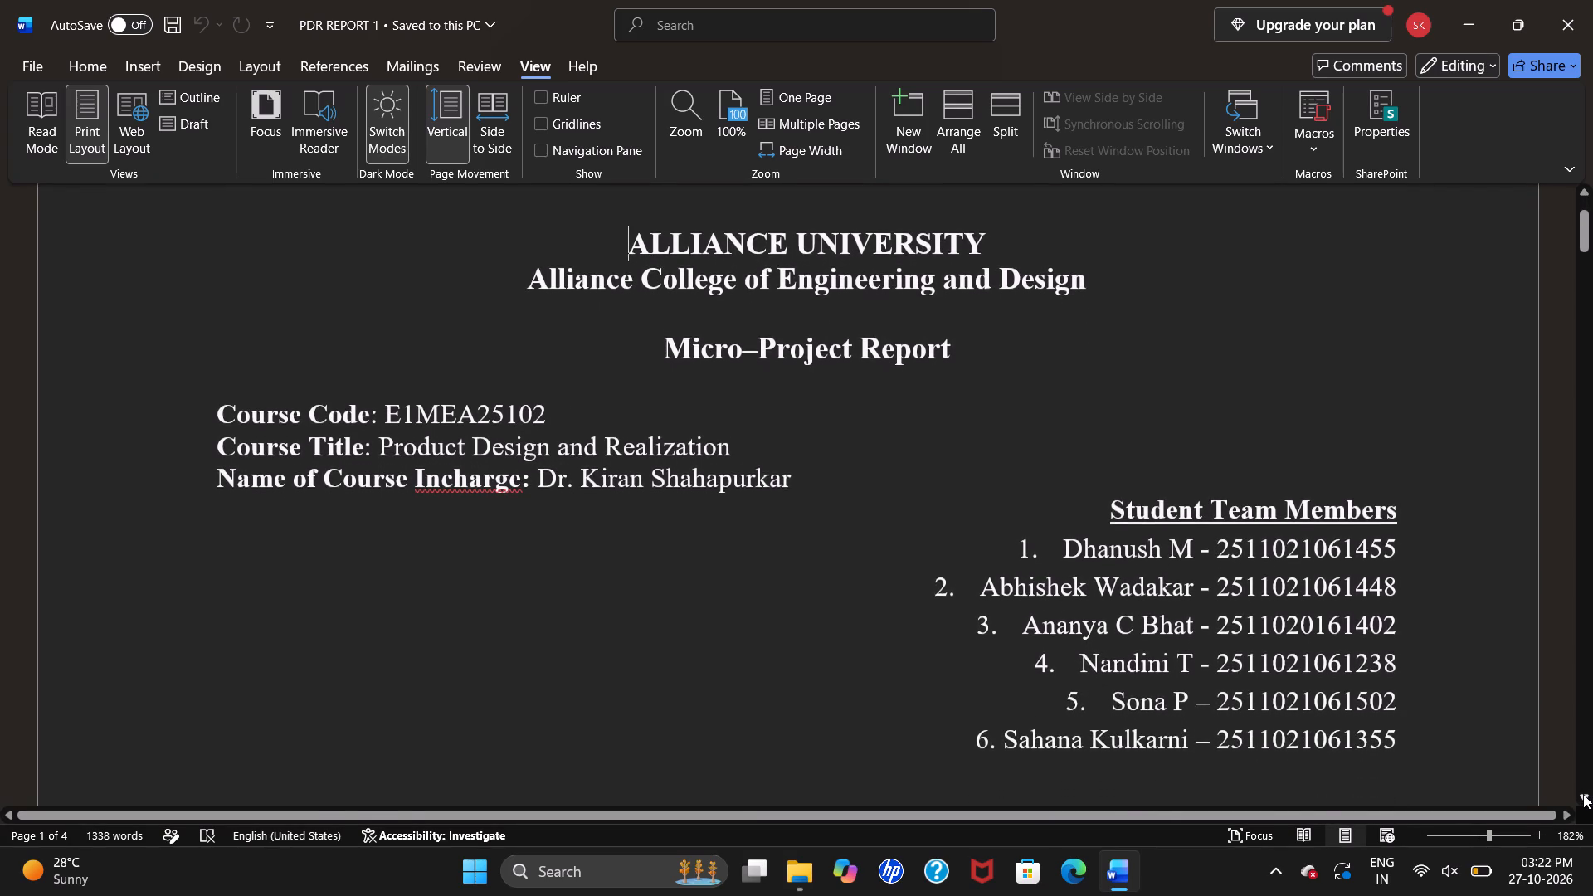
triple_click(1583, 794)
triple_click(1583, 794)
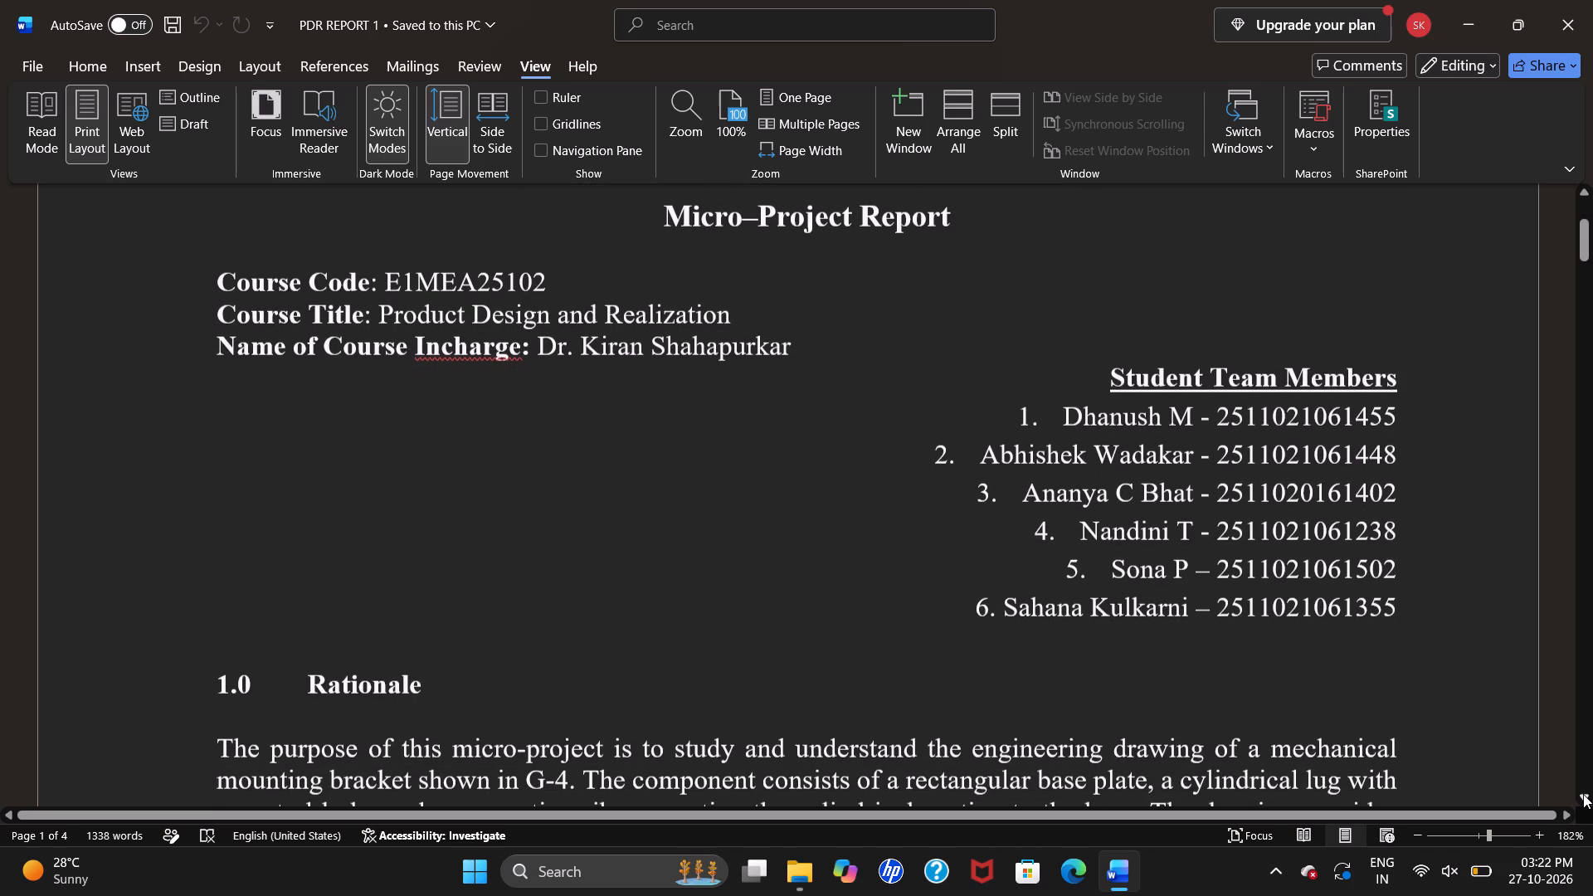
left_click(1017, 420)
key("Left")
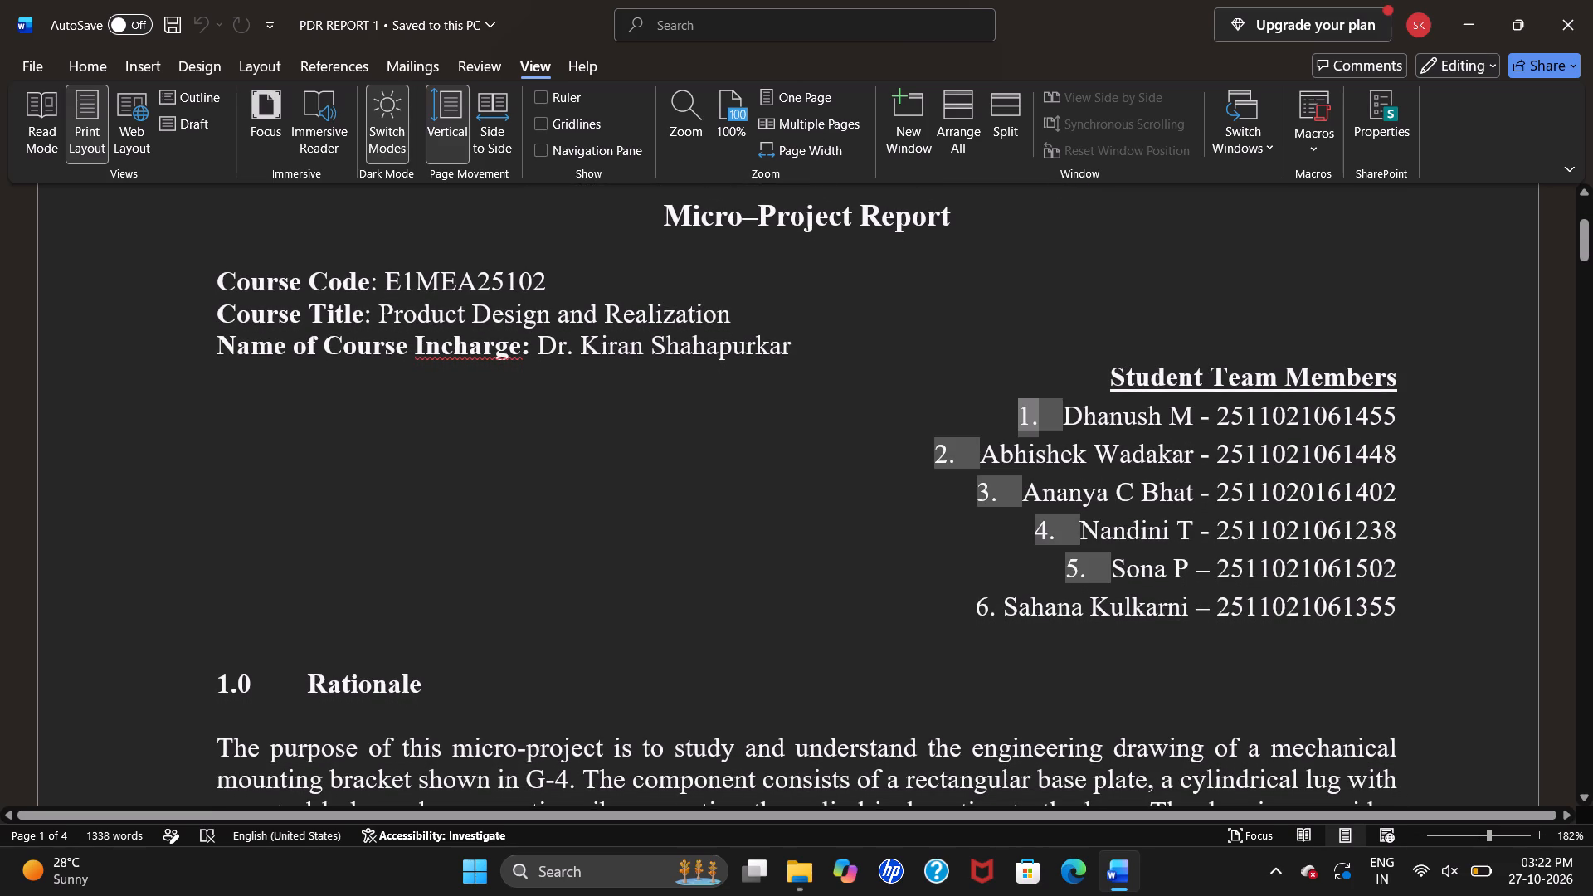
left_click(1401, 624)
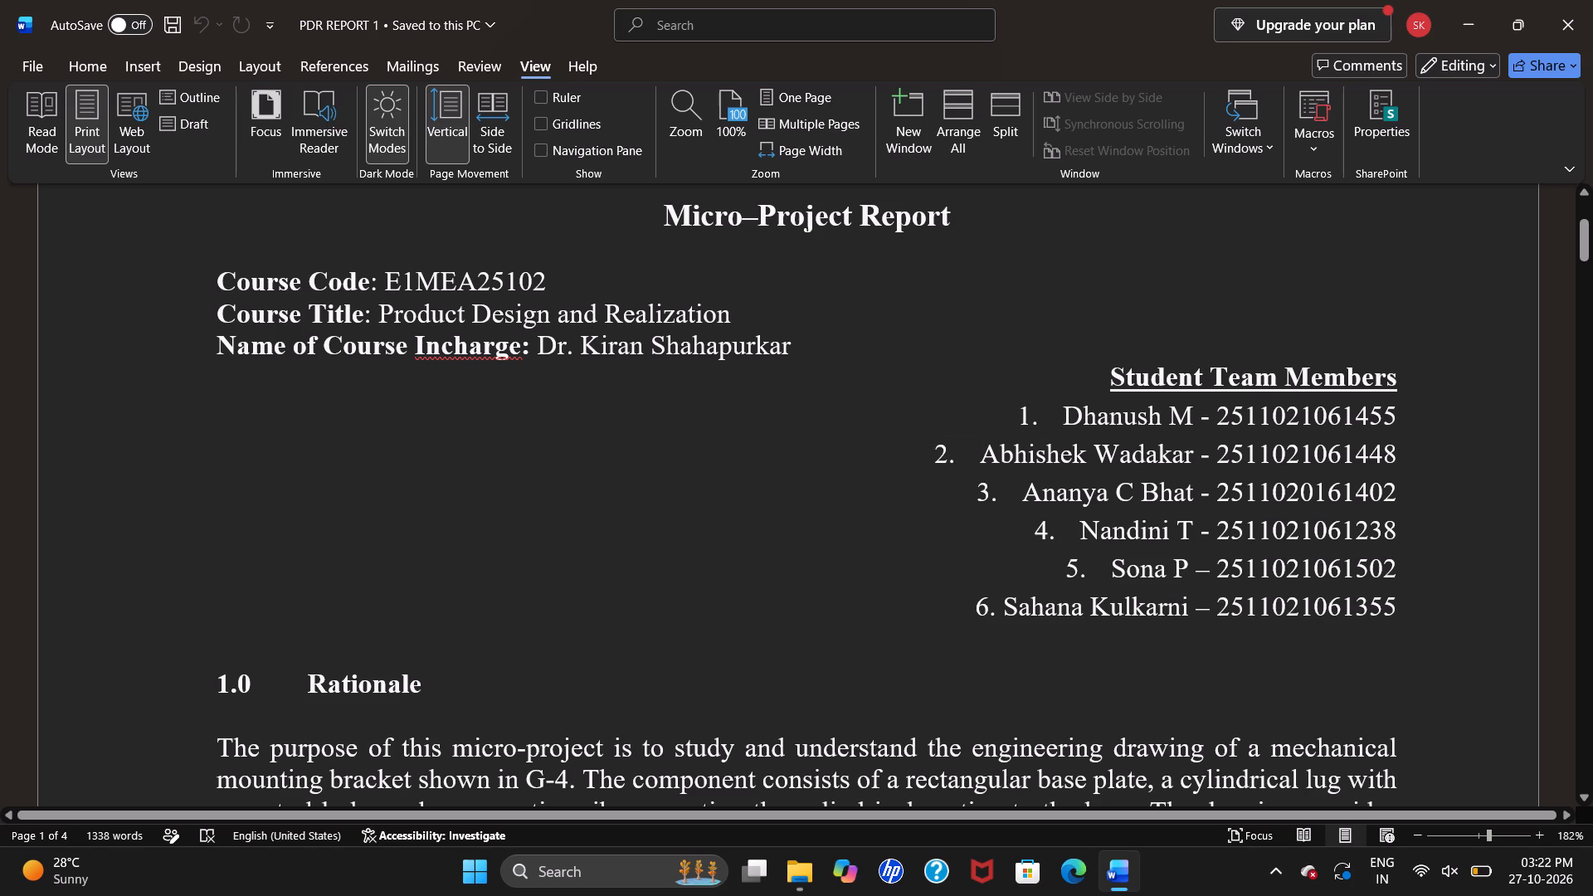
Read the report from 1.0 Rationale through 2.0 Competency and 3.0 Course Outcomes to the start of 4.0 Information Collection.
key("Down")
key("Down")
key("Down")
key("Down")
key("Down")
key("Down")
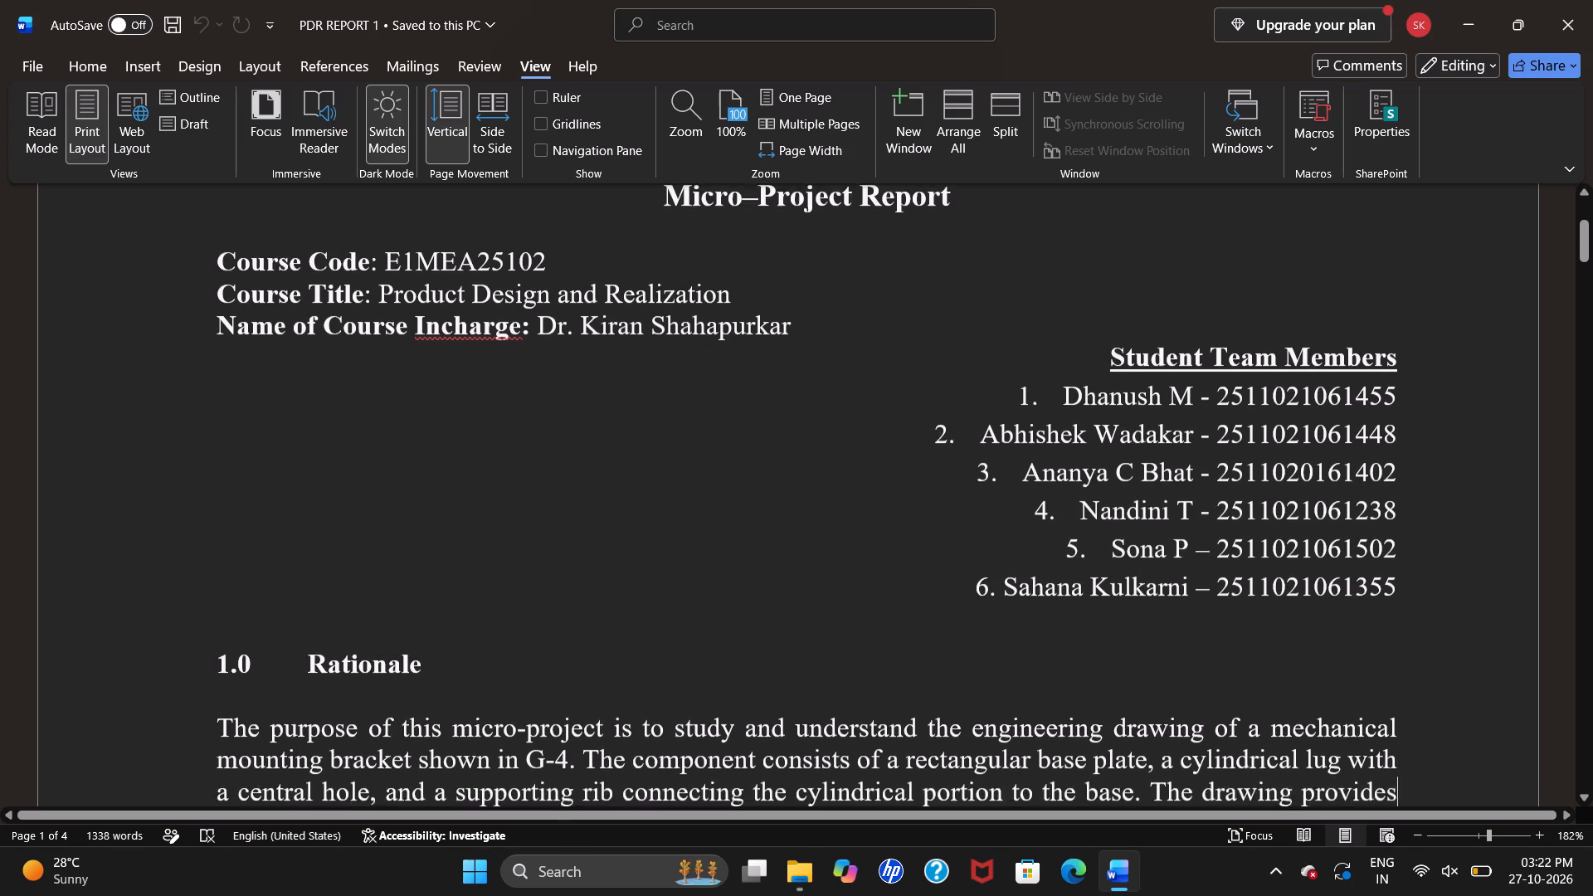
key("Down")
key("Down")
key("Down")
key("Down")
key("Down")
key("Down")
key("Down")
key("Down")
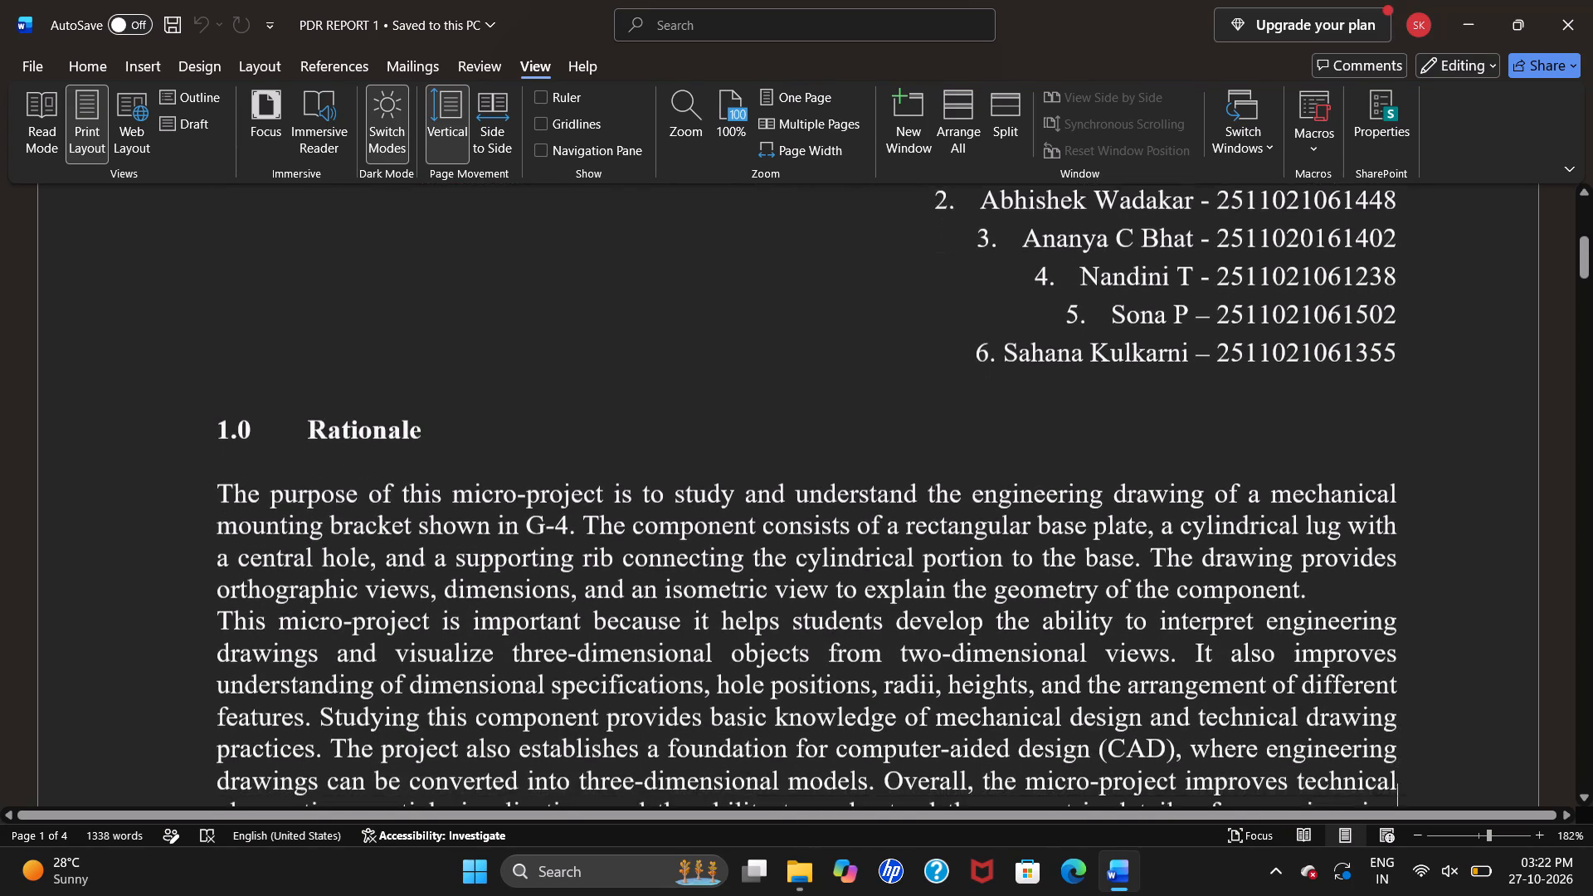
key("Down")
key("Down")
key("Down")
key("Down")
key("Down")
key("Down")
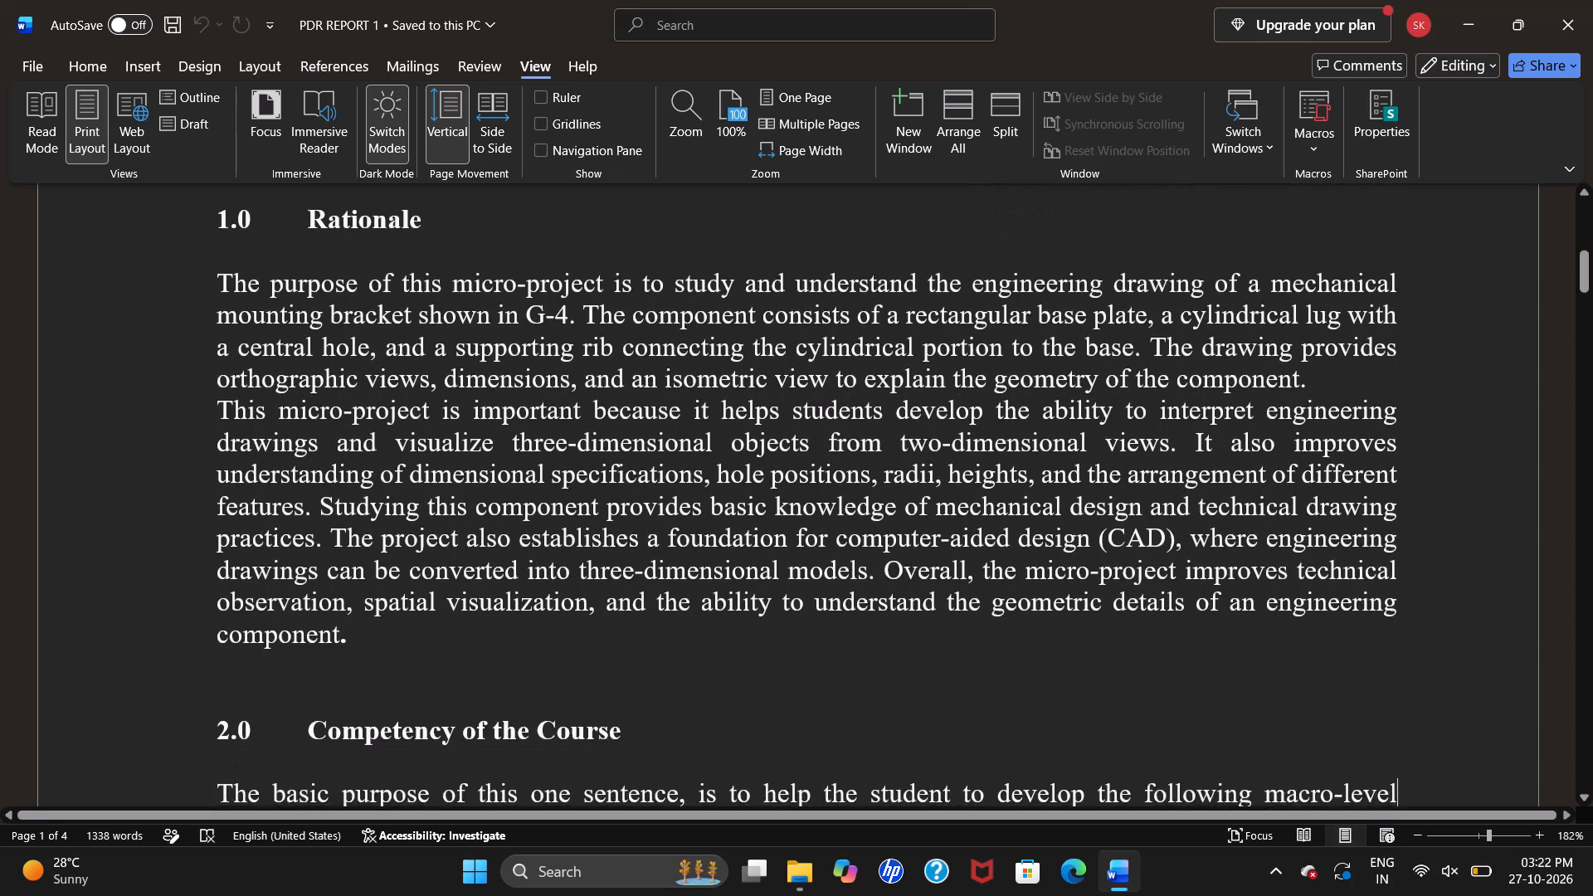
key("Down")
key("Down")
key("Down")
key("Down")
key("Down")
key("Down")
key("Down")
key("Down")
key("Down")
key("Down")
key("Down")
key("Down")
key("Down")
key("Down")
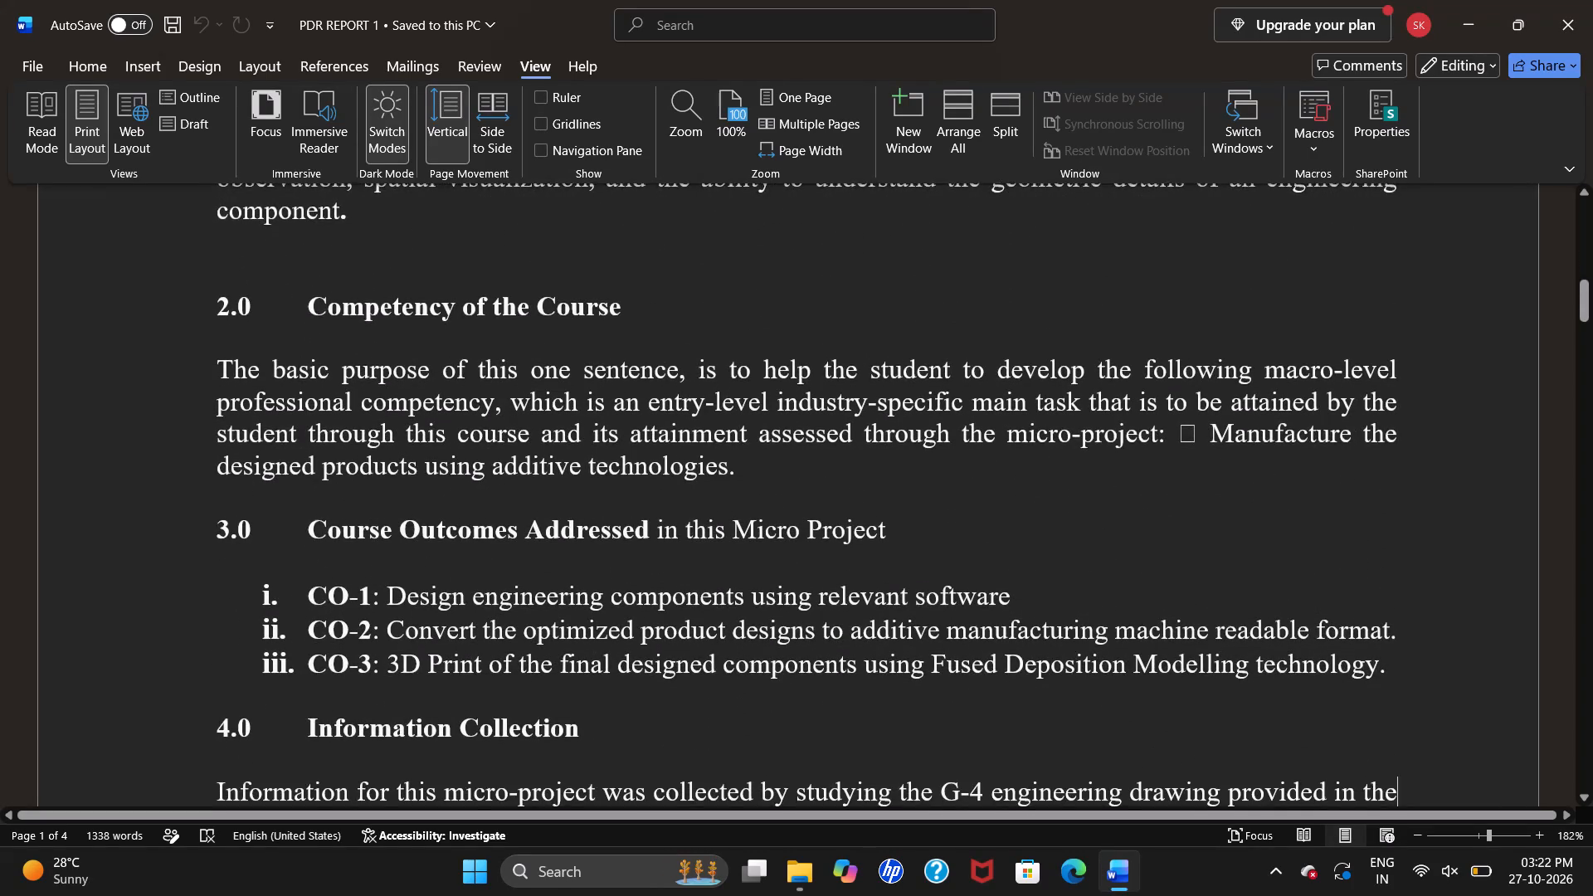
key("Down")
key("Down")
key("Down")
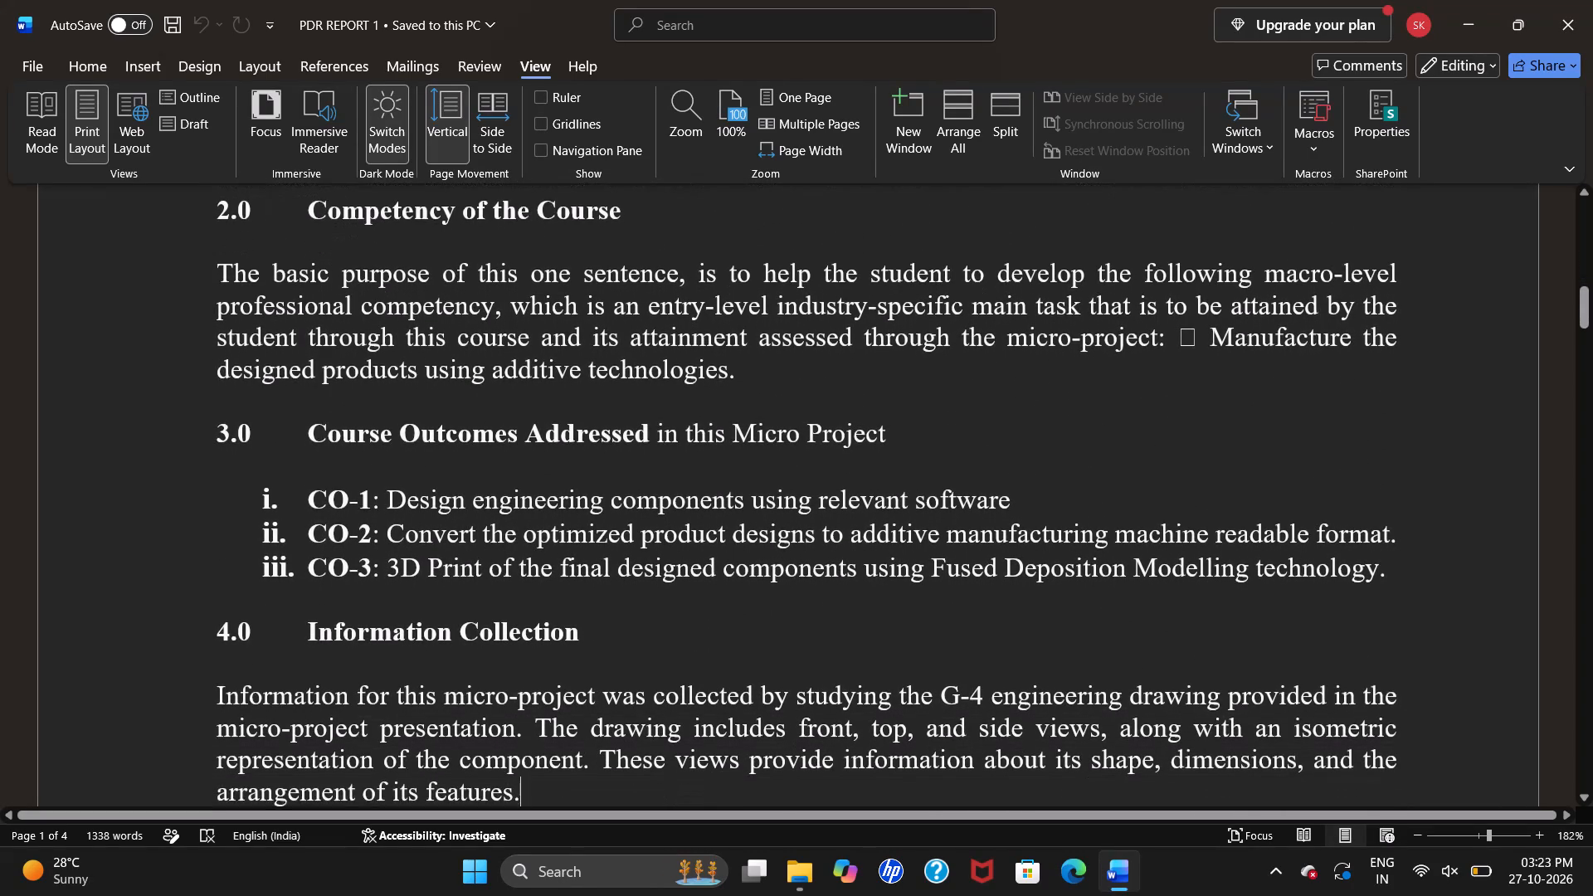
Read the rest of 4.0 Information Collection and 5.0 Theory and Design, up to the start of 6.0 Methodology Followed.
key("Down")
key("Down")
key("Down")
key("Down")
key("Down")
key("Down")
key("Down")
key("Down")
key("Down")
key("Down")
key("Down")
key("Down")
key("Down")
key("Down")
key("Down")
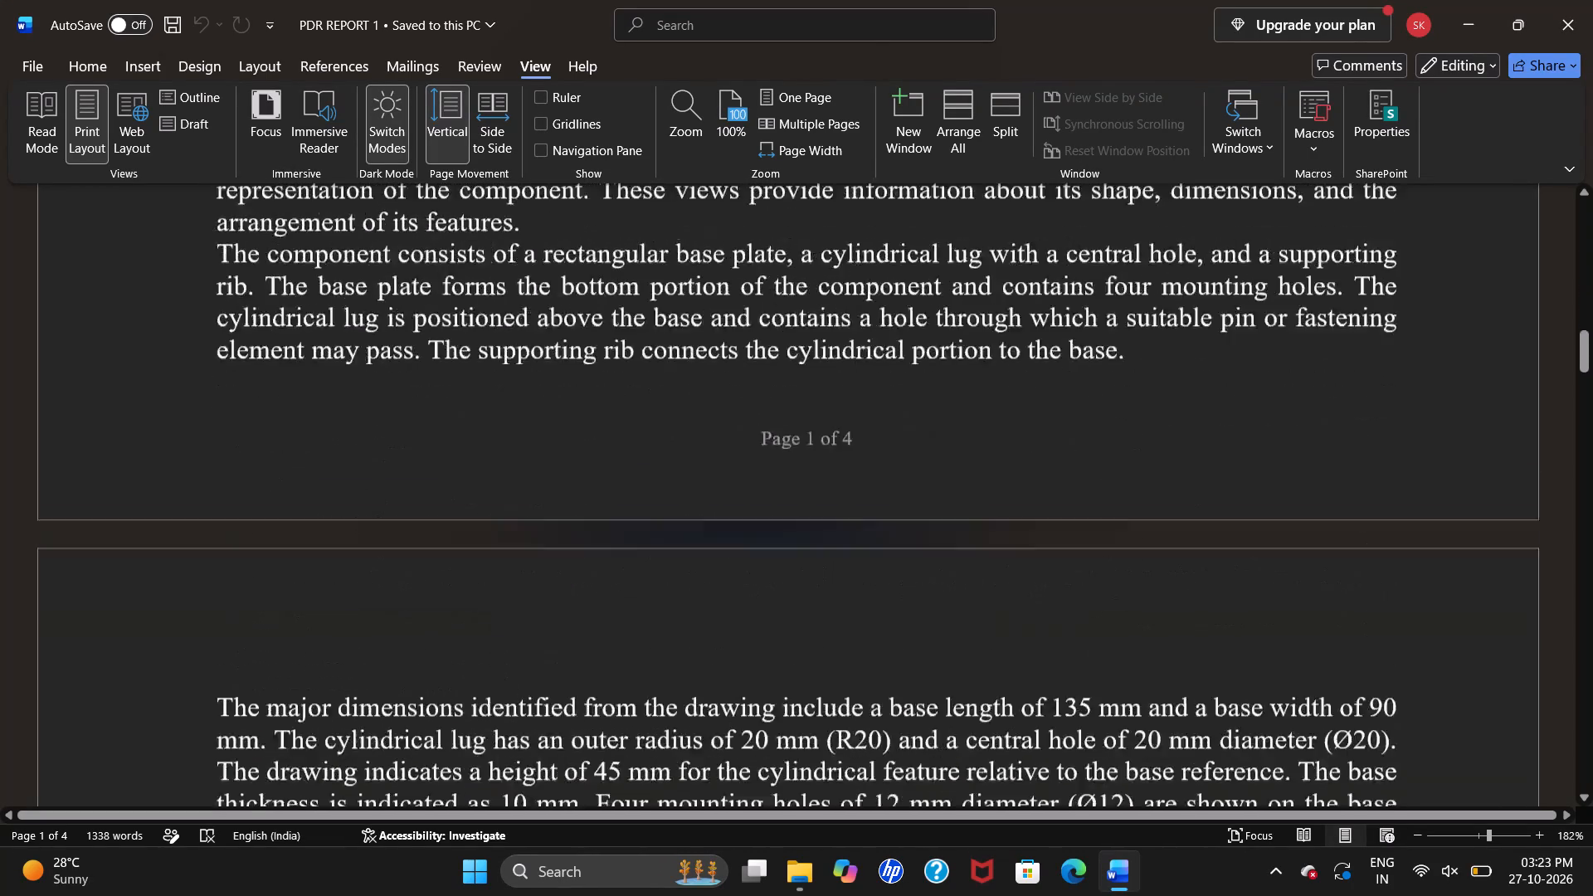
key("Down")
key("Down")
key("Down")
key("Down")
key("Down")
key("Down")
key("Down")
key("Down")
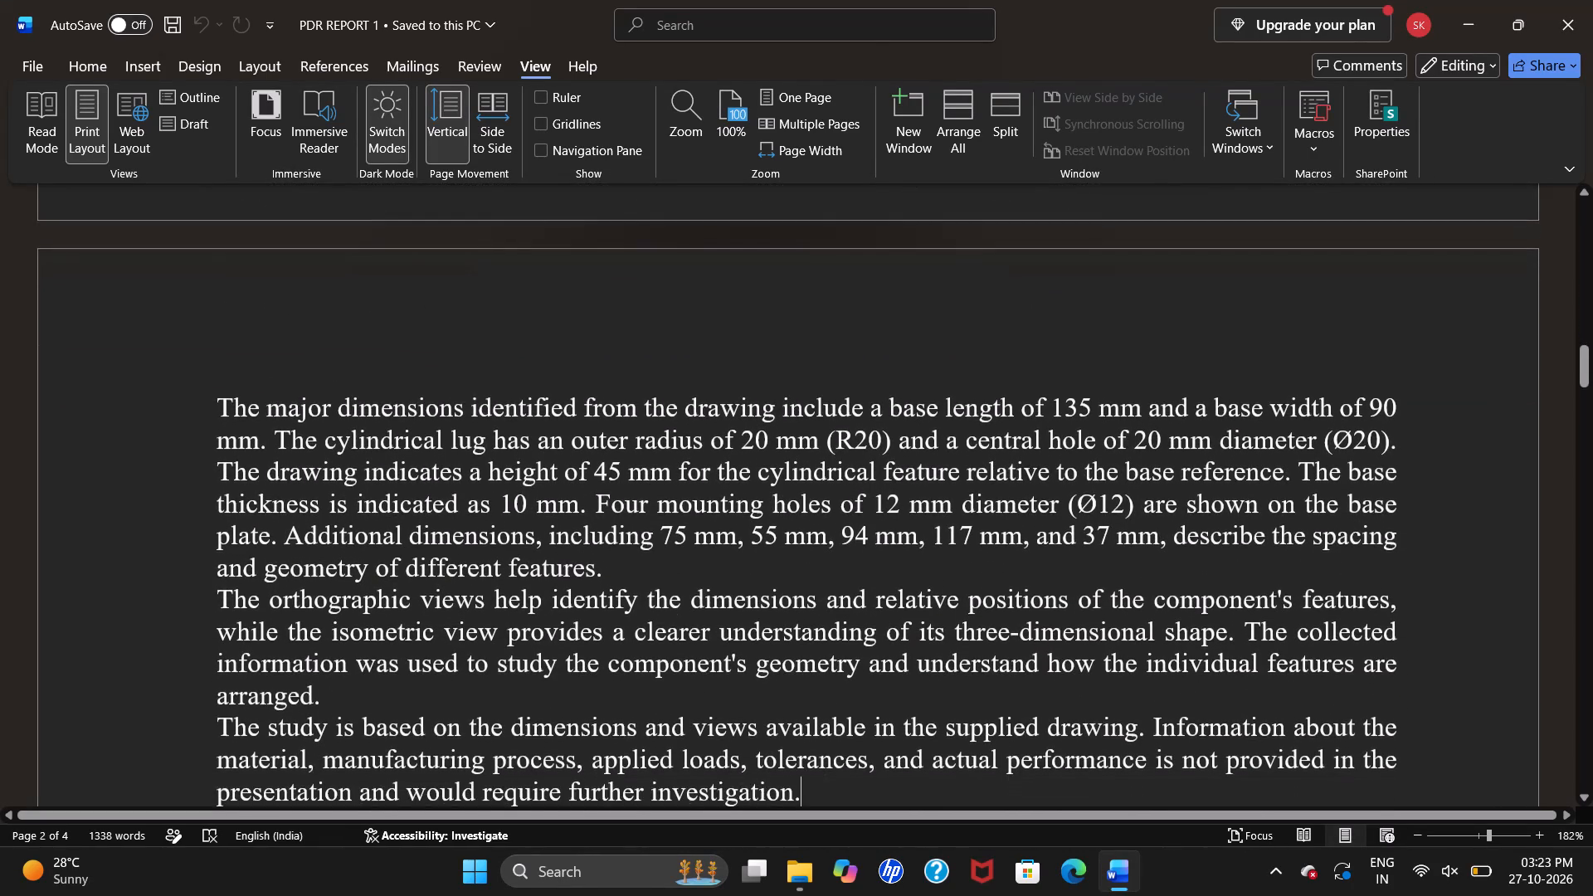
key("Down")
key("Down")
key("Down")
key("Down")
key("Down")
key("Down")
key("Down")
key("Down")
key("Down")
key("Down")
key("Down")
key("Down")
key("Down")
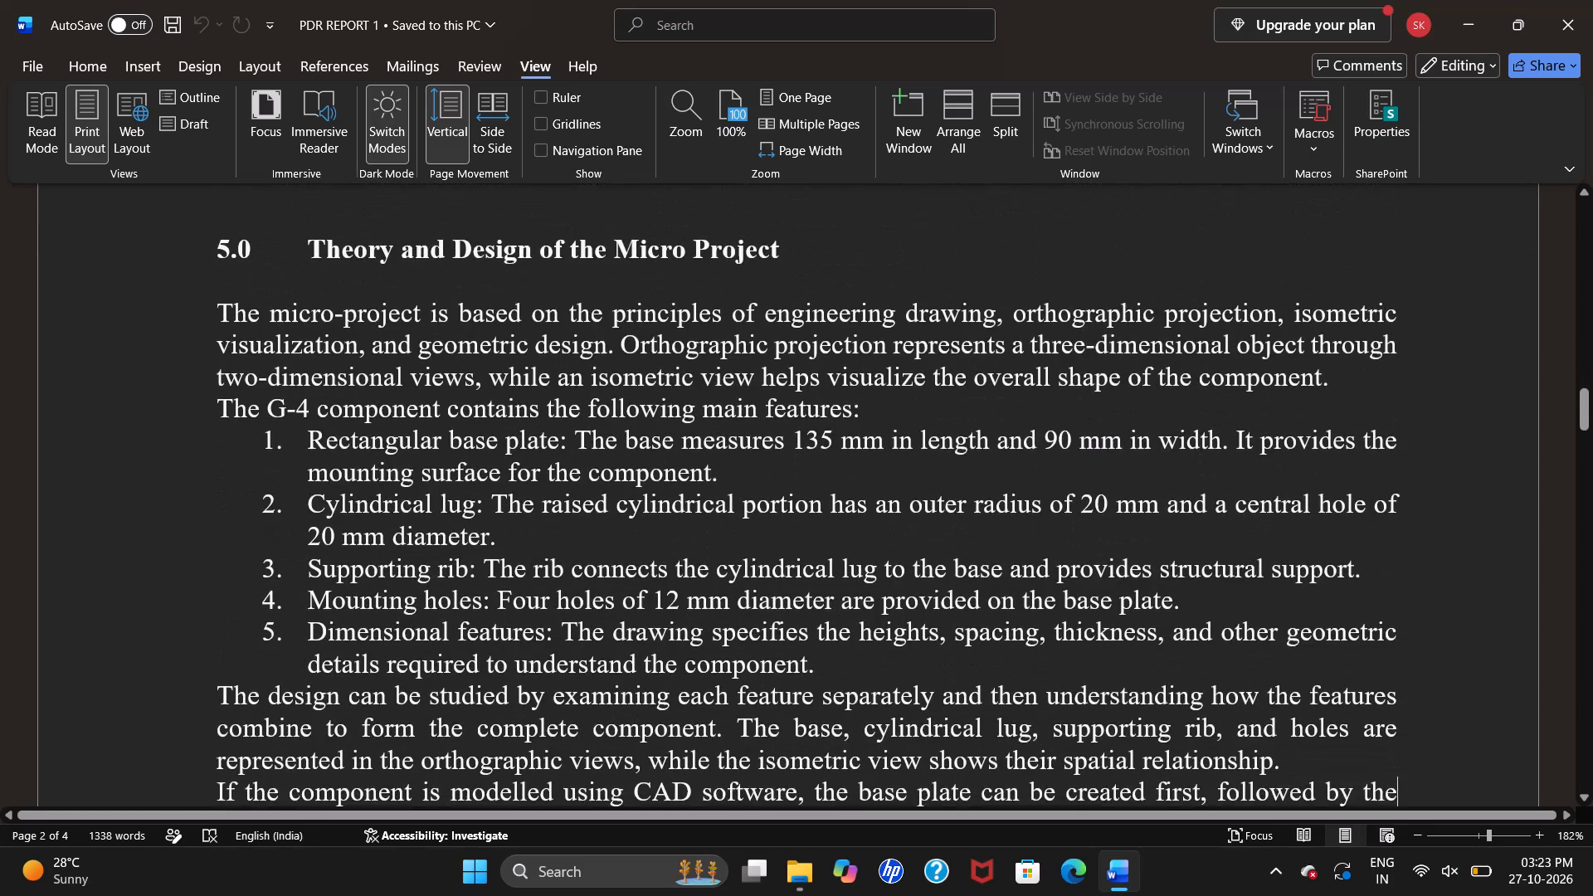
key("Down")
key("Down")
key("Down")
key("Down")
key("Down")
key("Down")
key("Down")
key("Down")
key("Down")
key("Down")
key("Down")
key("Down")
key("Down")
key("Down")
key("Down")
key("Down")
key("Down")
key("Down")
key("Down")
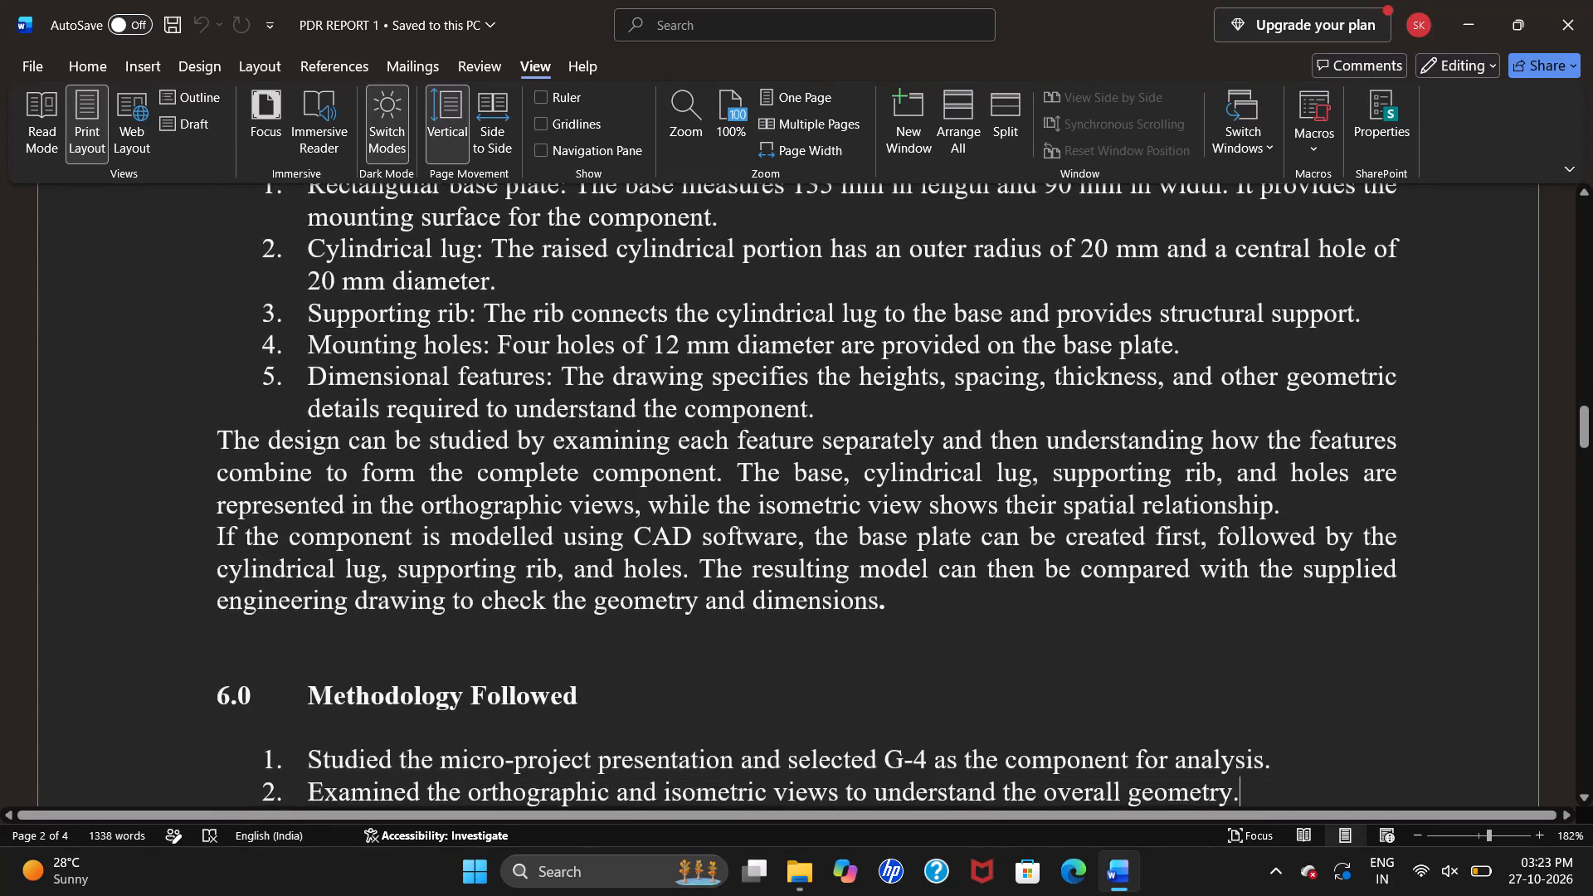
Check the report from 6.0 Methodology Followed through the section 7 findings and bracket screenshot to the 8.0 Benefits paragraph.
key("Down")
key("Down")
key("Down")
key("Down")
key("Down")
key("Down")
key("Down")
key("Down")
key("Down")
key("Down")
key("Down")
key("Down")
key("Down")
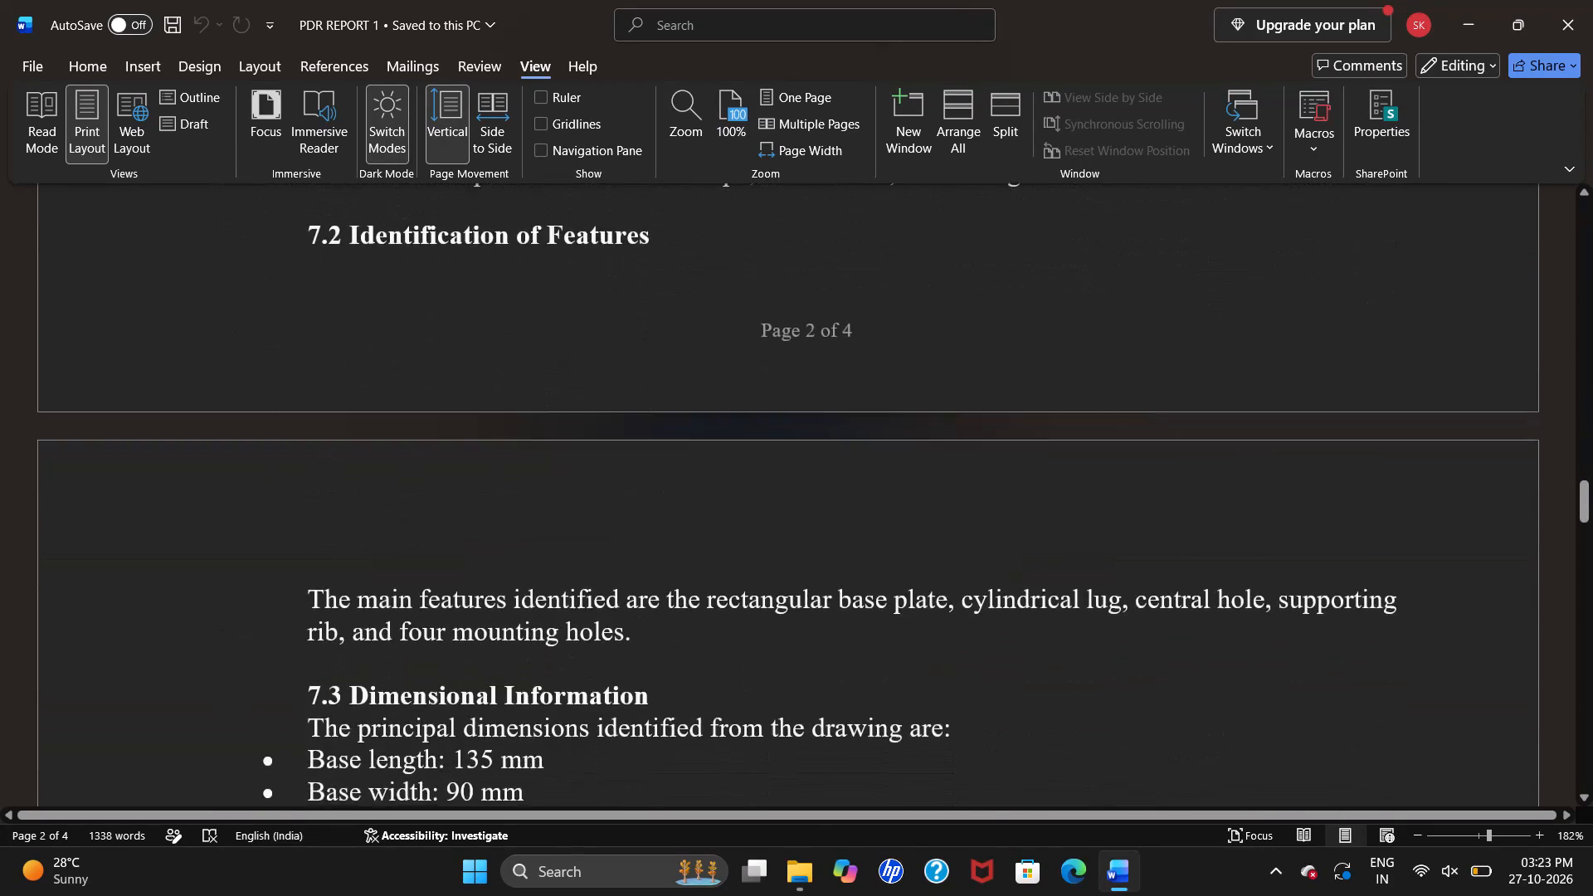
key("Down")
key("Down")
key("Down")
key("Down")
key("Down")
key("Down")
key("Down")
key("Down")
key("Down")
key("Down")
key("Down")
key("Down")
key("Down")
key("Down")
key("Down")
key("Down")
key("Down")
key("Down")
key("Down")
key("Down")
key("Down")
key("Down")
key("Down")
key("Down")
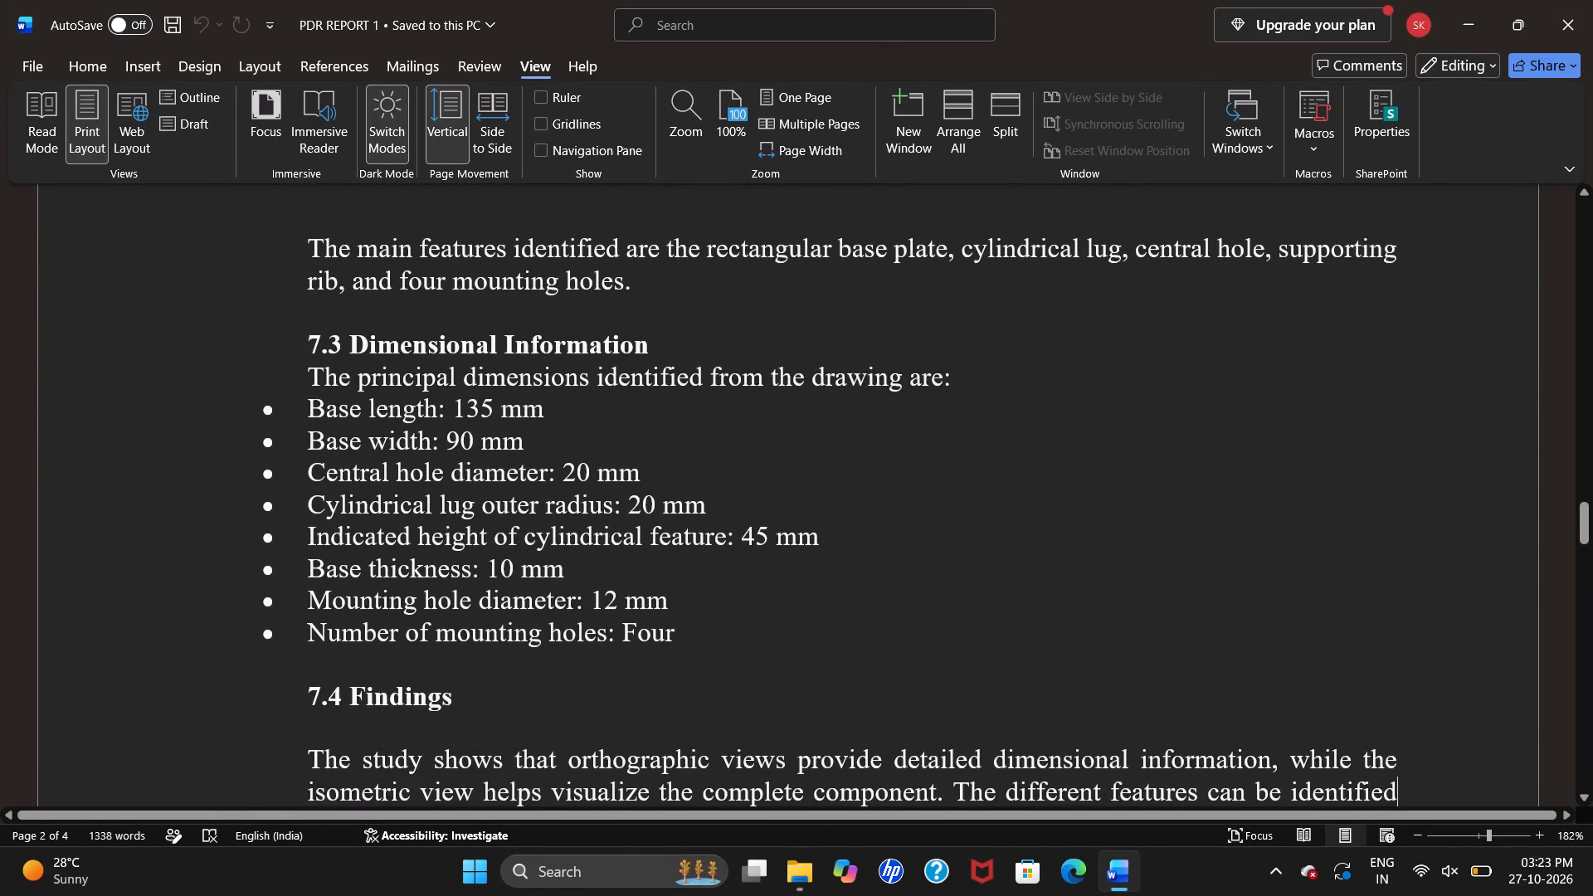
key("Down")
key("Down")
key("Down")
key("Down")
key("Down")
key("Down")
key("Down")
key("Down")
key("Down")
key("Down")
key("Down")
key("Down")
key("Down")
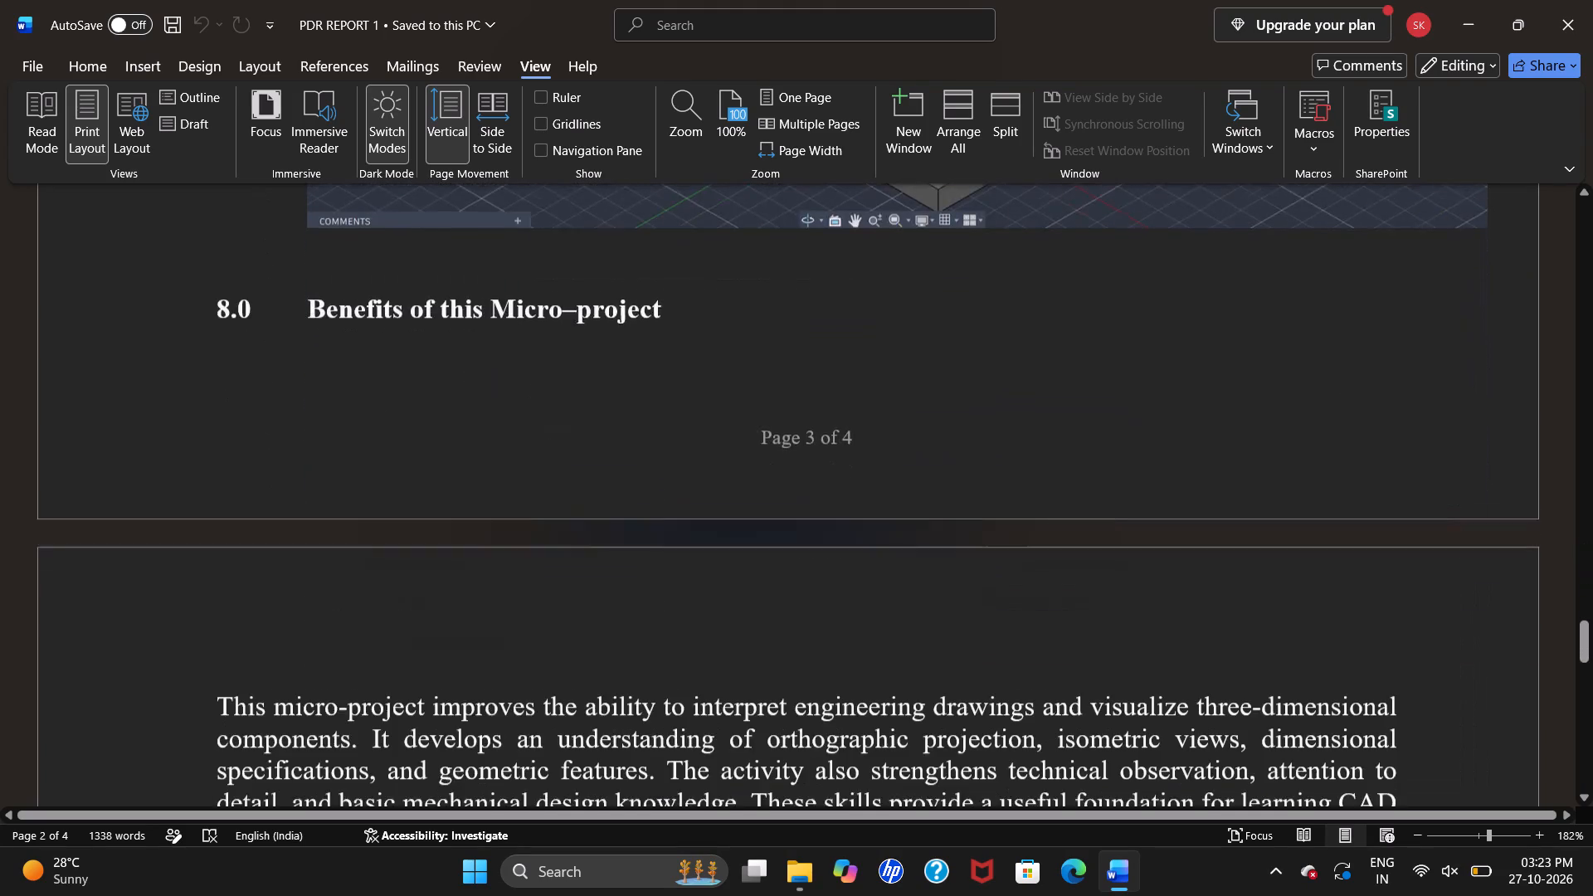
key("Down")
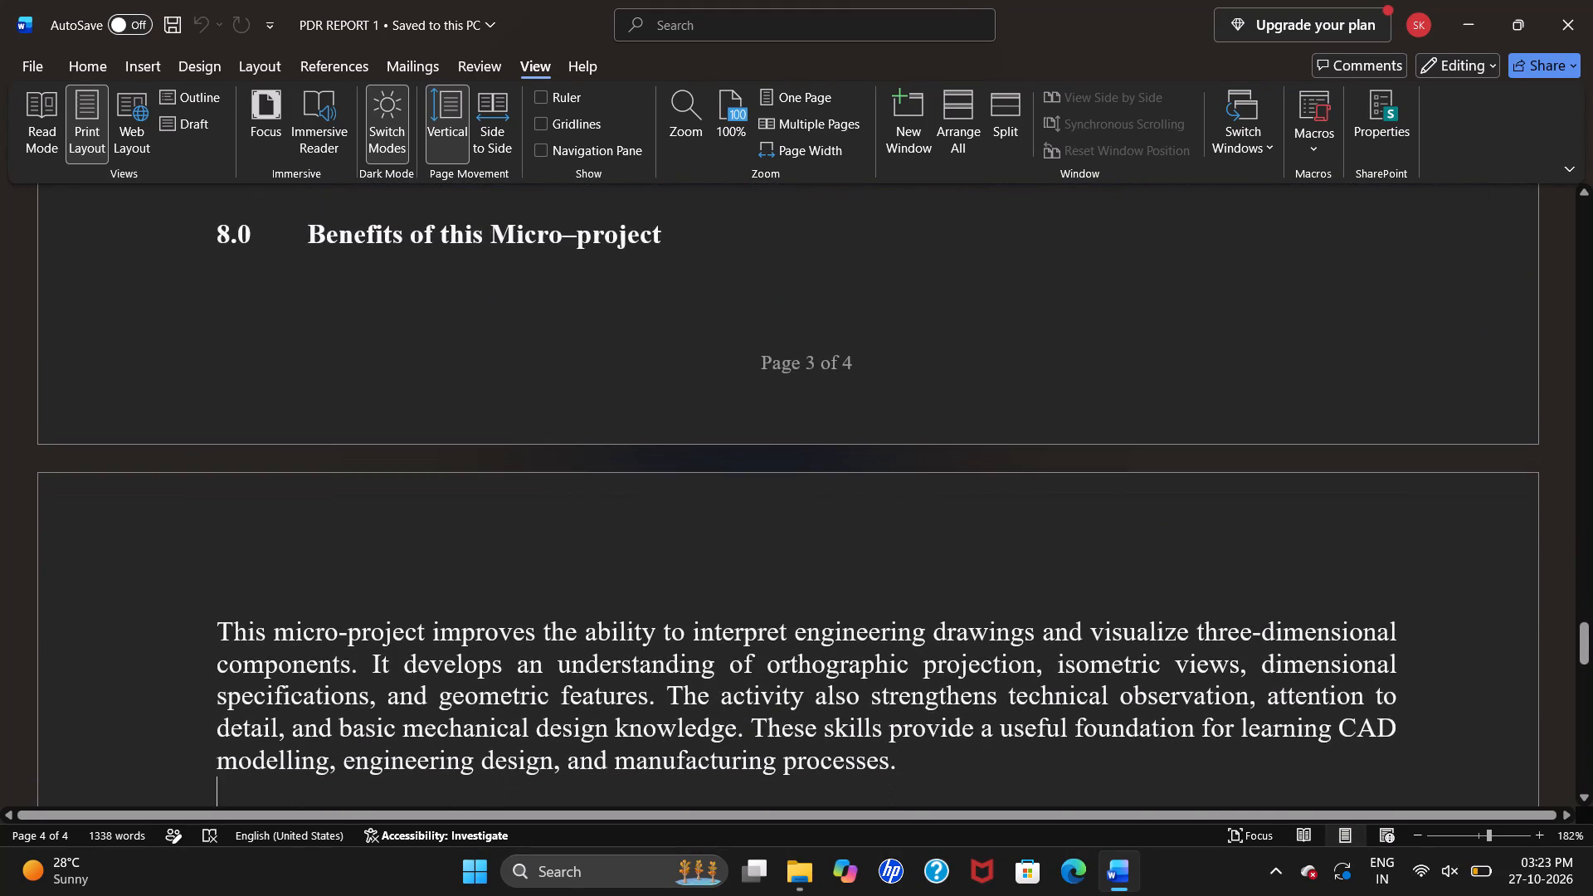
Read the report from the 8.0 Benefits paragraph through 9.0 Area of Future Improvement to the end of the 10.0 References list.
key("Down")
key("Down")
key("Down")
key("Down")
key("Down")
key("Down")
key("Down")
key("Down")
key("Down")
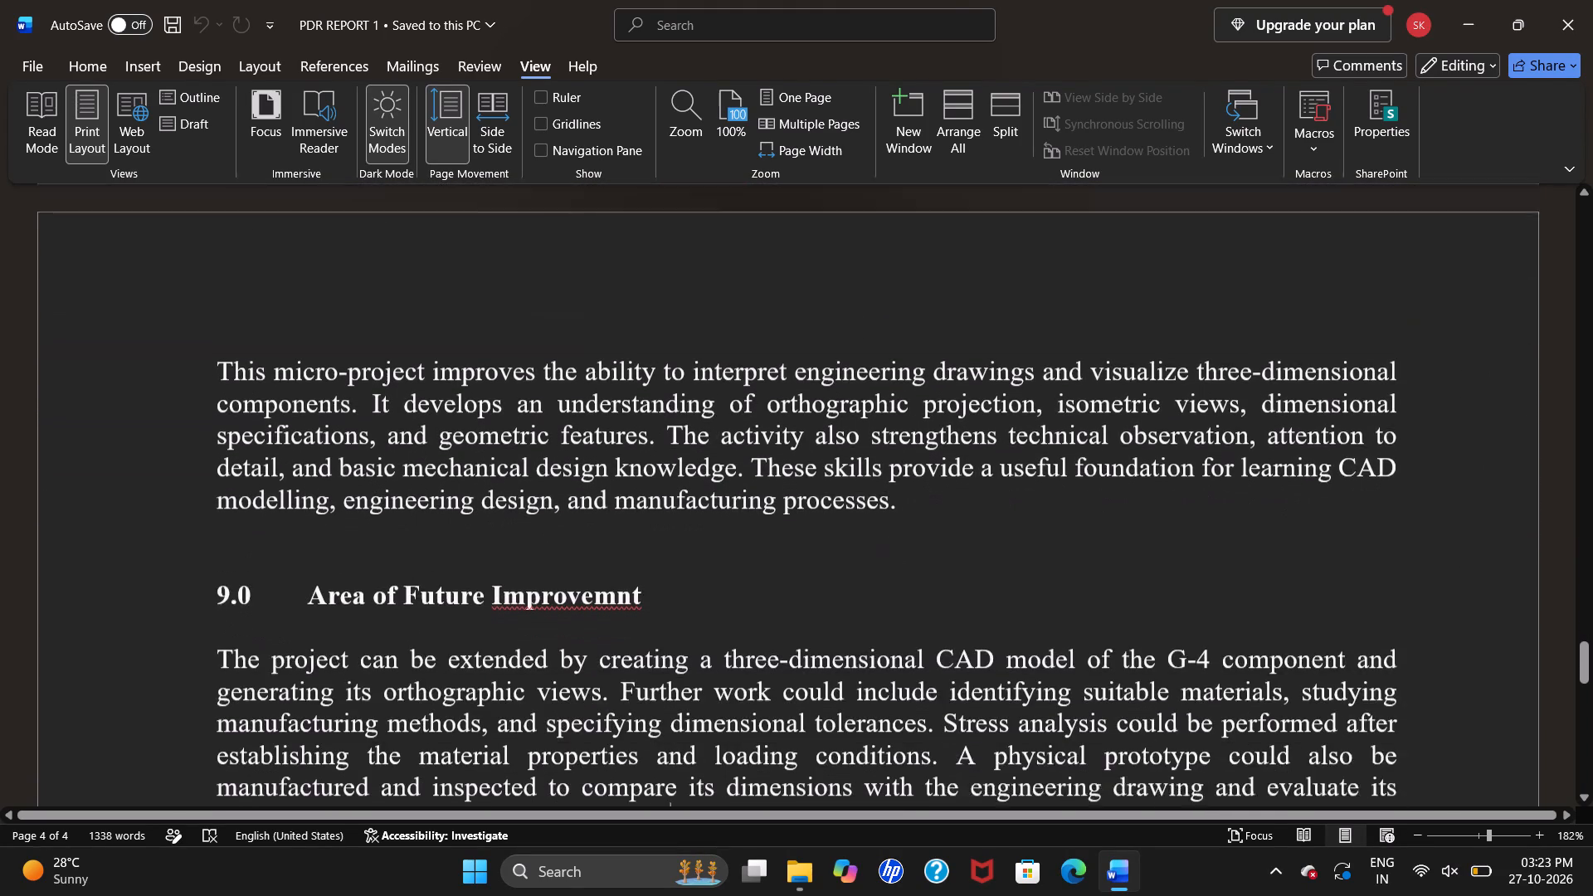
key("Down")
key("Down")
key("Down")
key("Down")
key("Down")
key("Down")
key("Down")
key("Down")
key("Down")
key("Down")
key("Down")
key("Down")
key("Down")
key("Down")
key("Down")
key("Down")
key("Down")
key("Down")
key("Down")
key("Down")
key("Down")
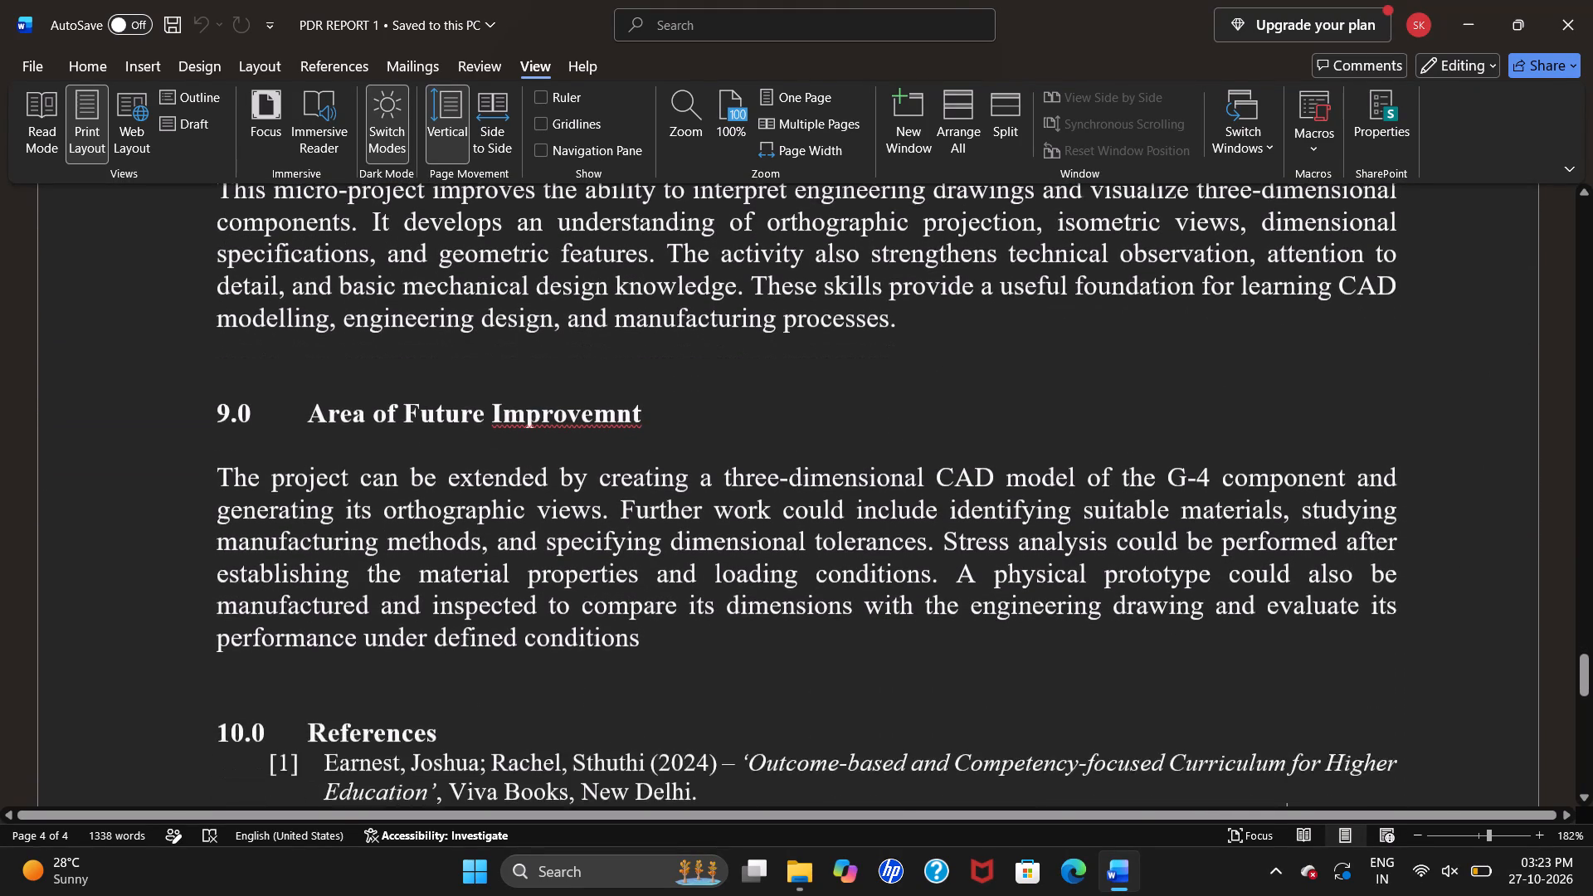
key("Down")
key("Down")
key("Down")
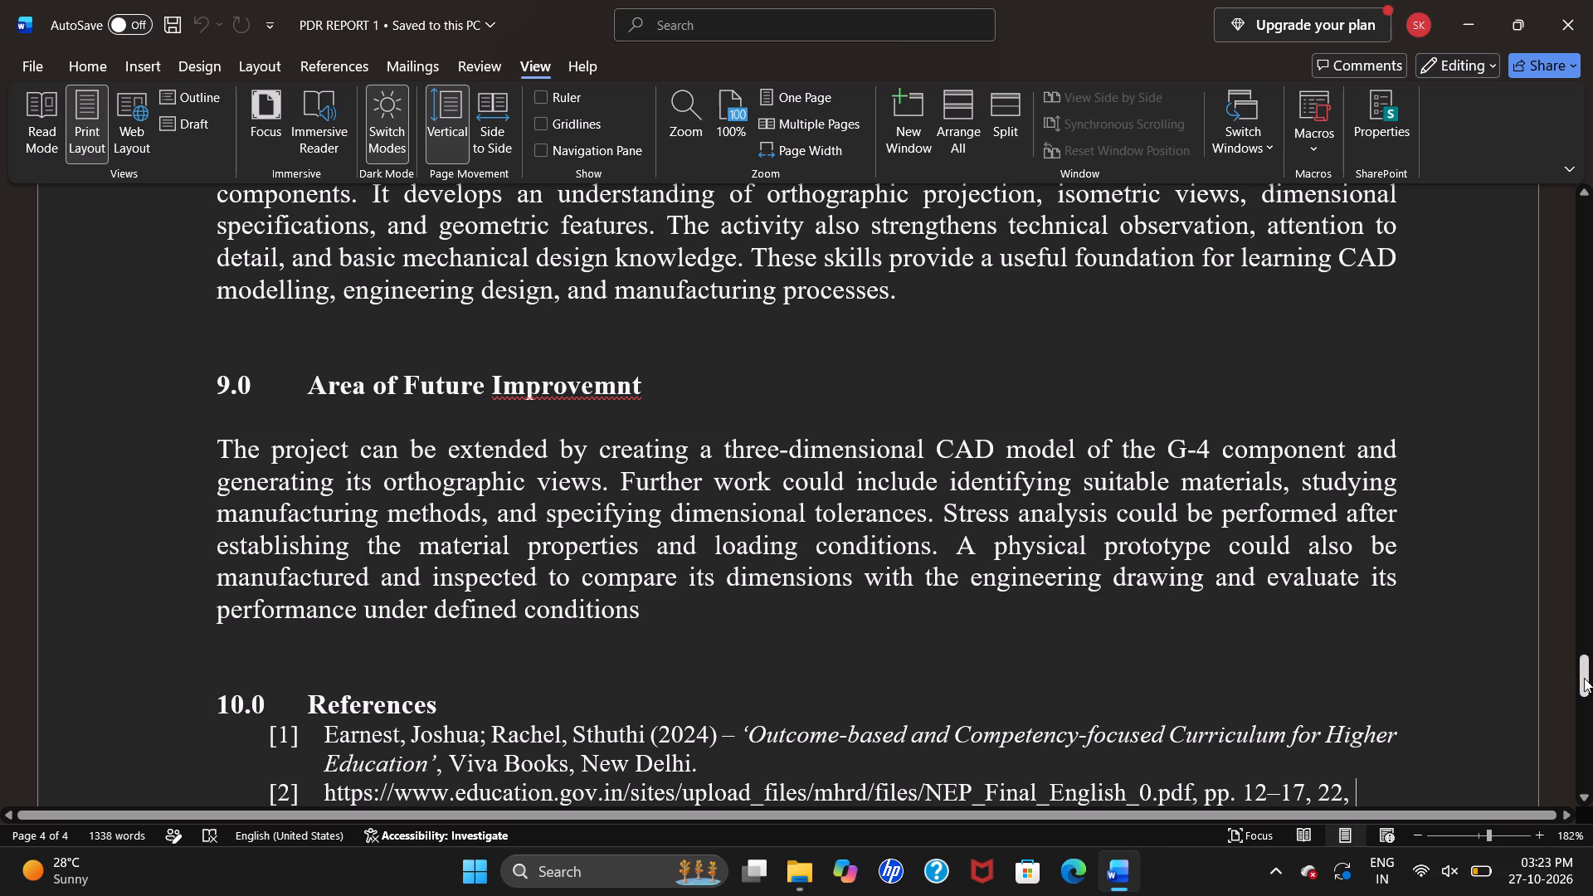
left_click_drag(1584, 678, 1592, 704)
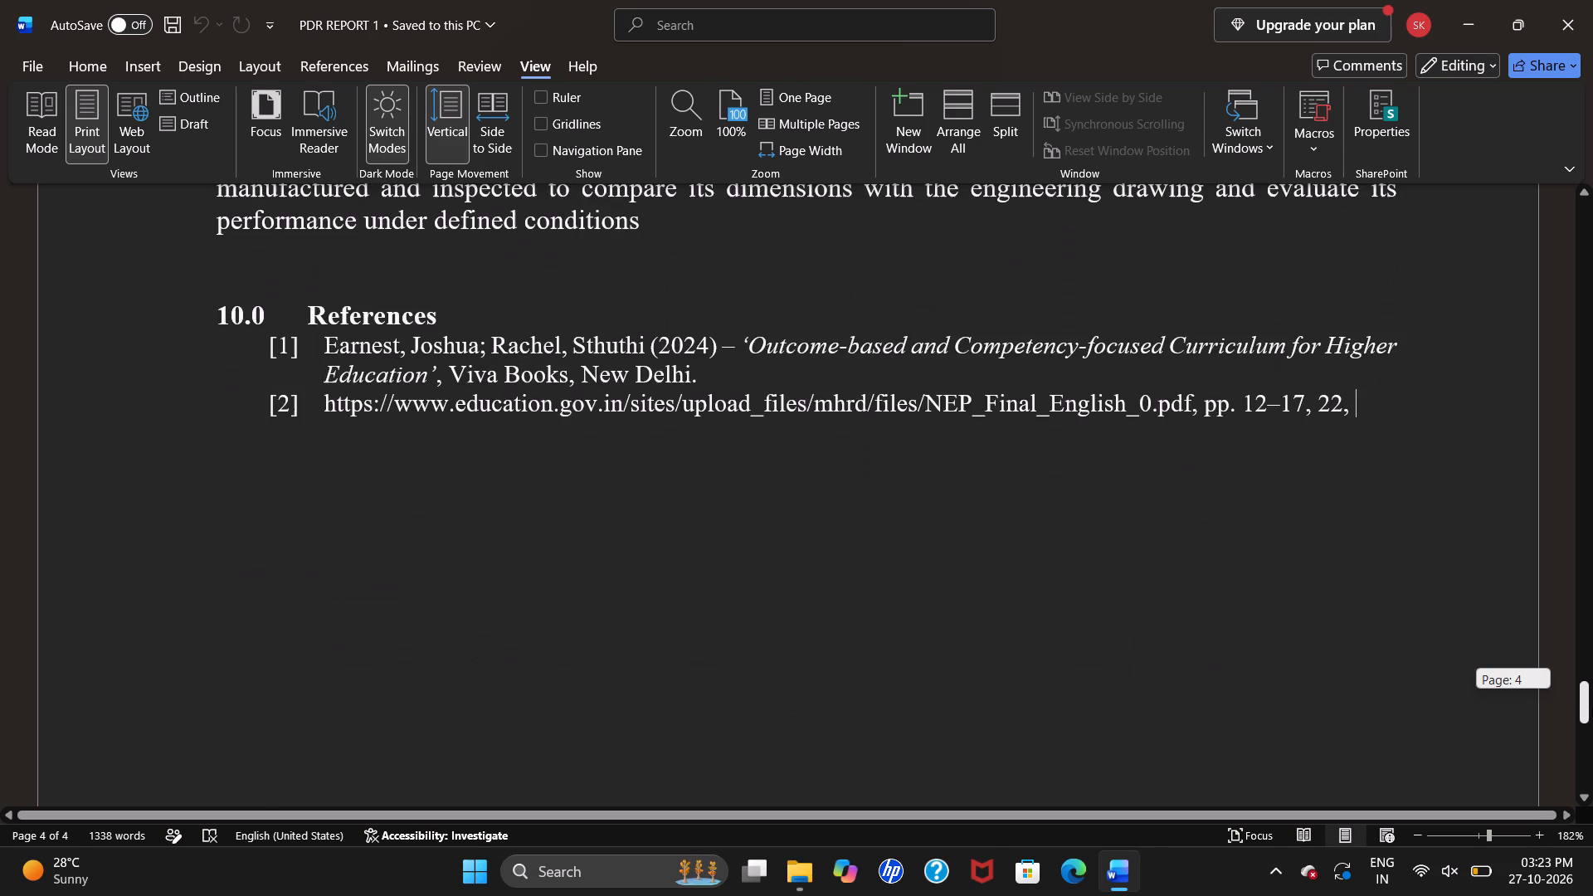
Return to page 1 and recheck the title block, student team members list and opening of 1.0 Rationale.
left_click_drag(1592, 704, 1583, 204)
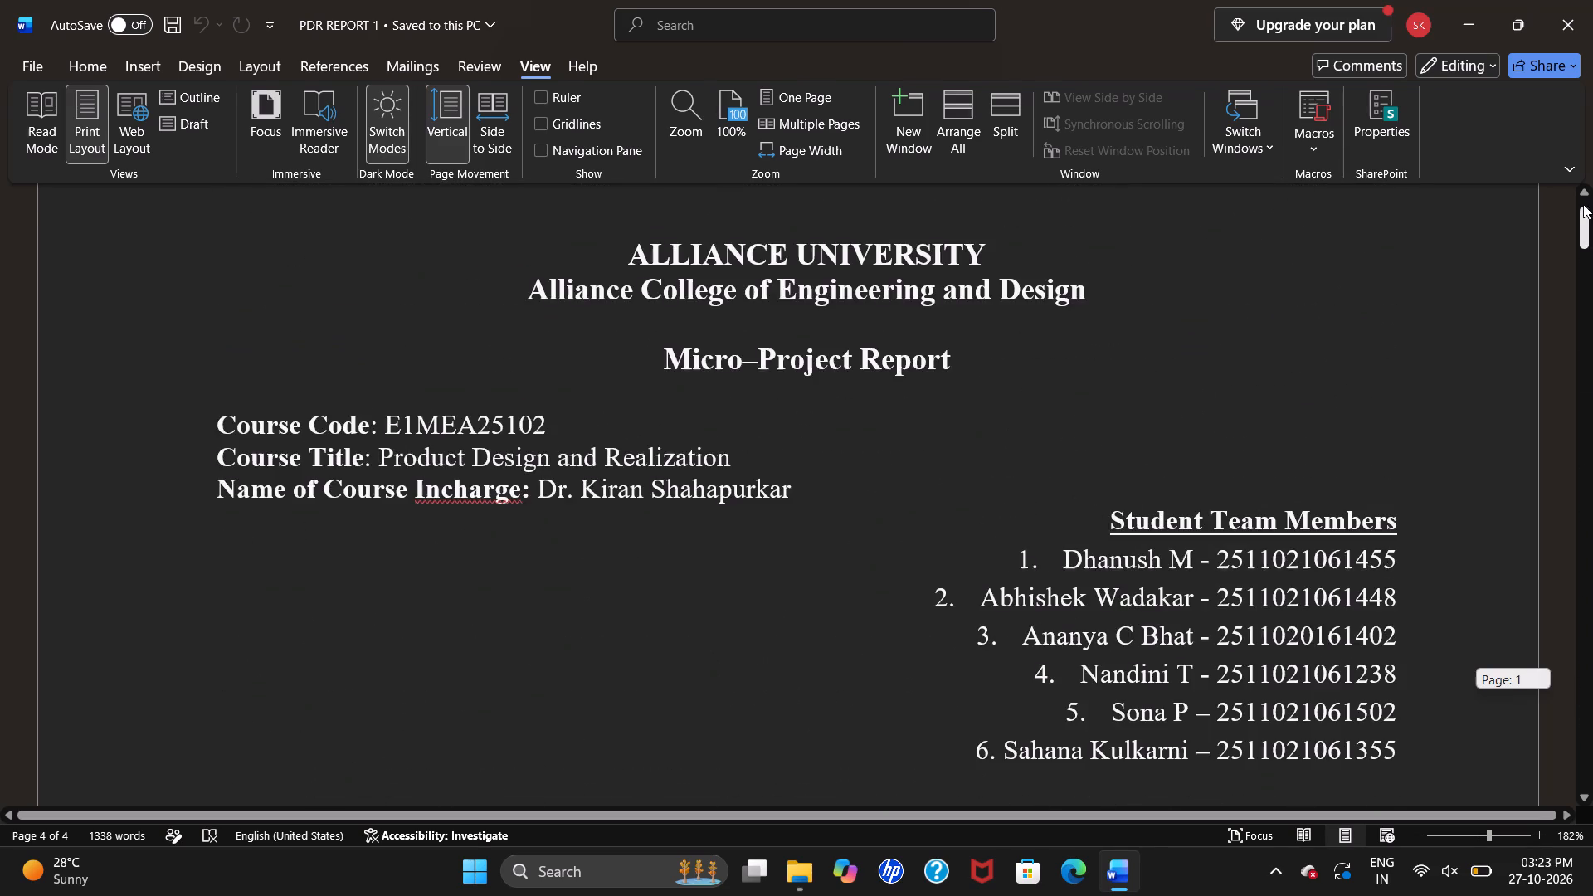
left_click_drag(1583, 204, 1583, 202)
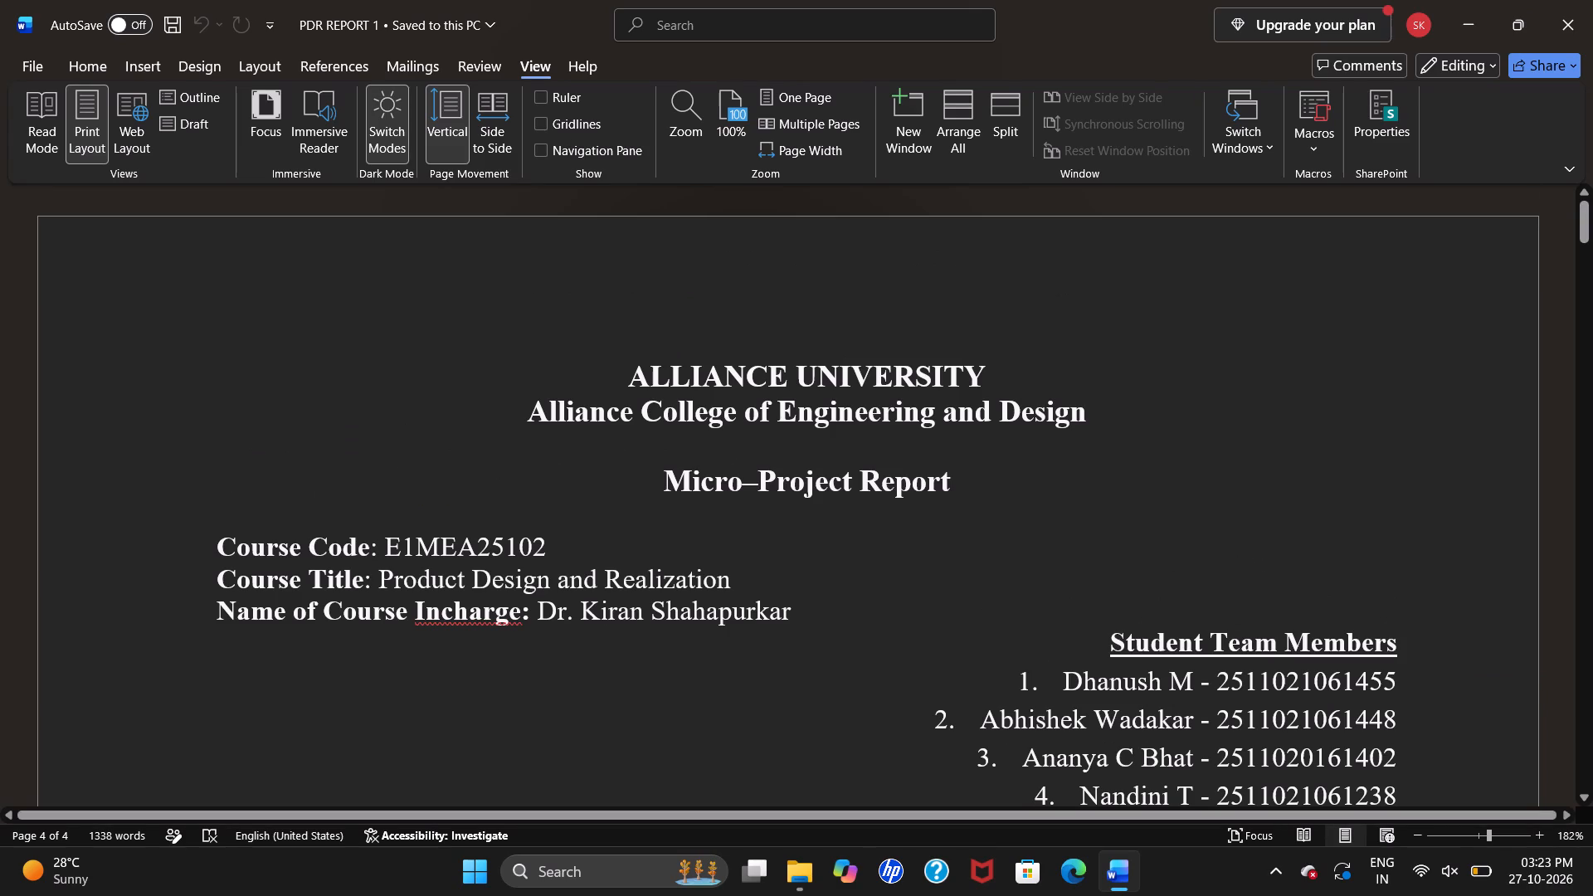
left_click(1016, 473)
key("Down")
key("Down")
key("Down")
key("Down")
key("Down")
key("Down")
key("Down")
key("Down")
key("Down")
key("Down")
key("Down")
key("Down")
key("Down")
key("Down")
key("Down")
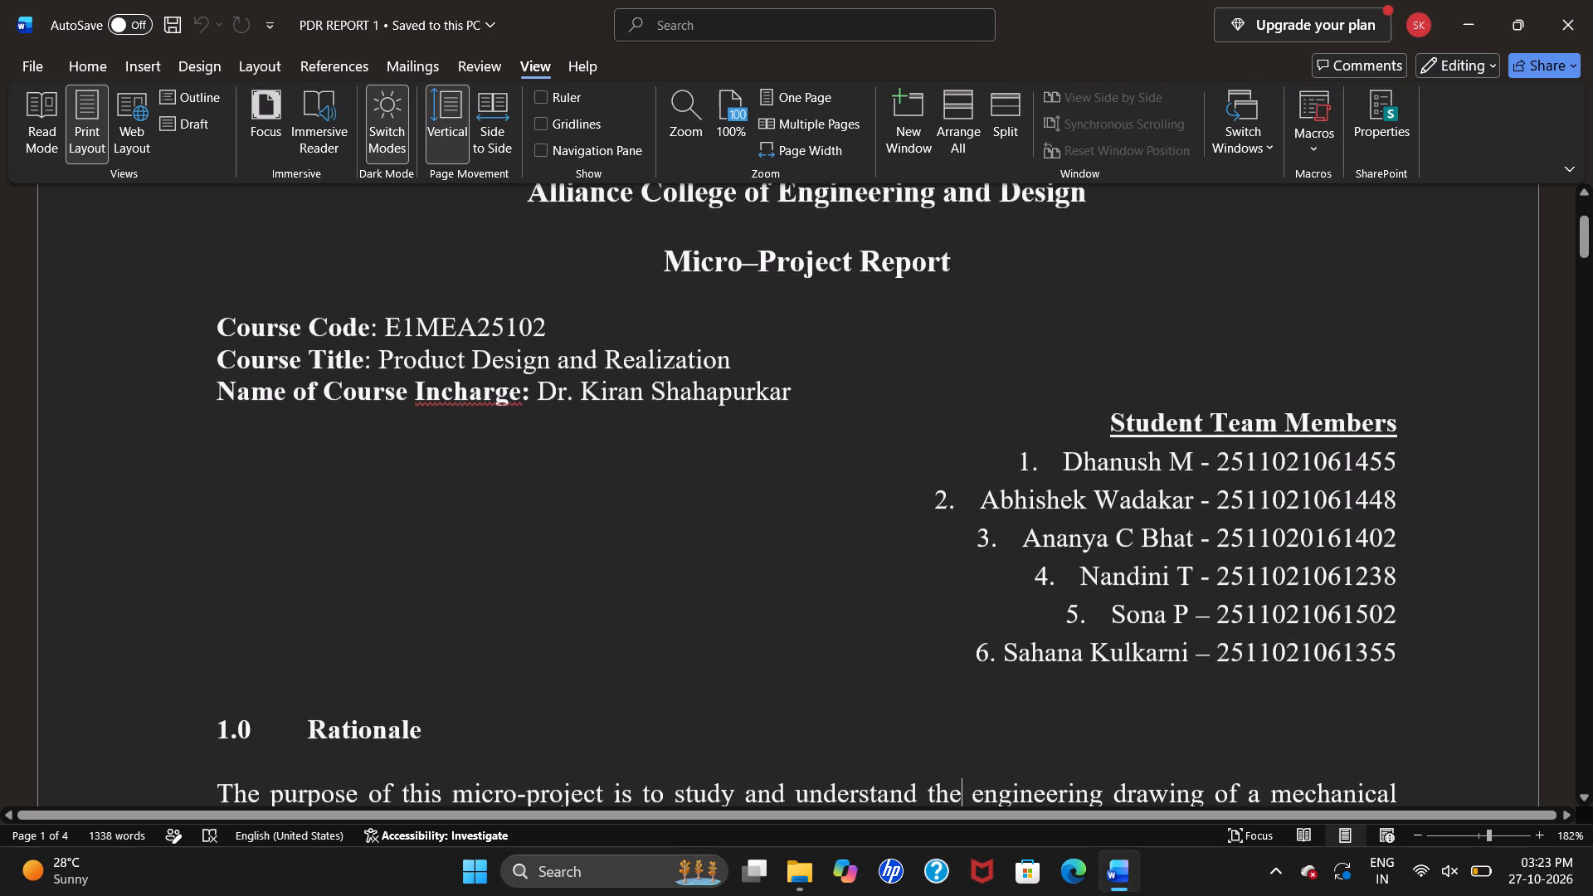
key("Down")
key("Down")
key("Down")
key("Down")
key("Down")
key("Down")
key("Down")
key("Down")
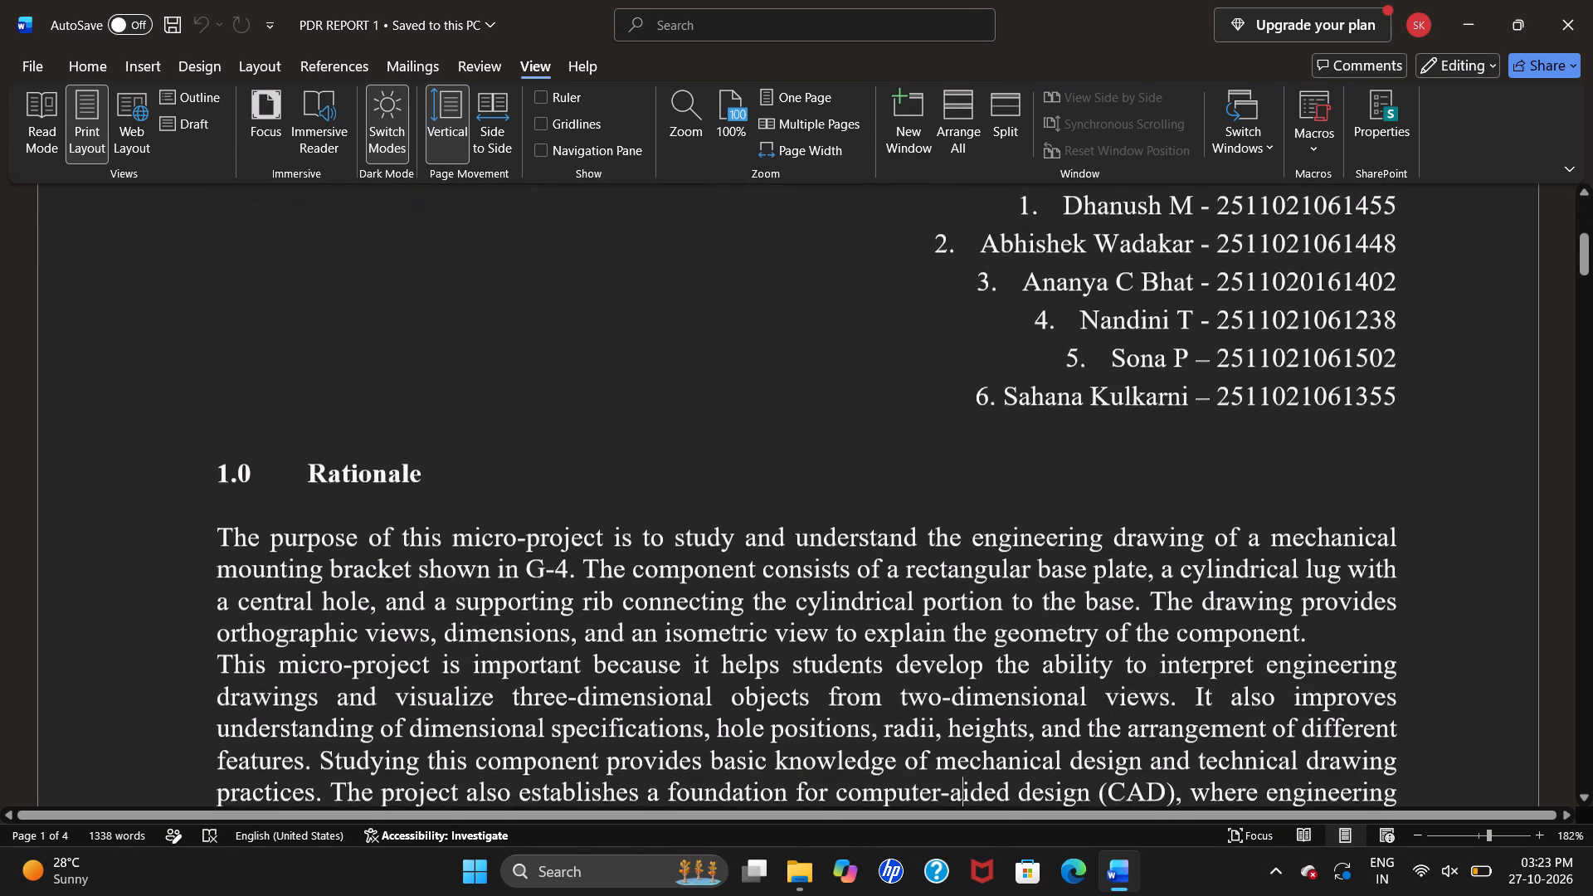
Look back from 1.0 Rationale over the student team members list to the course details and Micro-Project Report heading.
key("Up")
key("Up")
key("Up")
key("Up")
key("Up")
key("Up")
key("Up")
key("Up")
key("Up")
key("Up")
key("Up")
key("Up")
key("Up")
key("Up")
key("Up")
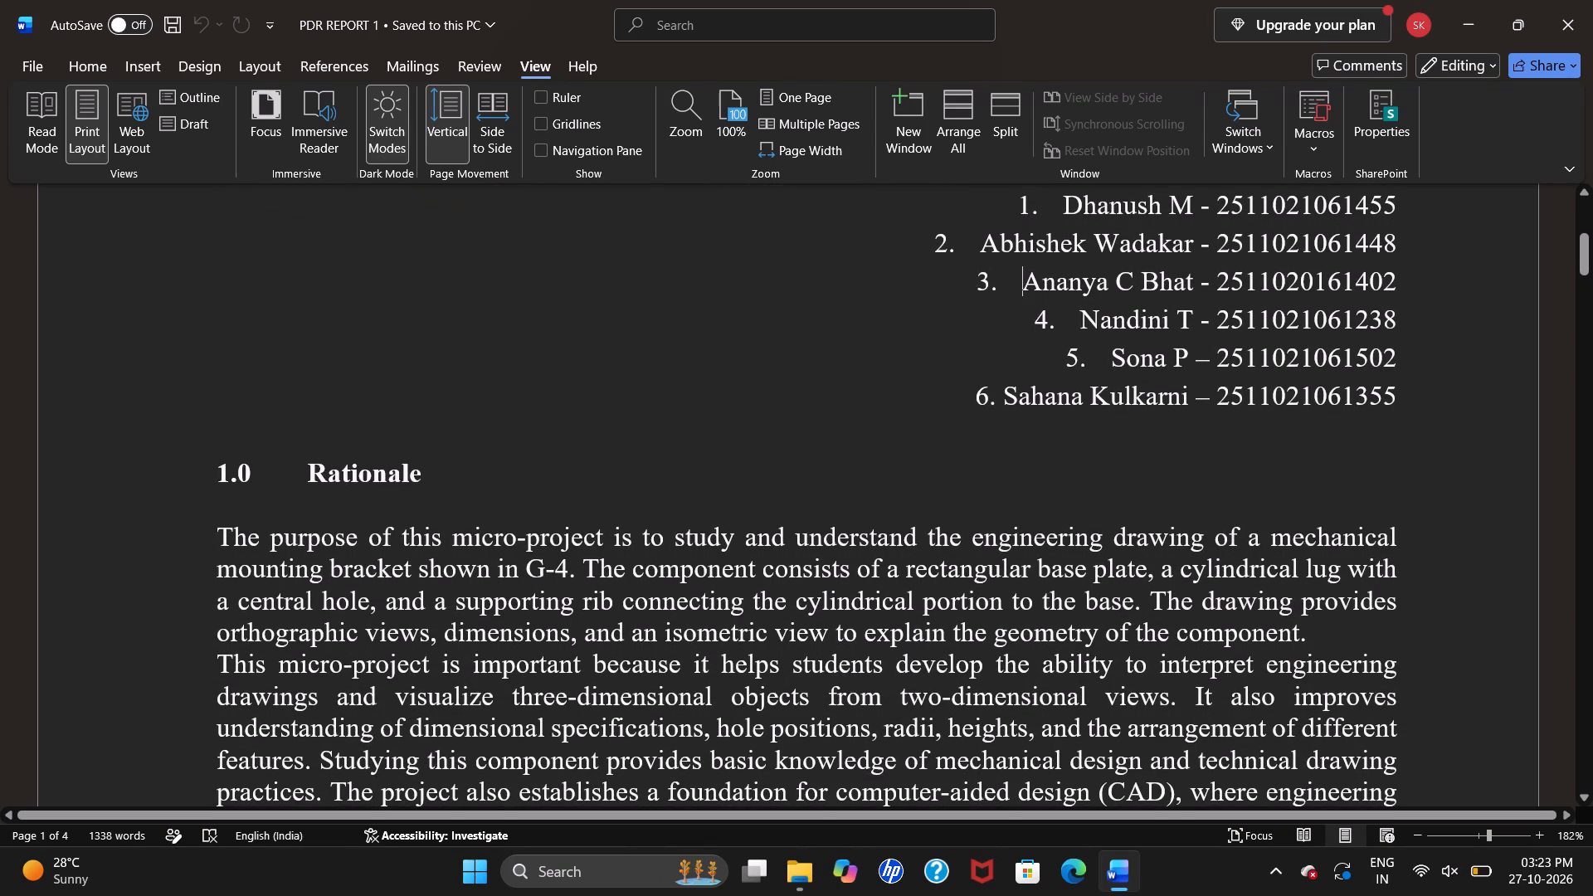
key("Up")
key("Up")
key("Up")
key("Up")
key("Up")
key("Up")
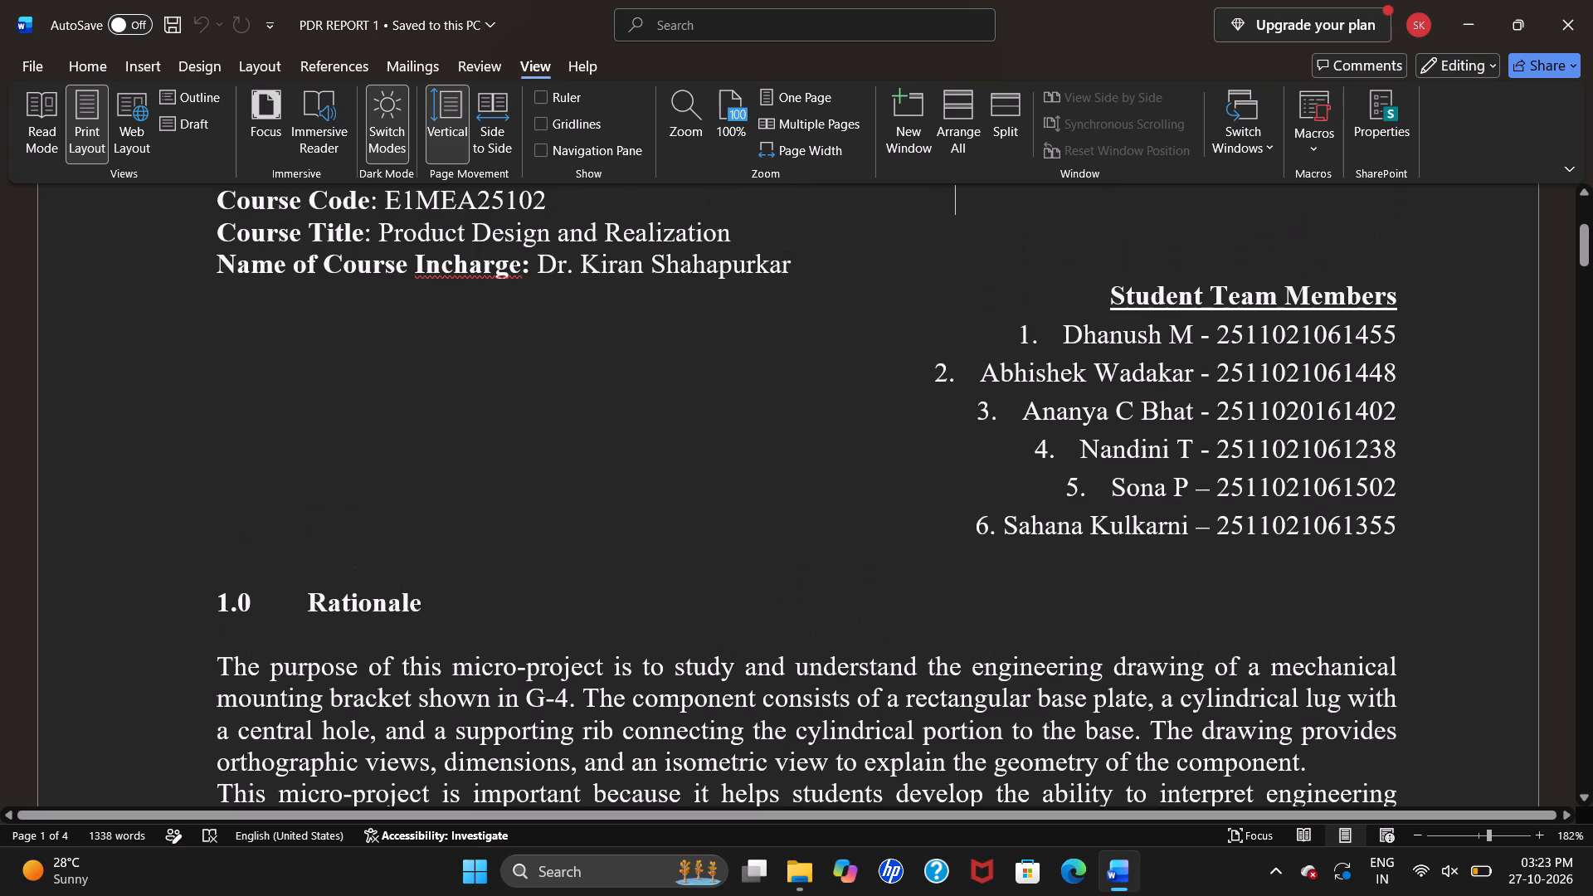
key("Up")
key("Up")
key("Up")
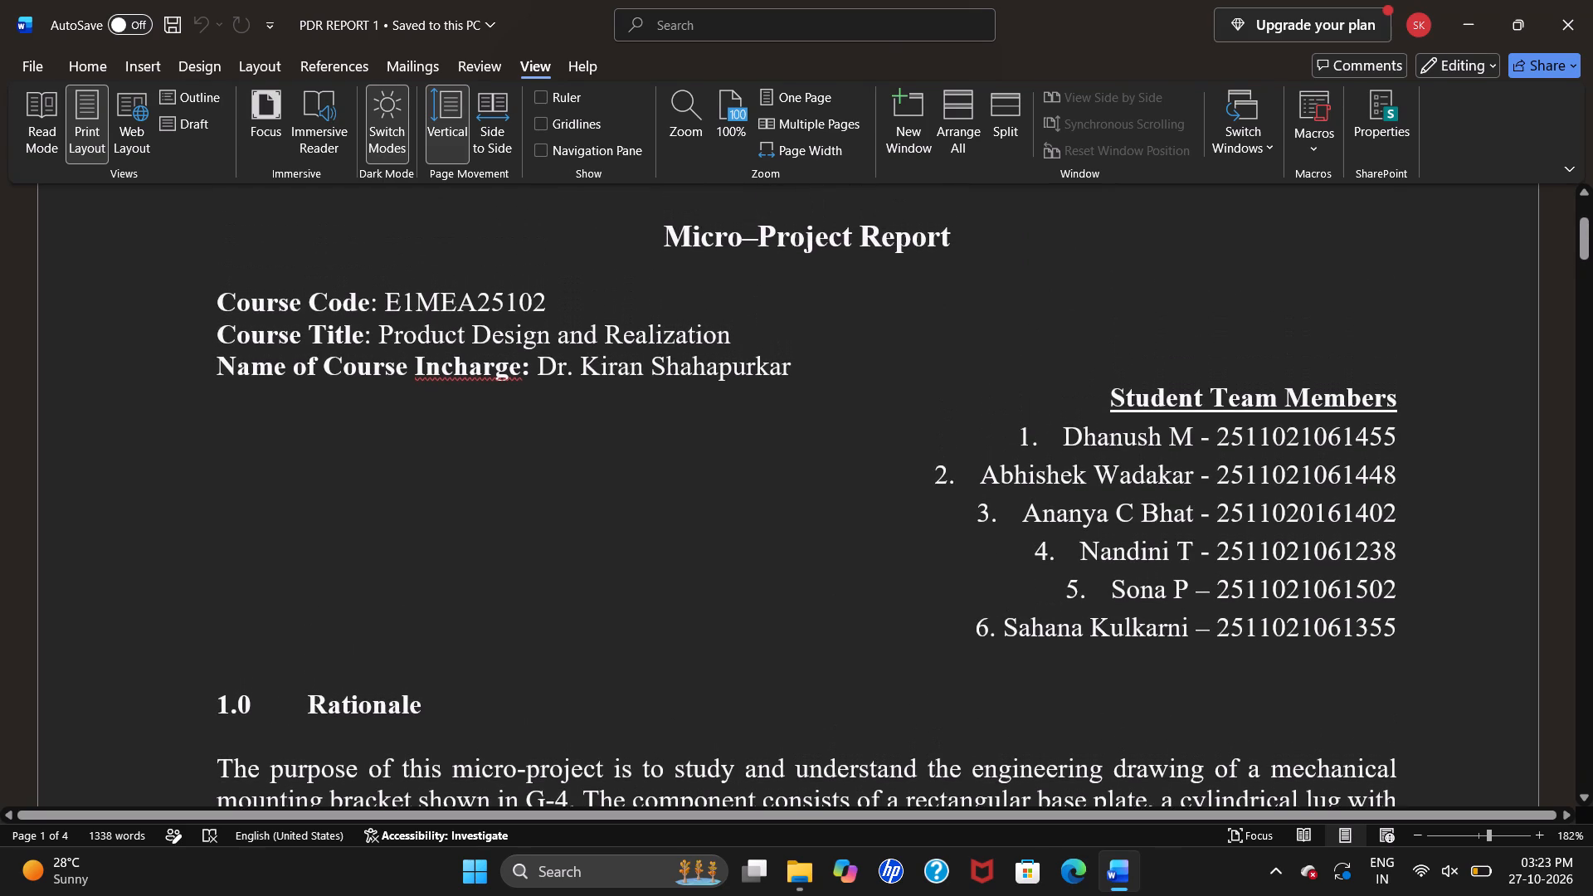
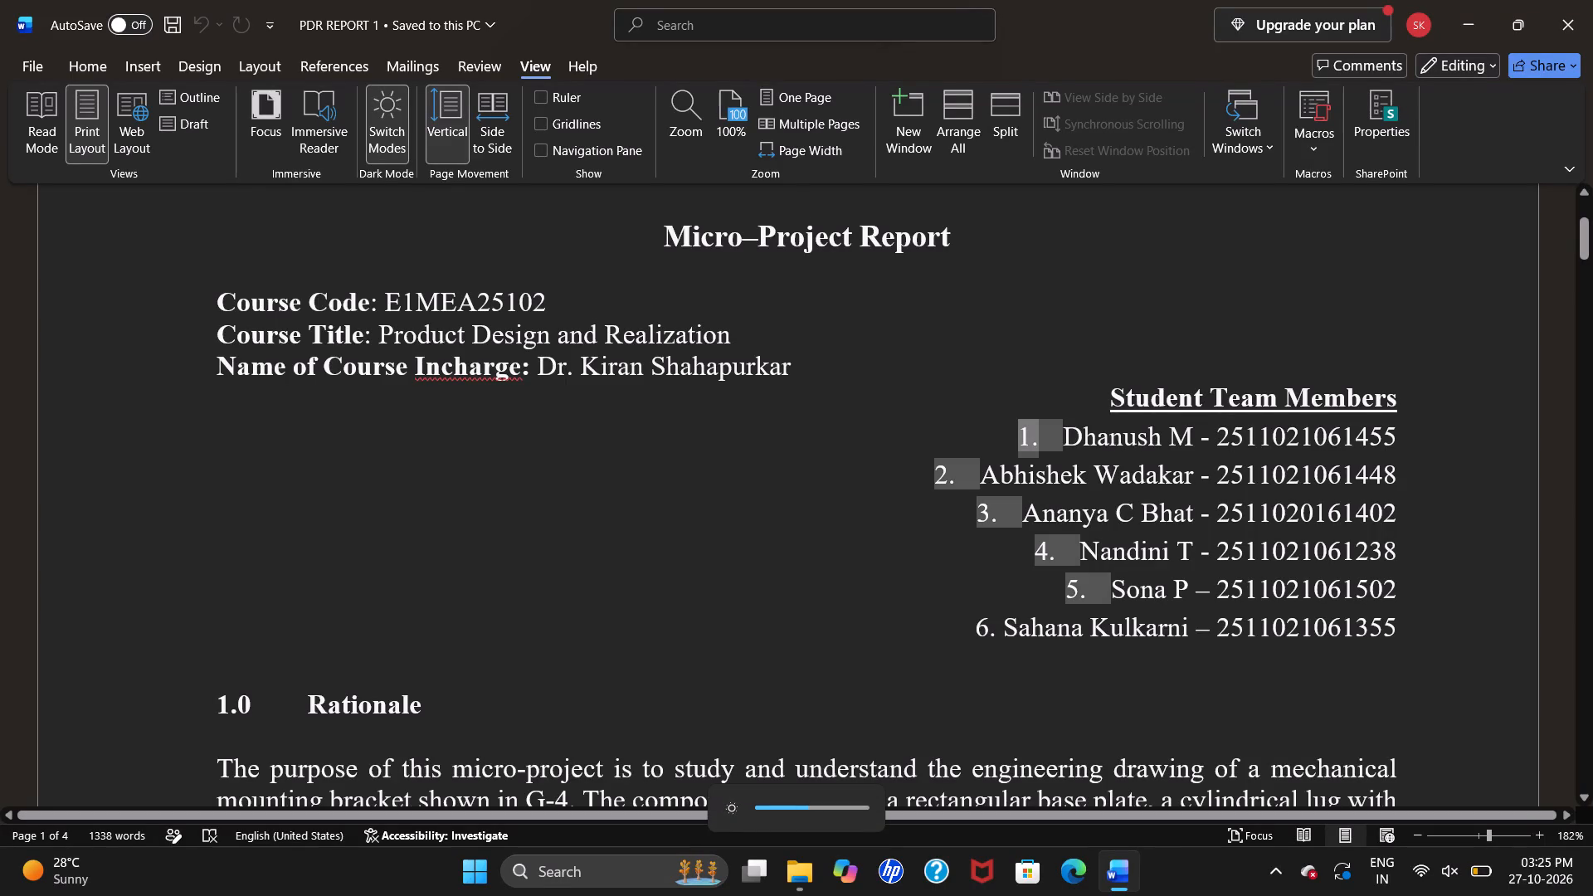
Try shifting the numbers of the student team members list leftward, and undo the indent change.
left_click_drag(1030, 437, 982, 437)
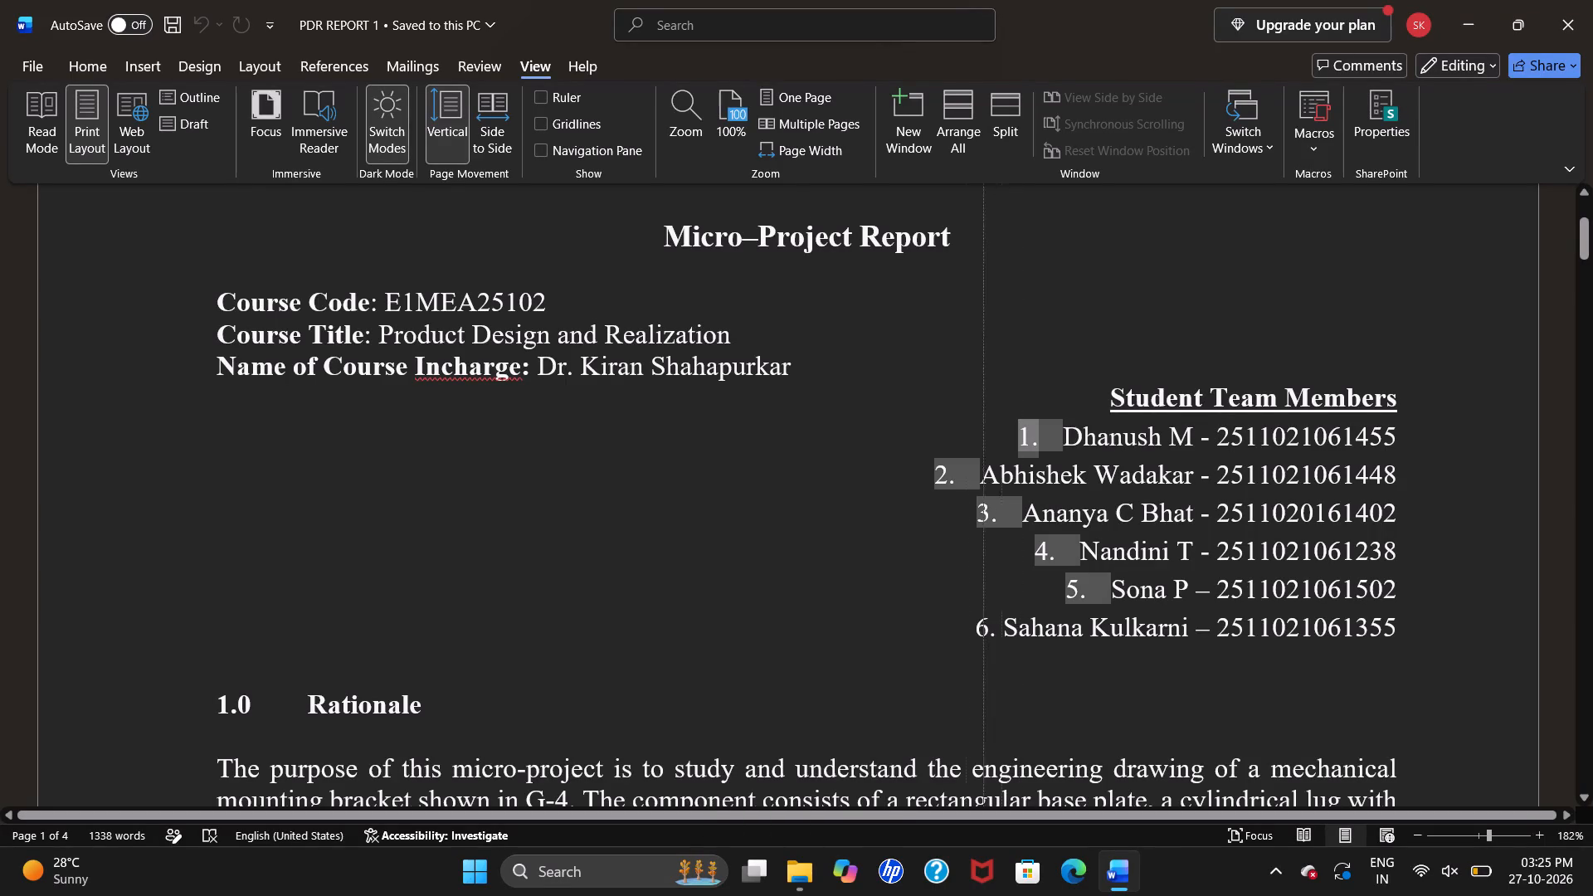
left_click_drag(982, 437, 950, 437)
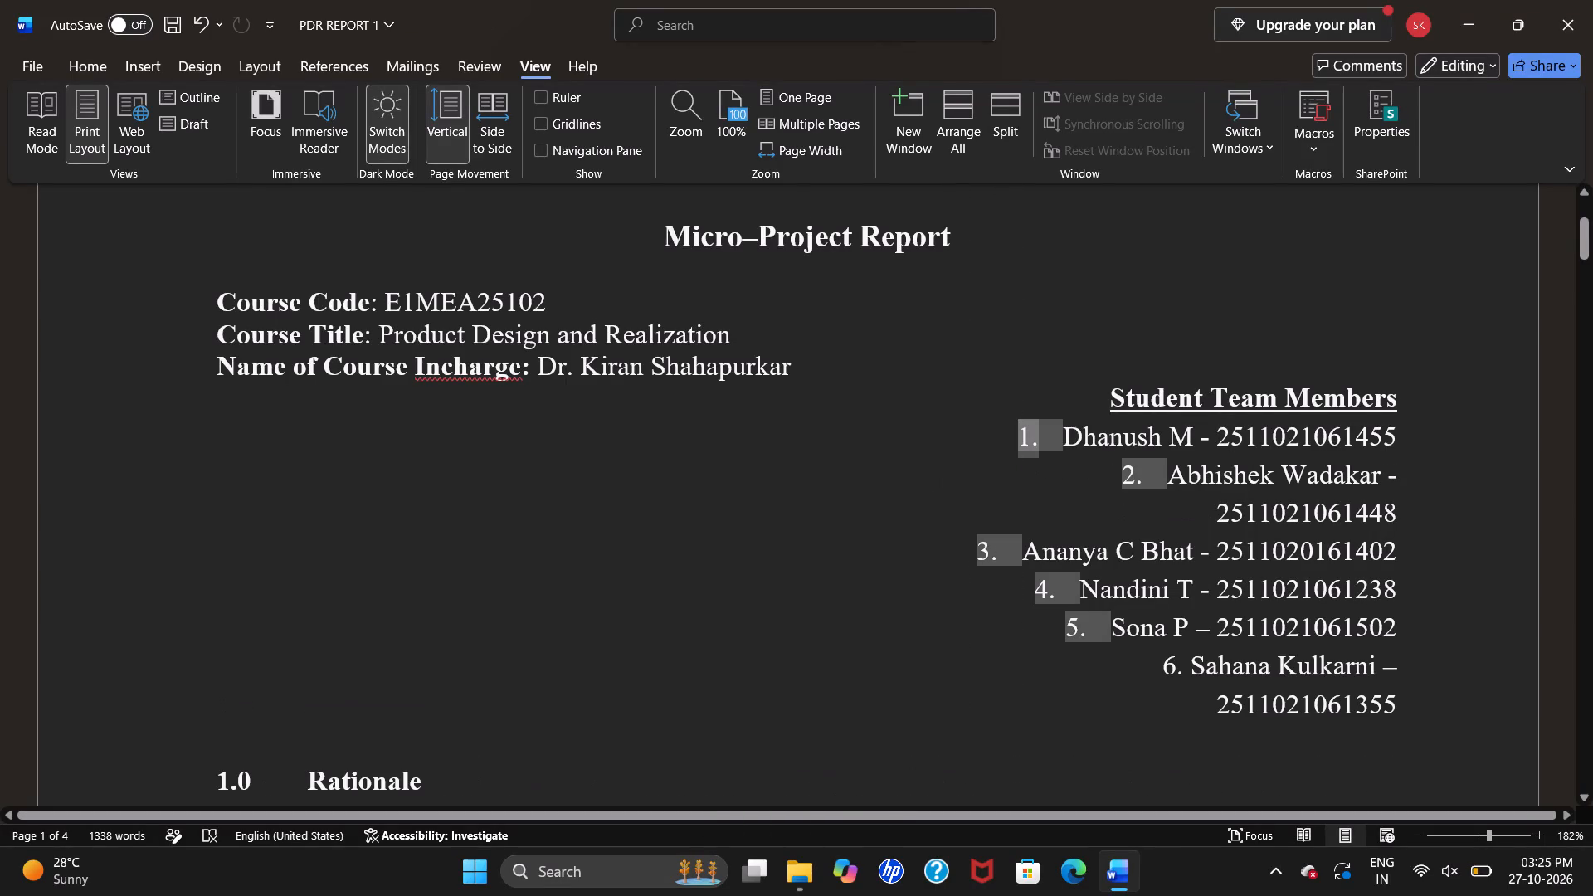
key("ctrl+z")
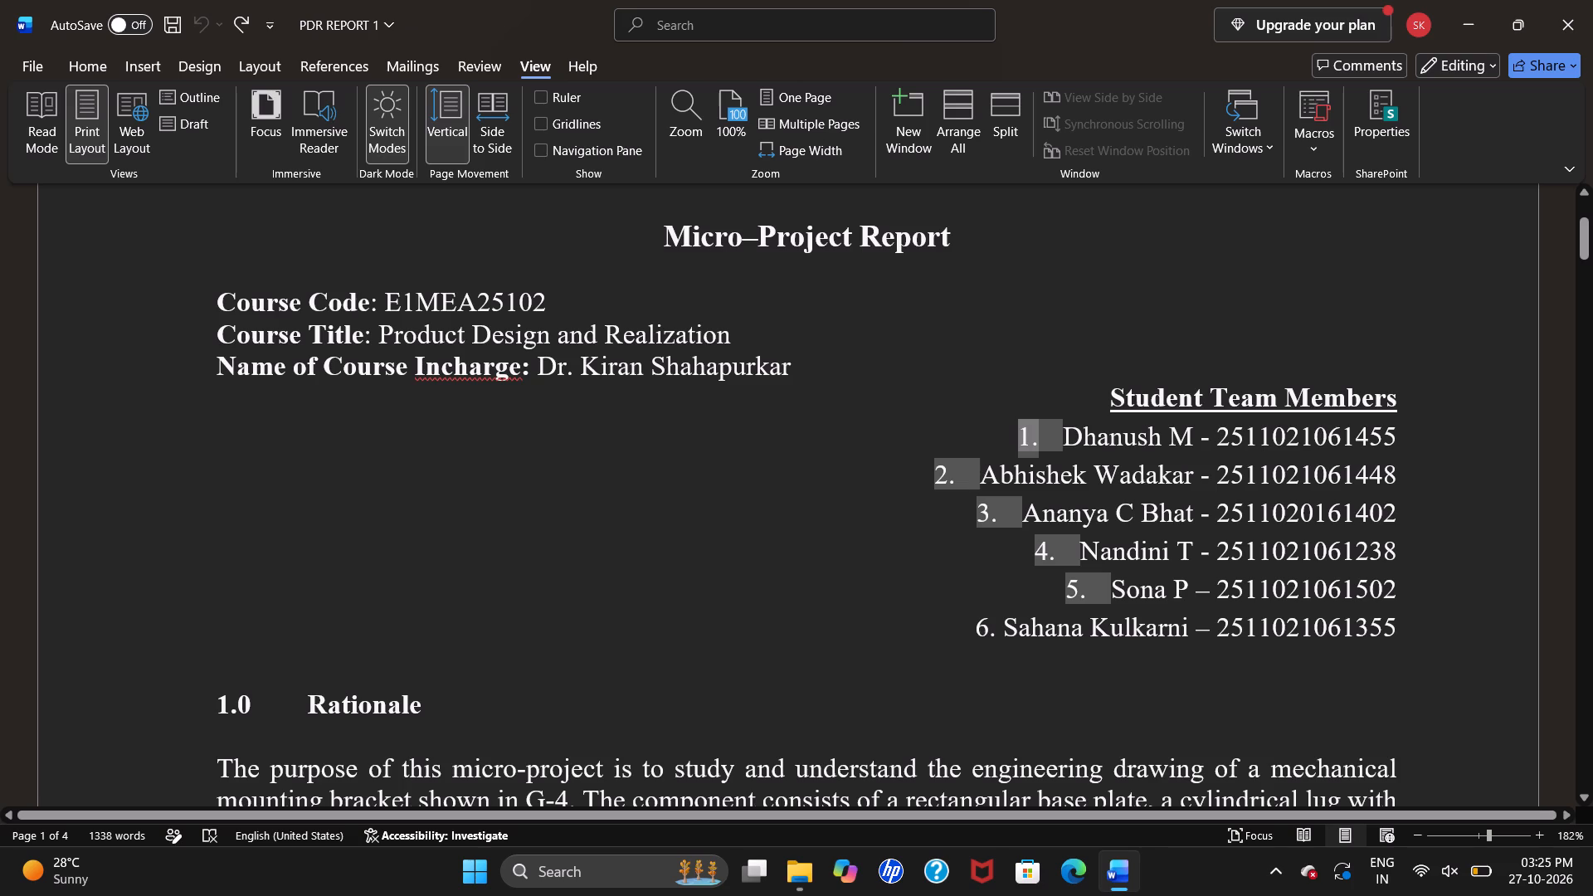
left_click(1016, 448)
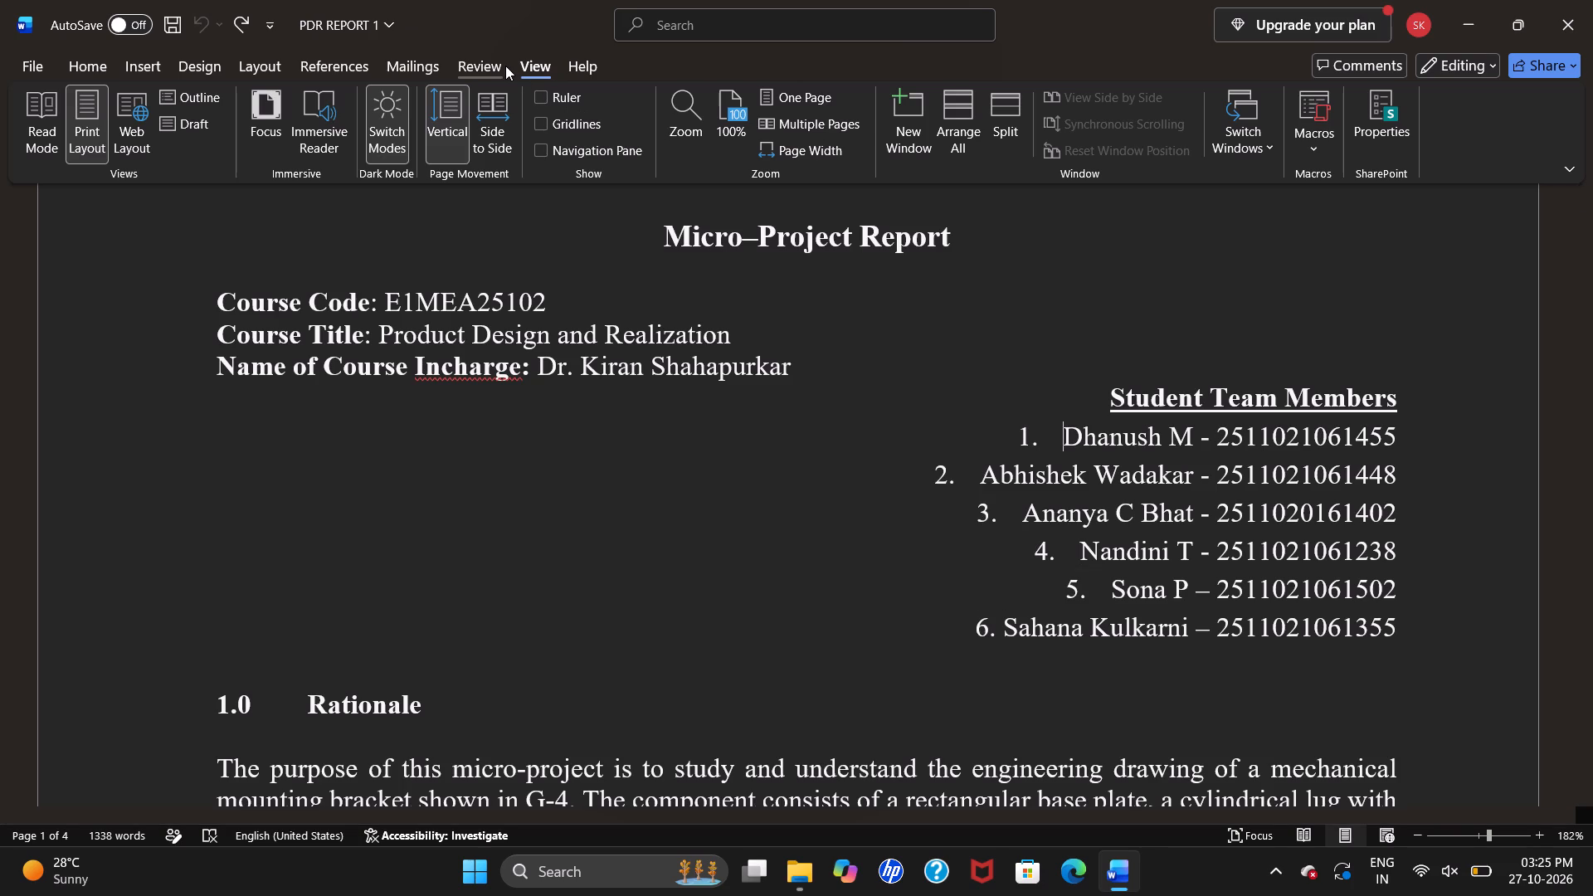
Show the ruler around the document.
left_click(548, 99)
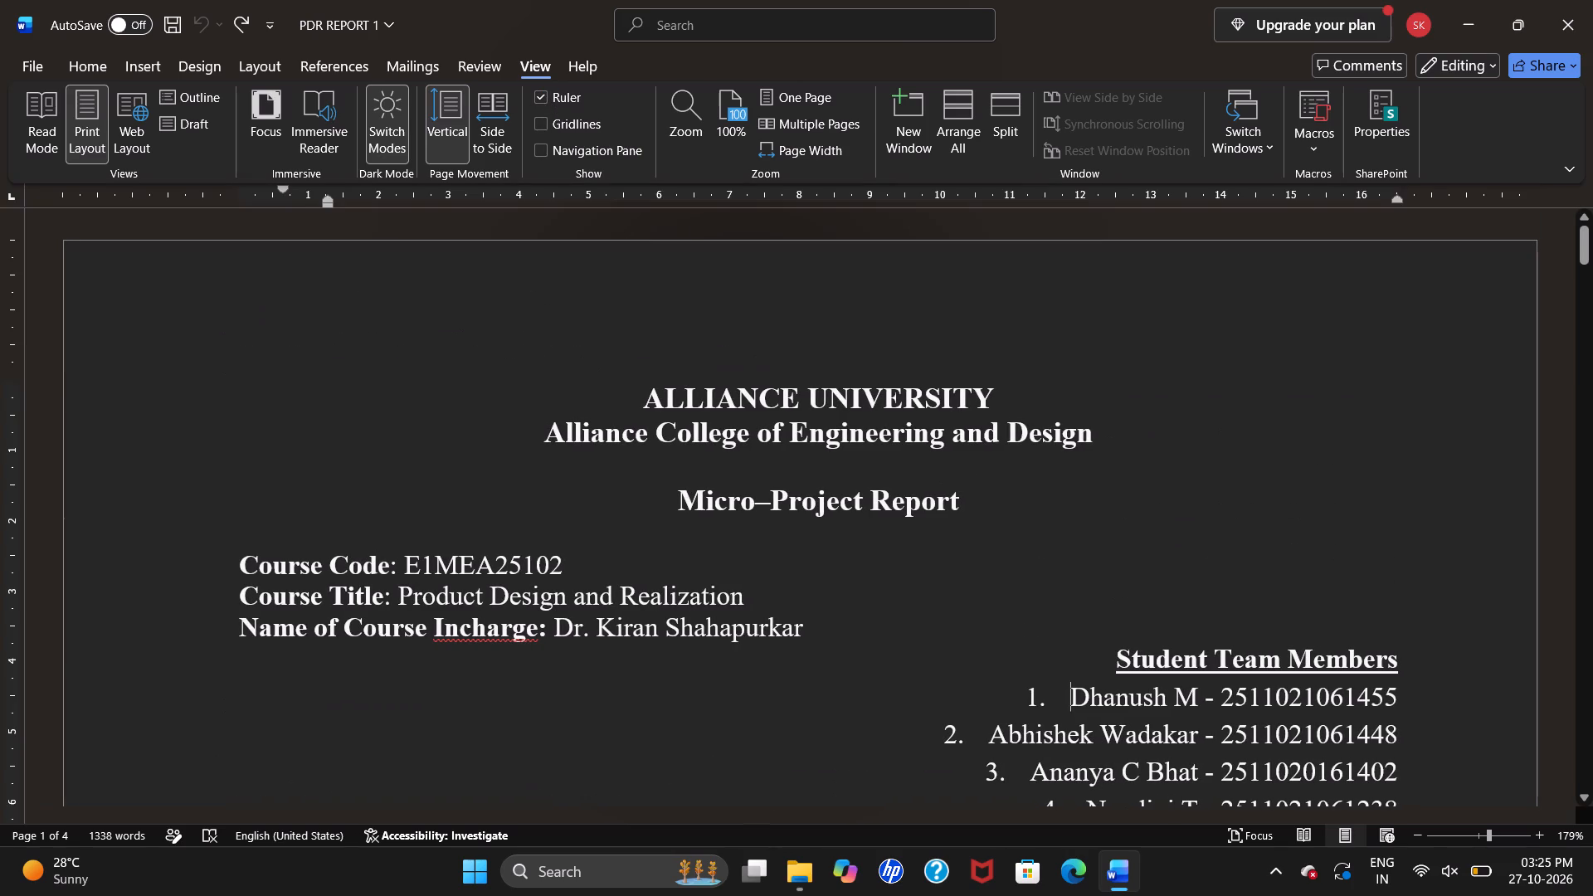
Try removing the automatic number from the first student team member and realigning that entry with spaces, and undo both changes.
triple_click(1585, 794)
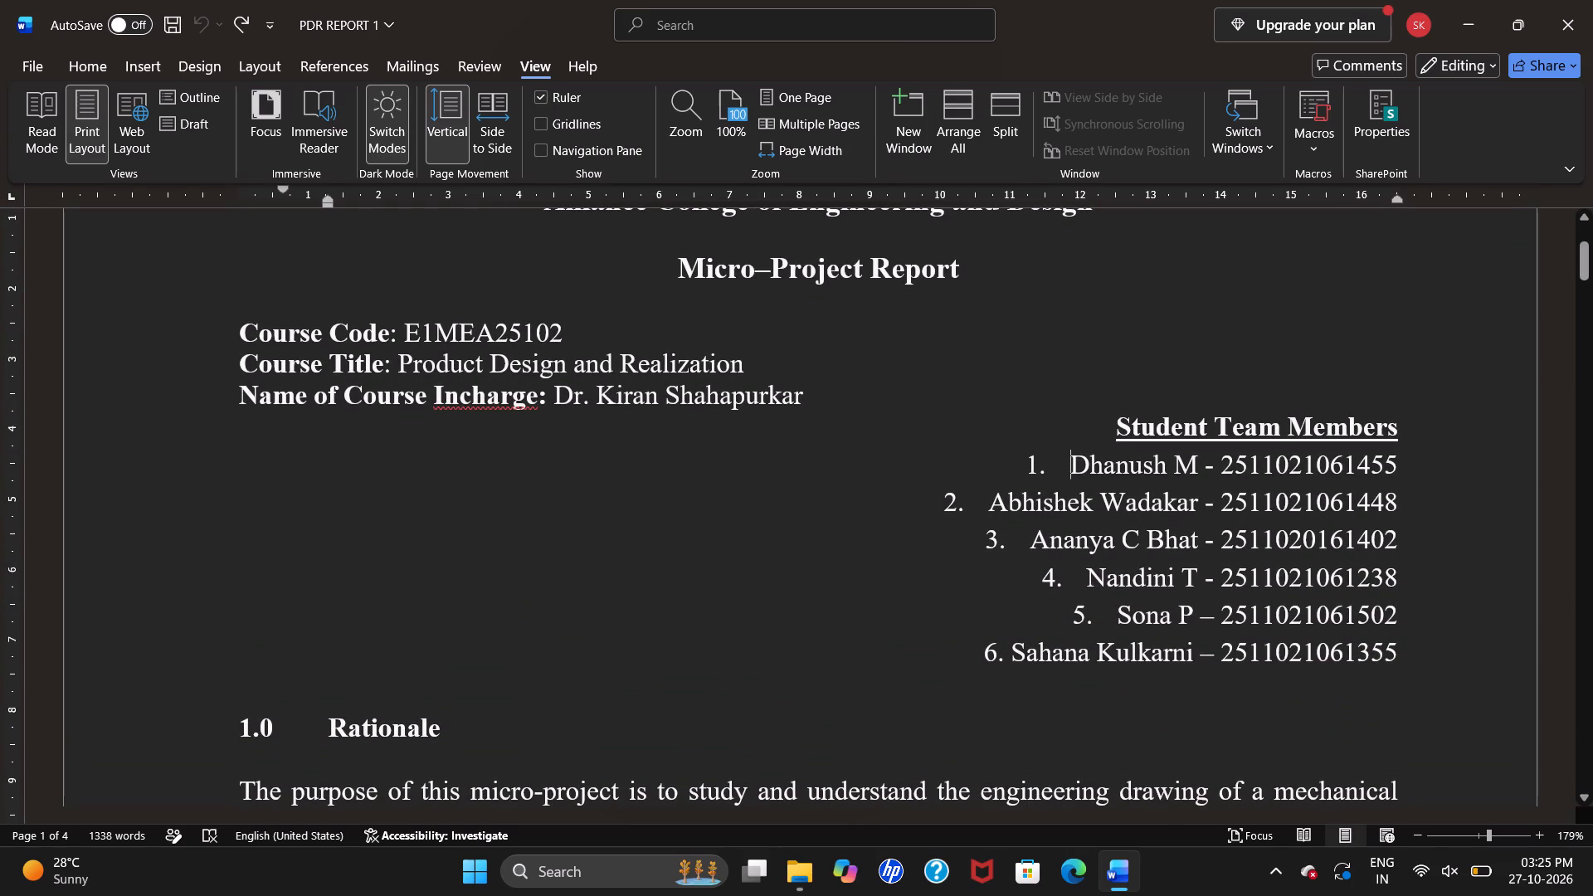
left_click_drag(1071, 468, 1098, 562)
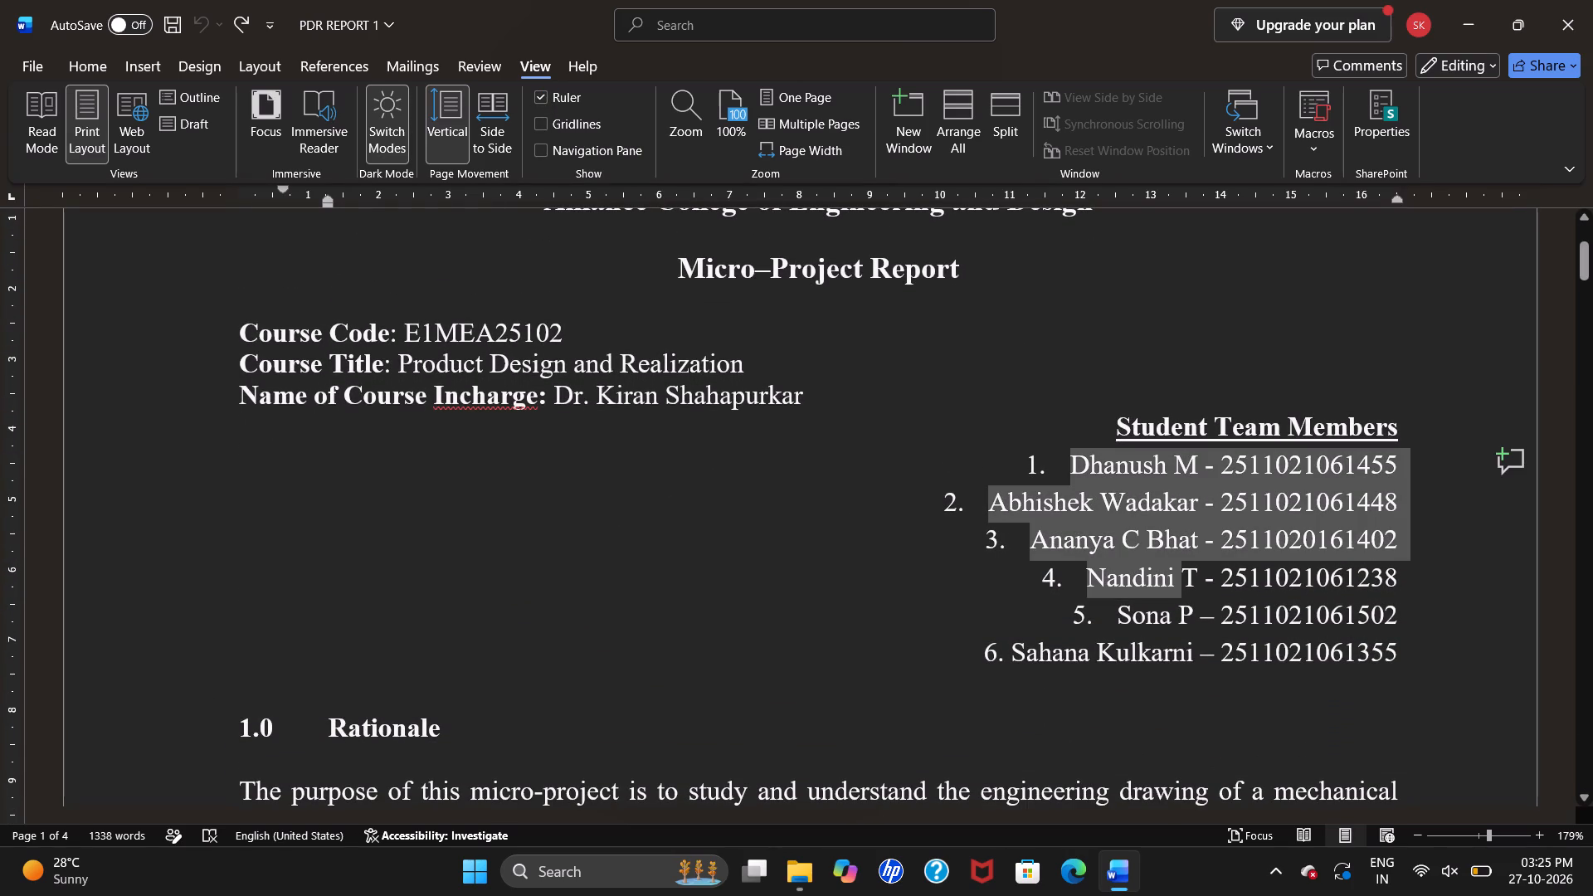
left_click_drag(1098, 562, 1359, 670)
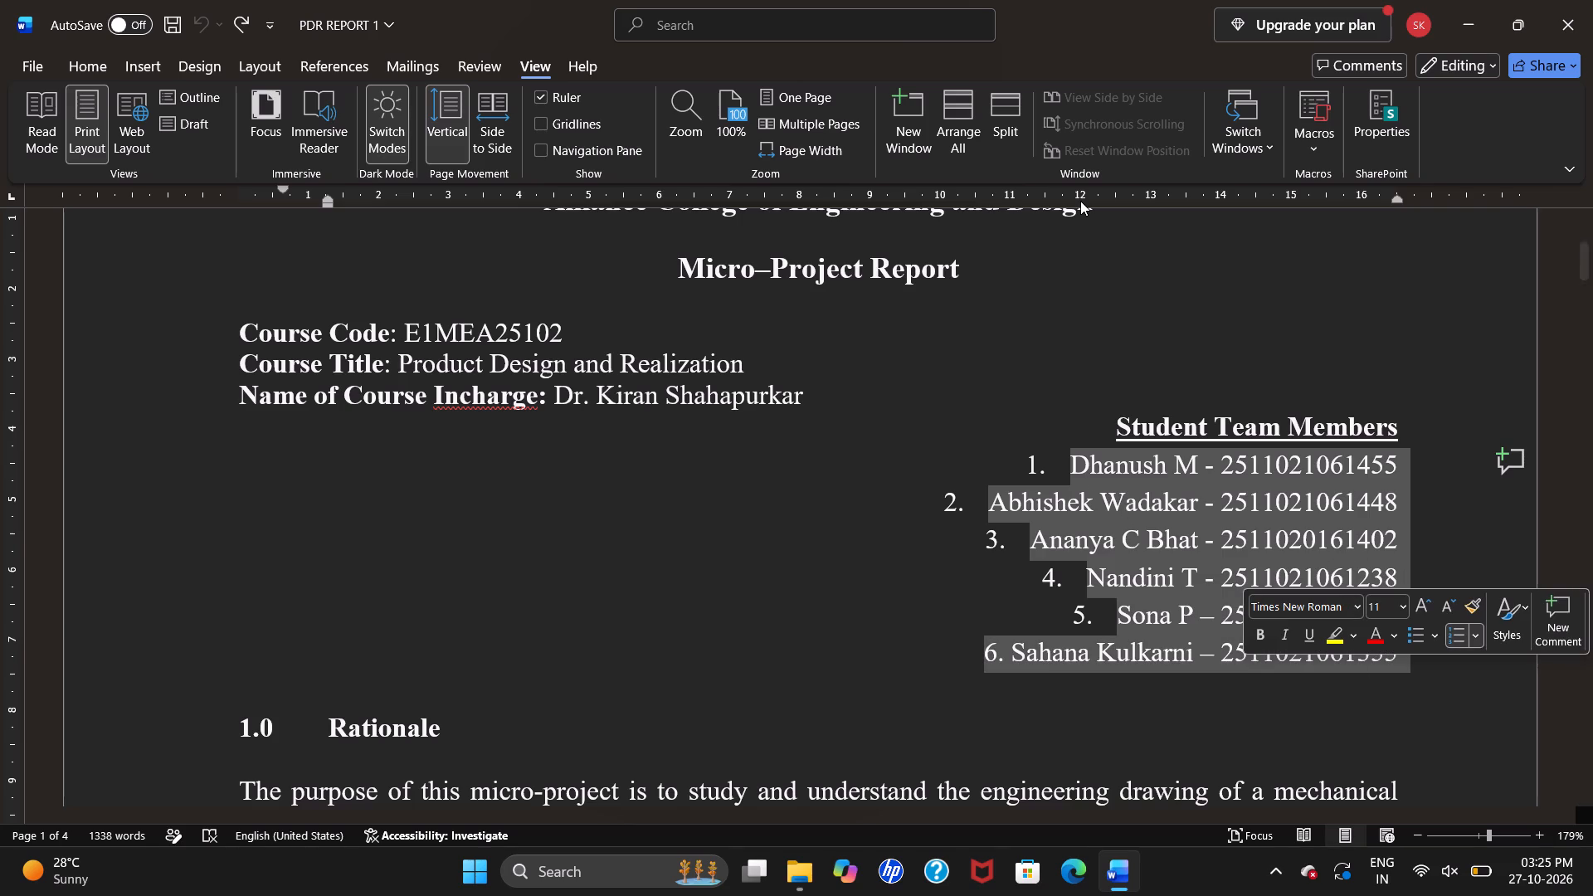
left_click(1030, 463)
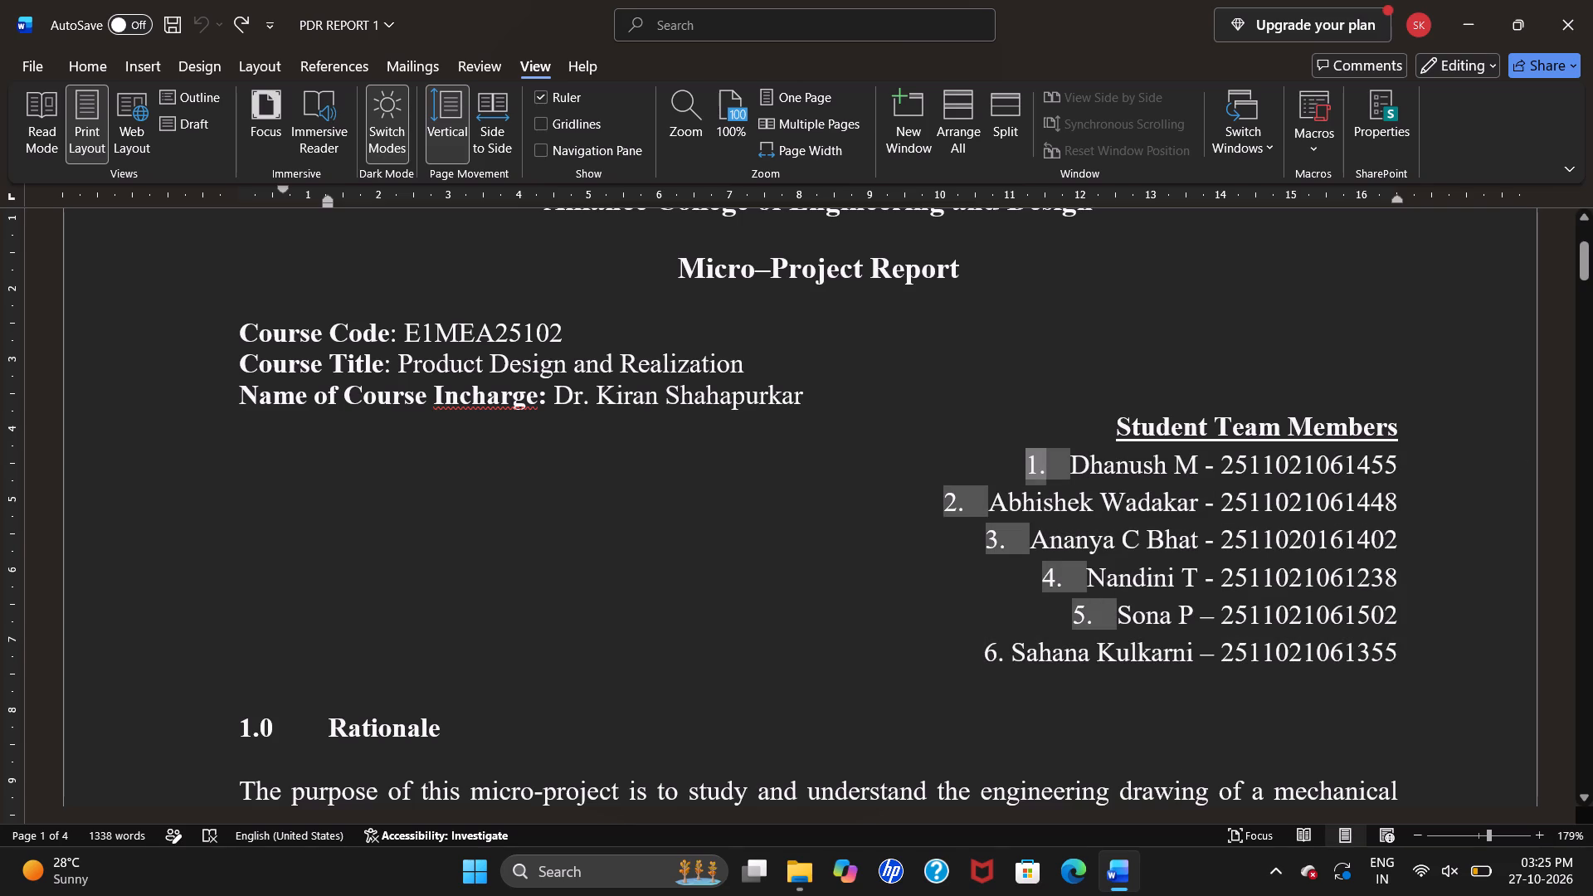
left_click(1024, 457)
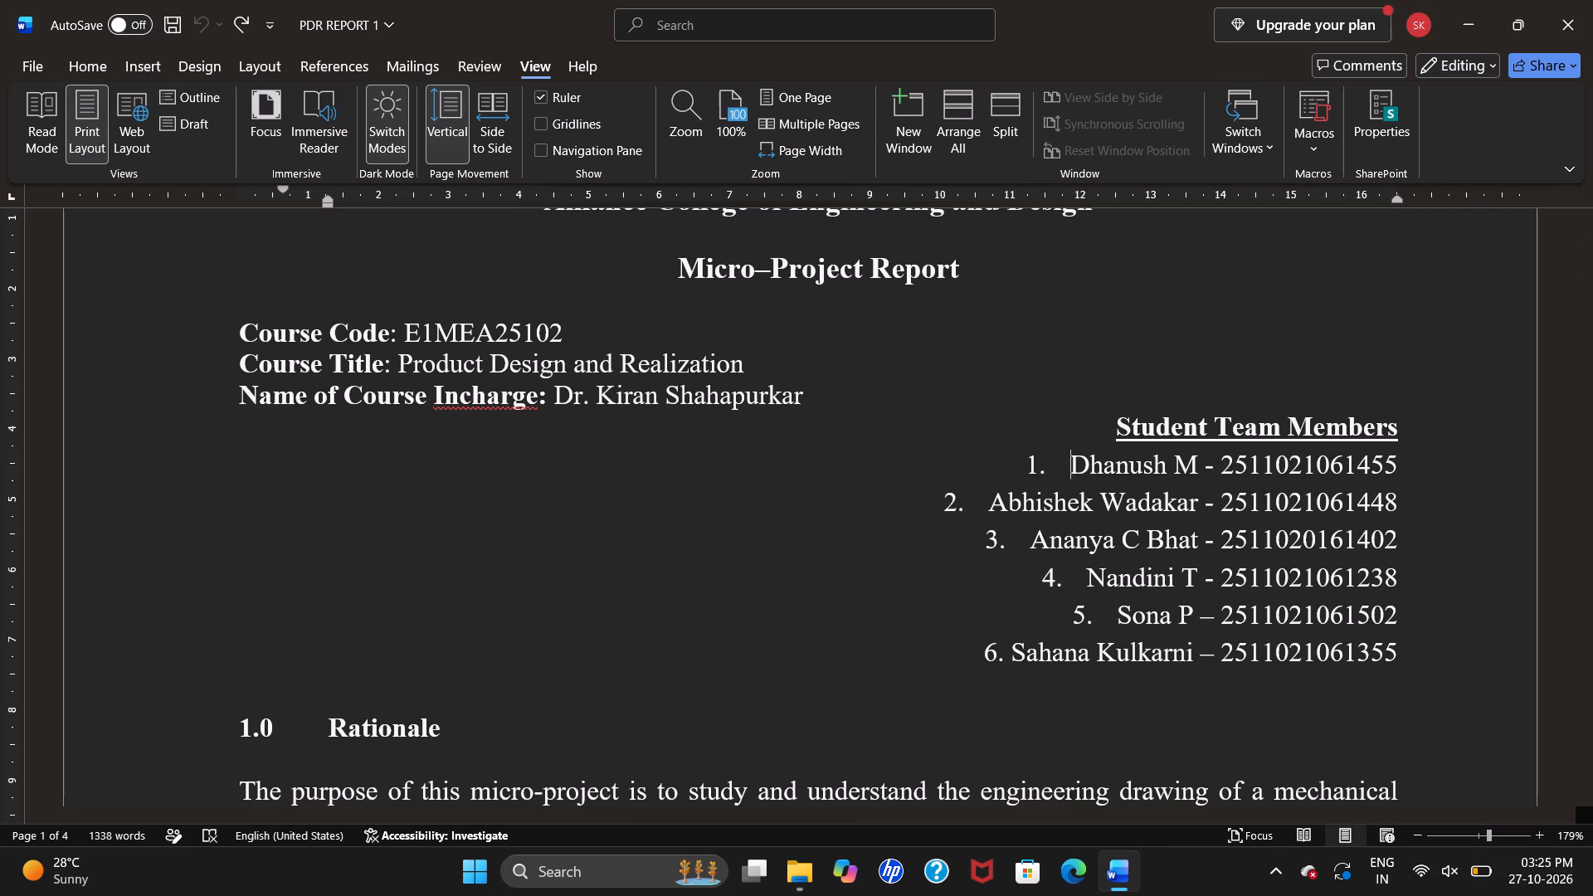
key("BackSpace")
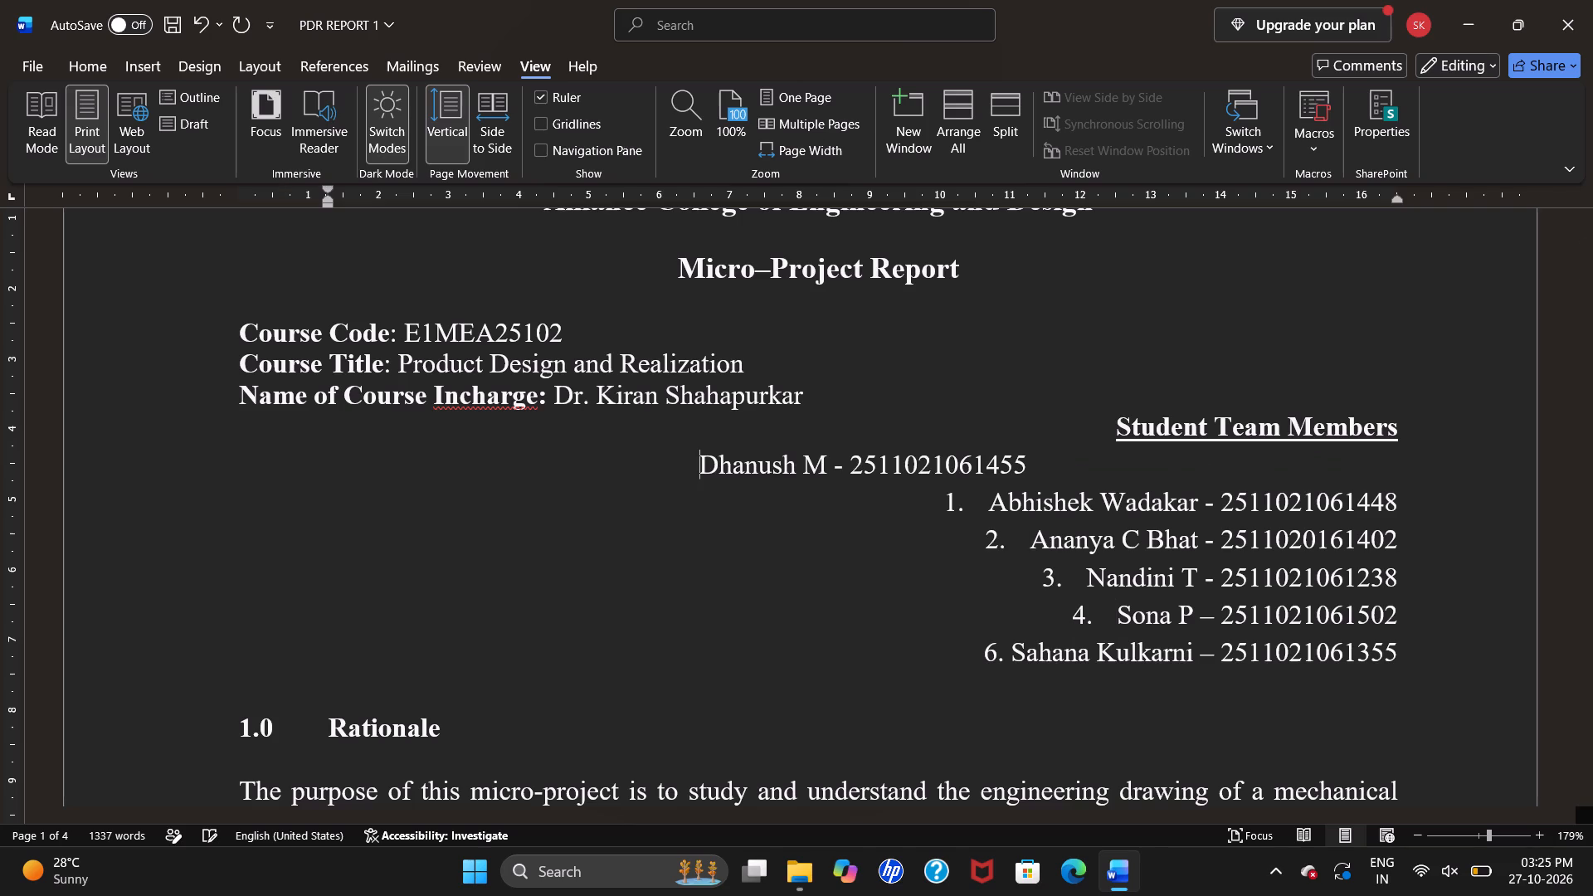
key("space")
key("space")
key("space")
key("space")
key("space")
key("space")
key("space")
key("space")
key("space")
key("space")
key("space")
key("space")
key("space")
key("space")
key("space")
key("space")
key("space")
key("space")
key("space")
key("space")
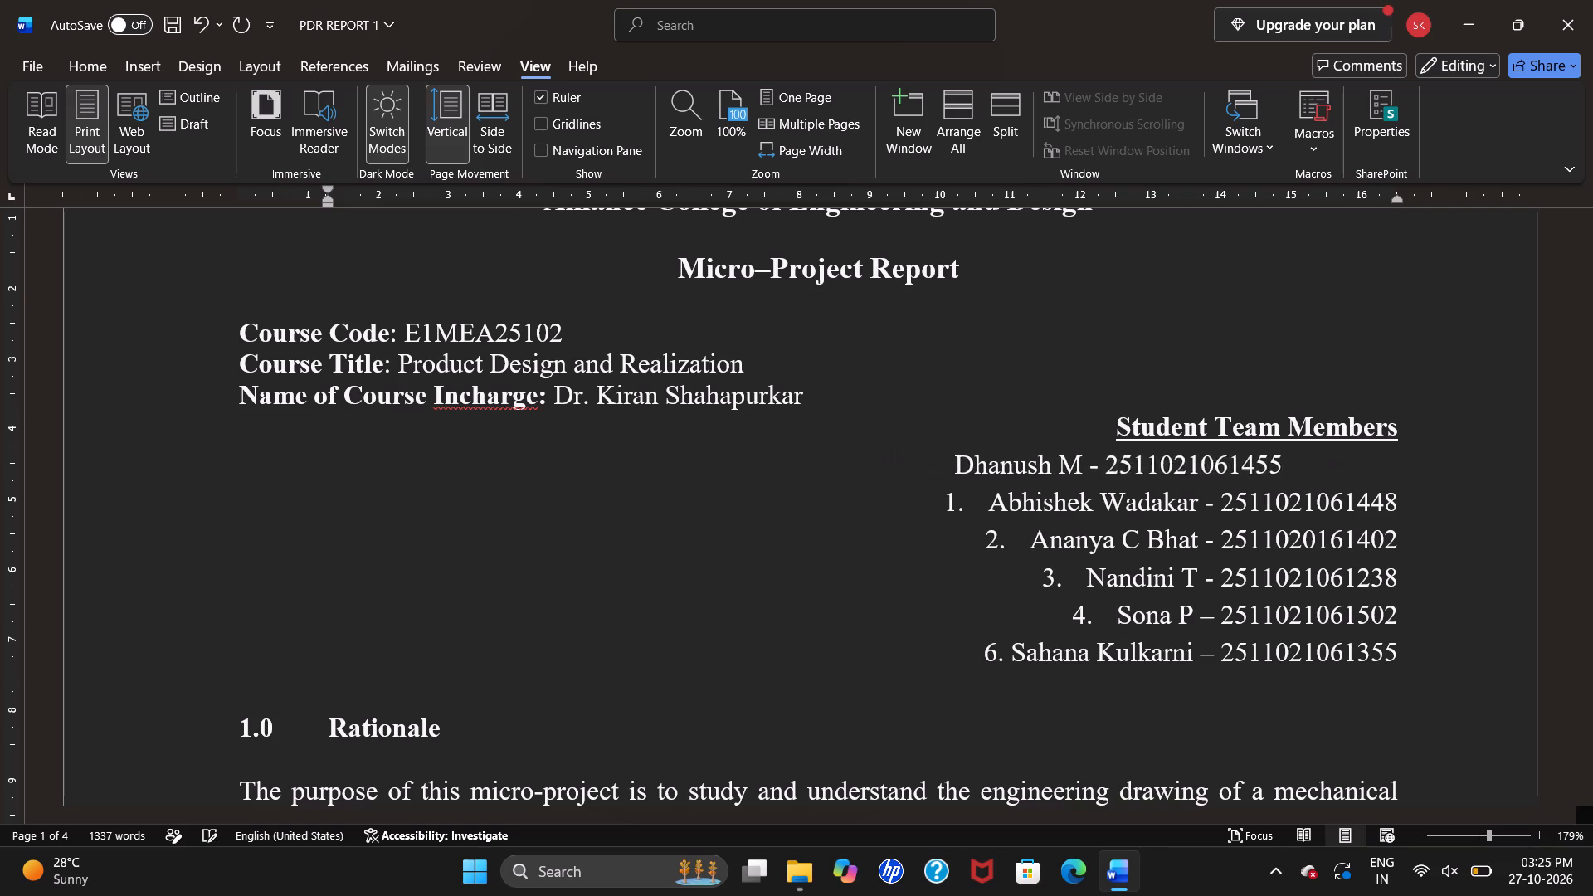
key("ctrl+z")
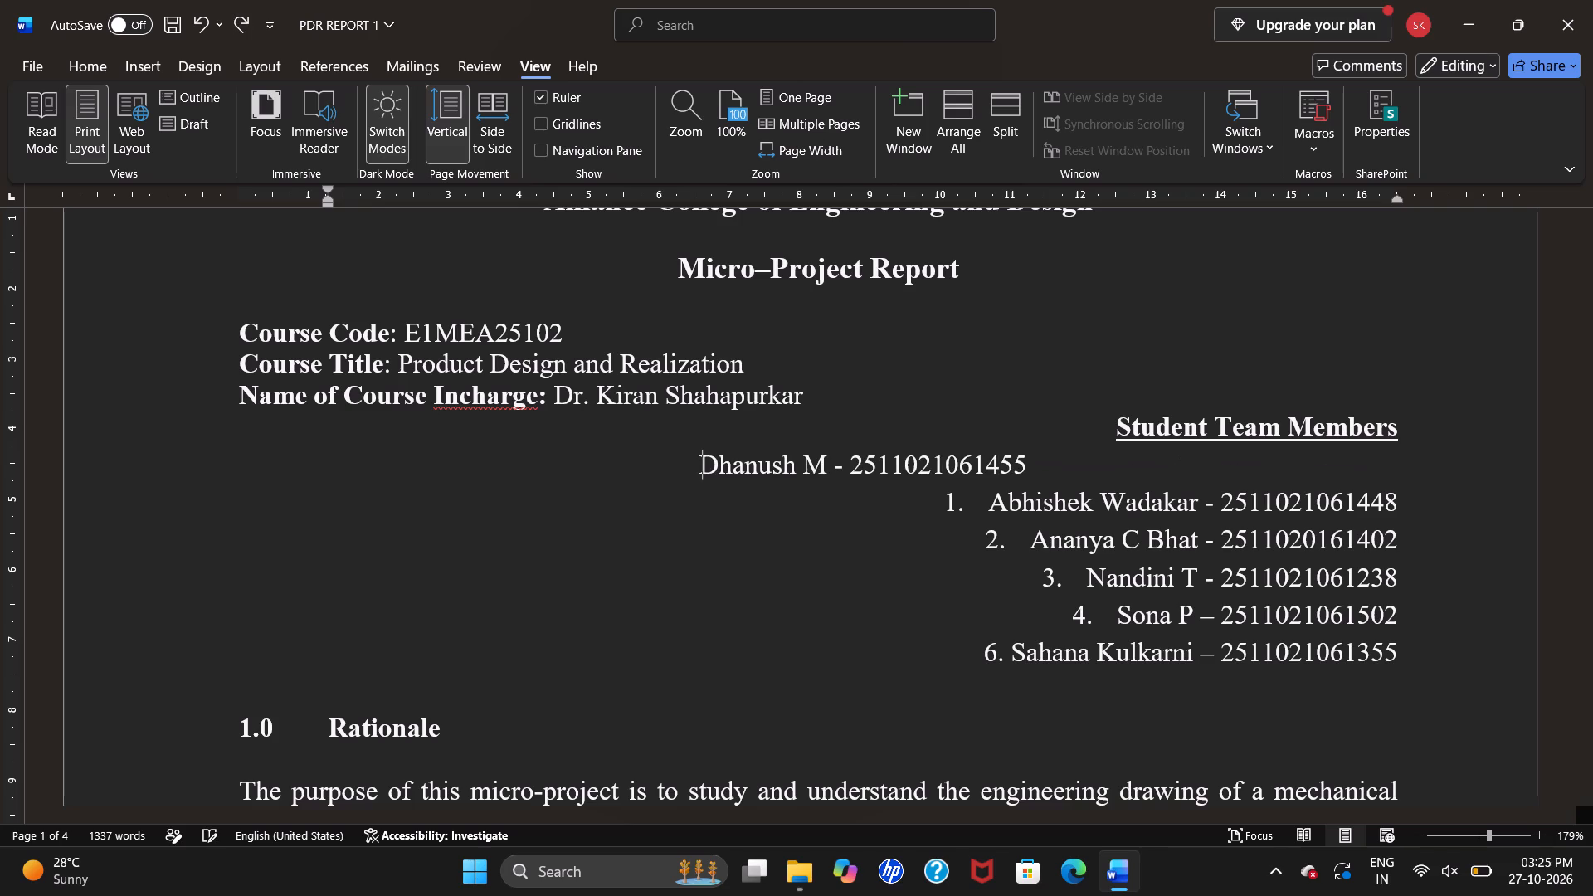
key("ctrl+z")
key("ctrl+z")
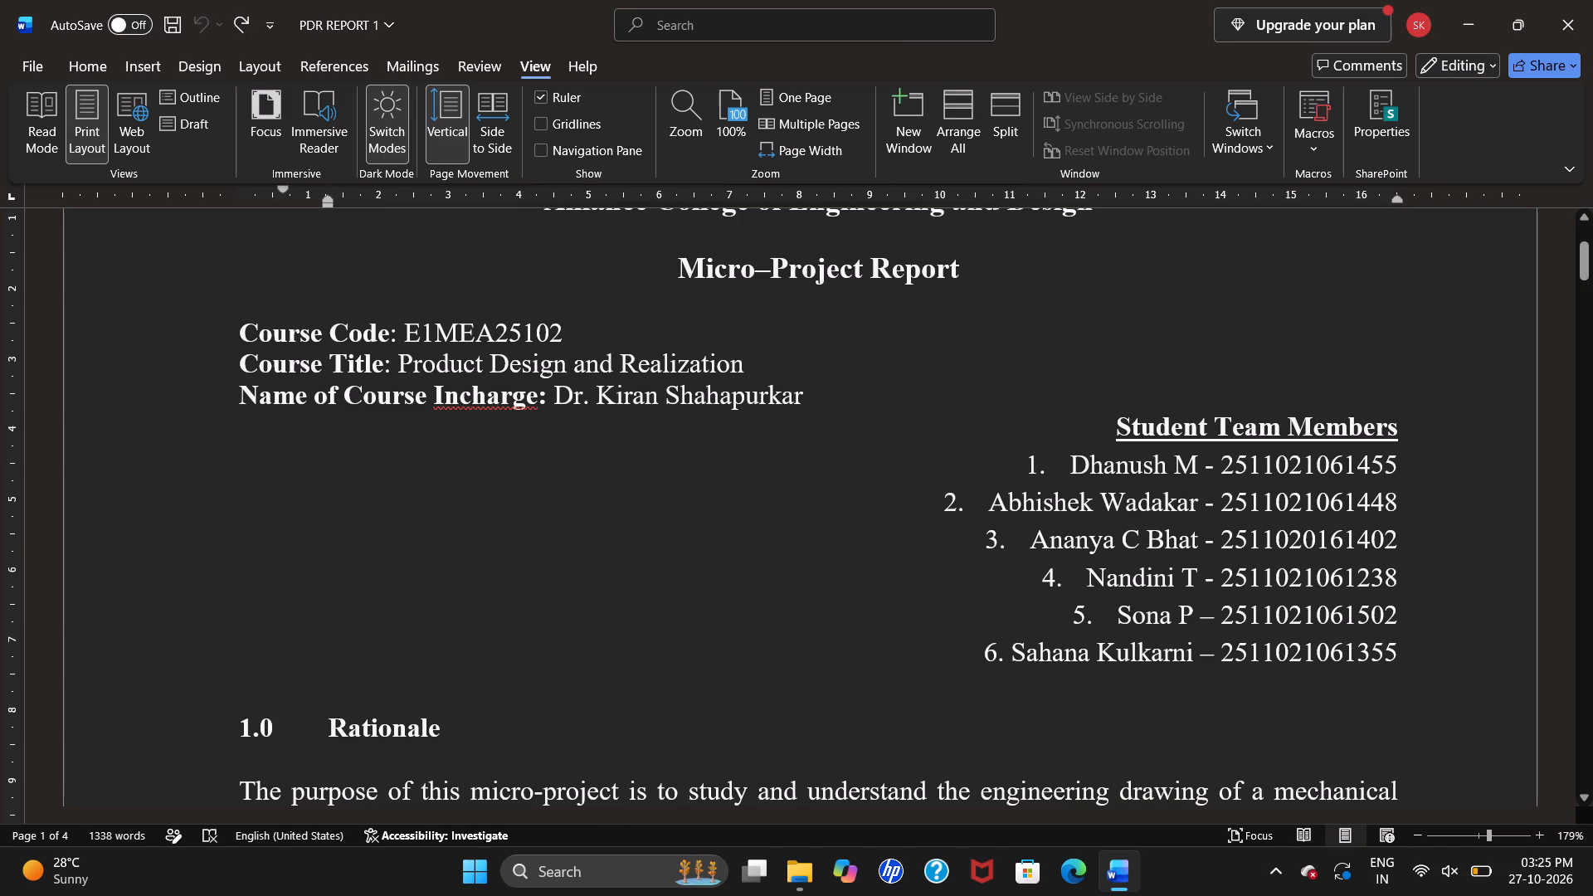
Insert a blank line between the two paragraphs of 1.0 Rationale, before "This micro-project is important".
left_click(1030, 458)
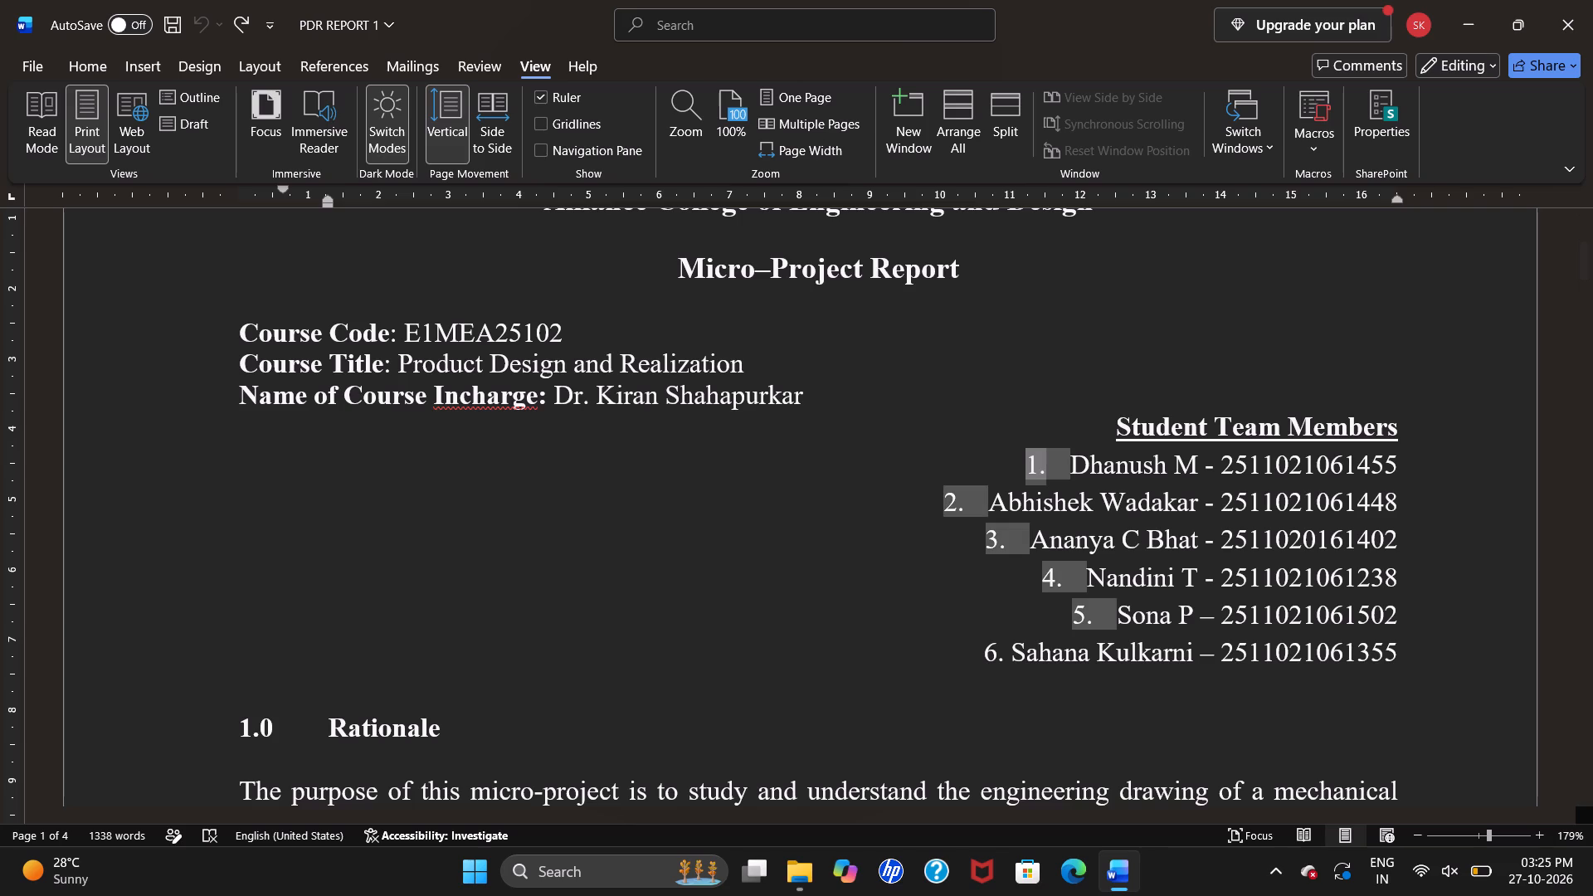
key("Down")
key("Down")
key("Down")
key("Down")
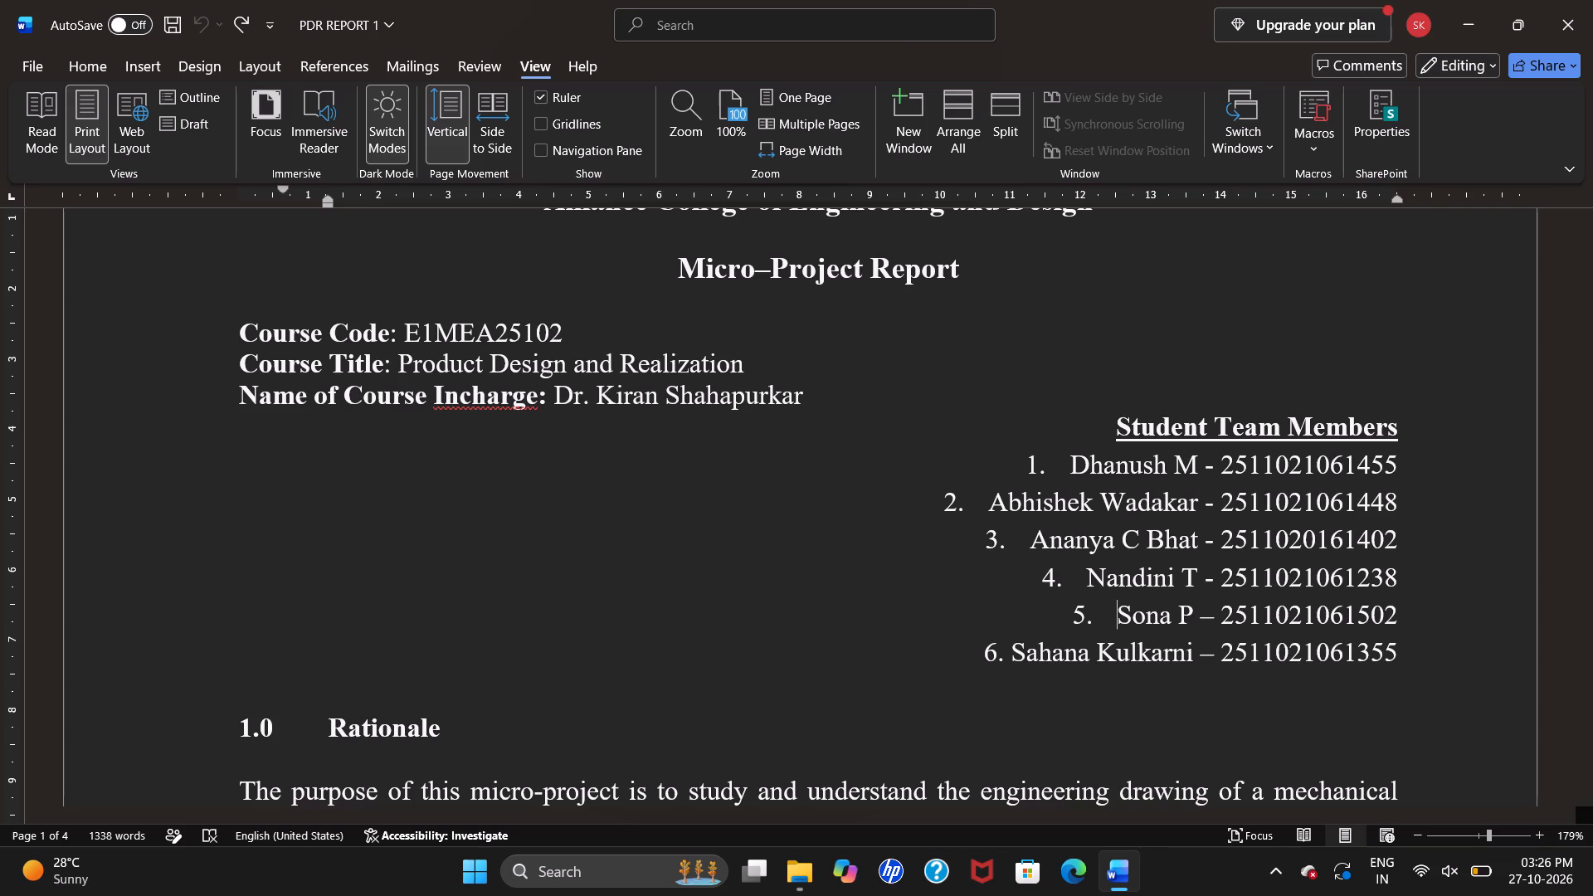
key("Down")
key("Down")
key("Down")
key("Down")
key("Down")
key("Down")
key("Down")
key("Down")
key("Down")
key("Down")
key("Down")
key("Down")
key("Down")
key("Down")
key("Down")
key("Down")
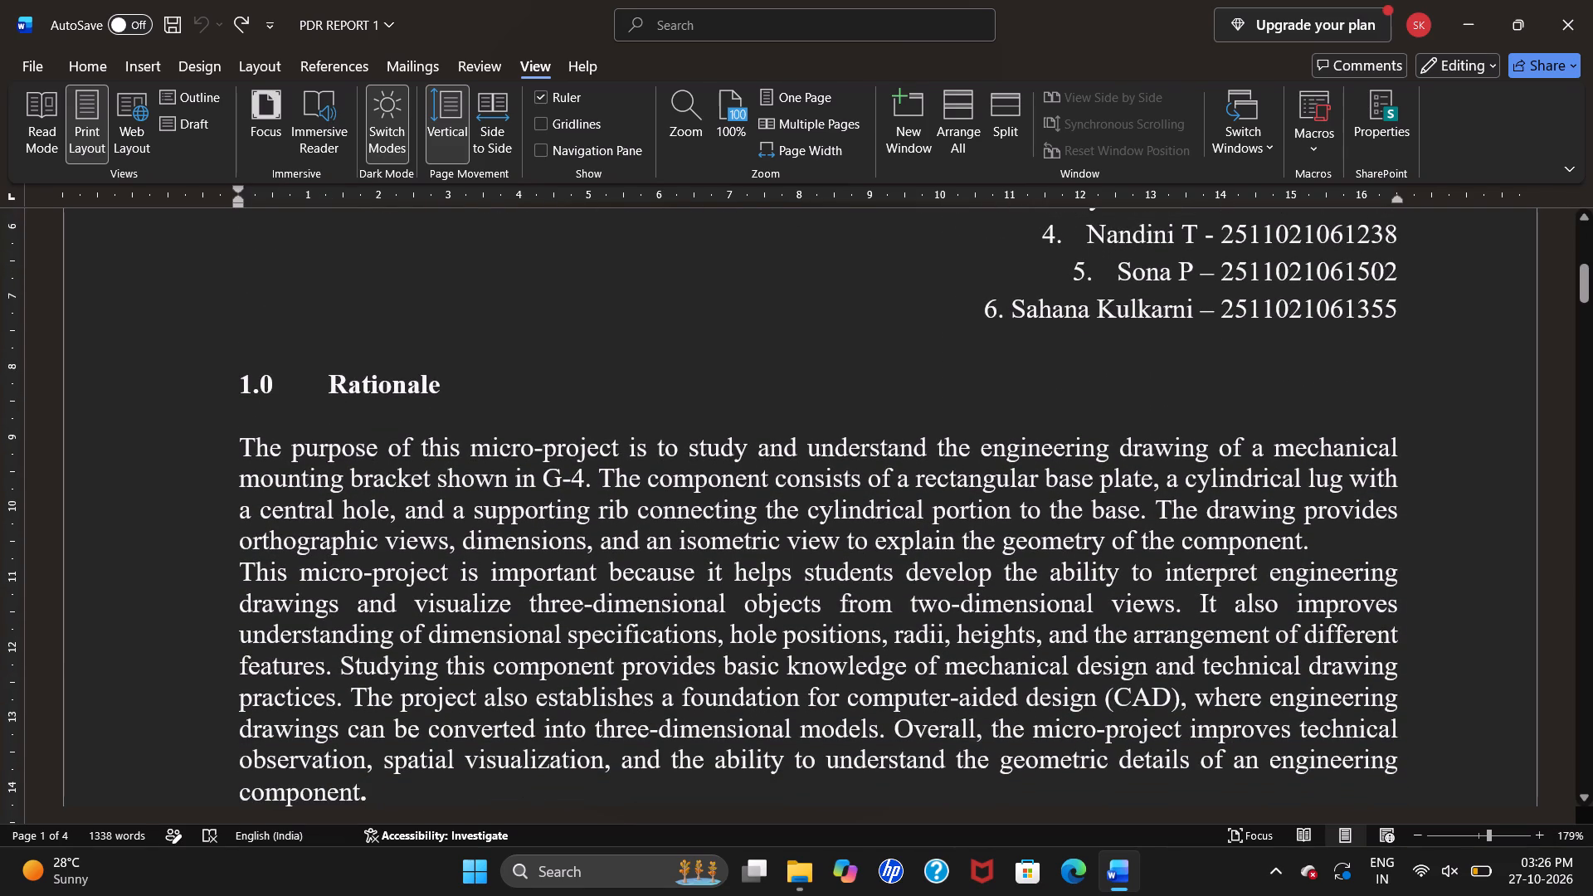
left_click(1327, 537)
key("Return")
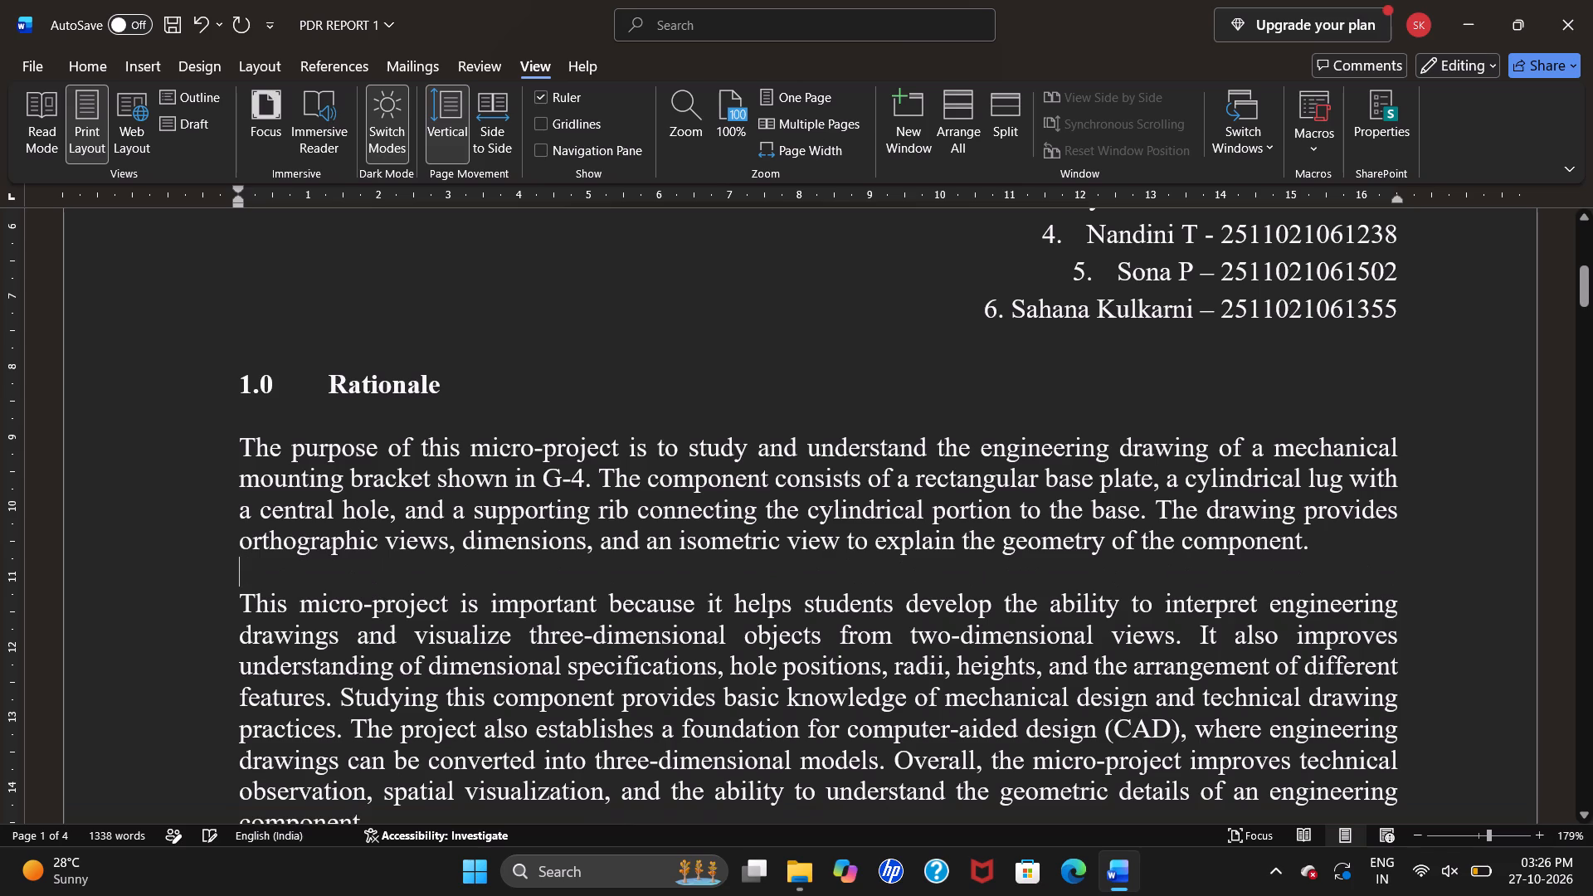
Delete the stray box symbol before "Manufacture the designed products" in 2.0 Competency of the Course, keeping a single space after the colon.
key("Down")
key("Down")
key("Down")
key("Down")
key("Down")
key("Down")
key("Down")
key("Down")
key("Down")
key("Down")
key("Down")
key("Down")
key("Down")
key("Down")
key("Down")
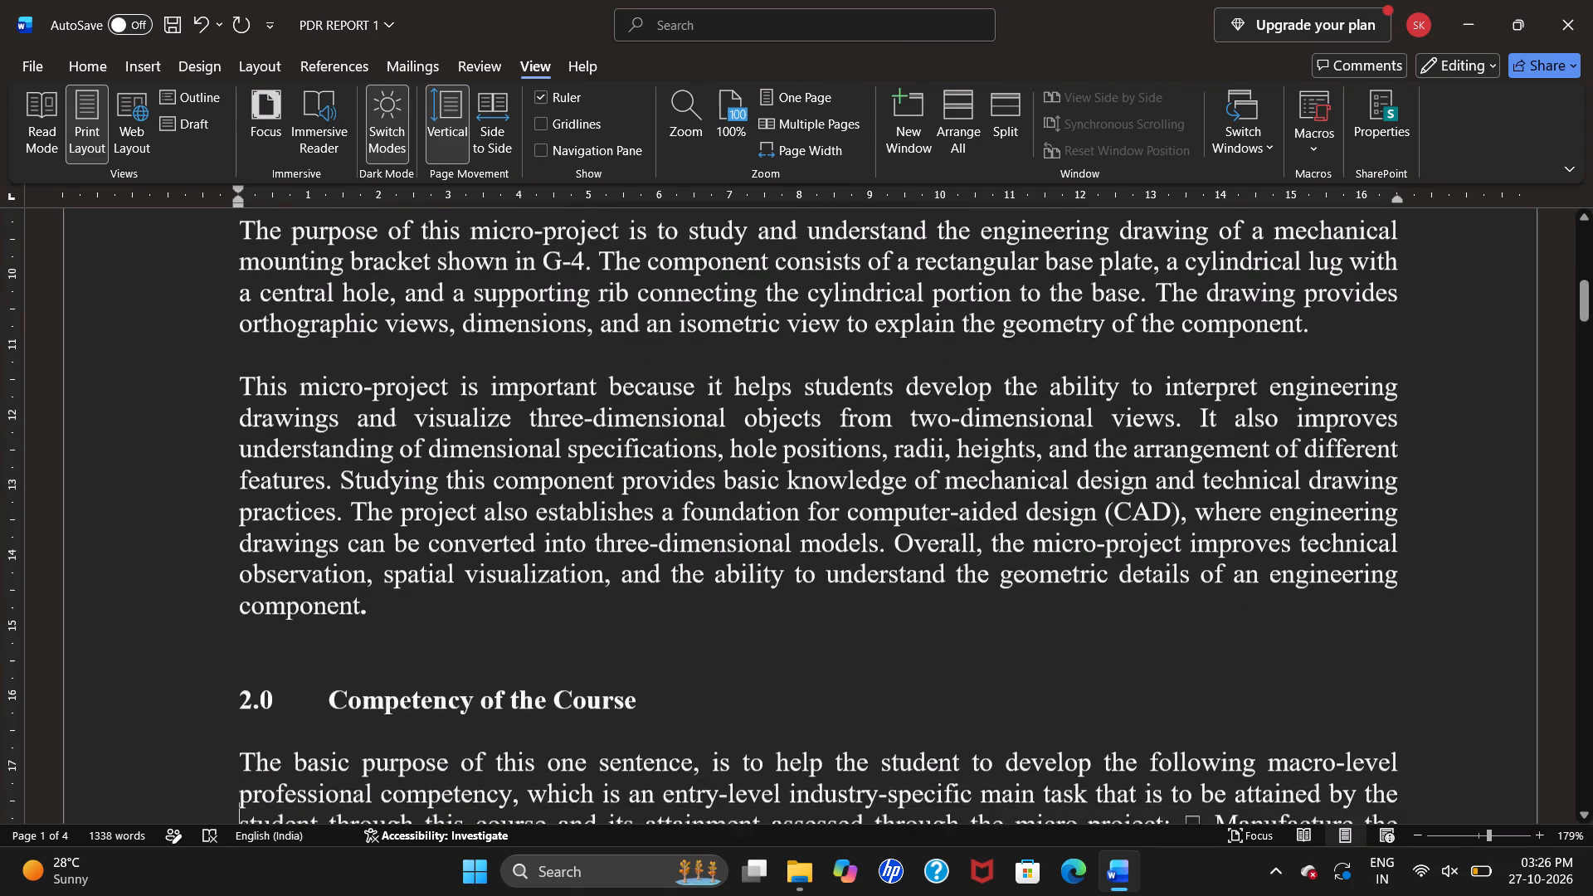
key("Down")
key("Down")
key("Down")
key("Down")
key("Down")
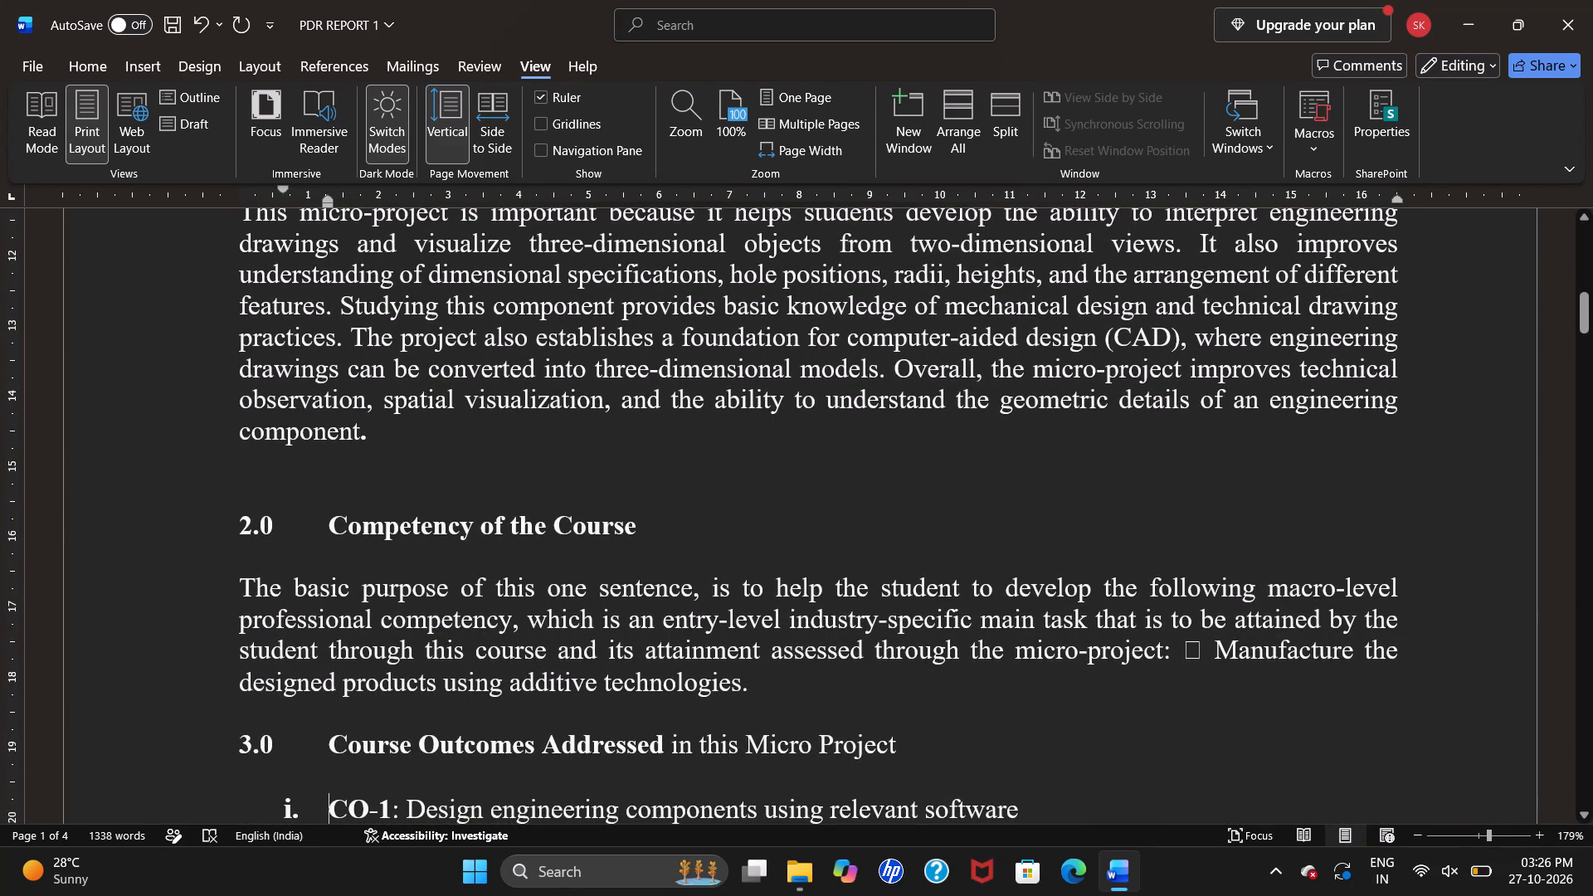
left_click(1201, 651)
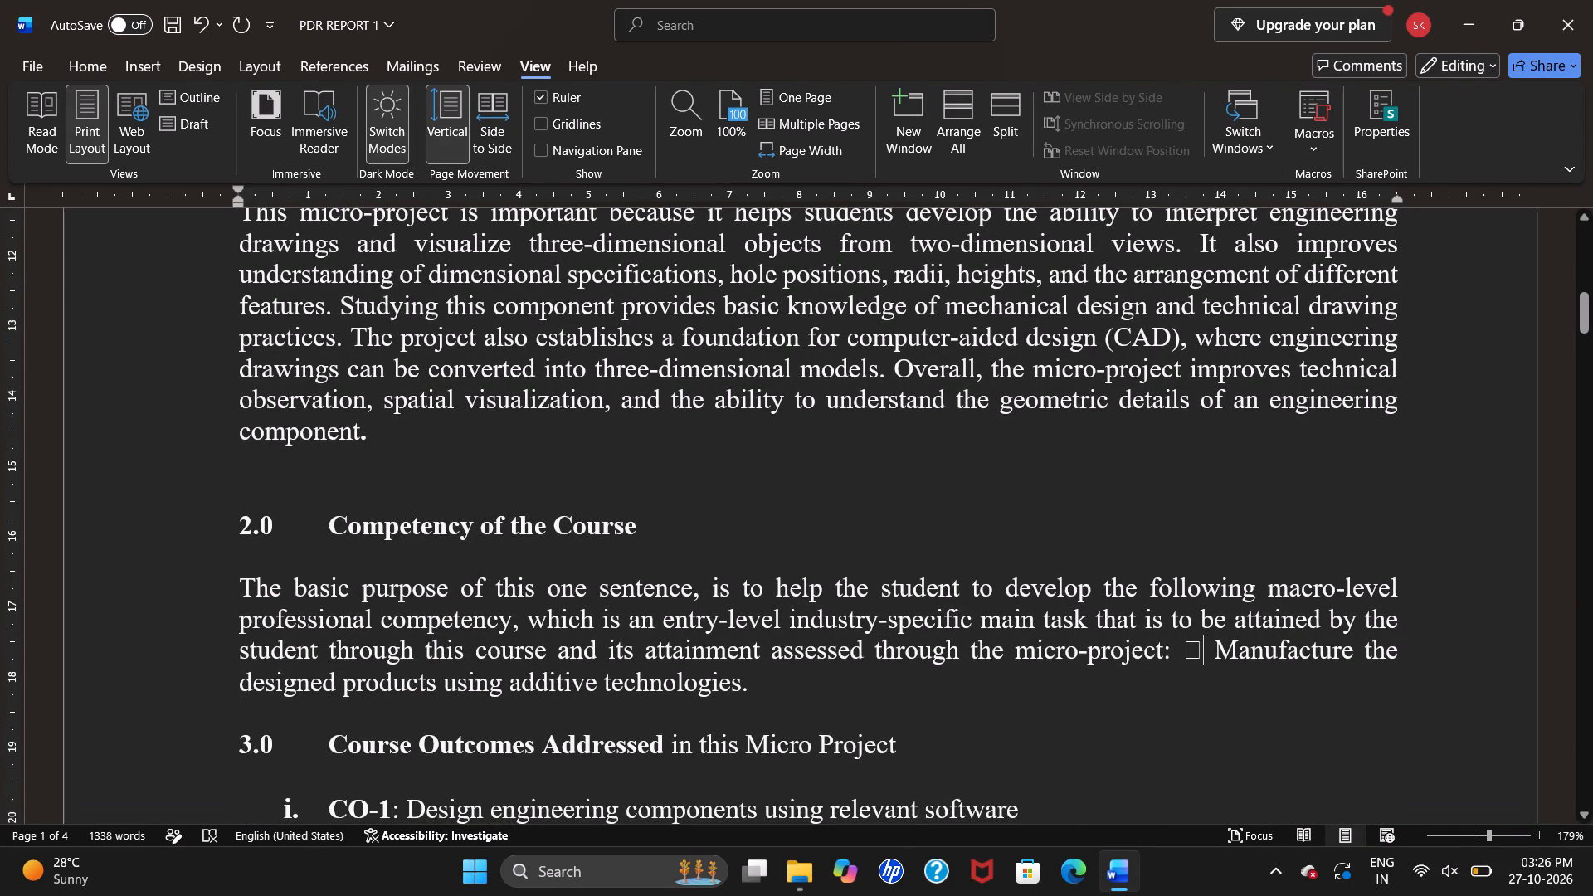
key("BackSpace")
key("BackSpace")
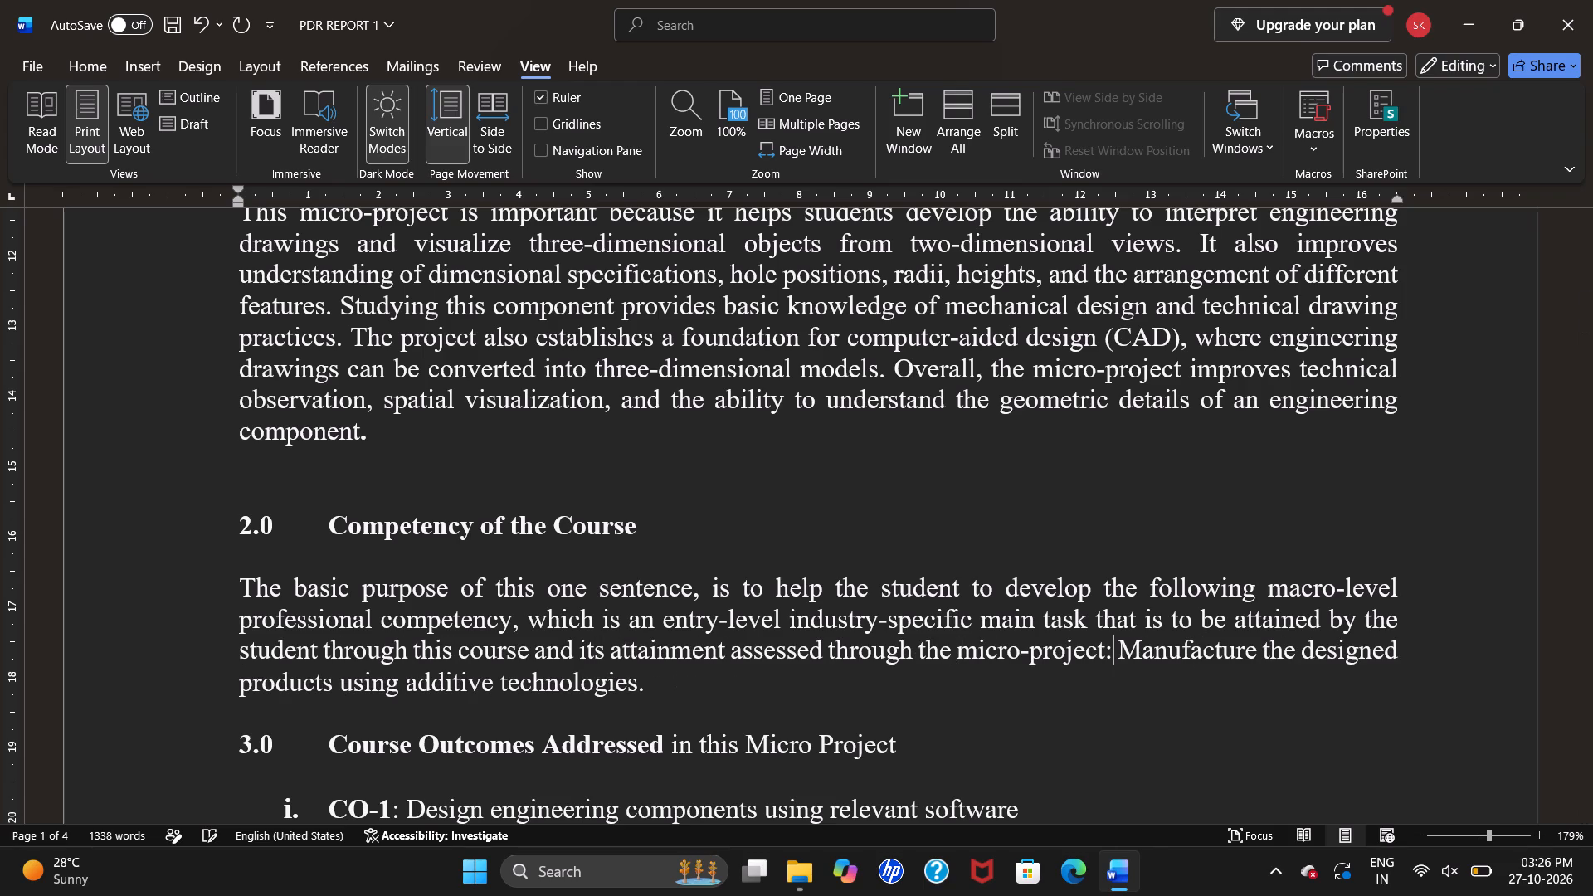
key("space")
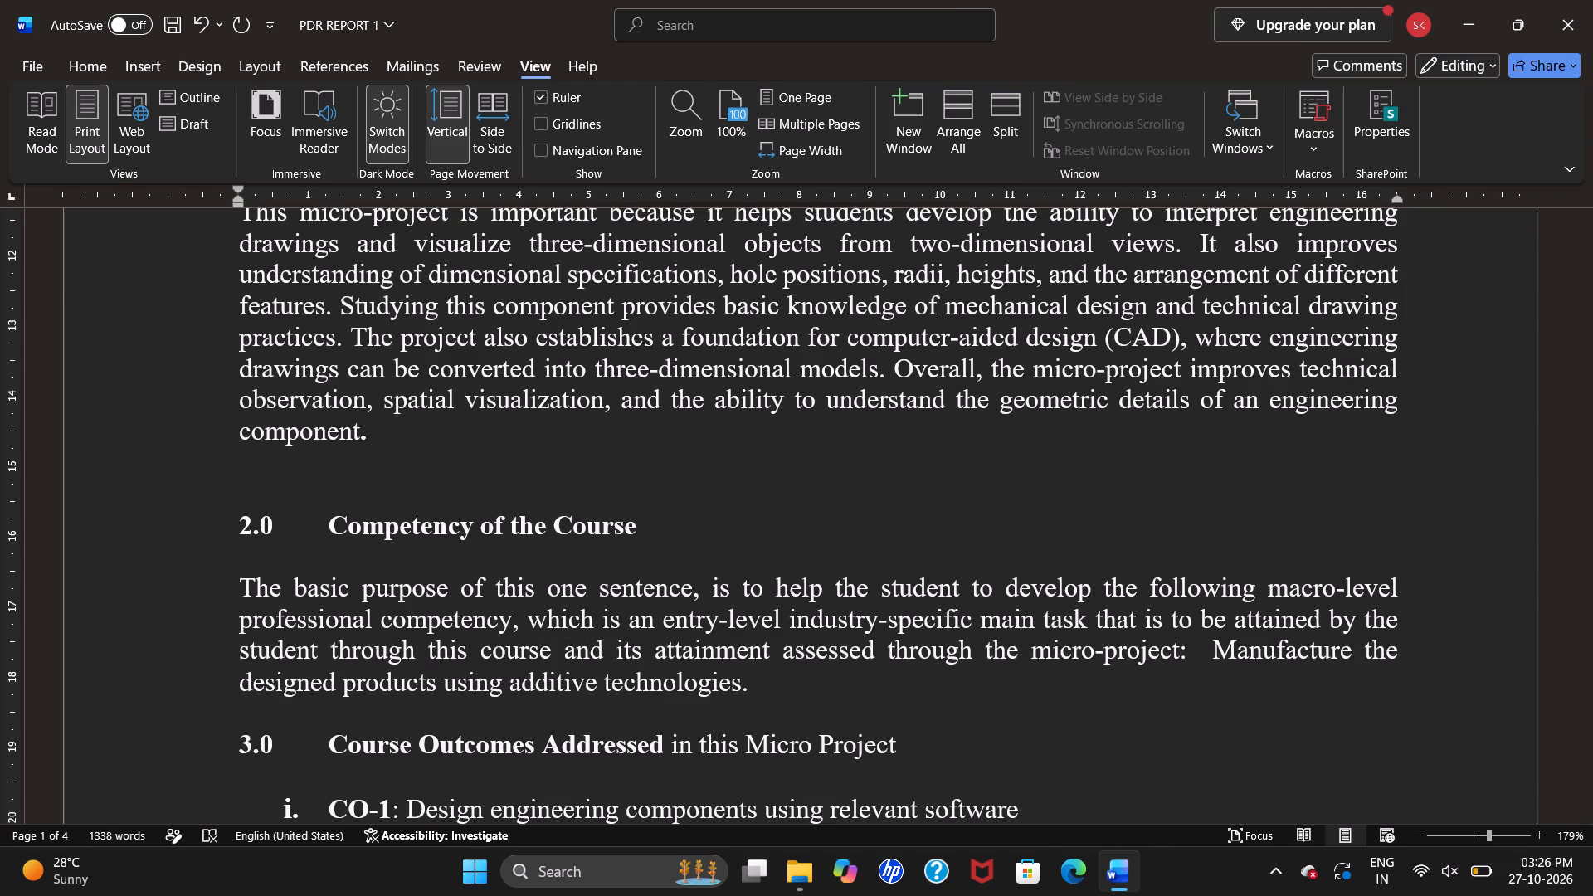
key("BackSpace")
Insert blank lines before and after the paragraph starting "The major dimensions identified" in 4.0 Information Collection.
key("Down")
key("Down")
key("Down")
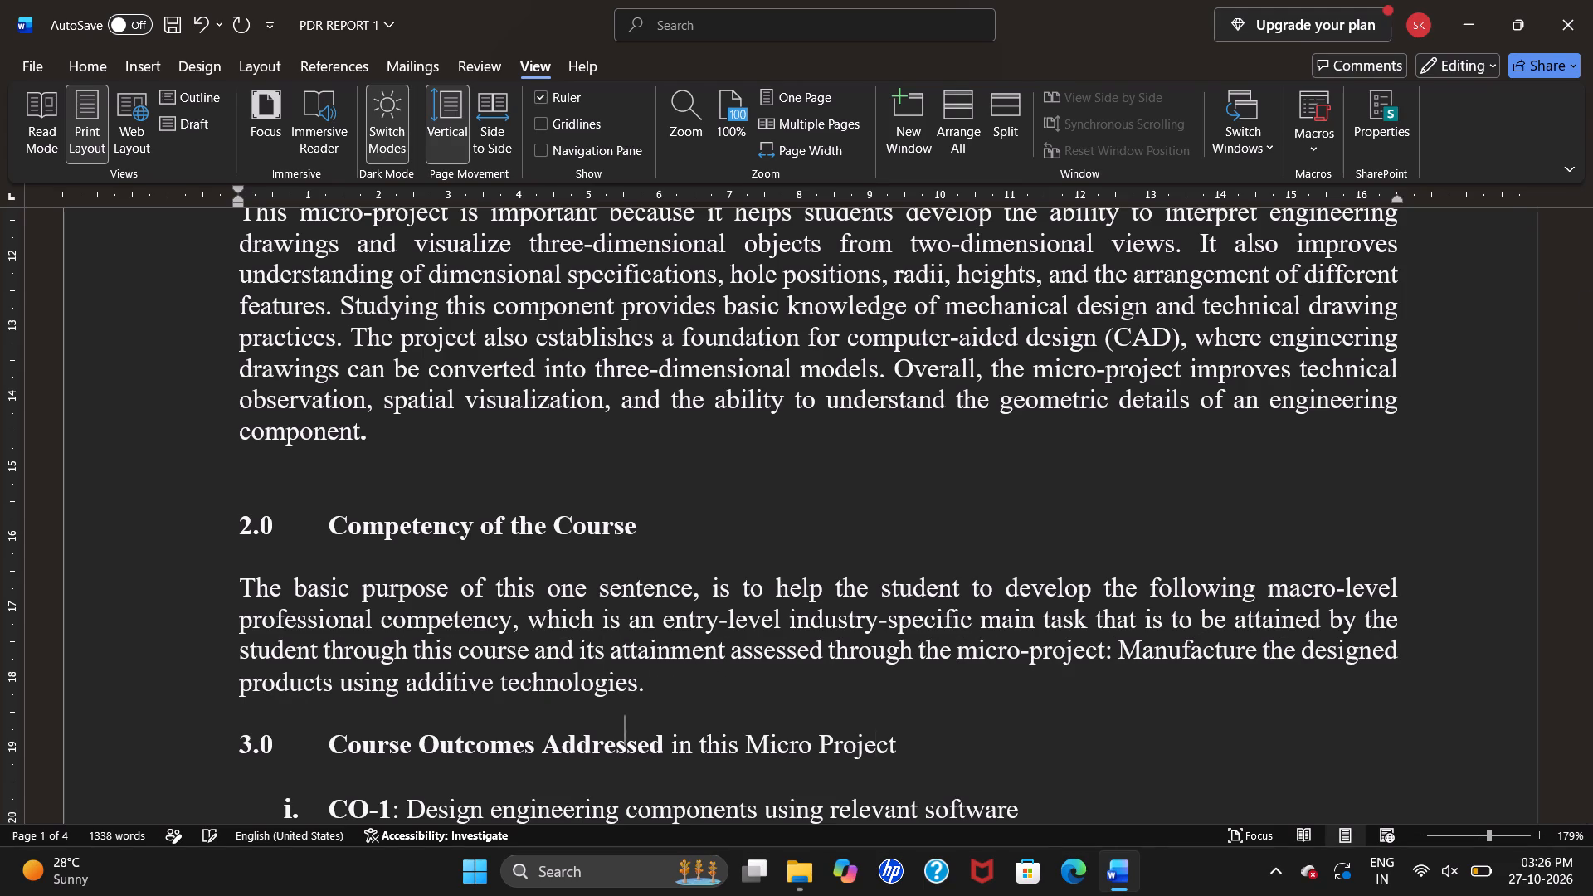
key("Down")
key("Down")
key("Down")
key("Down")
key("Down")
key("Down")
key("Down")
key("Down")
key("Down")
key("Down")
key("Down")
key("Down")
key("Down")
key("Down")
key("Down")
key("Down")
key("Down")
key("Down")
key("Down")
key("Down")
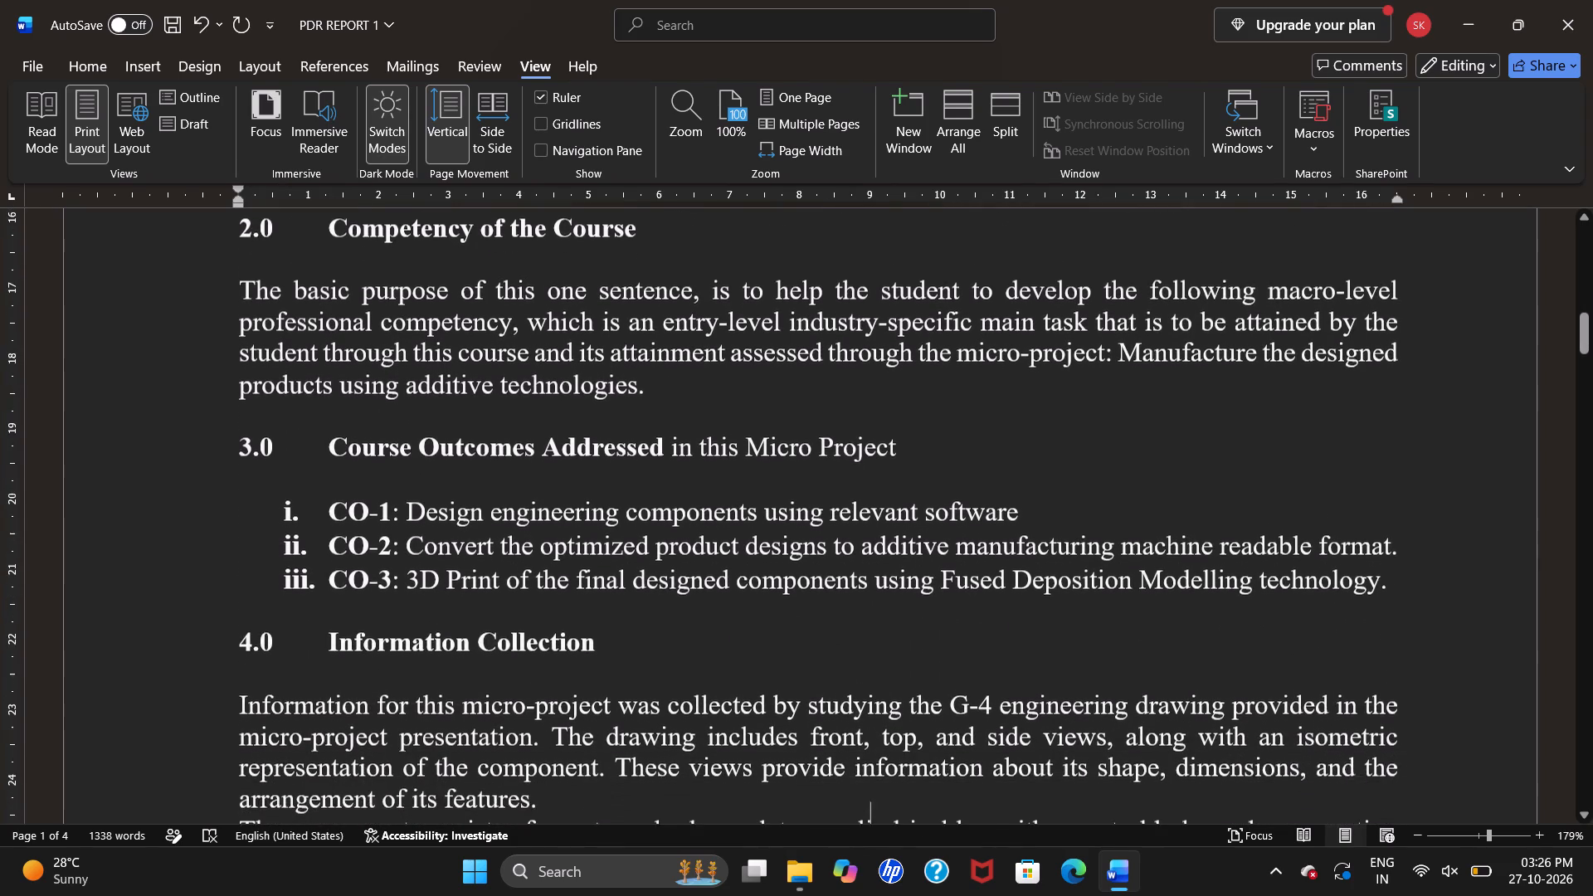
key("Down")
key("Down")
key("Down")
key("Down")
key("Down")
key("Down")
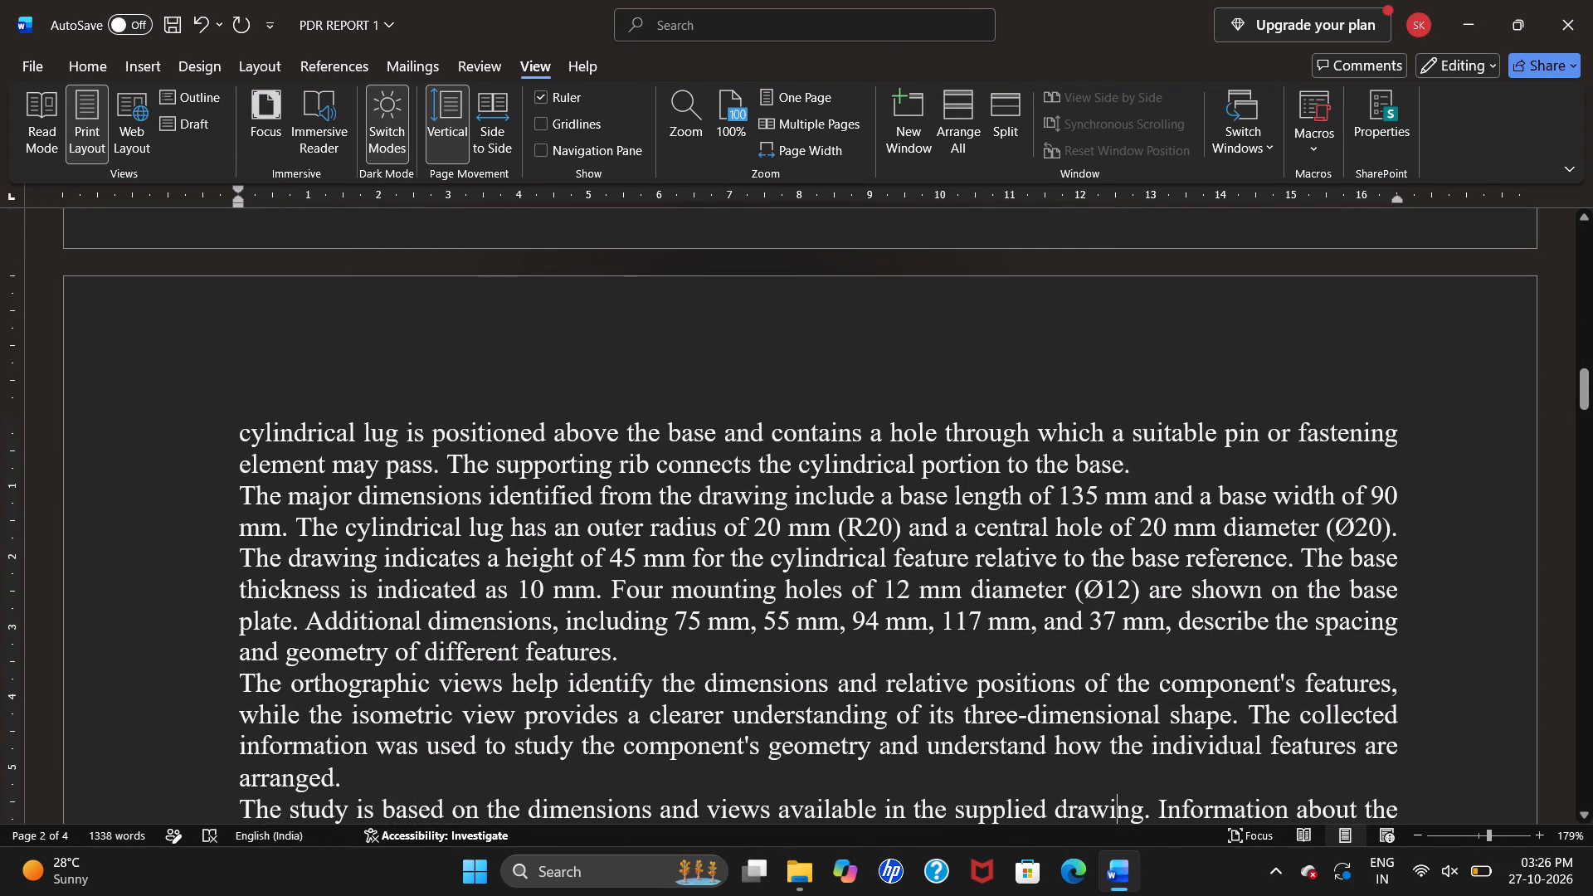
left_click(1186, 476)
key("Return")
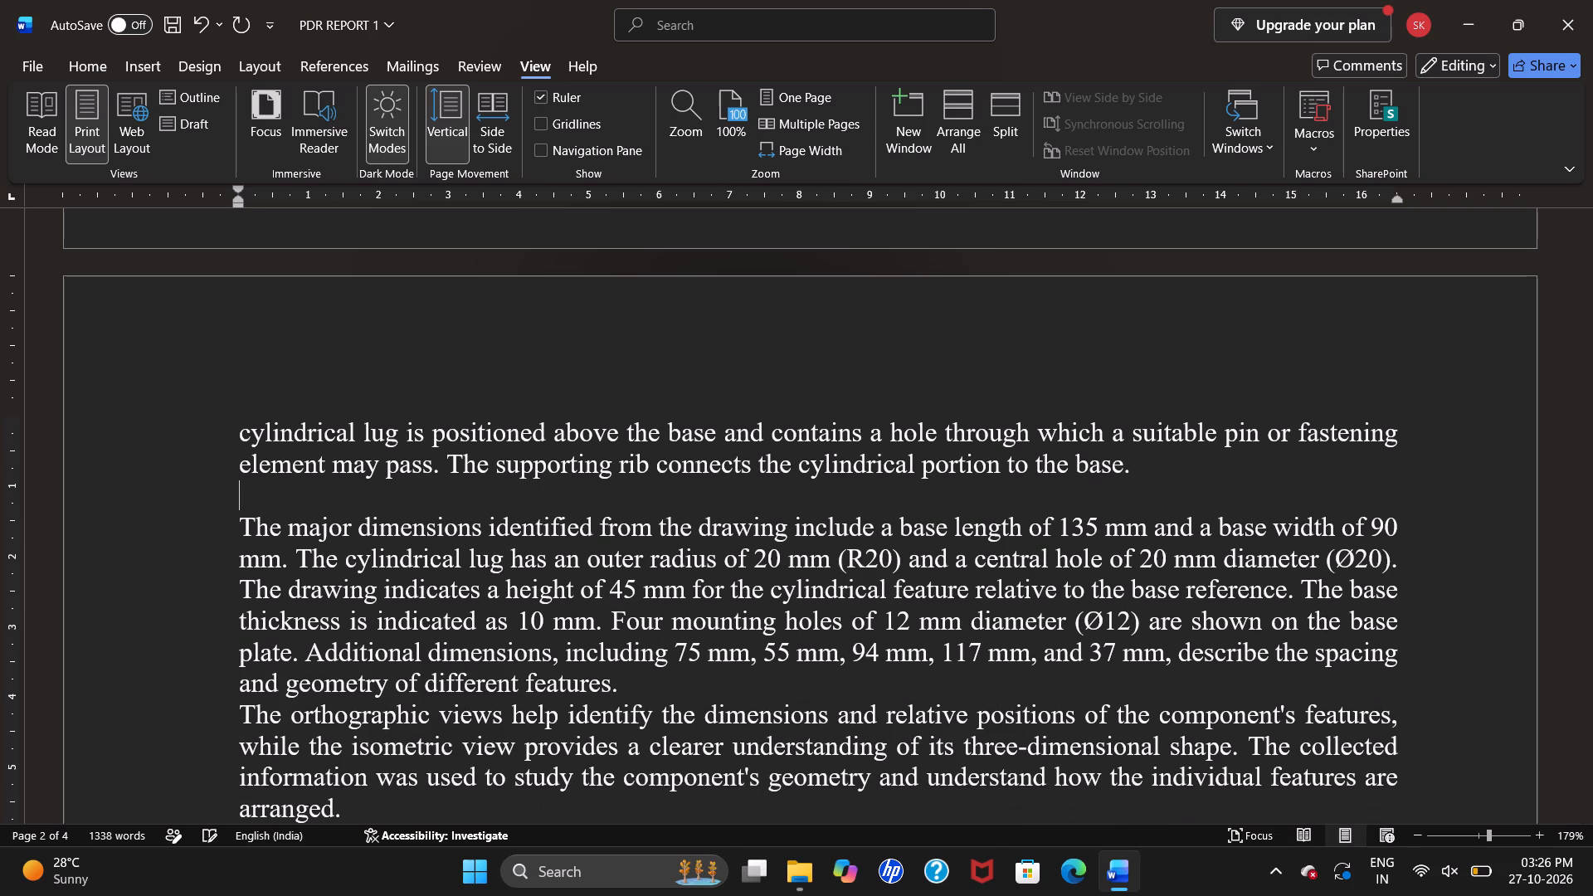
left_click(727, 685)
key("Return")
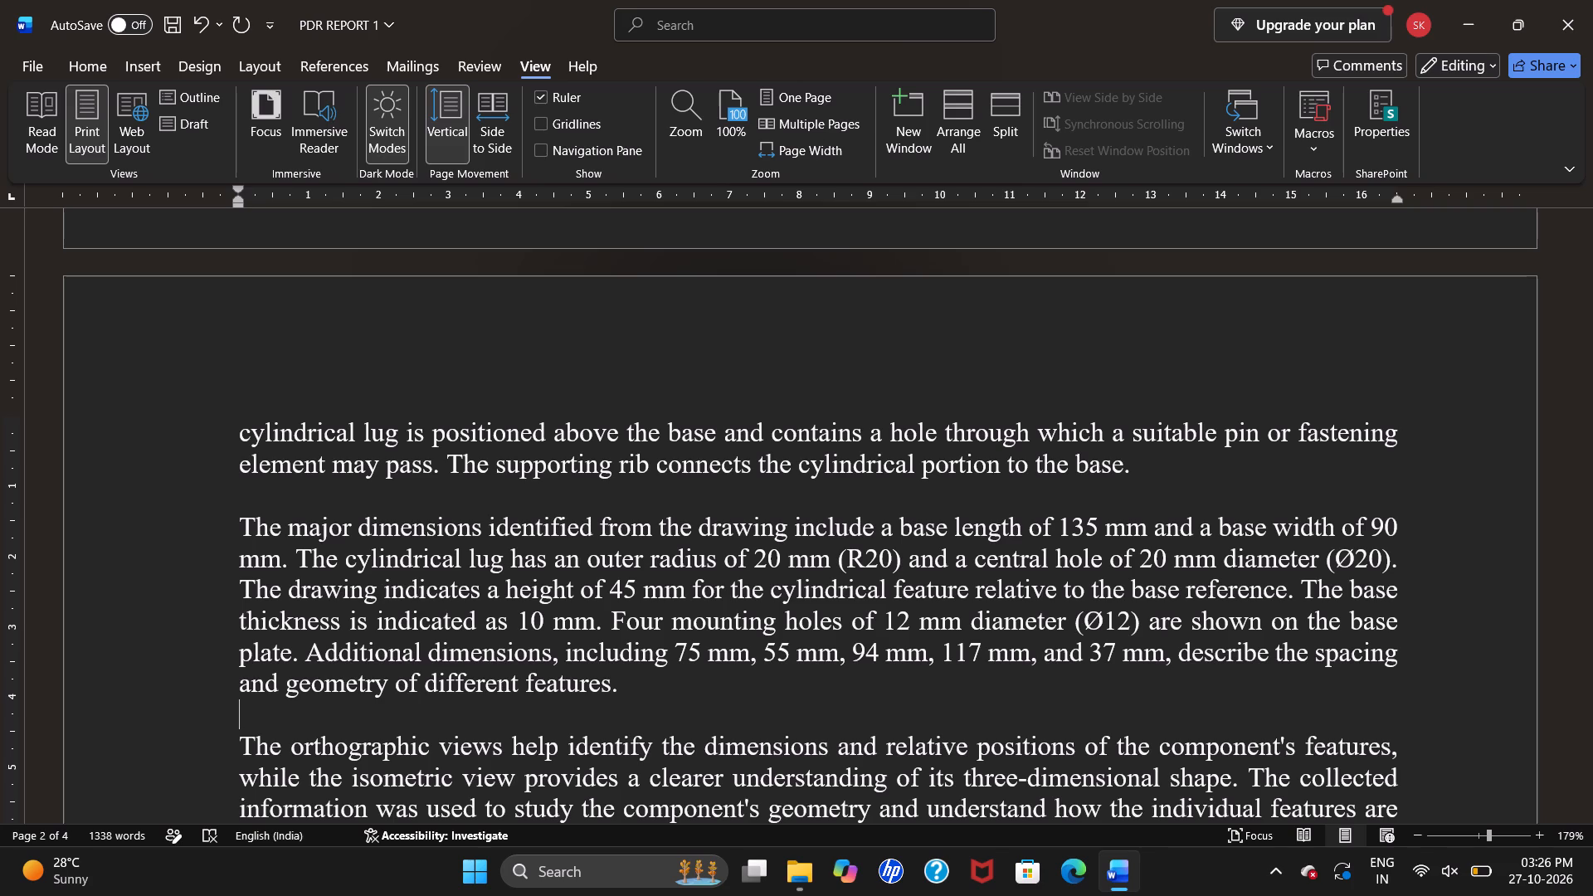
Join the paragraph starting "The study is based on" to the preceding orthographic views paragraph, separated by a single space.
key("Down")
key("Down")
key("Down")
key("Down")
key("Down")
key("Down")
key("Down")
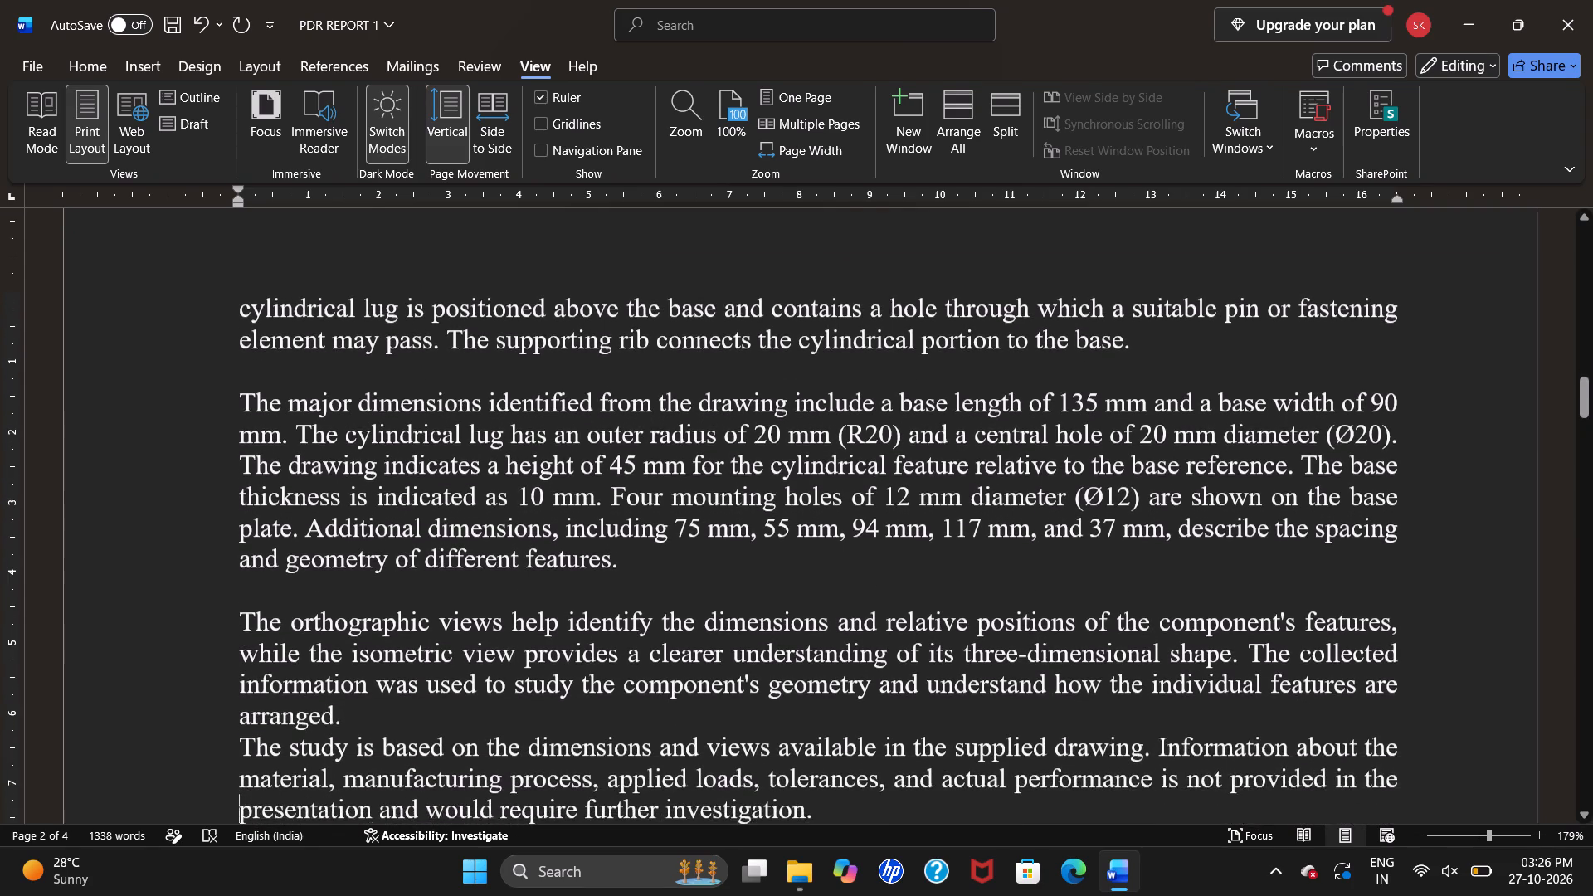
key("Down")
key("Down")
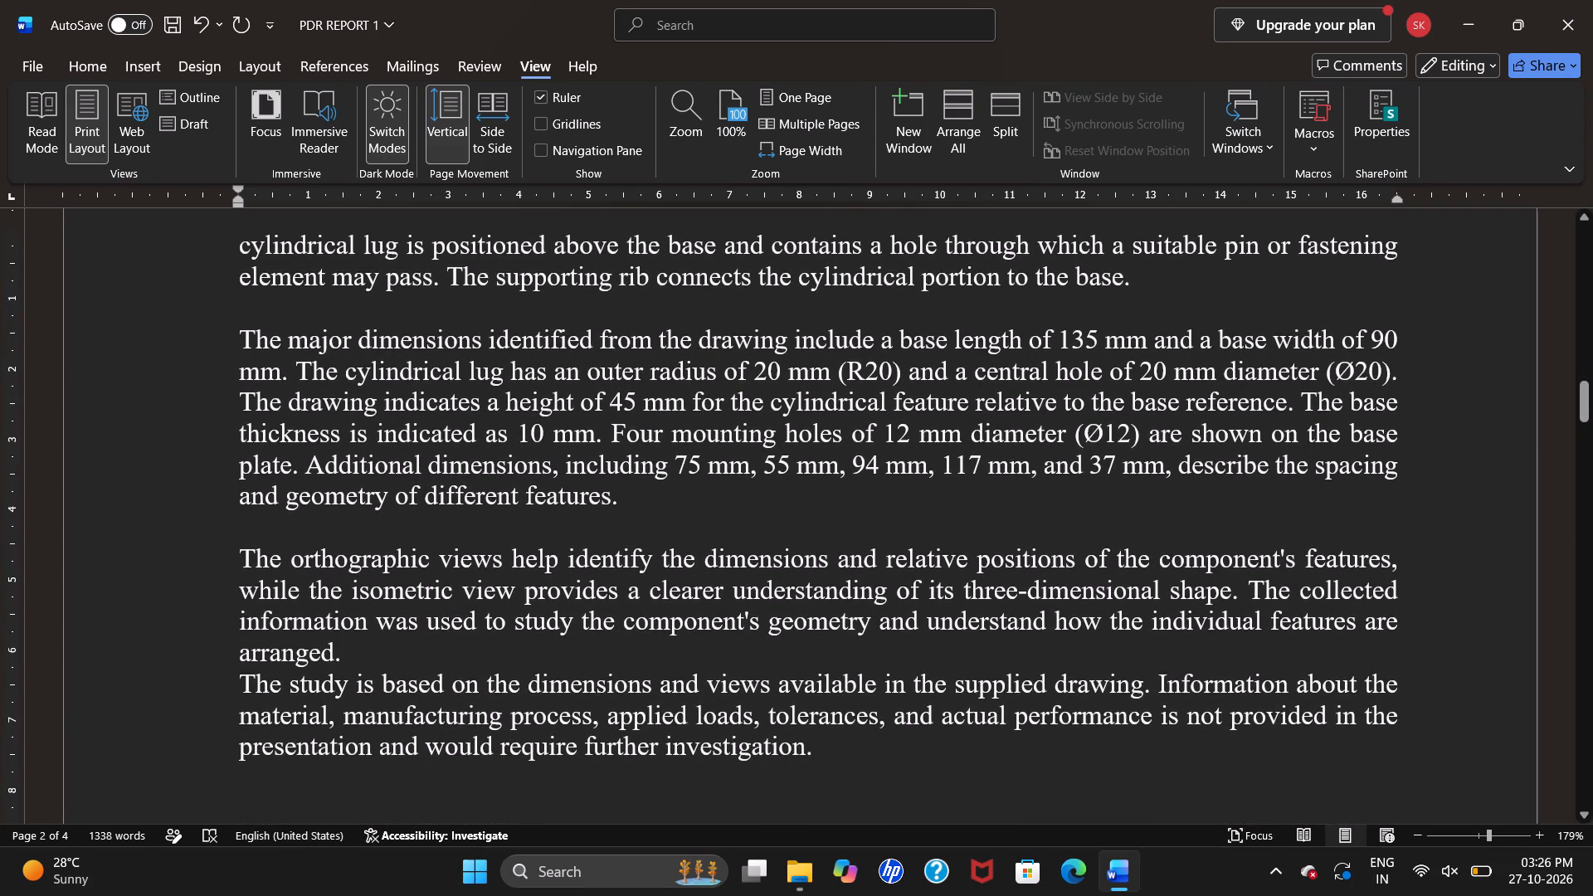
left_click(235, 685)
key("BackSpace")
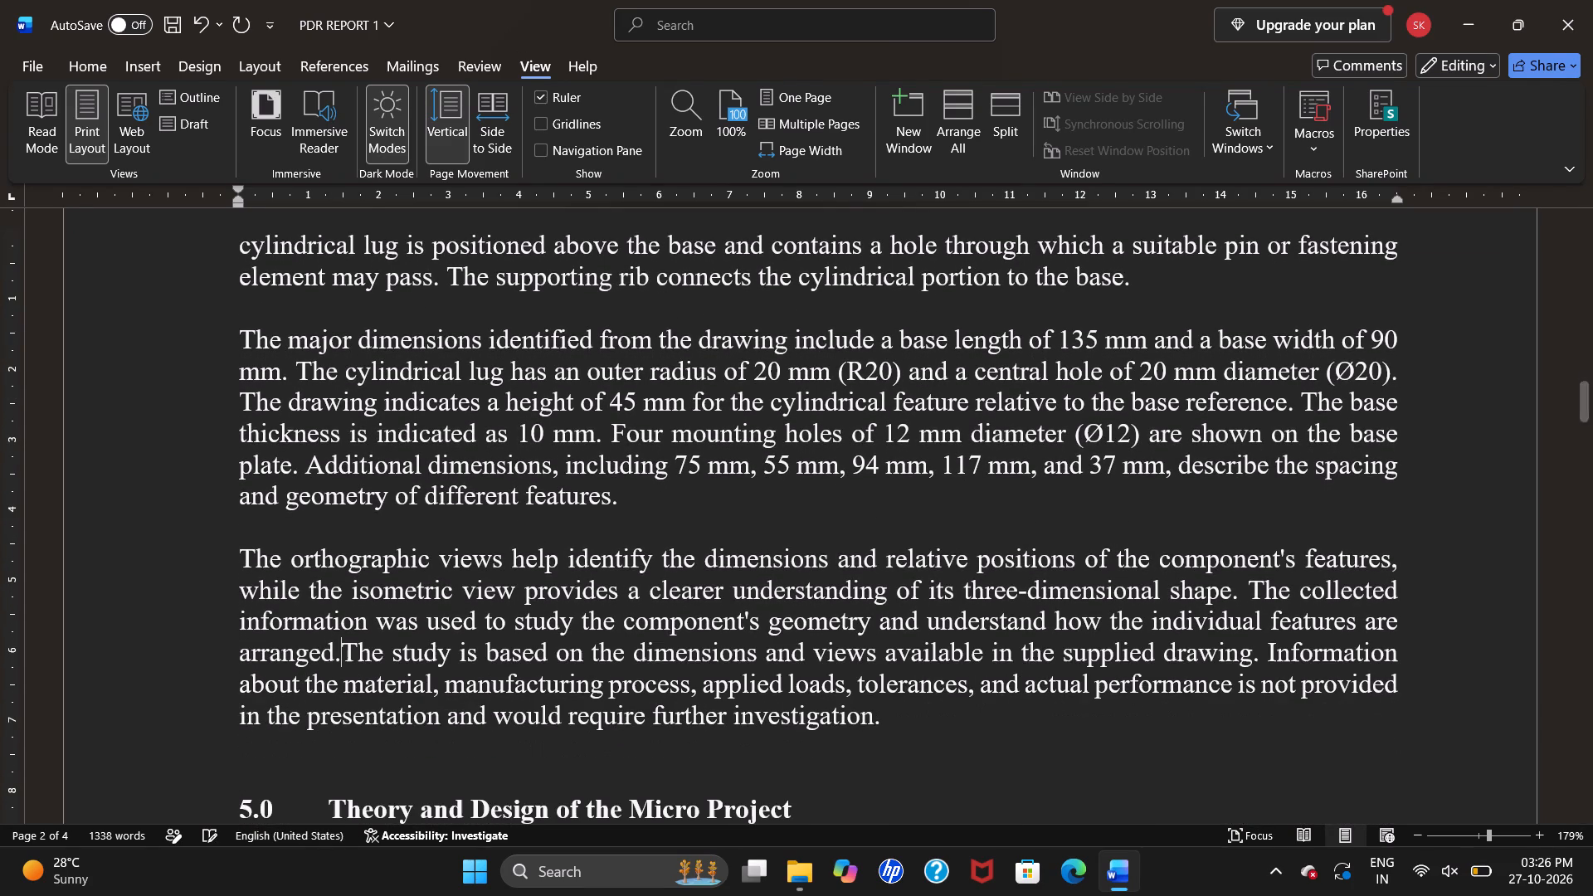
key("space")
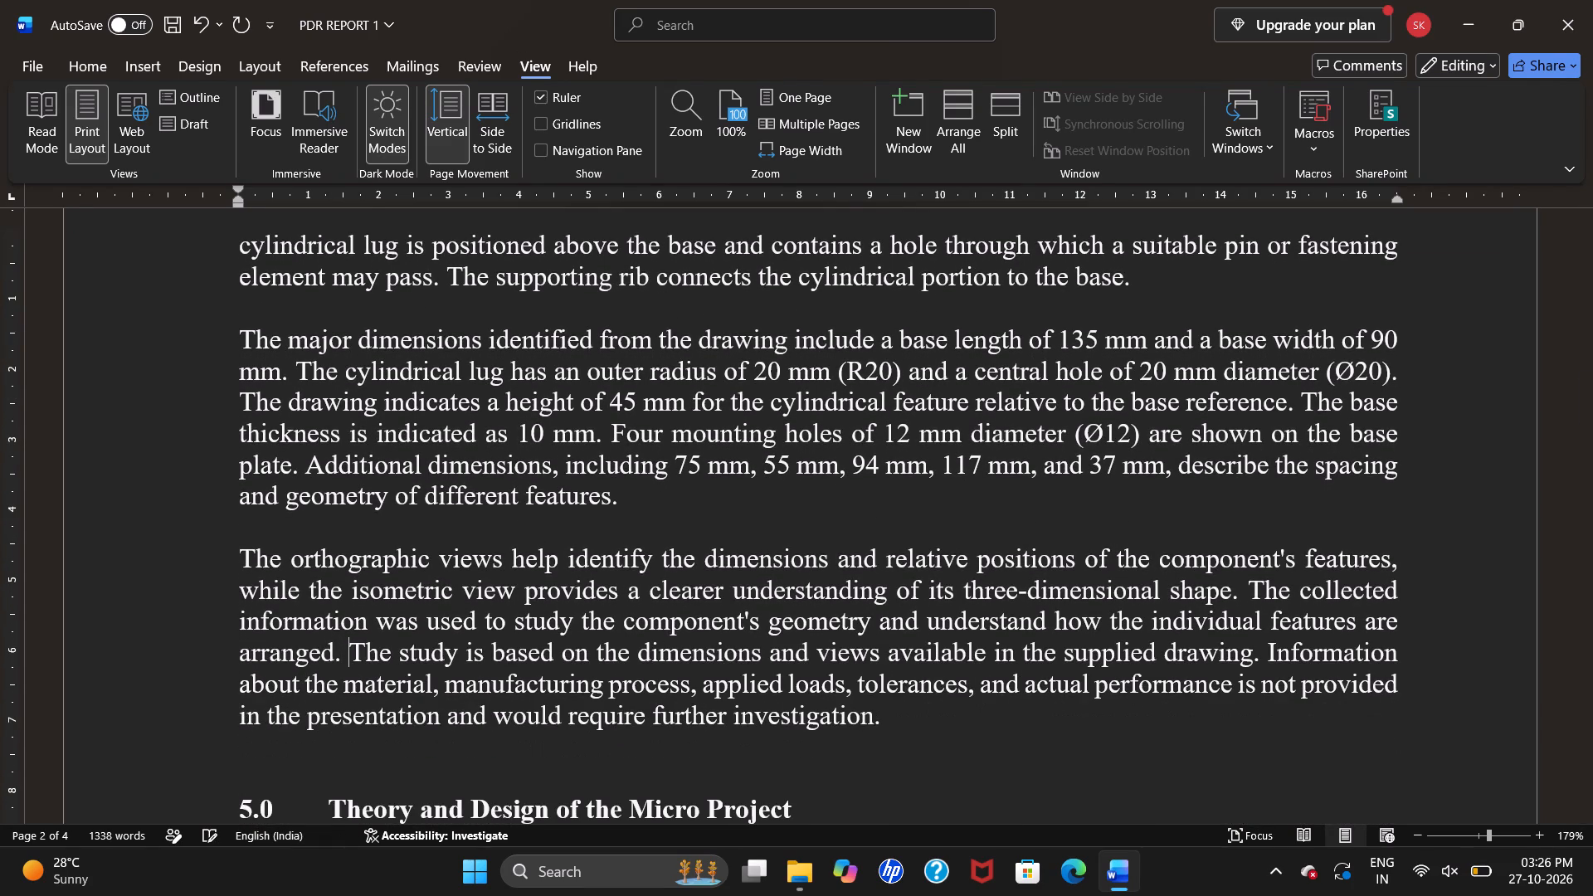
Join the paragraph starting "The component consists of" to the preceding paragraph in 4.0 Information Collection, separated by a single space.
key("Up")
key("Up")
key("Up")
key("Up")
key("Up")
key("Up")
key("Up")
key("Up")
key("Up")
key("Up")
key("Up")
key("Up")
key("Up")
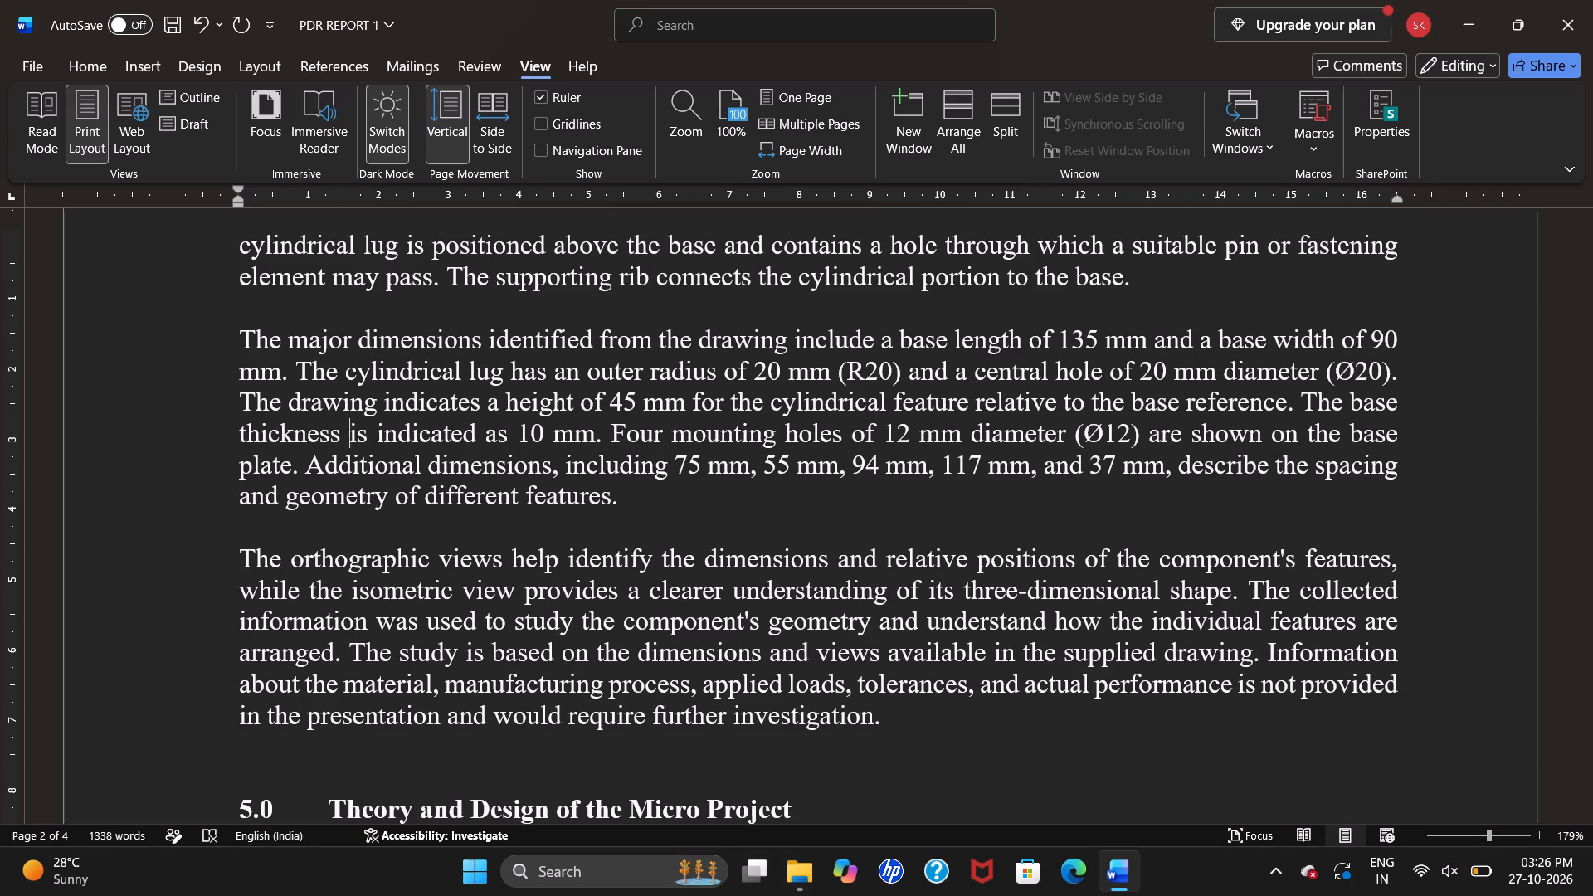
key("Up")
key("Up")
key("Up")
key("Up")
key("Up")
key("Up")
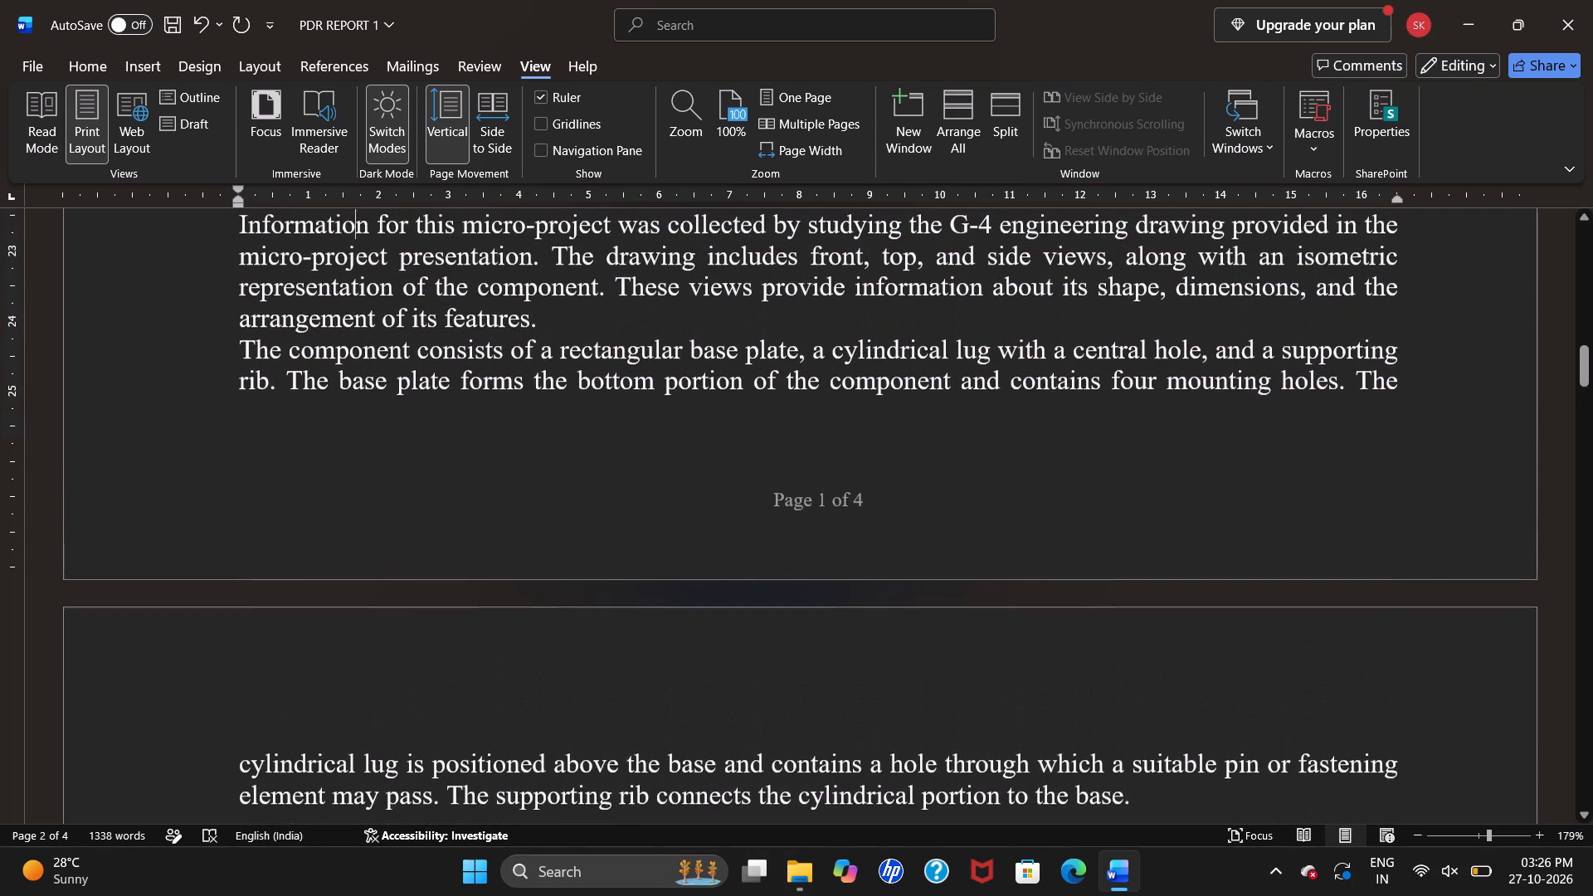
key("Up")
key("Up")
key("Down")
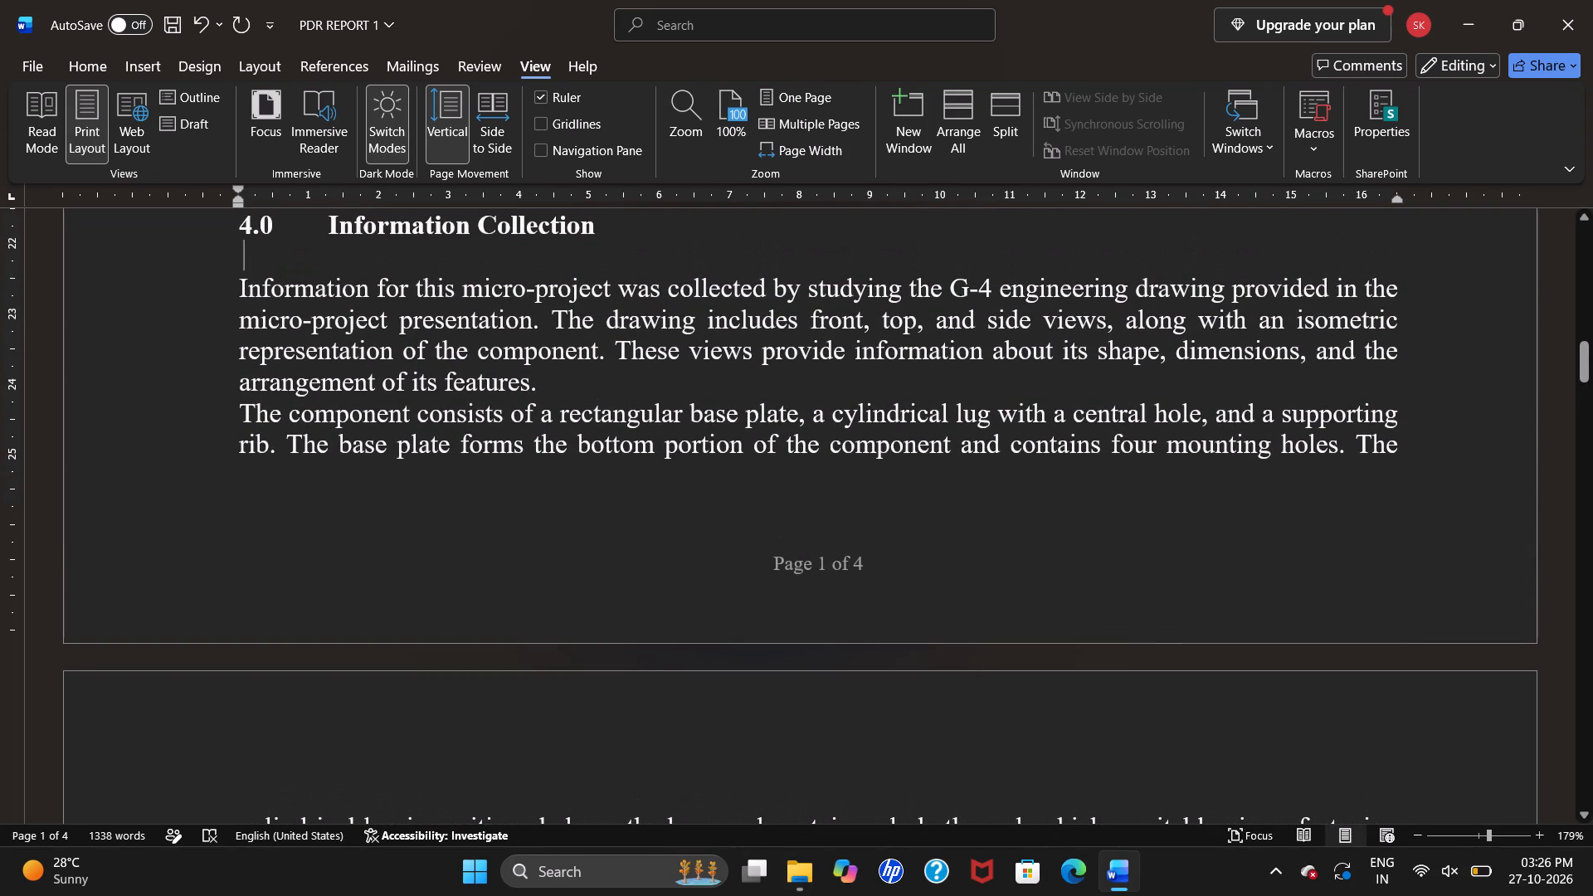
key("Down")
key("Down")
key("Down")
left_click(582, 384)
key("space")
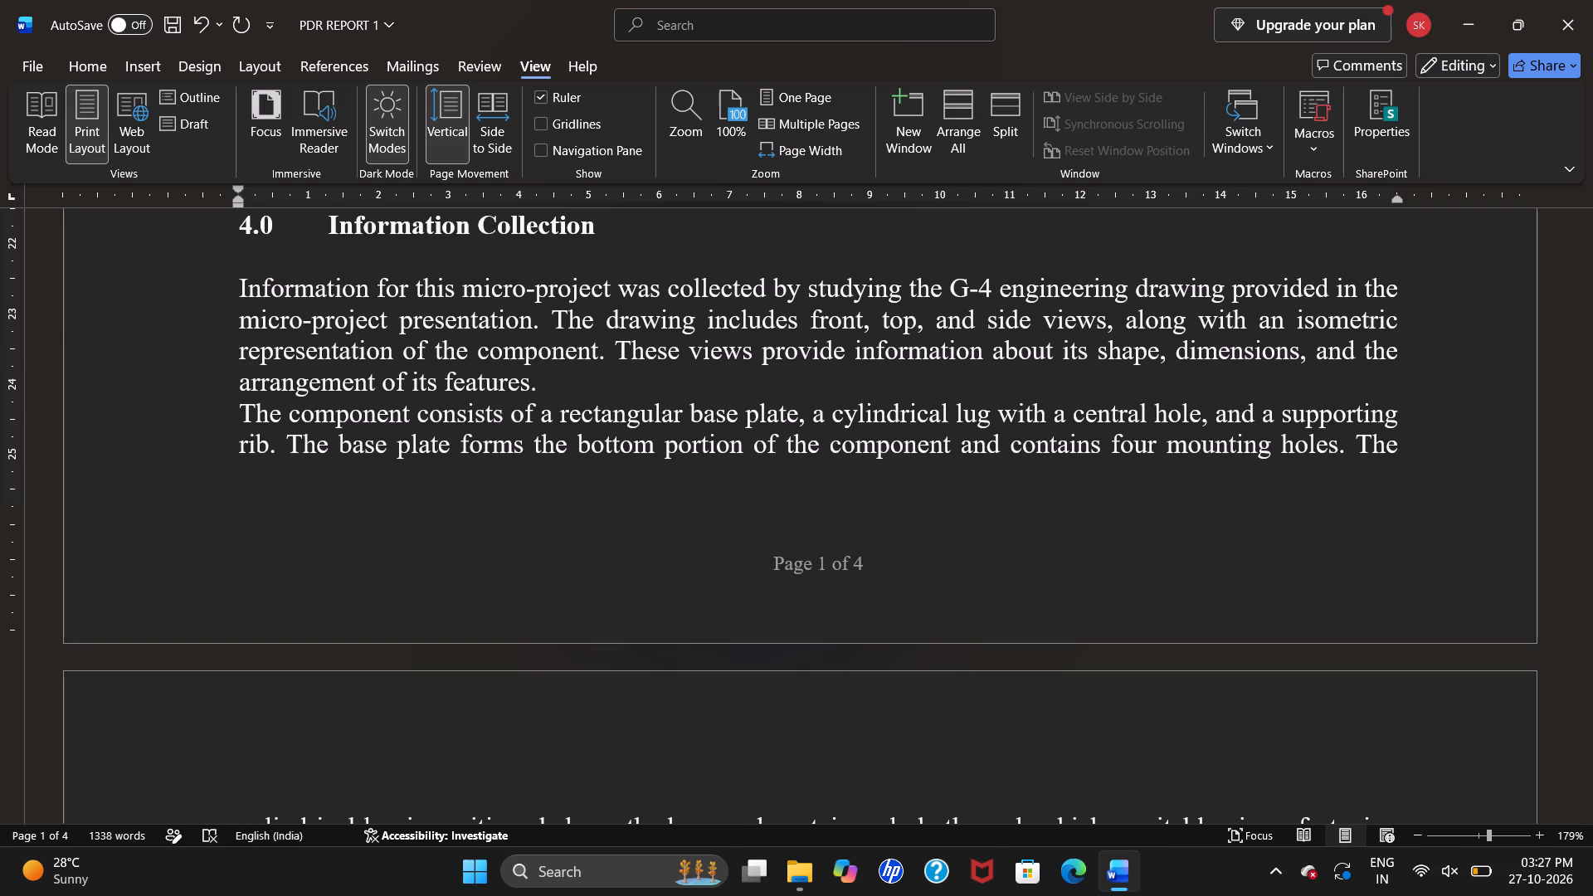
key("Delete")
Review paragraph spacing and list layout from 4.0 Information Collection through 7.3 Dimensional Information.
key("Down")
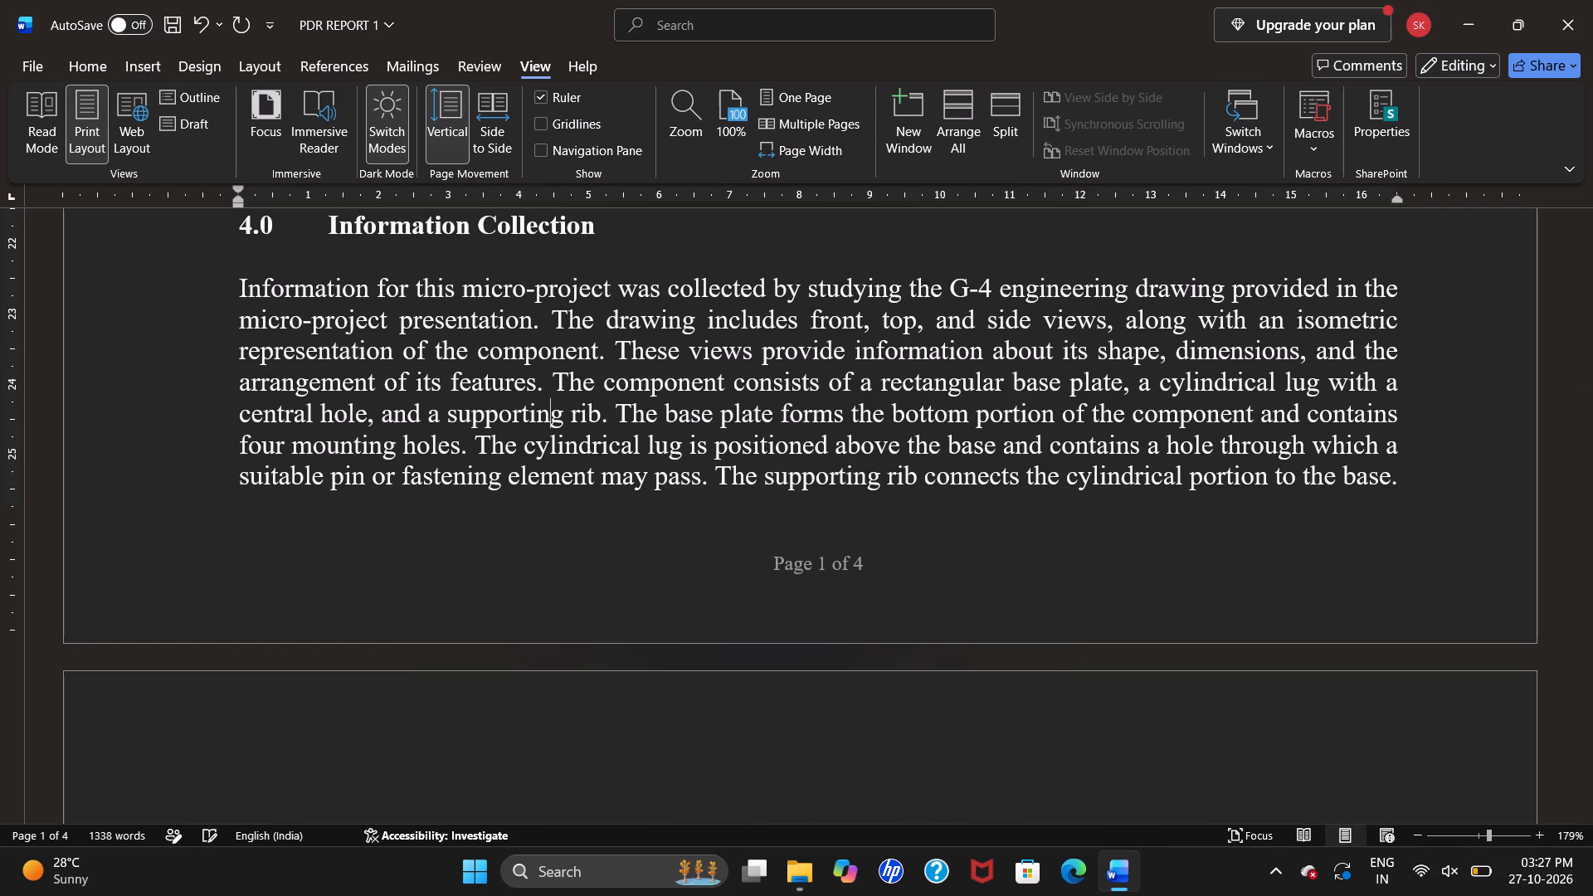
key("Down")
key("Down")
key("Down")
key("Down")
key("Down")
key("Down")
key("Down")
key("Down")
key("Down")
key("Down")
key("Down")
key("Down")
key("Down")
key("Down")
key("Down")
key("Down")
key("Down")
key("Down")
key("Down")
key("Down")
key("Down")
key("Down")
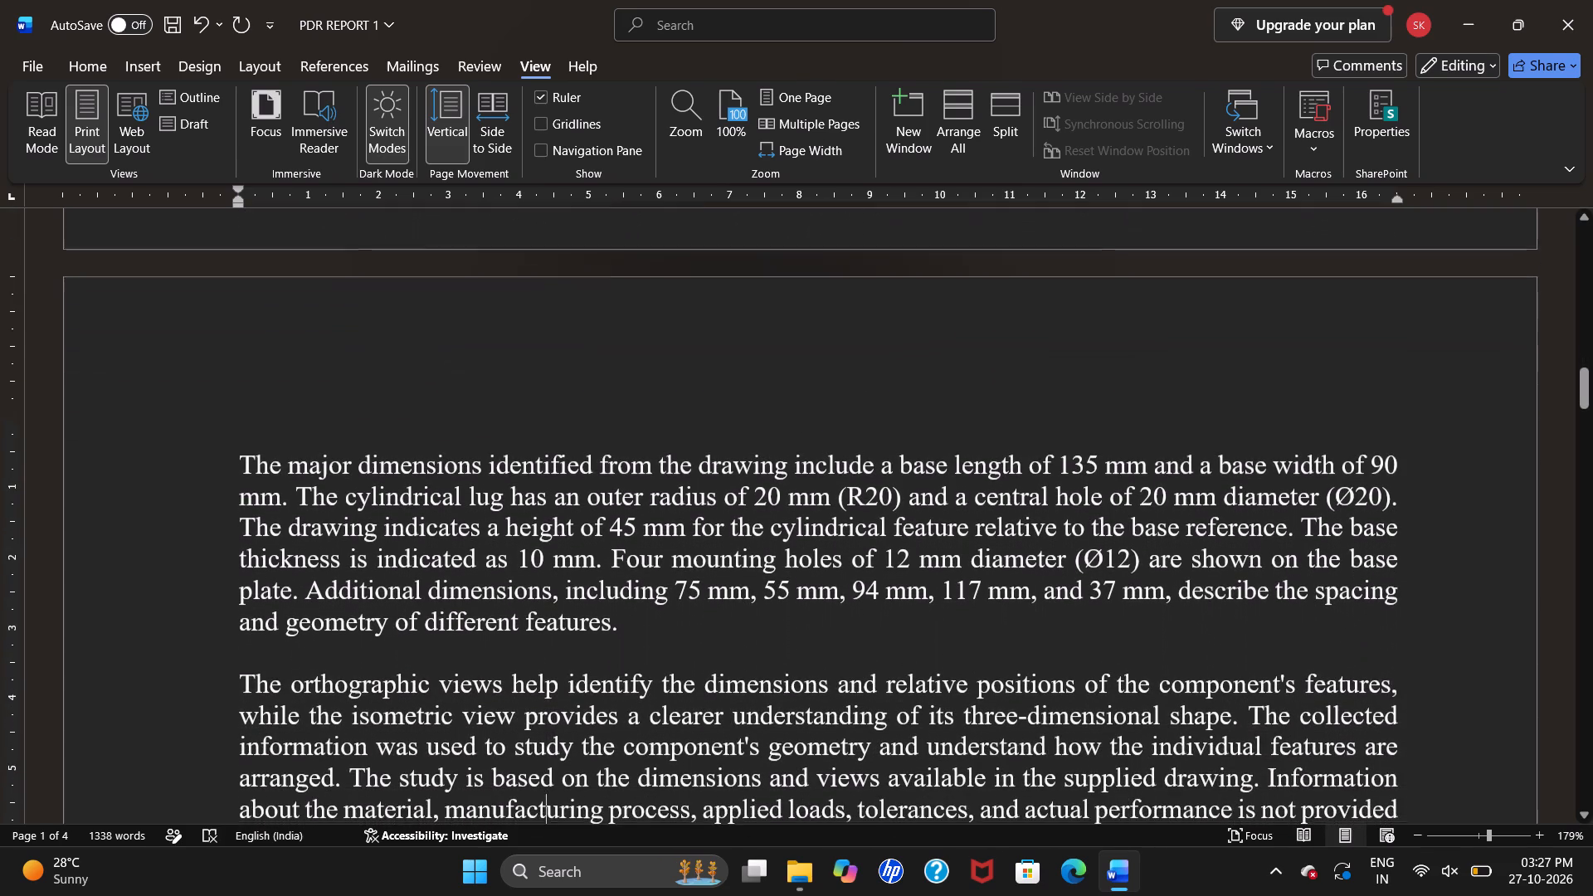
key("Down")
key("Down")
key("Down")
key("Down")
key("Down")
key("Down")
key("Down")
key("Down")
key("Down")
key("Down")
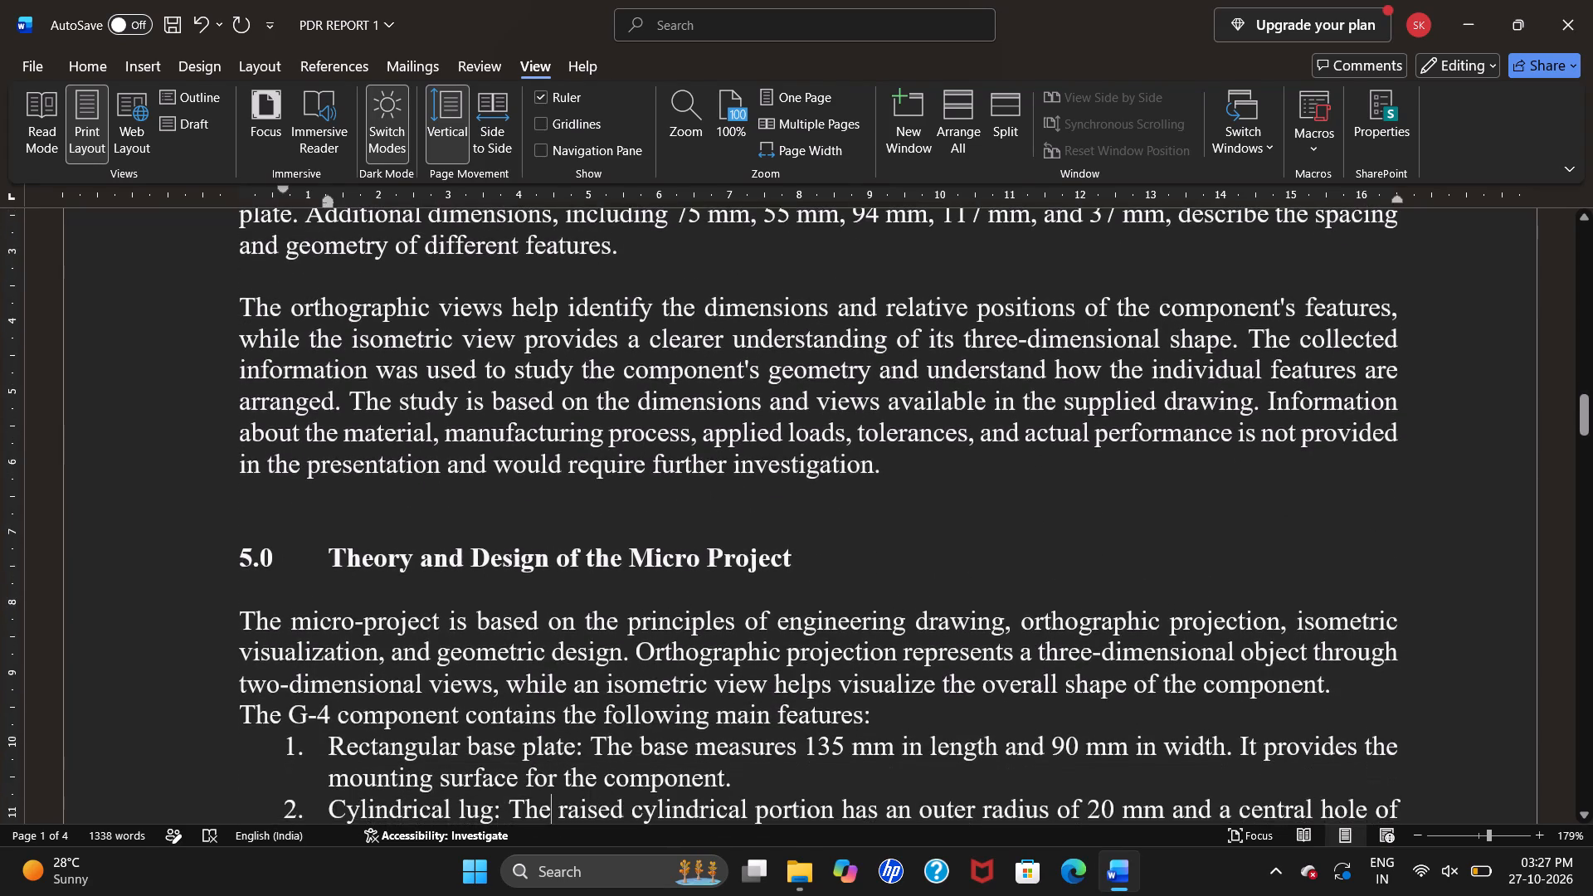
key("Down")
key("Down")
key("Down")
key("Down")
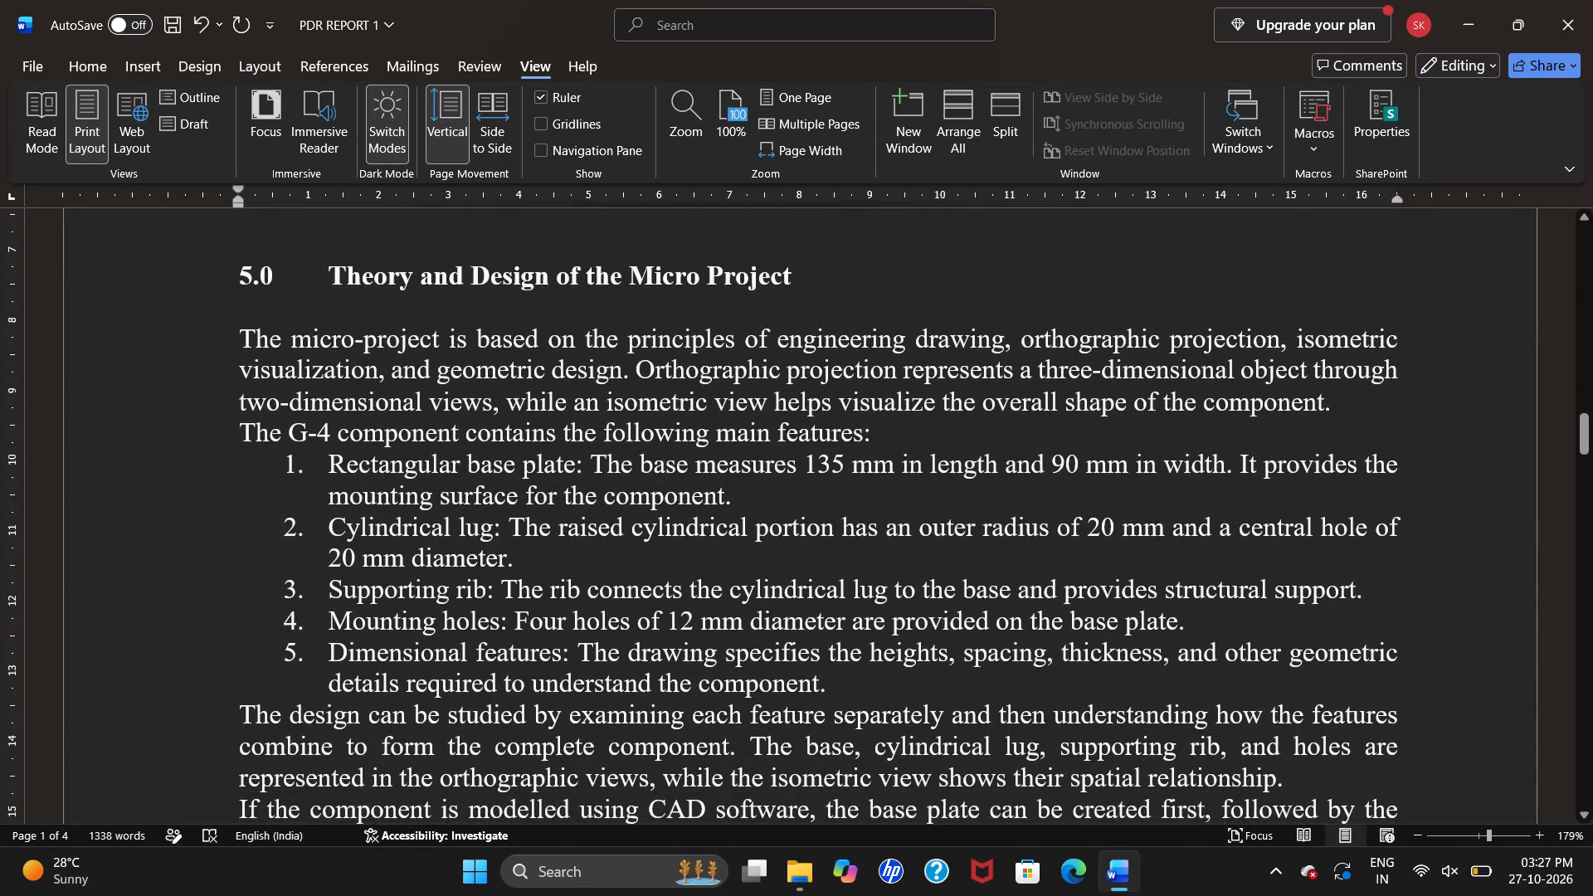
key("Down")
key("Down")
key("Down")
key("Down")
key("Down")
key("Down")
key("Down")
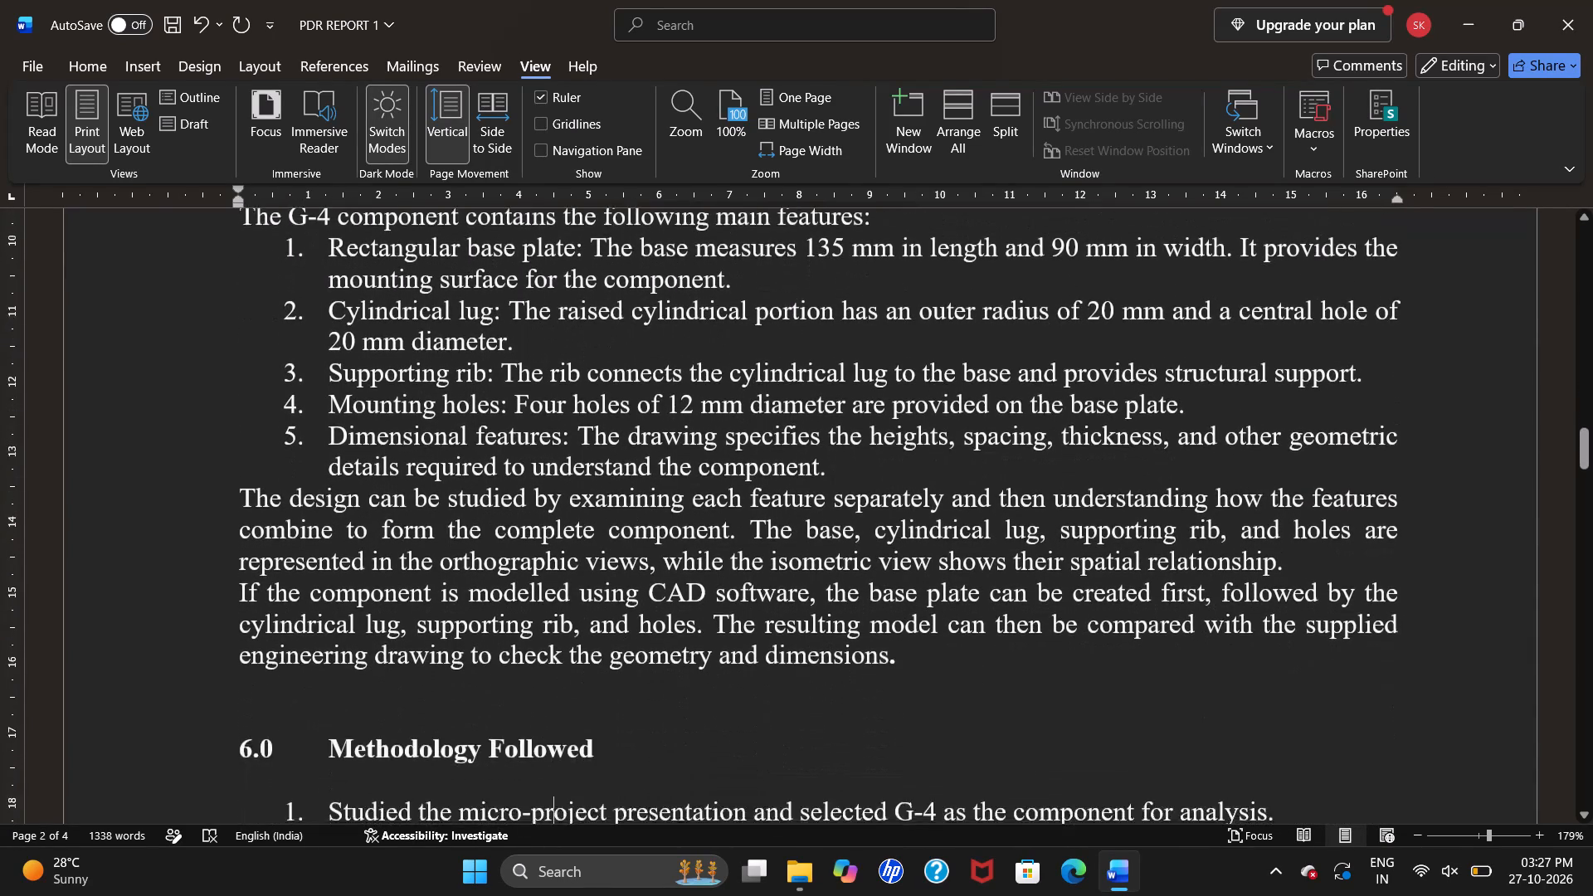
key("Down")
key("Down")
key("Down")
key("Down")
key("Down")
key("Down")
key("Down")
key("Down")
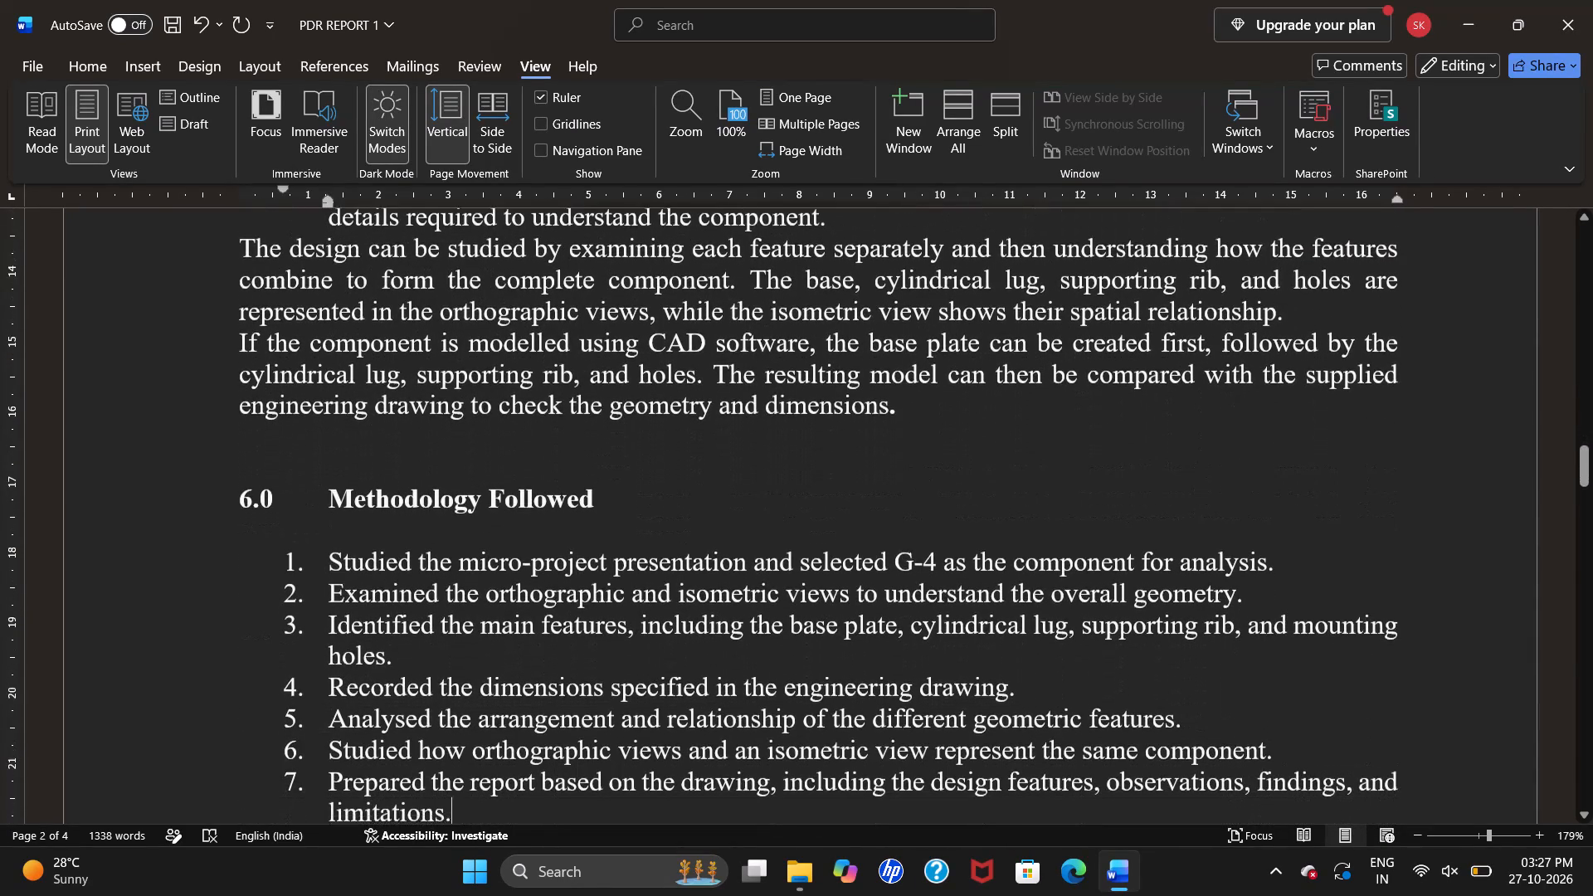
key("Down")
key("Down")
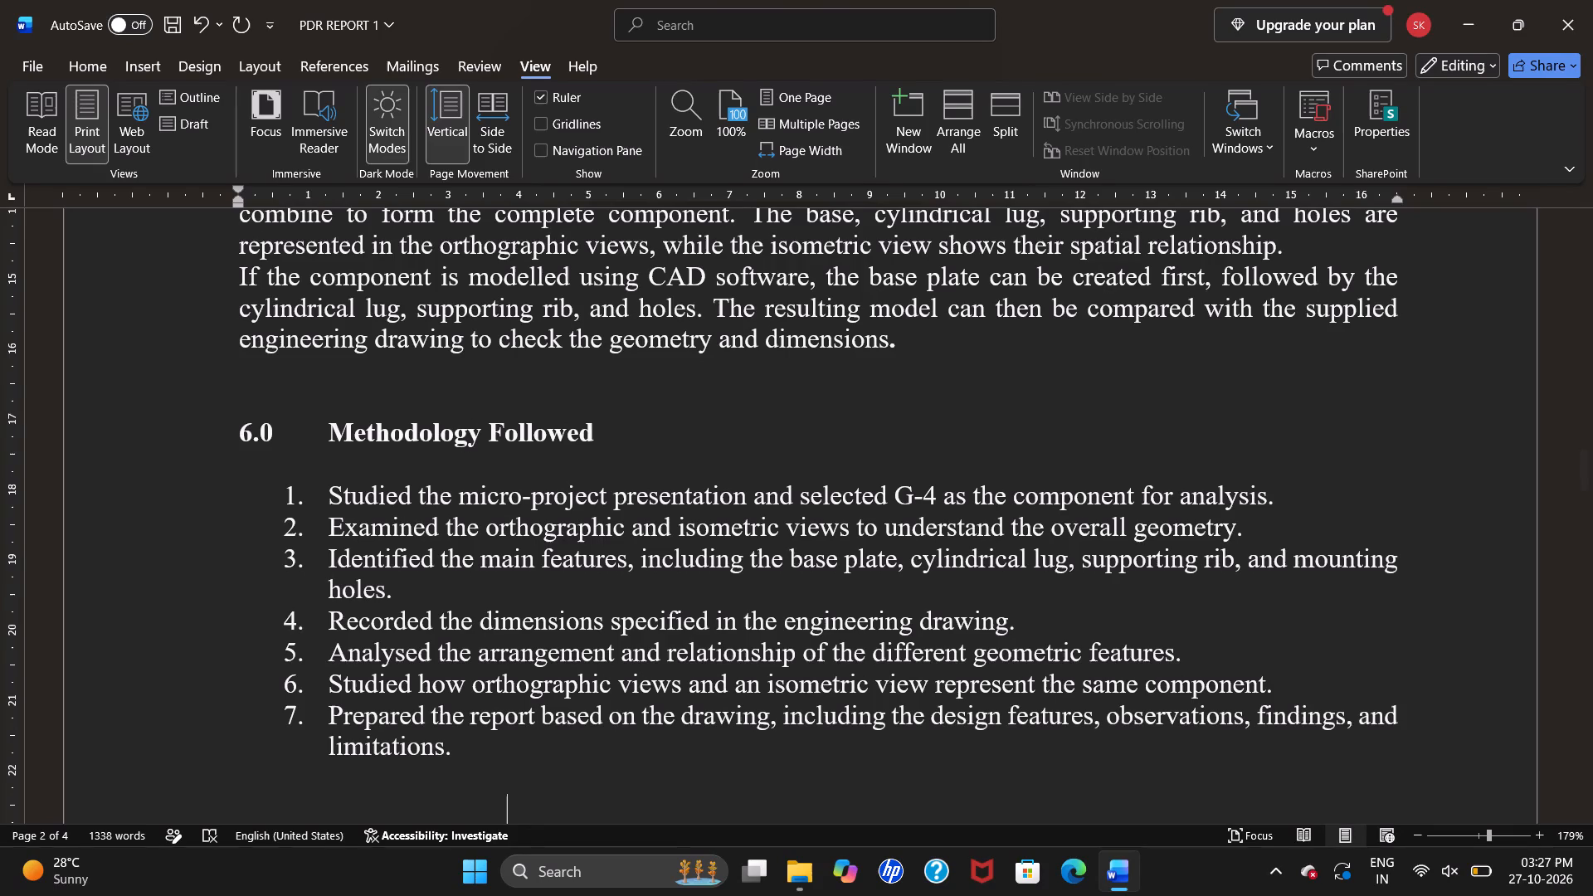
key("Down")
key("Down")
key("Down")
key("Down")
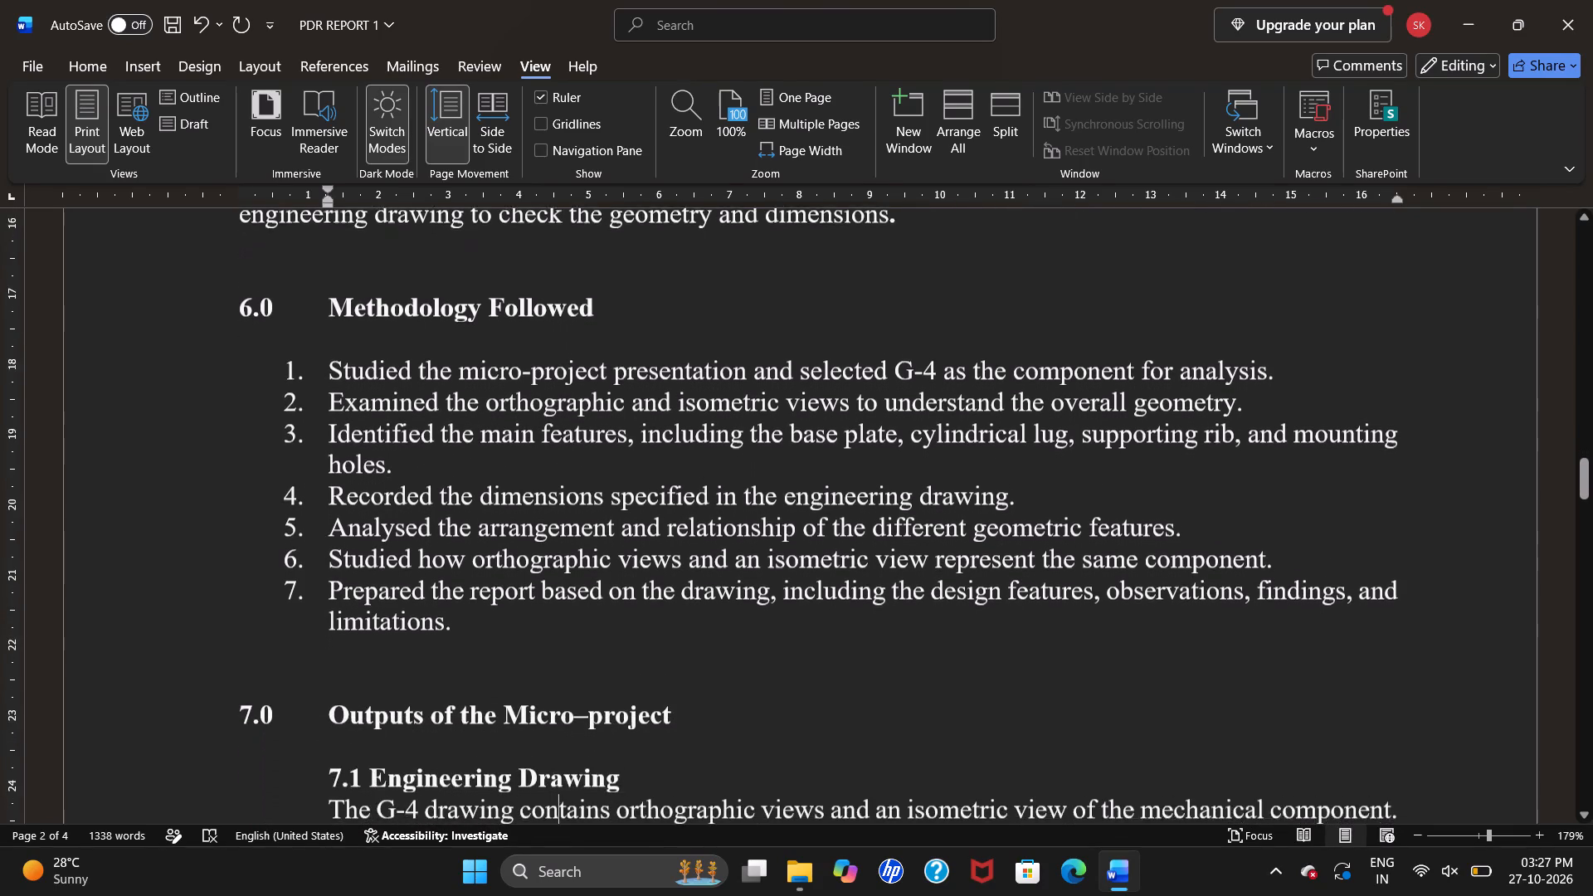
key("Down")
key("Down")
key("Down")
key("Down")
key("Down")
key("Down")
key("Down")
key("Down")
key("Down")
Review the spacing and list layout backwards from 7.3 Dimensional Information to the end of page 1 in 4.0 Information Collection.
key("Up")
key("Up")
key("Up")
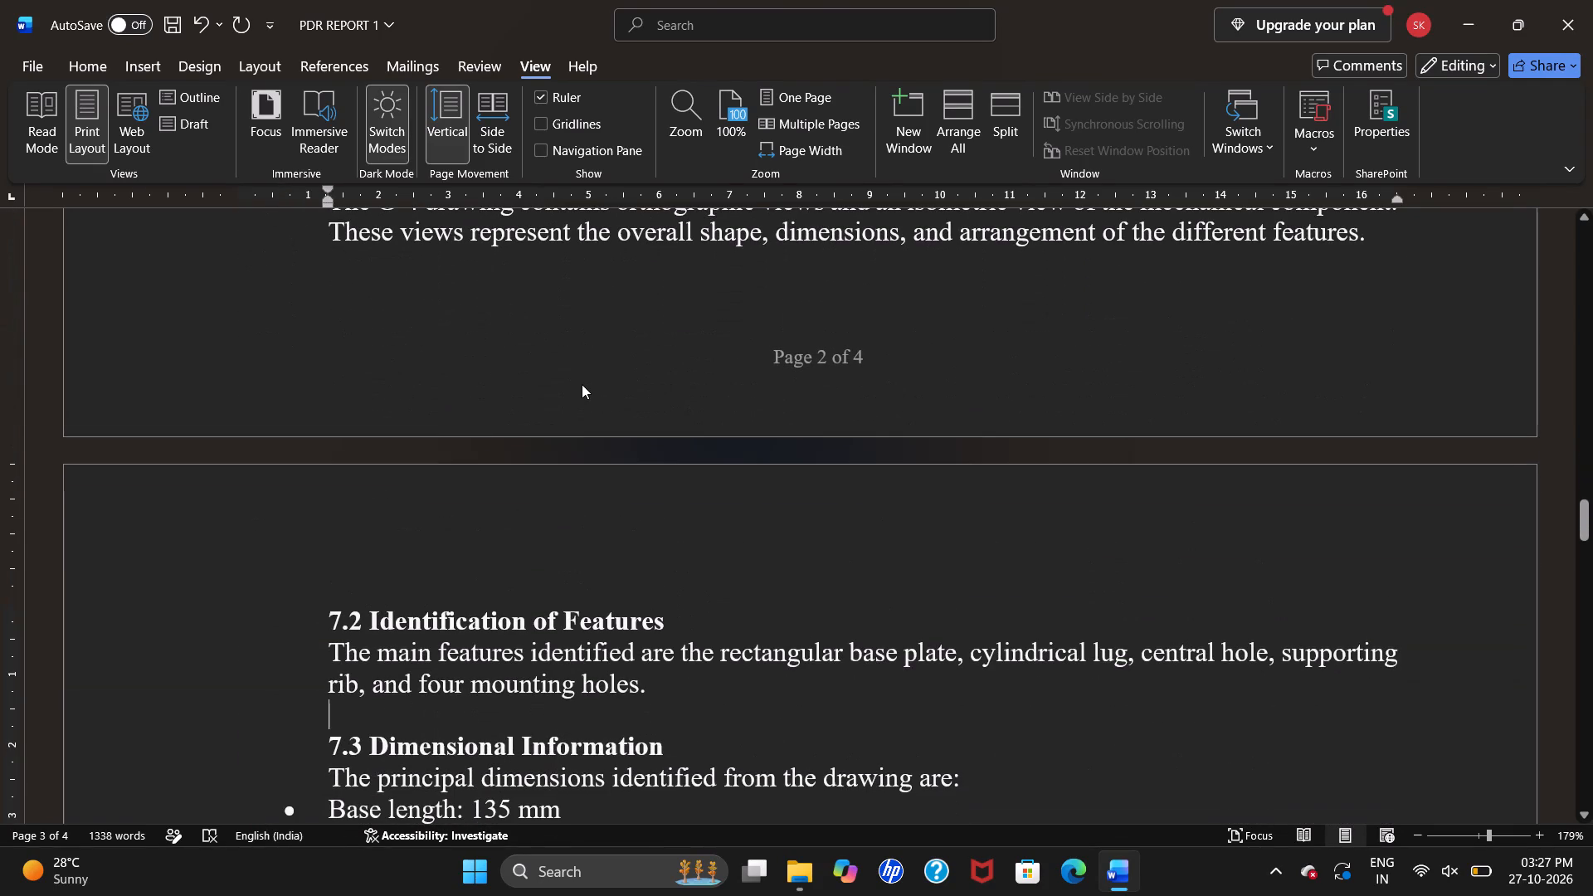
key("Up")
key("Up")
key("Up")
key("Up")
key("Up")
key("Up")
key("Up")
key("Up")
key("Up")
key("Up")
key("Up")
key("Up")
key("Up")
key("Up")
key("Up")
key("Up")
key("Up")
key("Up")
key("Up")
key("Up")
key("Up")
key("Up")
key("Up")
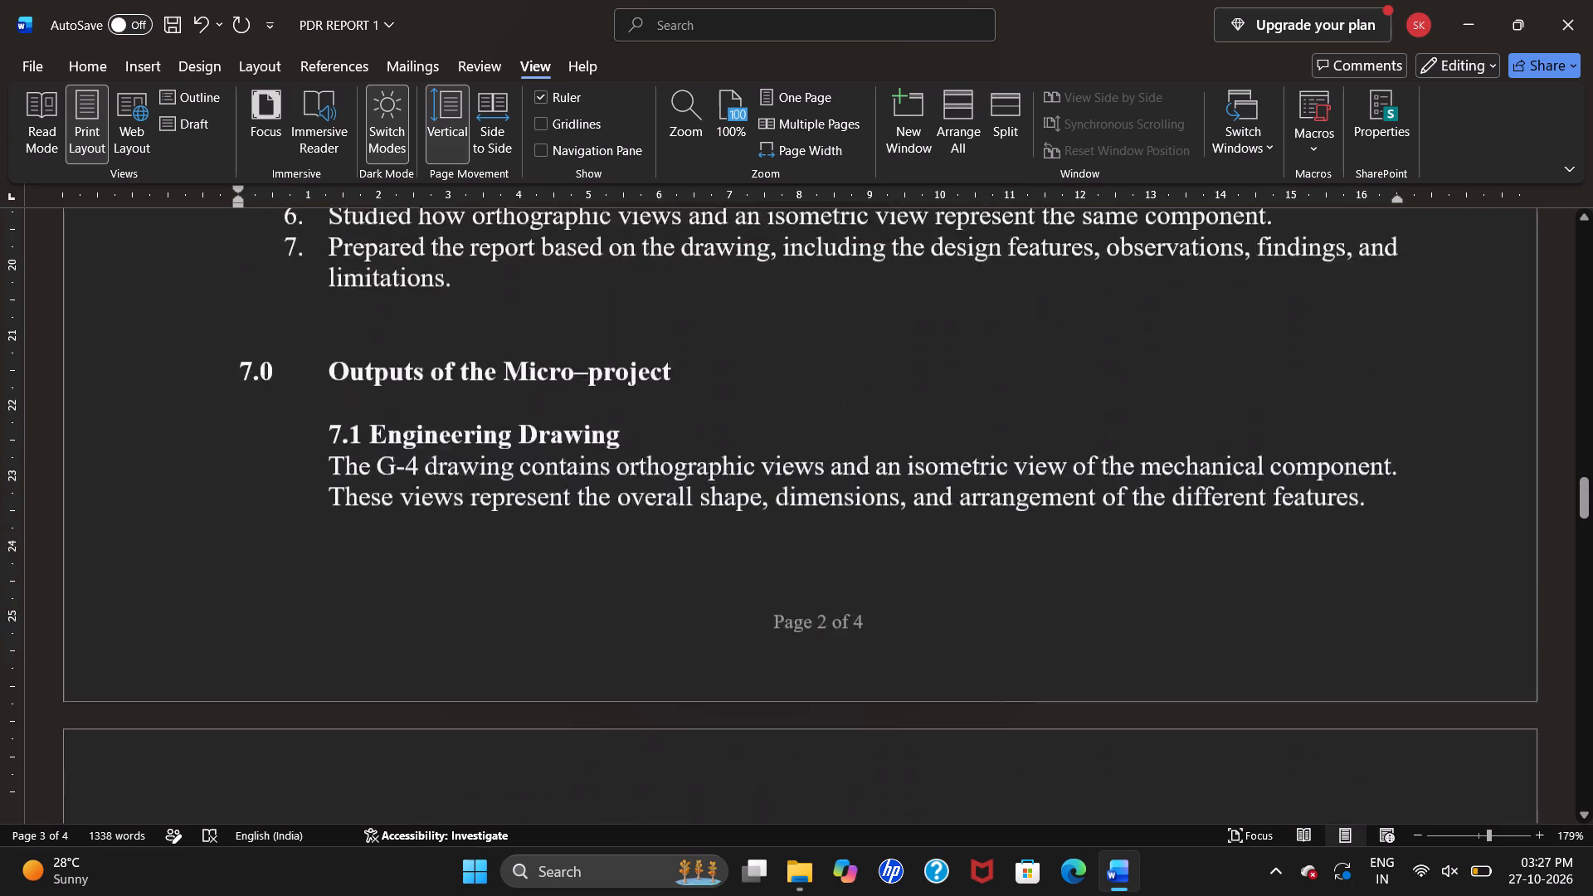
key("Up")
key("Up")
key("Up")
key("Up")
key("Up")
key("Up")
key("Up")
key("Up")
key("Up")
key("Up")
key("Up")
key("Up")
key("Up")
key("Up")
key("Up")
key("Up")
key("Up")
key("Up")
key("Up")
key("Up")
key("Up")
key("Up")
key("Up")
key("Up")
key("Up")
key("Up")
key("Up")
key("Up")
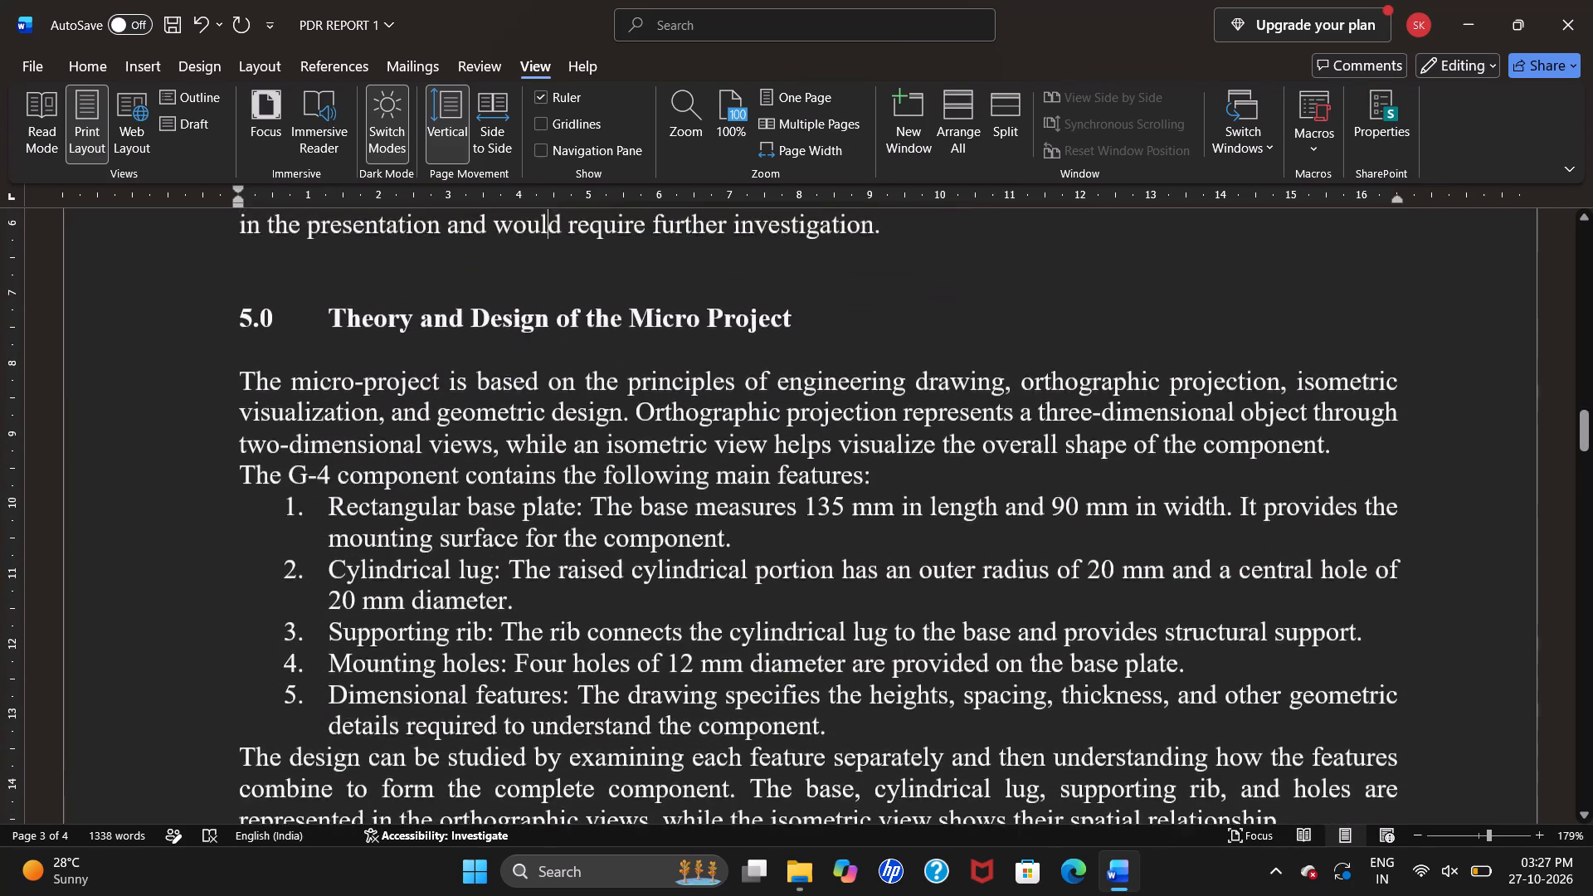
key("Up")
key("Up")
key("Up")
key("Up")
key("Up")
key("Up")
key("Up")
key("Up")
key("Up")
key("Up")
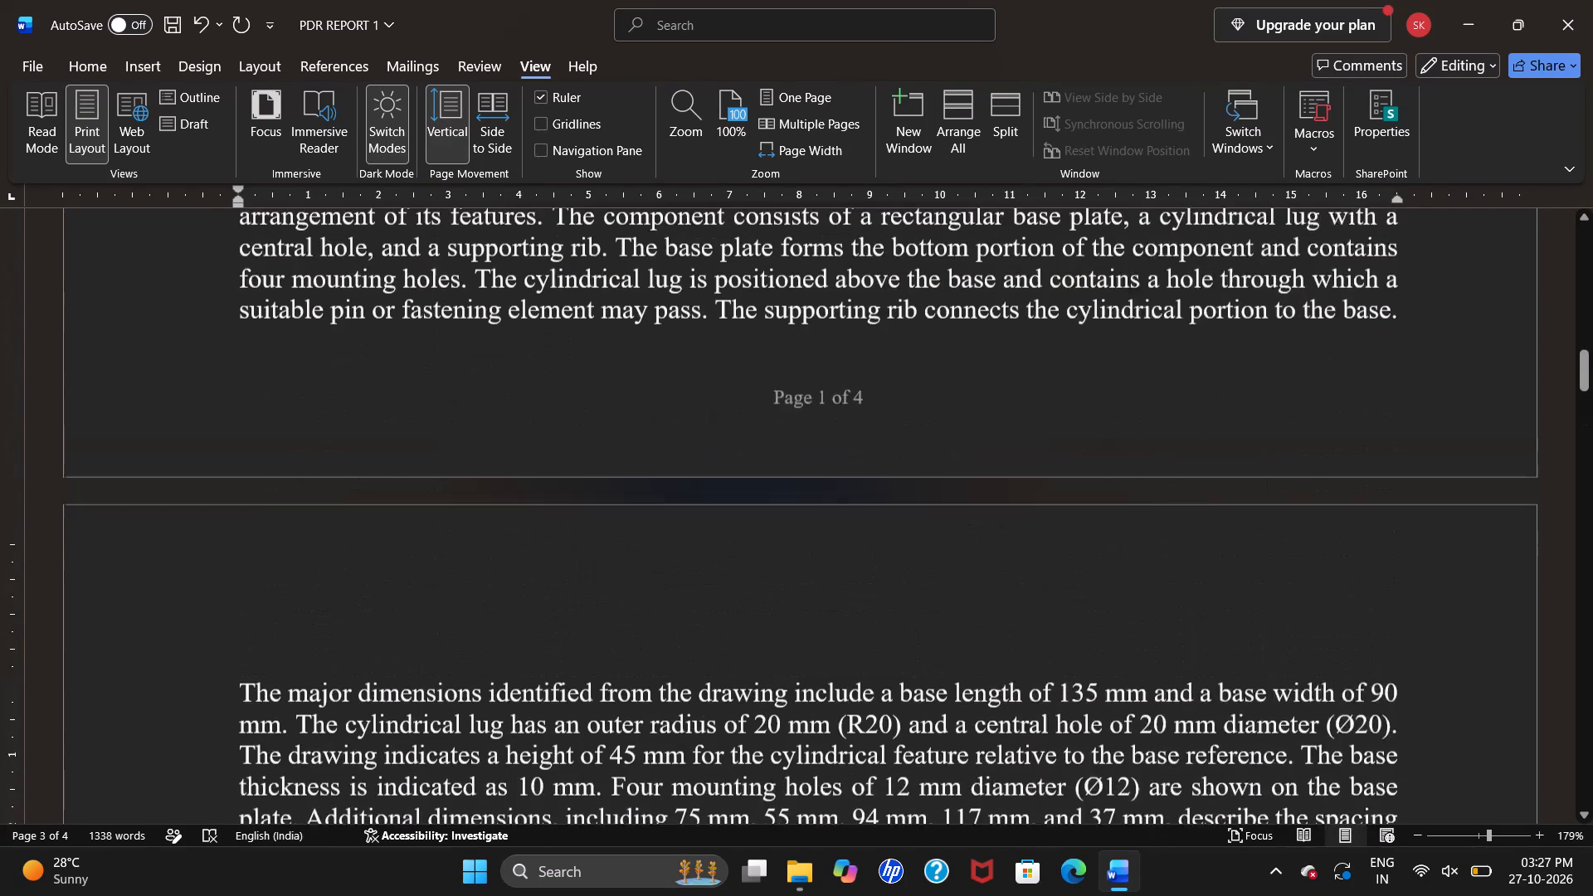
Examine the paragraph breaks and numbered list indentation in 5.0 Theory and Design of the Micro Project.
key("Down")
key("Down")
key("Down")
key("Down")
key("Down")
key("Down")
key("Down")
key("Down")
key("Down")
key("Down")
key("Down")
key("Down")
key("Down")
key("Down")
key("Down")
key("Down")
key("Down")
key("Down")
key("Down")
key("Down")
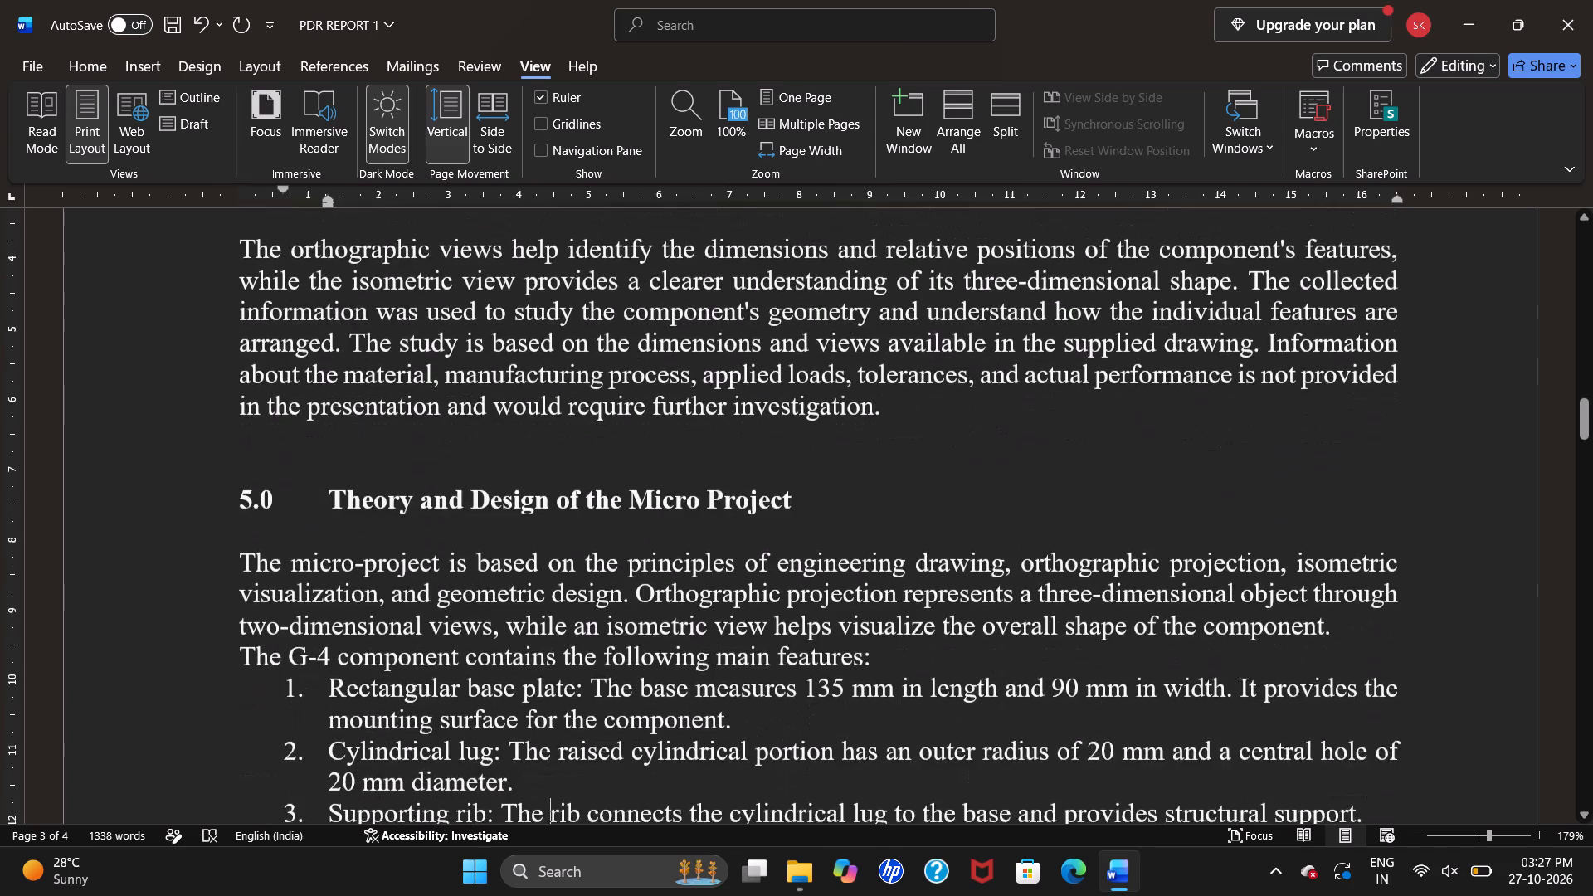
key("Down")
key("Down")
key("Down")
key("Down")
key("Down")
key("Down")
key("Down")
key("Down")
key("Down")
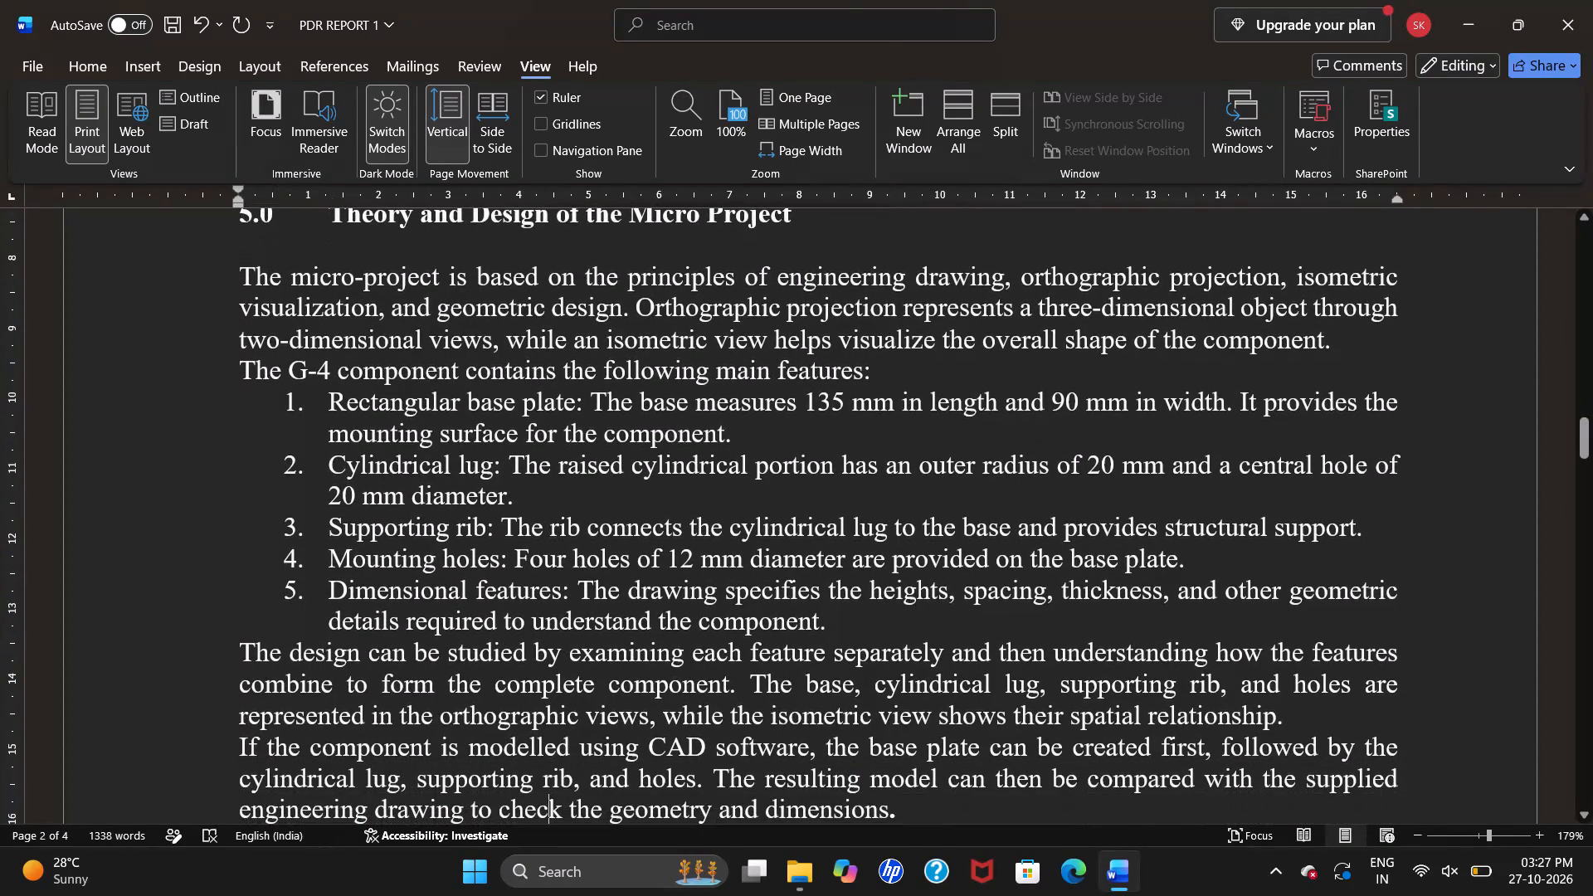
Align the five-item numbered feature list in 5.0 with the left margin and start its item text at about 0.5 cm.
key("Up")
key("Up")
key("Up")
key("Up")
key("Up")
key("Up")
key("Up")
key("Up")
key("Up")
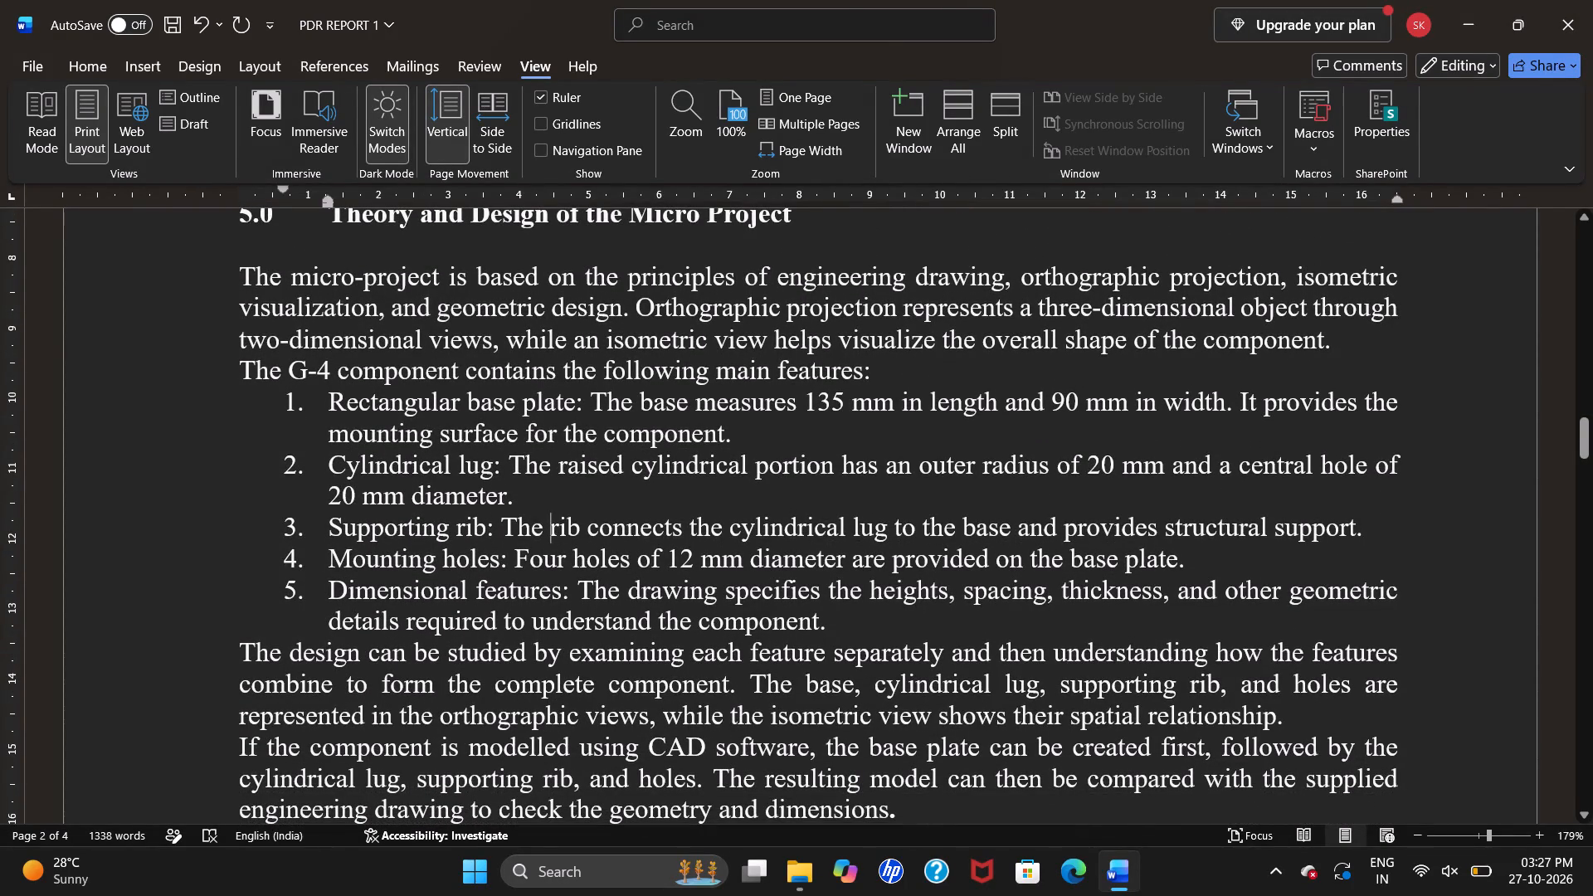
key("Up")
left_click_drag(327, 394, 807, 635)
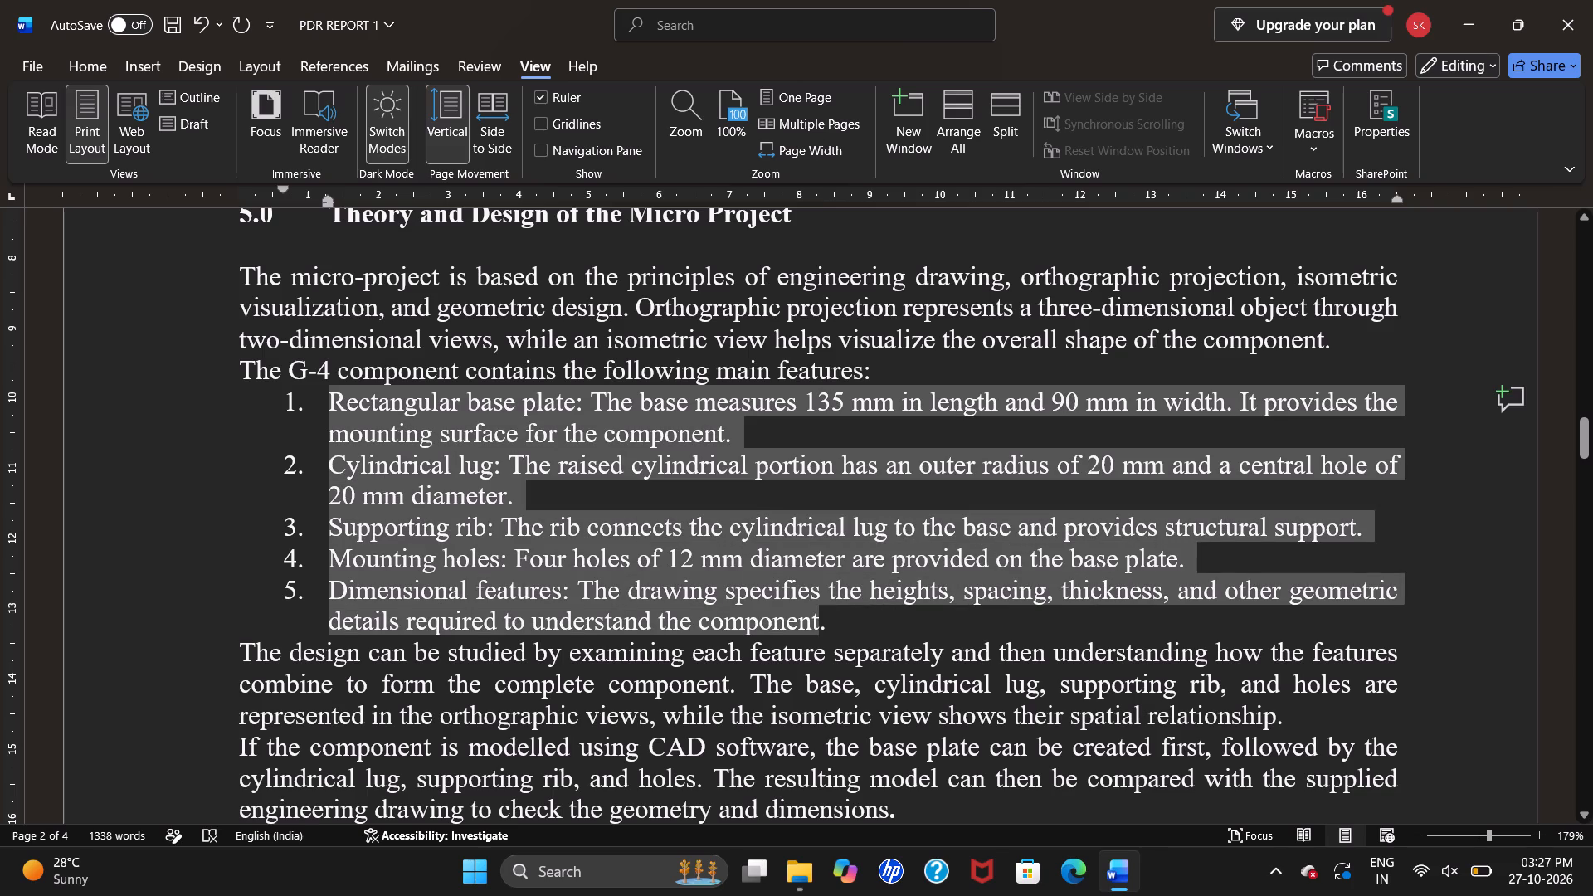
left_click_drag(807, 635, 850, 626)
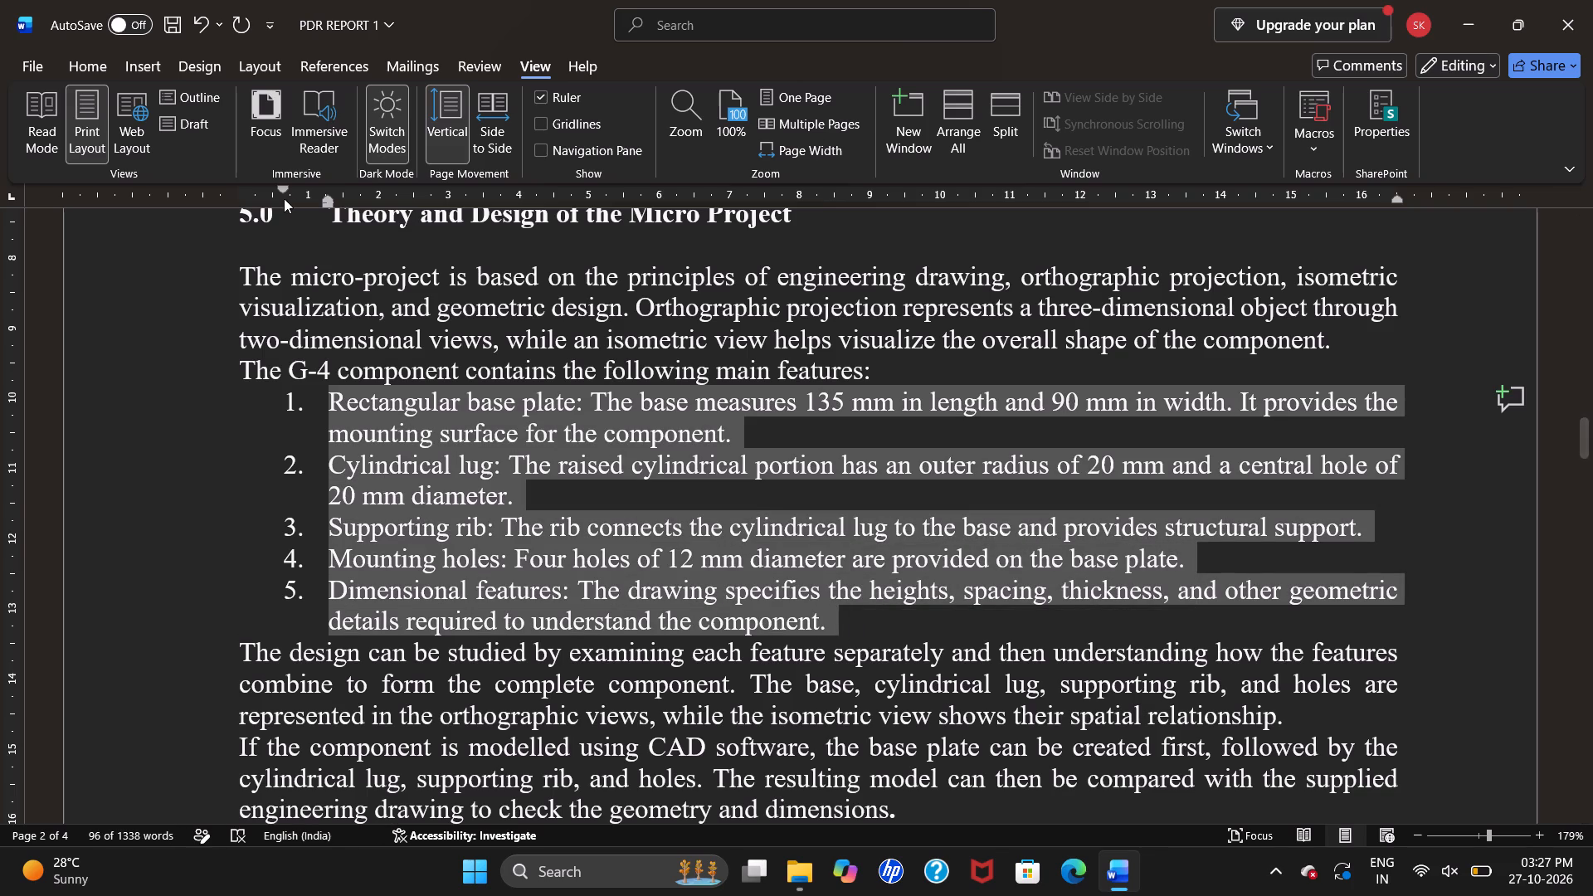
left_click_drag(284, 187, 268, 187)
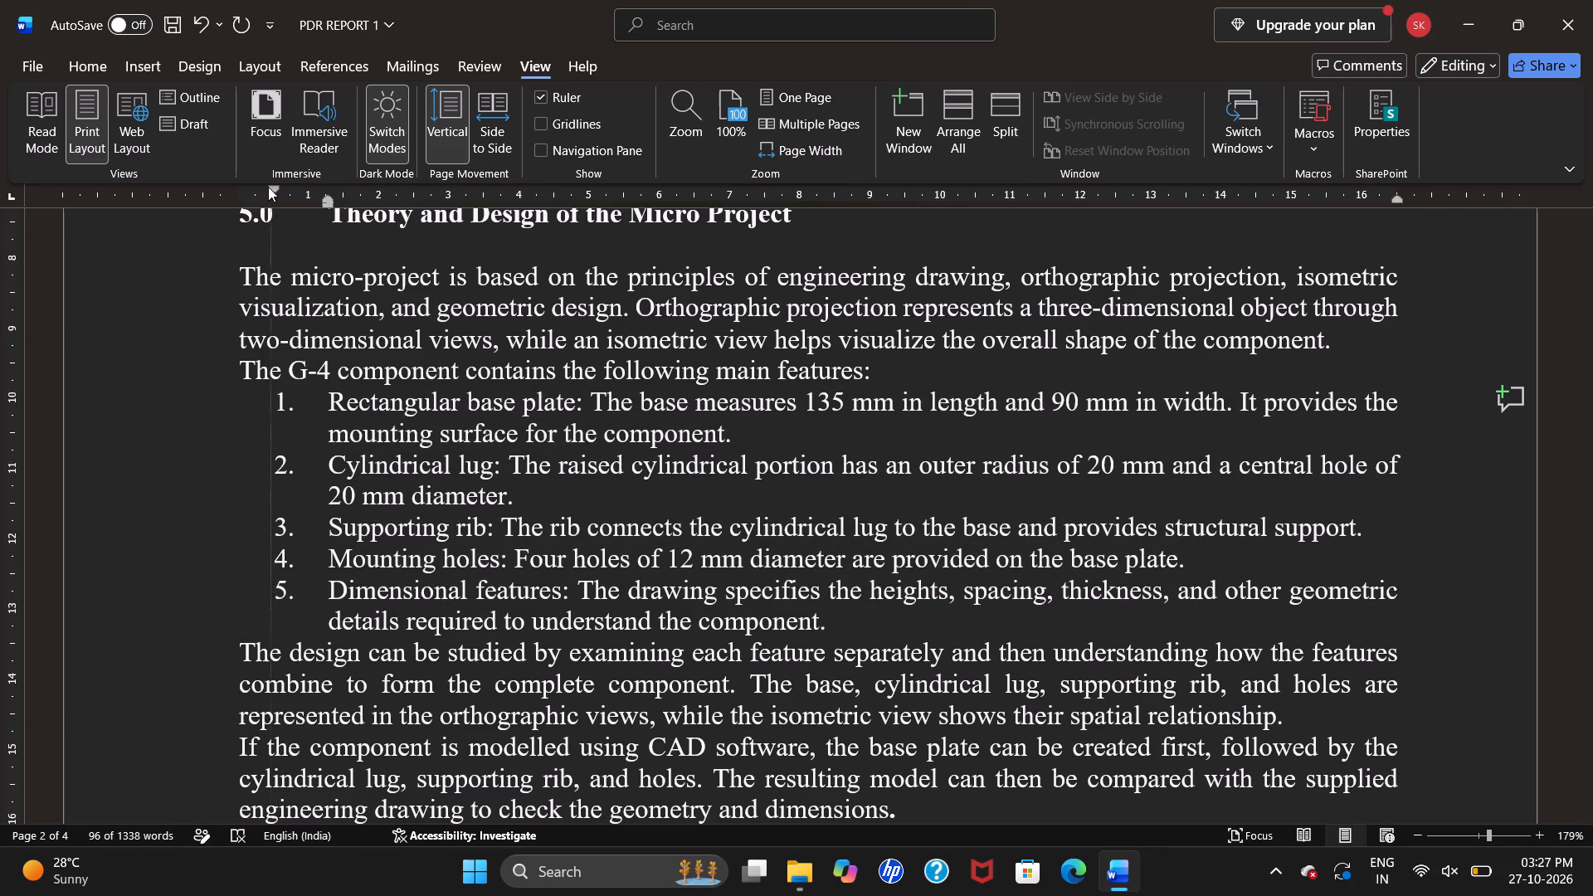
left_click_drag(268, 187, 241, 181)
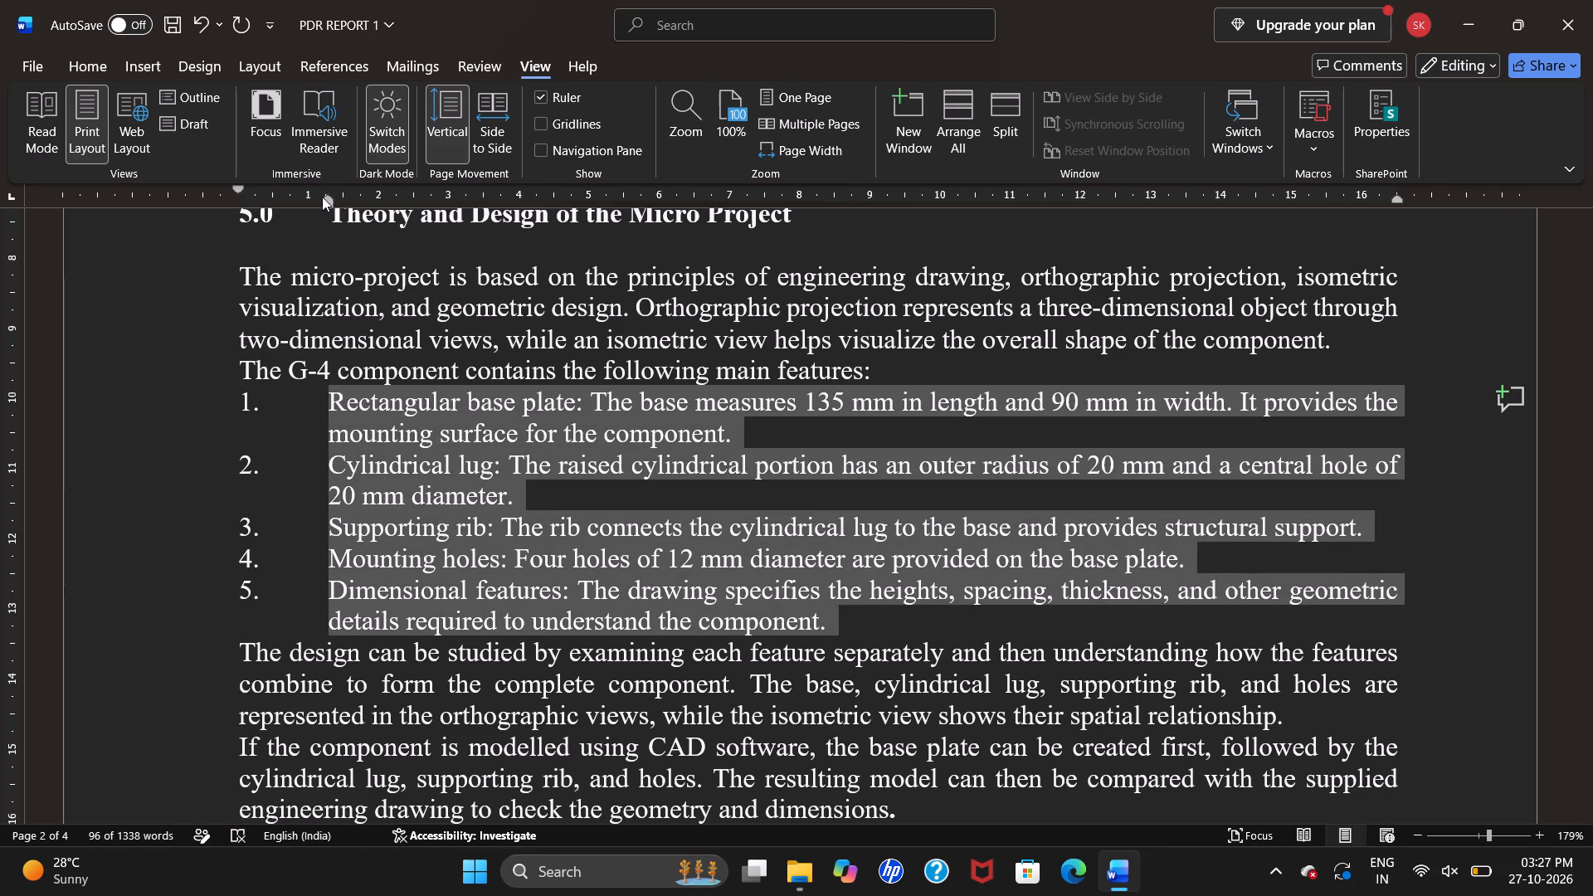
left_click_drag(329, 197, 279, 197)
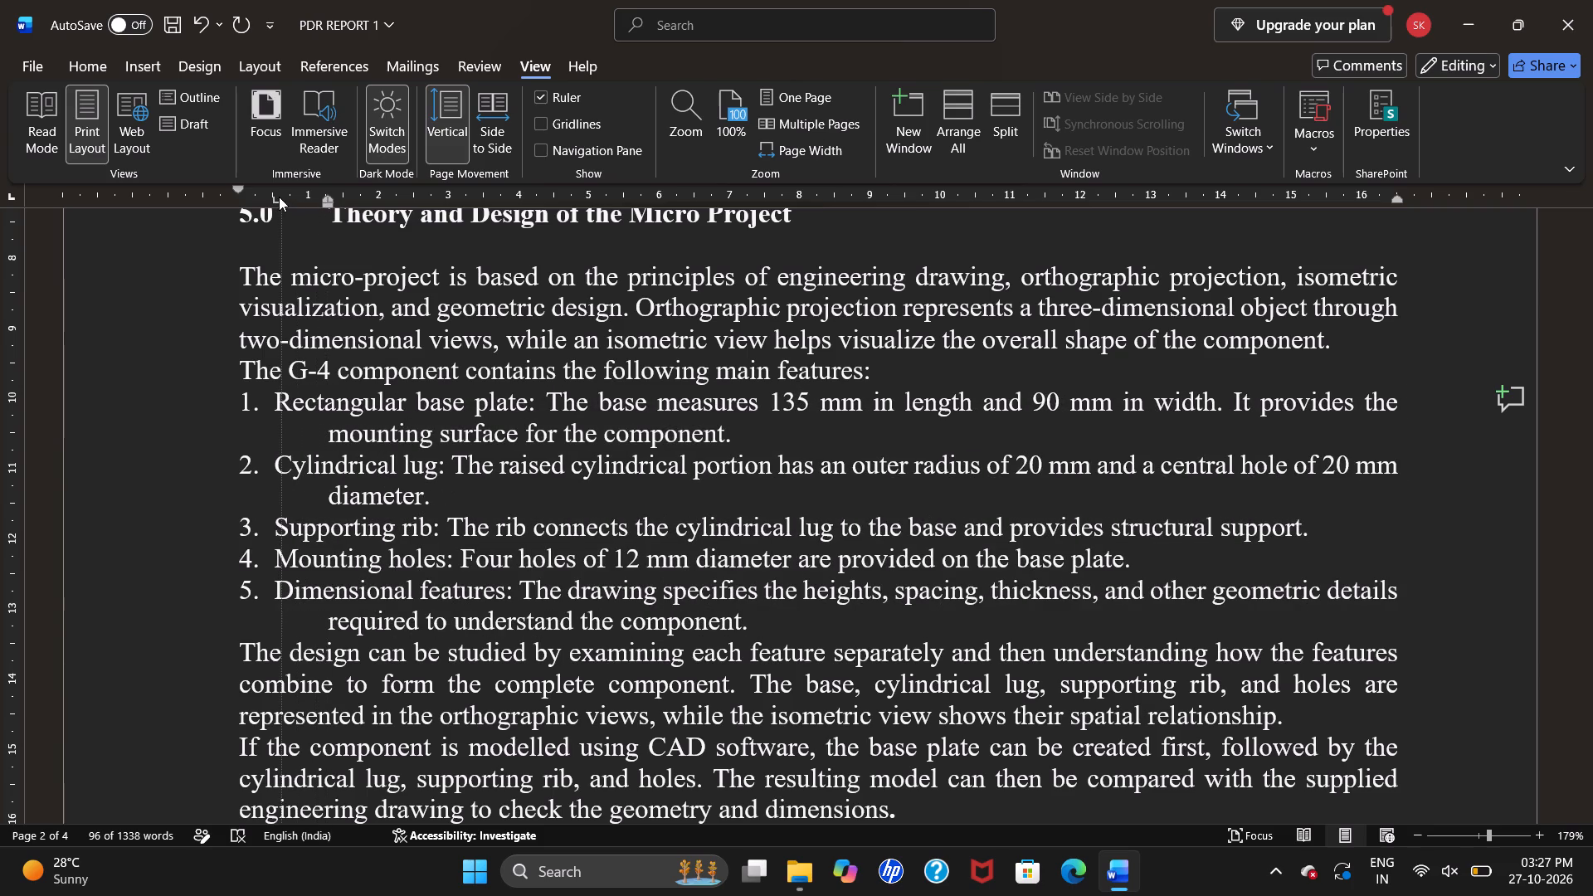
left_click_drag(279, 197, 280, 195)
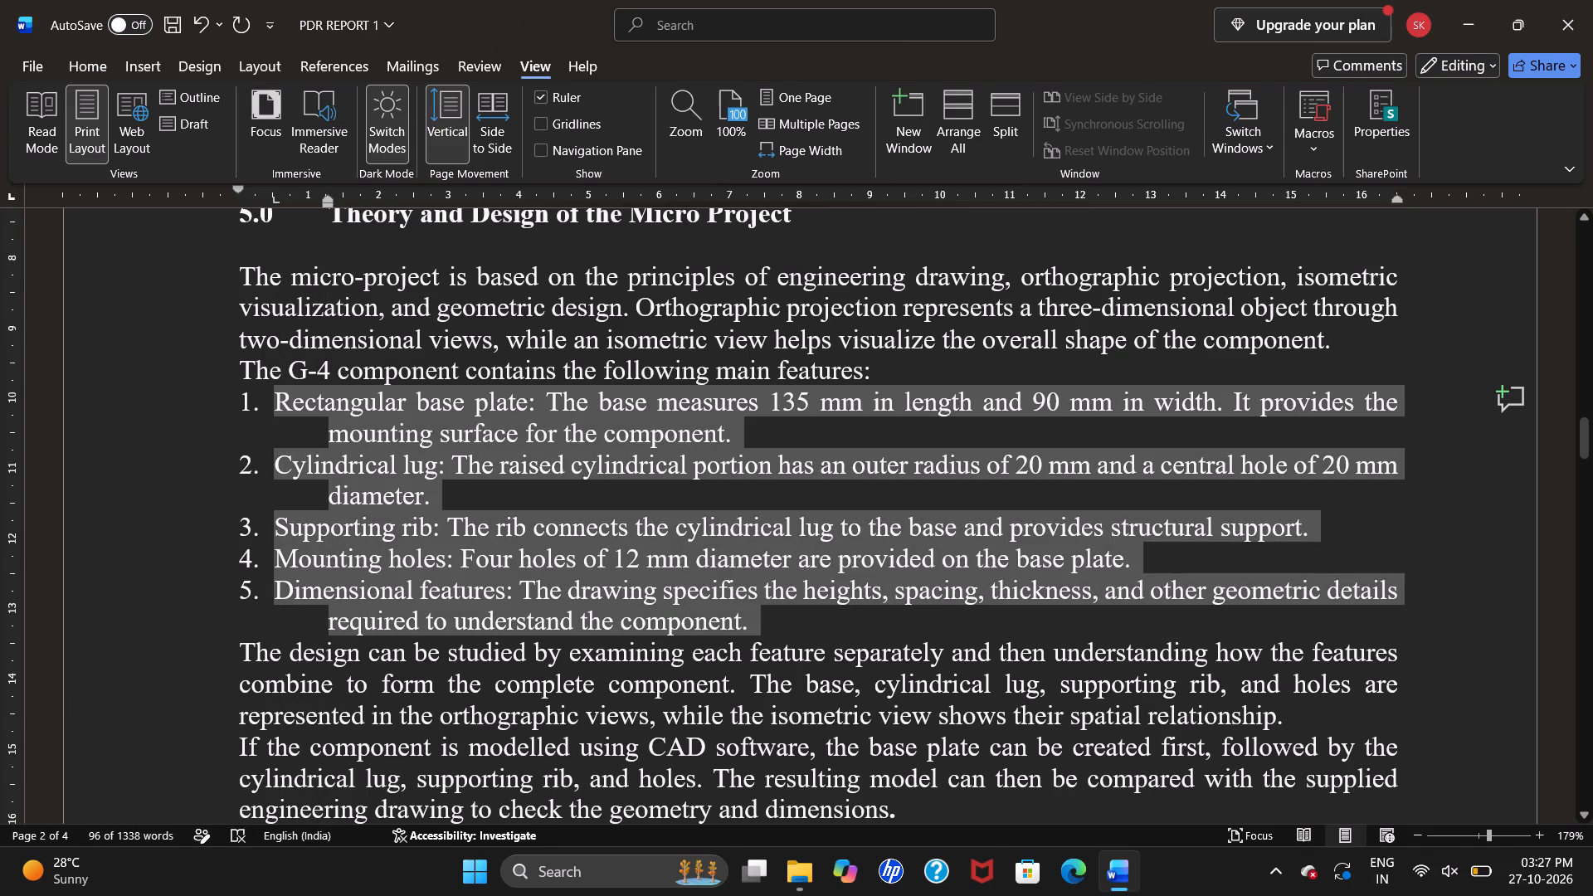
Set the hanging indent of feature list items 1, 2 and 5 to about 0.5 cm so wrapped lines align with the item text.
left_click(330, 436)
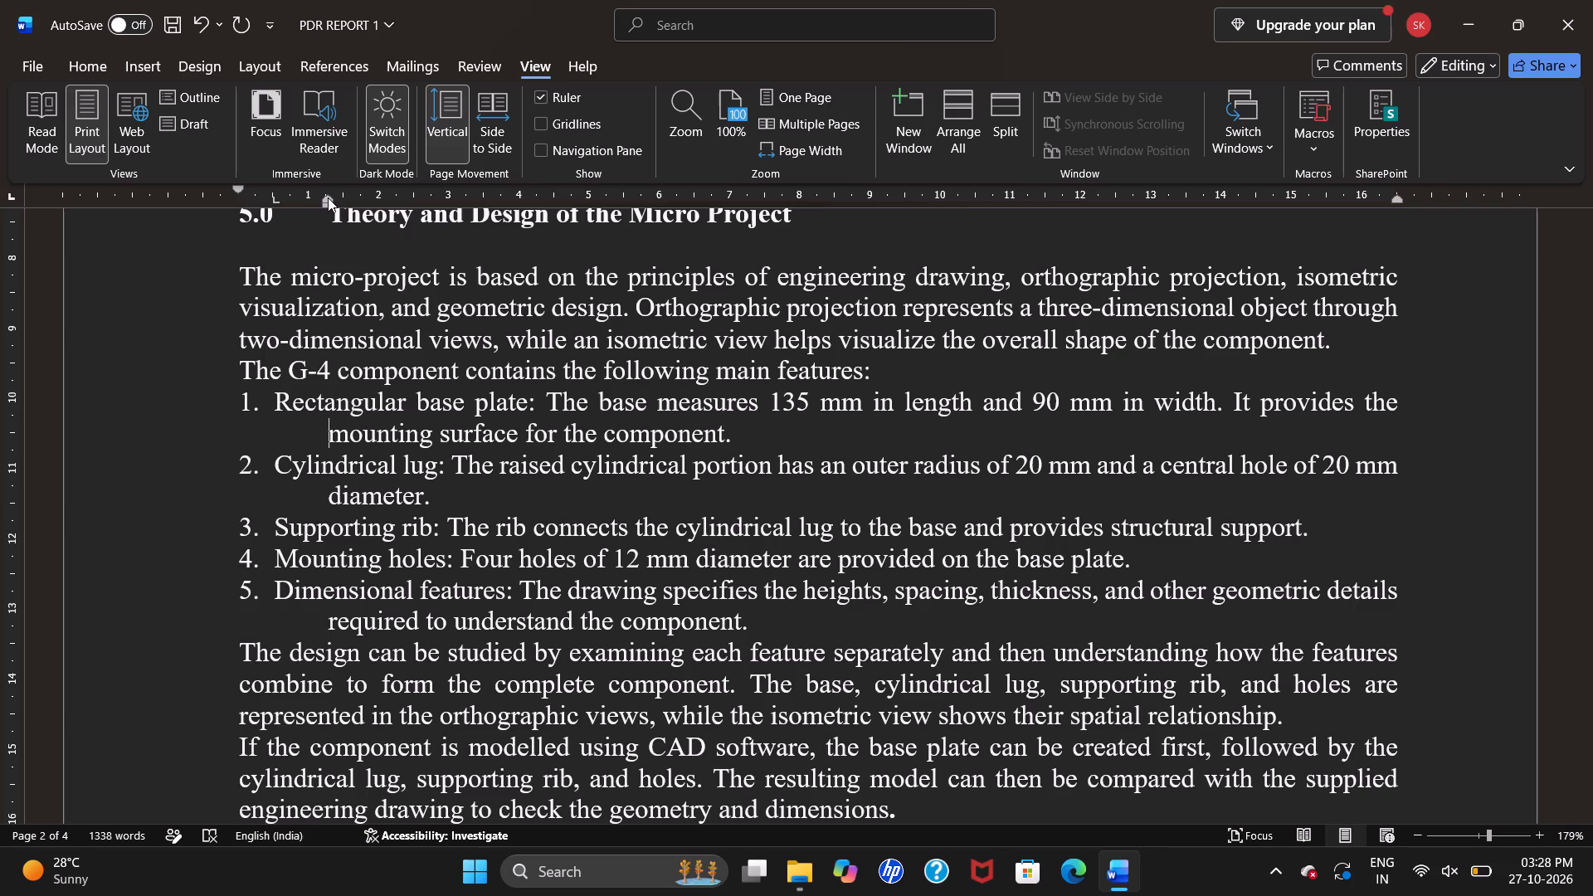
left_click_drag(328, 197, 271, 202)
left_click(327, 495)
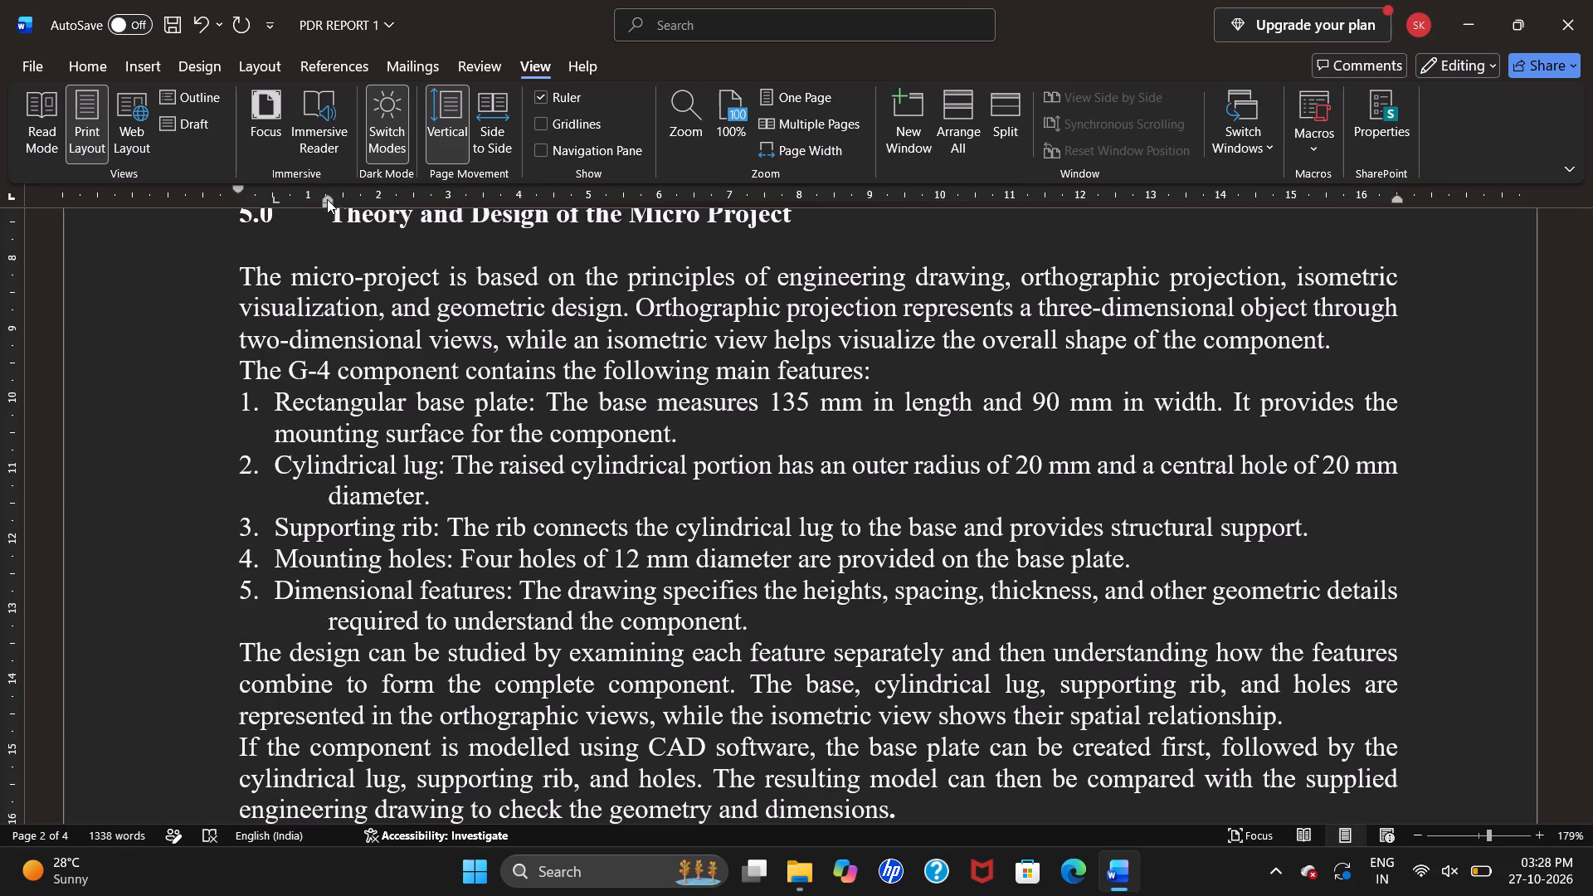
left_click_drag(327, 199, 273, 204)
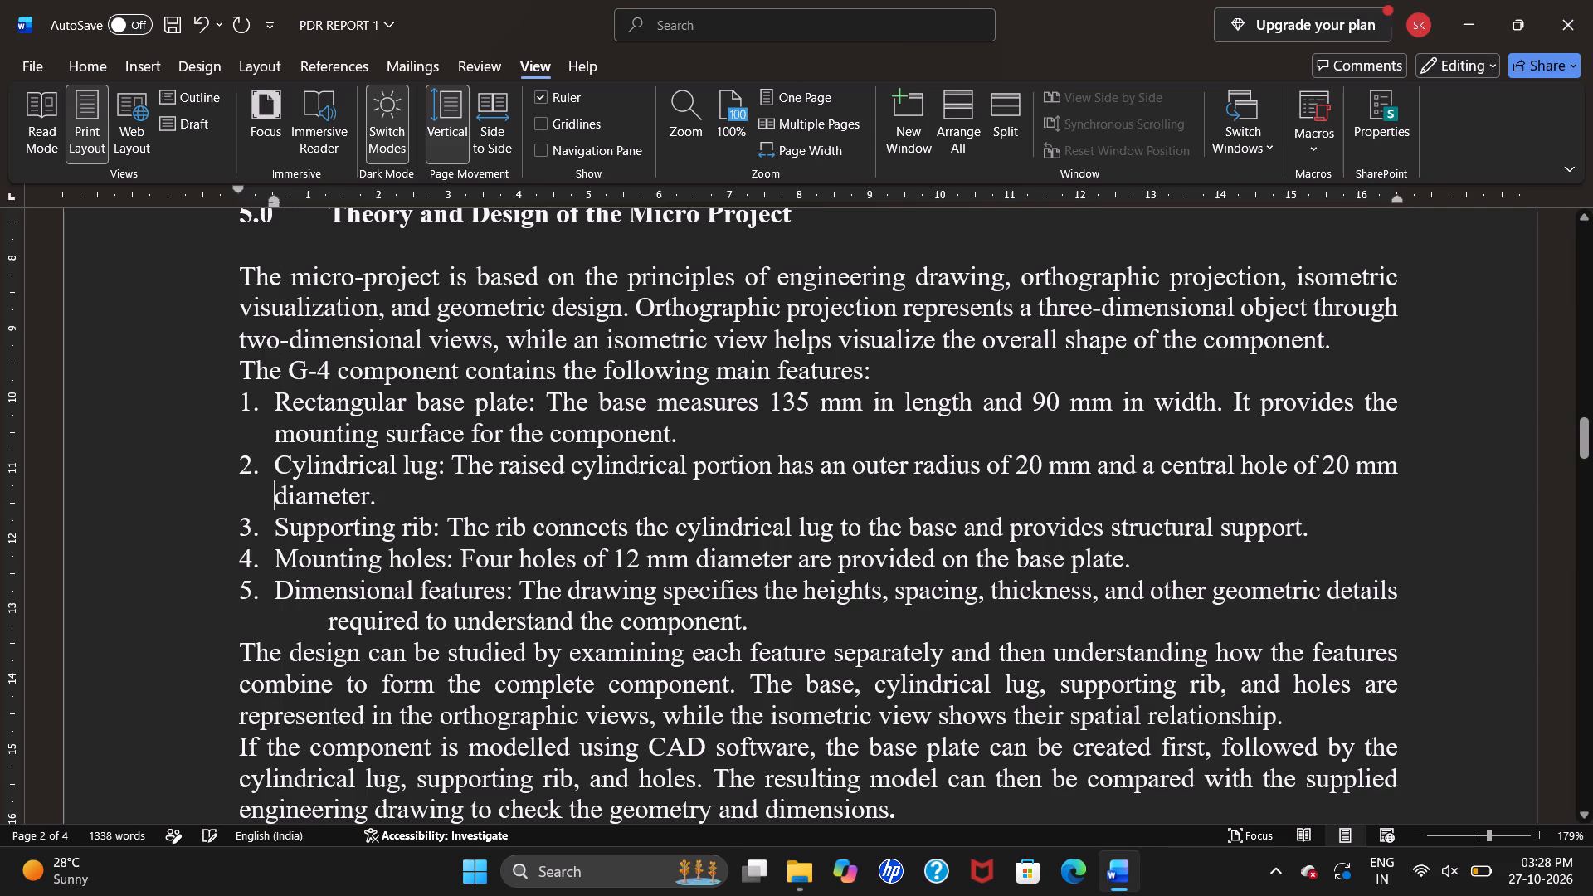
left_click(840, 620)
left_click(325, 625)
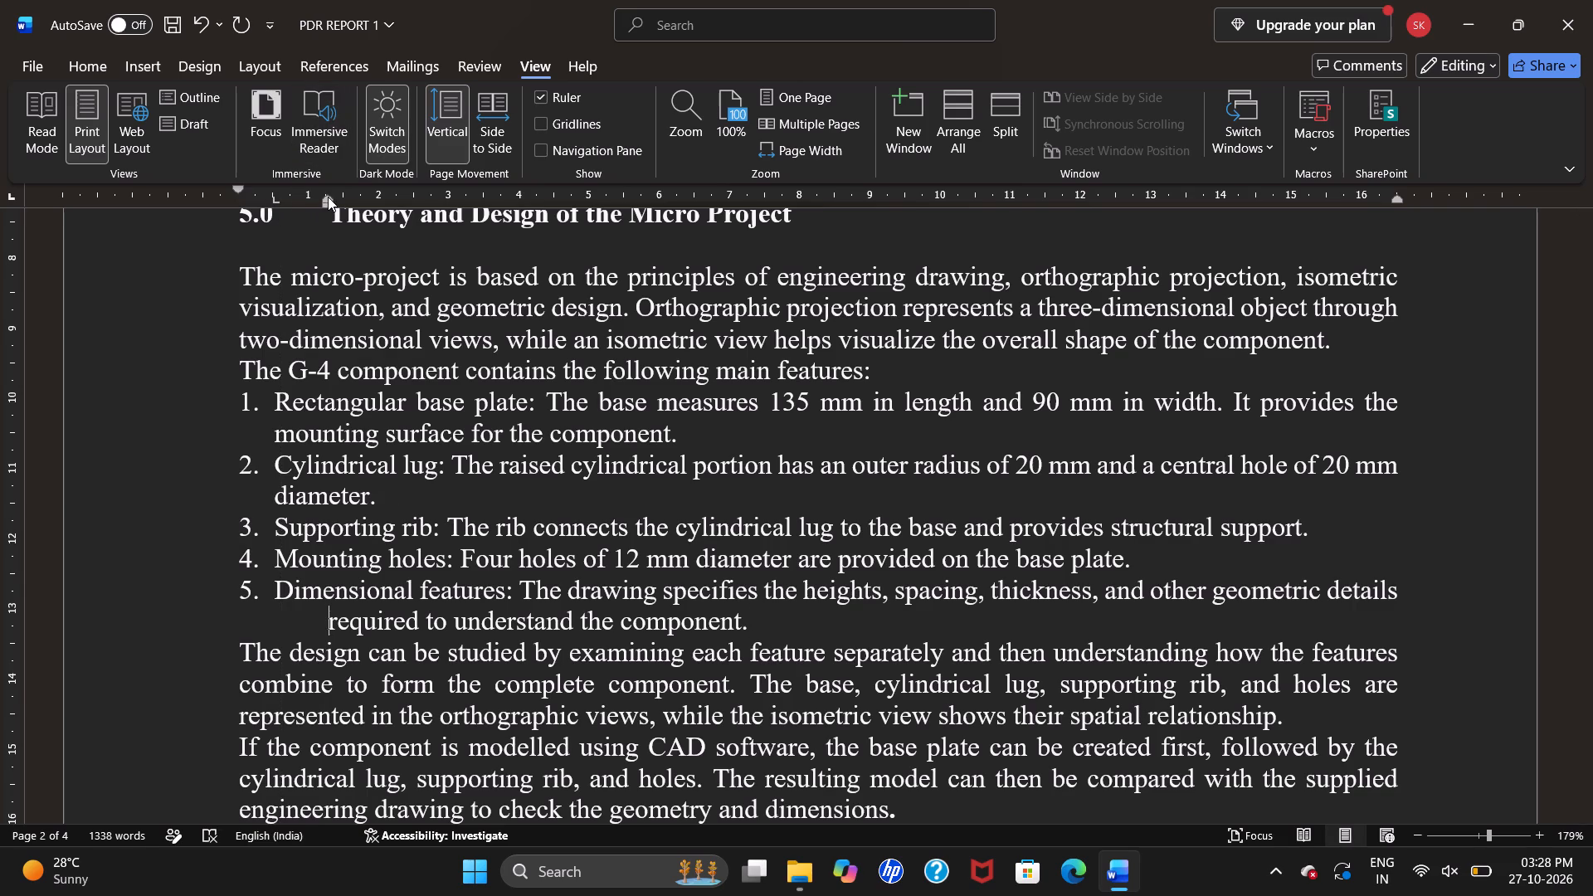
left_click_drag(328, 197, 278, 196)
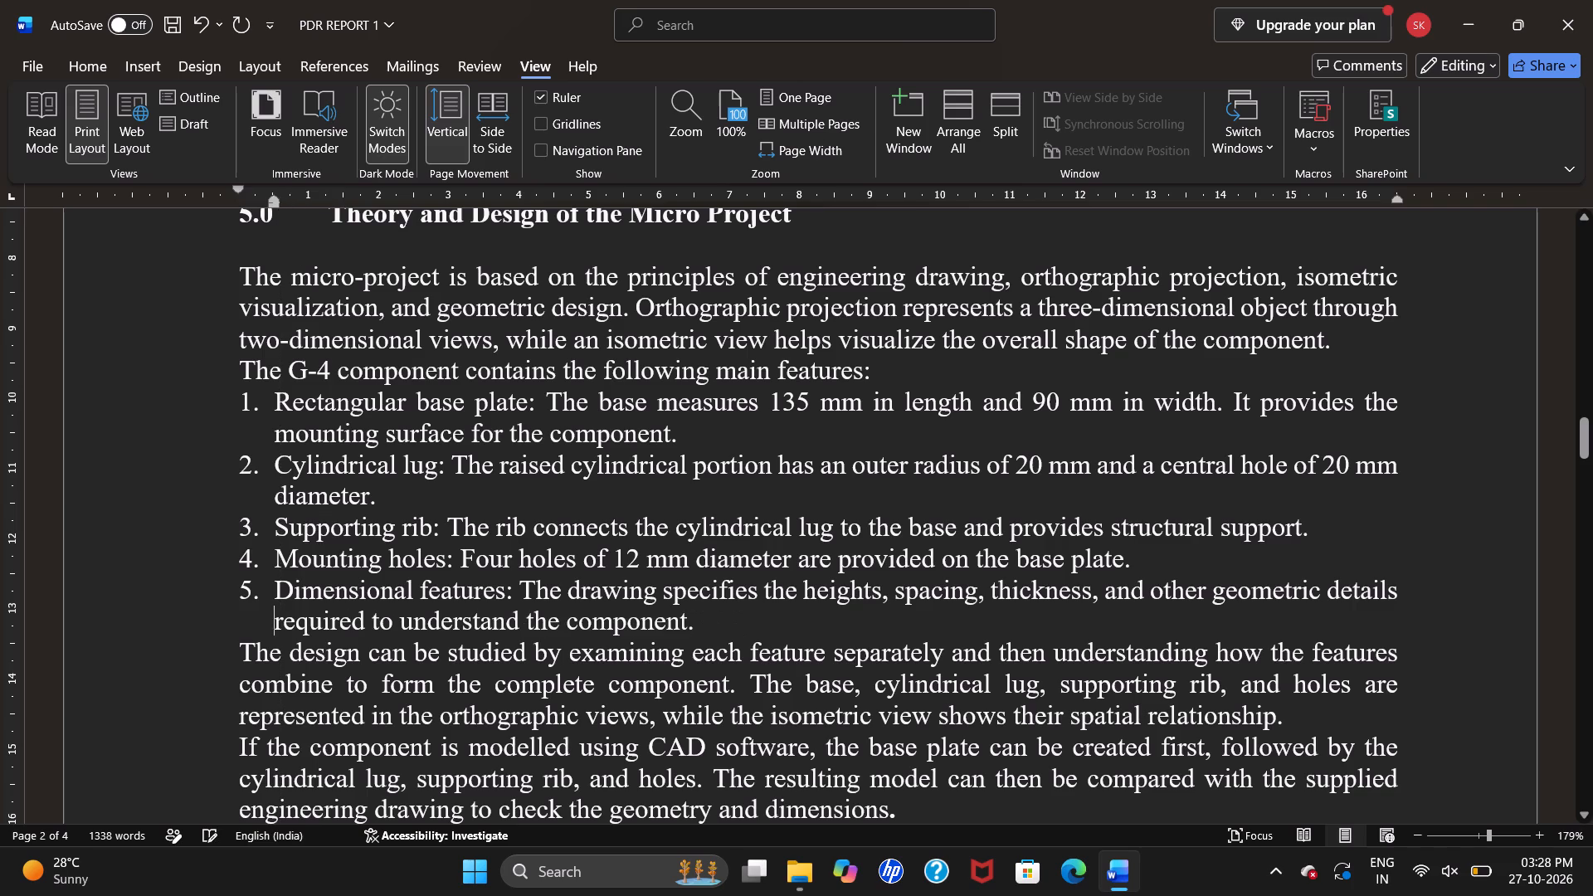
left_click(718, 617)
Review the layout from the end of 5.0 through the 6.0 Methodology Followed list to 7.1 Engineering Drawing.
key("Down")
key("Down")
key("Down")
key("Down")
key("Down")
key("Down")
key("Down")
key("Down")
key("Down")
key("Down")
key("Down")
key("Down")
key("Down")
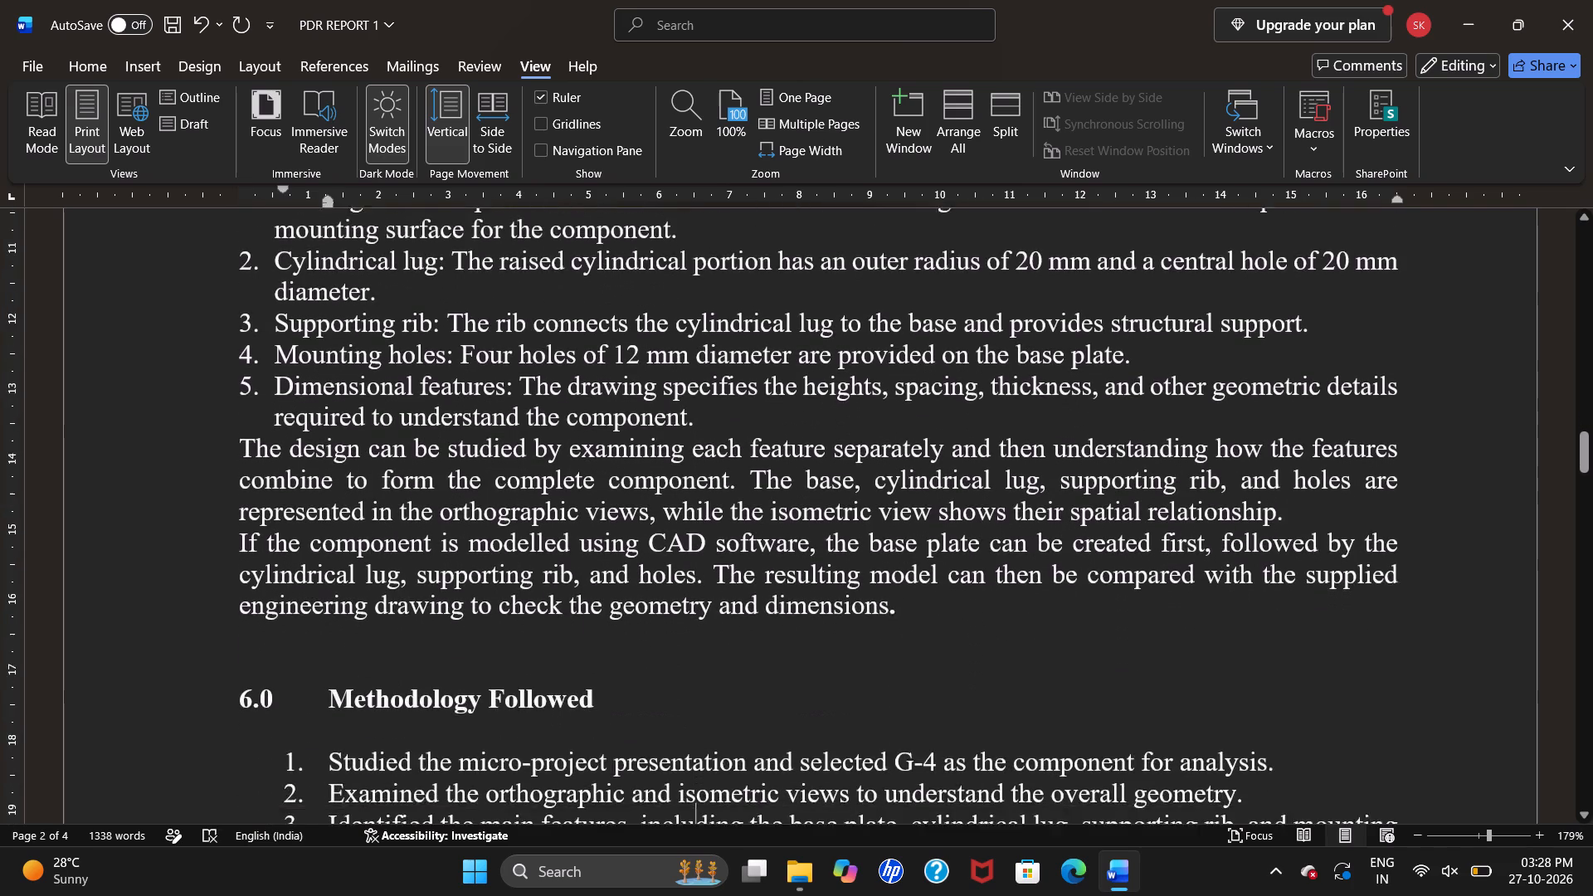
key("Down")
key("Down")
key("Down")
key("Down")
key("Down")
key("Down")
key("Down")
key("Down")
key("Down")
key("Down")
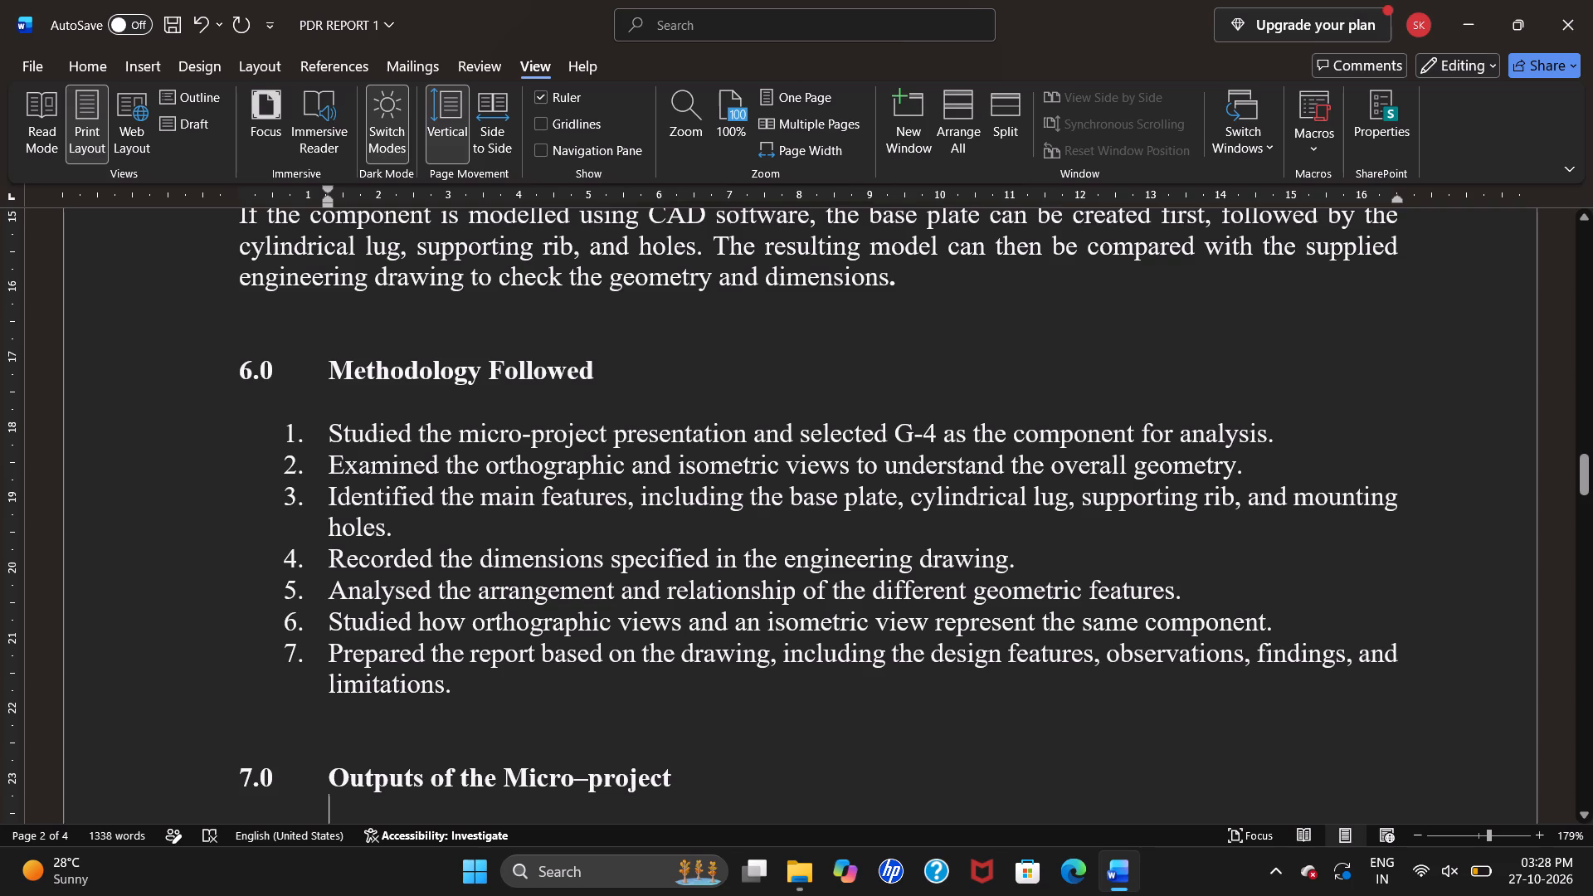
key("Down")
key("Down")
key("Down")
key("Down")
key("Down")
key("Down")
key("Down")
key("Down")
key("Down")
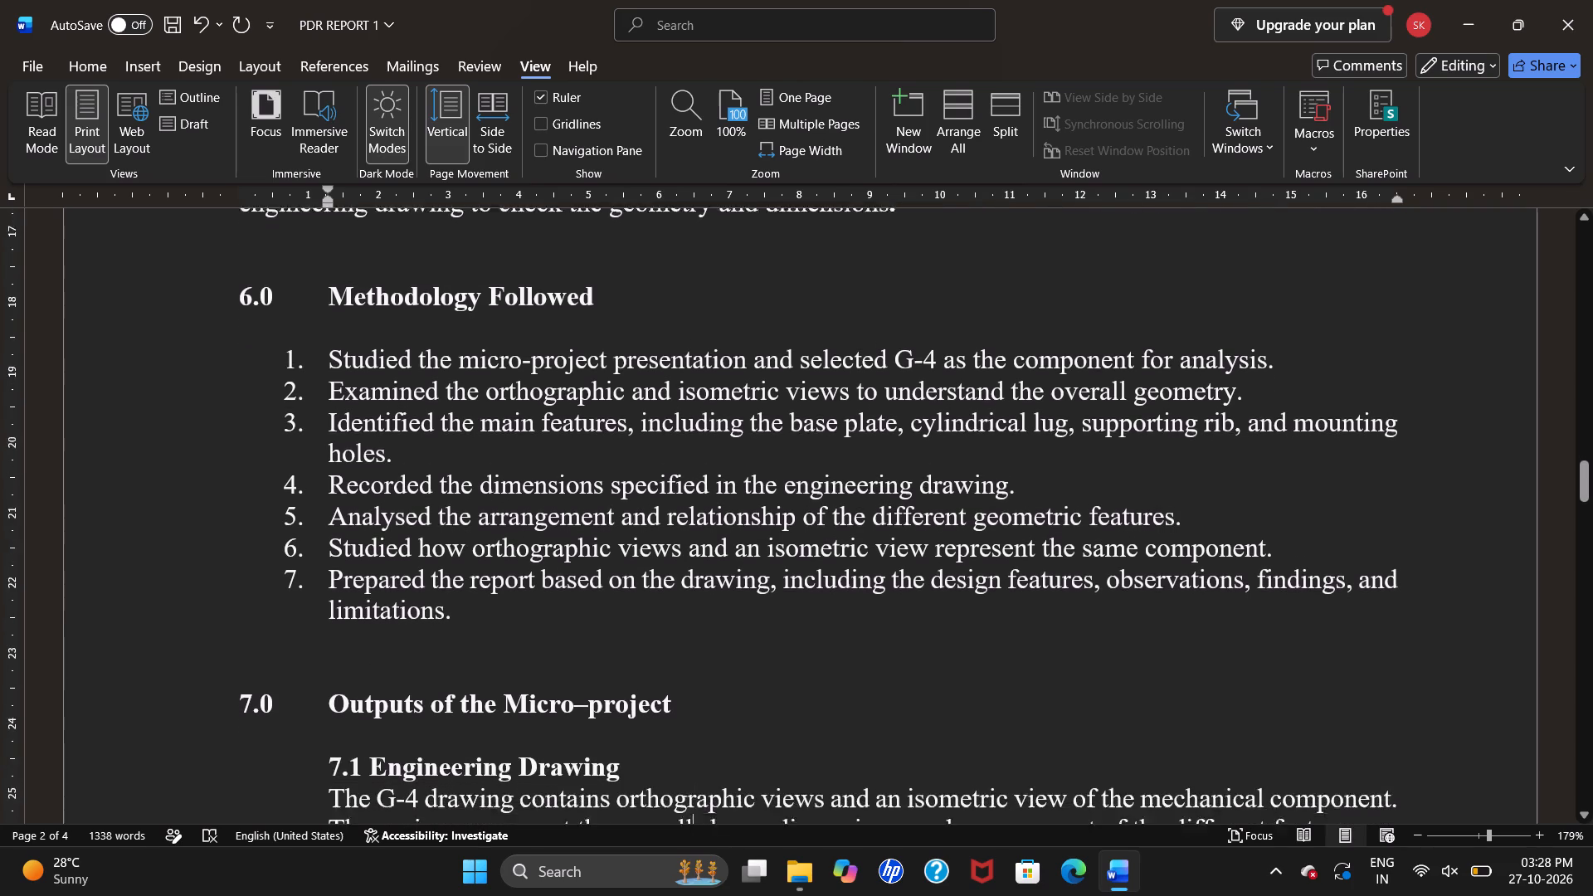
Review the layout of 7.0 Outputs of the Micro–project from 7.1 Engineering Drawing through 7.5 Conclusion.
key("Up")
key("Up")
key("Up")
key("Up")
key("Up")
key("Up")
key("Up")
key("Up")
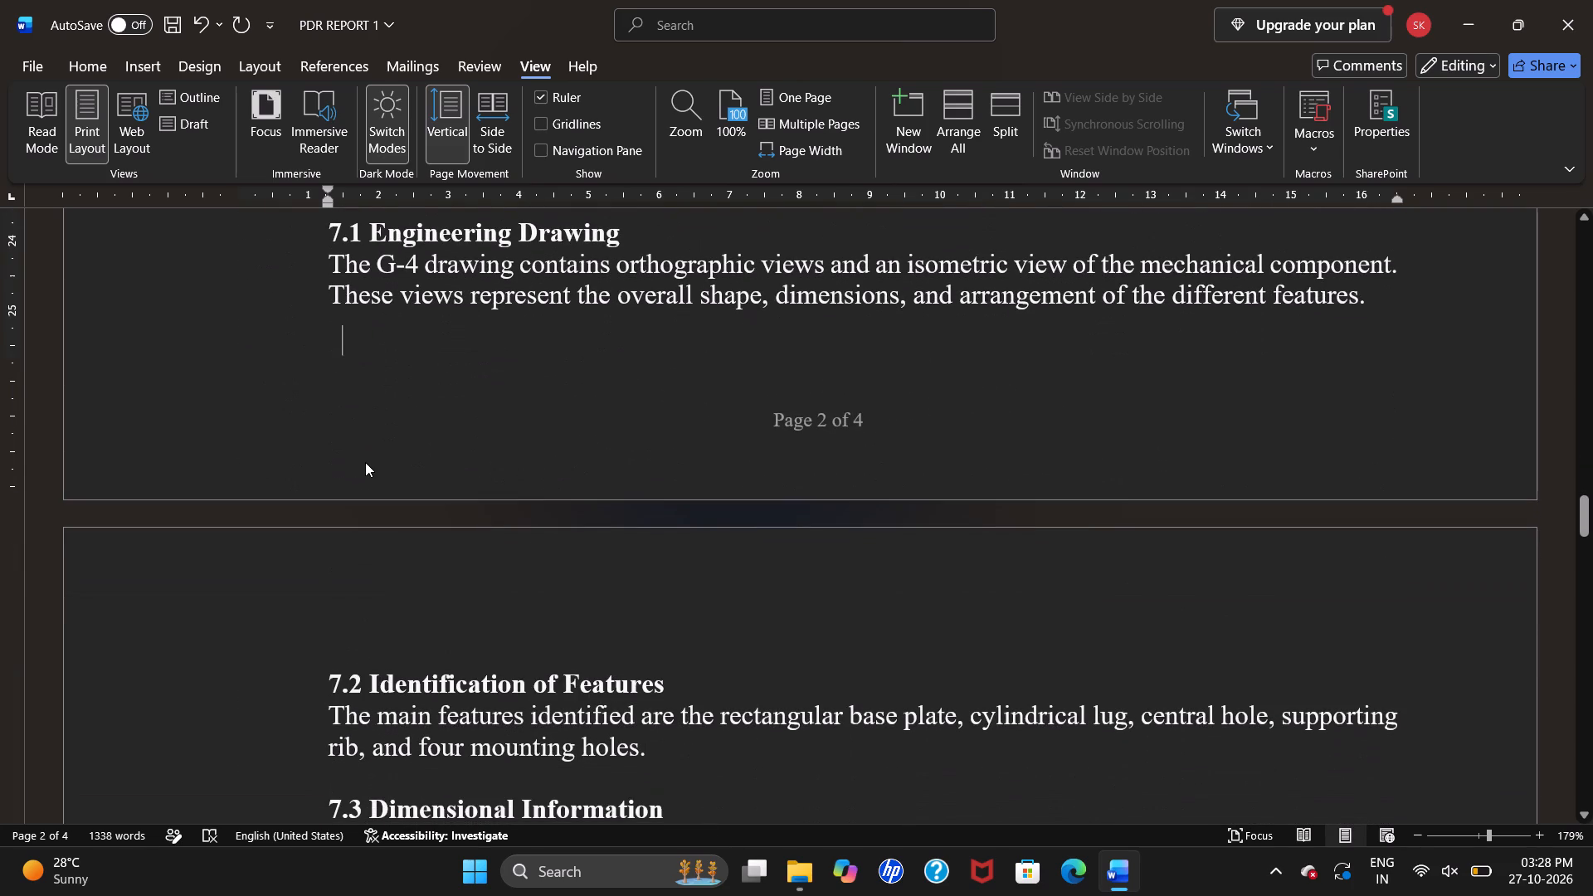
key("Up")
key("Up")
key("Up")
key("Up")
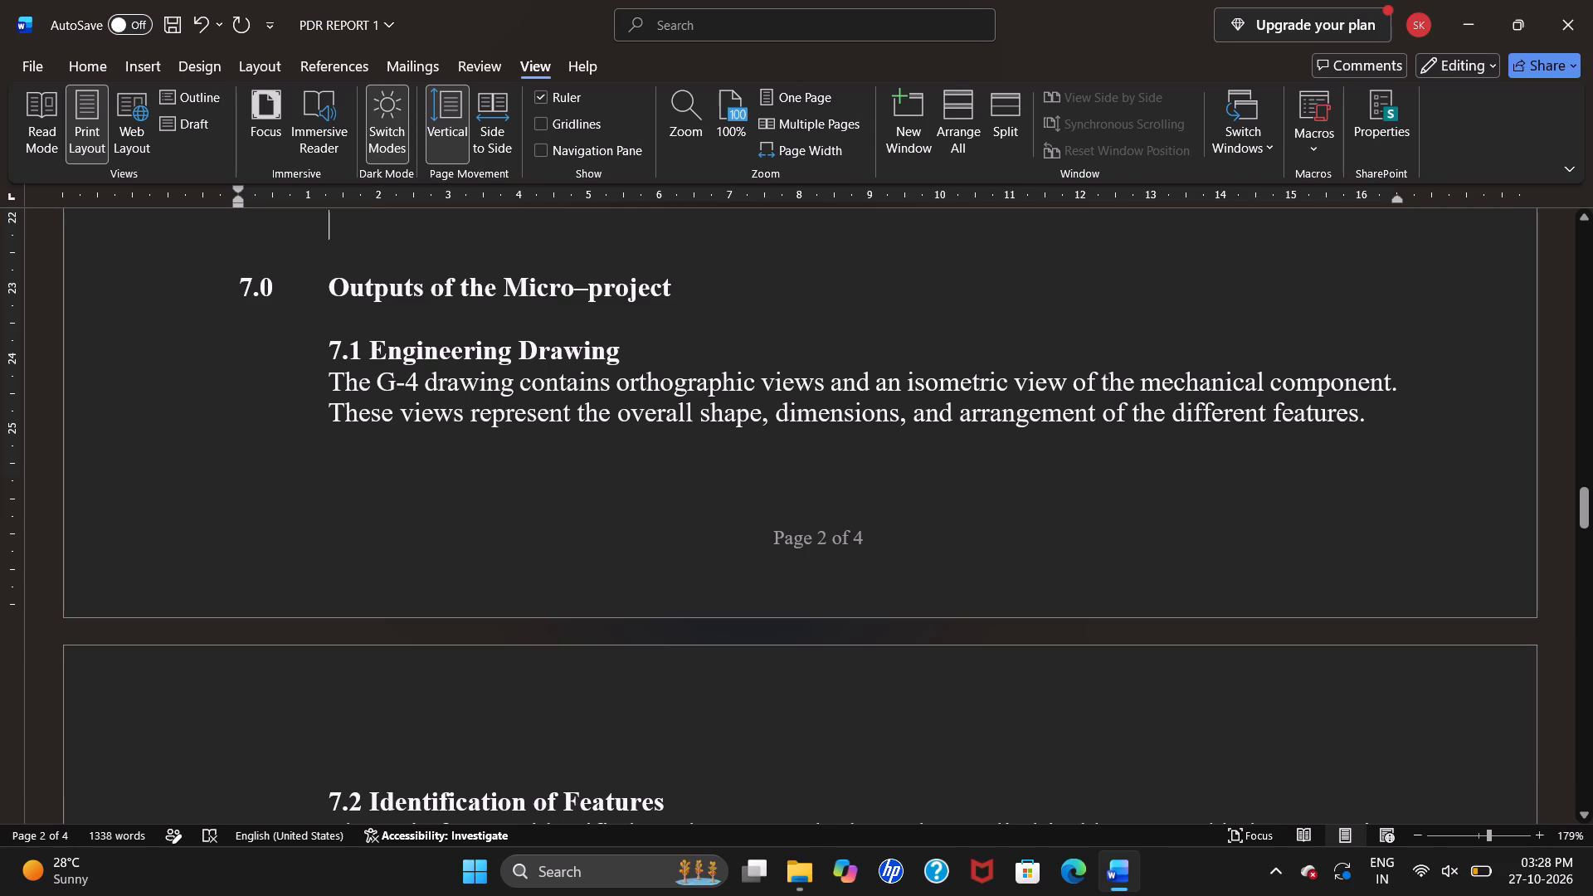
key("Down")
key("Down")
key("Down")
key("Down")
key("Down")
key("Down")
key("Down")
key("Down")
key("Down")
key("Down")
key("Down")
key("Down")
key("Down")
key("Down")
key("Down")
key("Down")
key("Down")
key("Down")
key("Down")
key("Down")
key("Down")
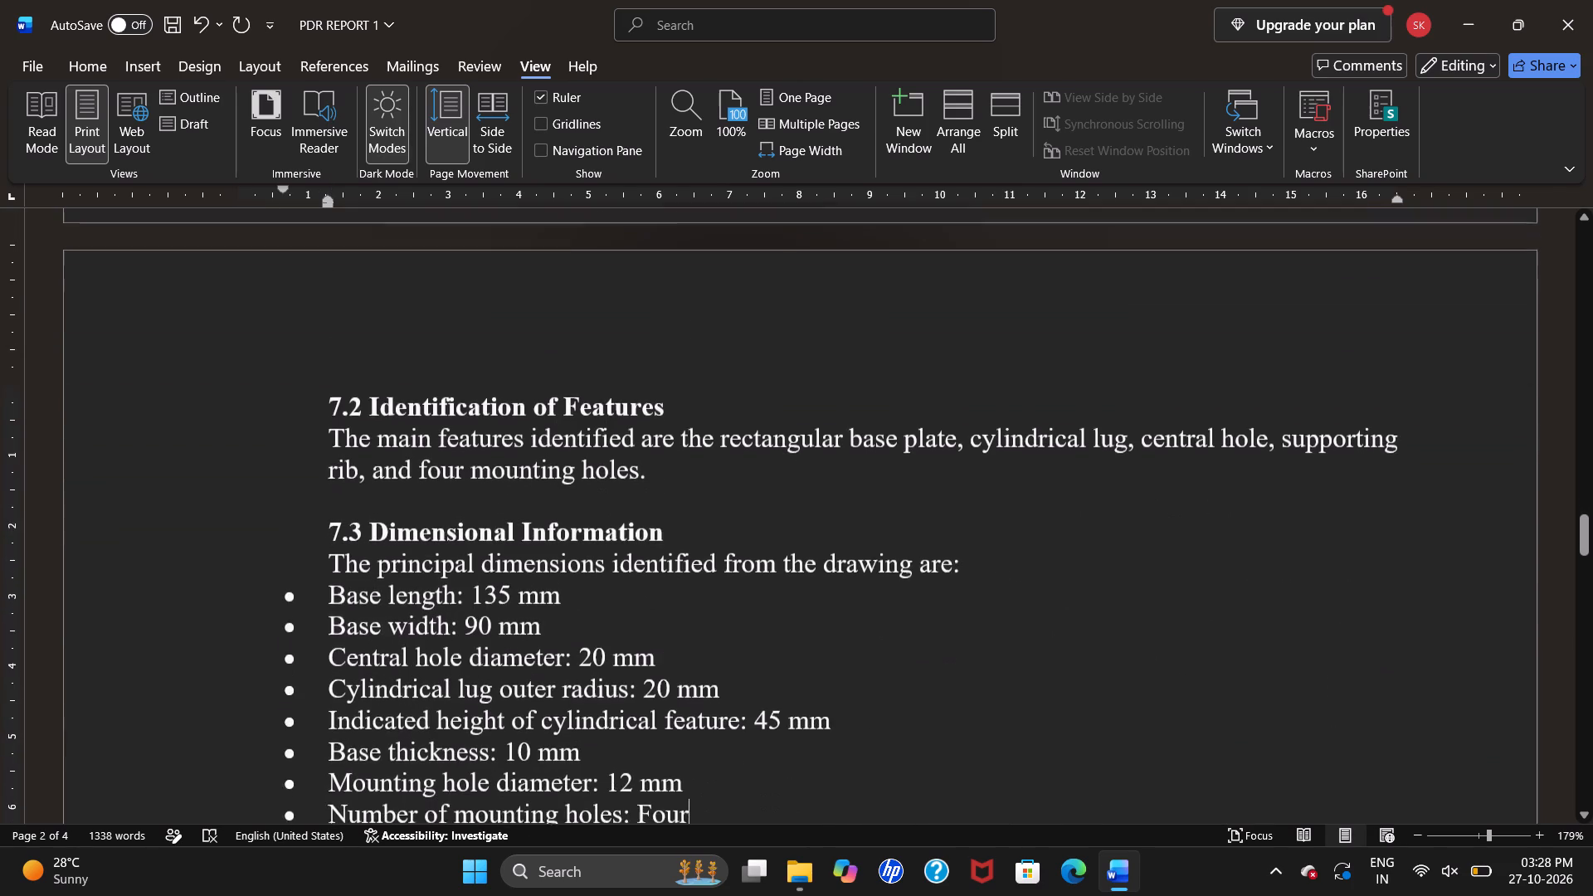
key("Down")
key("Down")
key("Down")
key("Down")
key("Down")
key("Down")
key("Down")
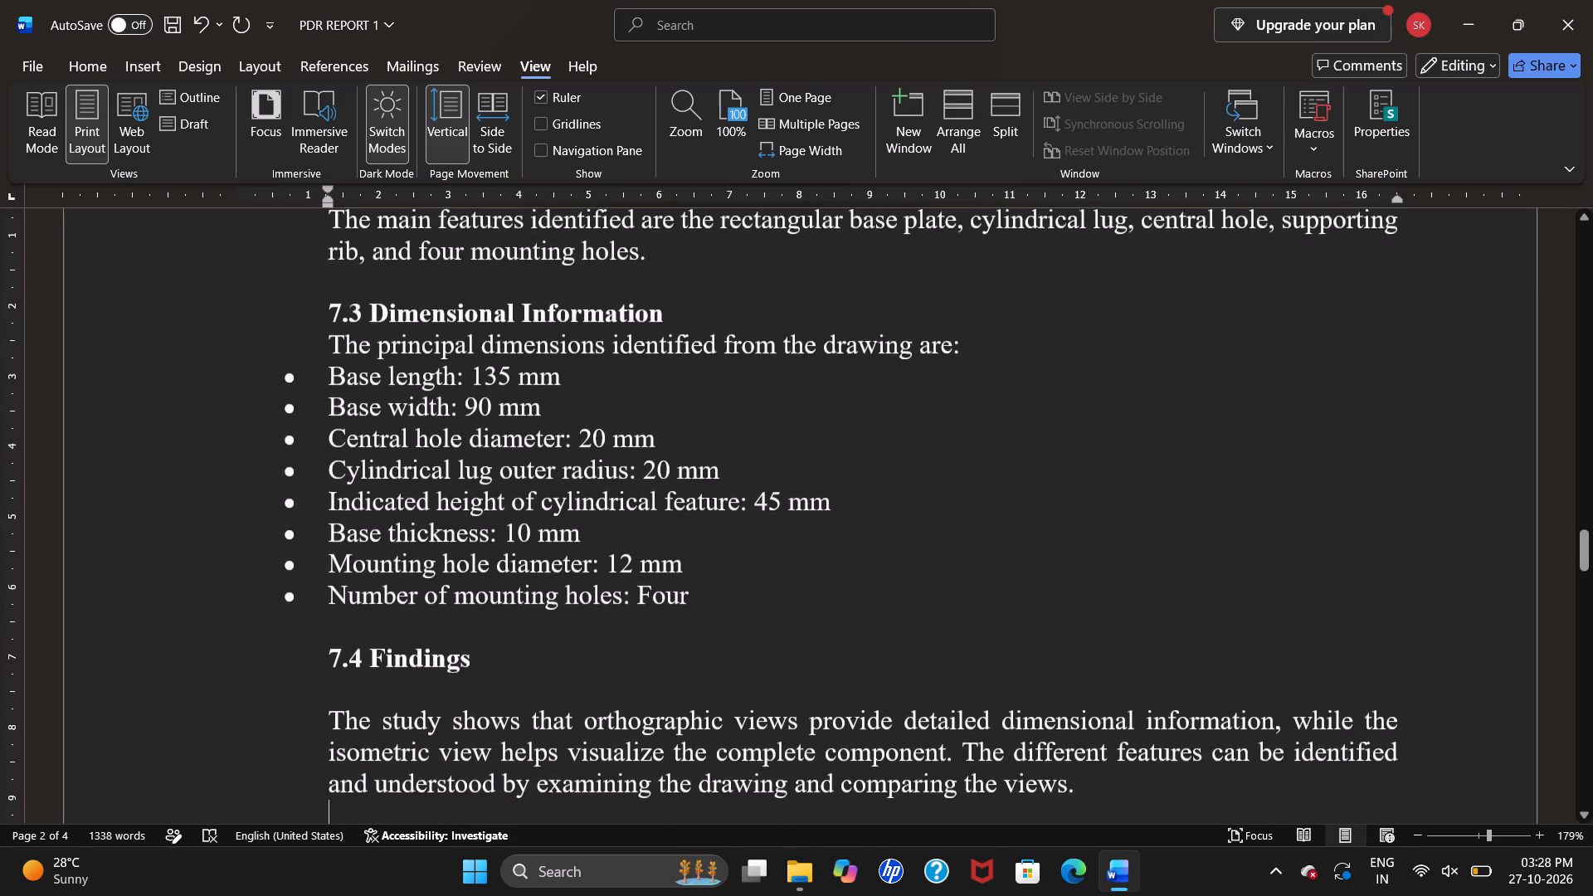
key("Down")
key("Down")
key("Down")
key("Down")
key("Down")
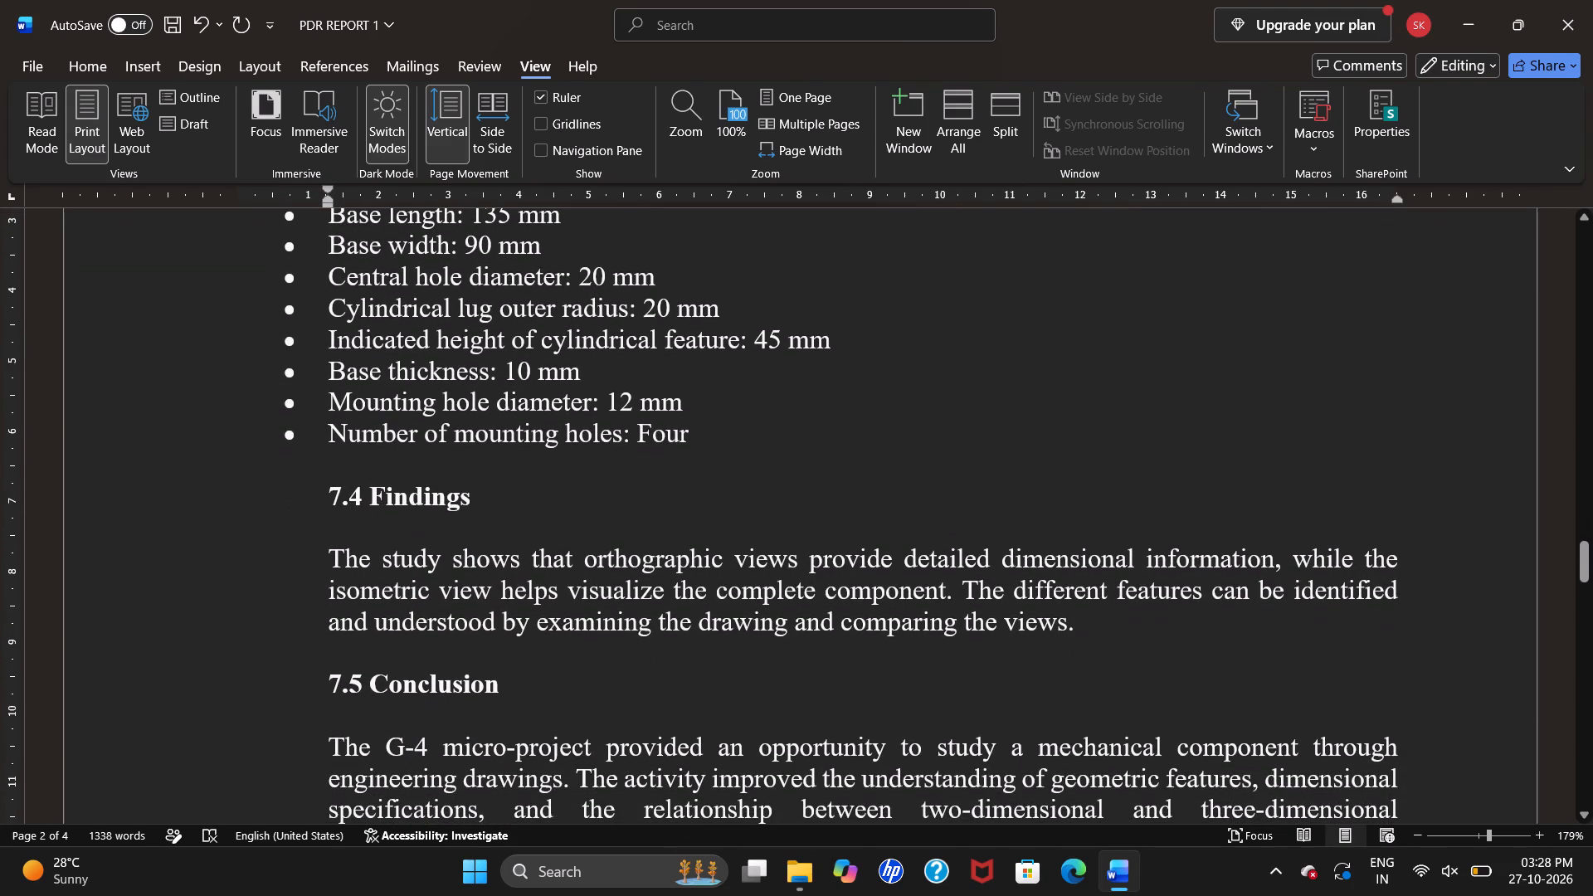
key("Down")
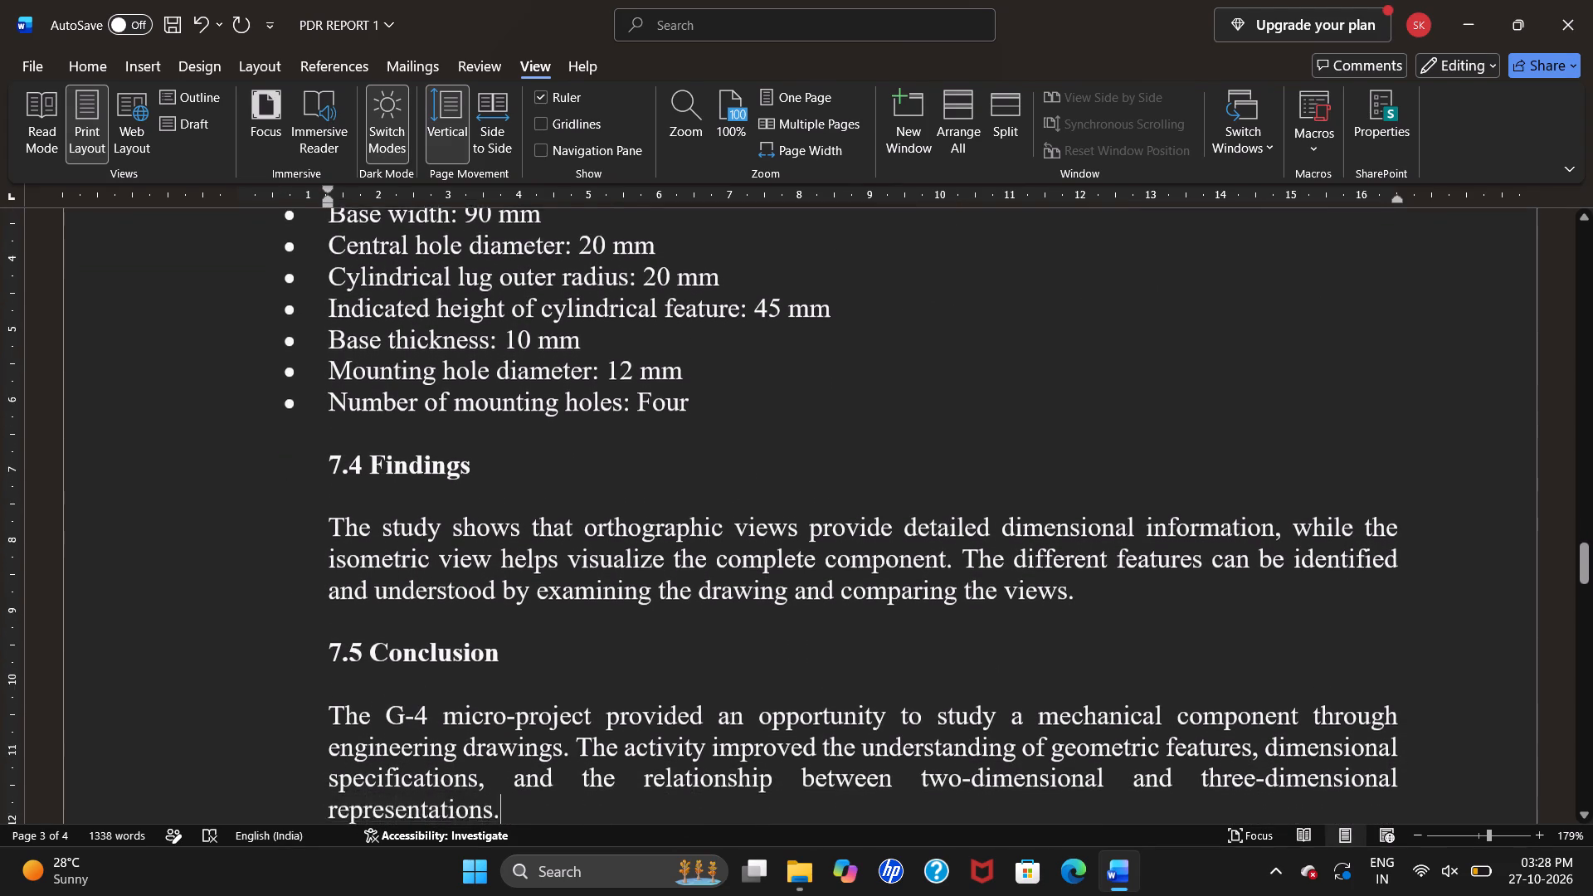
Examine the limitations paragraph, the bracket model image and the page break around the 8.0 Benefits of this Micro–project heading.
key("Down")
key("Down")
key("Down")
key("Down")
key("Down")
key("Down")
key("Down")
key("Down")
key("Down")
key("Down")
key("Down")
key("Down")
key("Down")
key("Down")
key("Down")
key("Down")
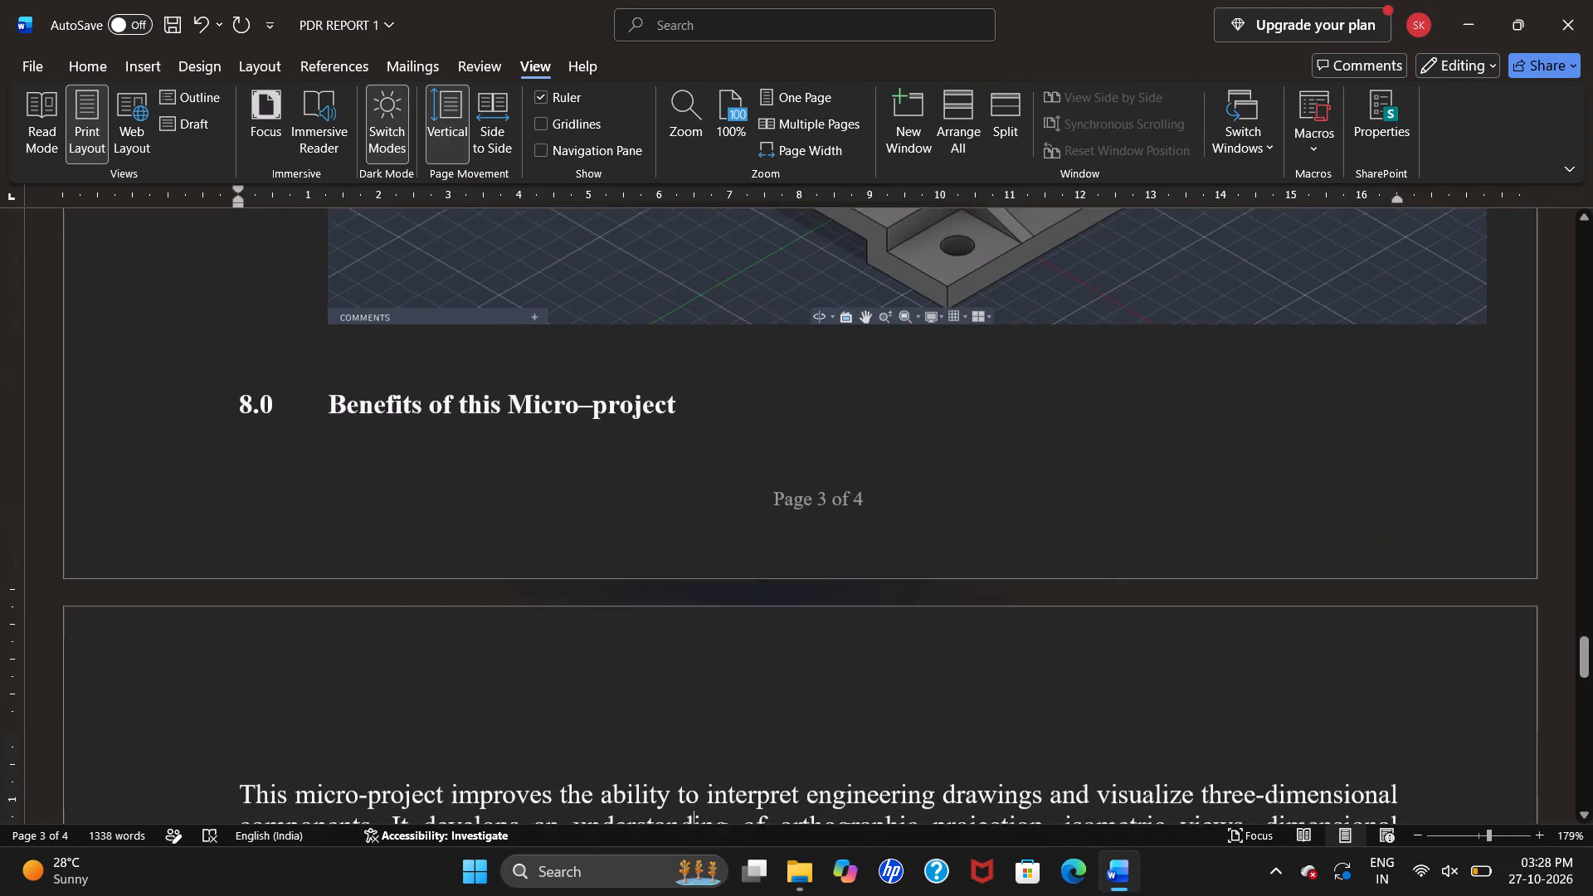
key("Up")
key("Up")
key("Up")
key("Up")
key("Up")
key("Up")
key("Up")
key("Up")
key("Up")
key("Up")
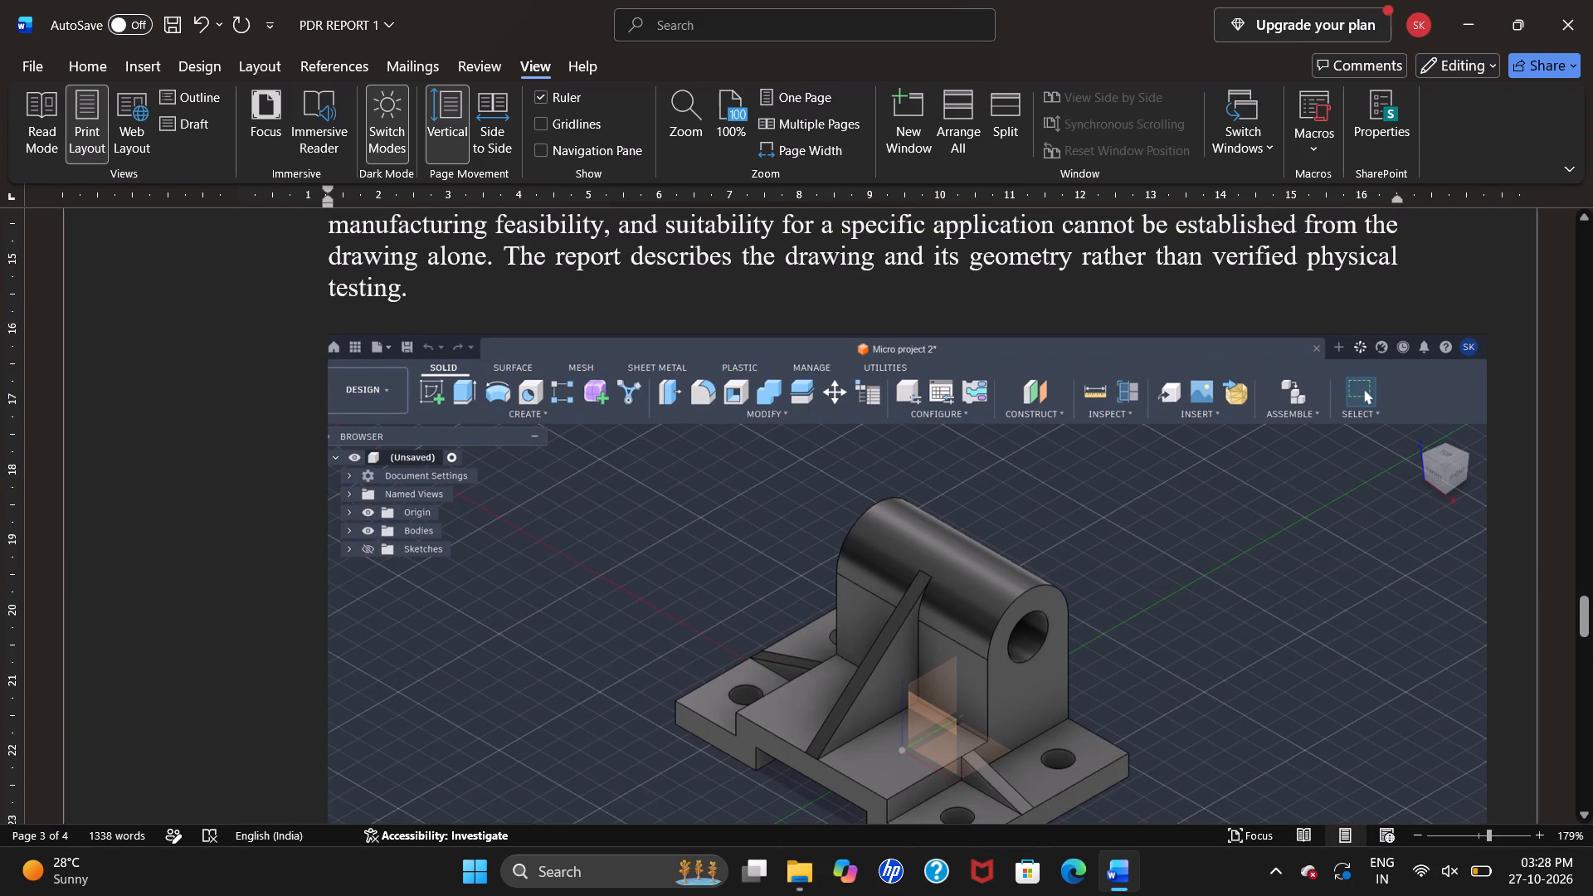
key("Up")
key("Up")
key("Down")
key("Down")
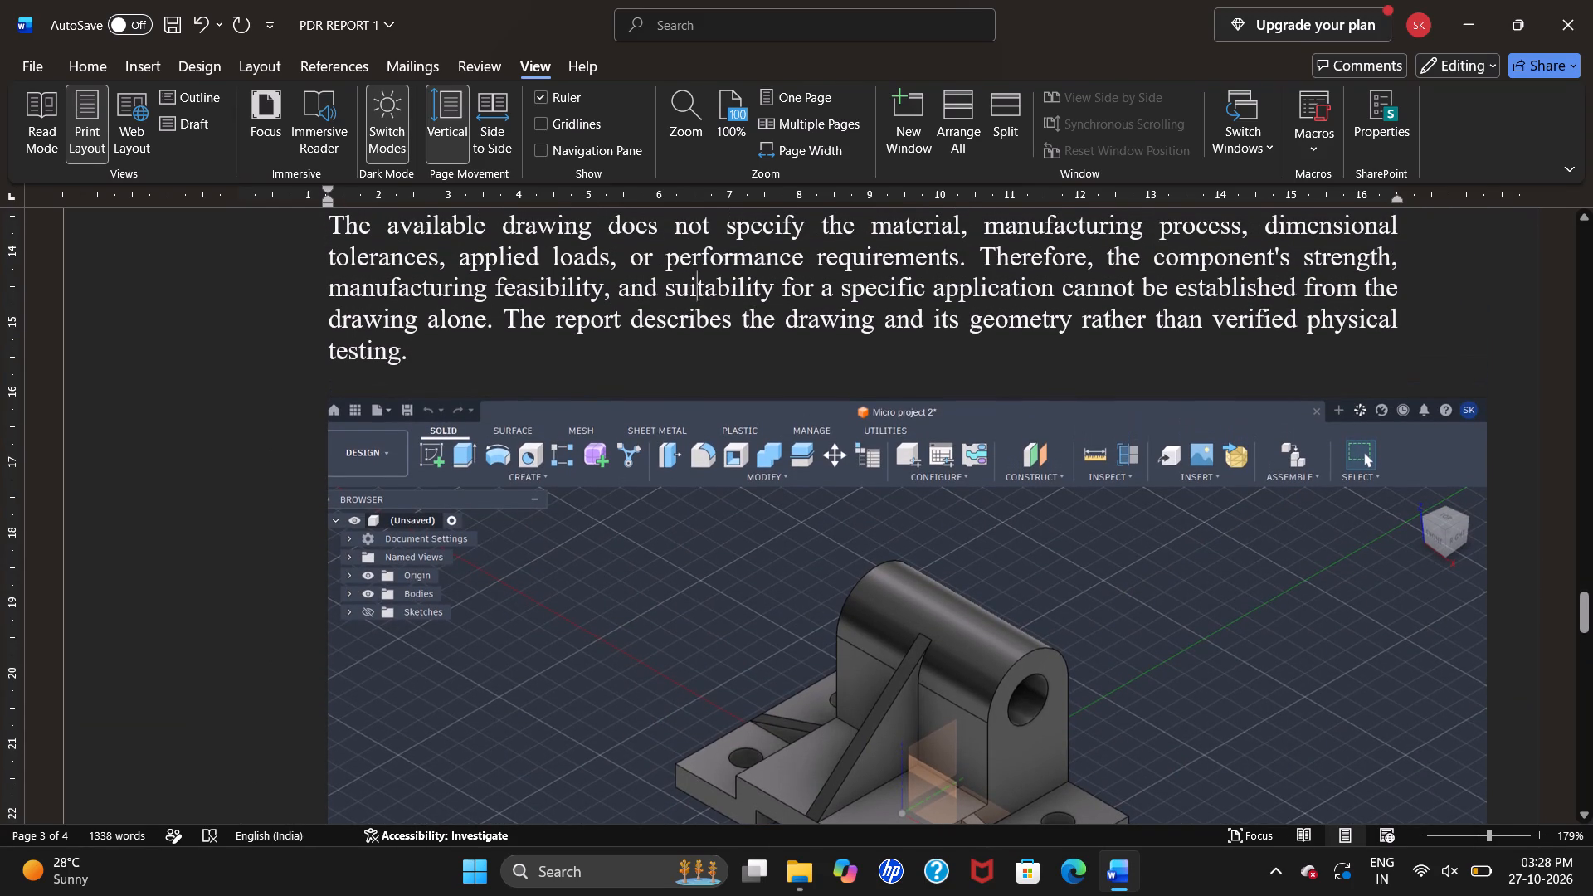
key("Down")
key("Down")
key("Down")
key("Down")
key("Down")
key("Down")
key("Down")
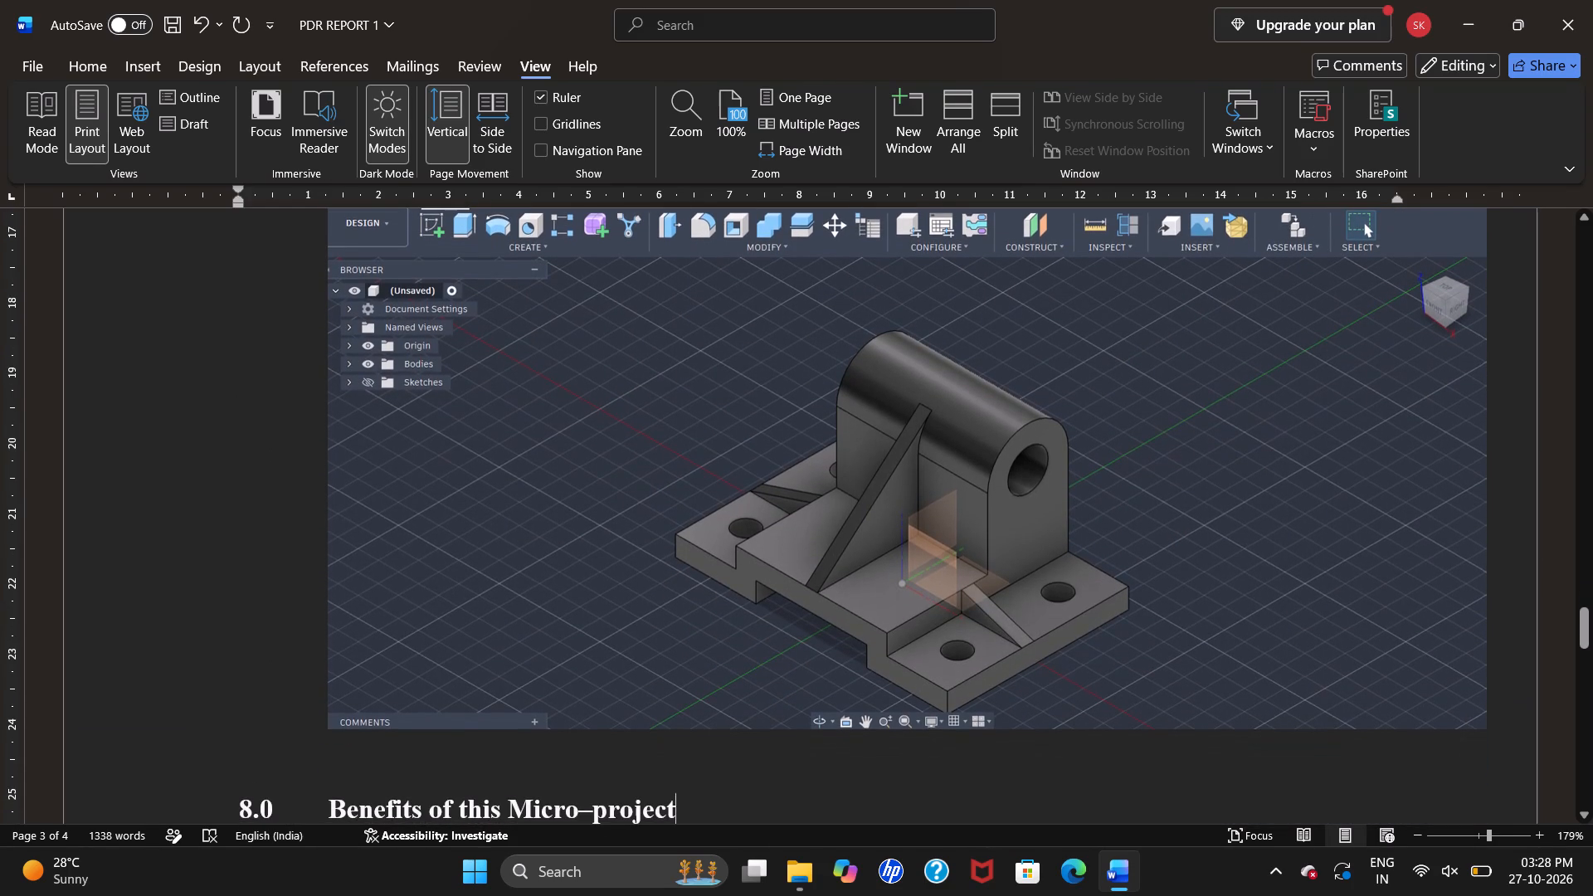
key("Down")
key("Down")
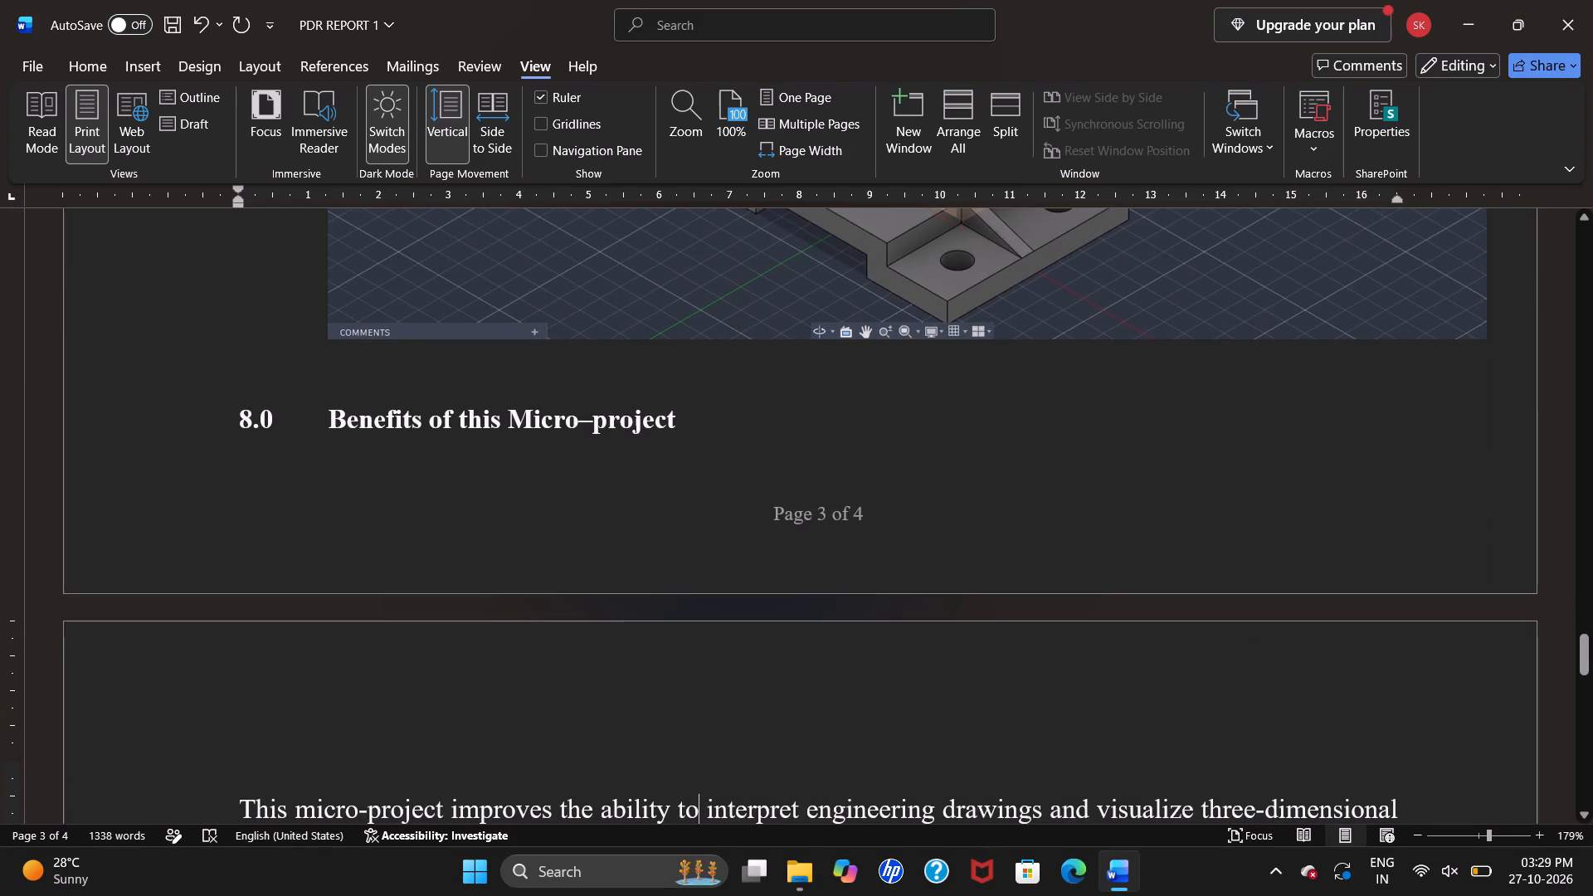
Insert a blank line above the 8.0 Benefits of this Micro–project heading to push it onto the page with its paragraph.
left_click(373, 382)
key("Return")
Proofread 8.0 Benefits of this Micro–project and the 9.0 future improvement section down to the 10.0 References heading.
key("Down")
key("Down")
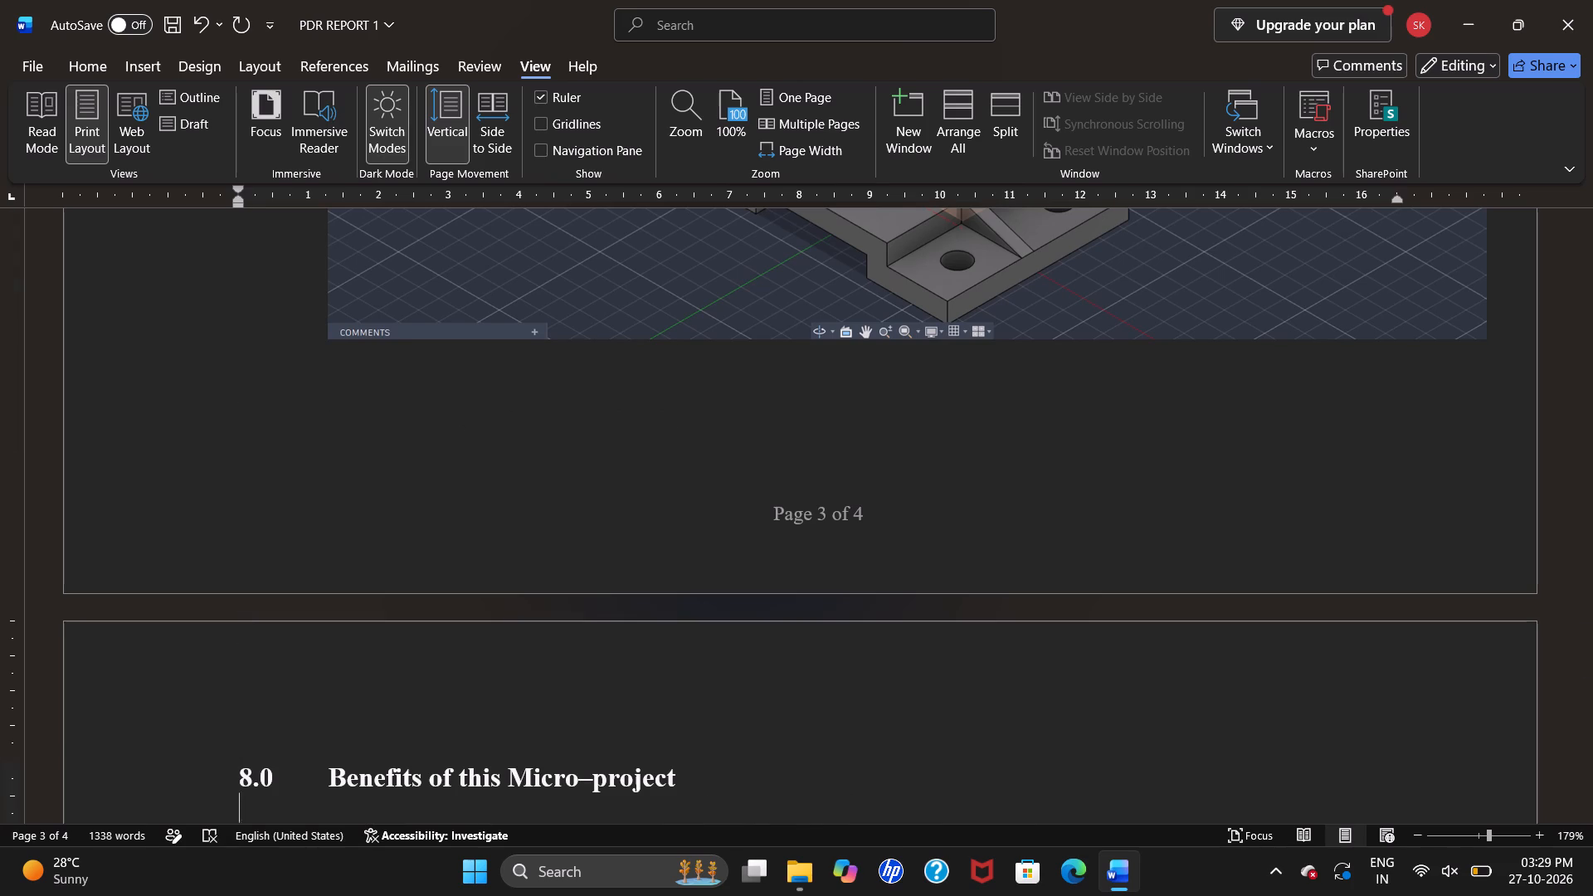
key("Down")
key("Down")
key("Down")
key("Down")
key("Down")
key("Down")
key("Down")
key("Down")
key("Down")
key("Down")
key("Down")
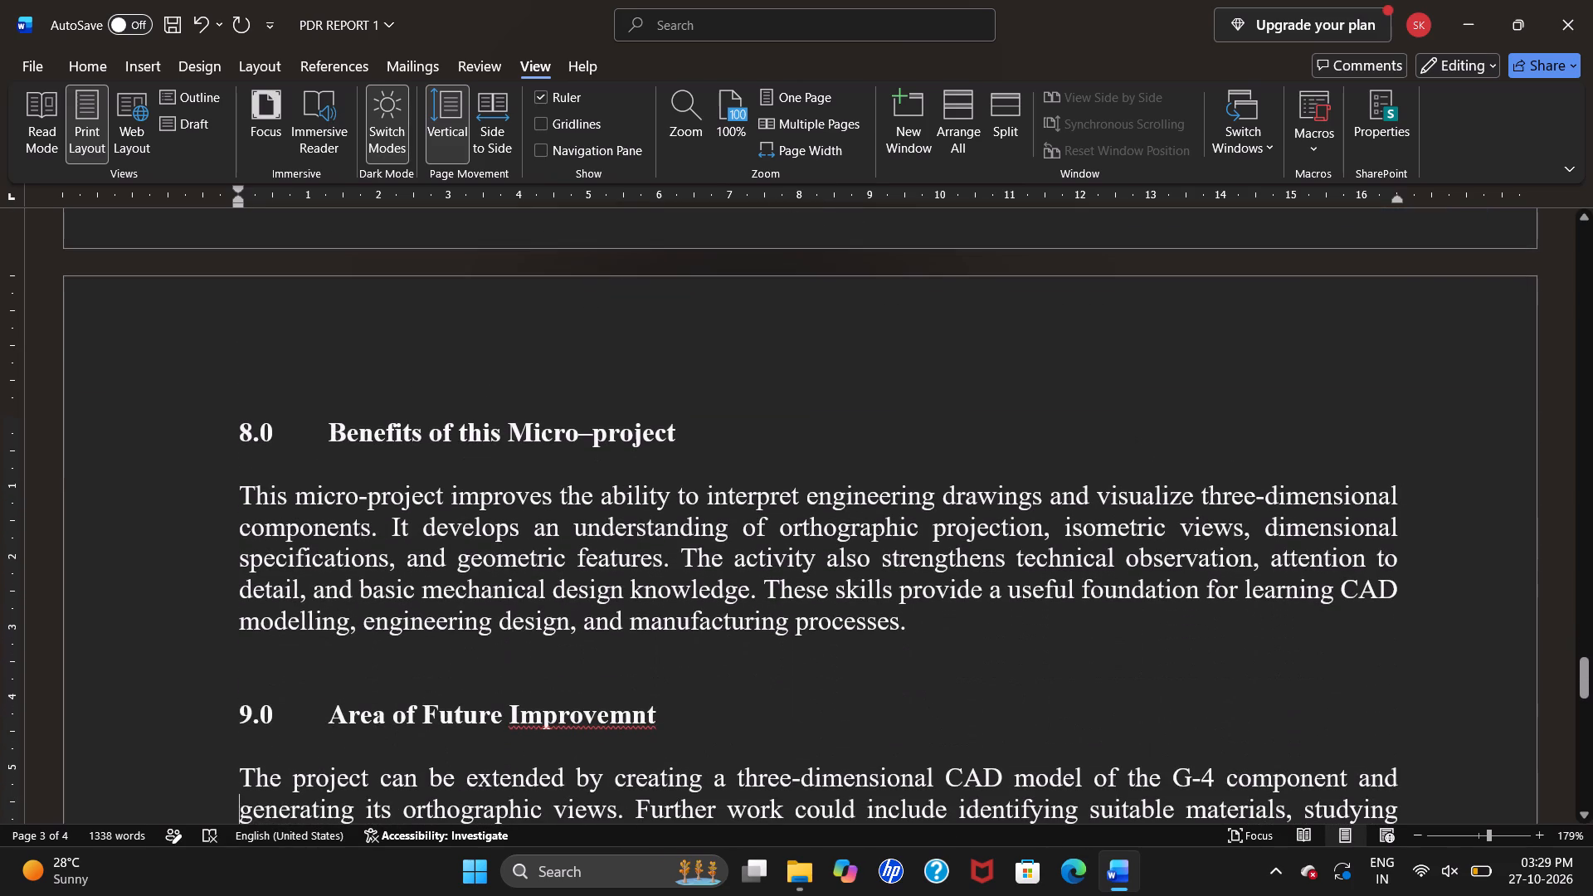
key("Down")
key("Down")
key("Down")
key("Down")
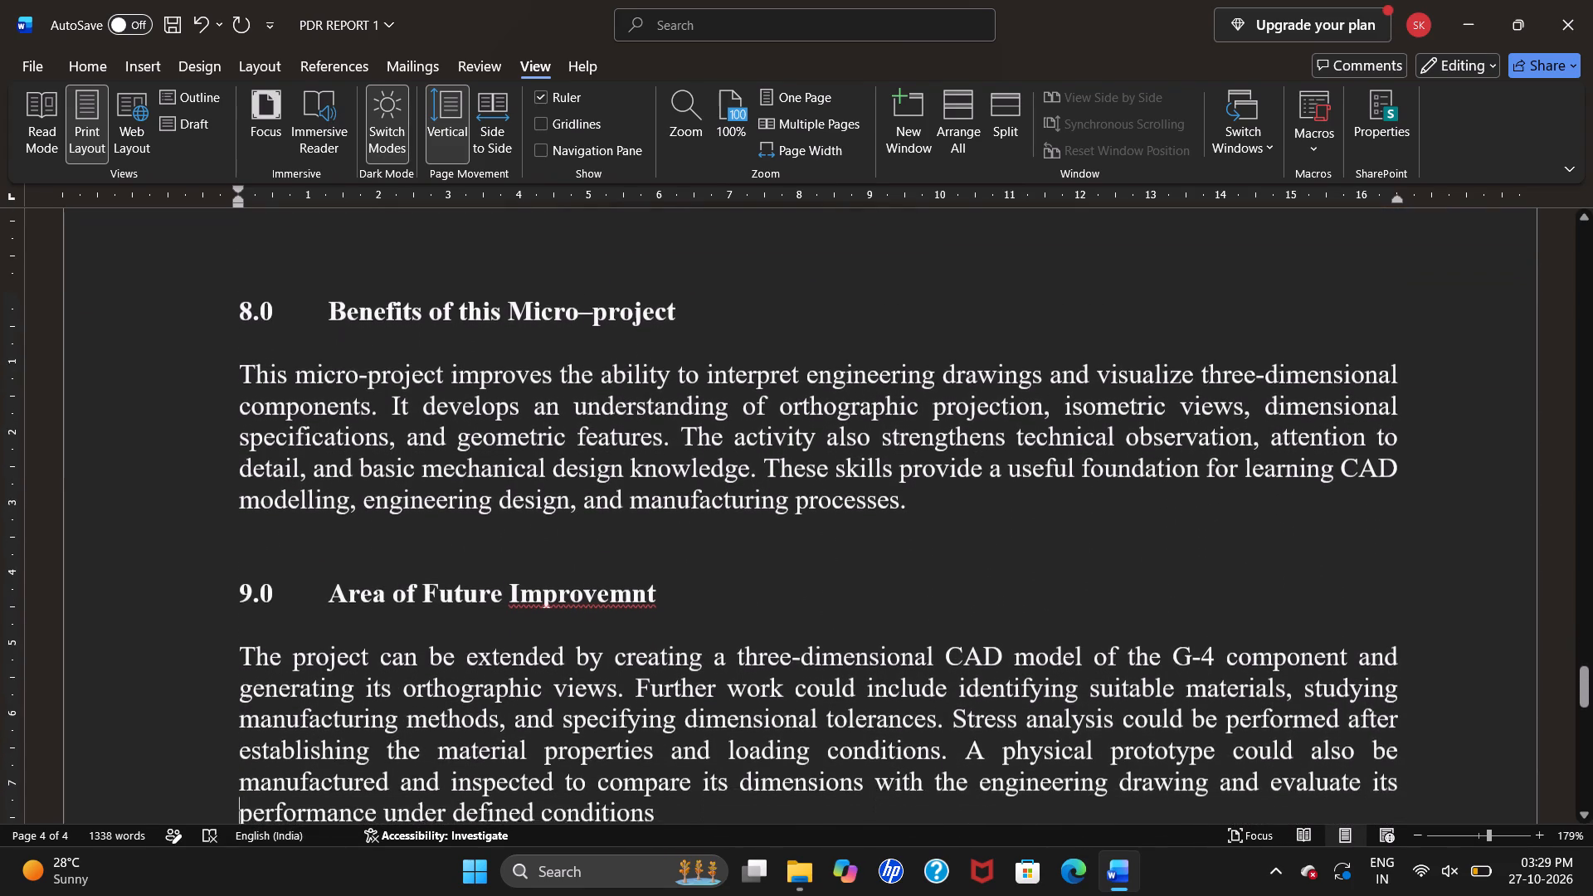
key("Down")
key("Down")
key("Down")
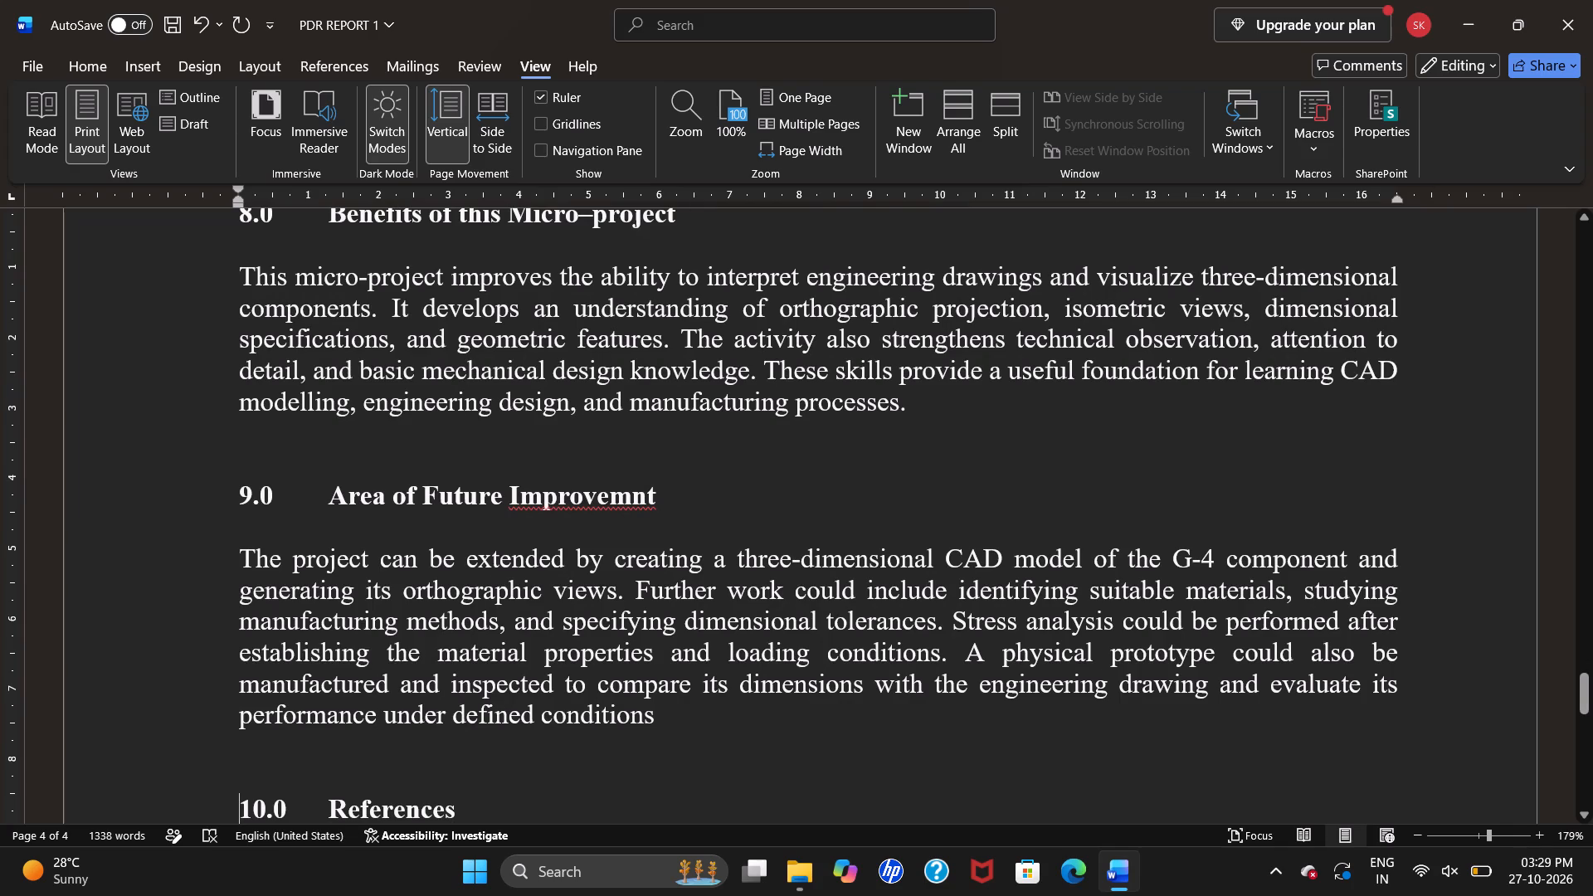
Correct the misspelled last word of the 9.0 heading so it reads Area of Future Improvement.
left_click(629, 494)
key("e")
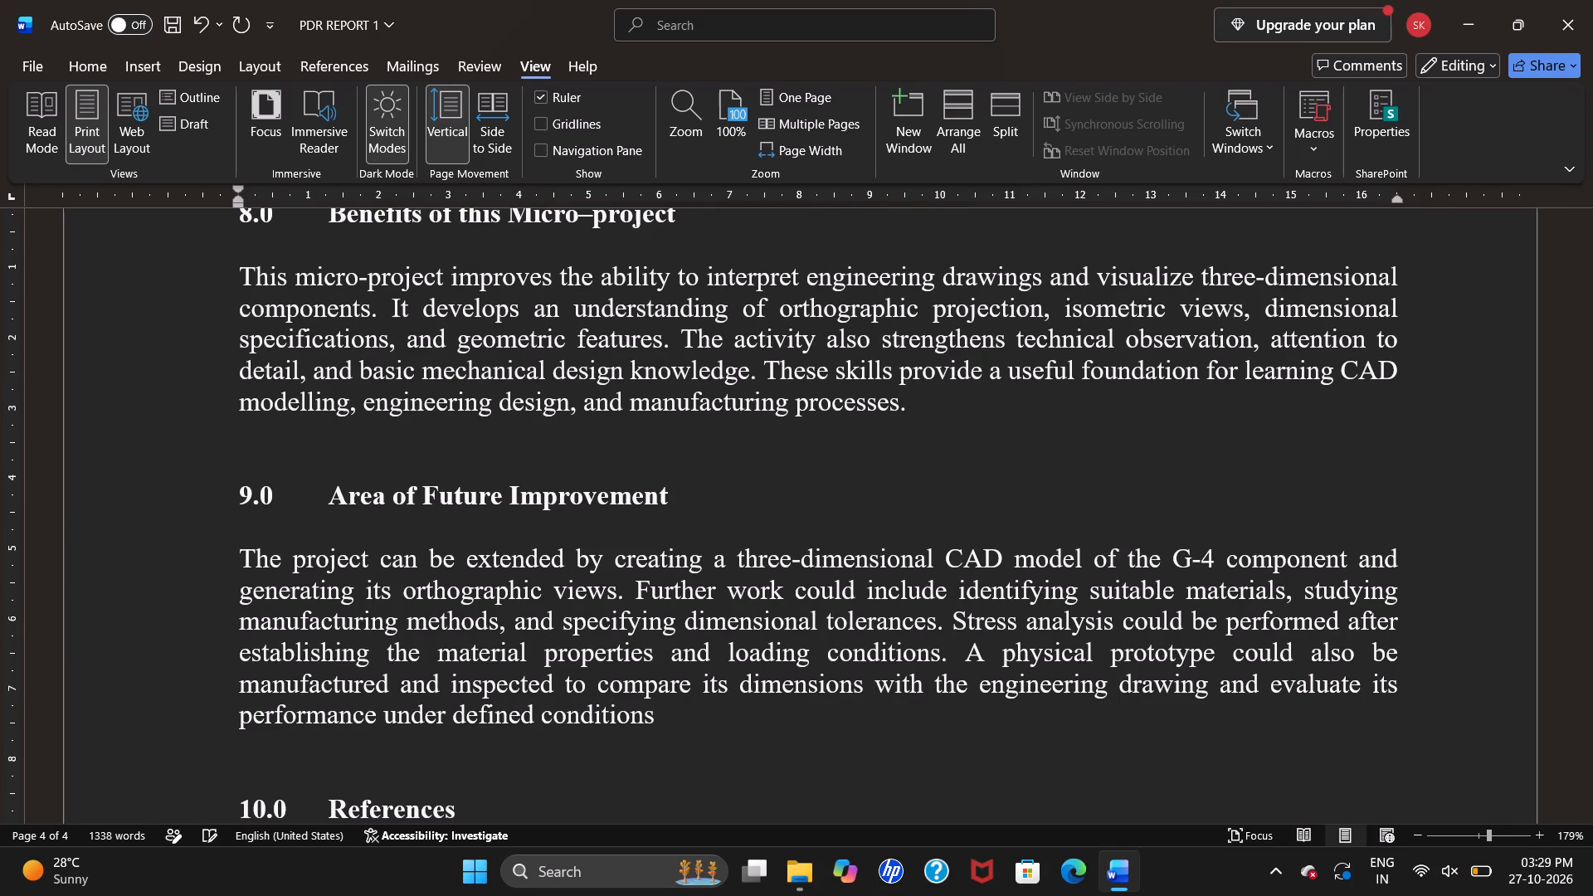
Review the 9.0 Area of Future Improvement paragraph and the first entries of 10.0 References.
key("Down")
key("Down")
key("Down")
key("Down")
key("Down")
key("Down")
key("Down")
key("Down")
key("Down")
key("Down")
key("Down")
key("Down")
key("Down")
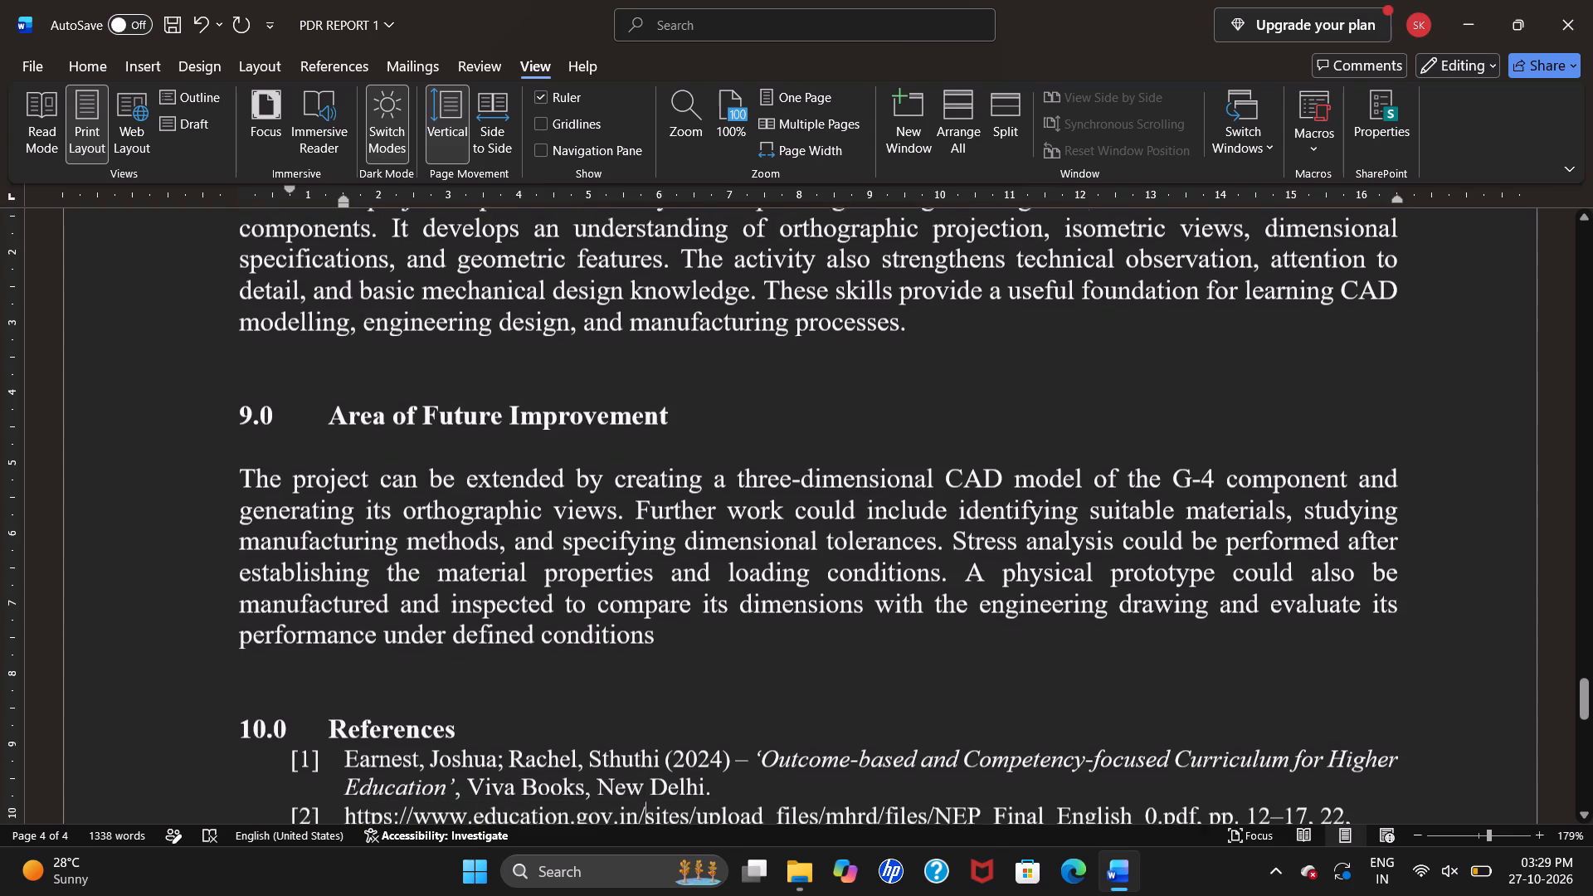
key("Down")
key("Down")
key("Down")
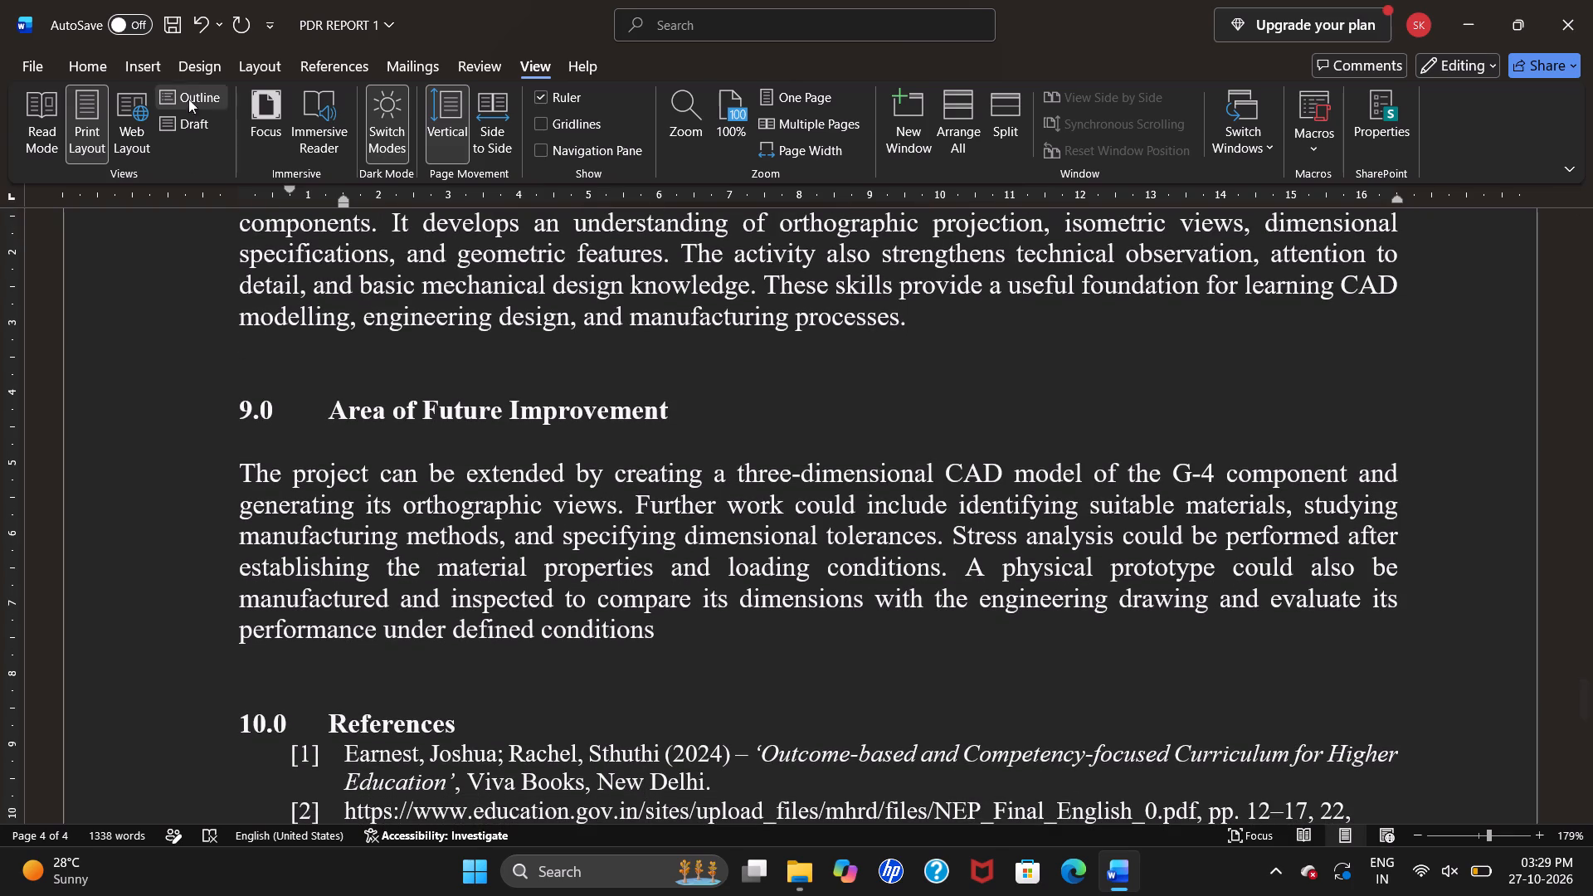
Save the PDR REPORT 1 document.
left_click(169, 26)
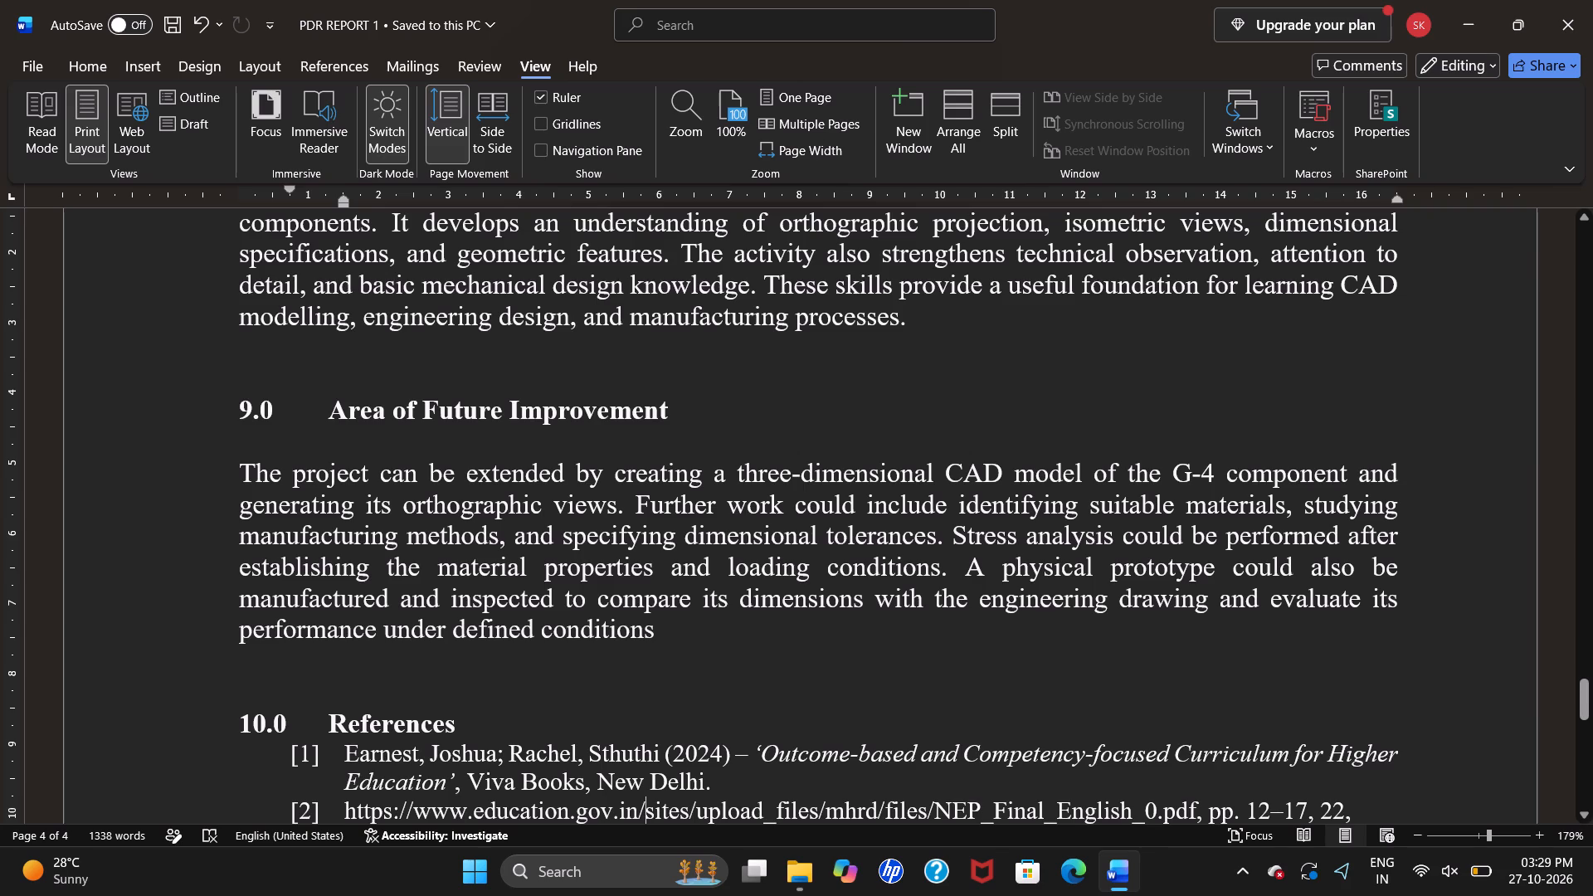
key("Up")
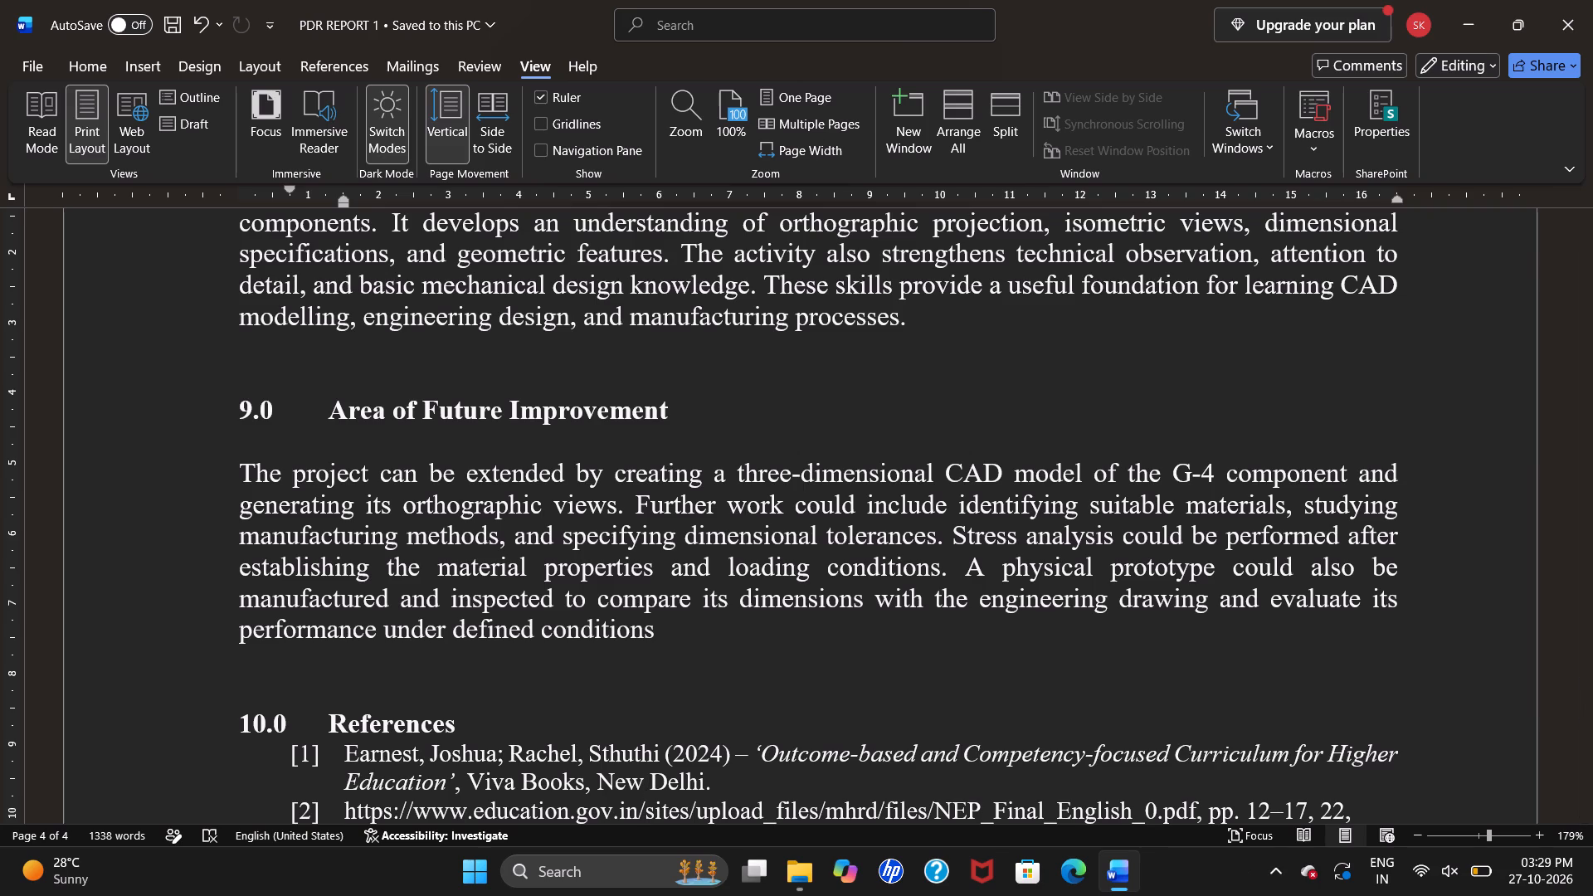
left_click(170, 30)
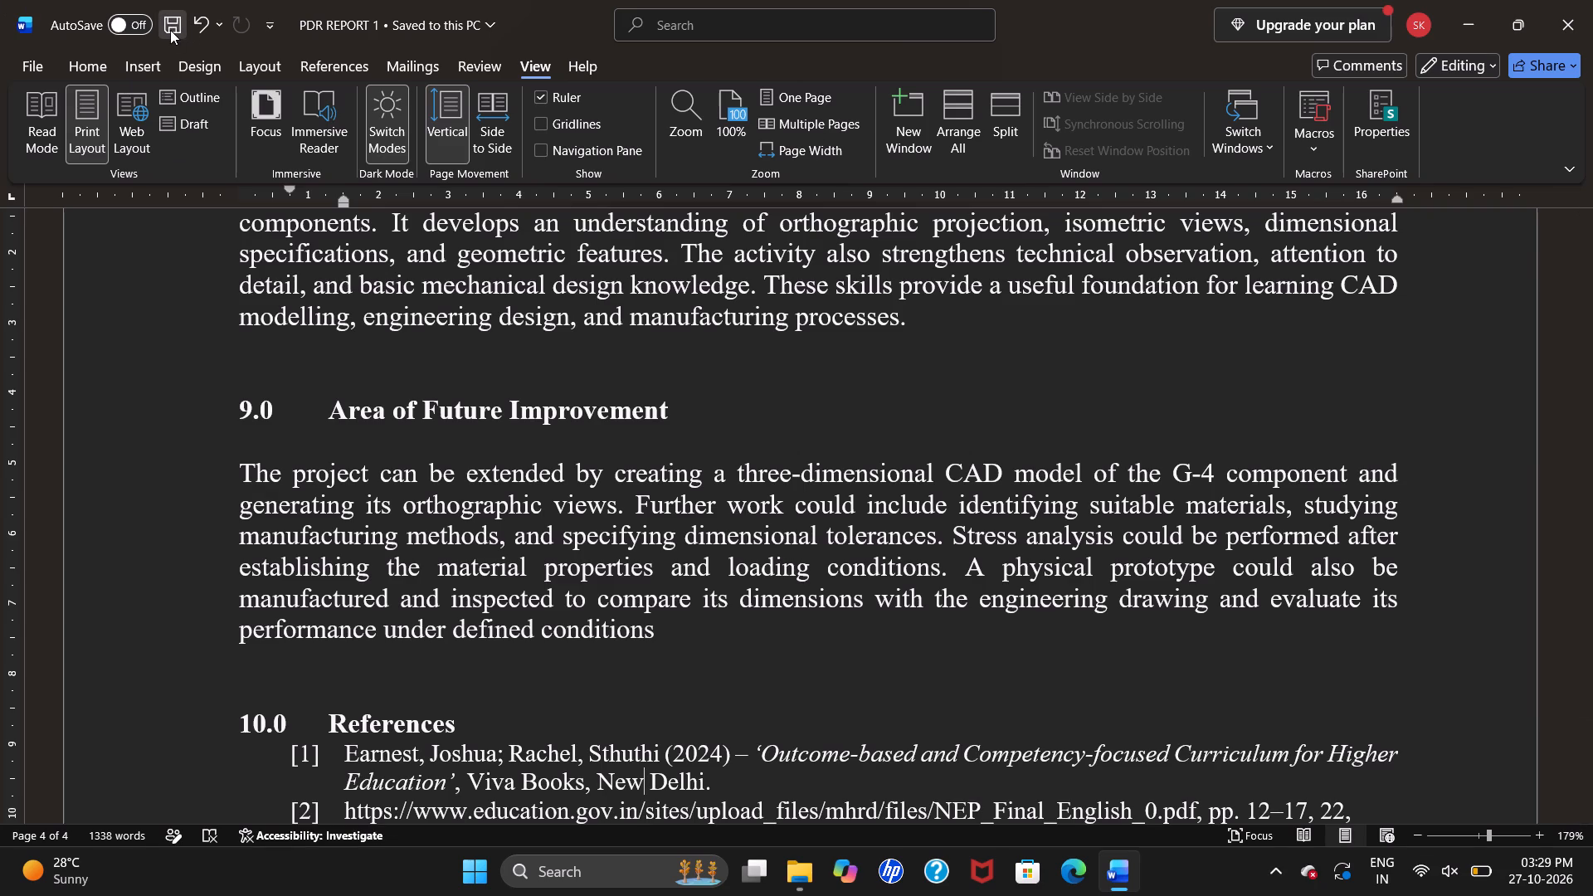
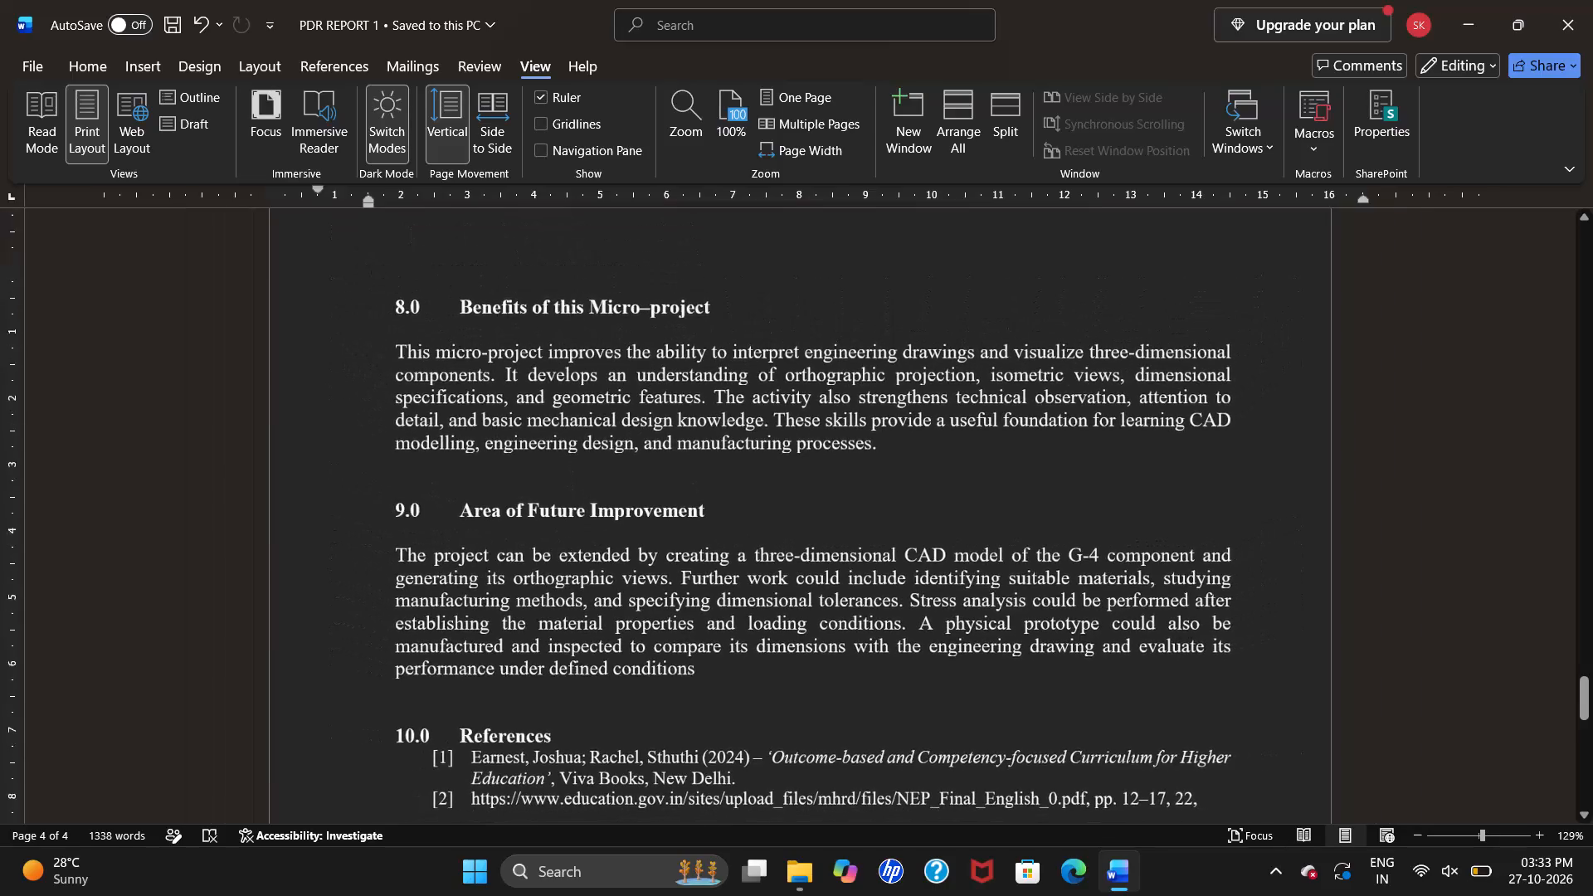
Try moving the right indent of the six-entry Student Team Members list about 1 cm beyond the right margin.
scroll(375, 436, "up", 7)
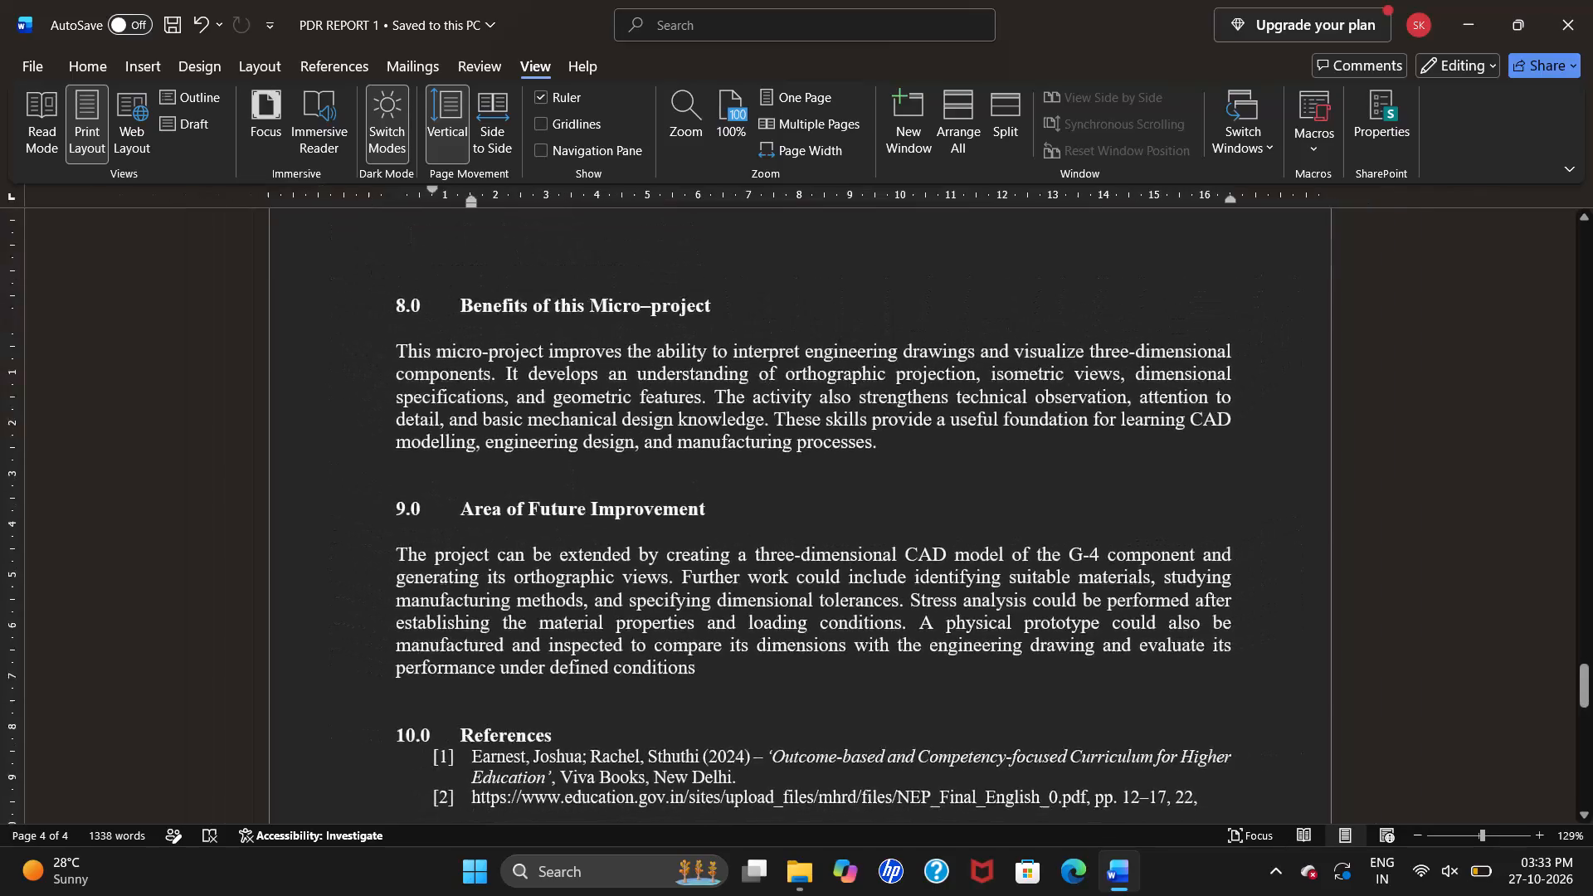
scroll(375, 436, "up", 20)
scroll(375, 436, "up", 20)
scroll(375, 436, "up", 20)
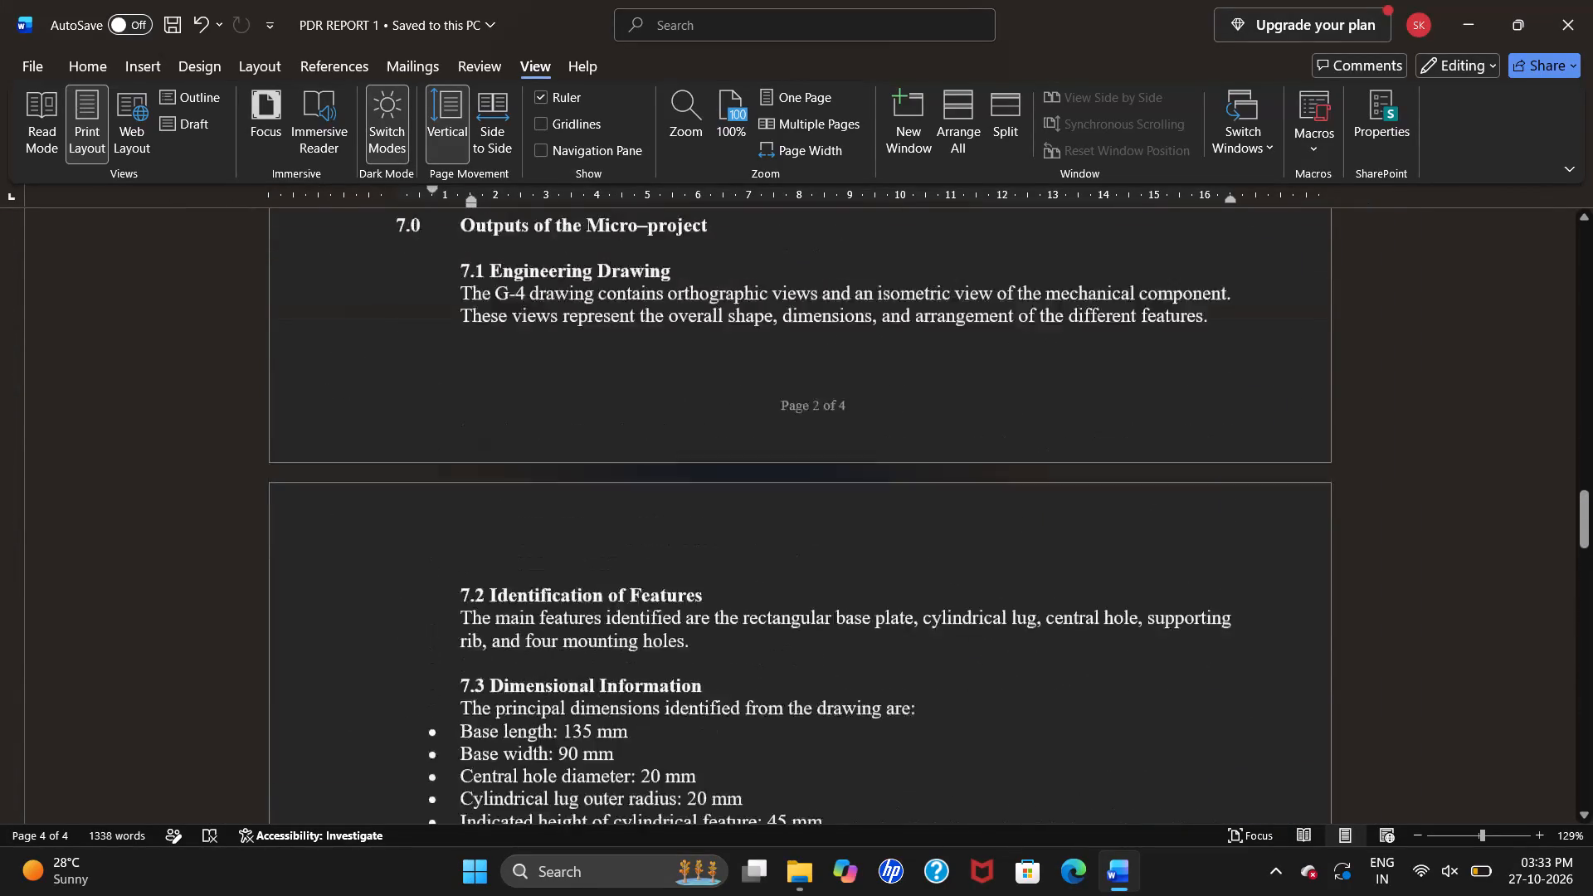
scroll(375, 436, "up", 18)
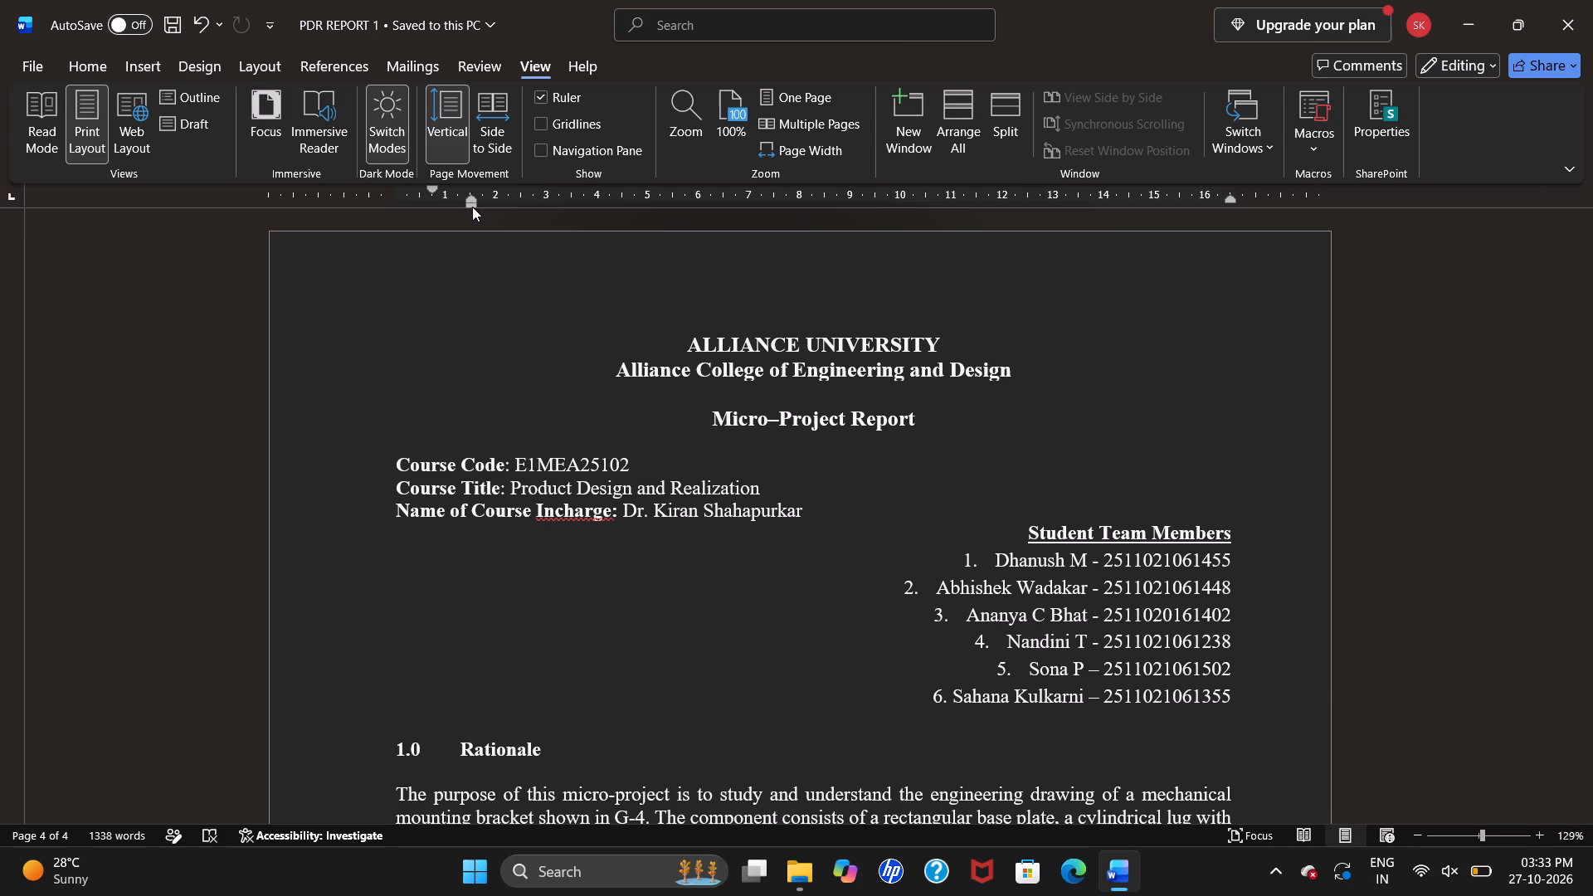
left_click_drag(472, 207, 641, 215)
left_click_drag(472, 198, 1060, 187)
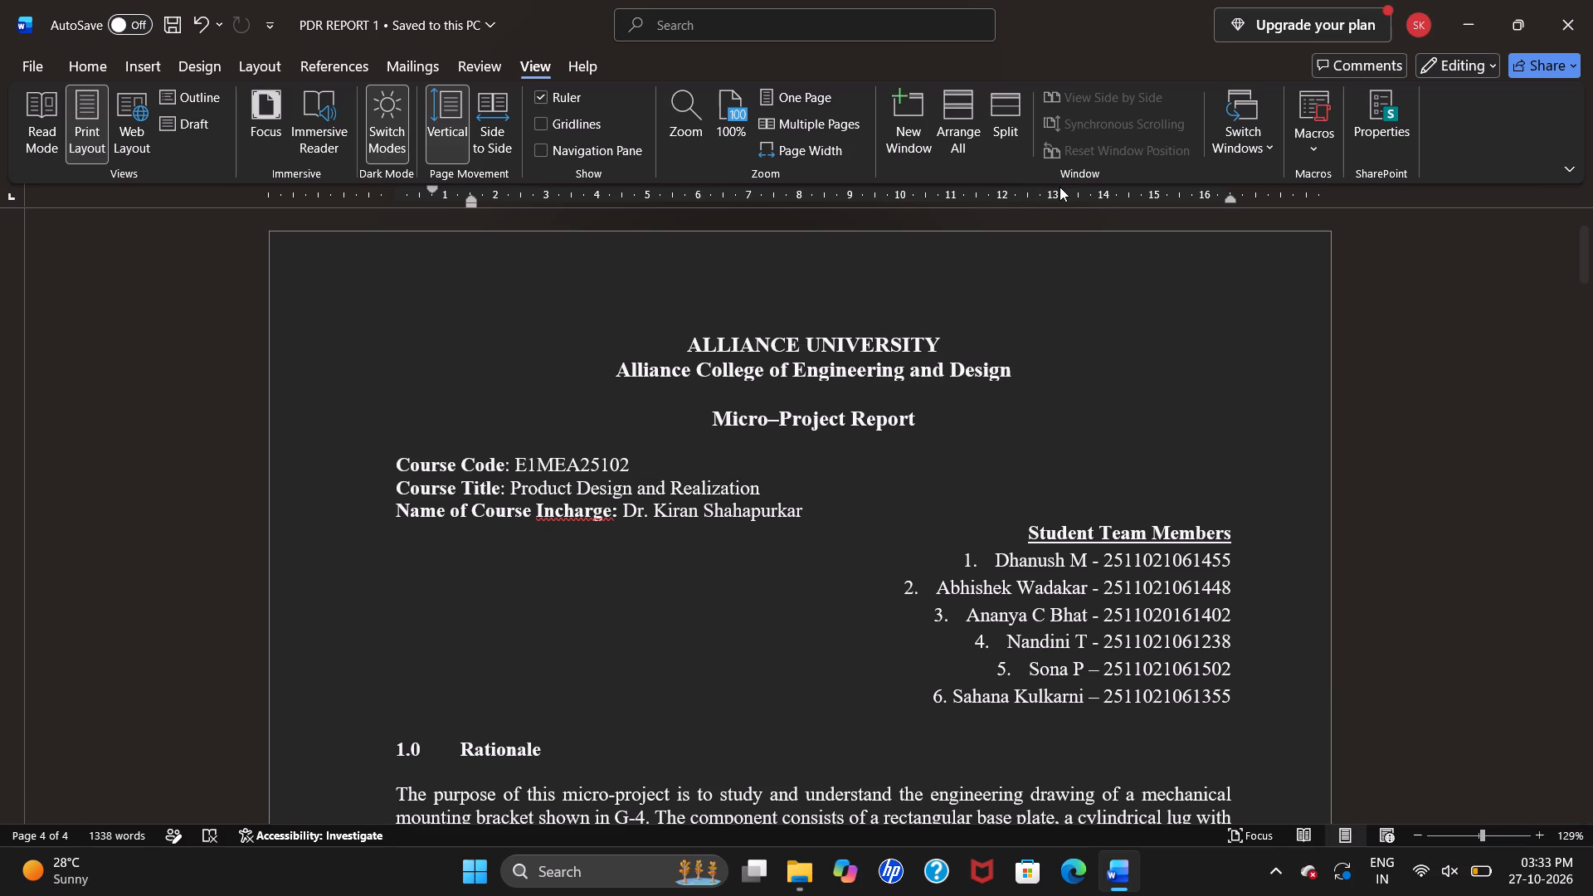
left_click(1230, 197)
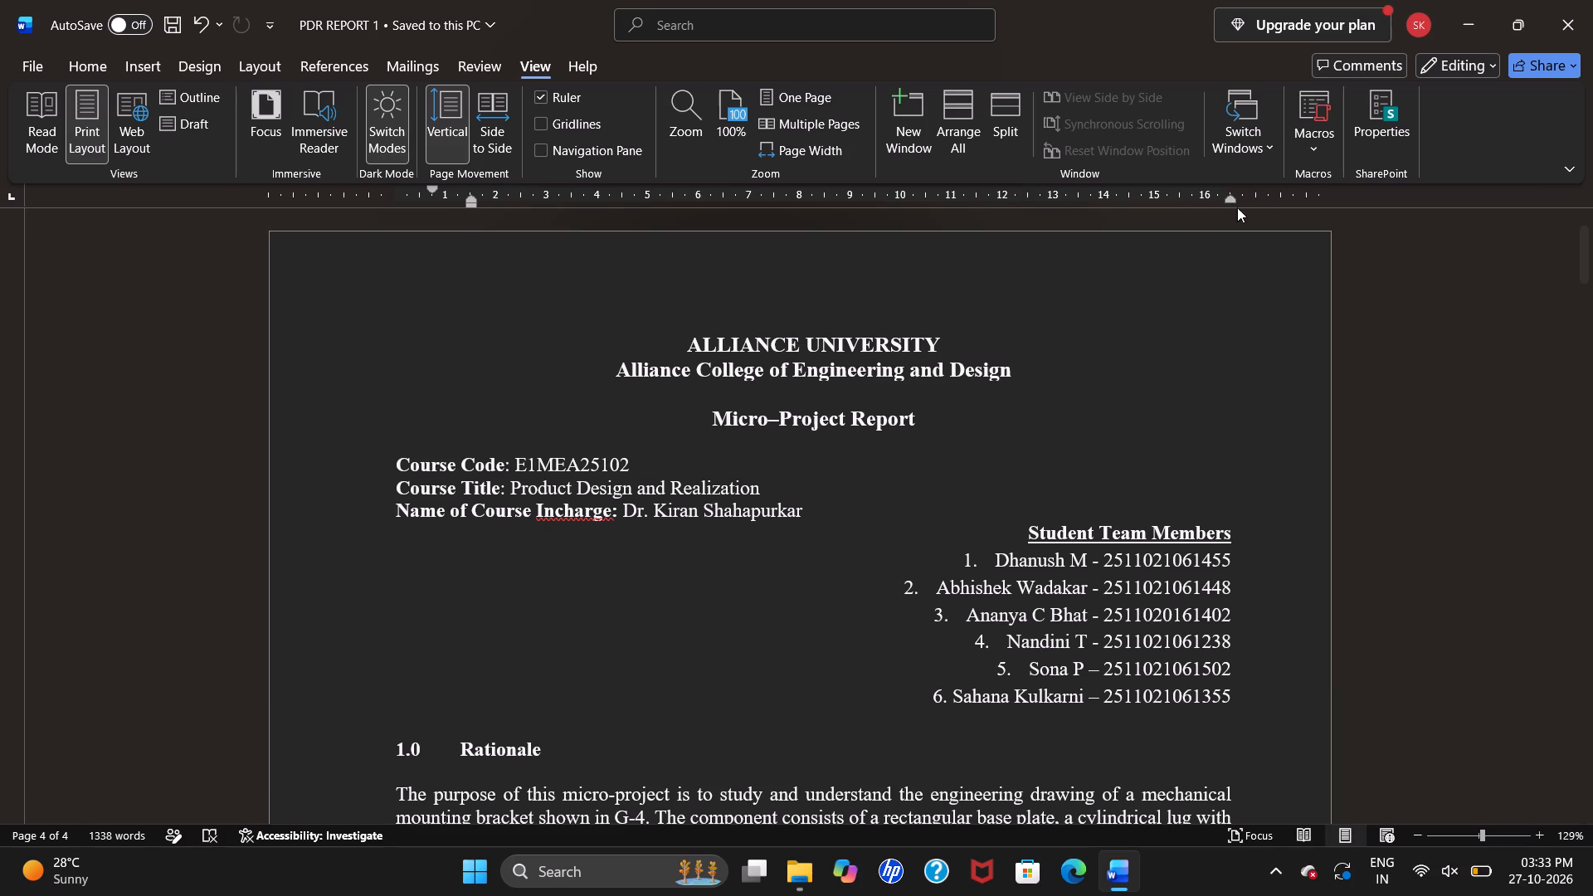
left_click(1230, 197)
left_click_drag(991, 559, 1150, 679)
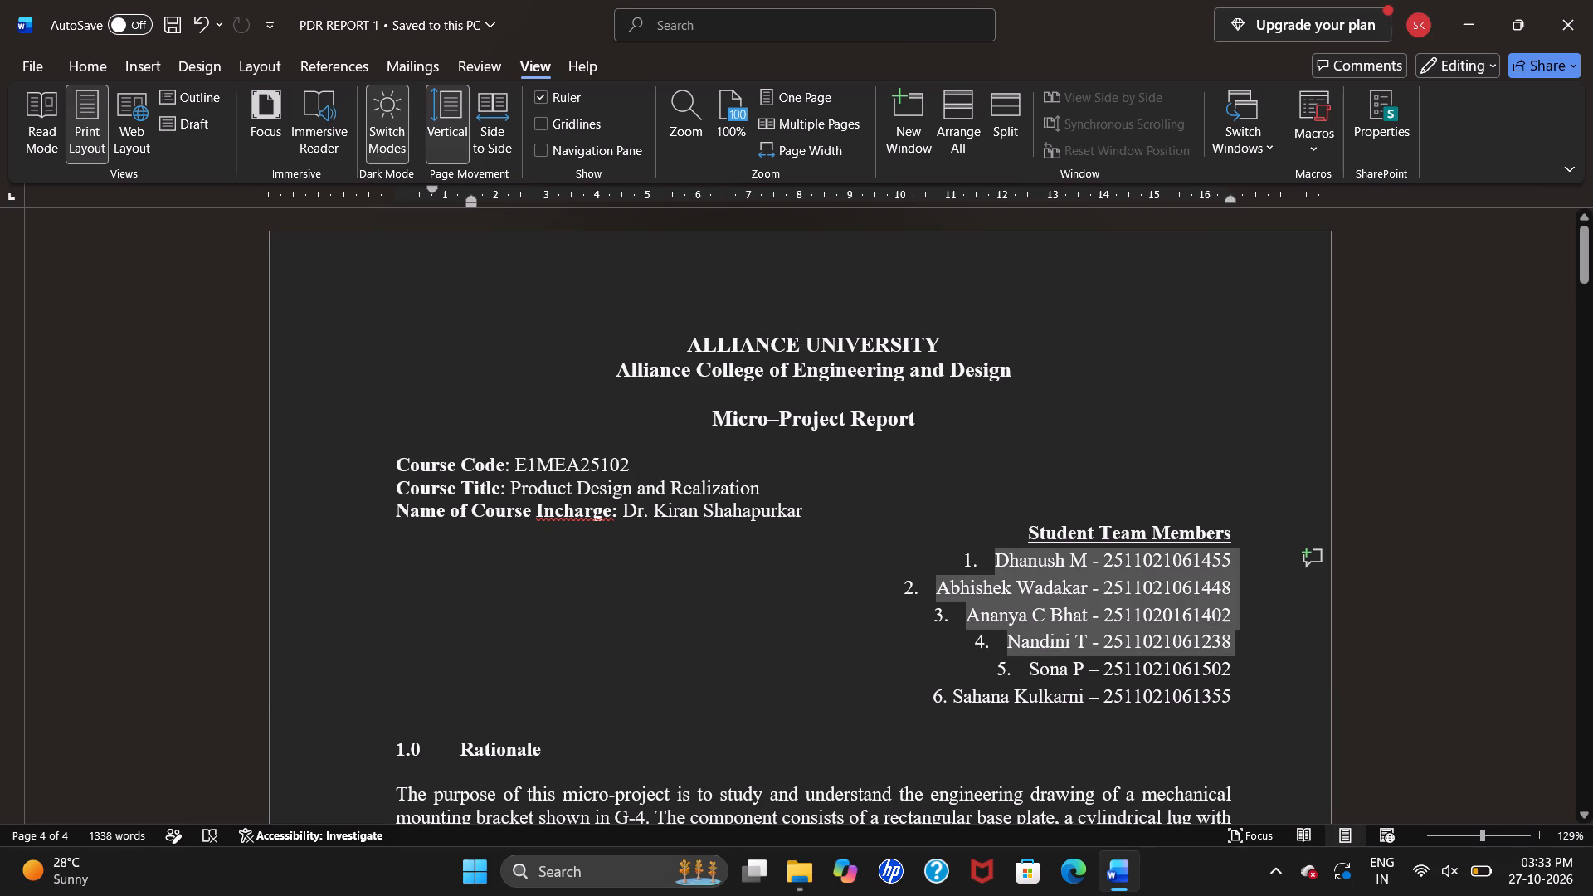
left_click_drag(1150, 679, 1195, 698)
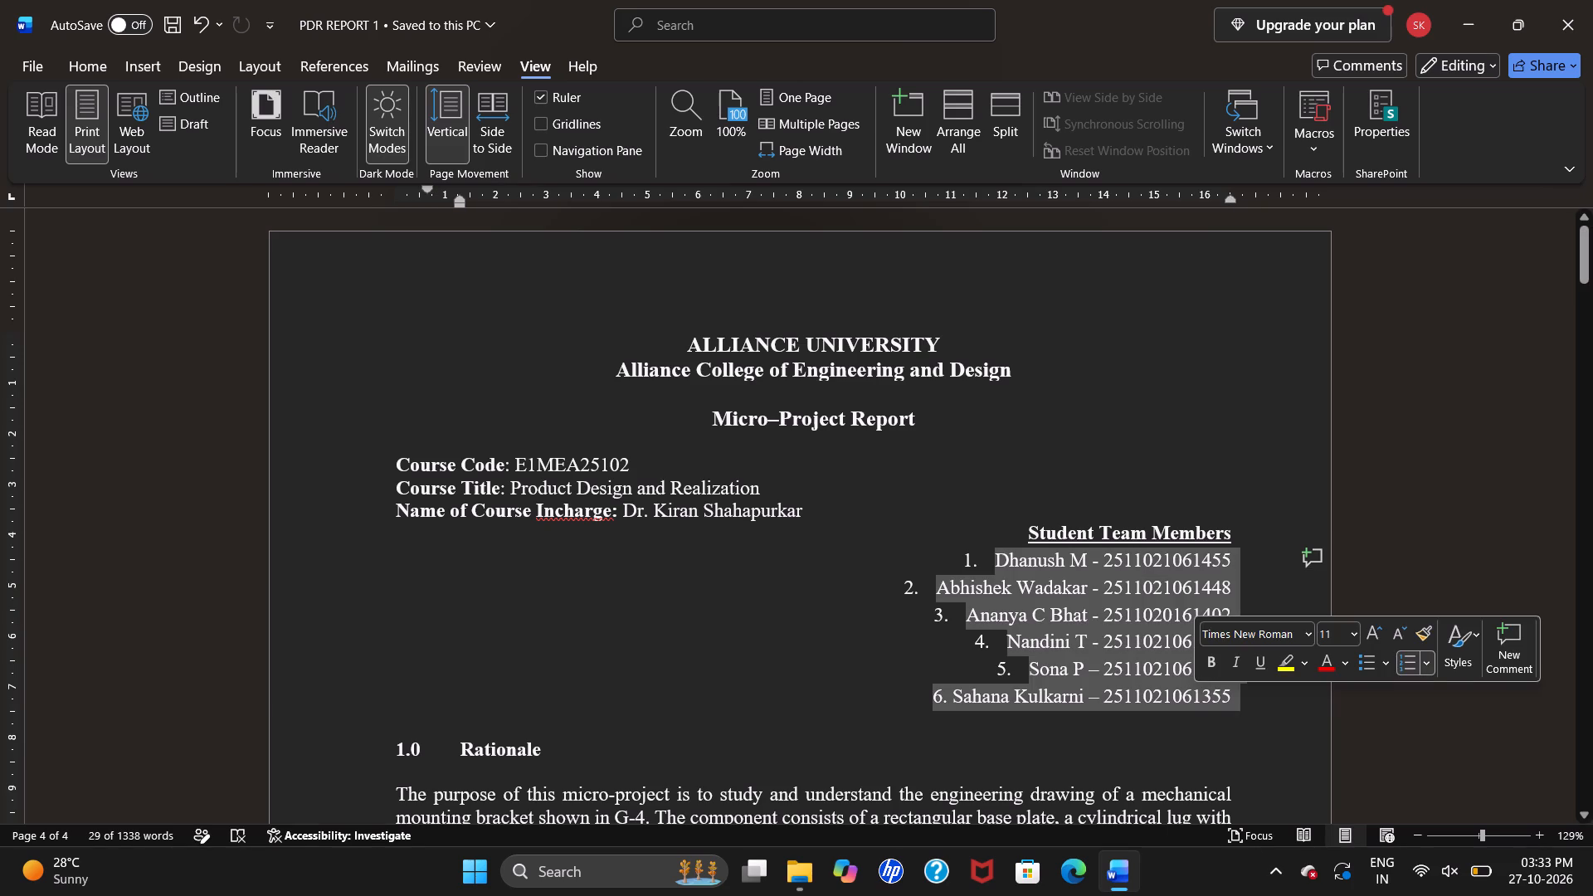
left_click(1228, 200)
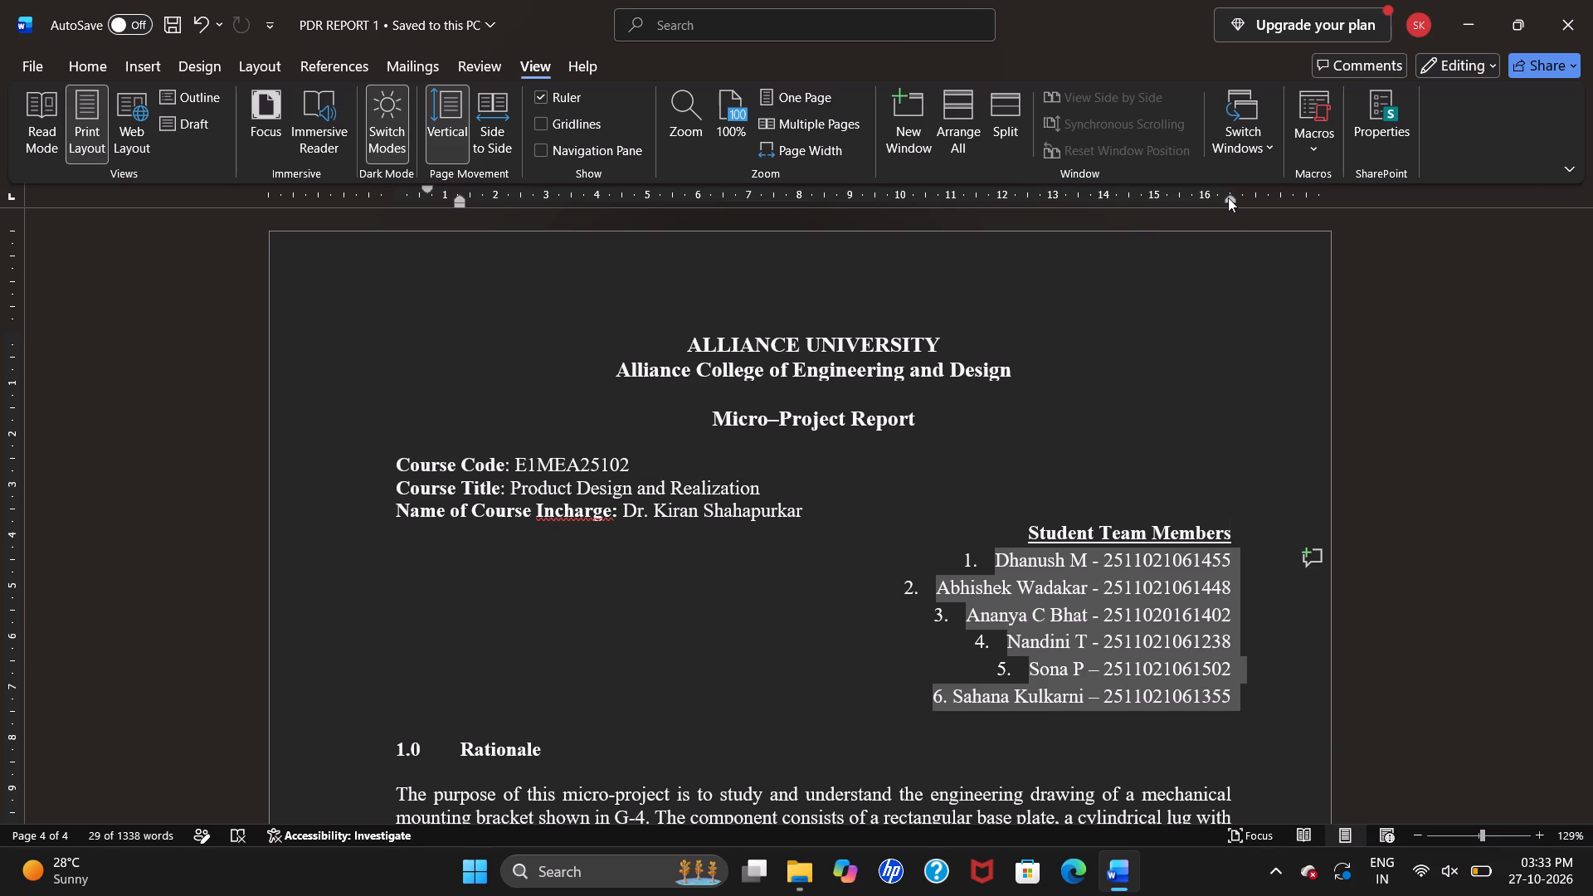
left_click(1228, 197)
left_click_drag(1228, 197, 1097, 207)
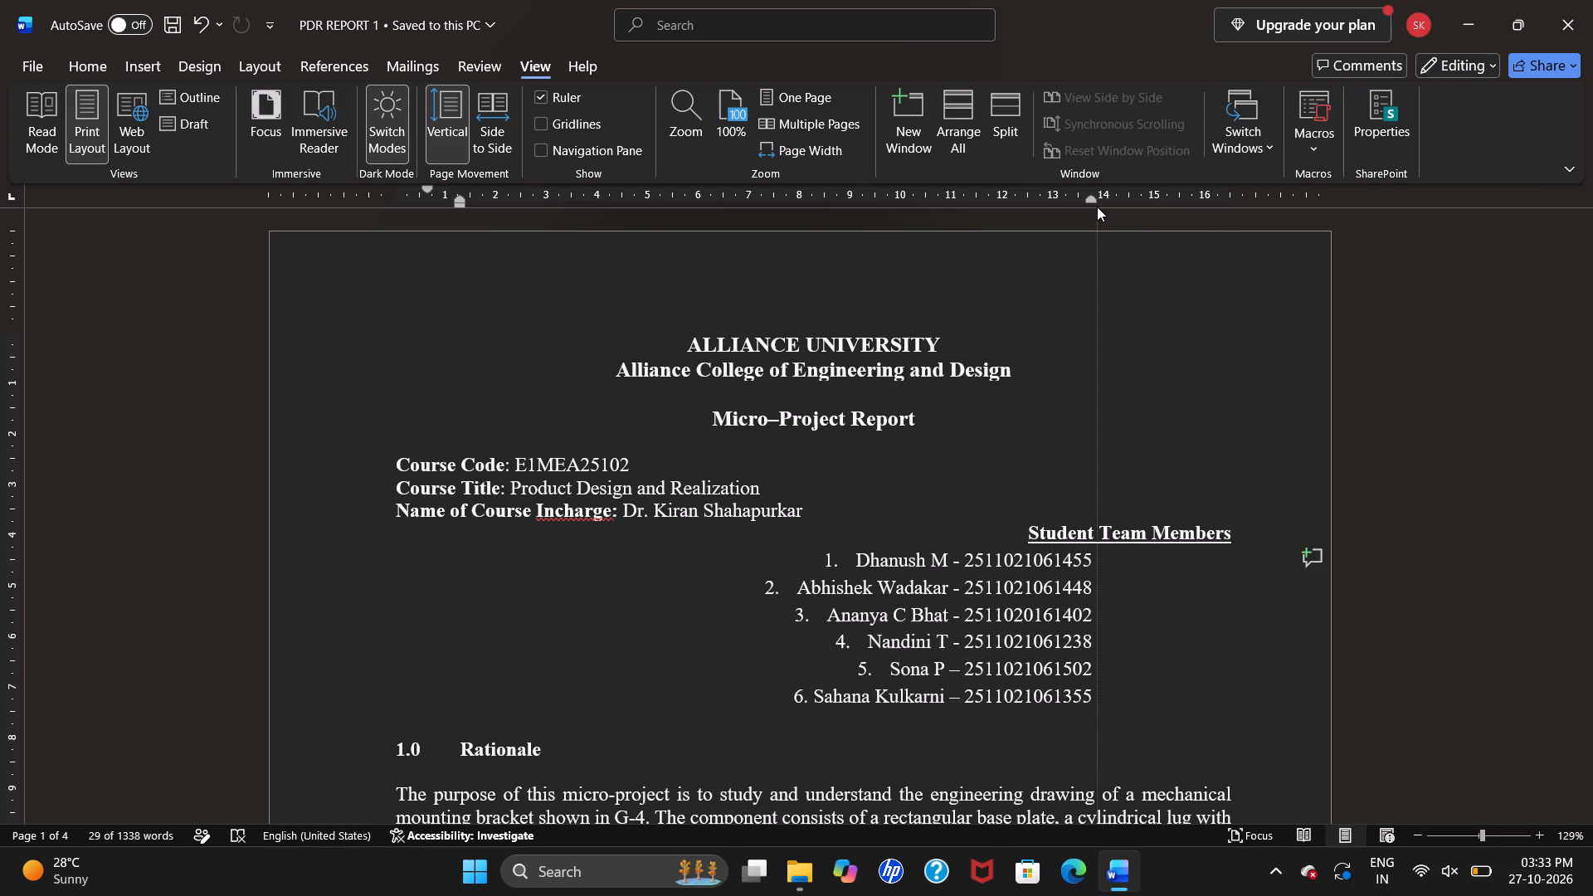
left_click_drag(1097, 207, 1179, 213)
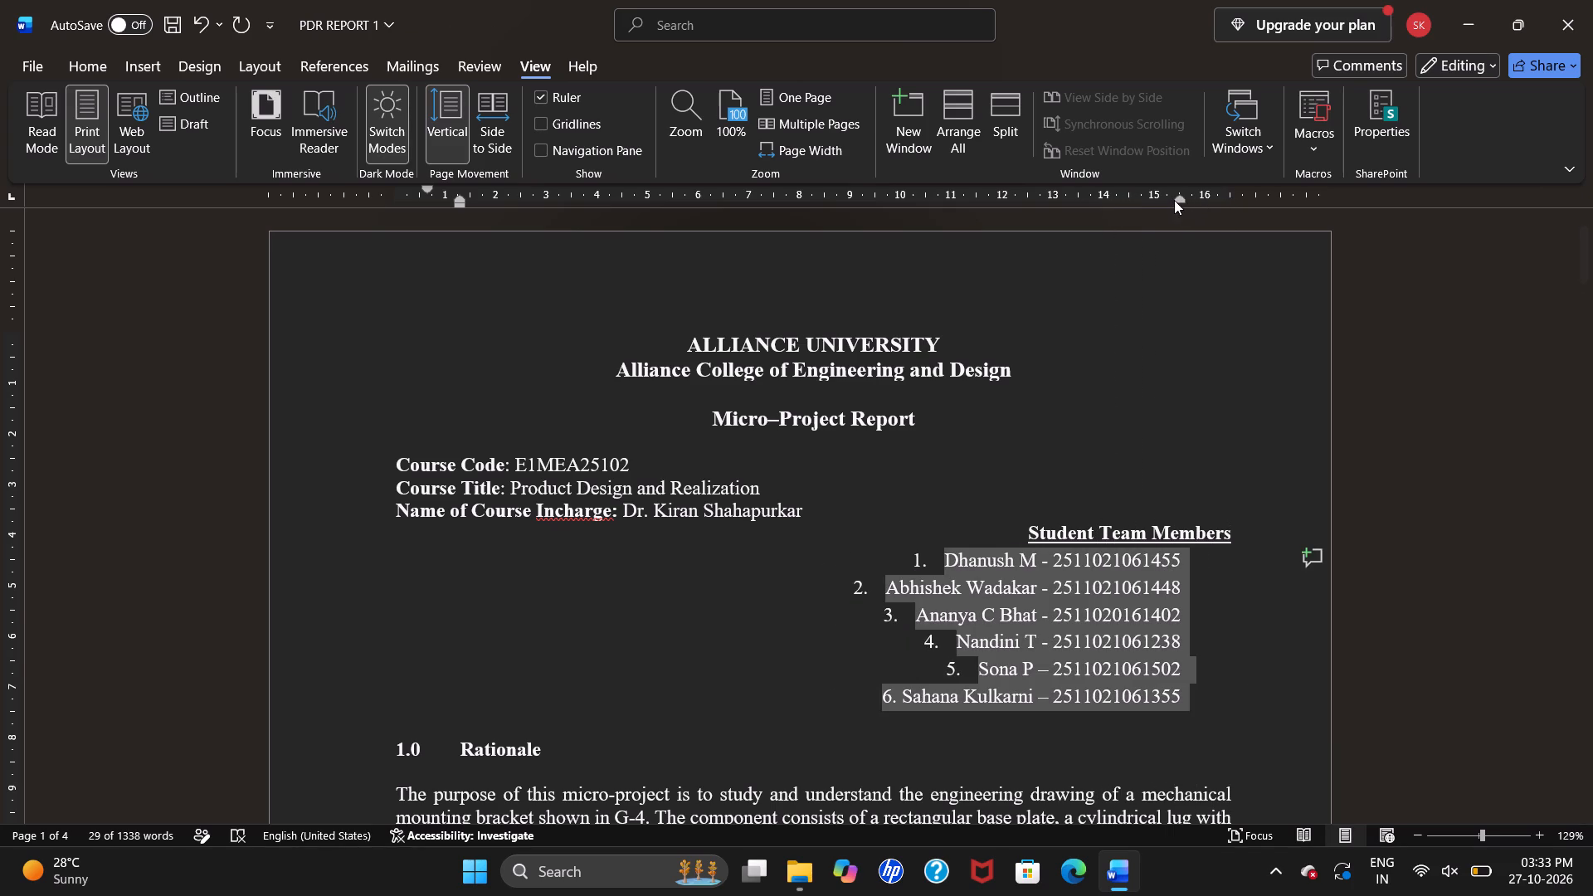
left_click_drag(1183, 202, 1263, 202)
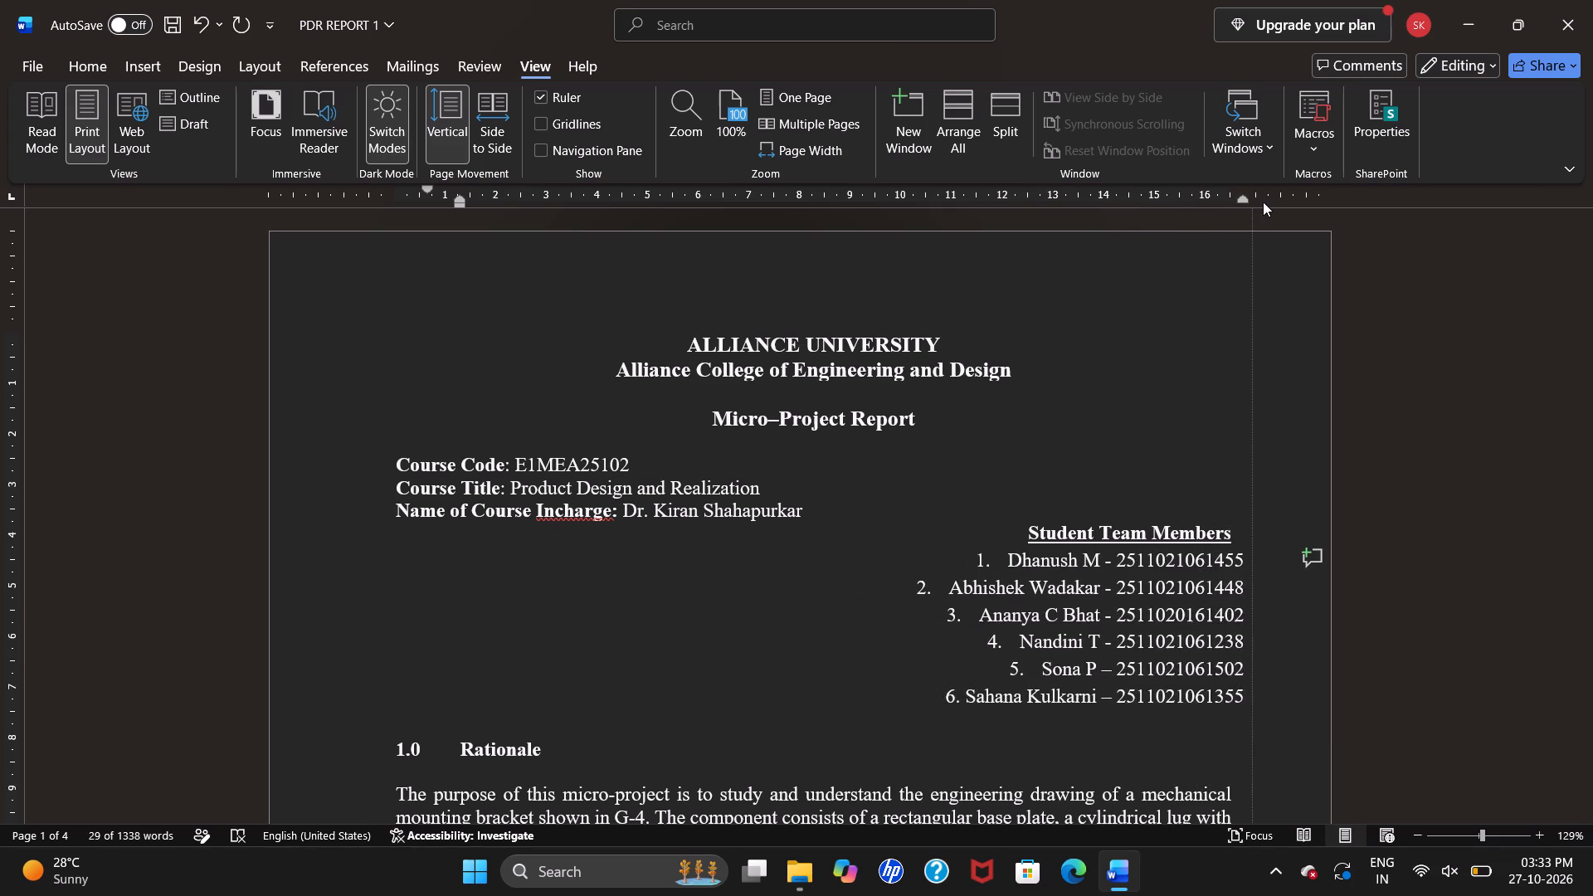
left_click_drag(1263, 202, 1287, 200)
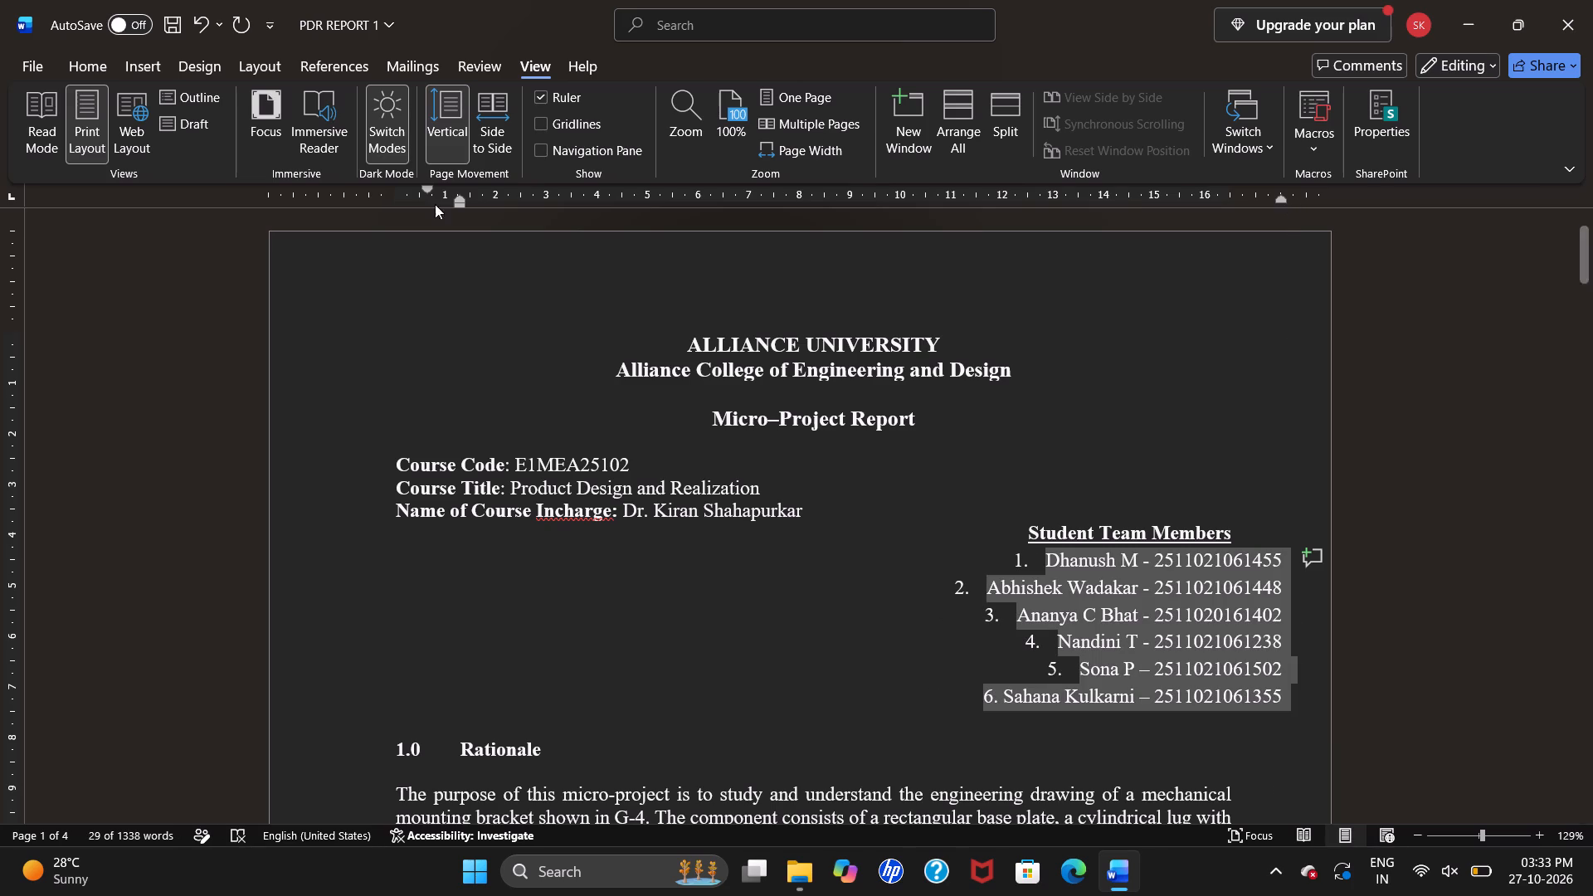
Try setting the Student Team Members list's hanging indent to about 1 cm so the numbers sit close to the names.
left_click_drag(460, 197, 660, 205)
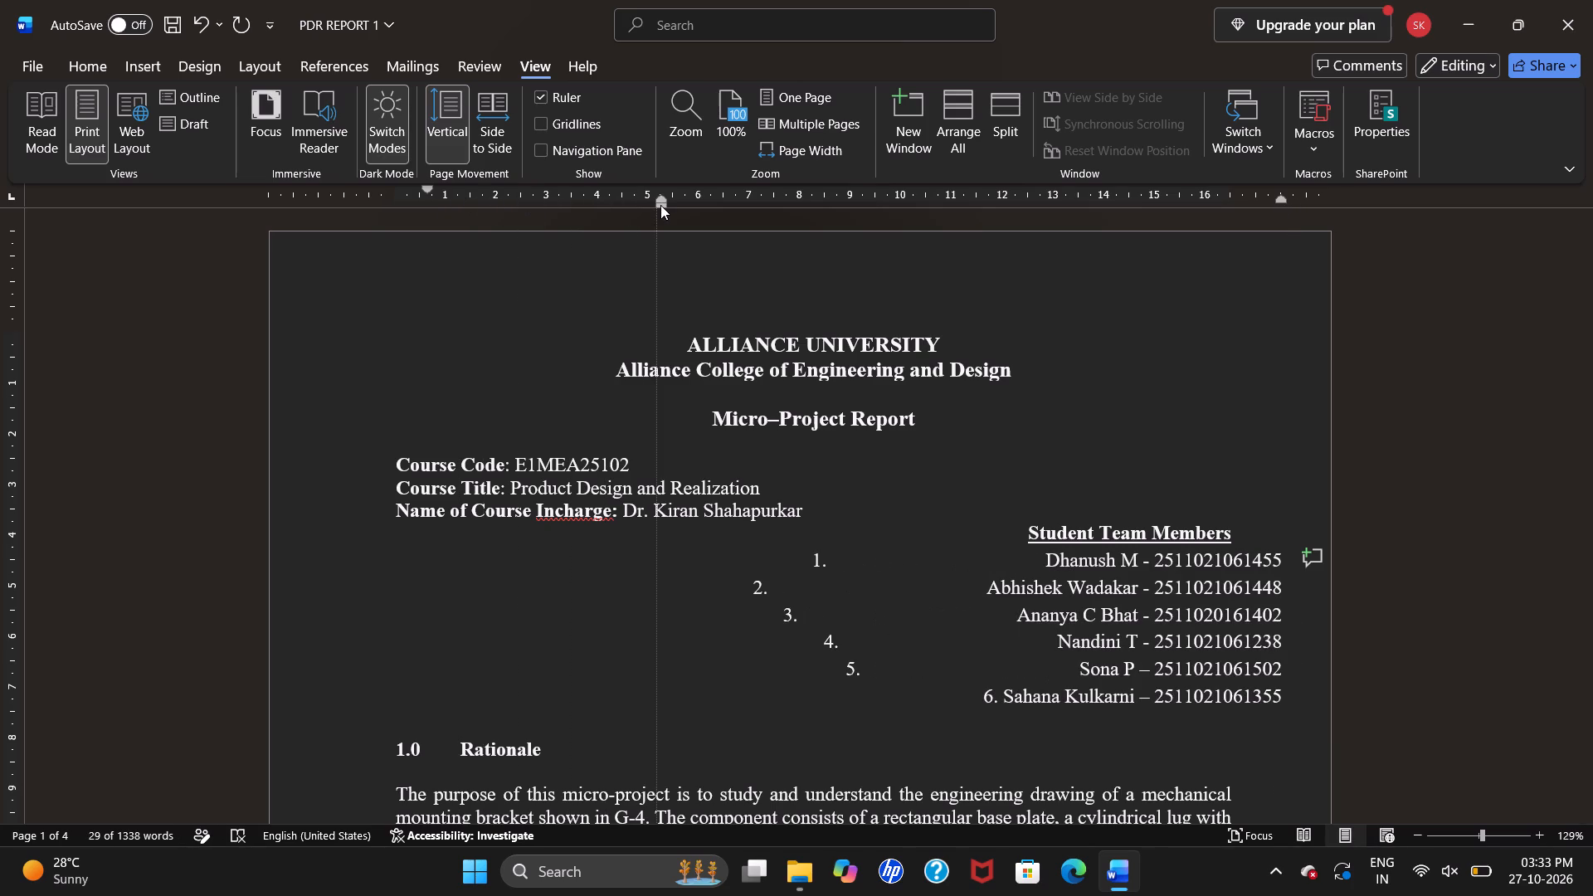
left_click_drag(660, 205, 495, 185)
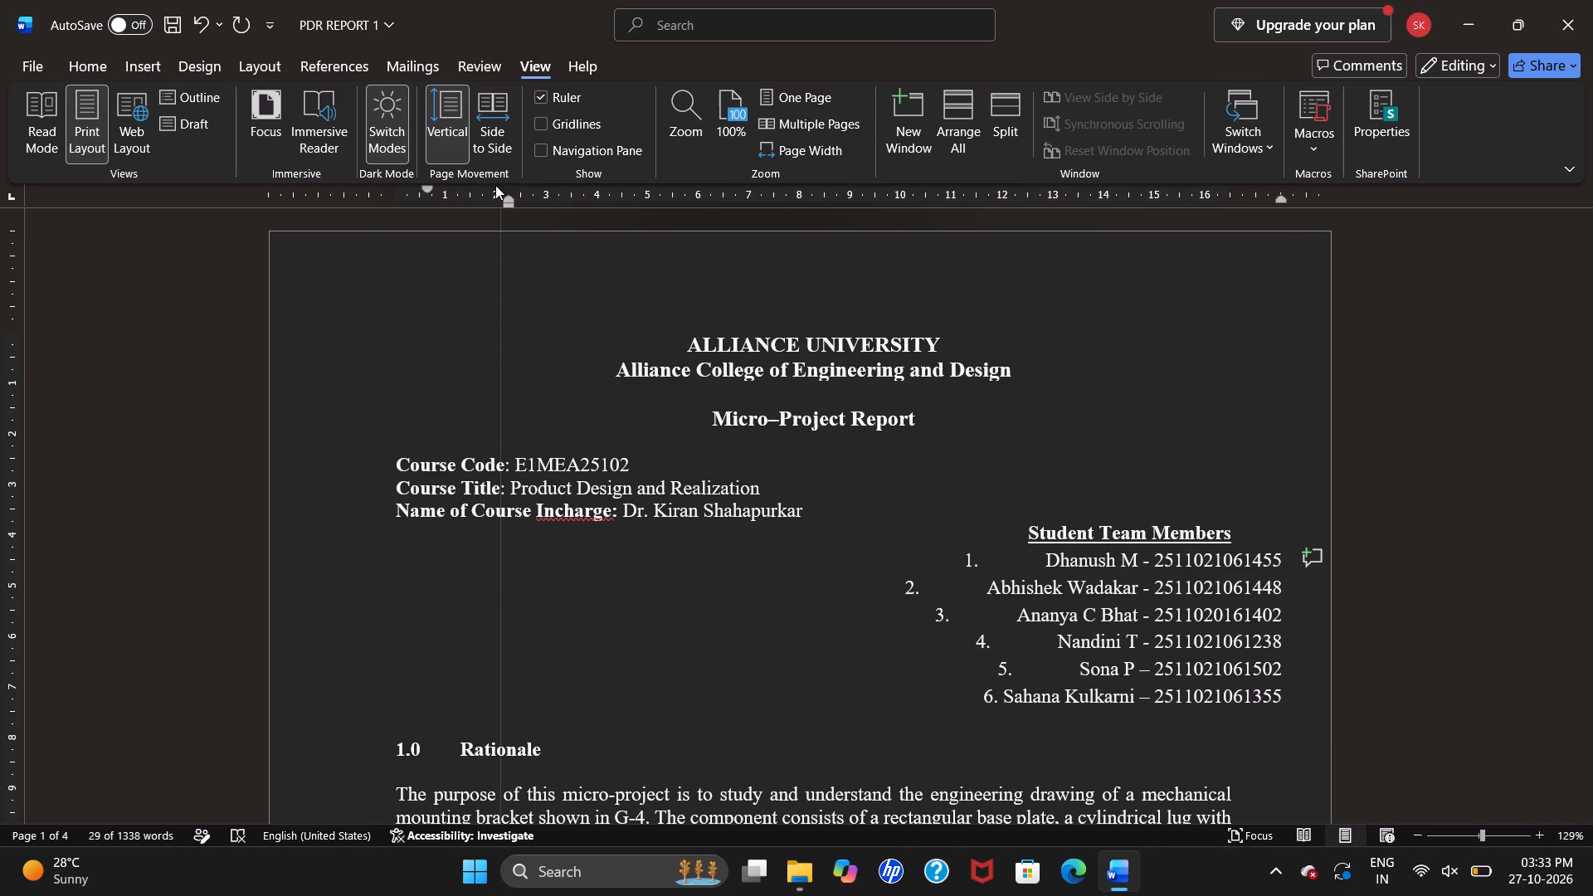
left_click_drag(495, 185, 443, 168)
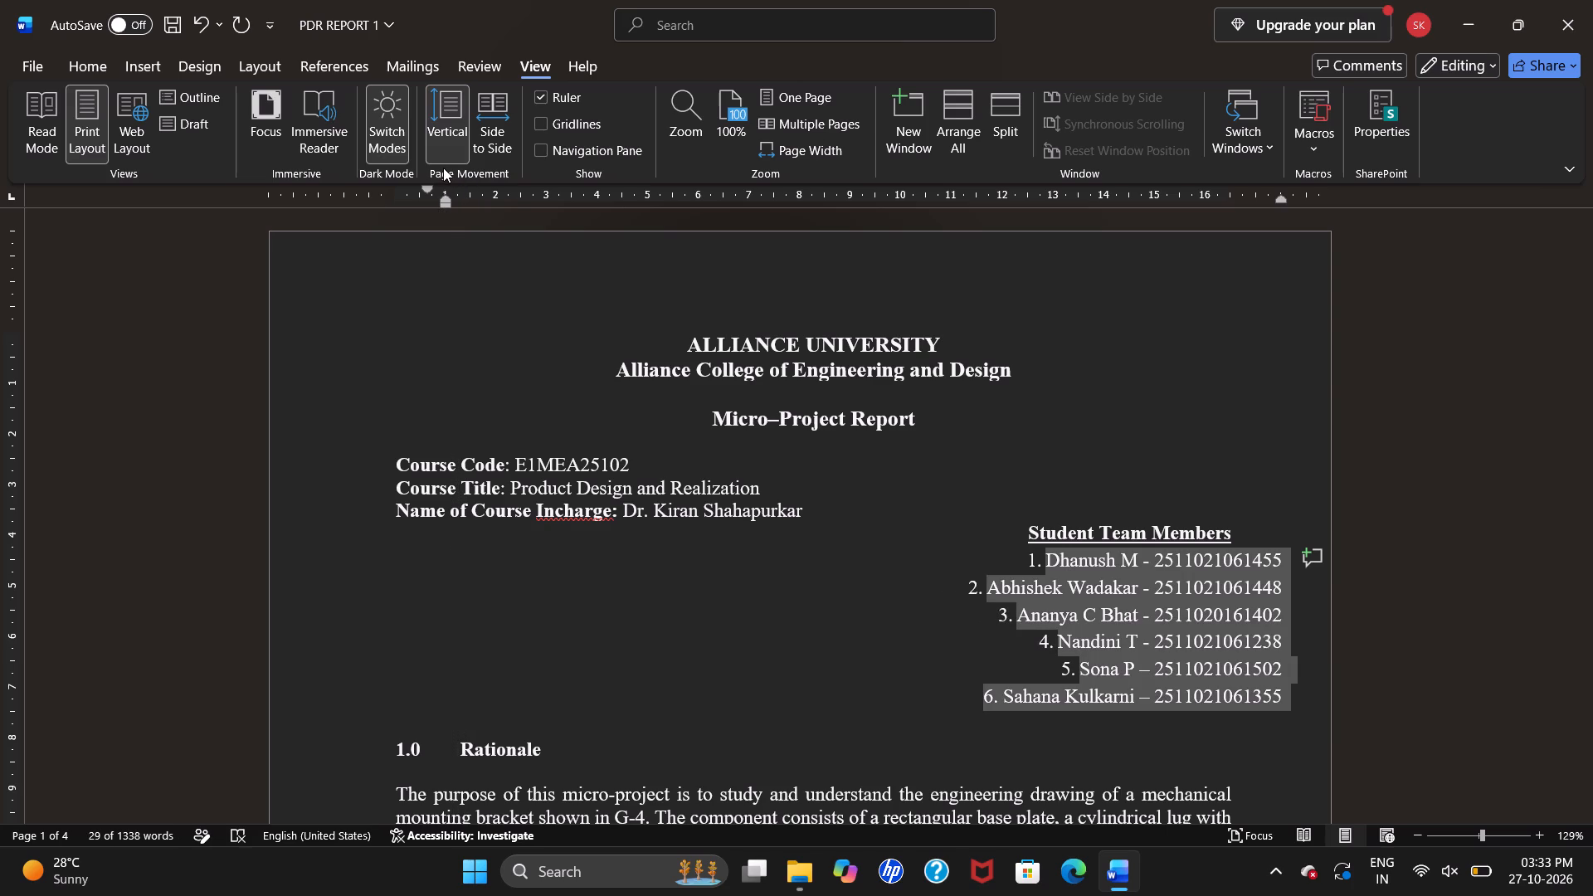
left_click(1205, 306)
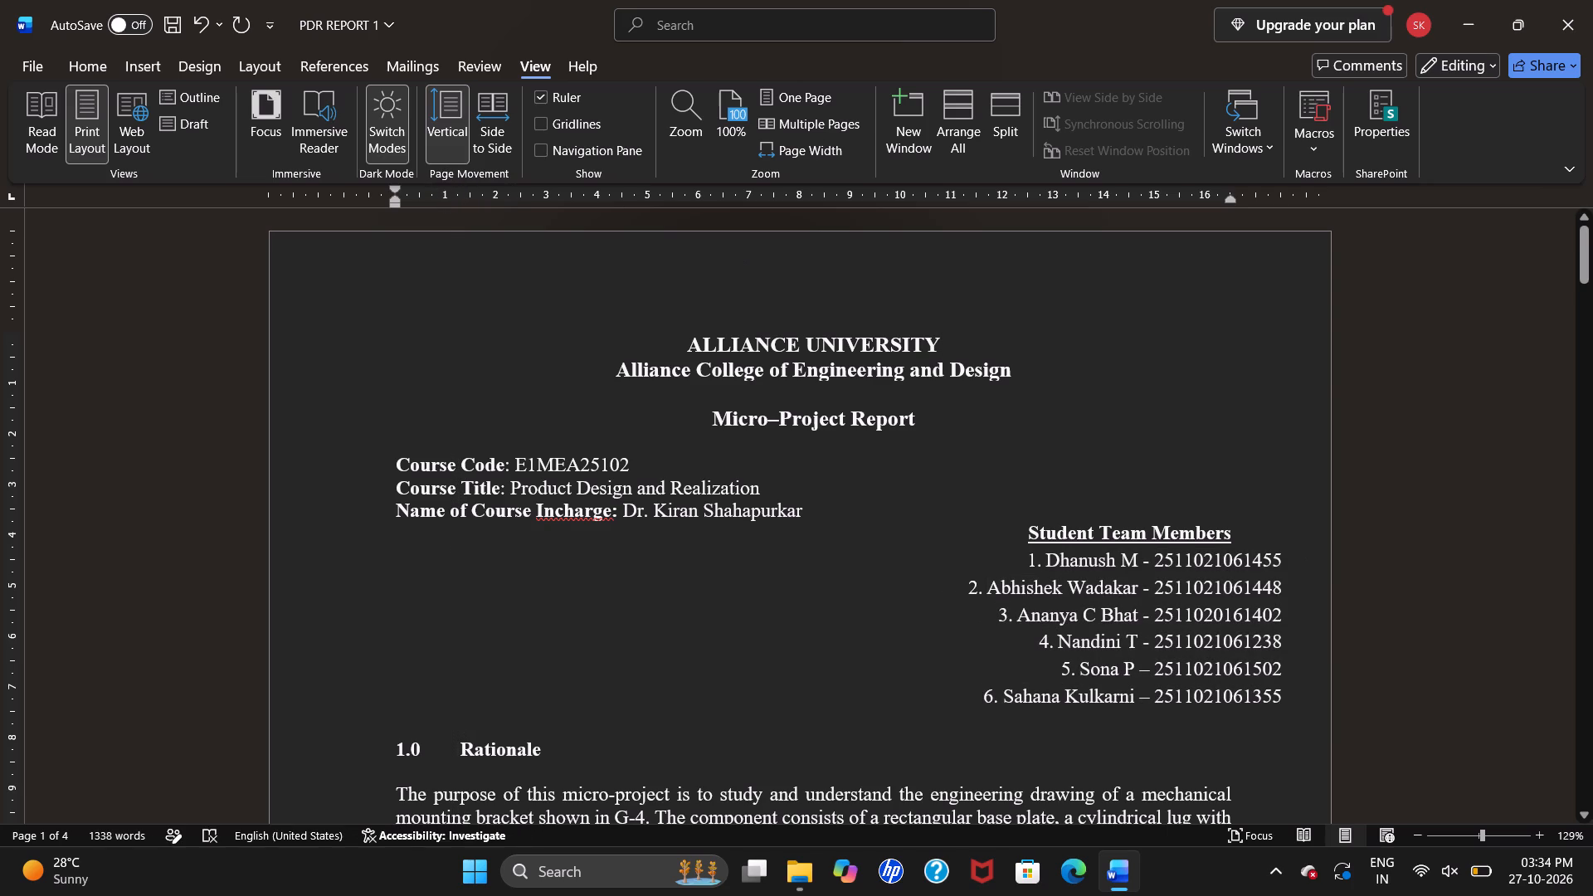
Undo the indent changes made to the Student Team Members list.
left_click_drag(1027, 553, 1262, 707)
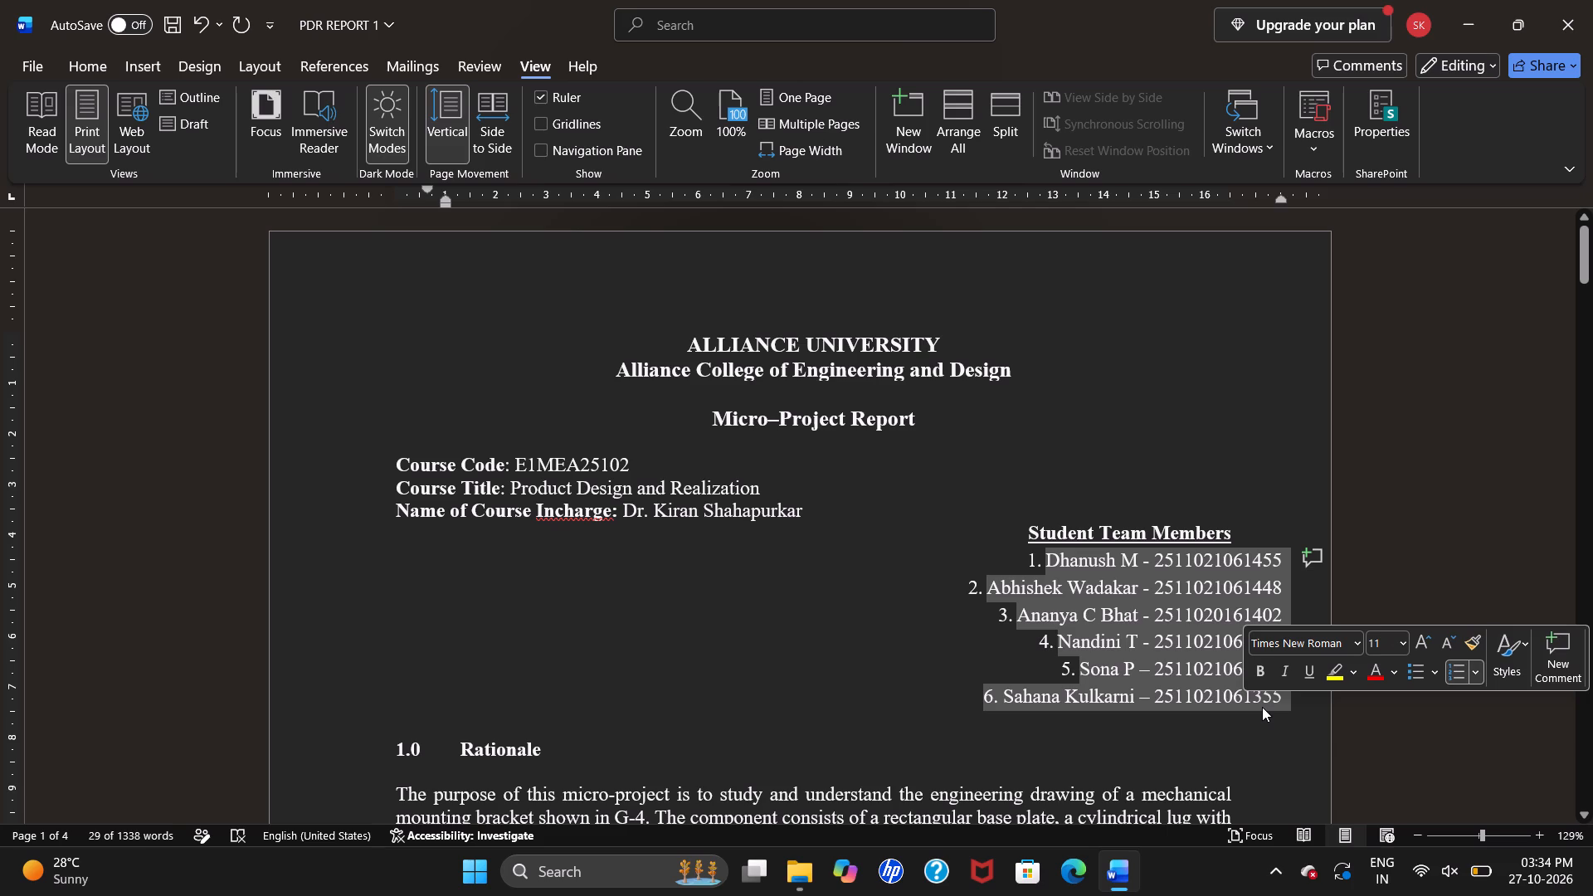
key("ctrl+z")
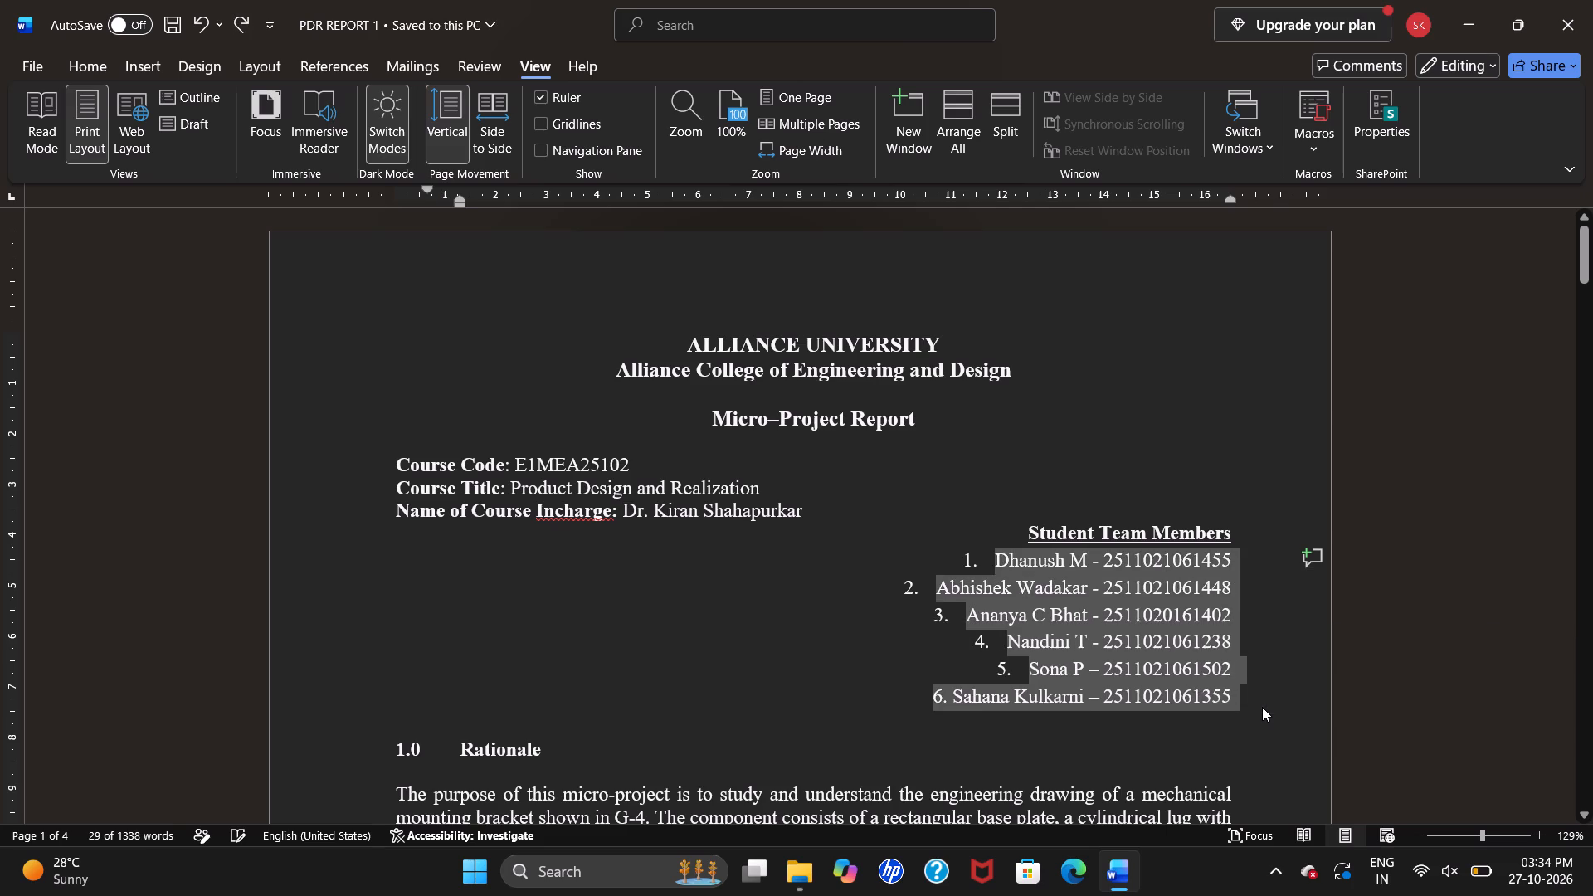
Undo the earlier spelling correction in the 9.0 Area of Future Improvement heading.
key("ctrl+z")
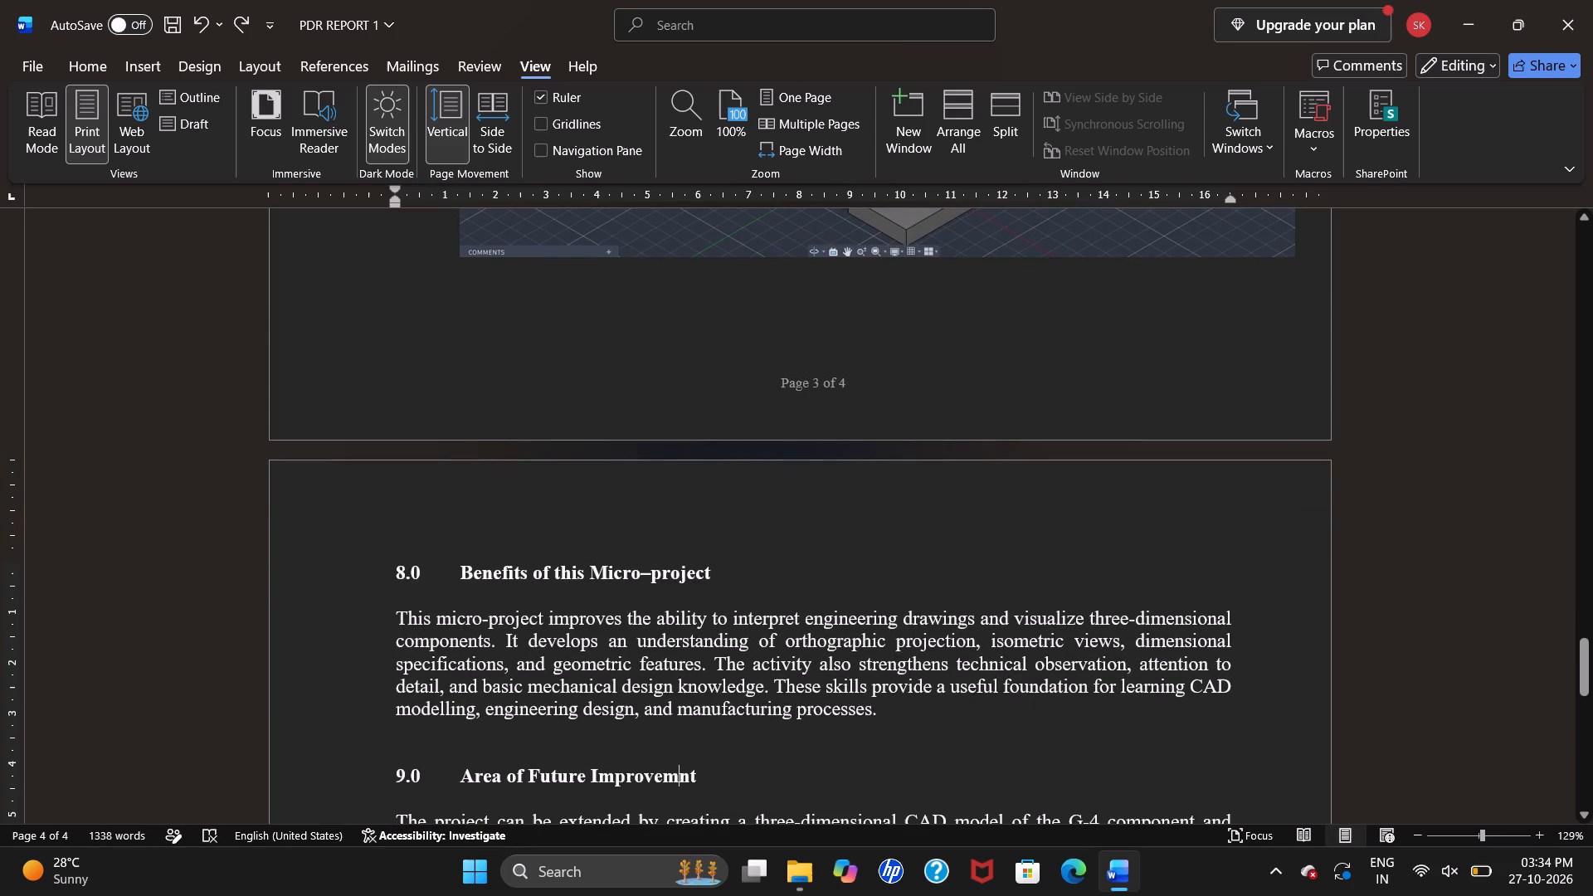
Review the report's title block, Student Team Members list and the 1.0 Rationale section on the first page.
scroll(1303, 564, "up", 6)
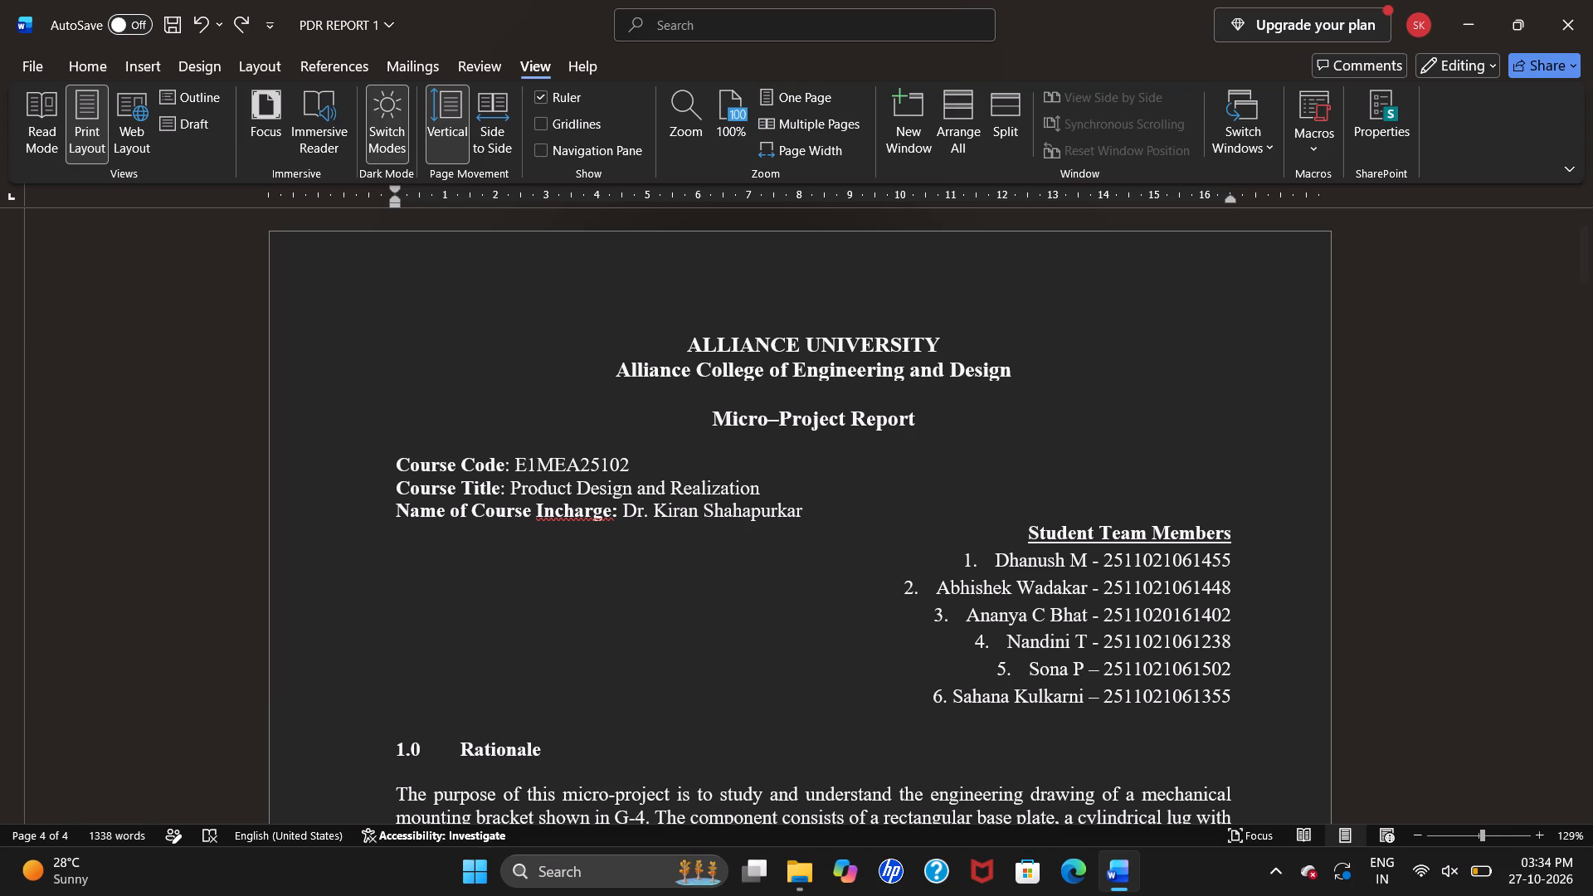
key("Down")
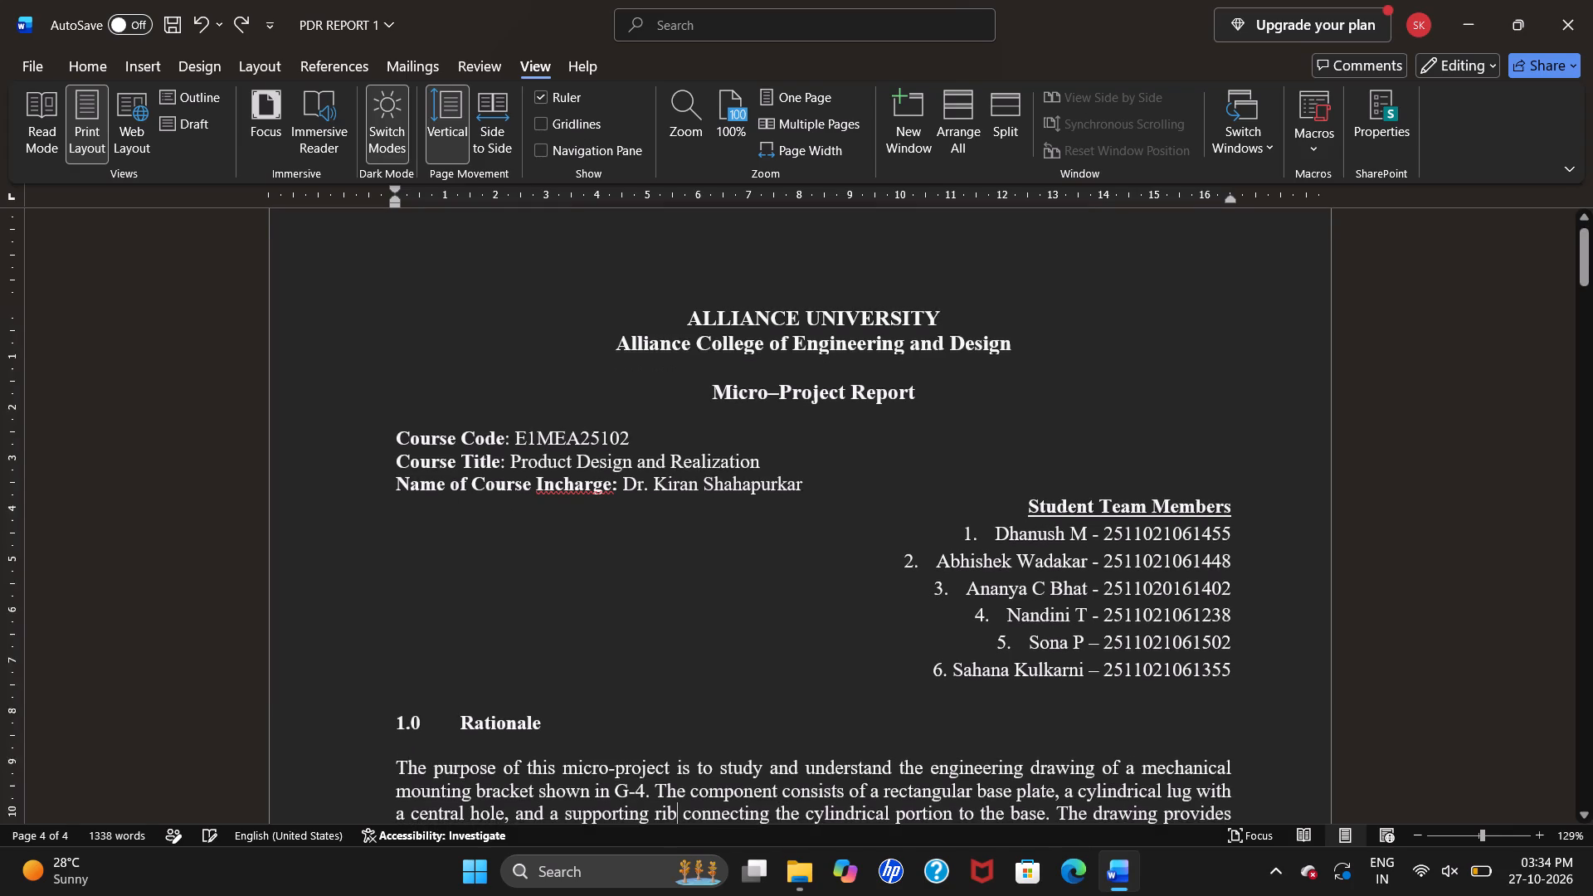
key("Down")
key("Down")
key("Down")
key("Down")
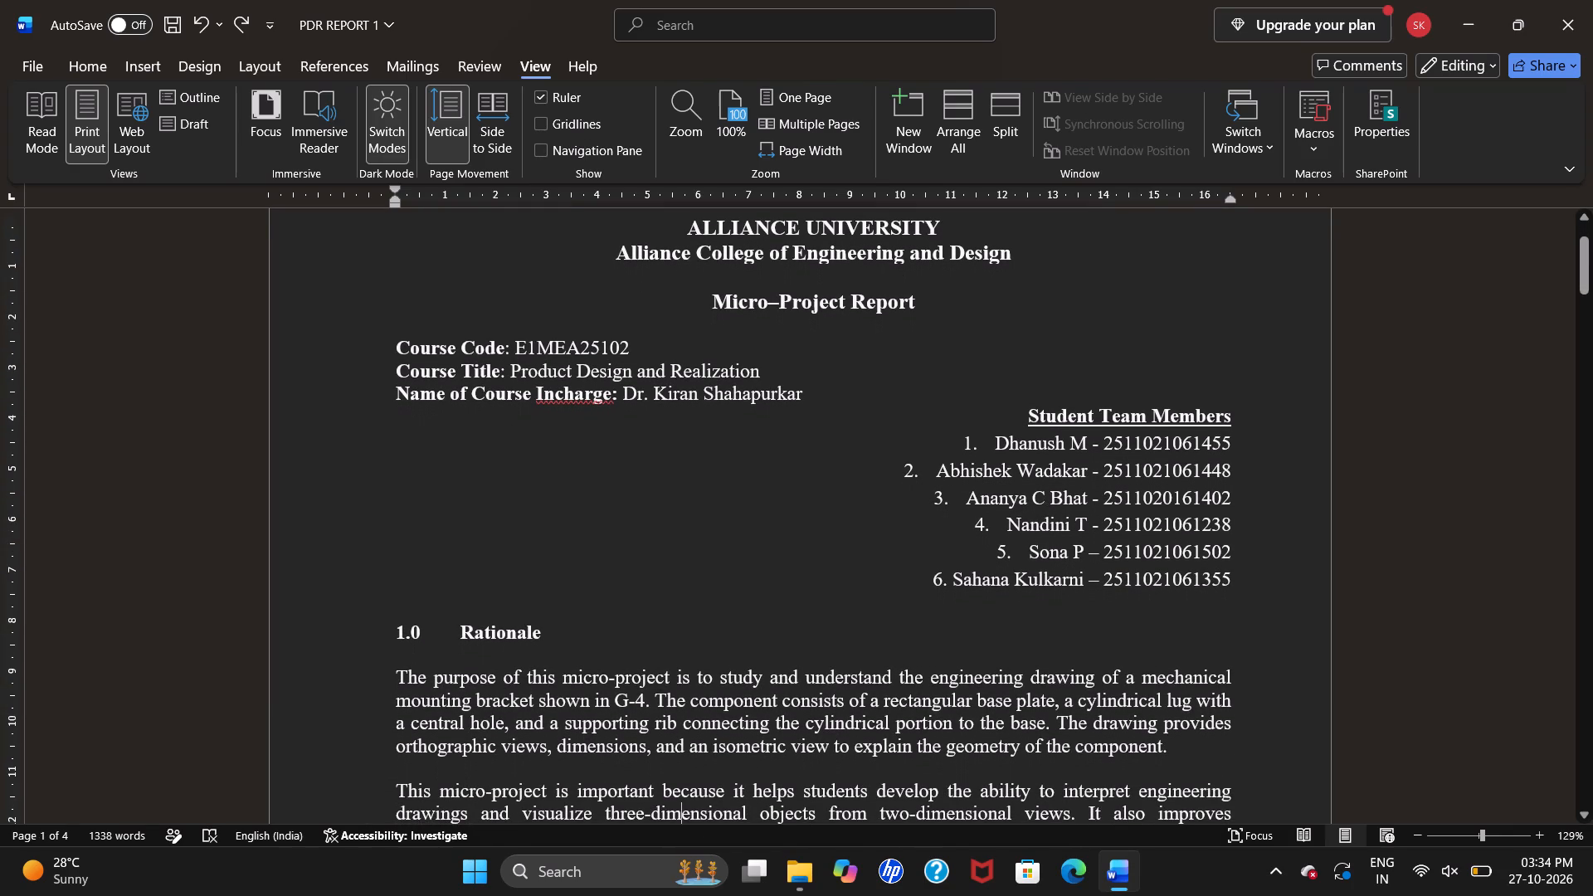
key("Down")
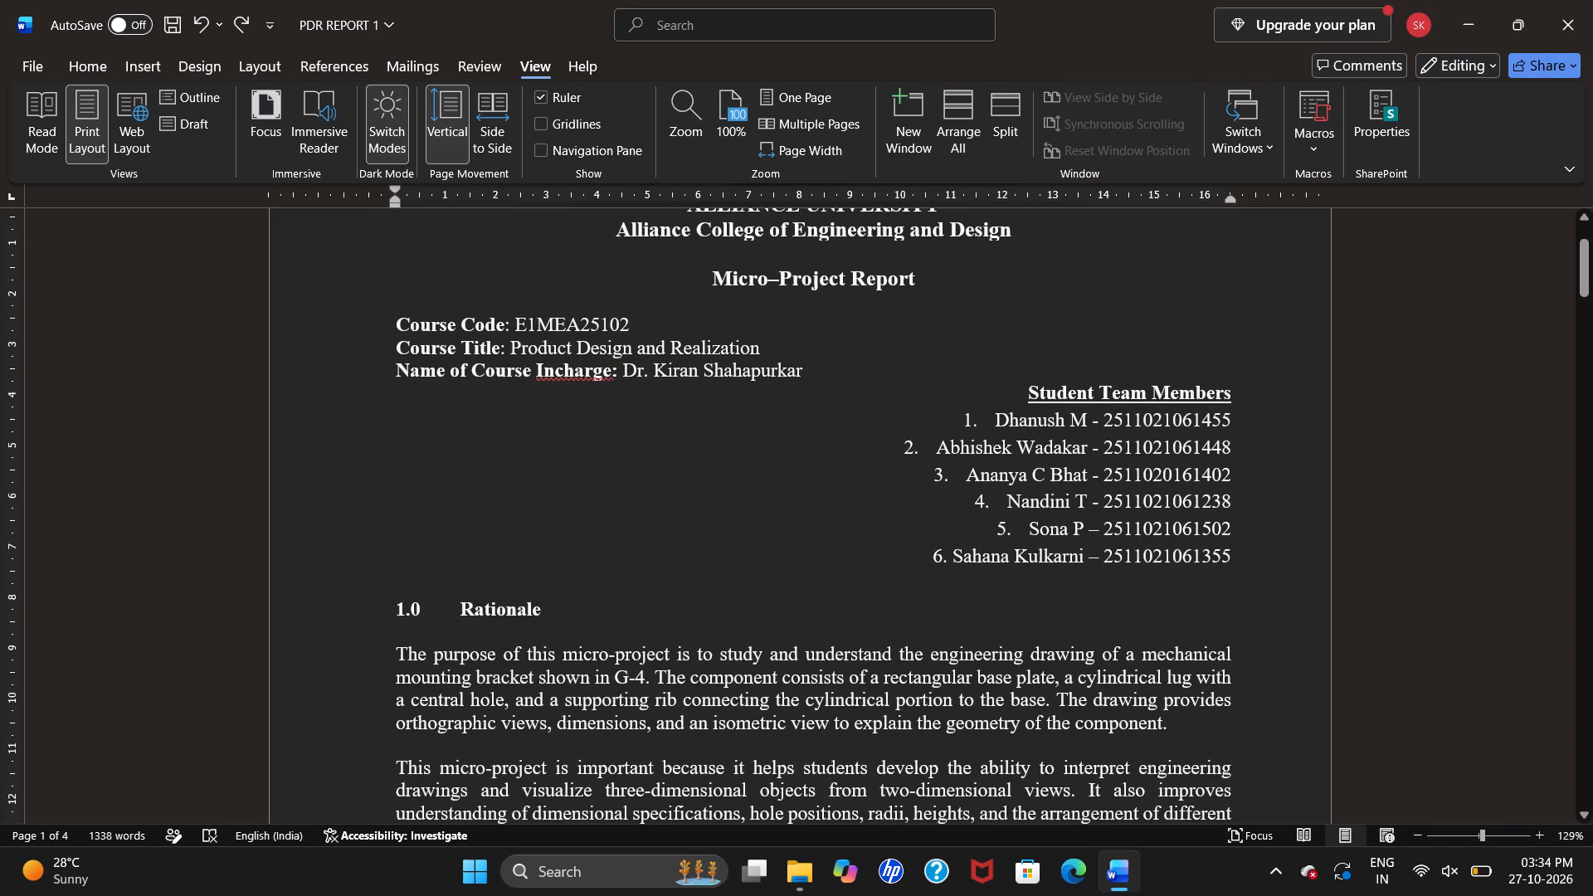
key("Down")
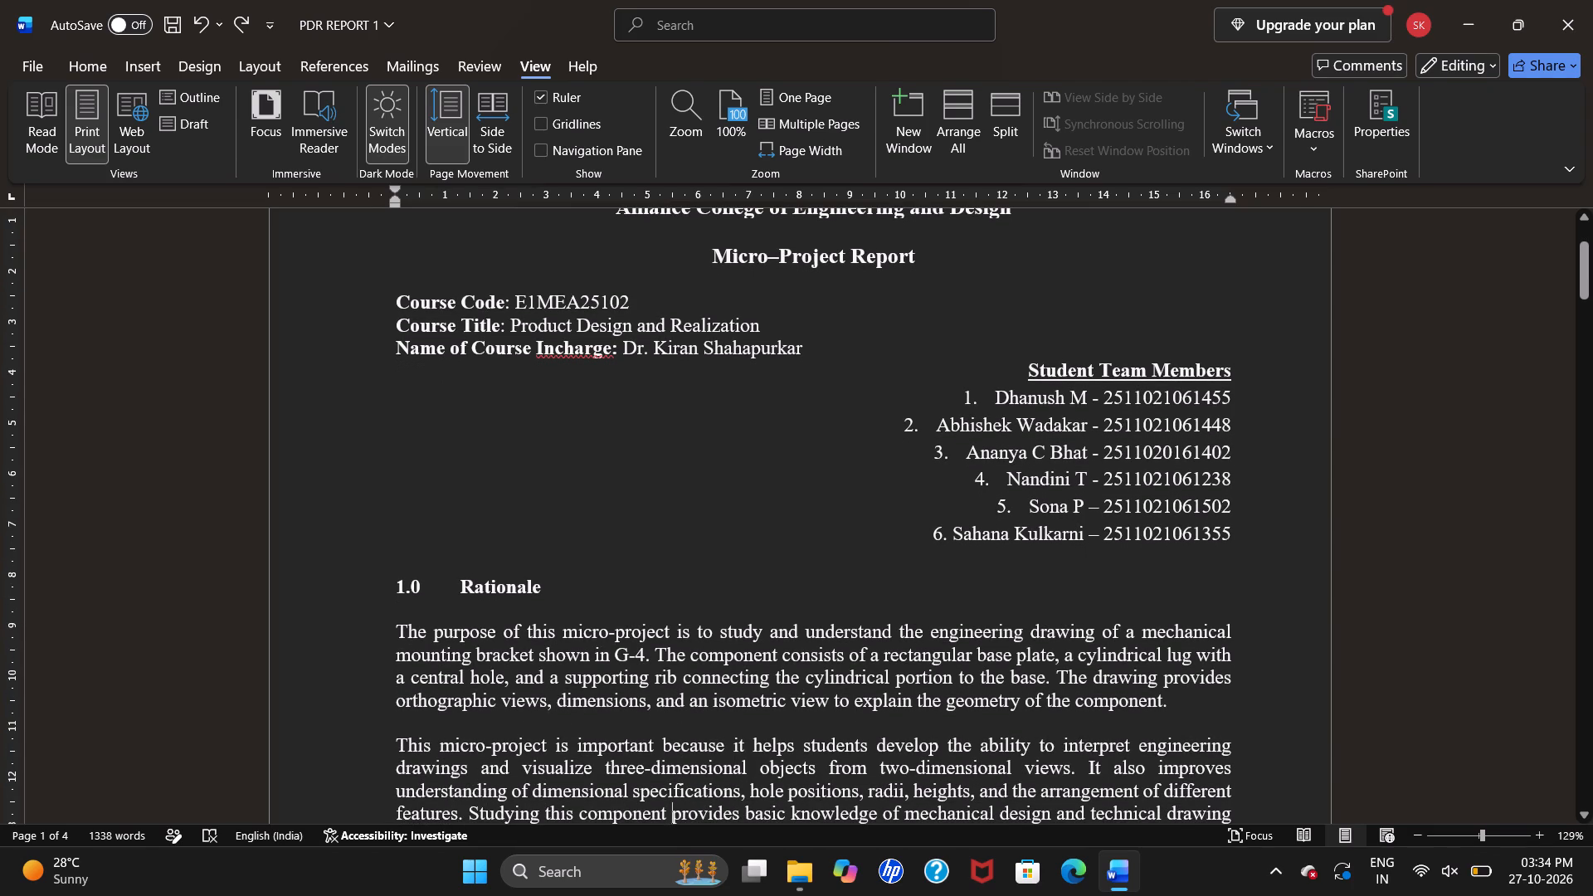
key("Down")
key("Down")
key("Down")
key("Down")
key("Down")
key("Down")
key("Down")
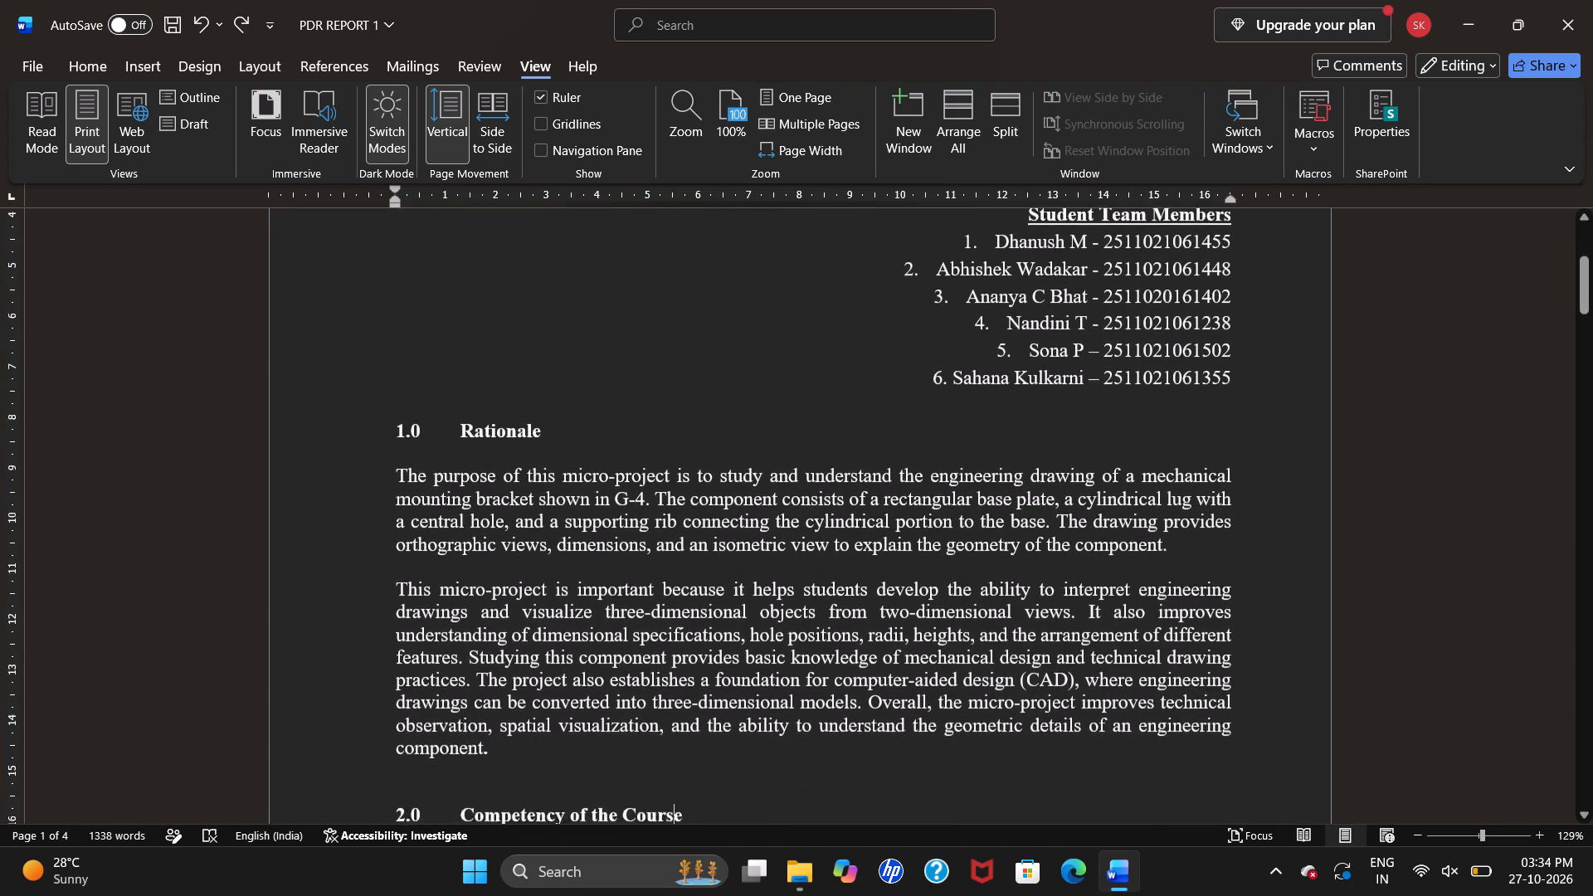
Proofread 2.0 Competency of the Course and 3.0 Course Outcomes Addressed down to the 4.0 Information Collection heading.
key("Down")
key("Down")
key("Down")
key("Down")
key("Down")
key("Down")
key("Down")
key("Down")
key("Down")
key("Down")
key("Down")
key("Down")
key("Down")
key("Down")
key("Down")
key("Down")
key("Down")
key("Down")
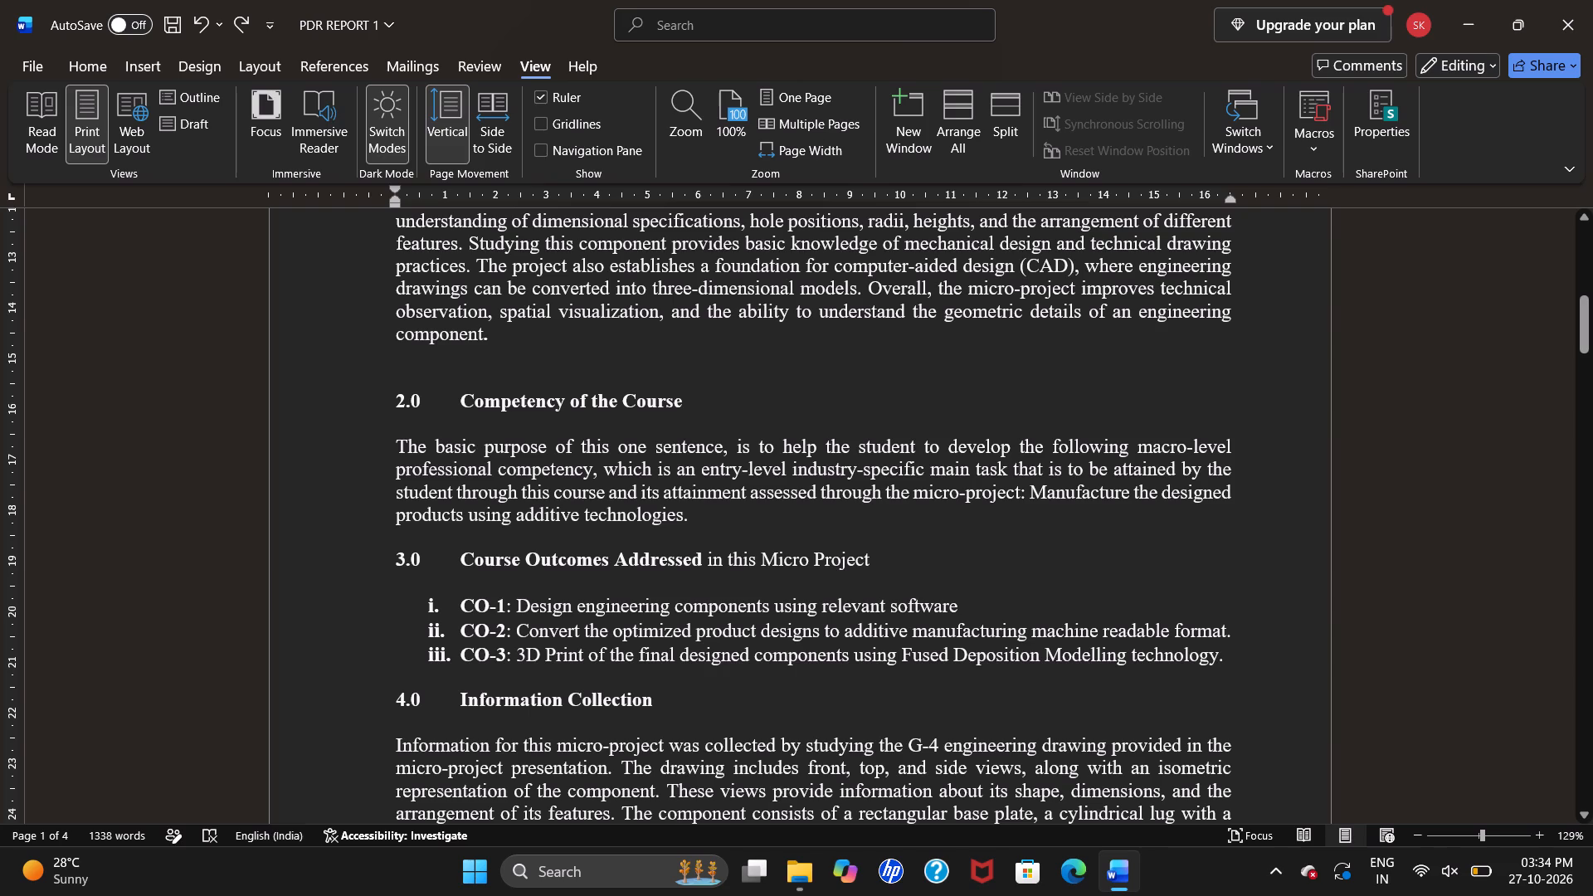
Check the 4.0 Information Collection text across the break between pages 1 and 2, including the major dimensions paragraph.
key("Down")
key("Down")
key("Down")
key("Down")
key("Down")
key("Down")
key("Down")
key("Down")
key("Down")
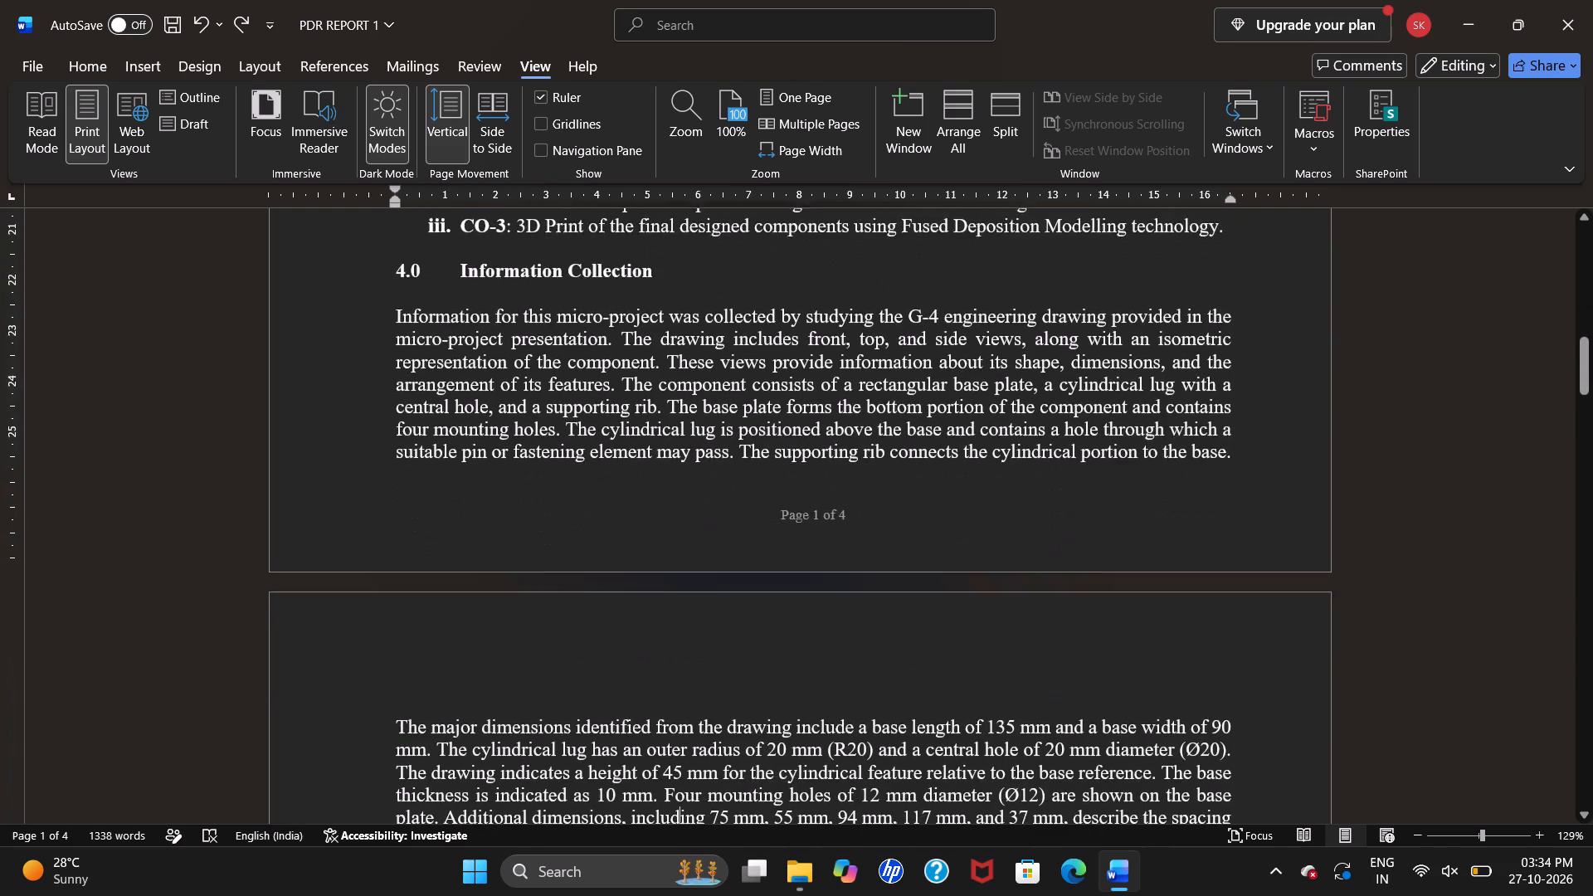
key("Down")
key("Down")
key("Up")
key("Up")
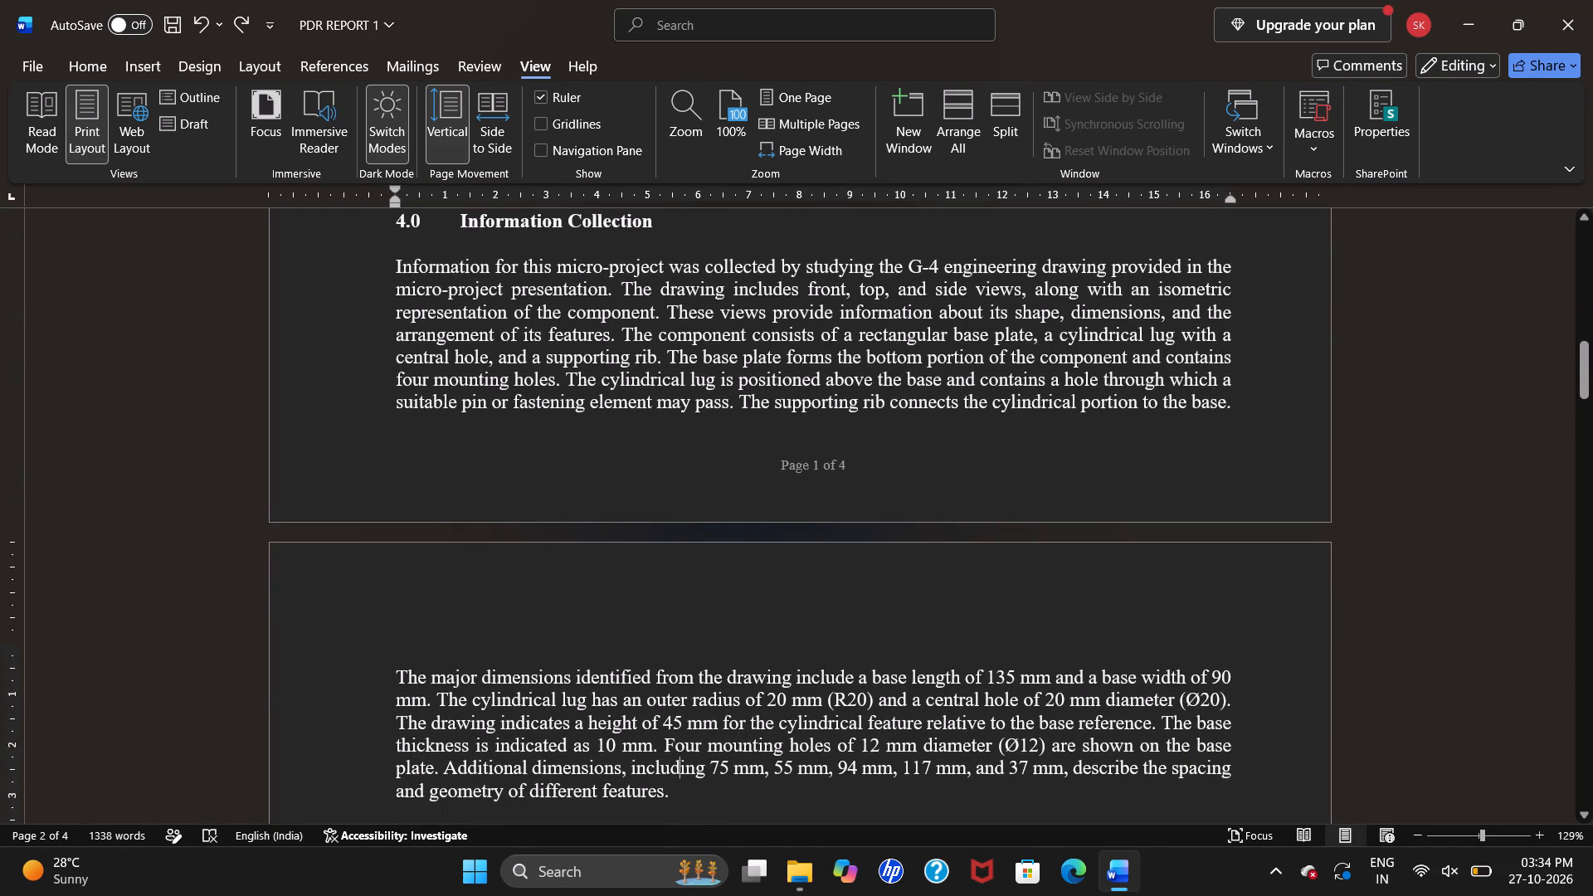
key("Up")
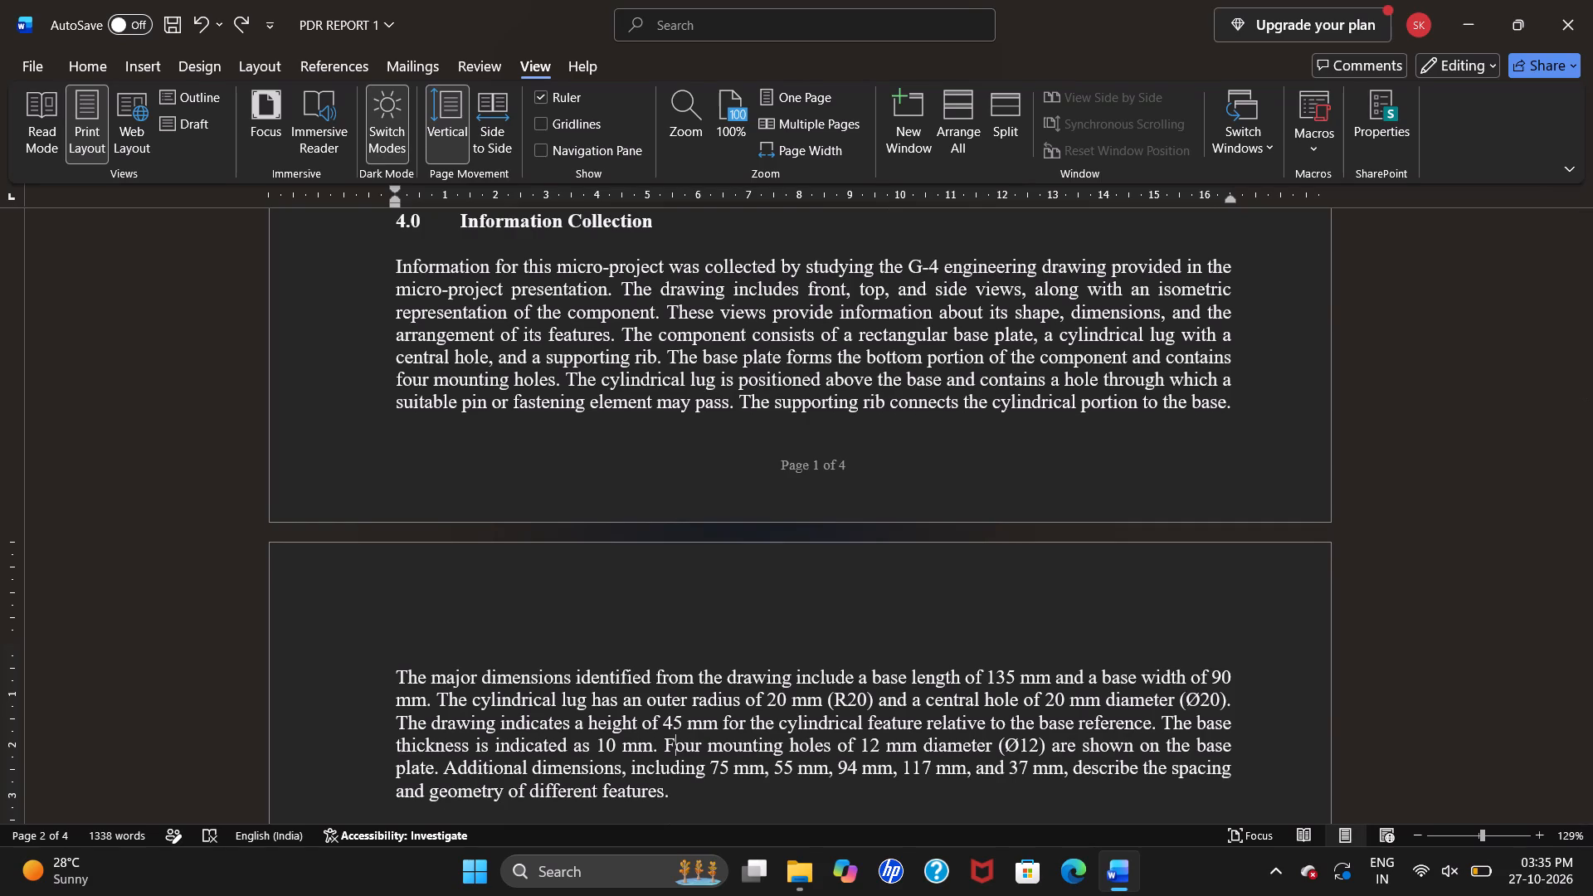
Proofread the rest of 4.0 Information Collection and the 5.0 Theory and Design of the Micro Project section with its numbered feature list.
key("Down")
key("Down")
key("Down")
key("Down")
key("Down")
key("Down")
key("Down")
key("Down")
key("Down")
key("Down")
key("Down")
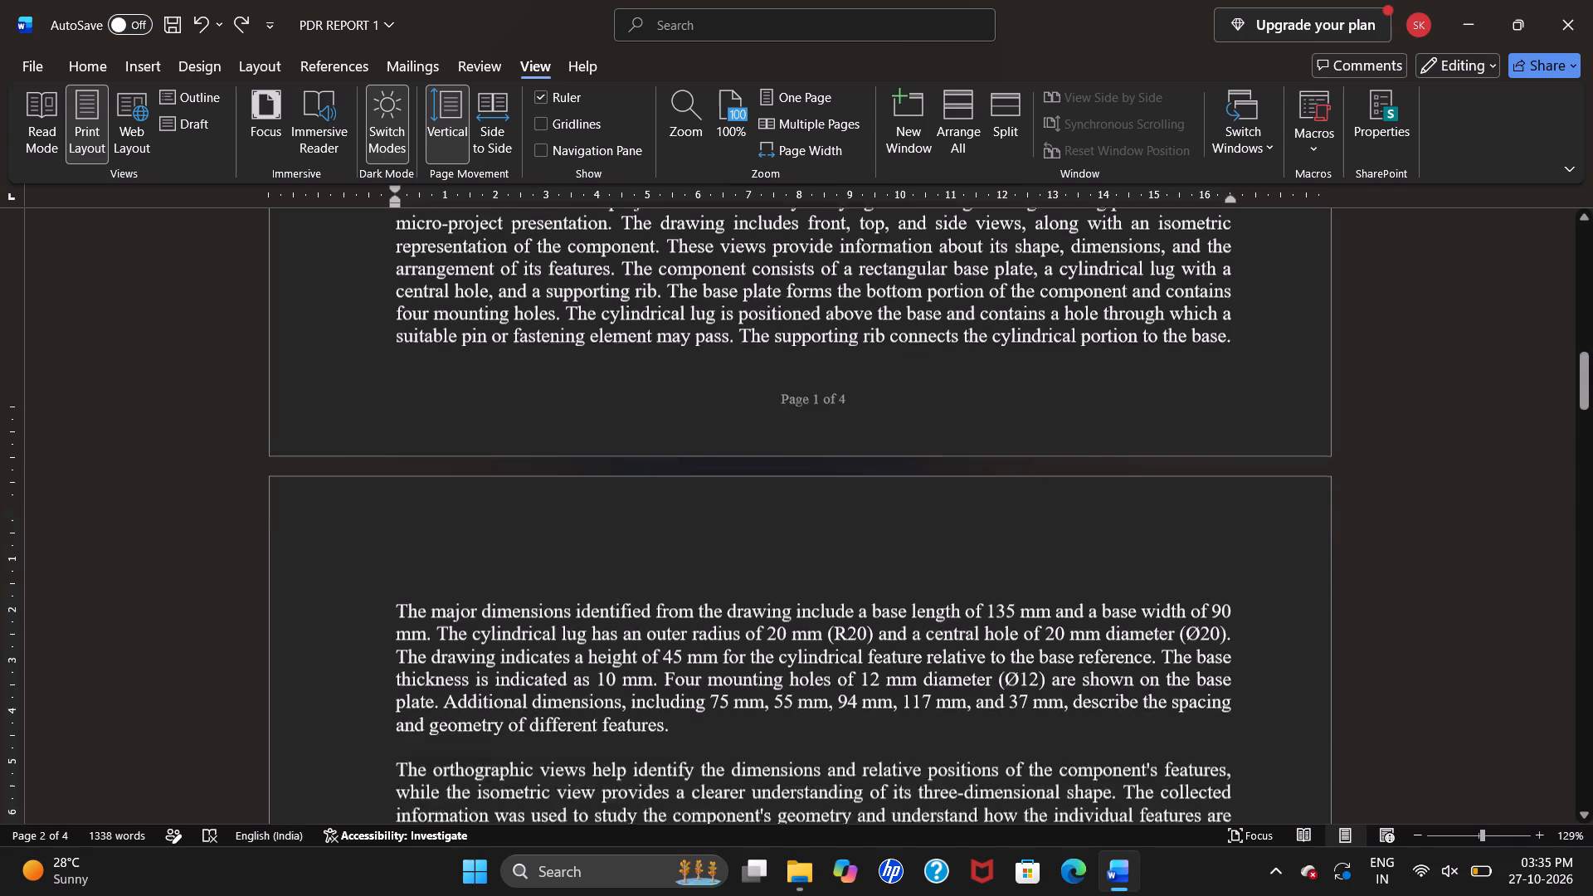
key("Down")
key("Down")
key("Down")
key("Down")
key("Down")
key("Down")
key("Down")
key("Down")
key("Down")
key("Down")
key("Down")
key("Down")
key("Down")
key("Down")
key("Down")
key("Down")
key("Down")
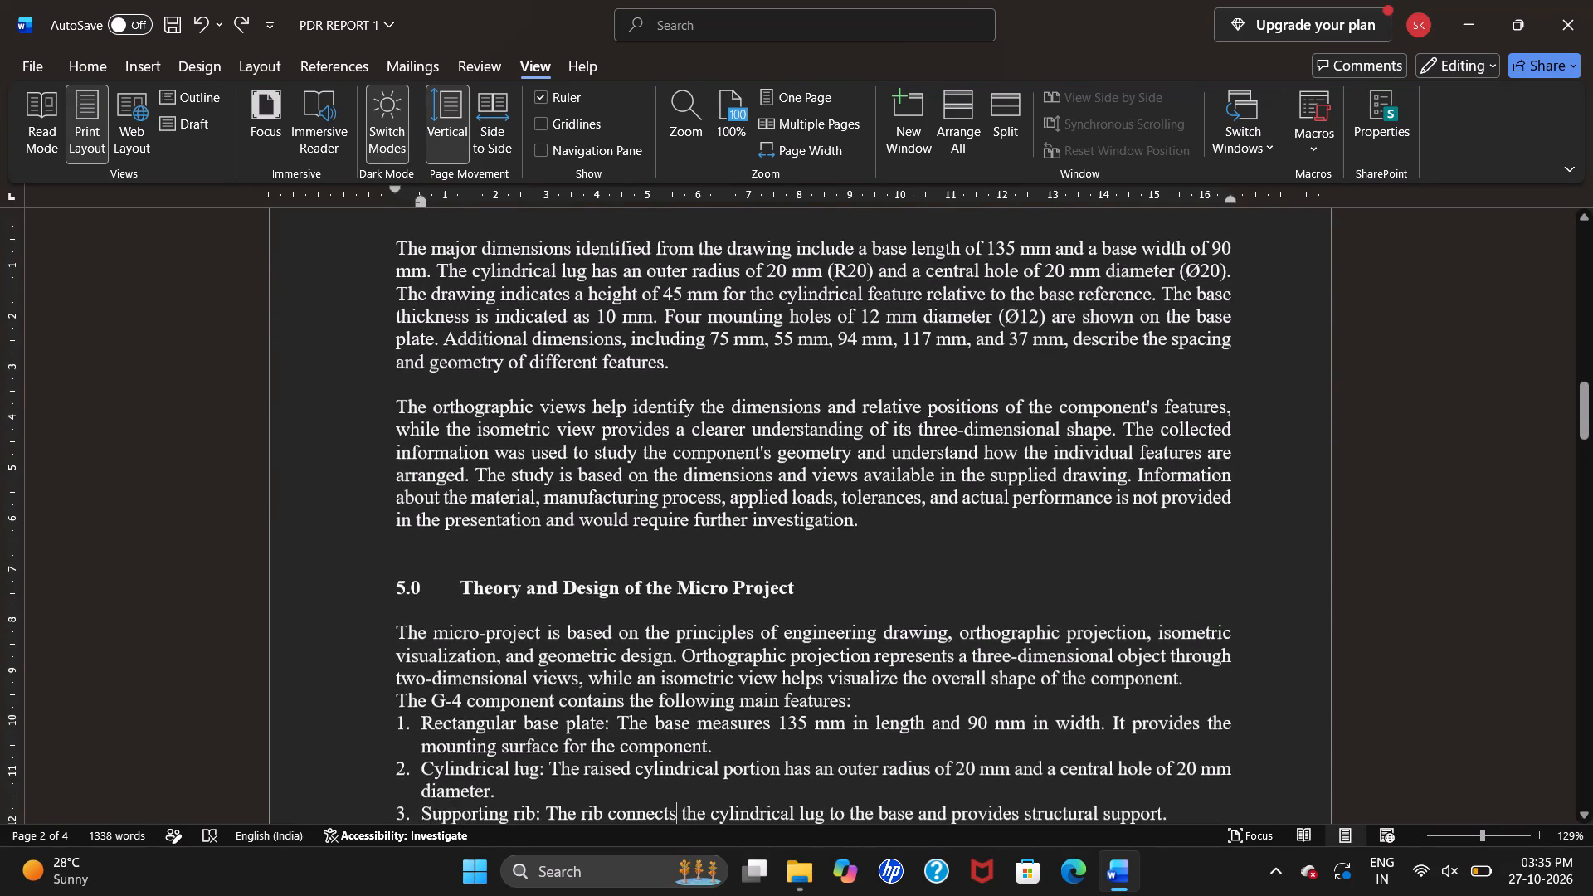
key("Down")
key("Down")
key("Down")
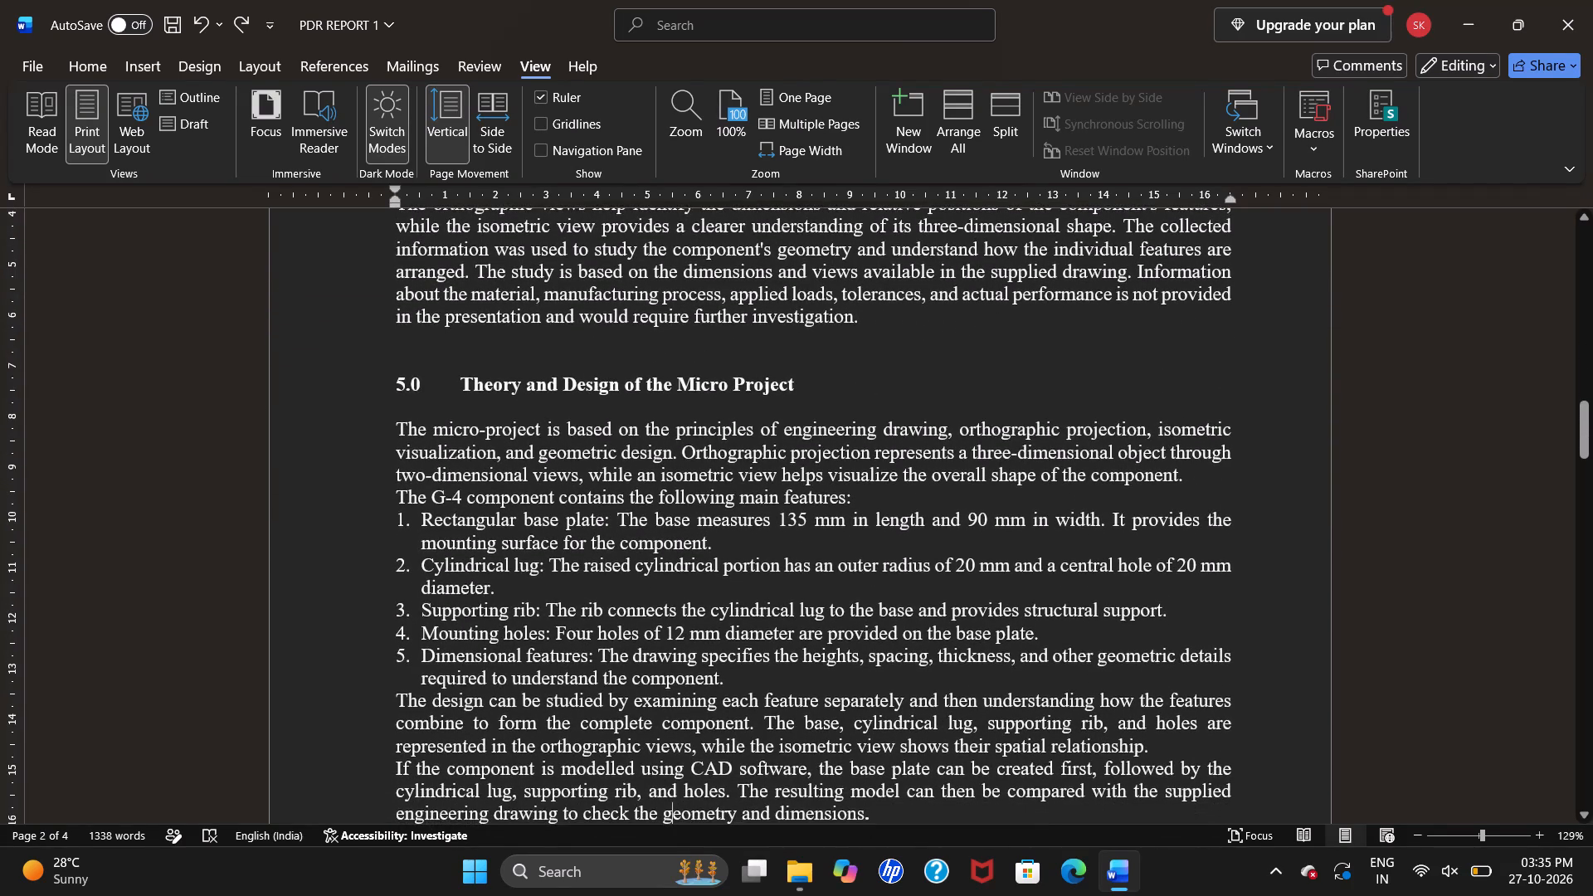
key("Down")
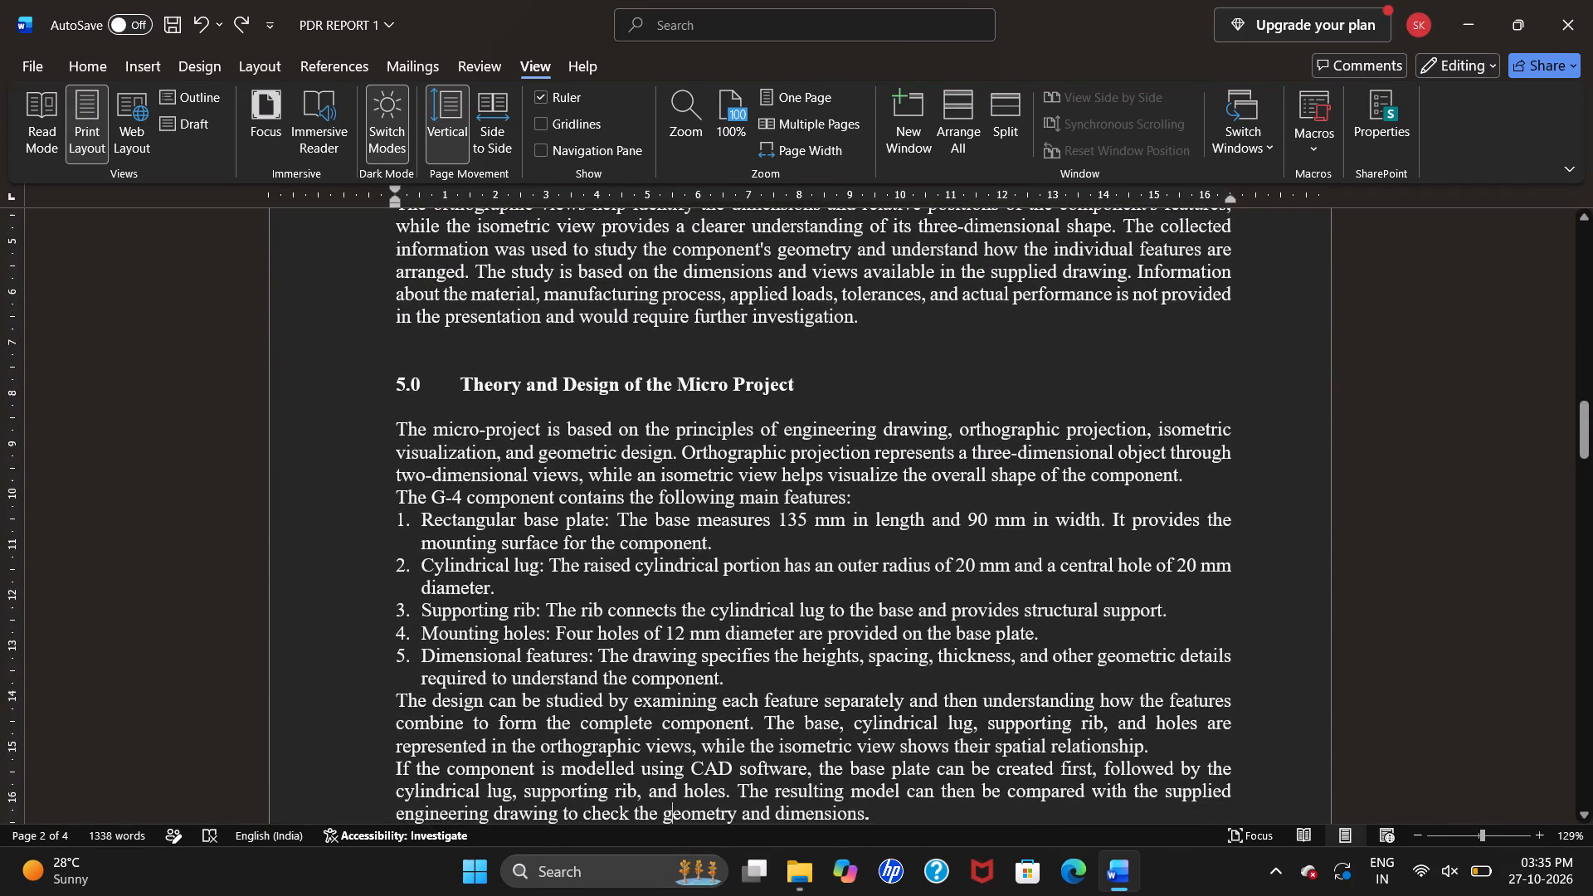
Proofread the closing paragraphs of section 5.0 and the numbered list under 6.0 Methodology Followed.
key("Down")
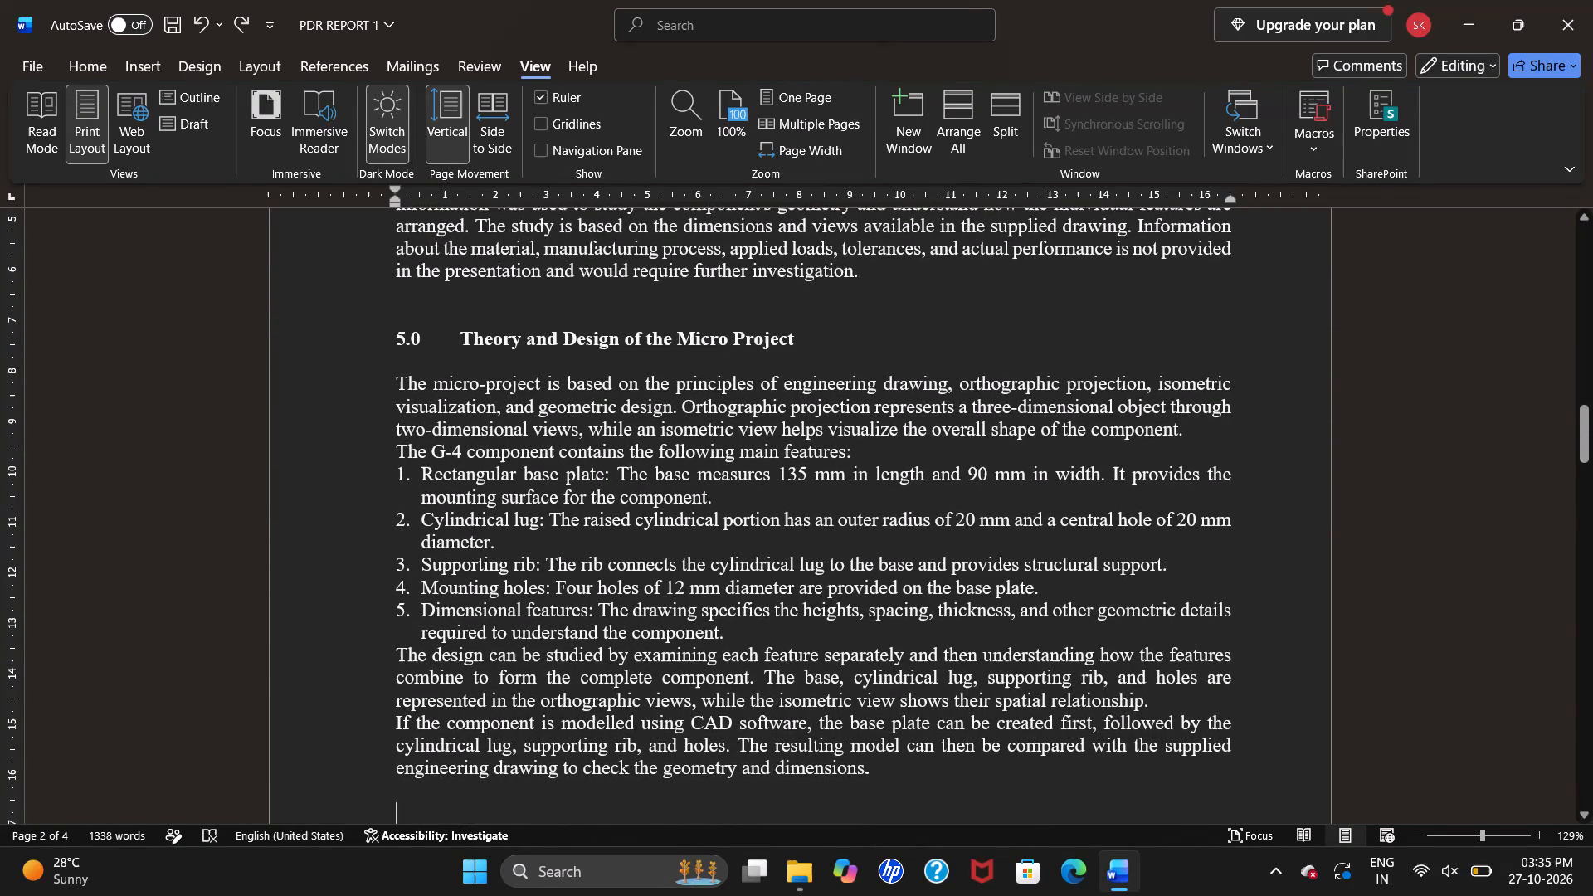
key("Down")
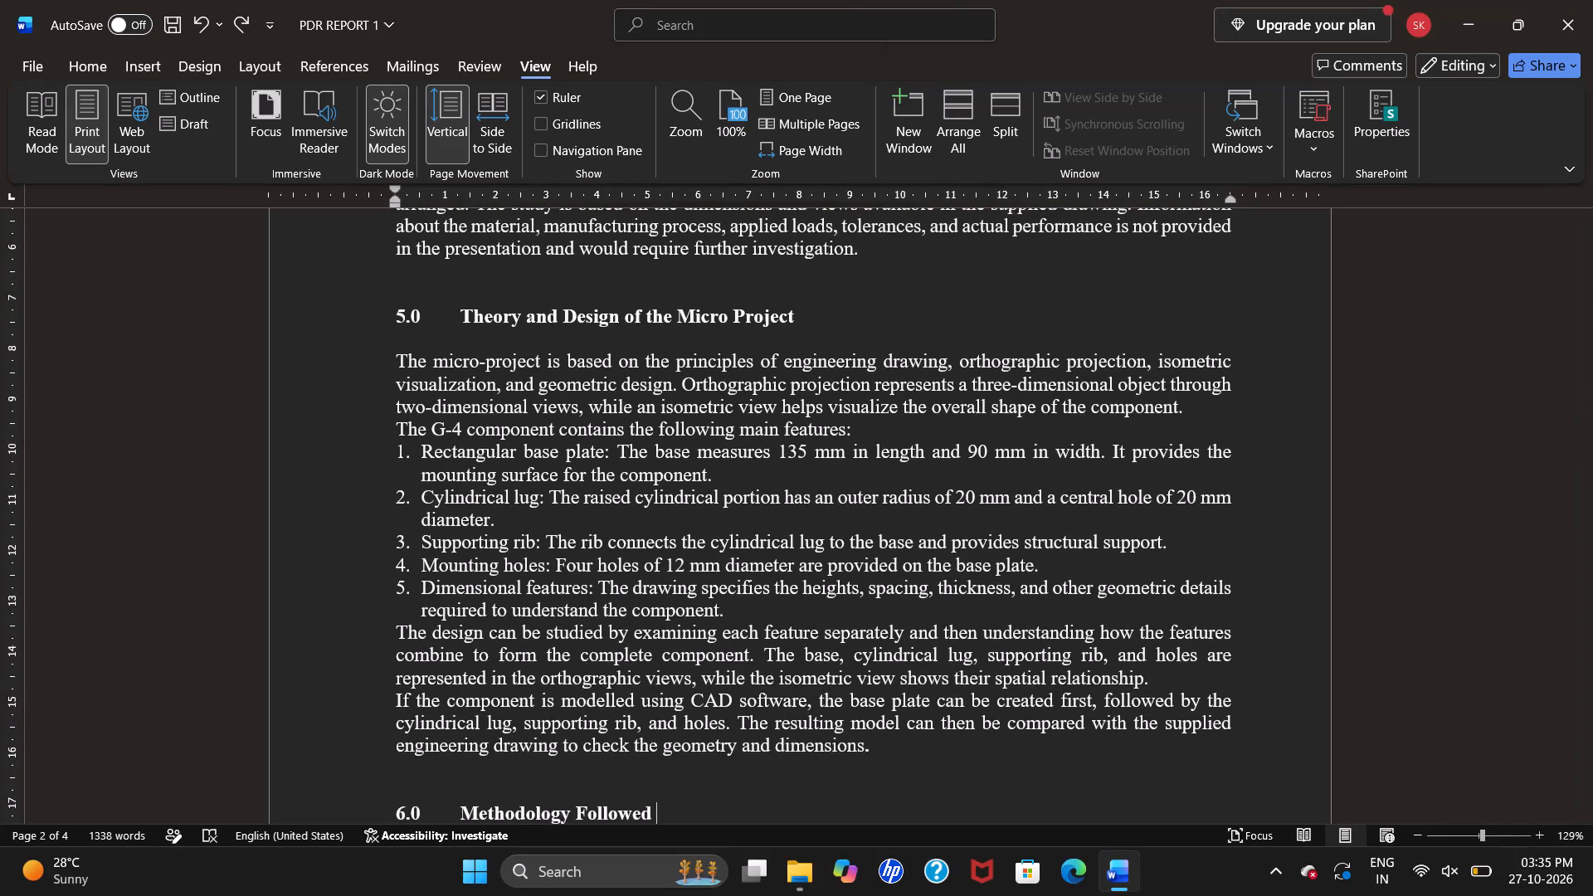
key("Down")
key("Down")
key("Down")
key("Down")
key("Down")
key("Down")
key("Down")
key("Down")
key("Down")
key("Down")
key("Down")
key("Down")
key("Down")
key("Down")
key("Down")
key("Down")
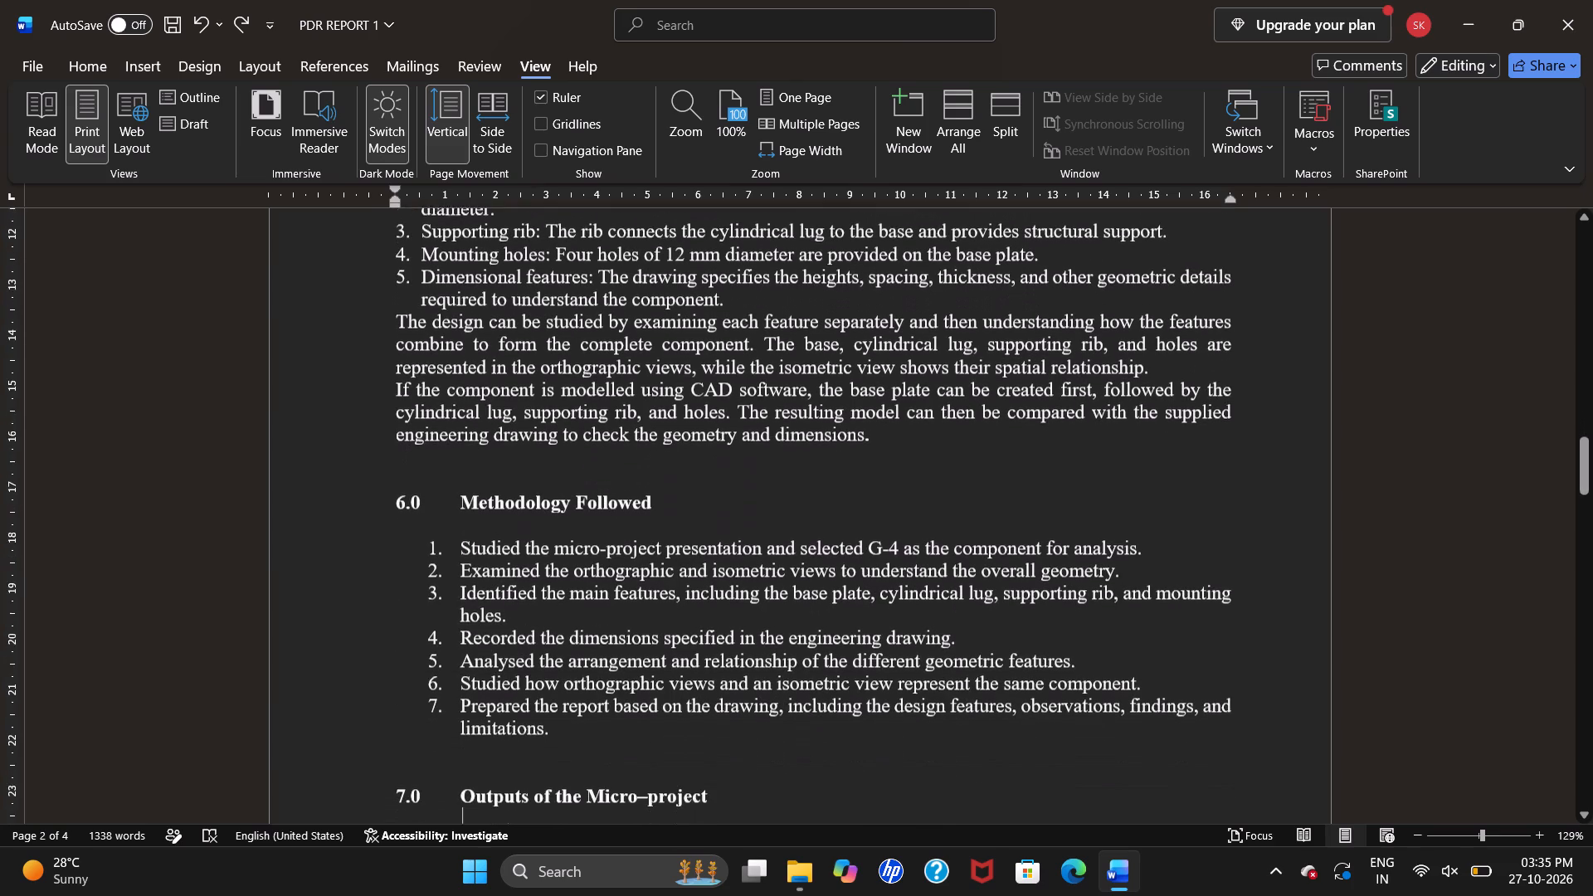
key("Down")
key("Down")
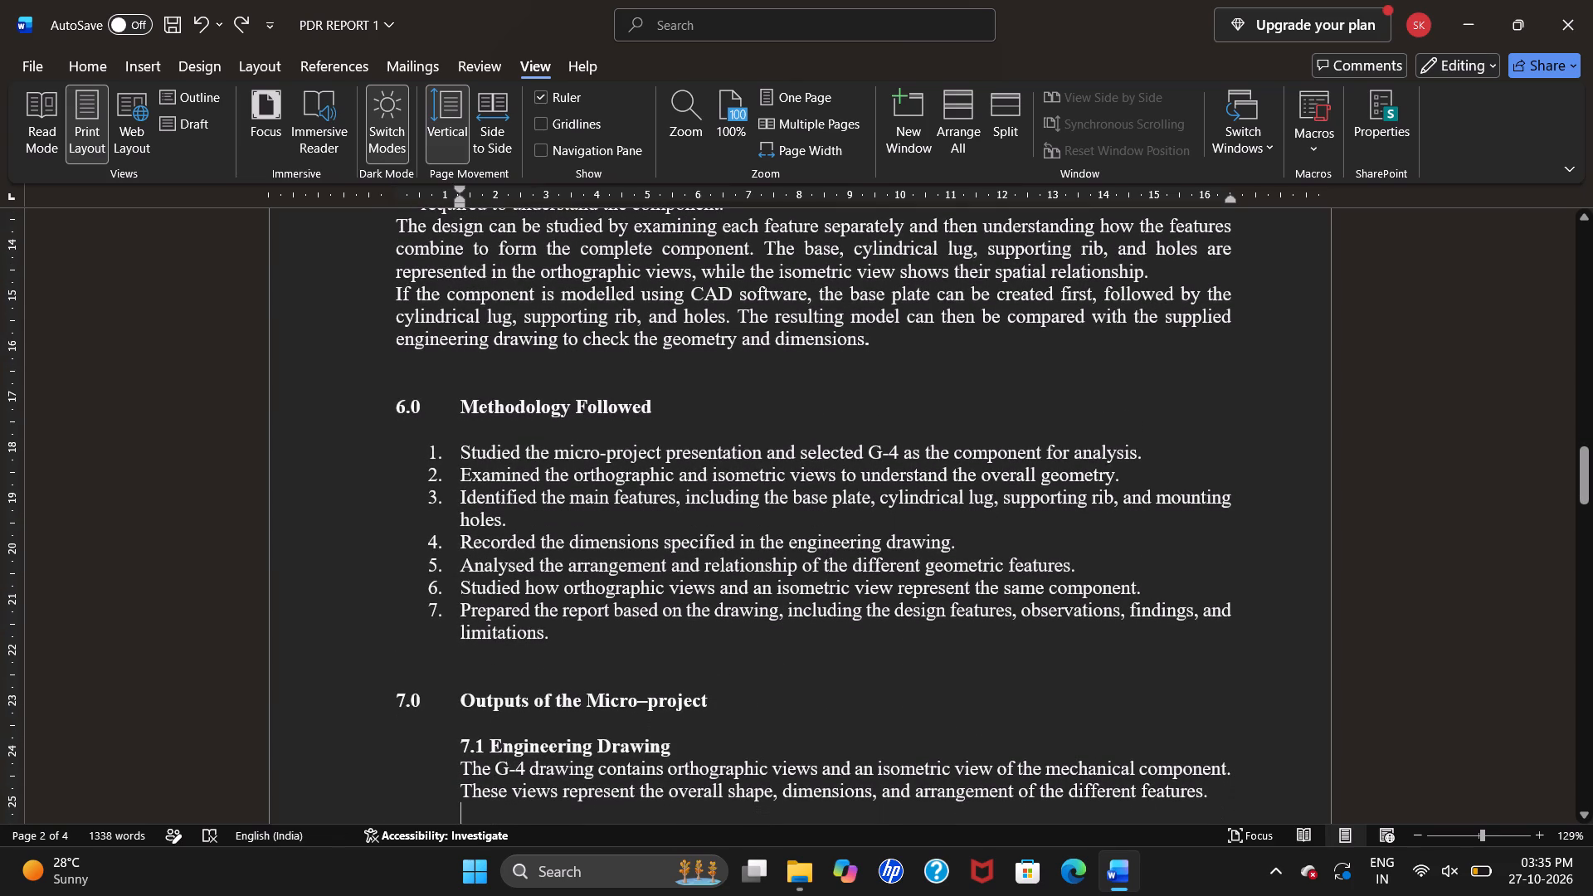
Check 7.0 Outputs of the Micro-project from 7.1 Engineering Drawing through the 7.3 Dimensional Information list, across the page break.
key("Down")
key("Down")
key("Down")
key("Down")
key("Down")
key("Down")
key("Down")
key("Down")
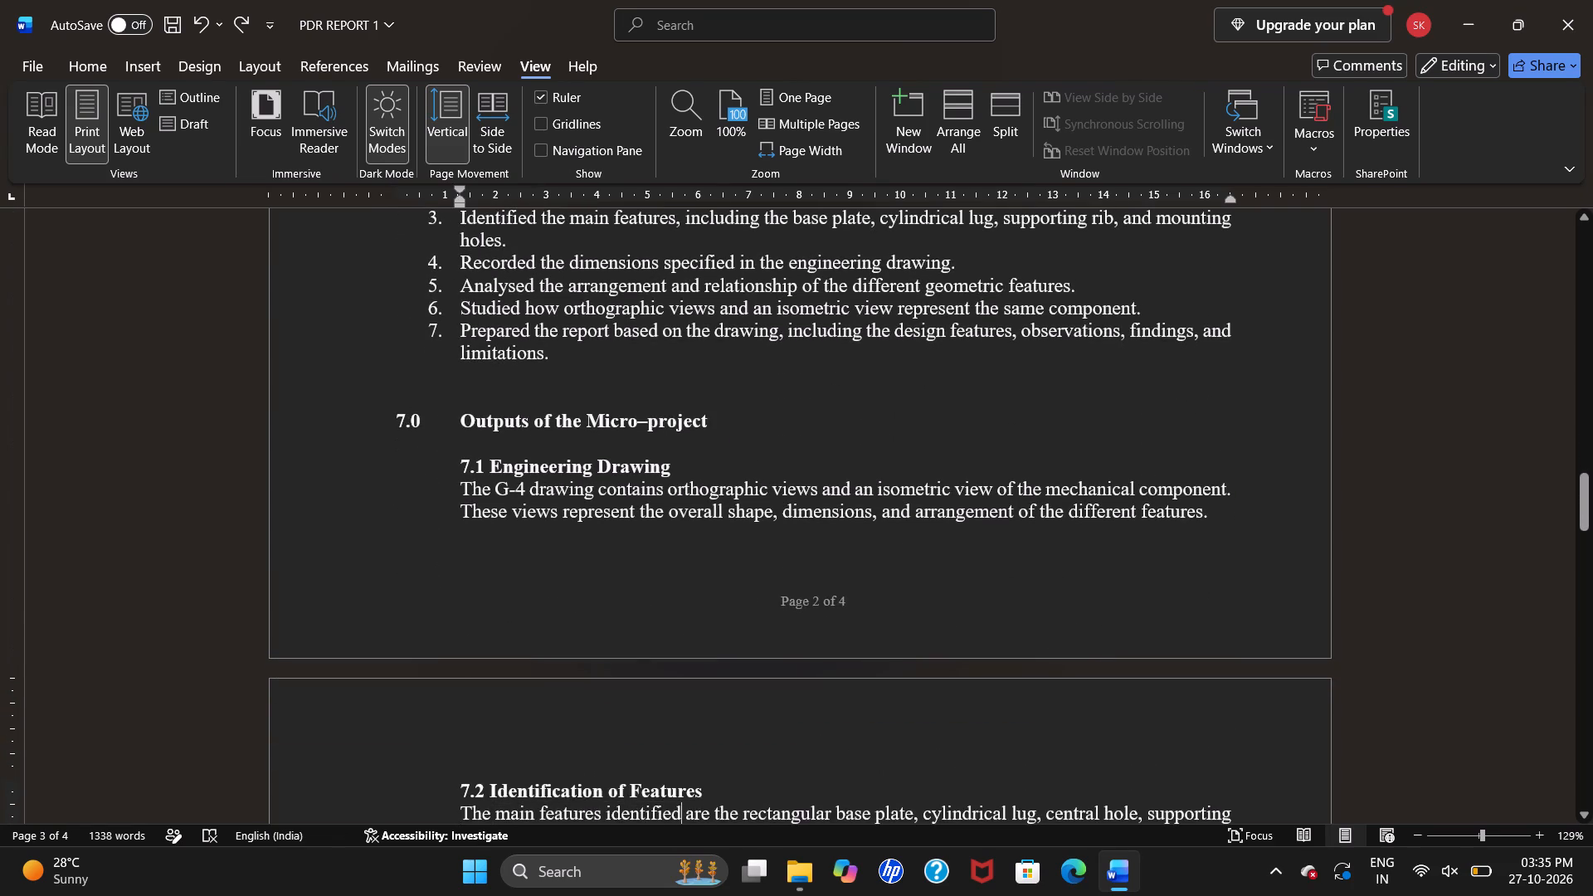
key("Down")
key("Down")
key("Down")
key("Down")
key("Down")
key("Down")
key("Down")
key("Down")
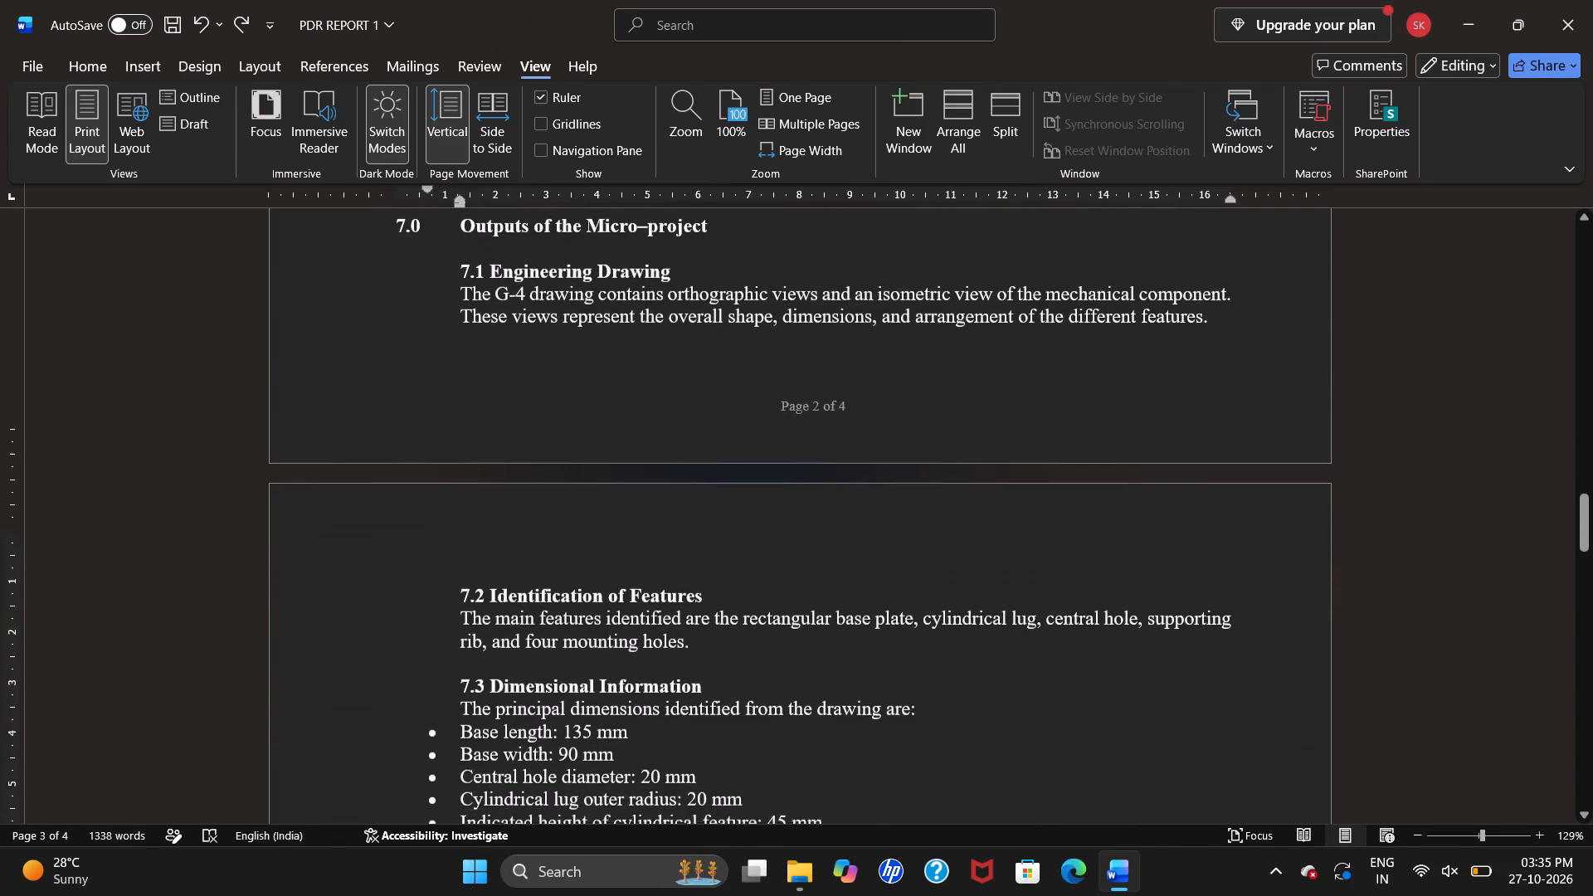
key("Down")
key("Down")
key("Down")
key("Down")
key("Down")
key("Down")
key("Down")
key("Down")
key("Down")
key("Down")
key("Down")
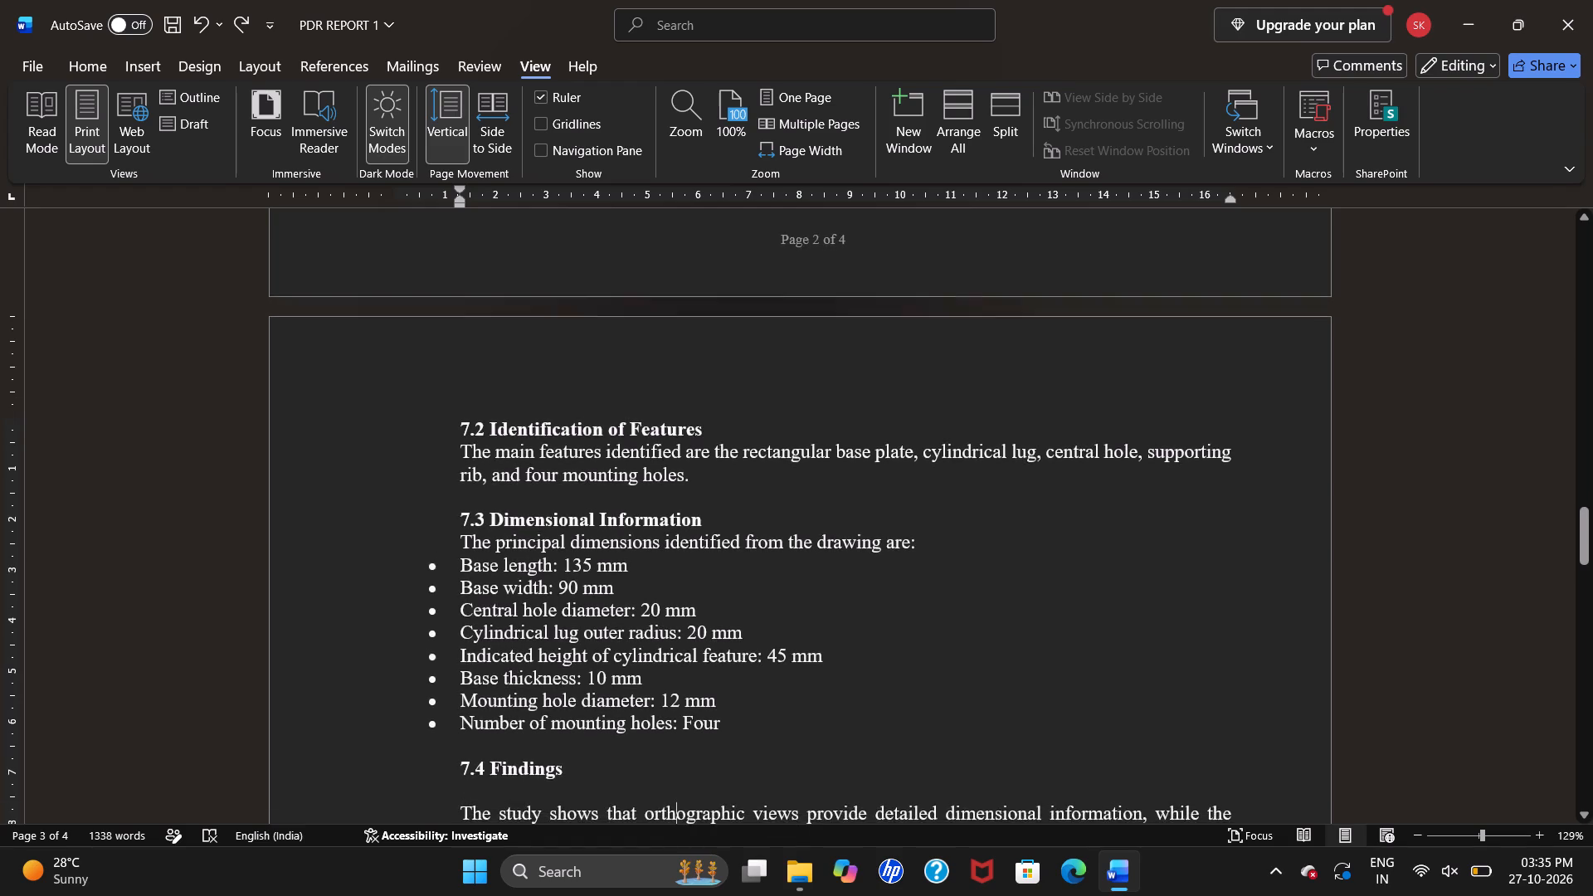
Review 7.4 Findings, 7.5 Conclusion and the placement of the bracket model image at the end of page 3.
key("Down")
key("Down")
key("Down")
key("Down")
key("Down")
key("Down")
key("Down")
key("Down")
key("Down")
key("Down")
key("Down")
key("Down")
key("Down")
key("Down")
key("Down")
key("Down")
key("Down")
key("Down")
key("Down")
key("Down")
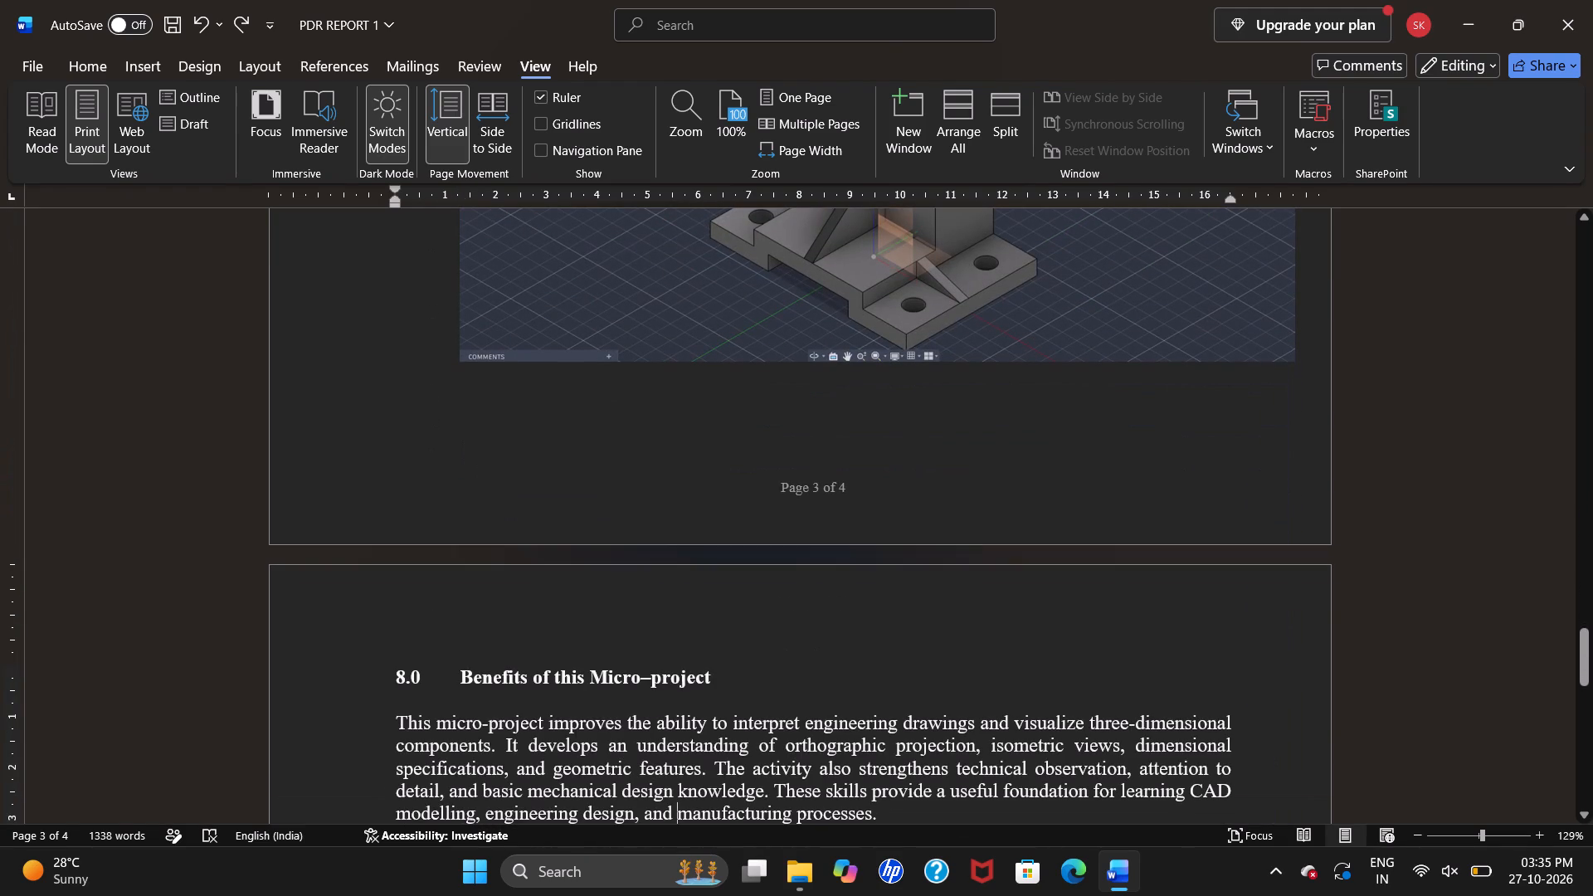
key("Up")
key("Up")
key("Up")
key("Up")
key("Up")
key("Up")
key("Up")
key("Up")
key("Up")
key("Up")
key("Up")
key("Up")
key("Up")
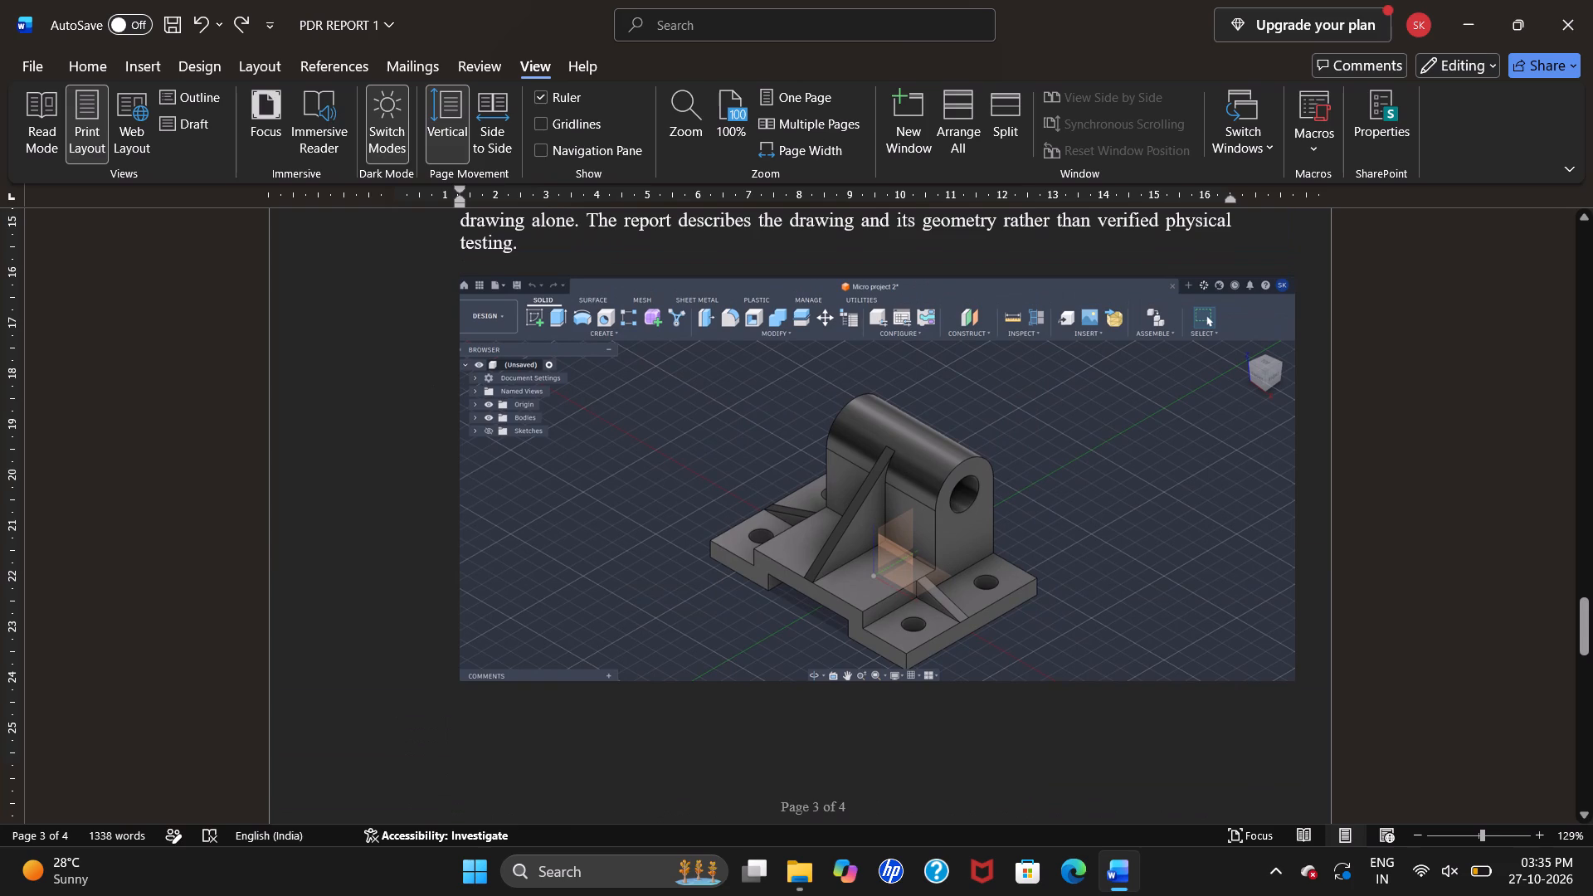
Proofread 8.0 Benefits of this Micro-project, the 9.0 future improvement section and the start of 10.0 References on page 4.
key("Down")
key("Down")
key("Down")
key("Down")
key("Down")
key("Down")
key("Down")
key("Down")
key("Down")
key("Down")
key("Down")
key("Down")
key("Down")
key("Down")
key("Down")
key("Down")
key("Down")
key("Down")
key("Down")
key("Down")
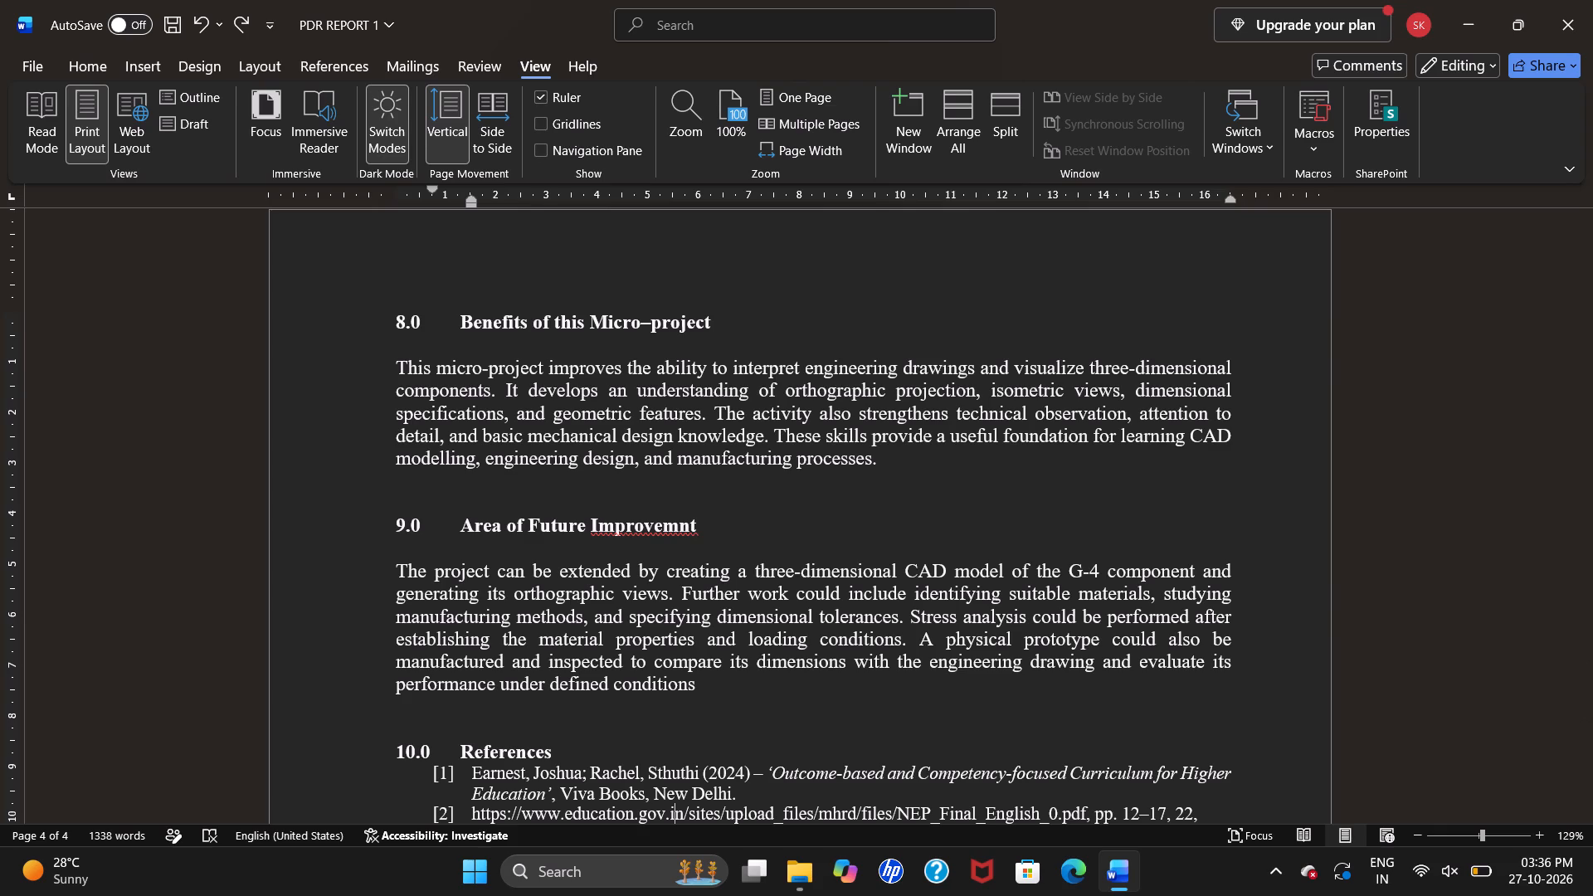
Save PDR REPORT 1 and close the document.
key("ctrl+s")
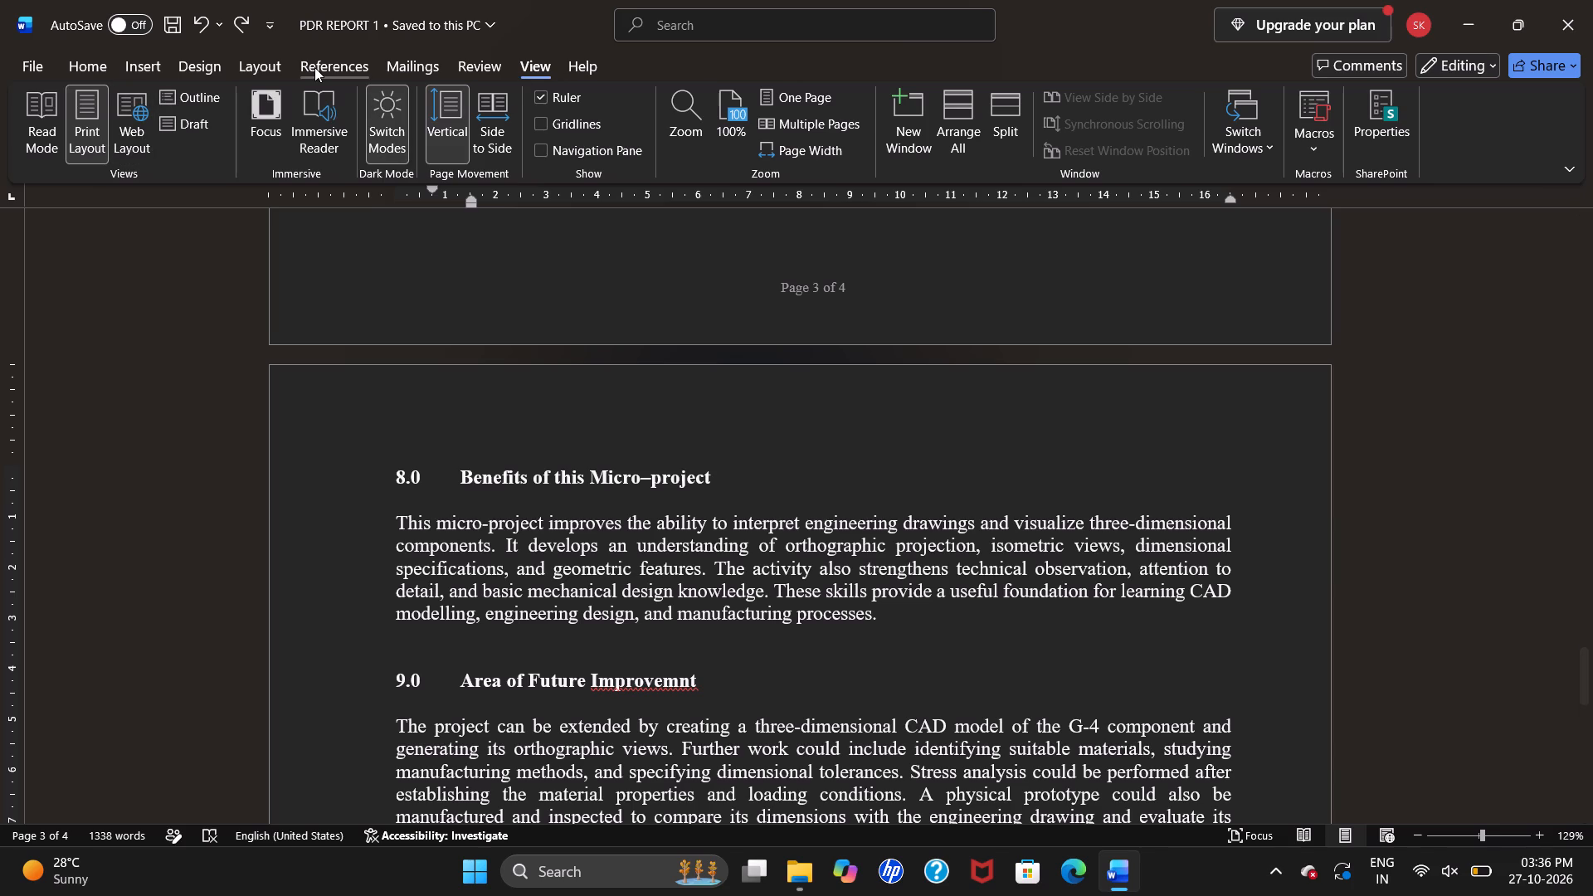
left_click(37, 61)
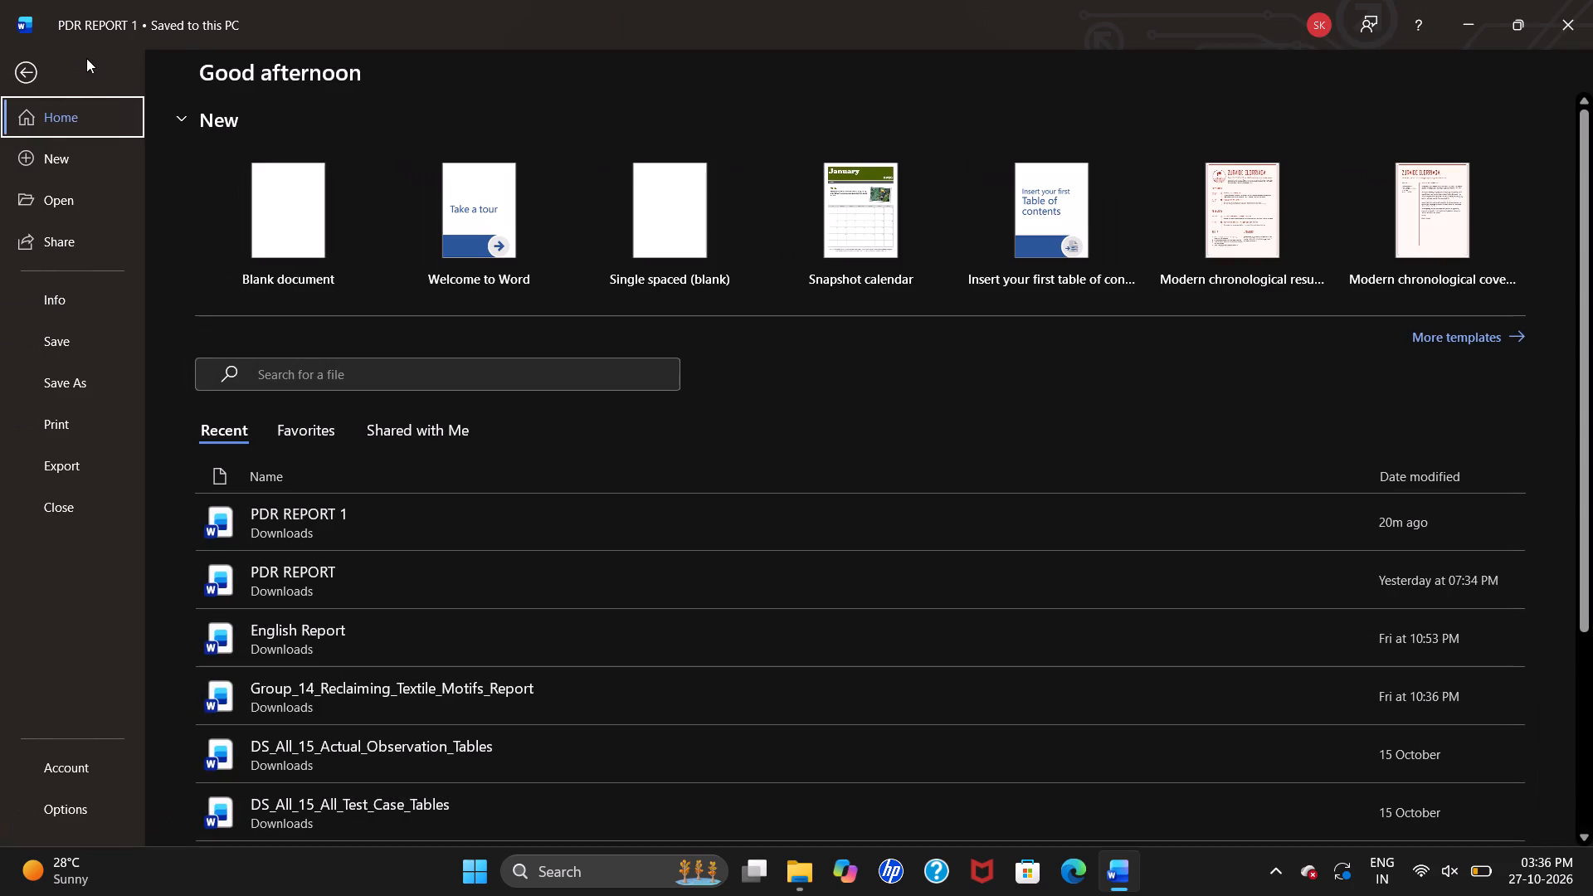
left_click(66, 345)
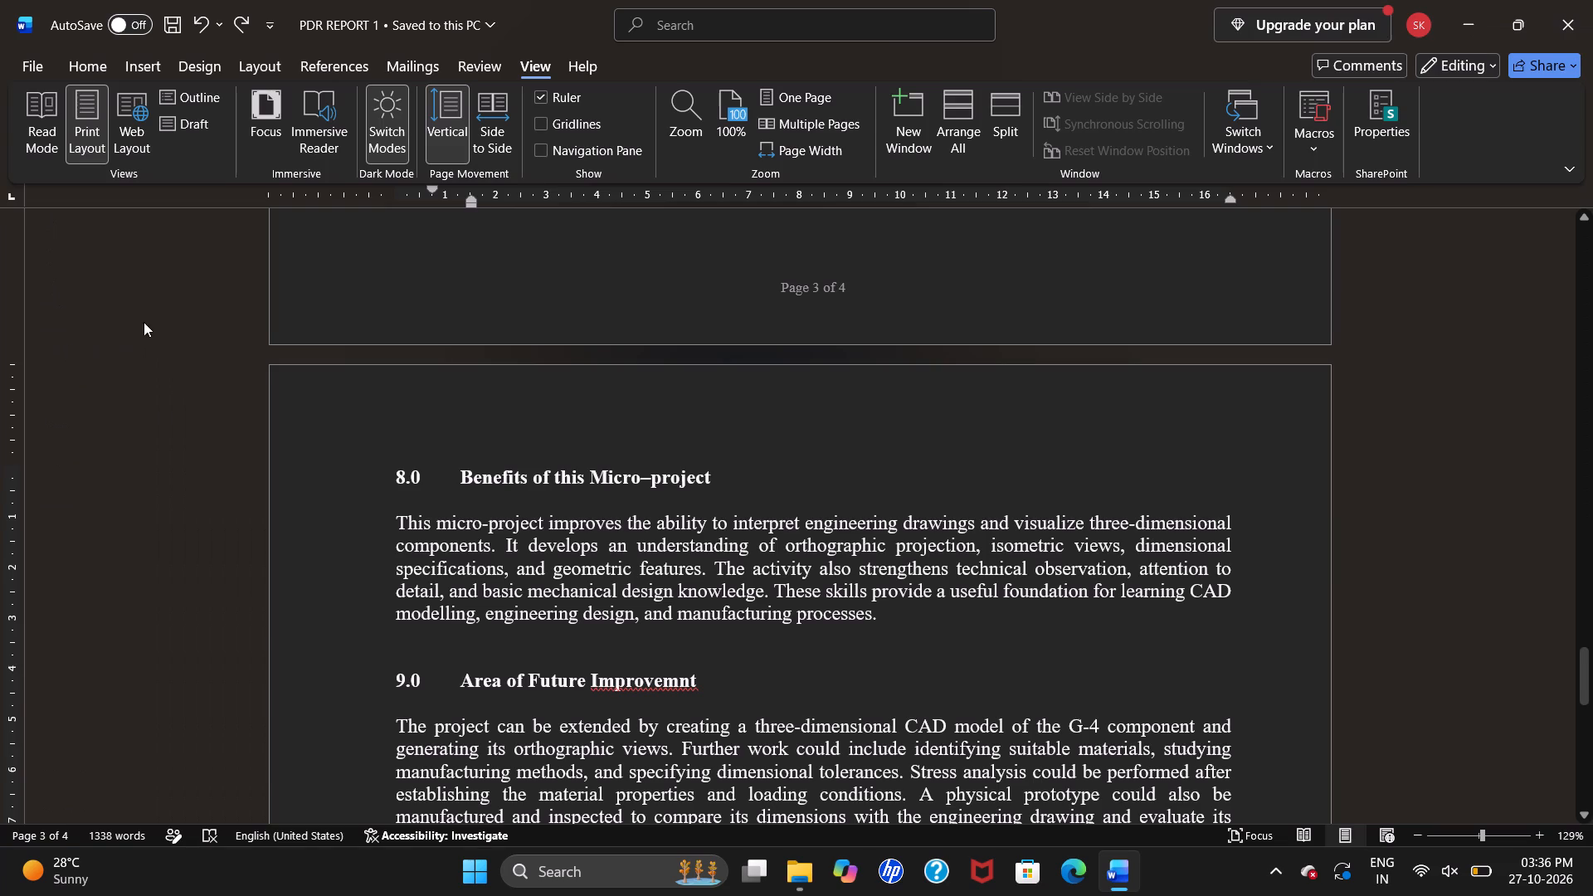
left_click(1562, 30)
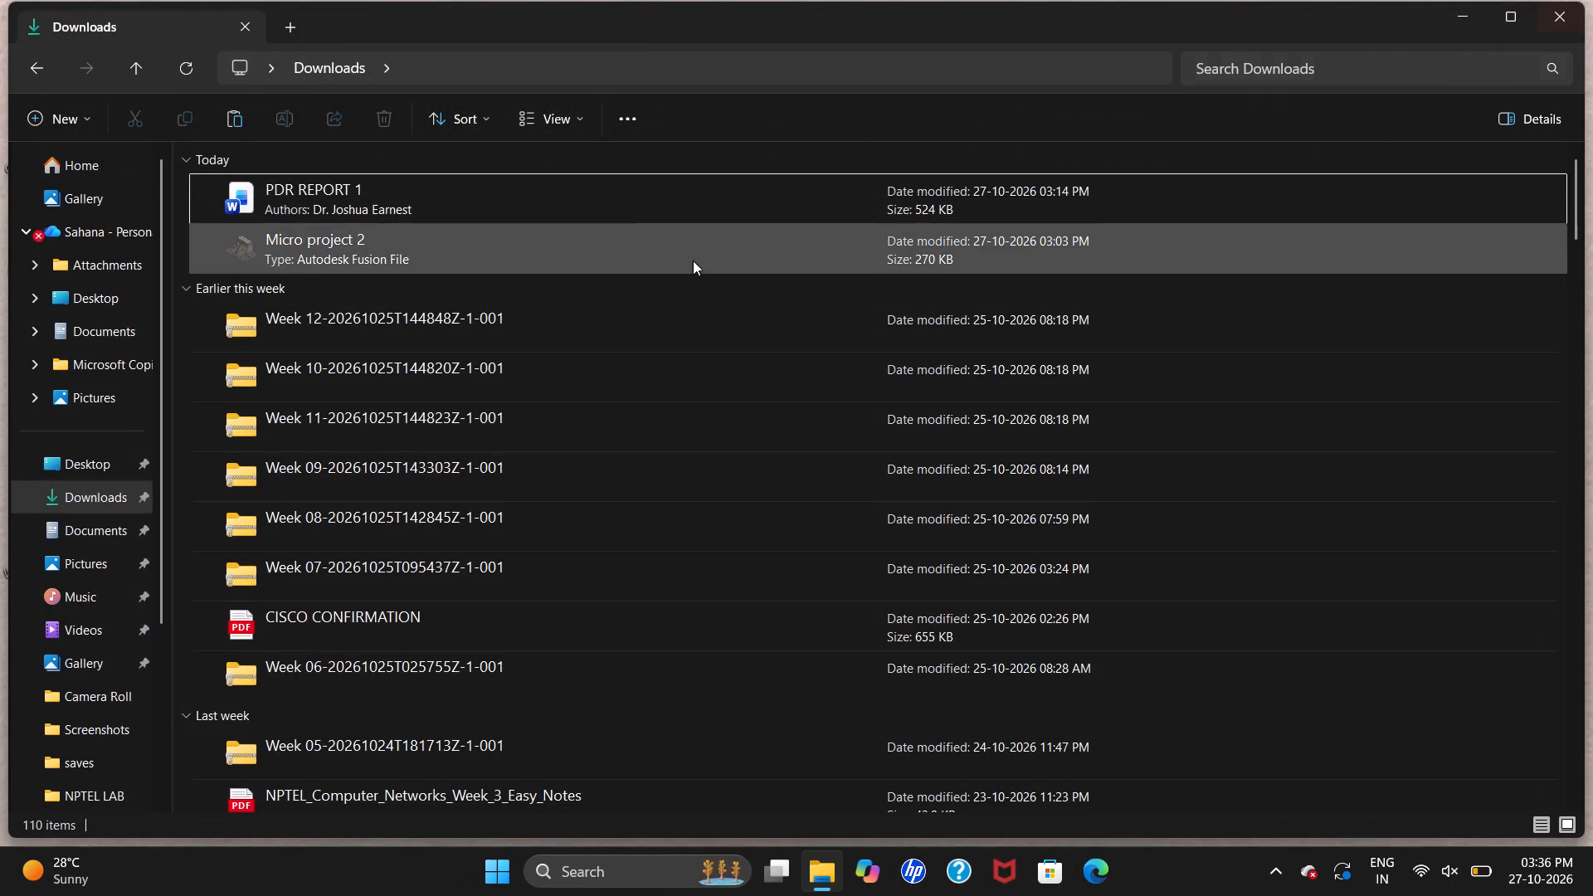
Reopen PDR REPORT 1 from the Downloads folder and check the saved content from the title block through section 7.0.
double_click(630, 196)
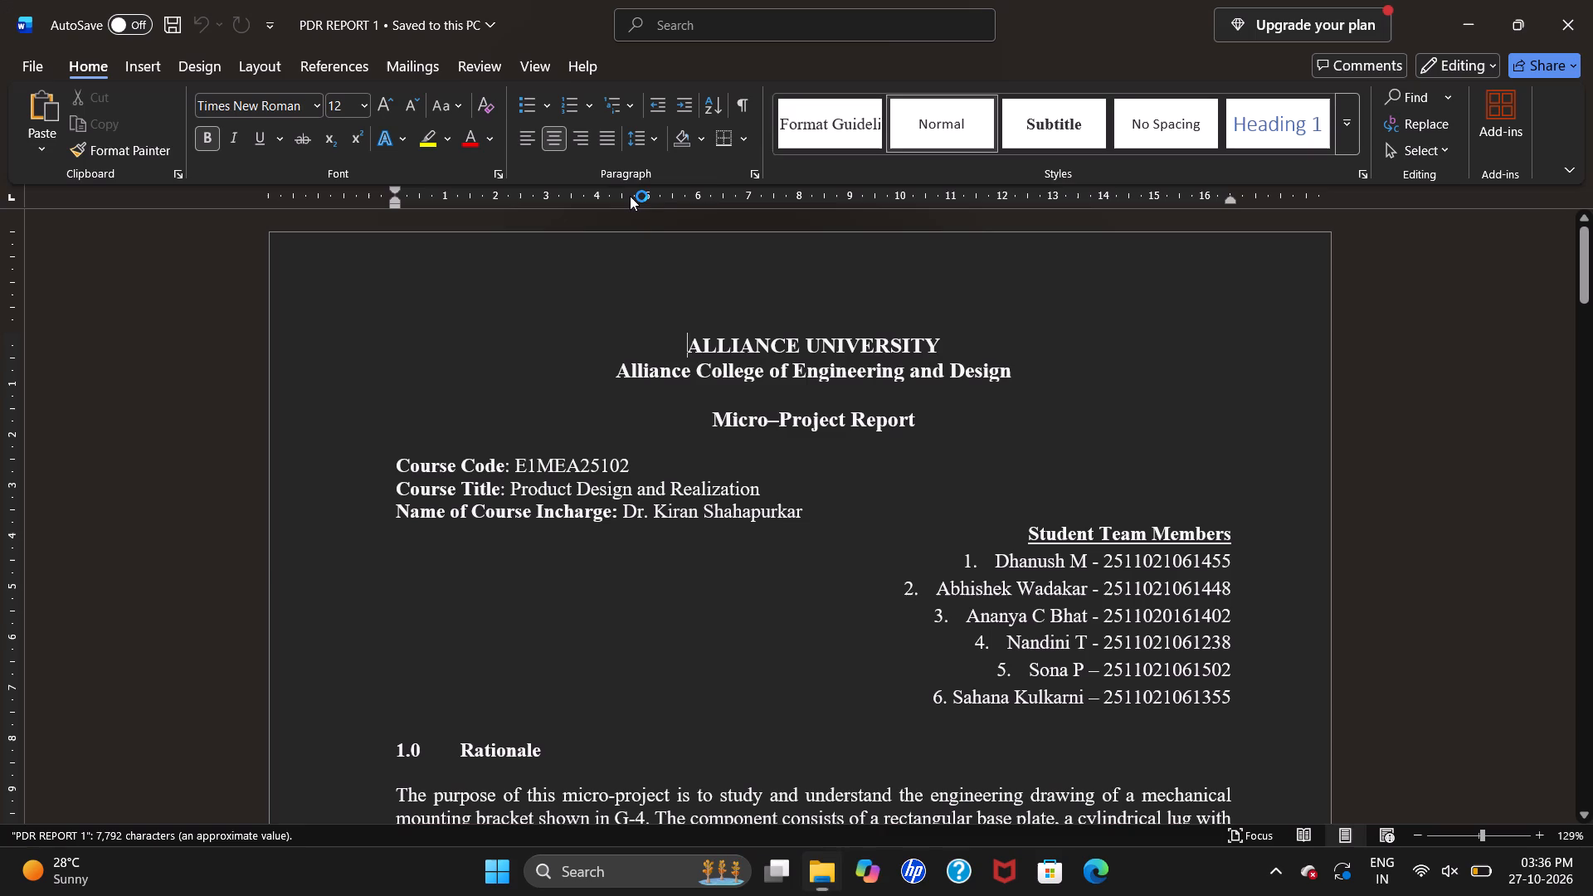
scroll(709, 411, "down", 1)
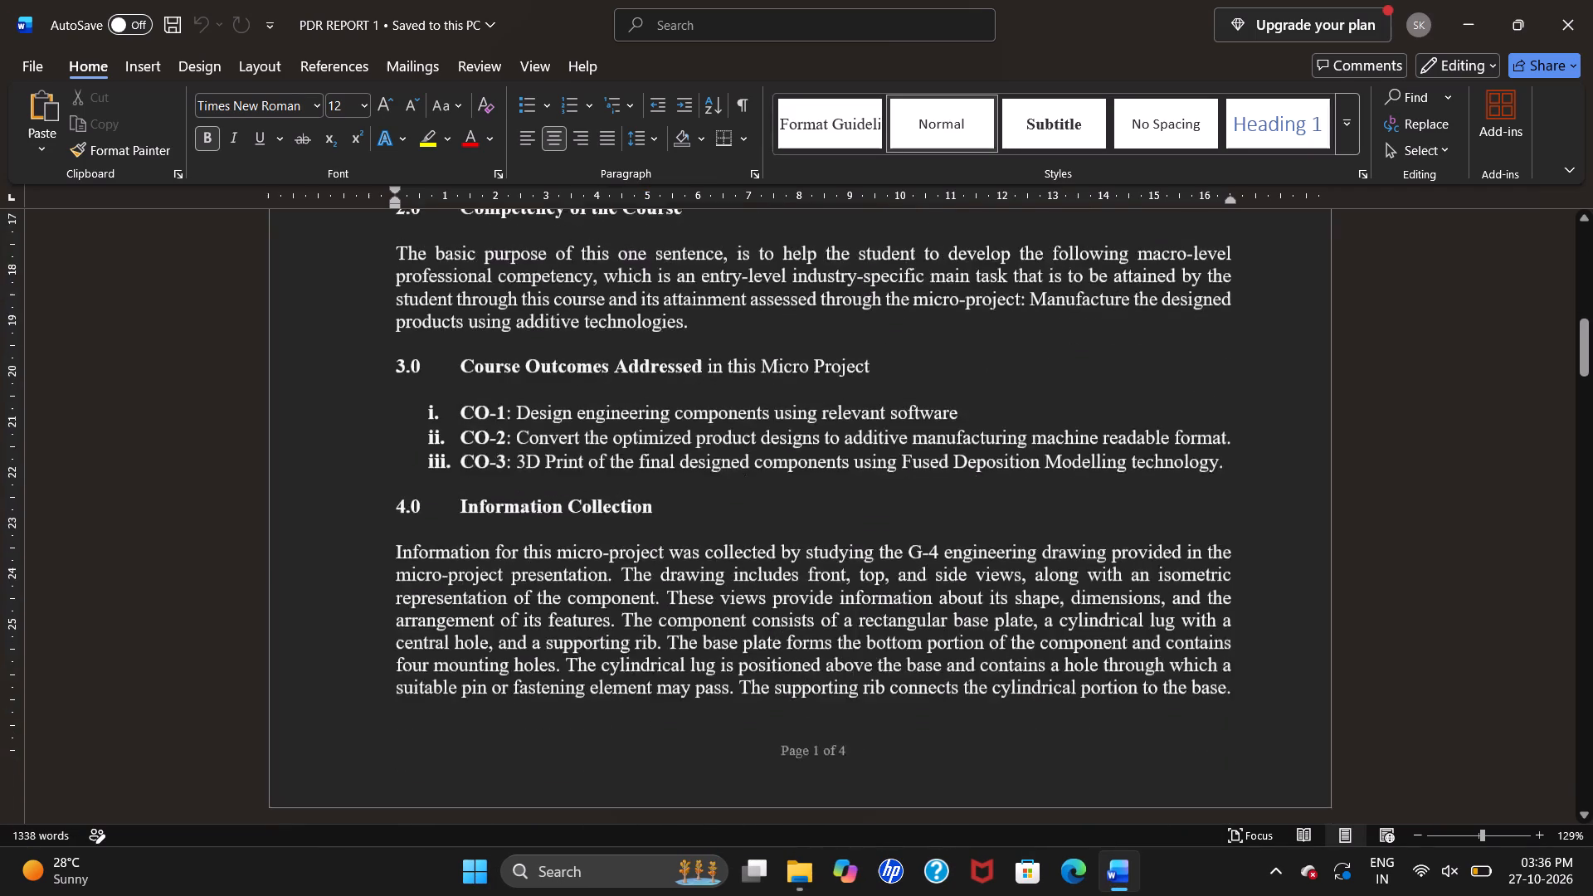
scroll(709, 411, "down", 2)
scroll(709, 411, "up", 1)
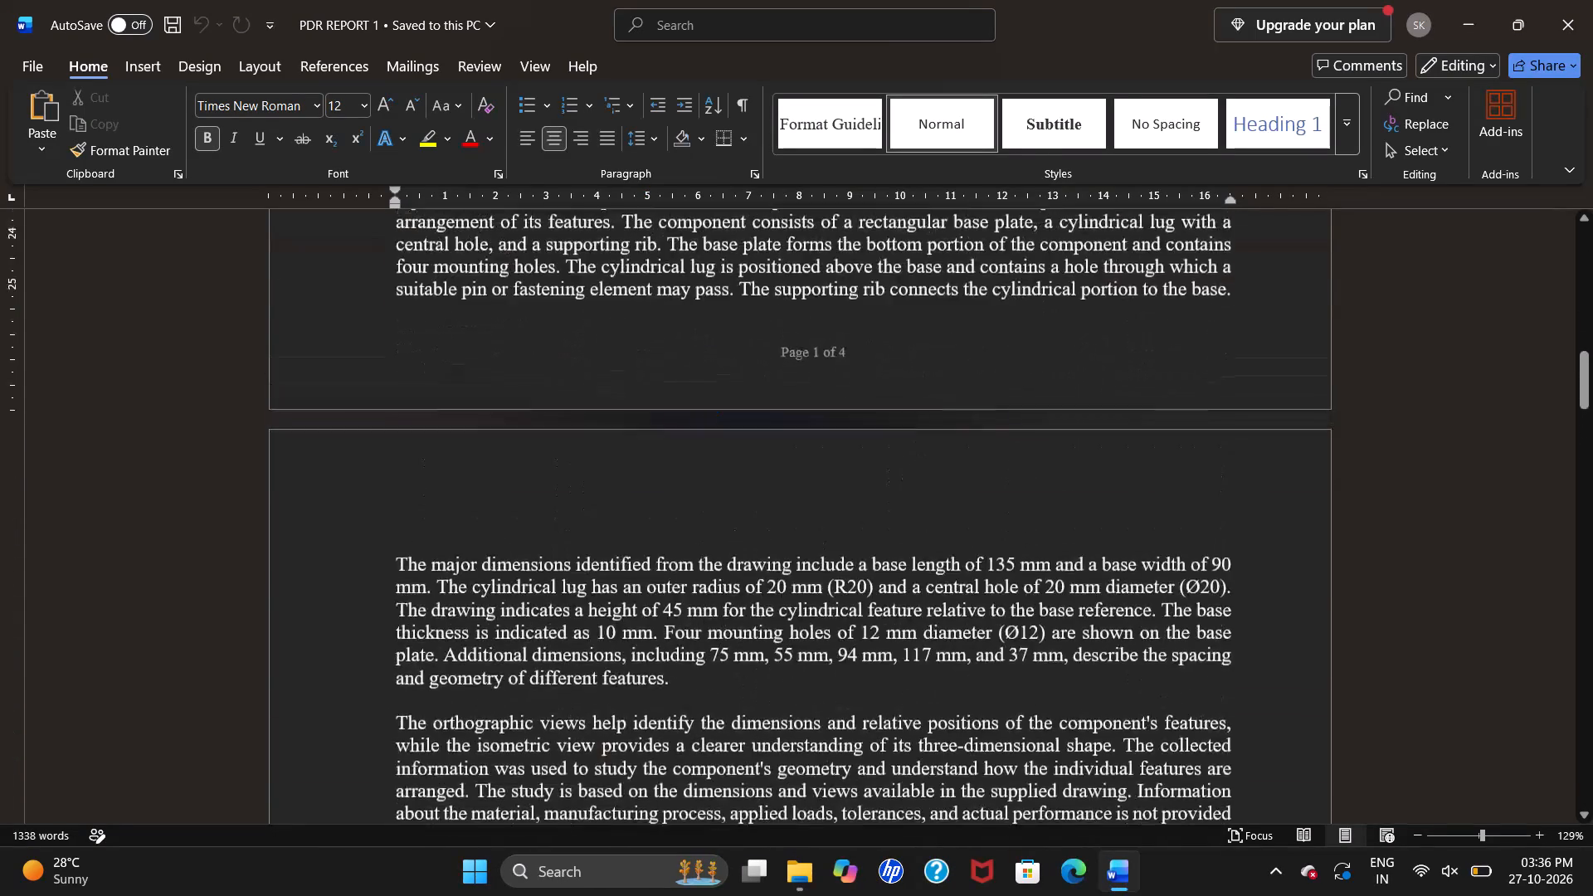
scroll(709, 411, "up", 1)
scroll(709, 411, "down", 3)
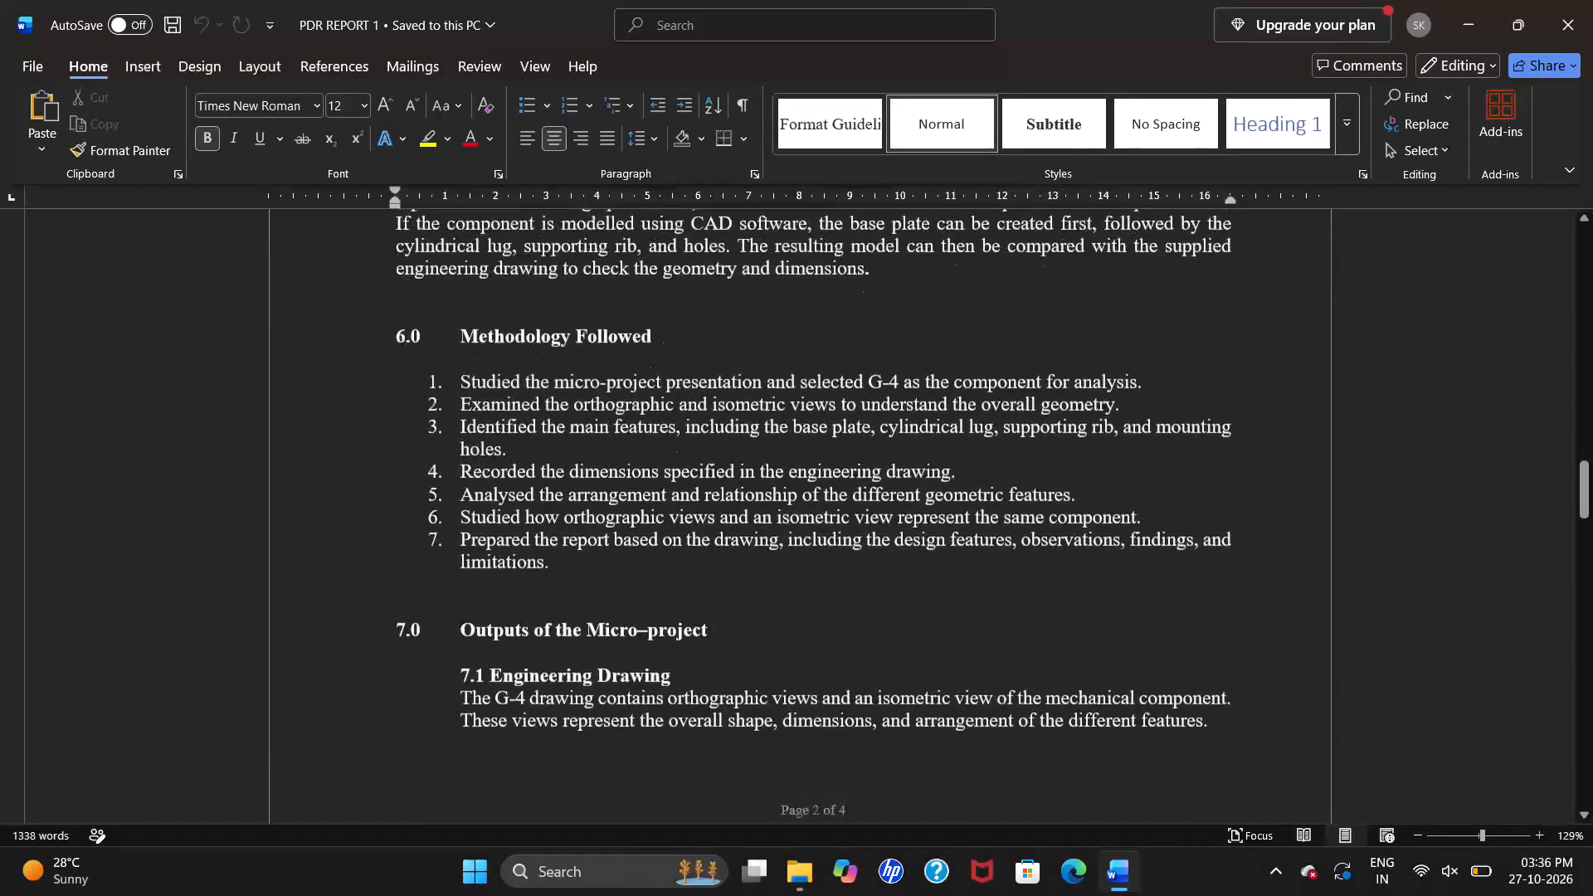
scroll(709, 411, "down", 2)
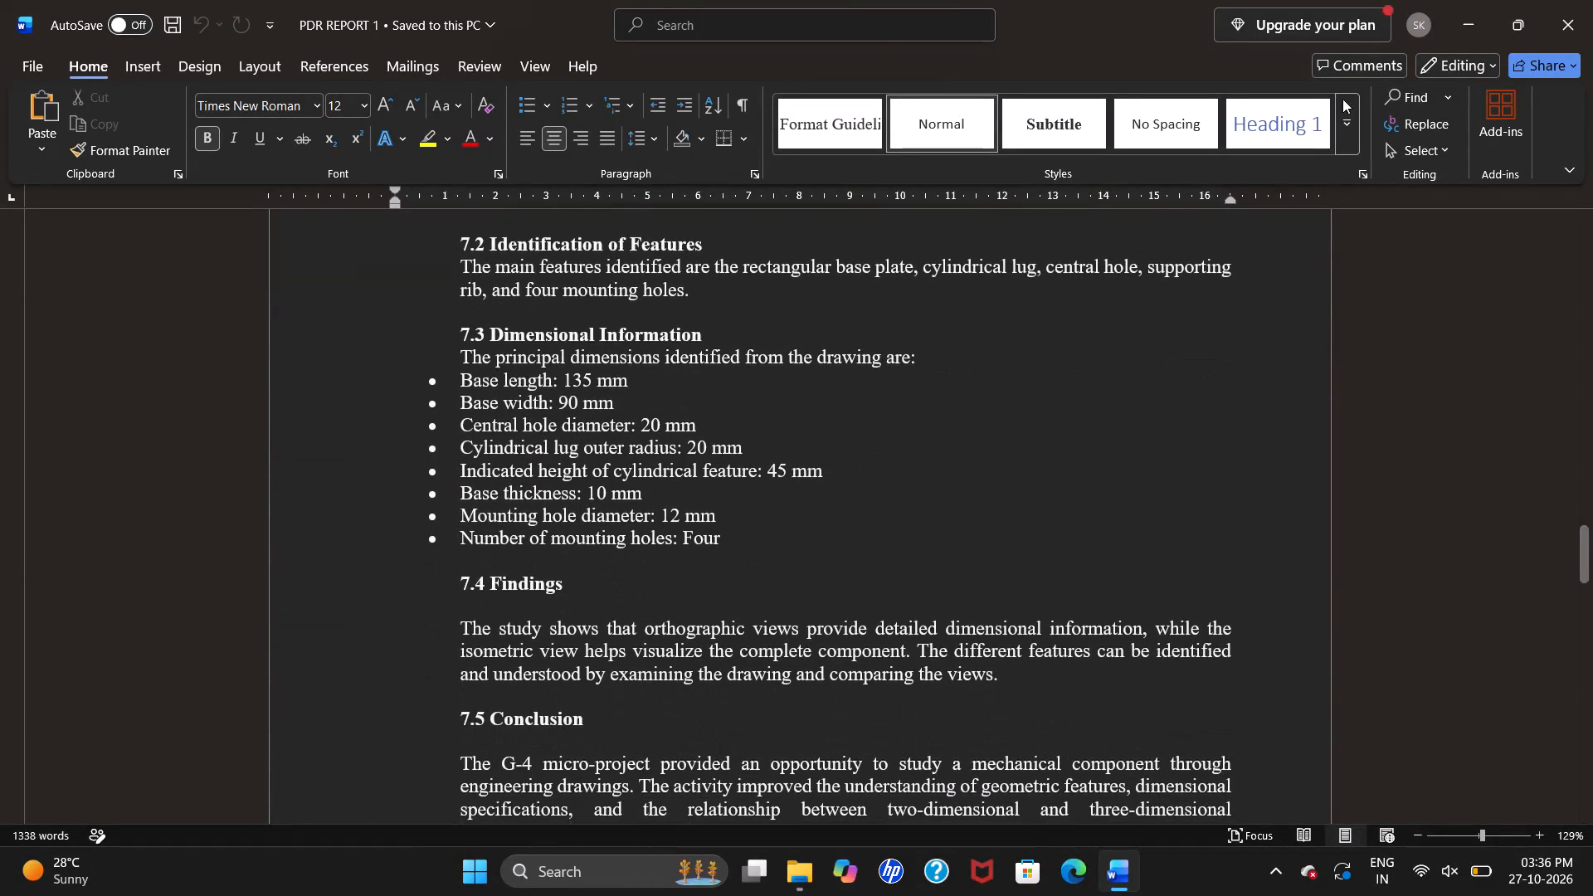
Switch to the Downloads folder in File Explorer and copy the PDR REPORT 1 file.
left_click(1463, 2)
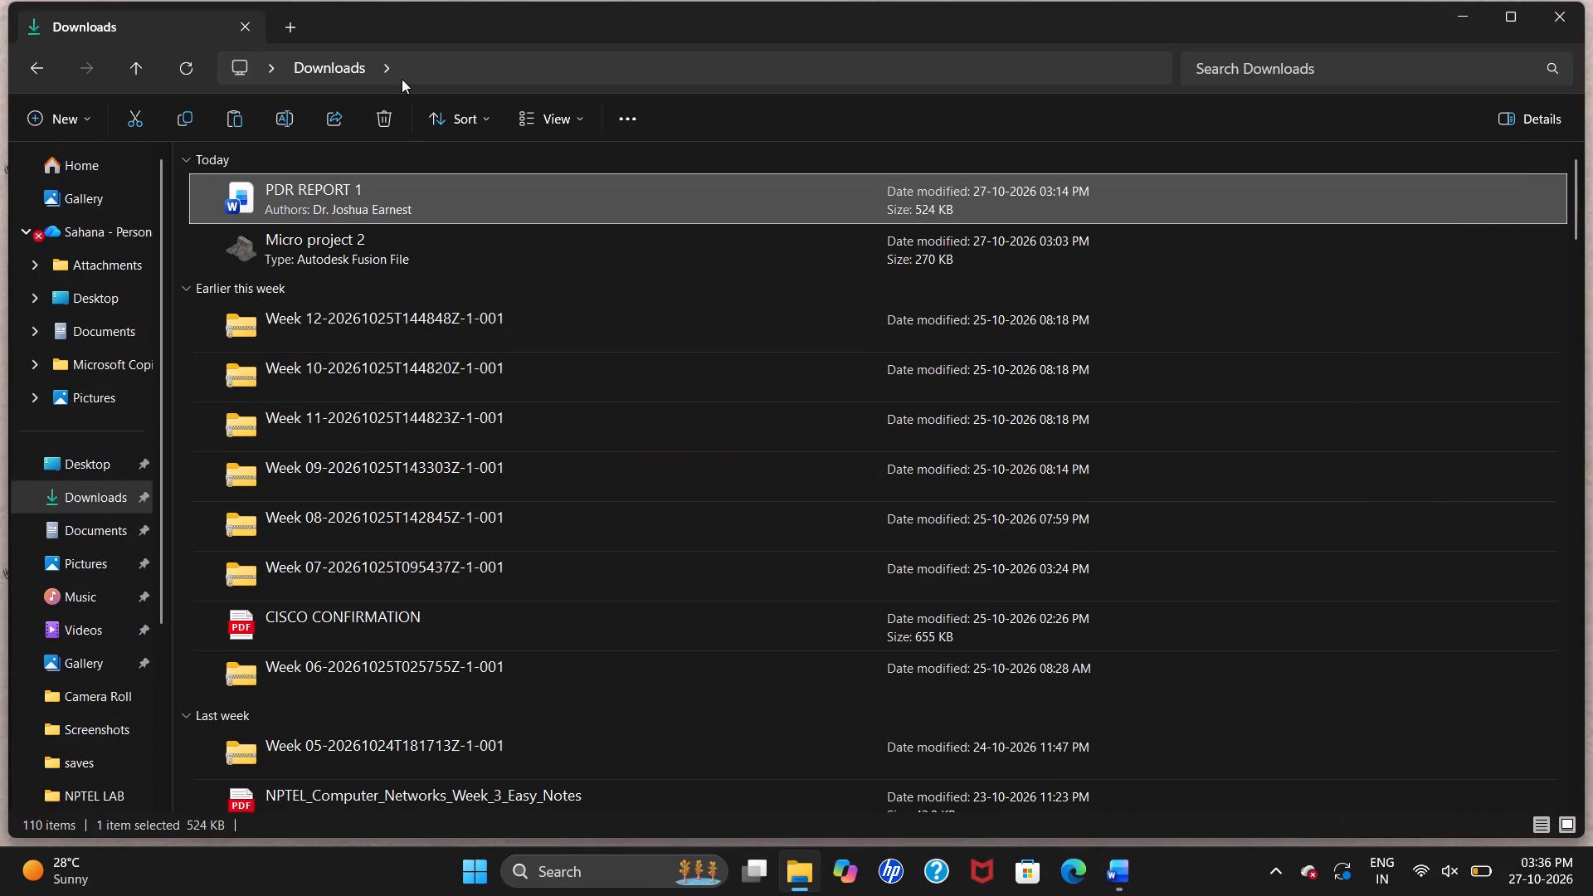
left_click(191, 114)
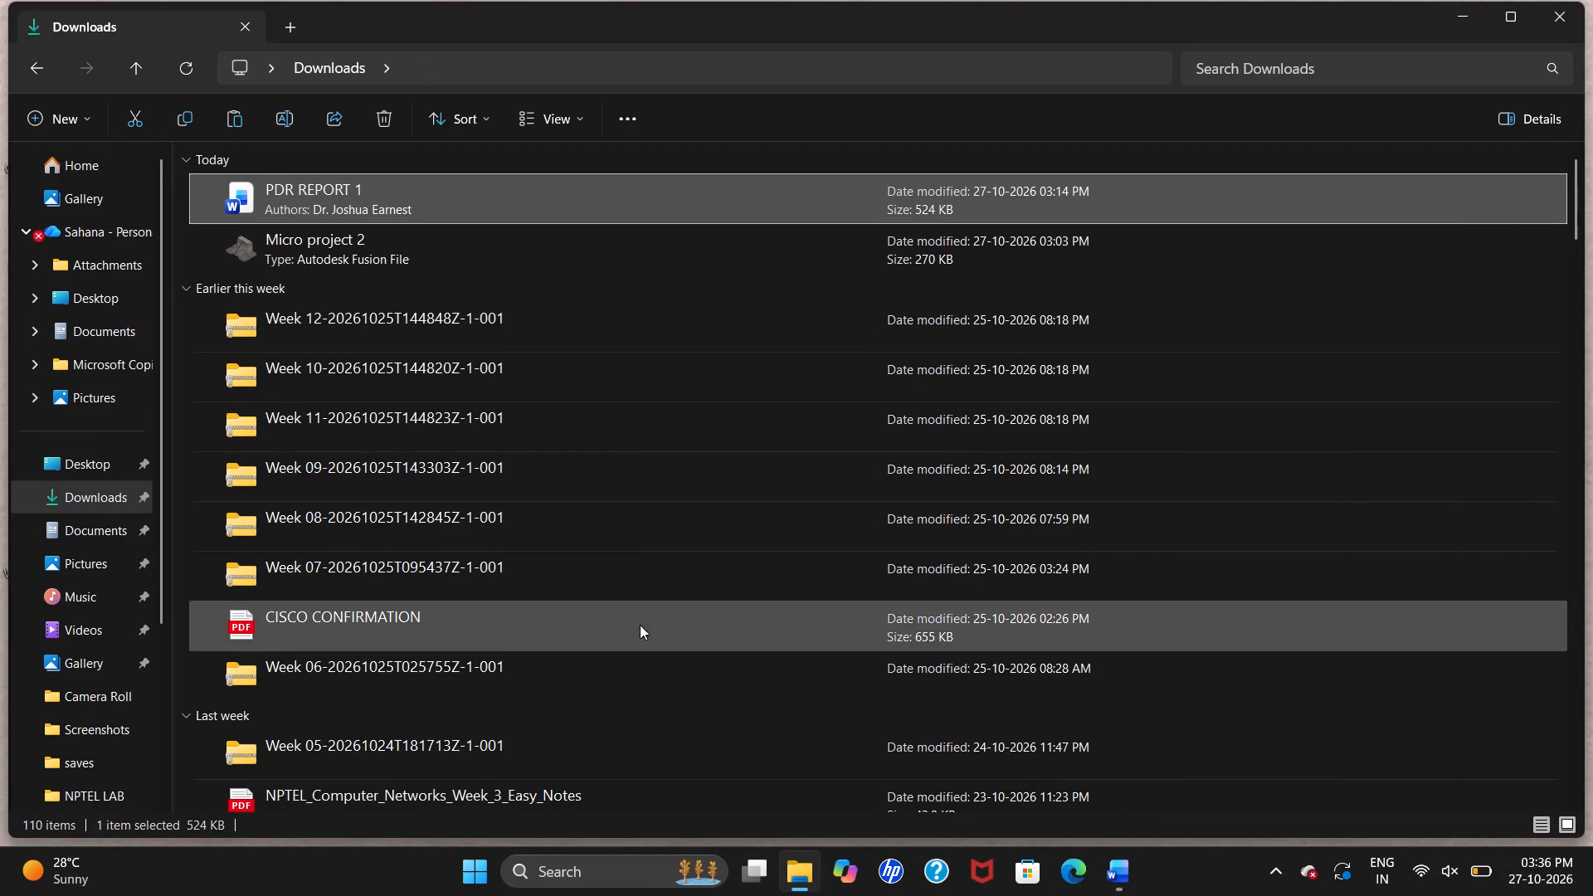
Open the Windows search.
left_click(611, 869)
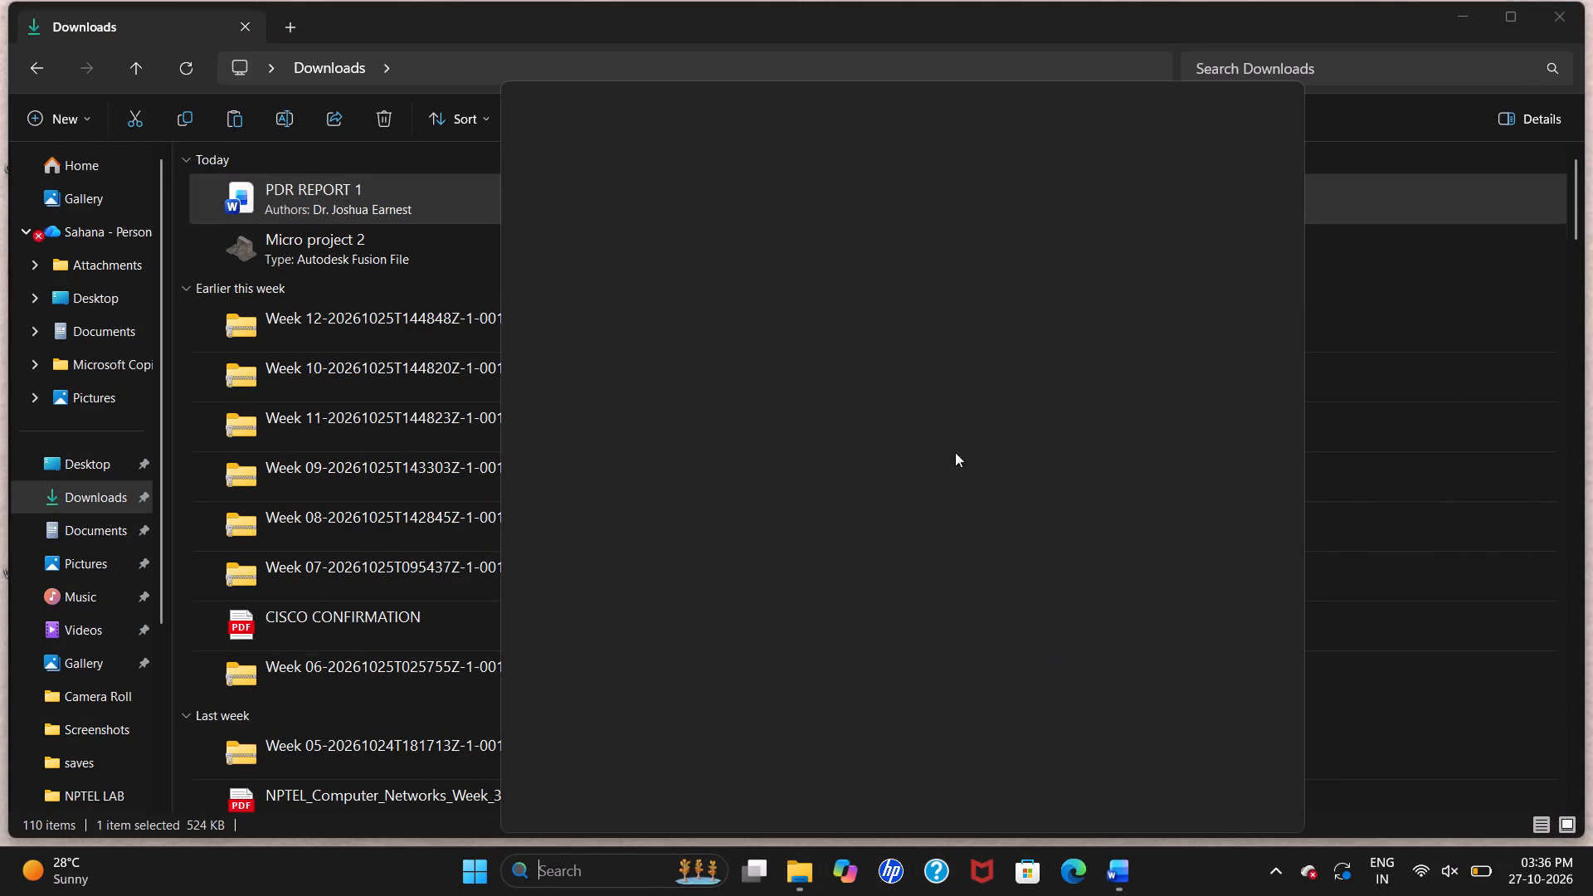
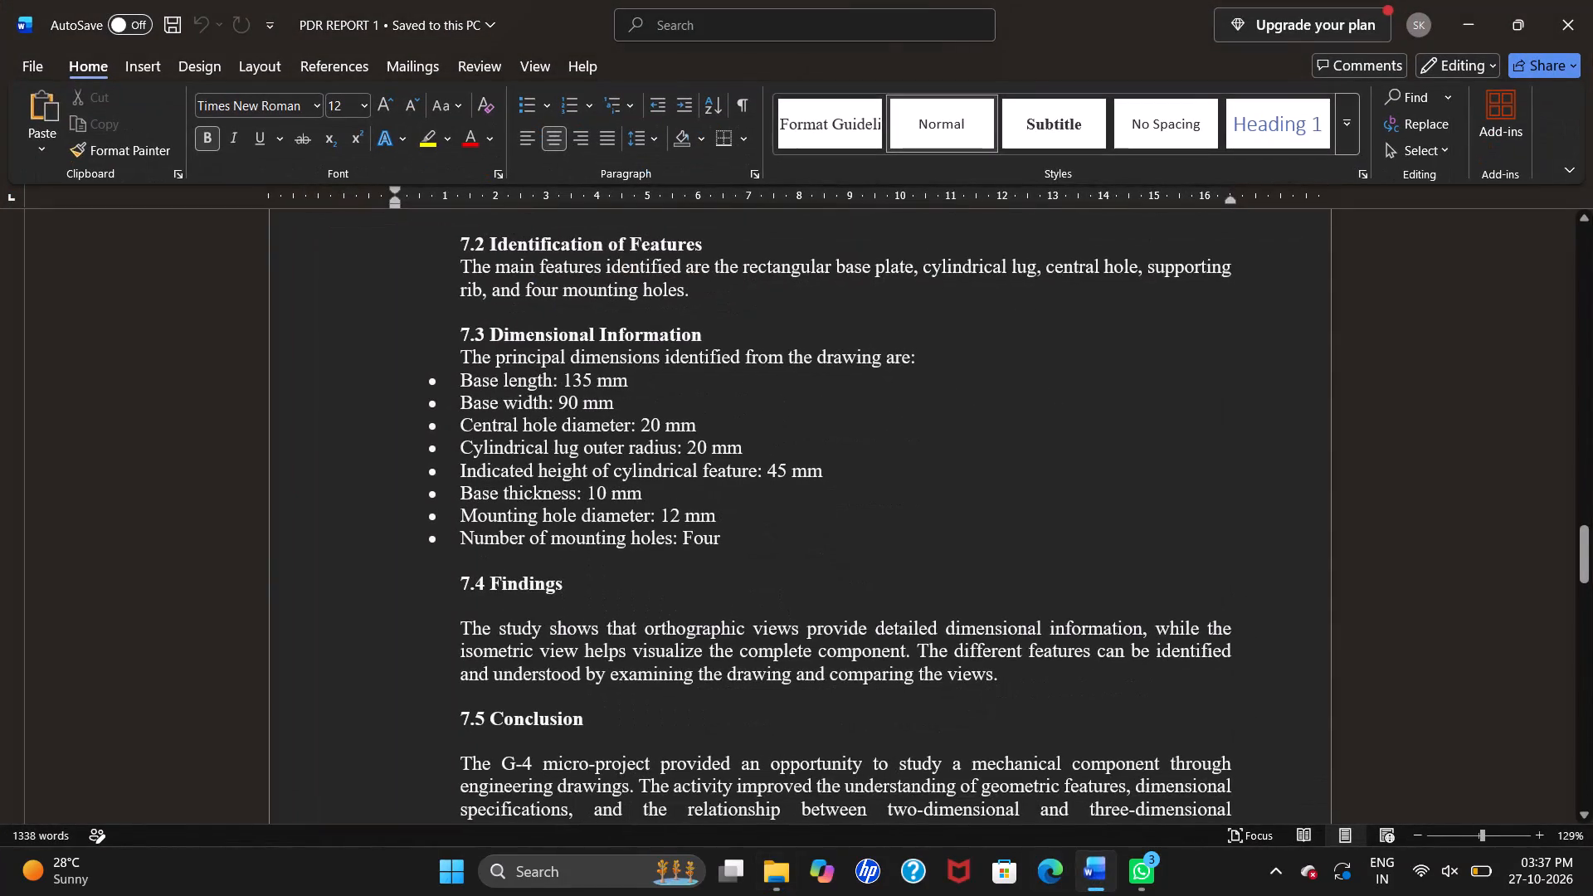
Review the first page of PDR REPORT 1, from the title block through section 4.0, checking its layout and alignment.
scroll(1103, 575, "up", 20)
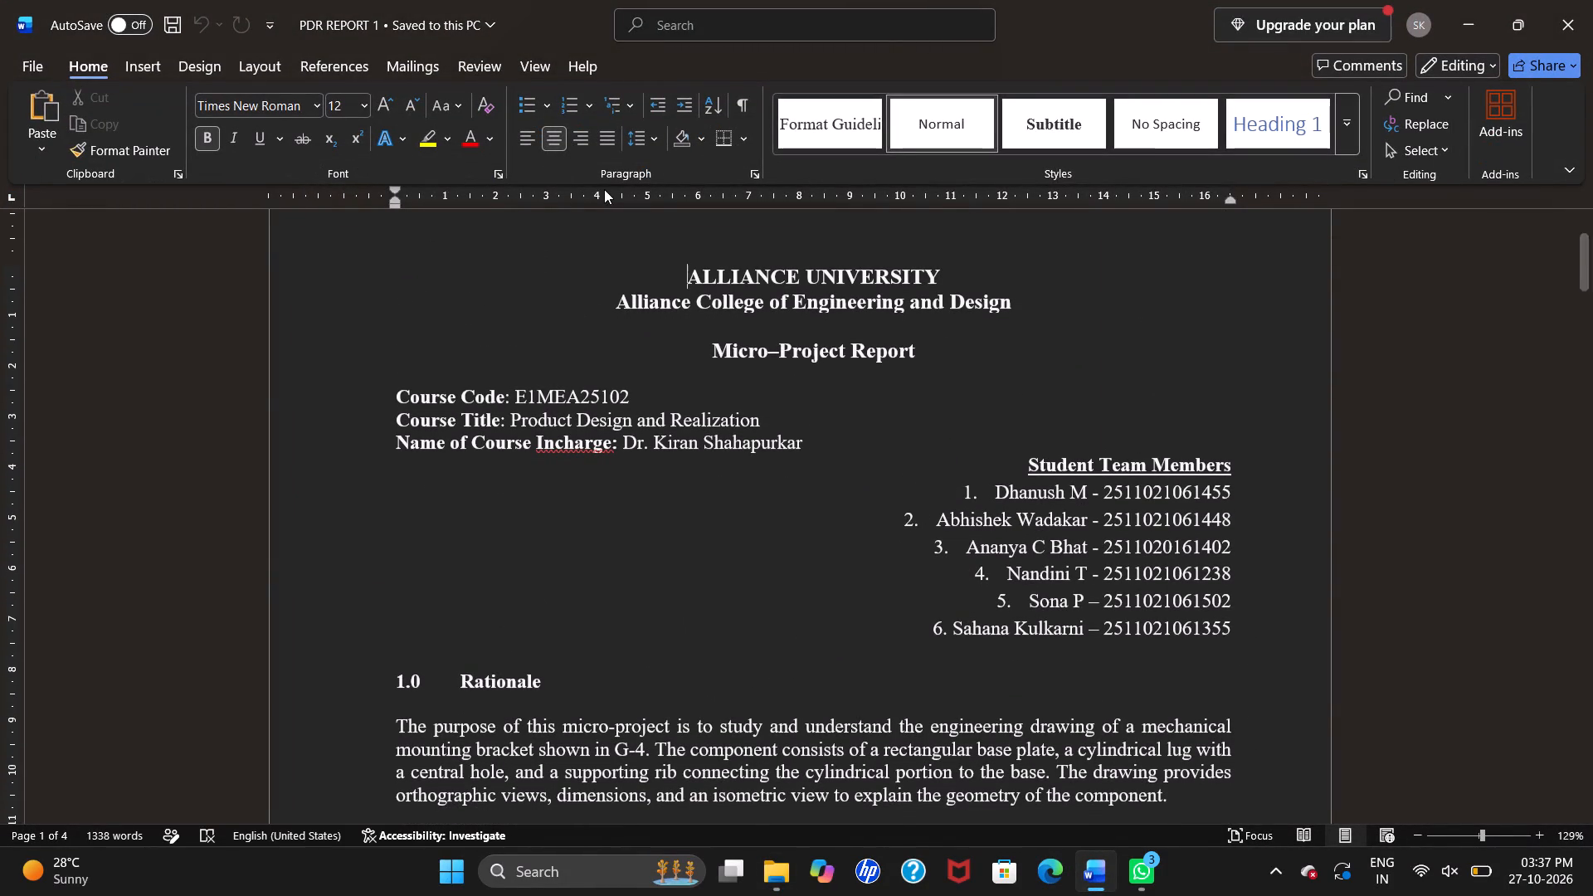
left_click(524, 50)
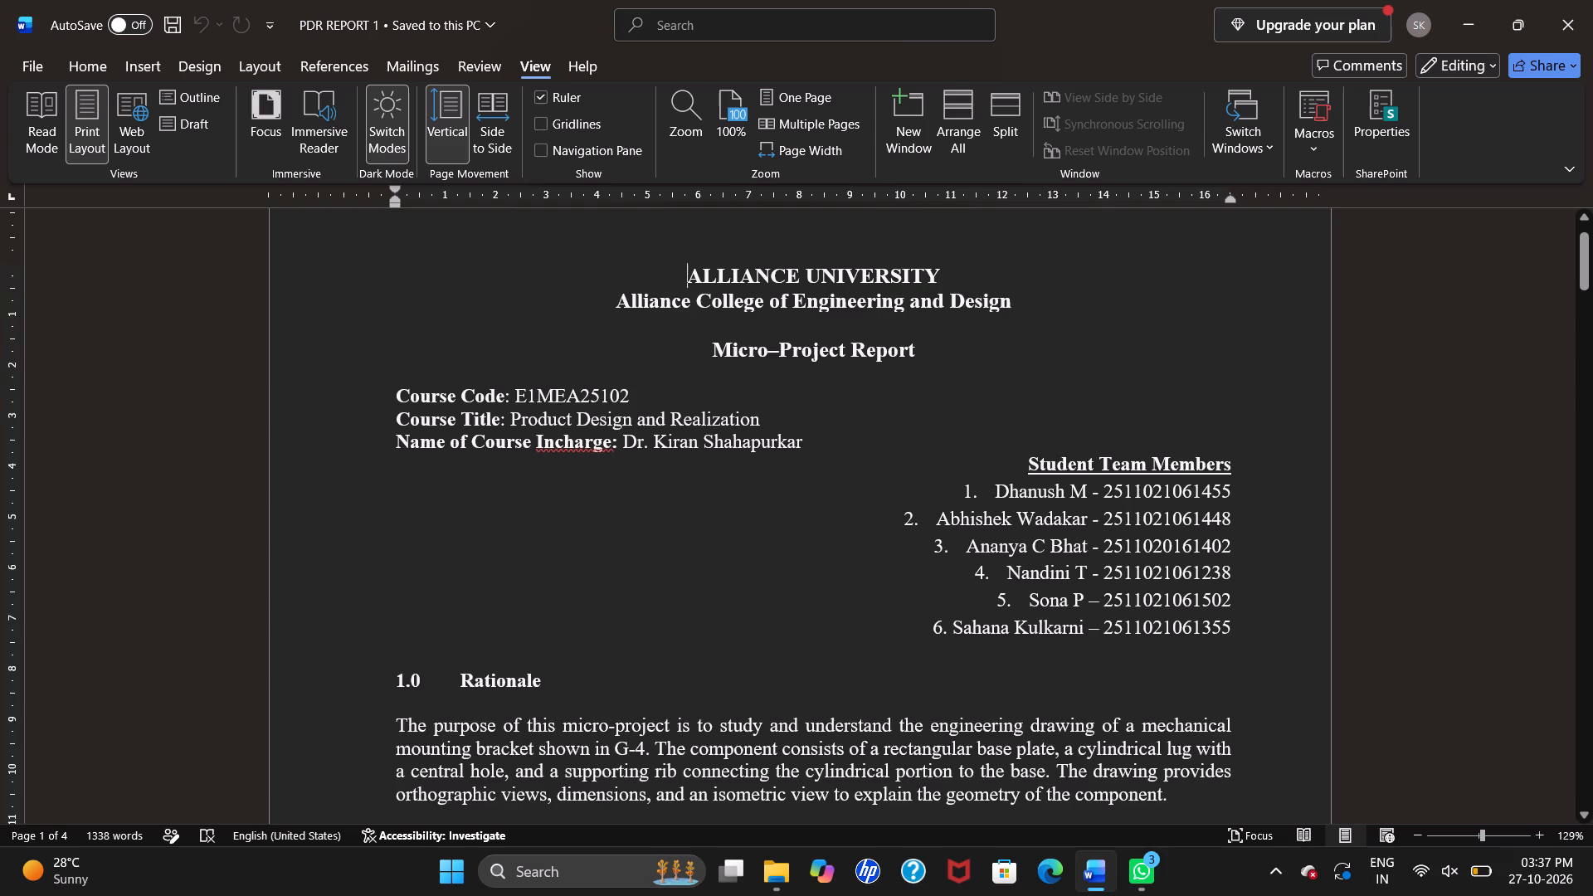
scroll(1099, 363, "up", 1)
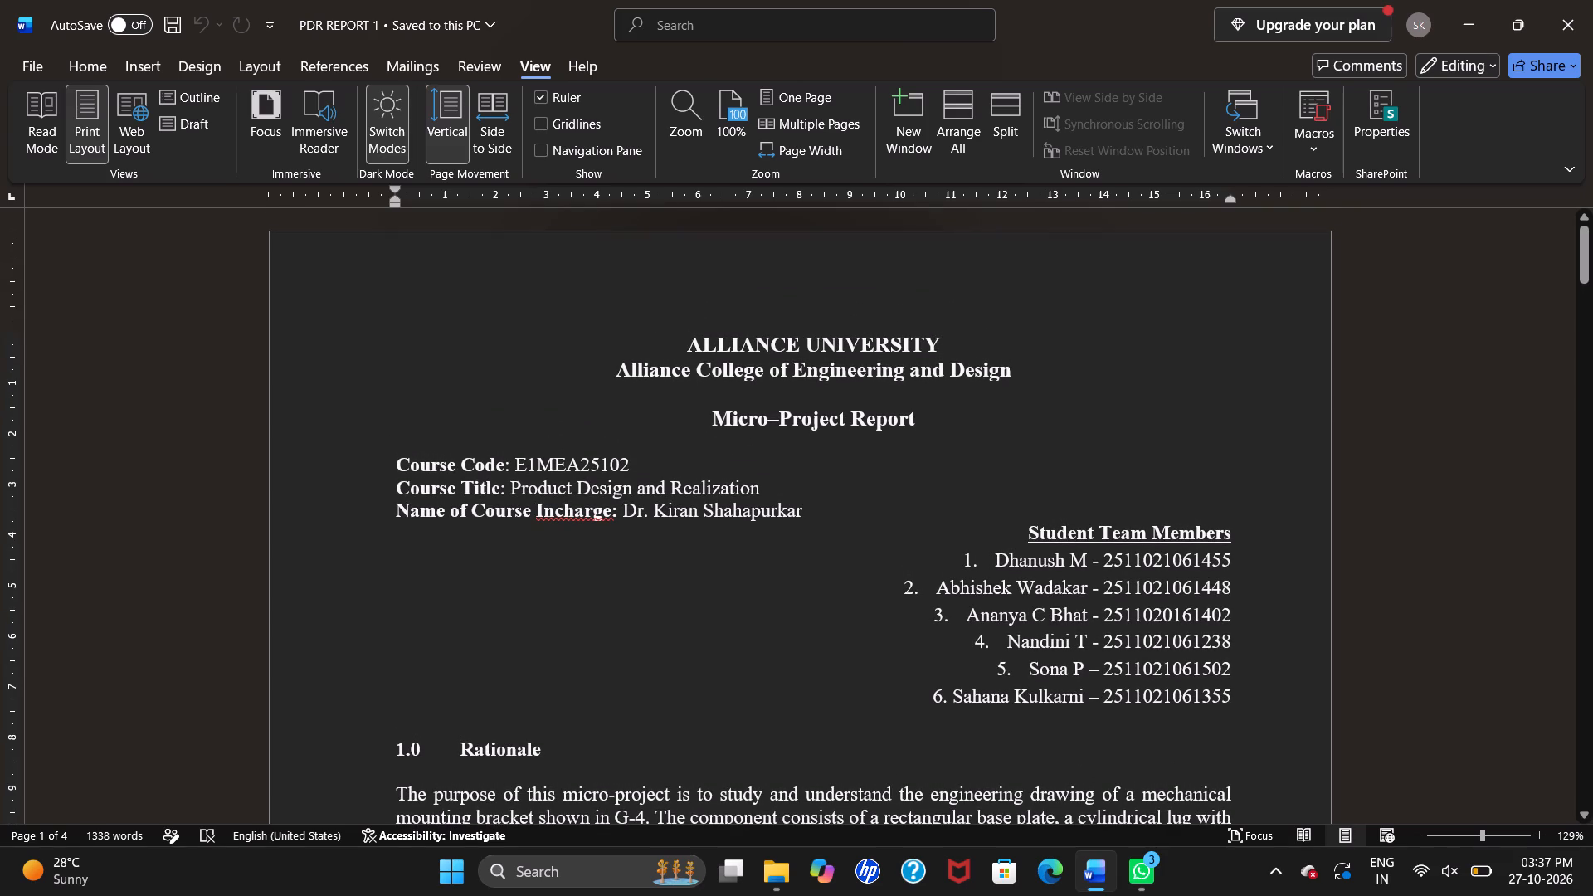
scroll(954, 483, "down", 3)
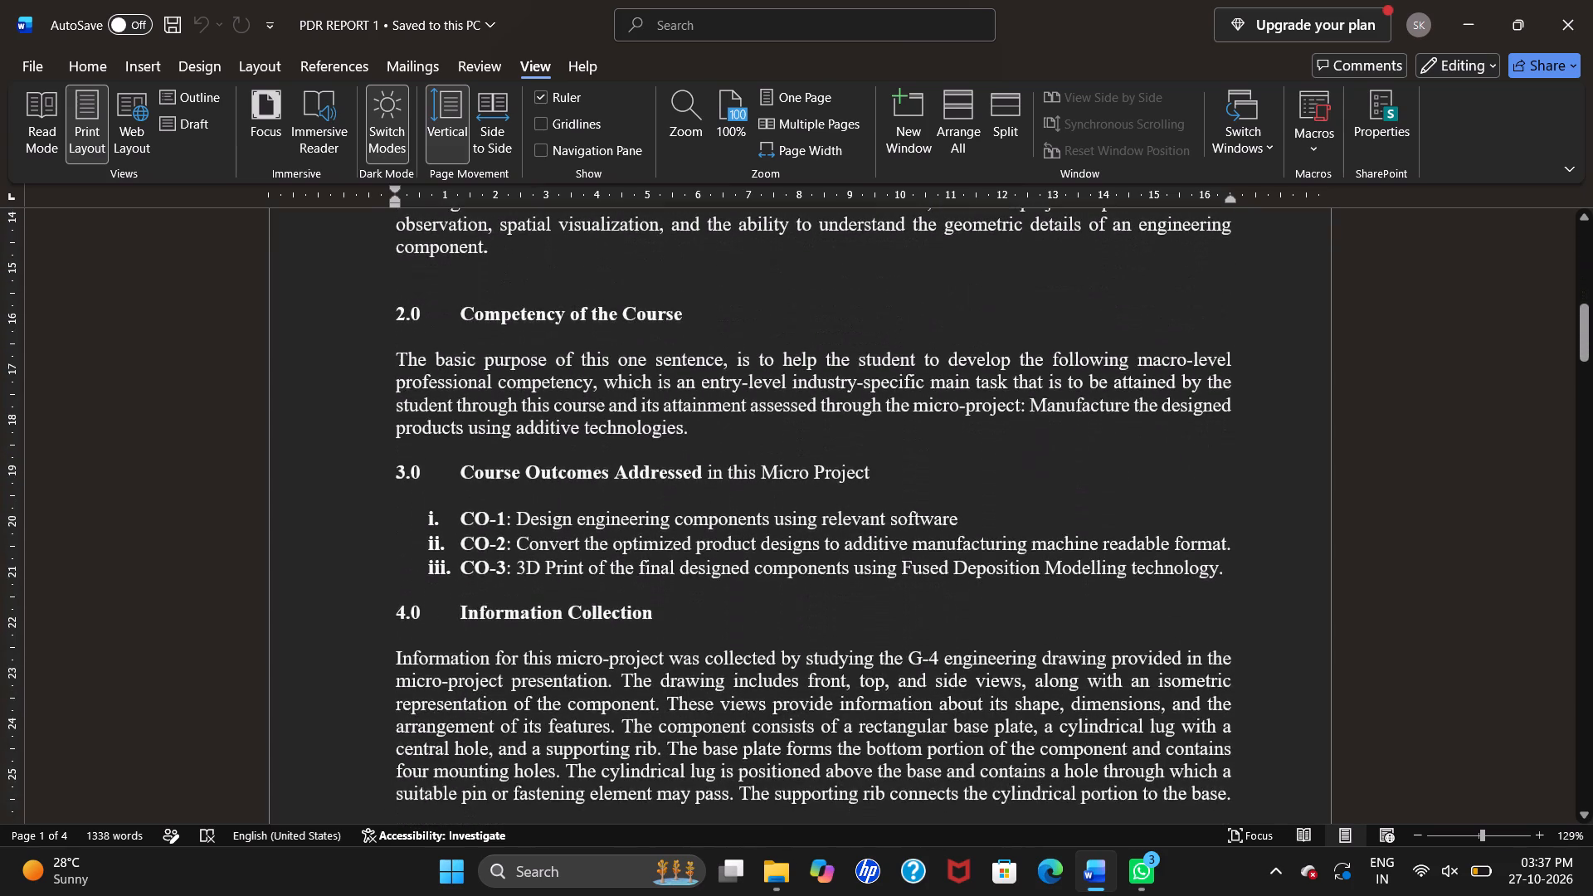
scroll(435, 582, "up", 1)
scroll(435, 582, "down", 1)
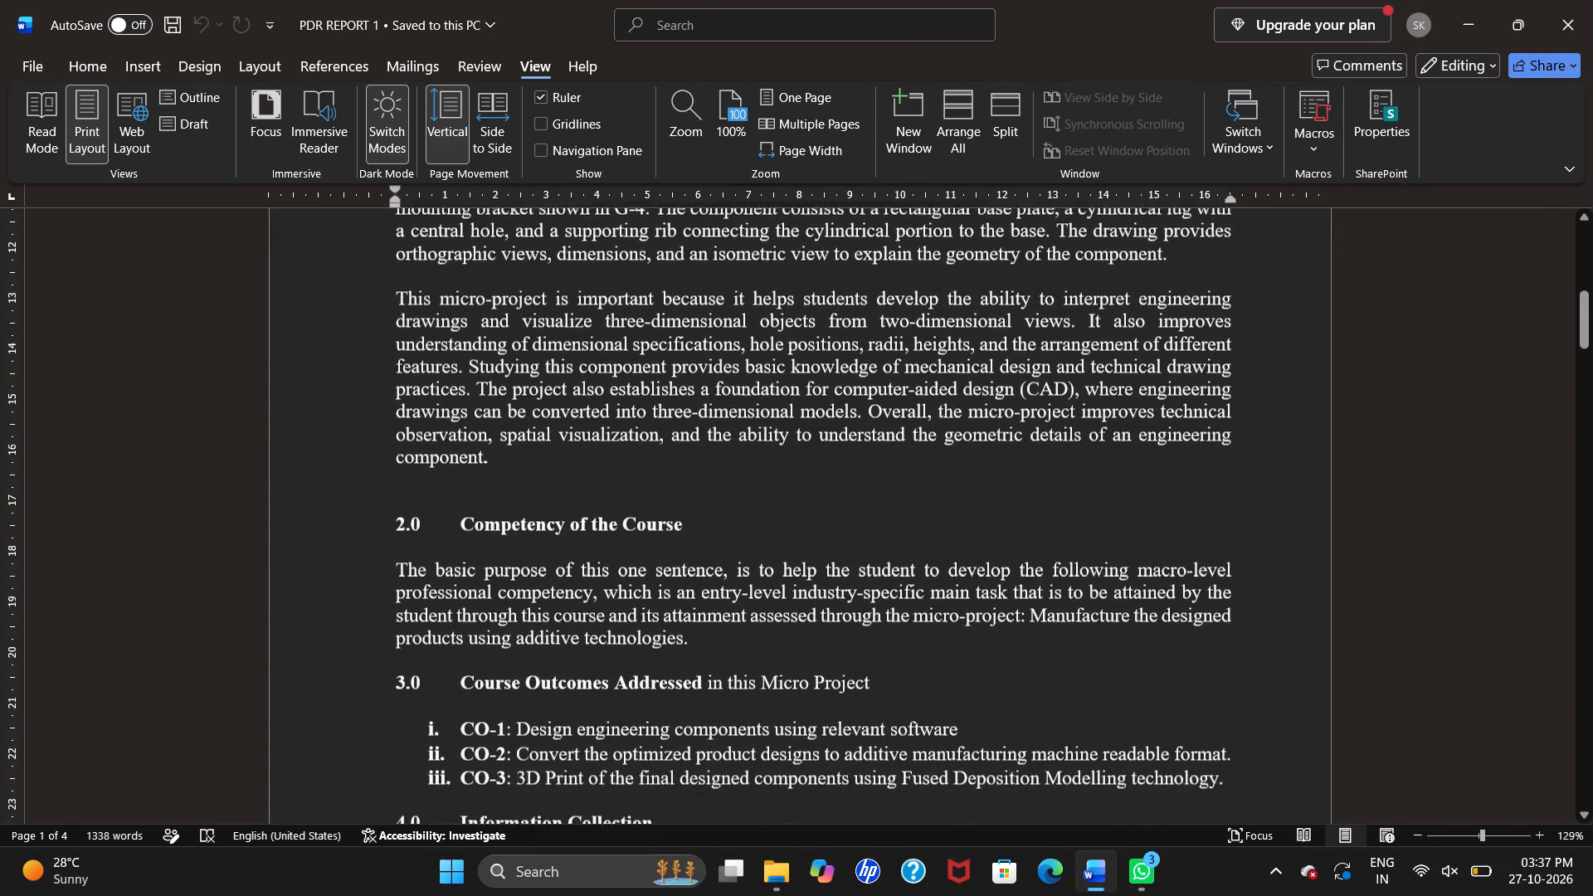
scroll(435, 582, "down", 1)
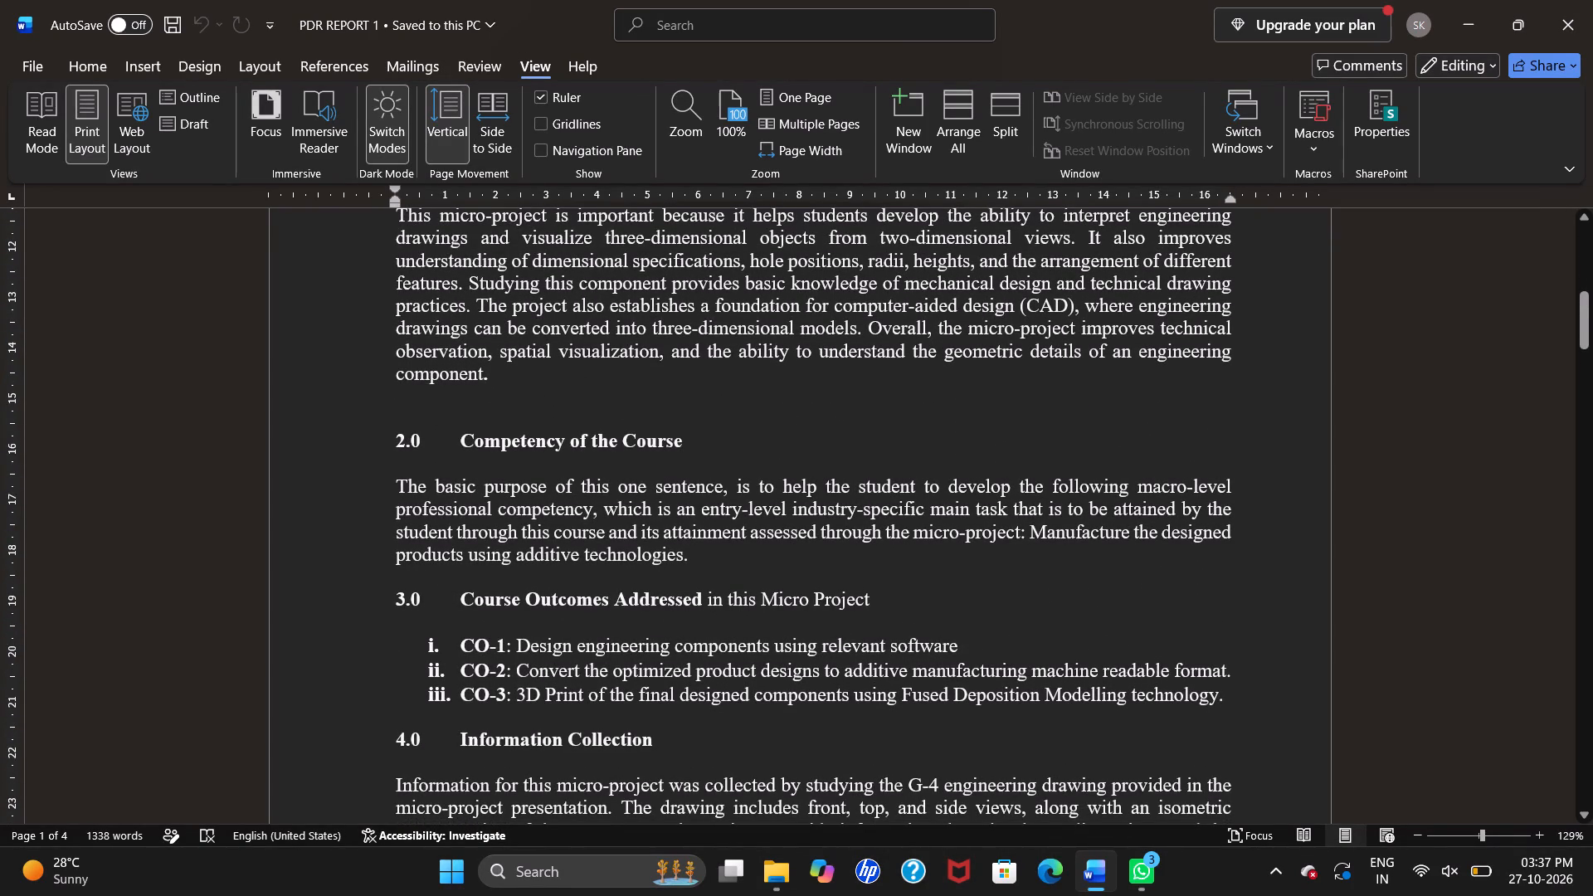
scroll(568, 619, "up", 1)
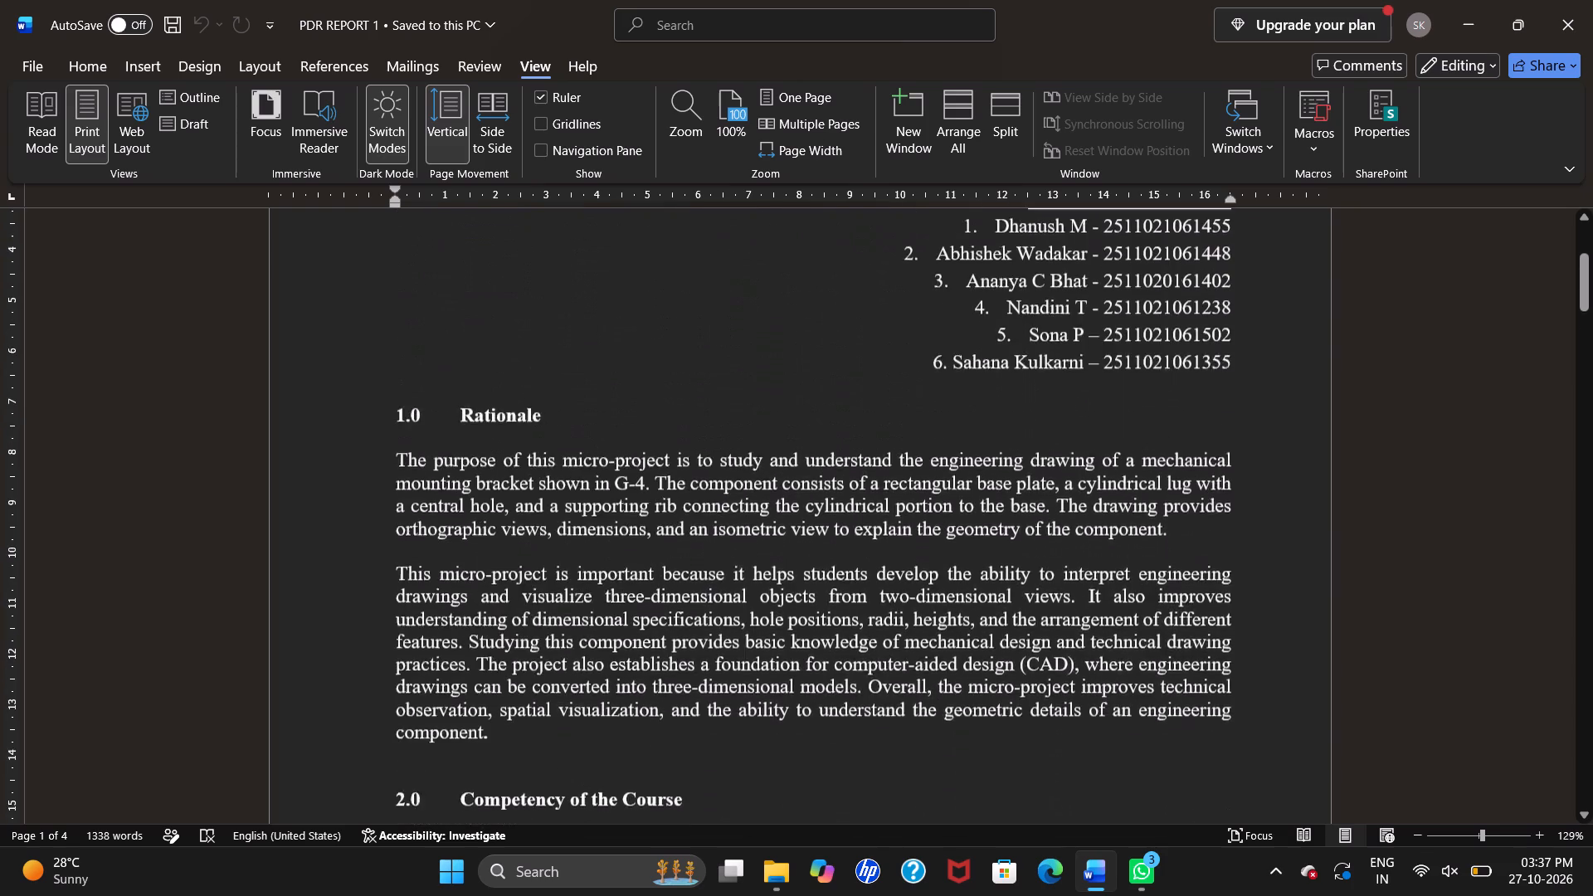
scroll(568, 619, "up", 1)
Reduce the left indent of the CO-1 to CO-3 list in section 3.0, bringing its text to about 0.75 cm on the ruler.
scroll(568, 619, "down", 1)
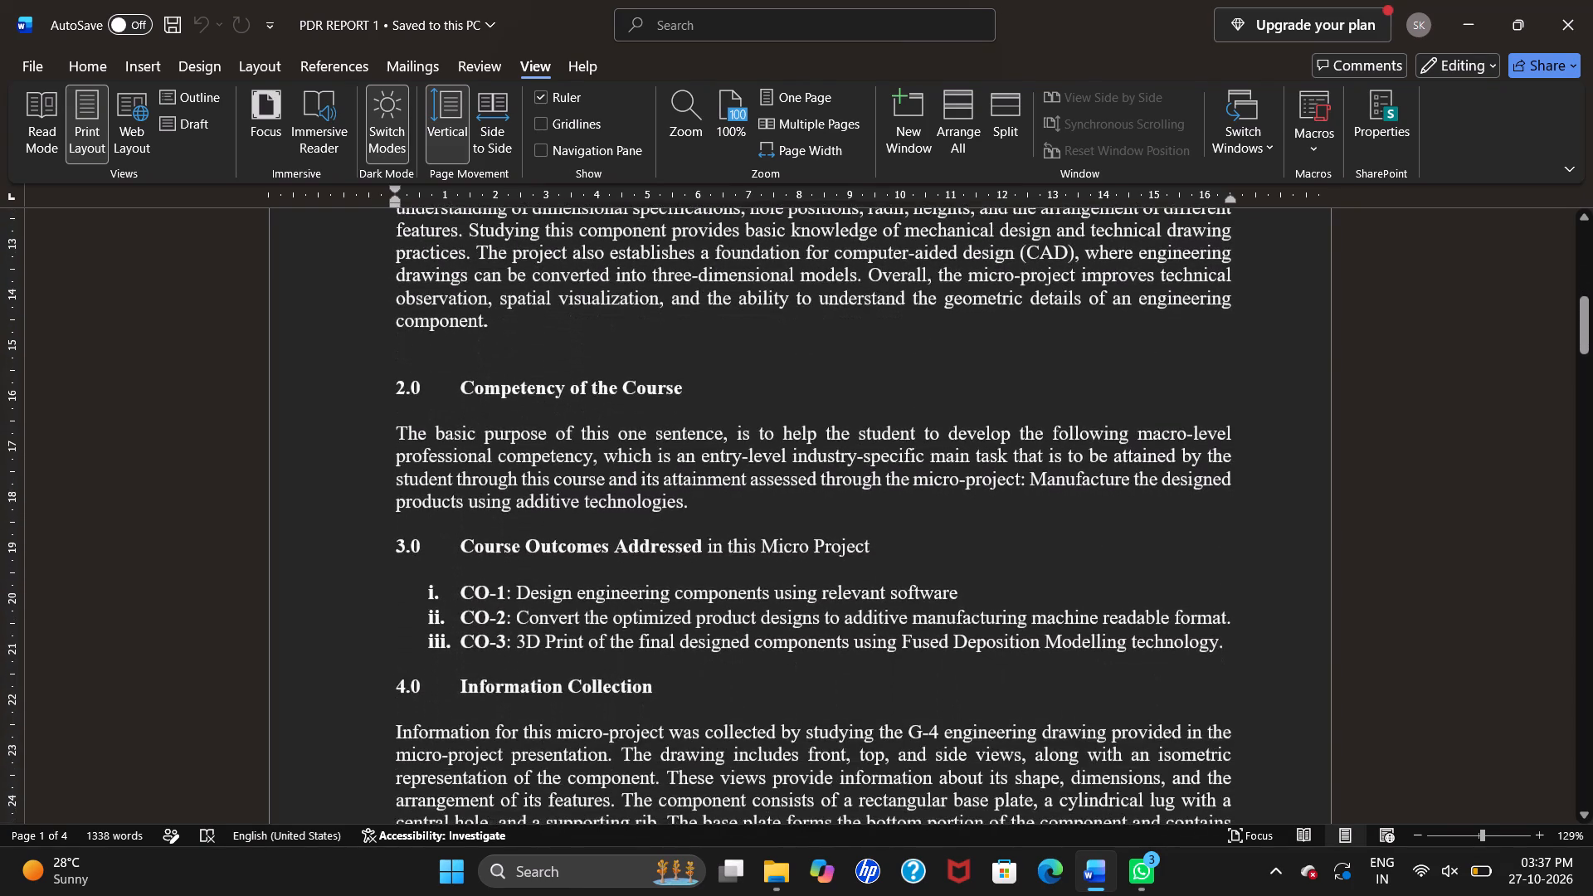
left_click_drag(463, 592, 638, 639)
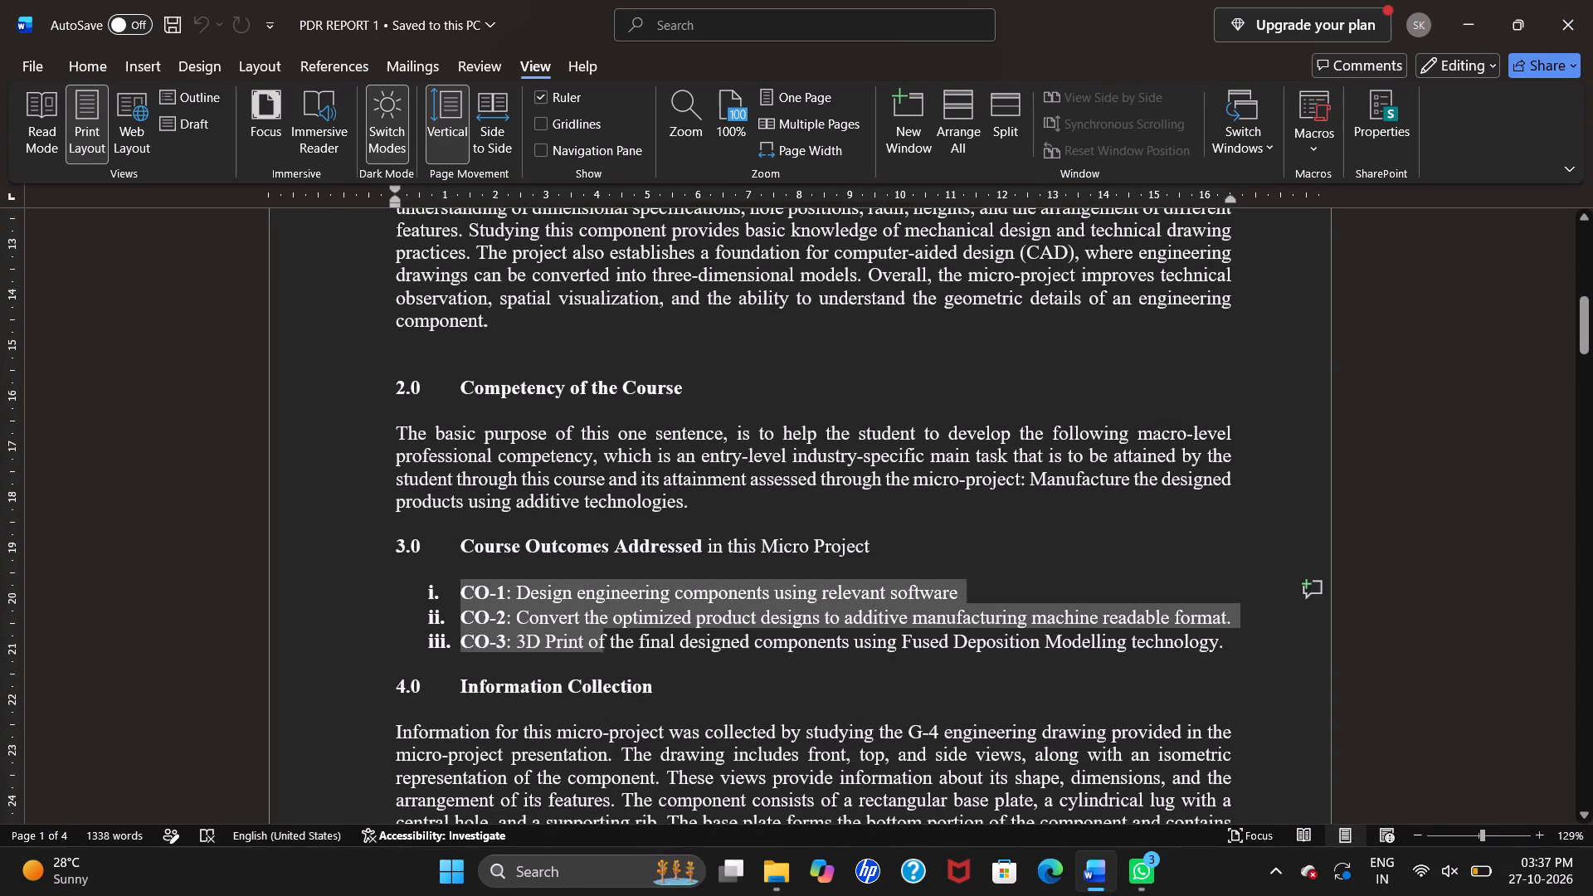
left_click_drag(638, 639, 1084, 636)
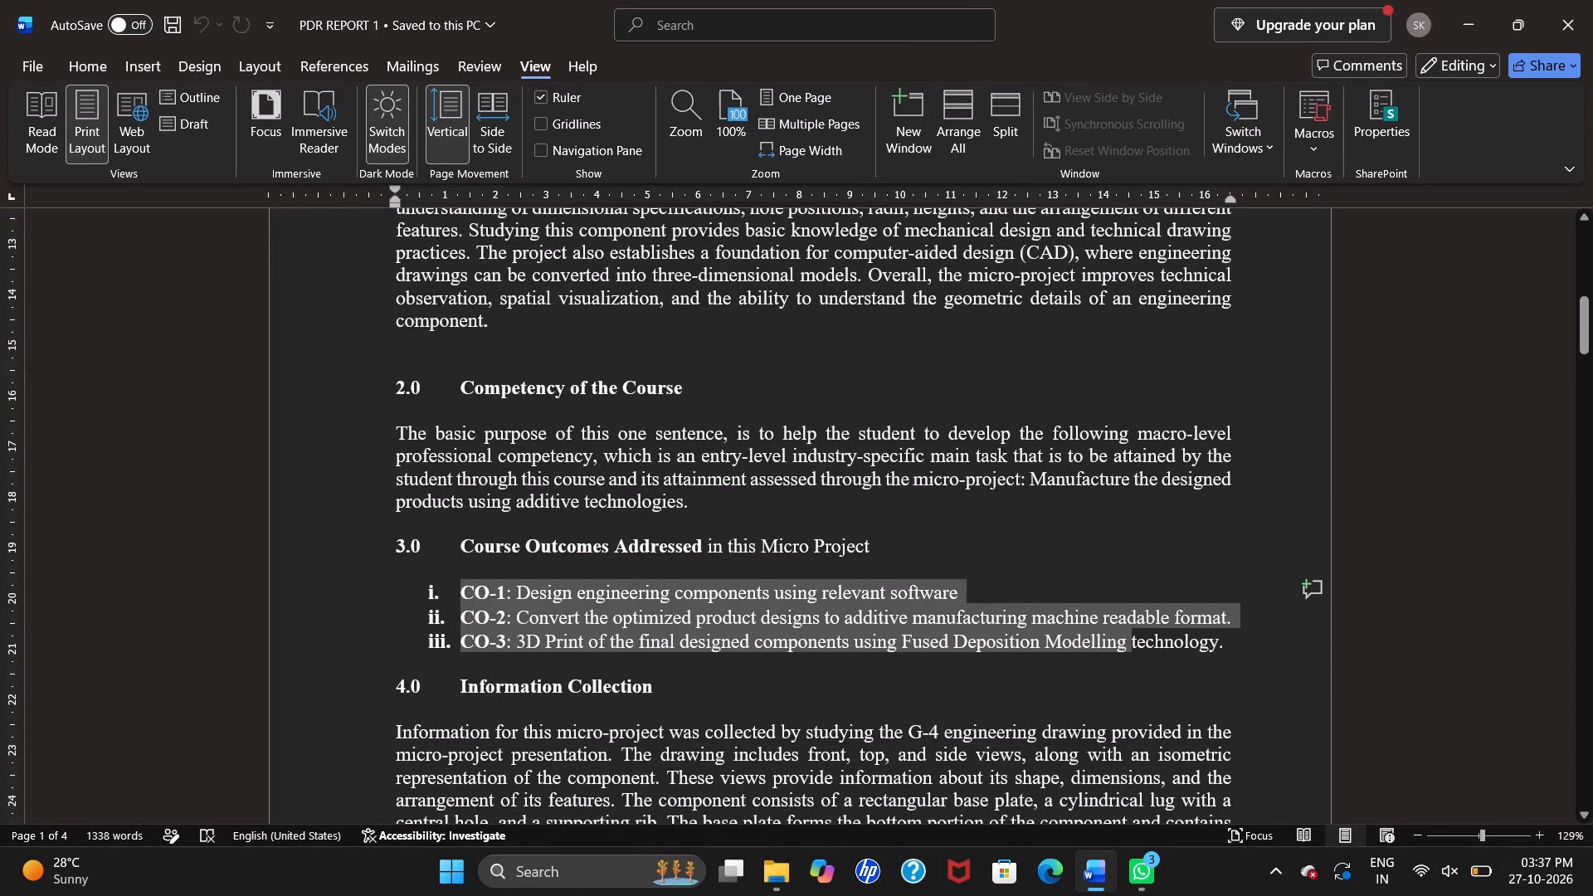
left_click_drag(1084, 636, 1254, 631)
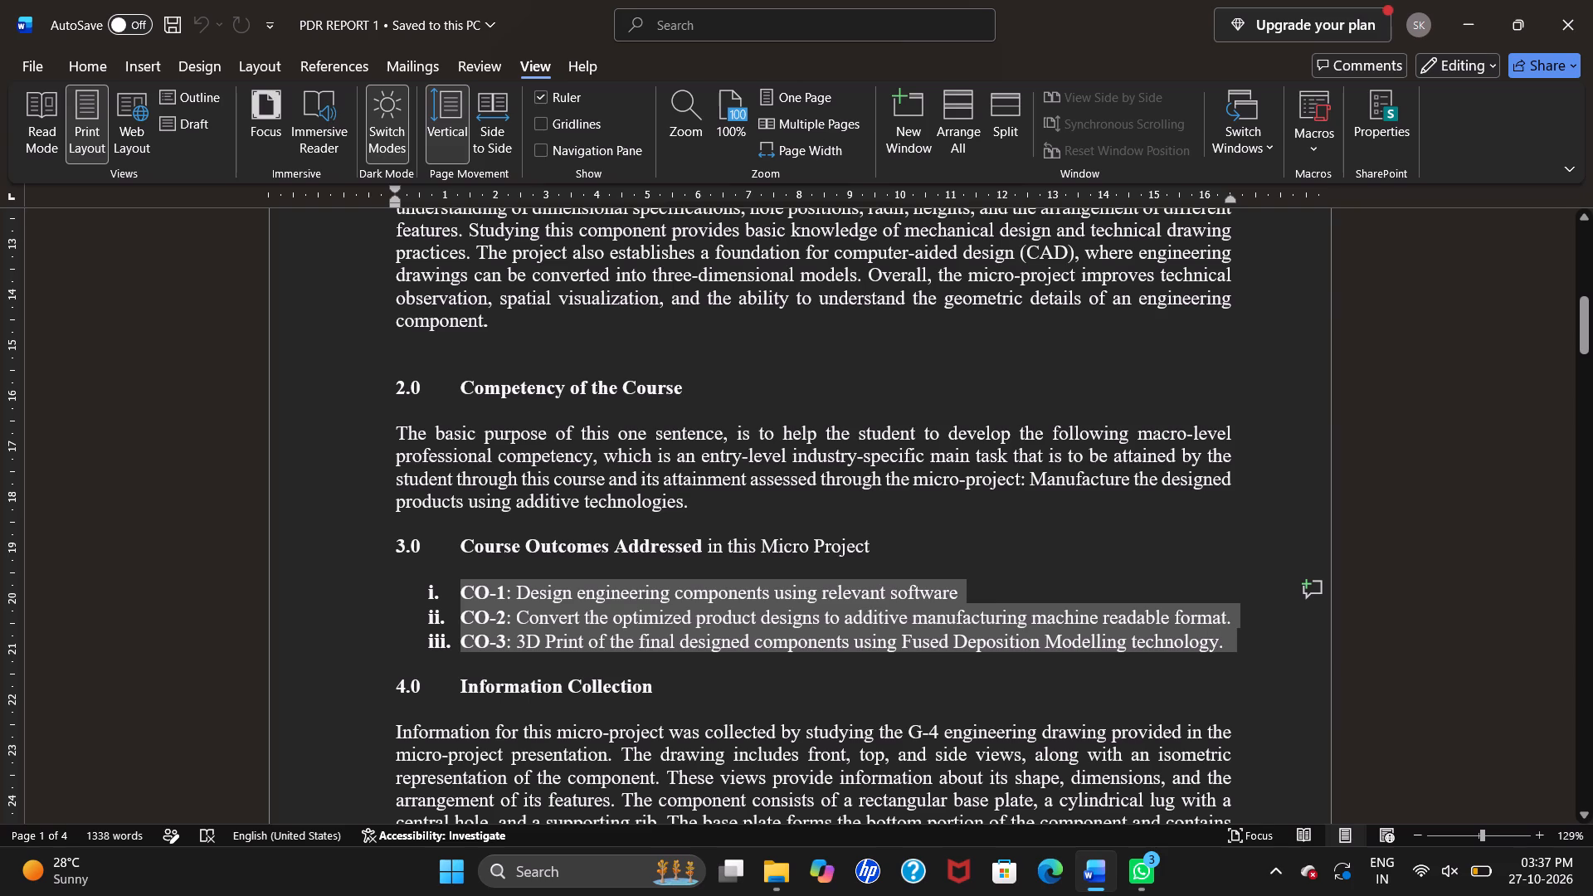
left_click_drag(1254, 631, 1259, 629)
scroll(951, 499, "up", 2)
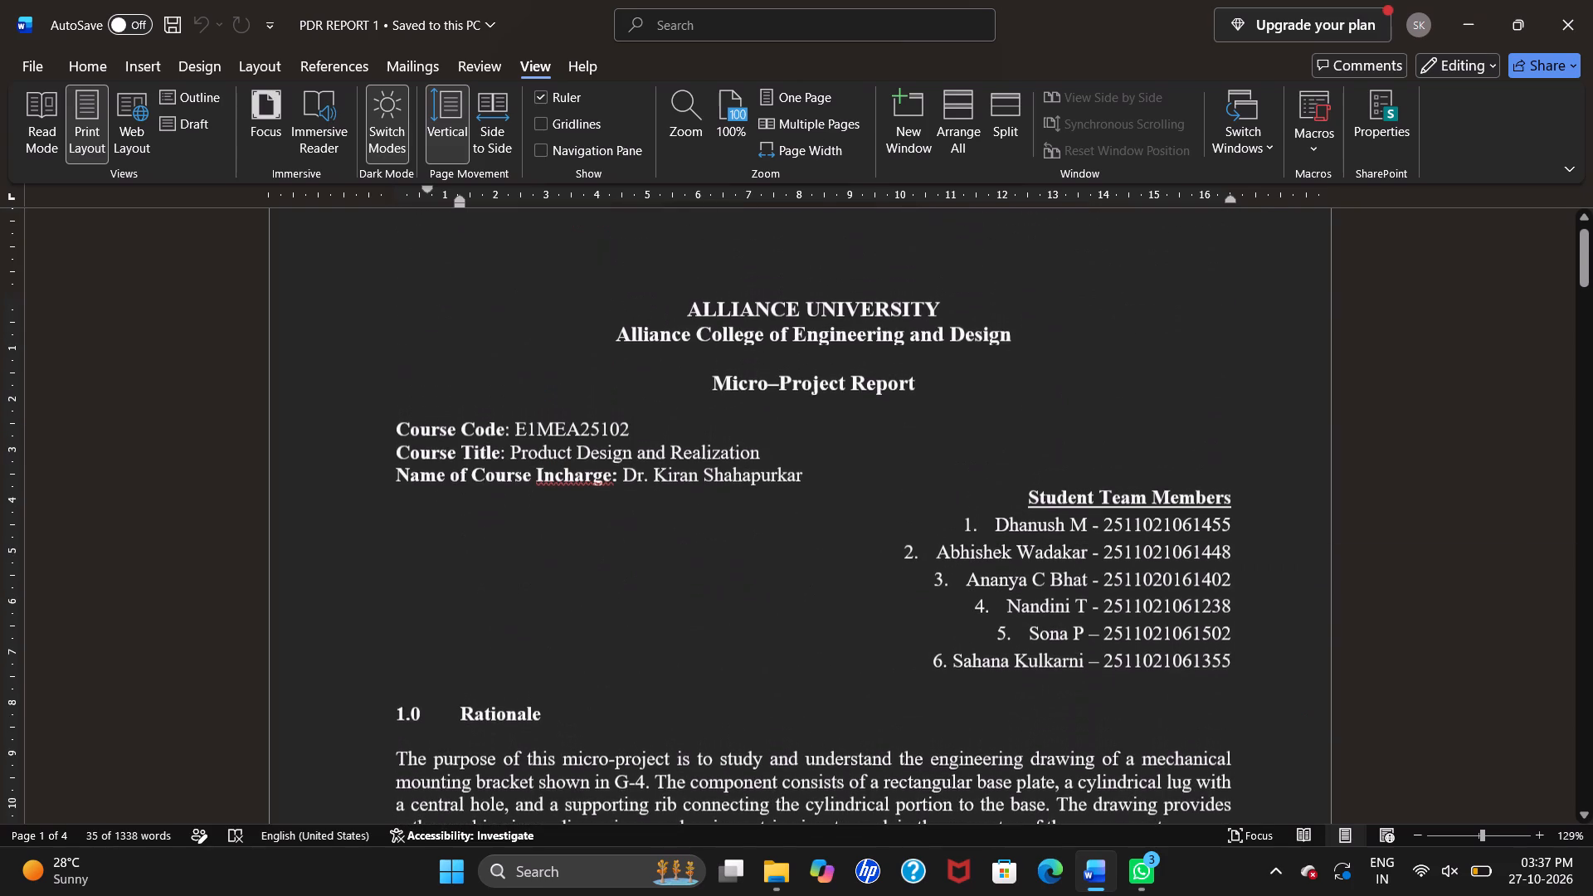
scroll(524, 355, "down", 2)
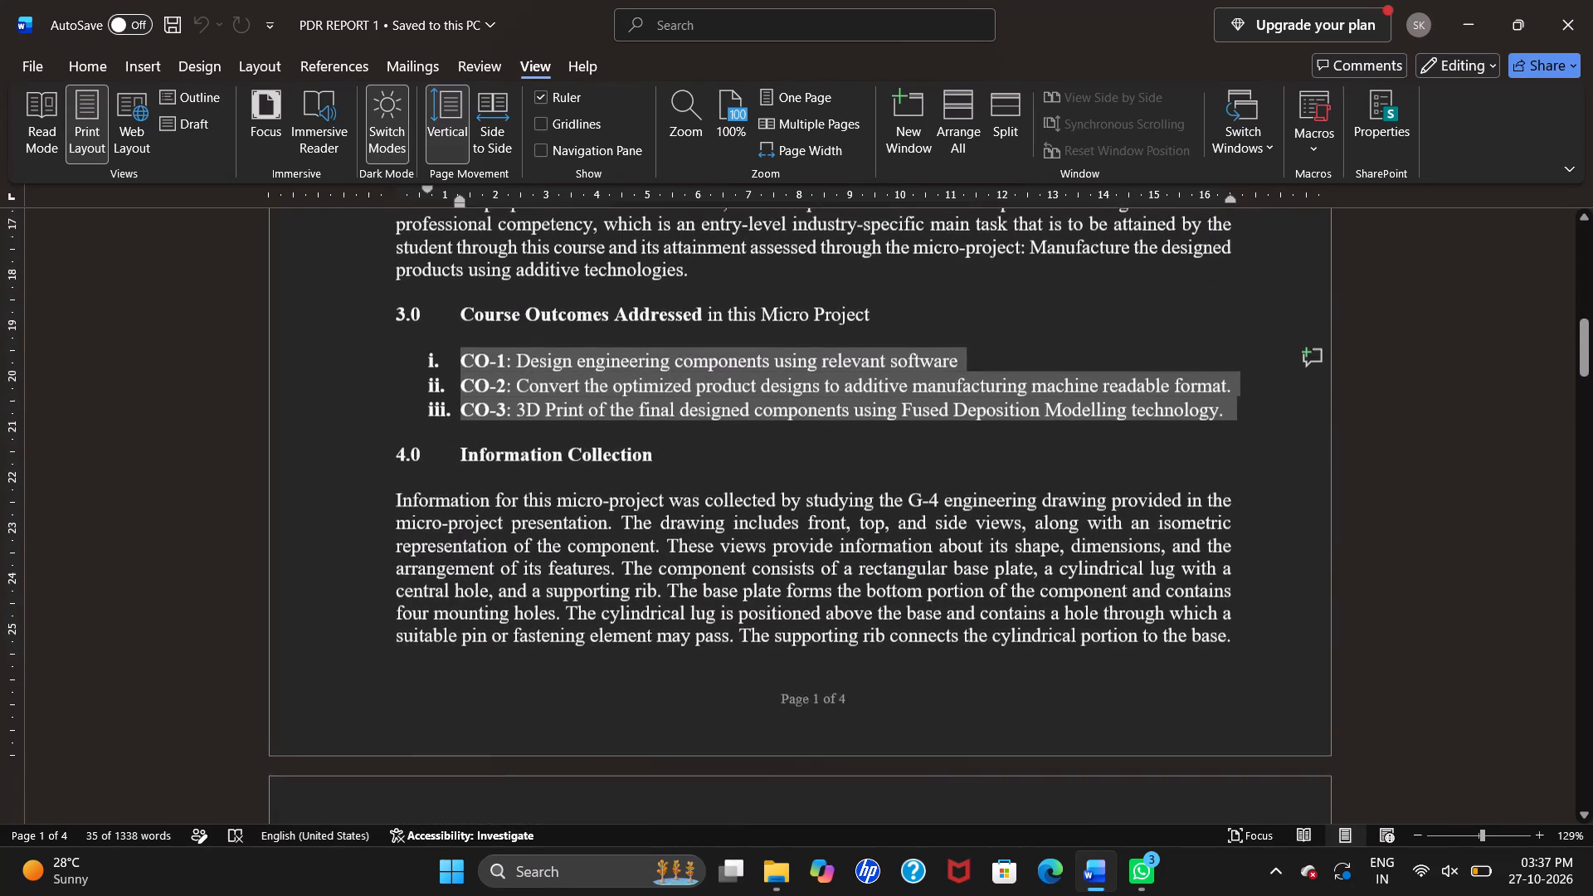
left_click_drag(459, 204, 448, 205)
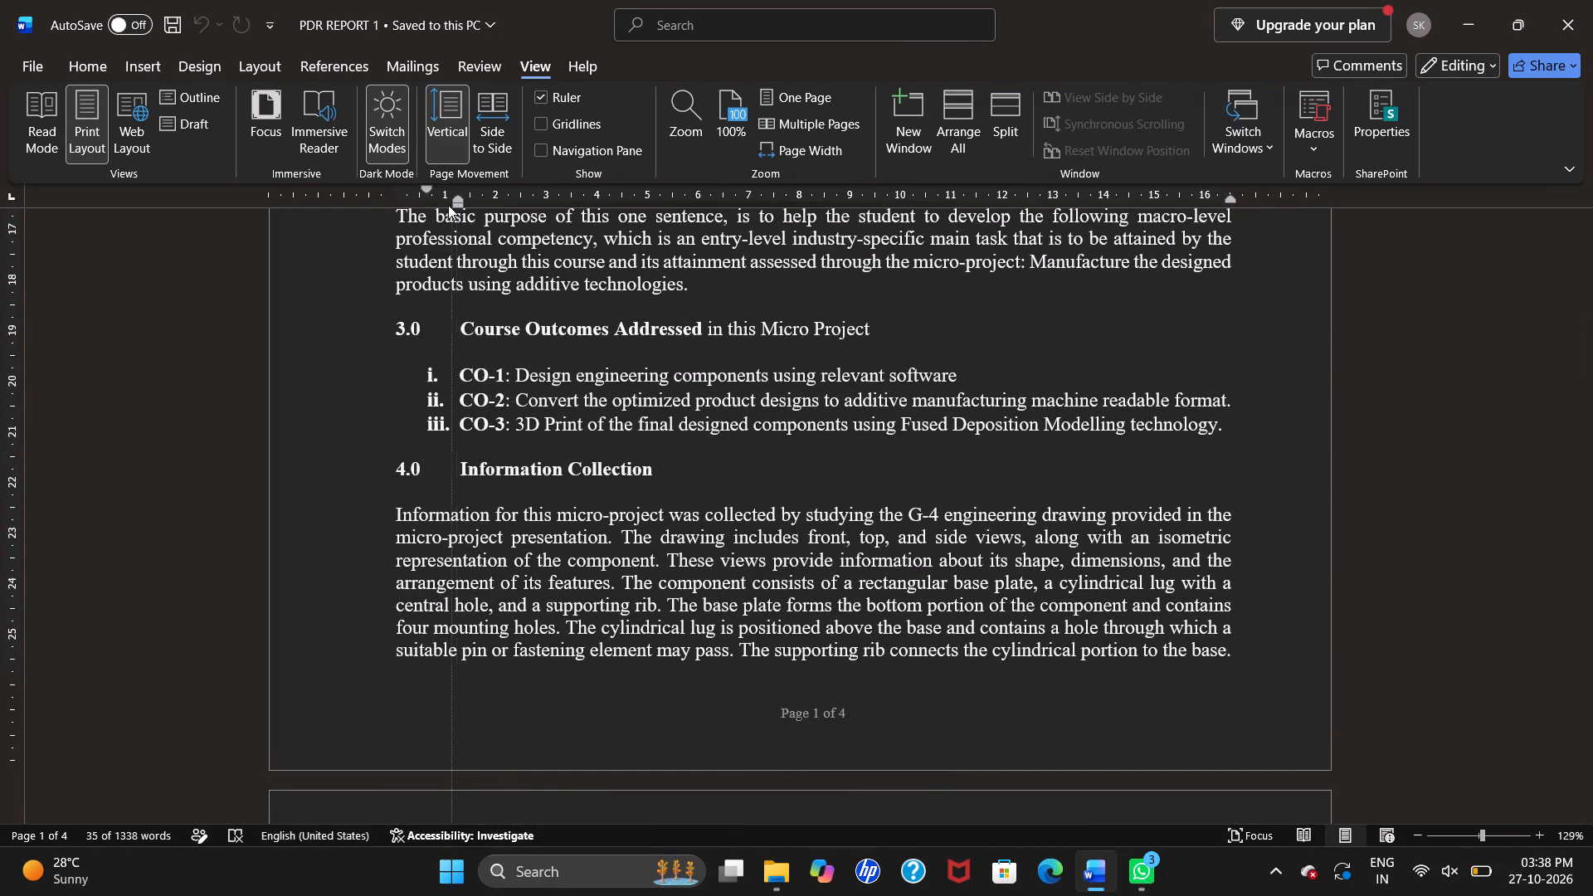
left_click_drag(448, 205, 421, 213)
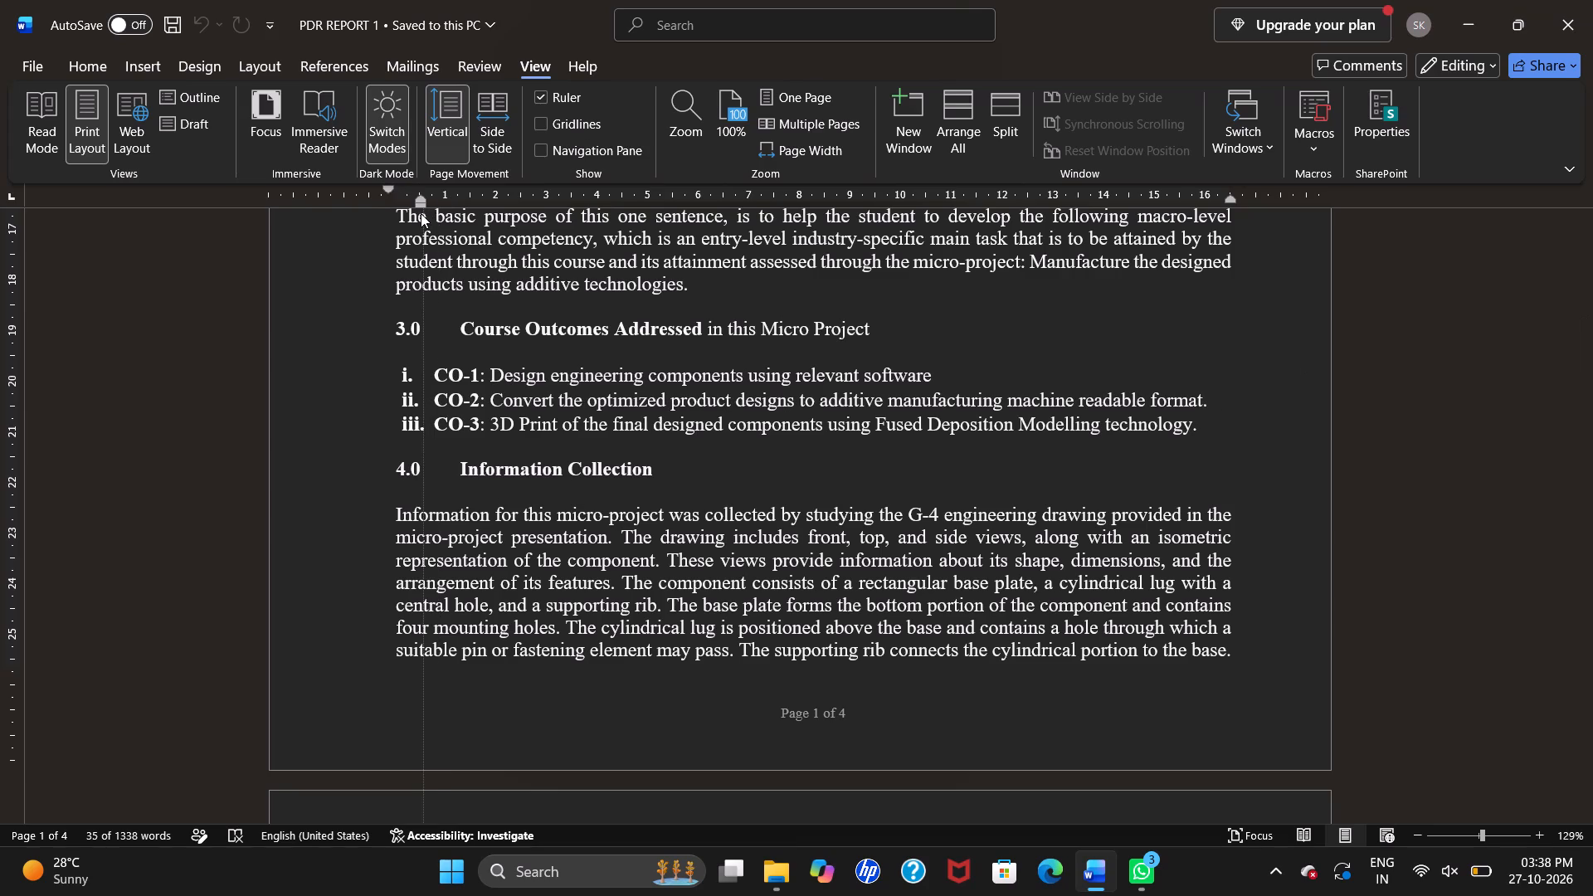
left_click_drag(421, 213, 431, 212)
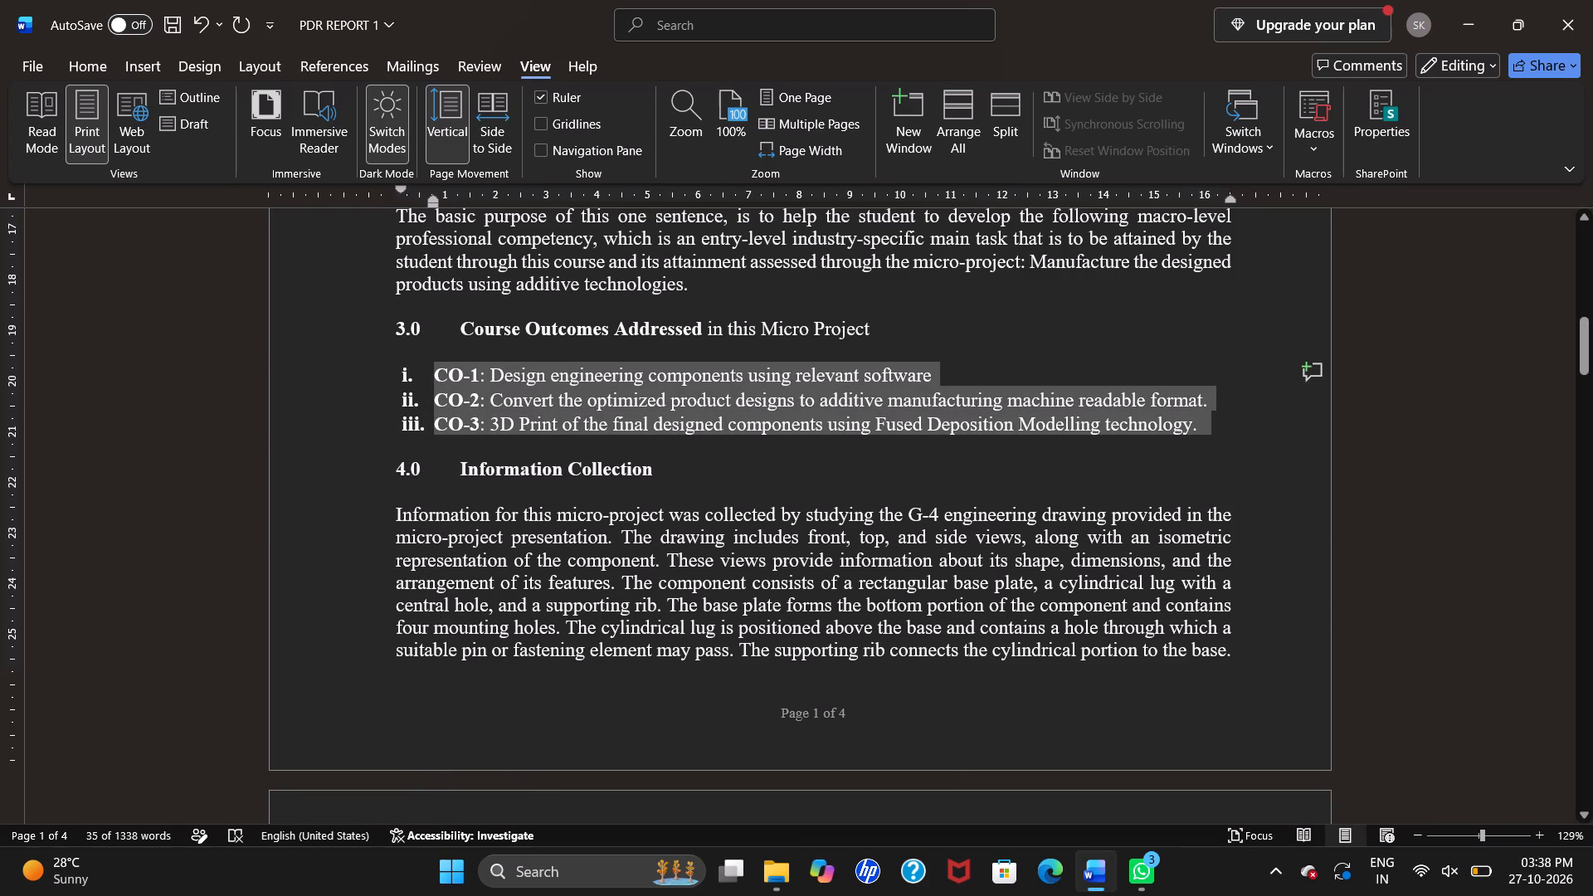
left_click(1090, 484)
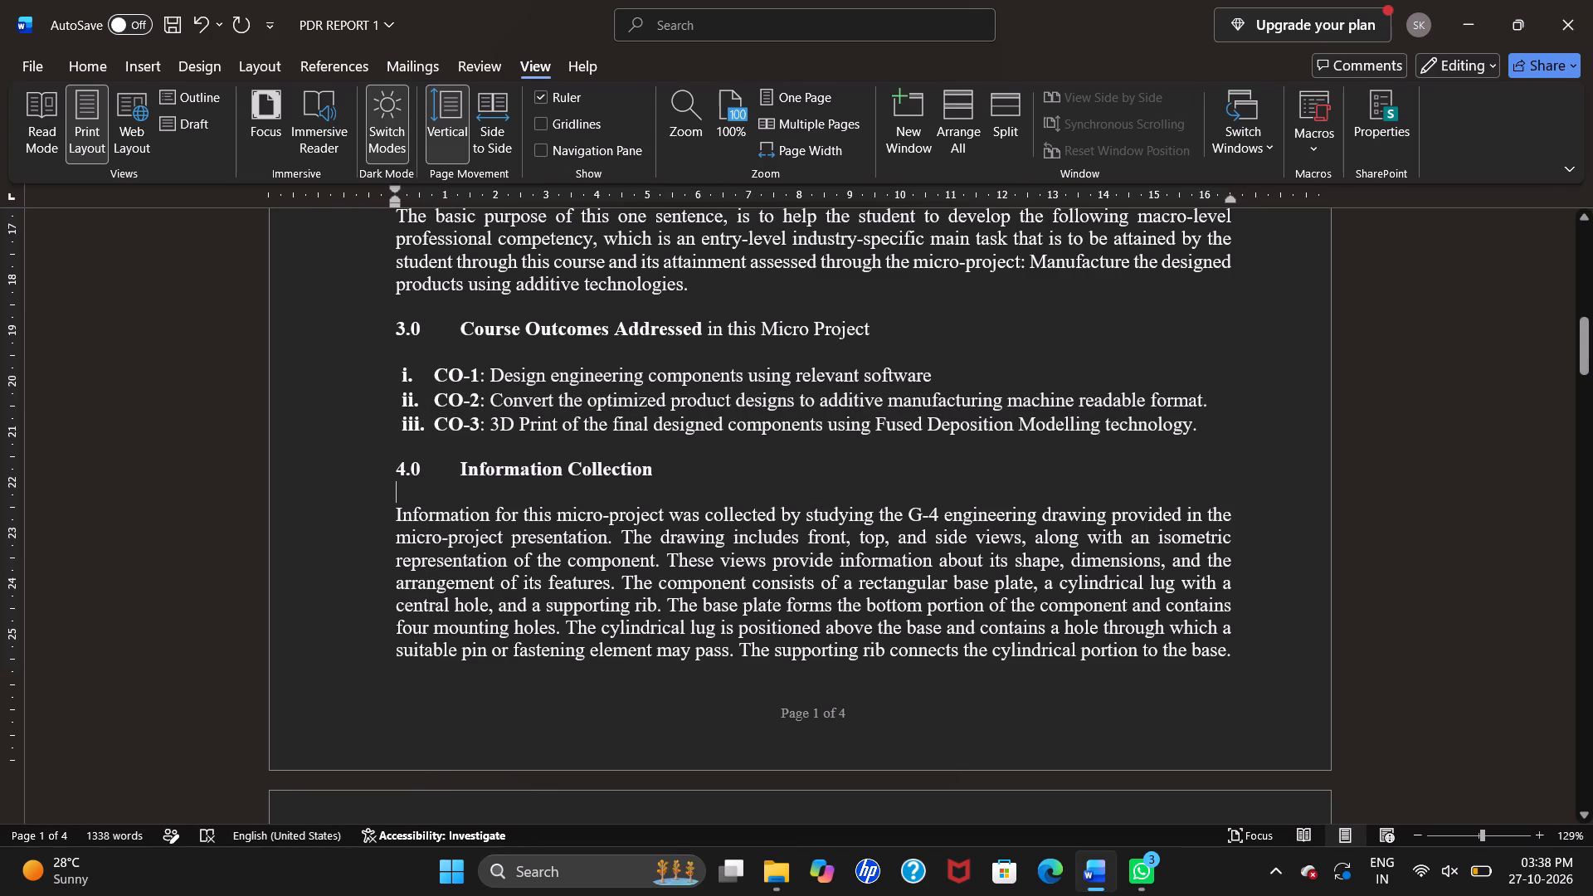
Replace the tab gap between 5.0 and Theory and Design of the Micro Project with two spaces.
scroll(962, 500, "down", 1)
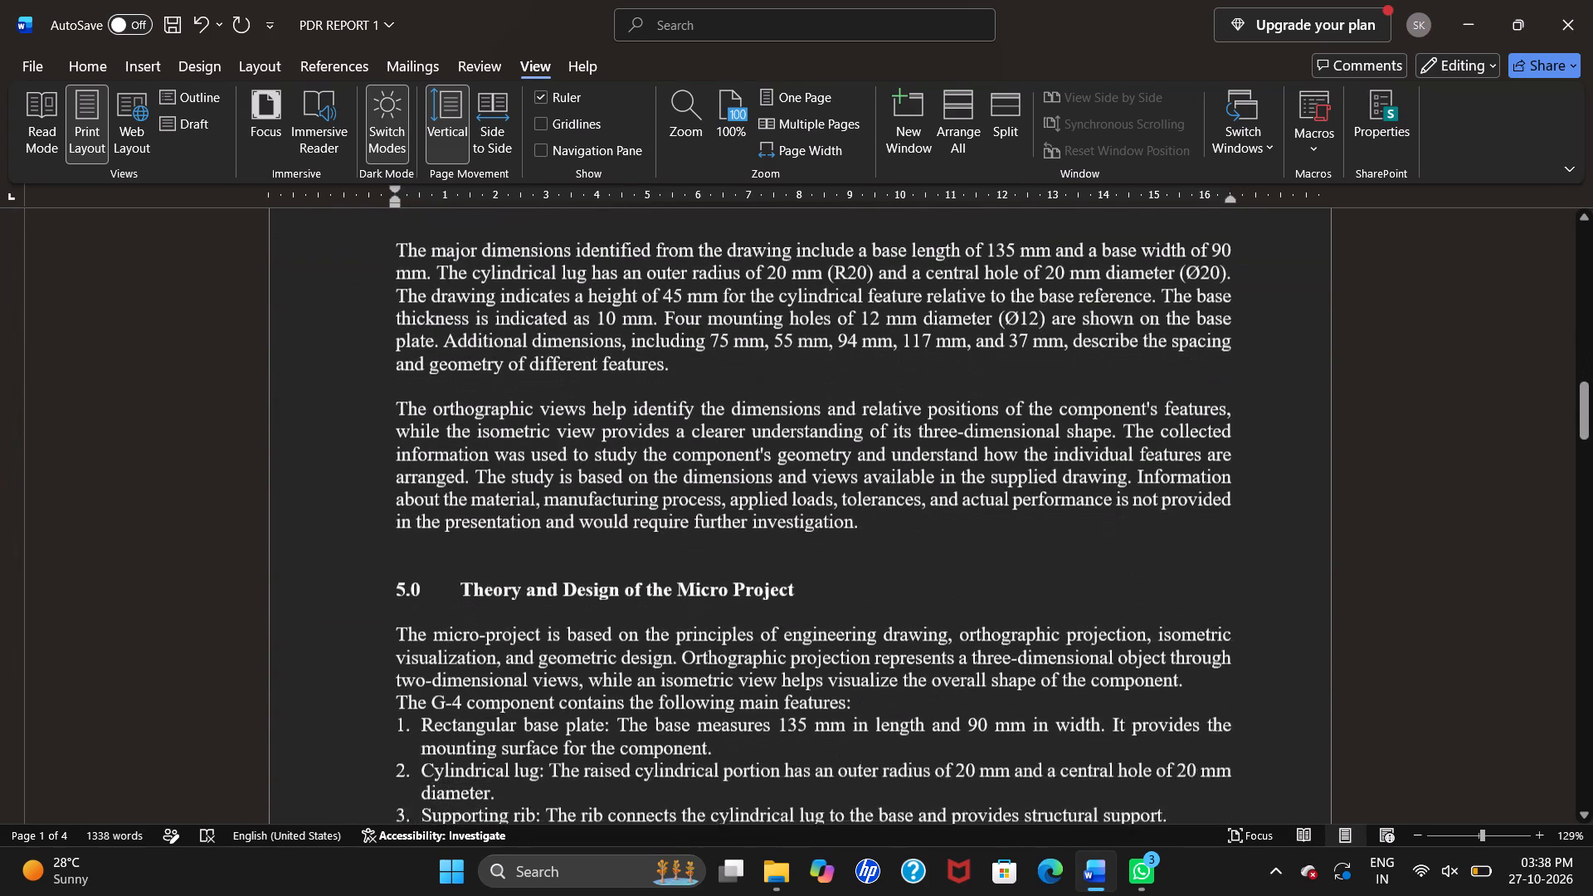
scroll(962, 500, "down", 1)
scroll(772, 536, "down", 1)
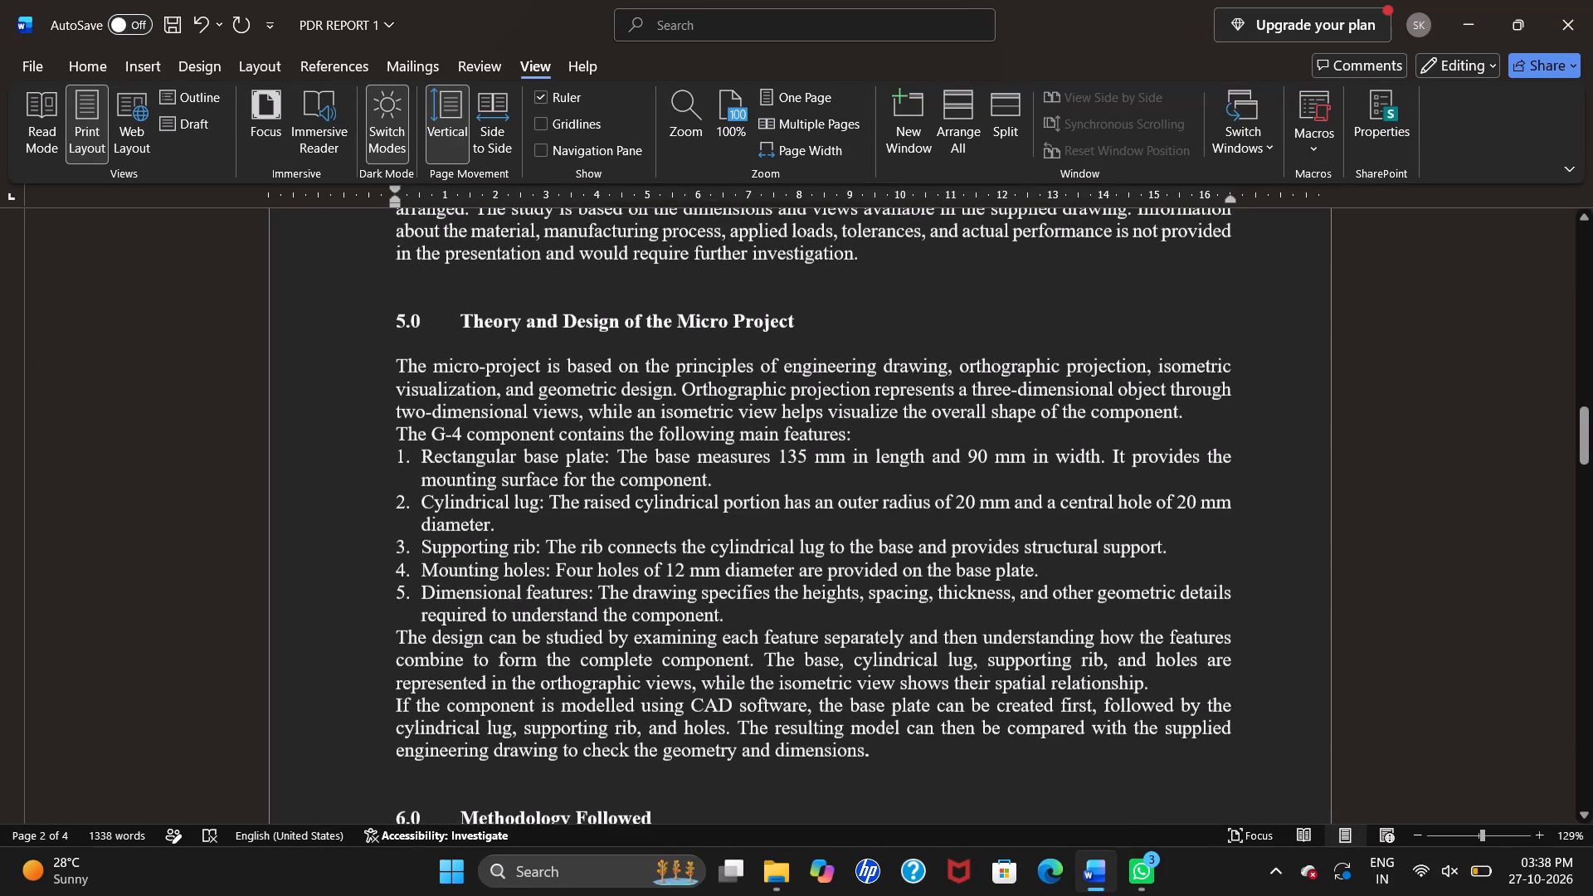
left_click(460, 327)
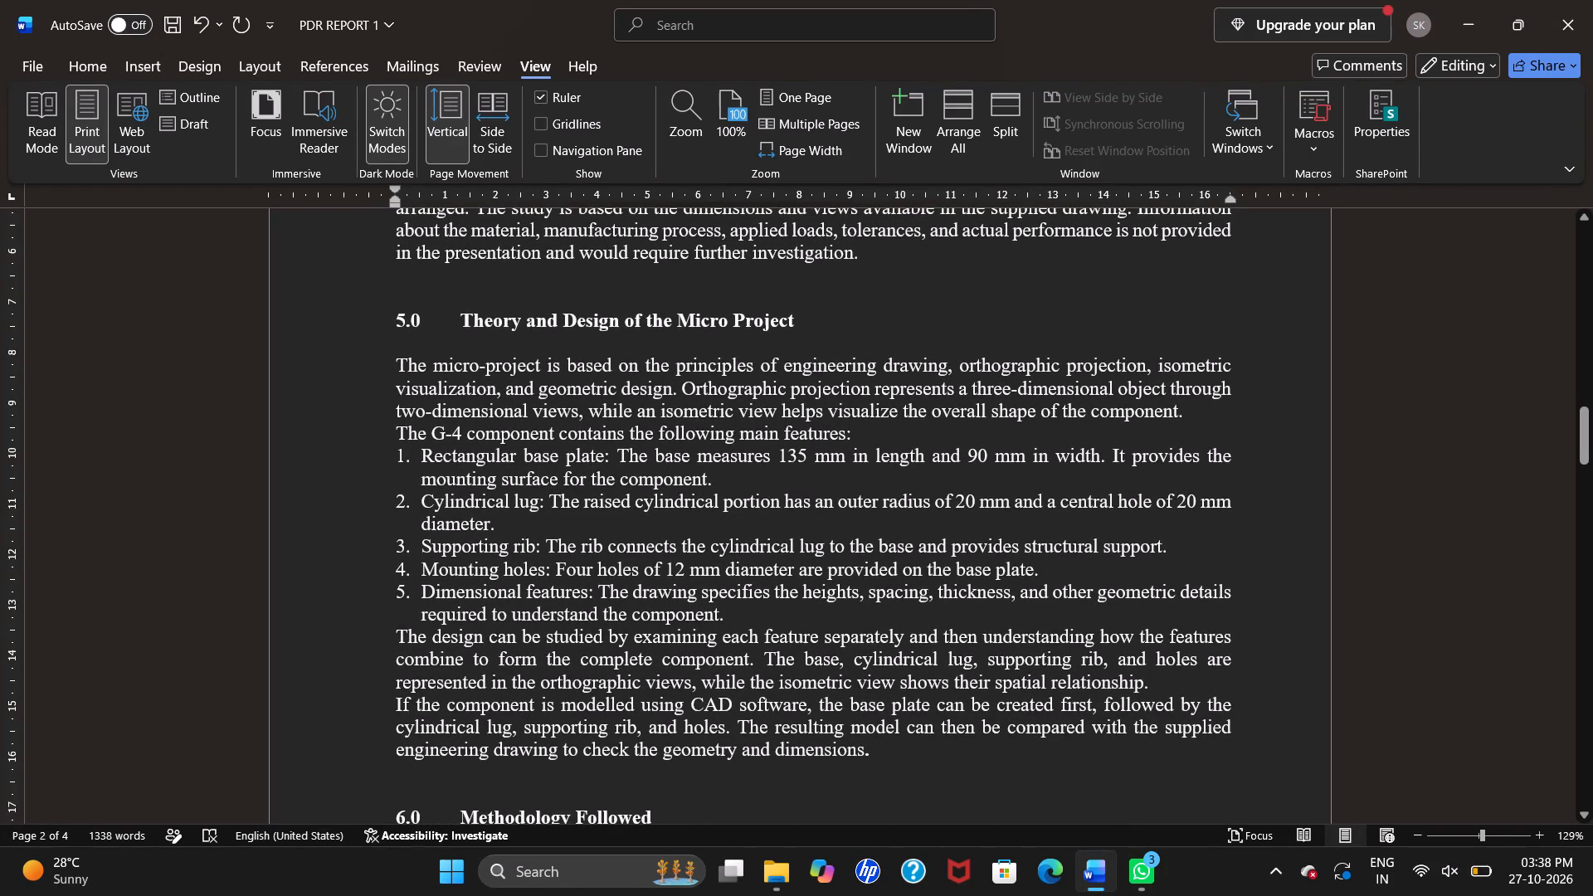
key("BackSpace")
key("space")
key("space")
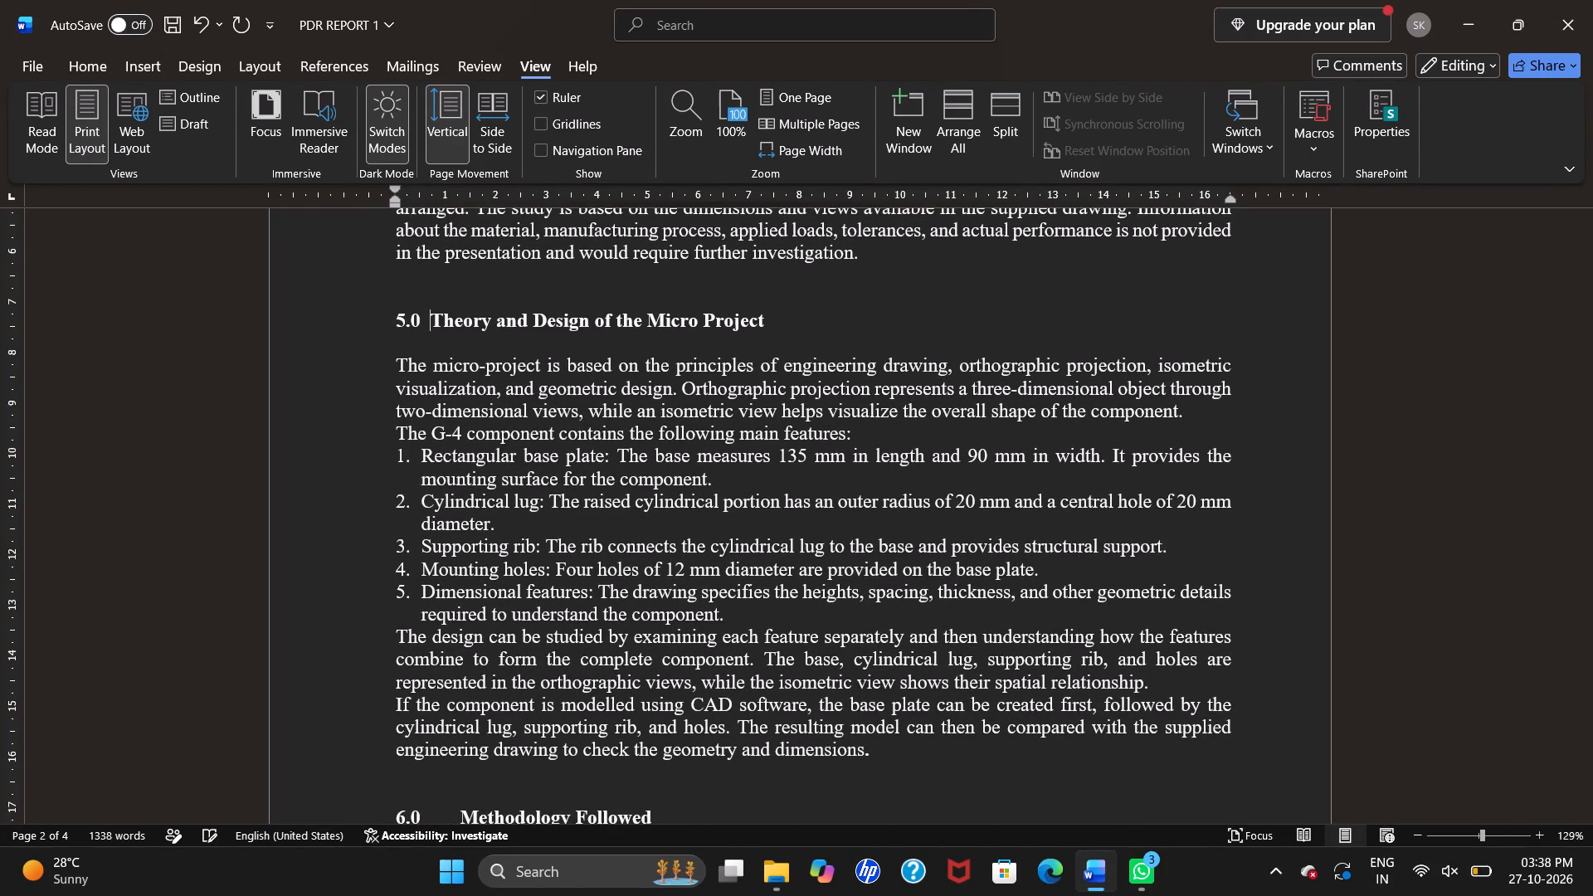
Align the seven-item list under 6.0 Methodology Followed, with its numbers at the left margin and its text at about 0.5 cm on the ruler.
scroll(611, 441, "down", 1)
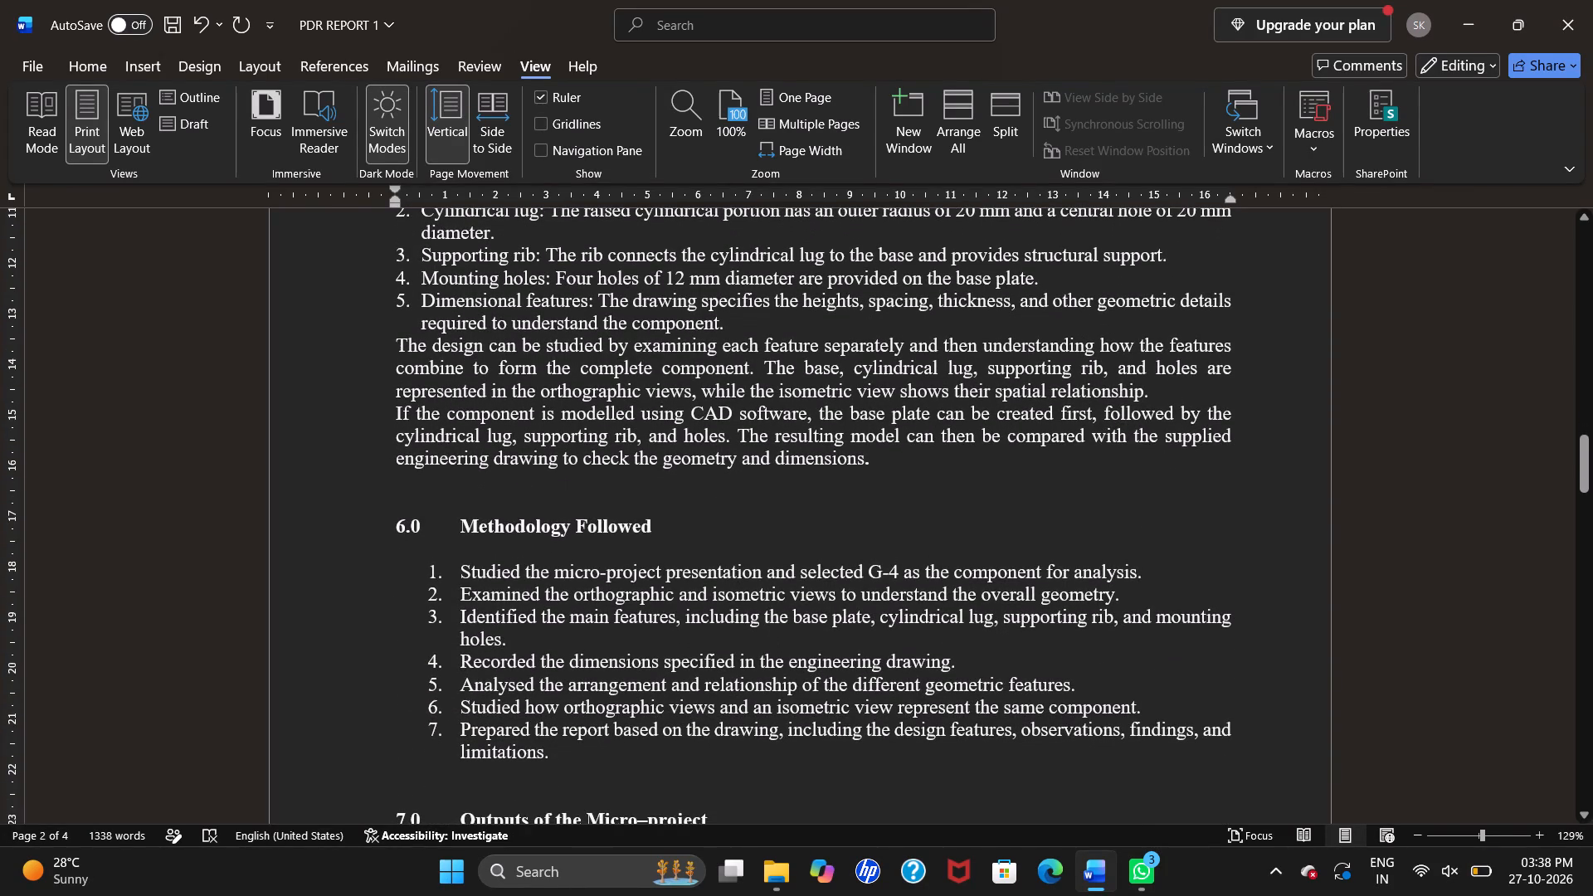
left_click_drag(425, 572, 787, 734)
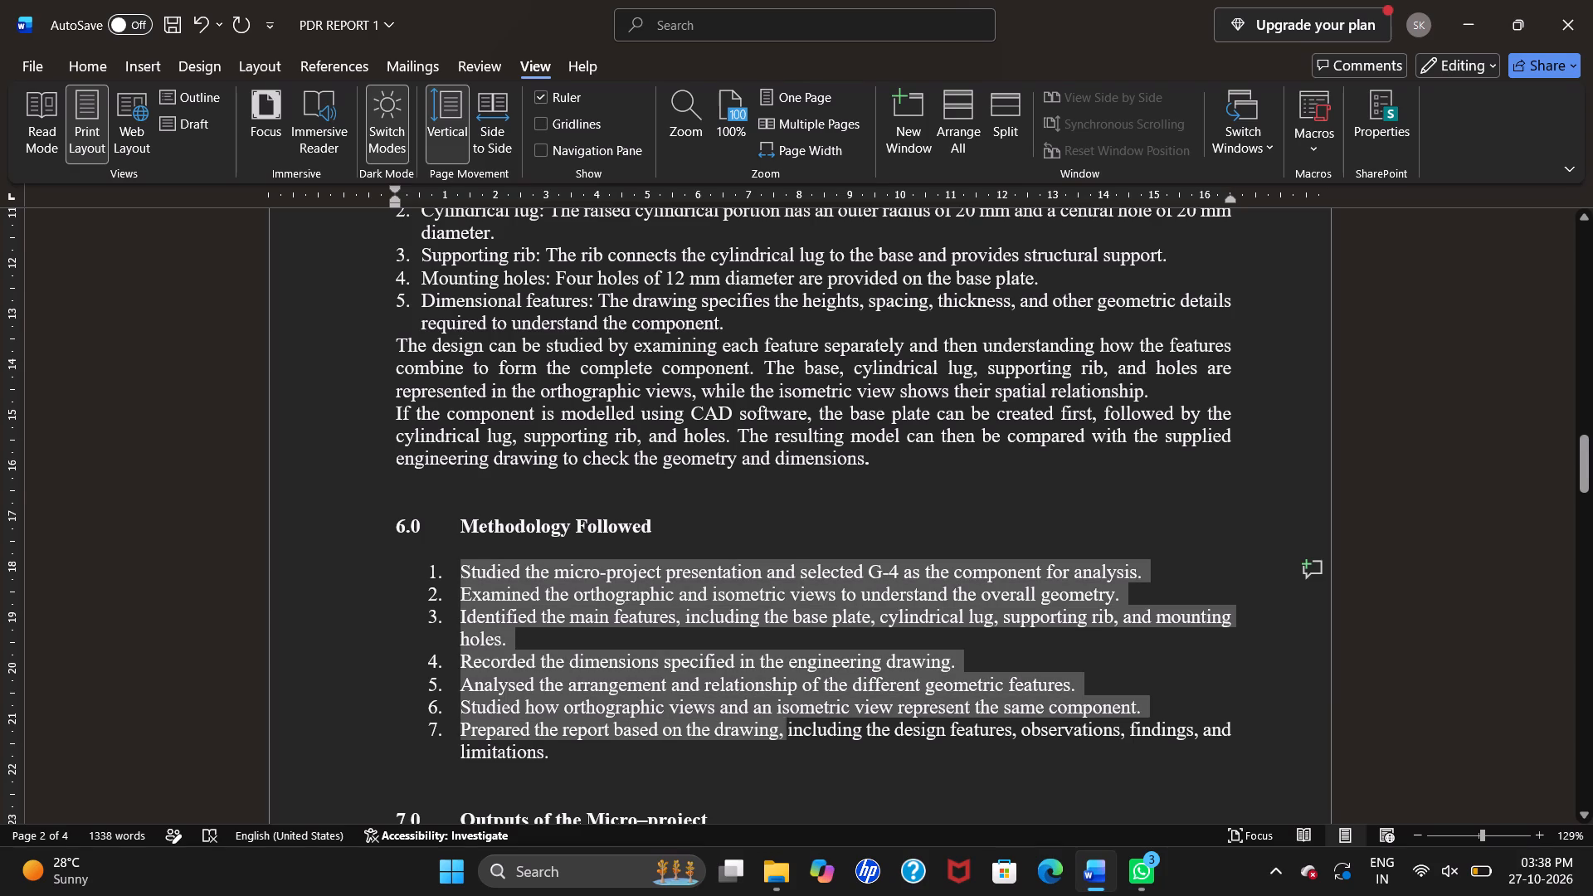
left_click_drag(787, 734, 587, 748)
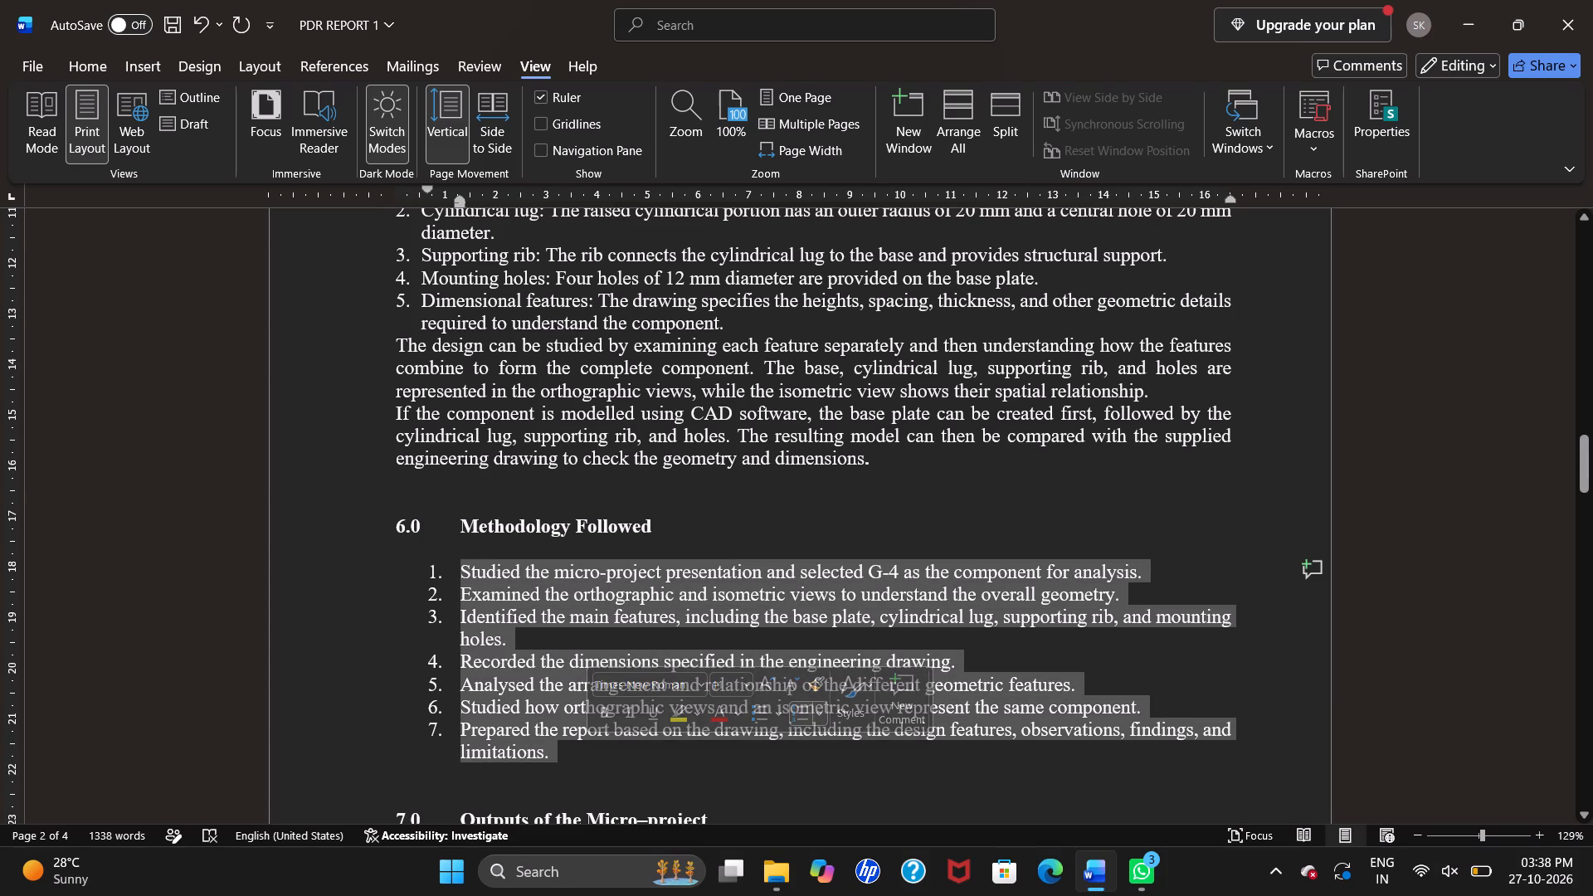
left_click_drag(458, 204, 446, 203)
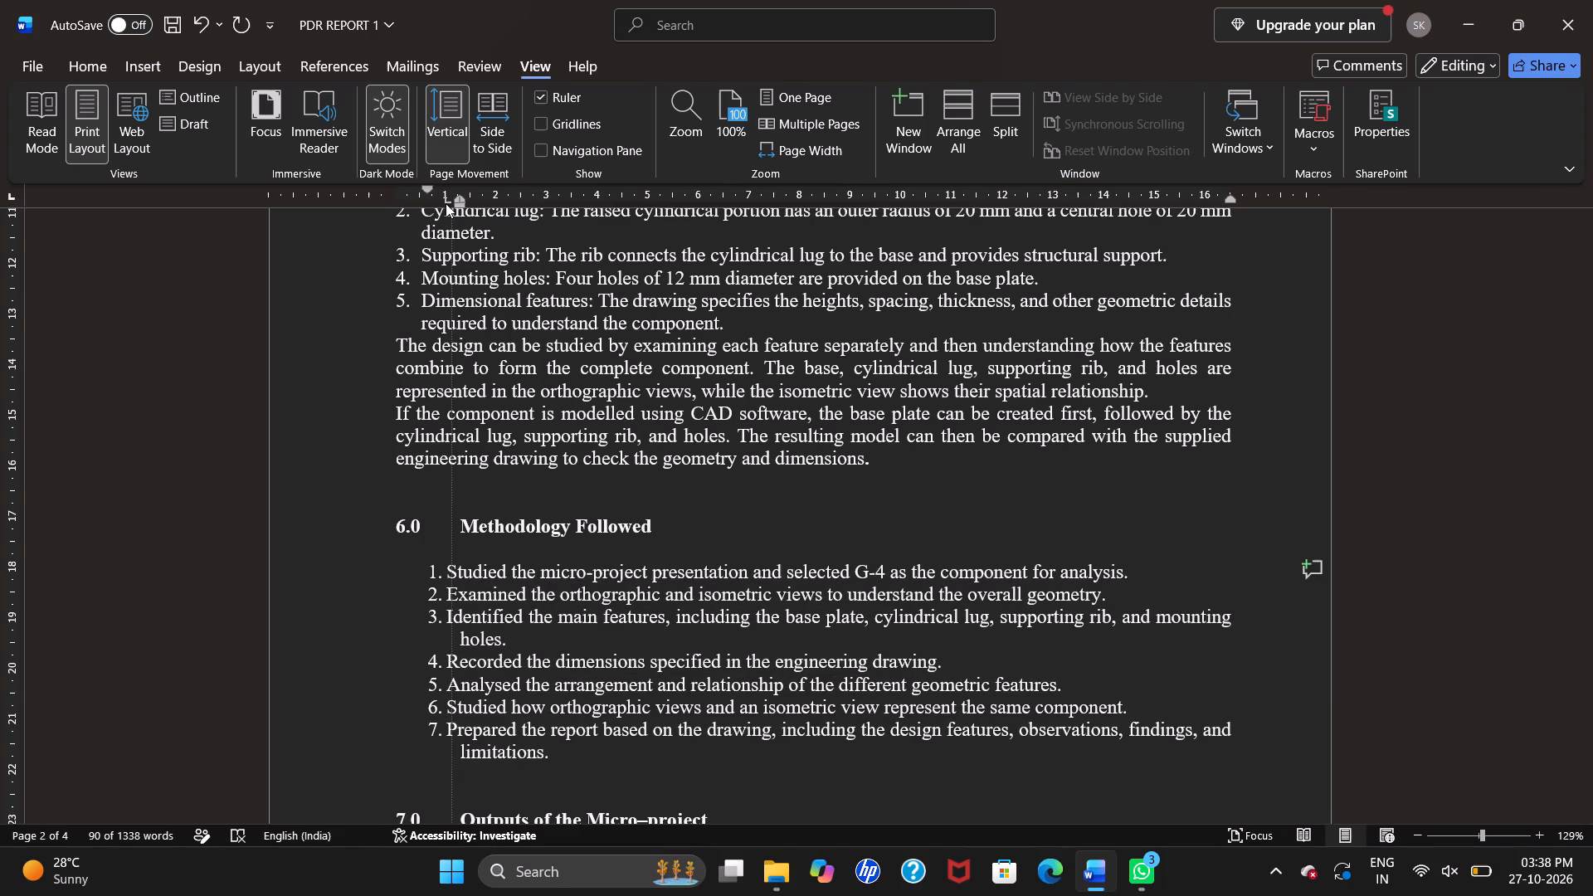
left_click_drag(446, 203, 438, 209)
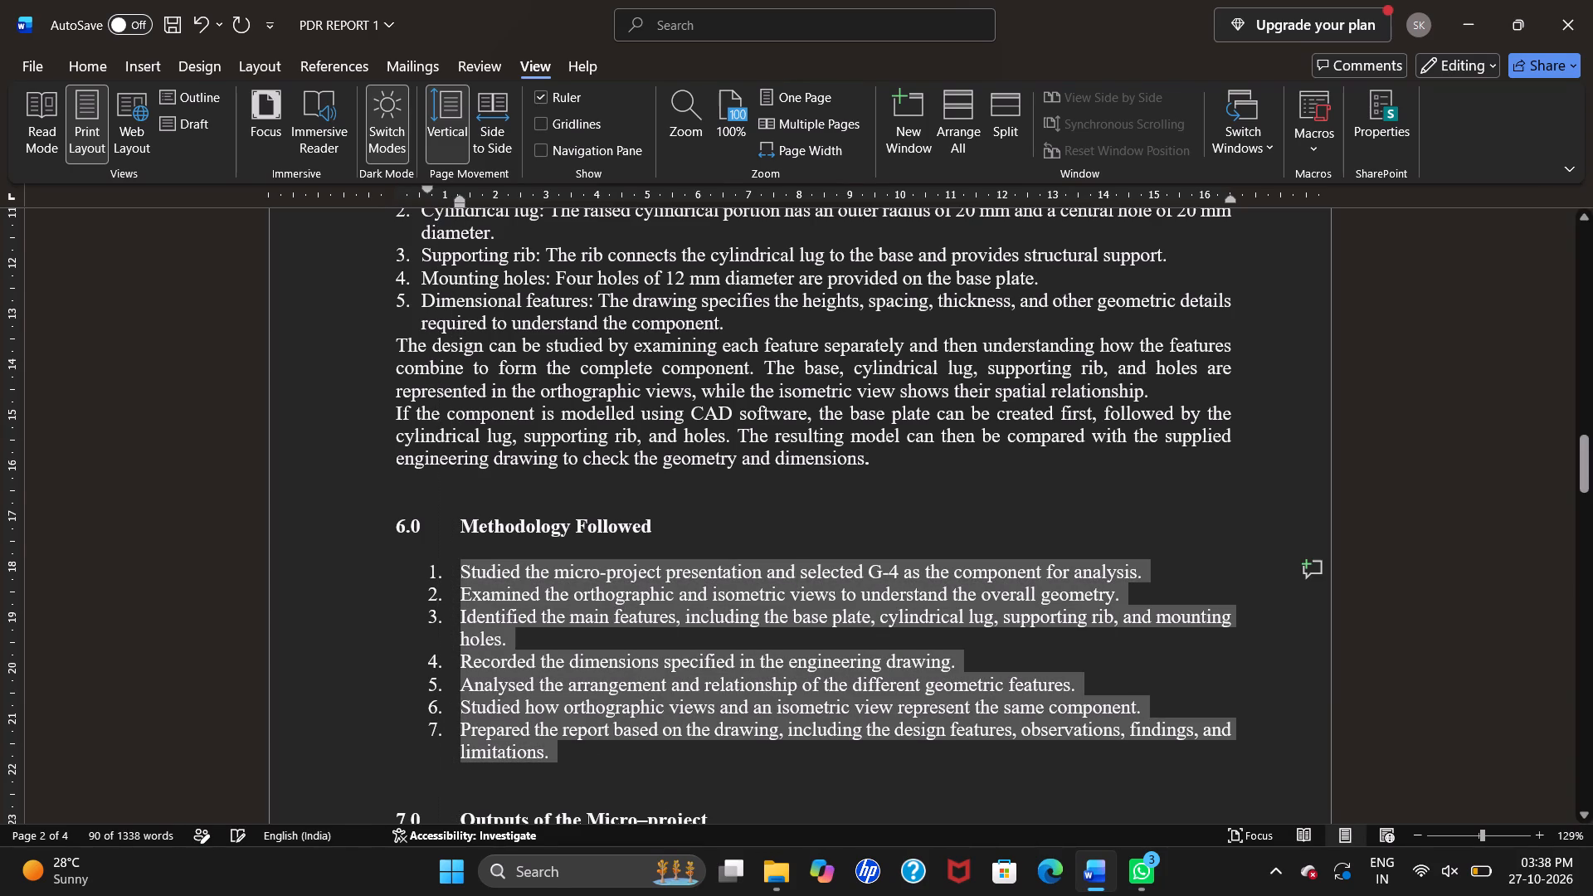
left_click_drag(424, 189, 418, 189)
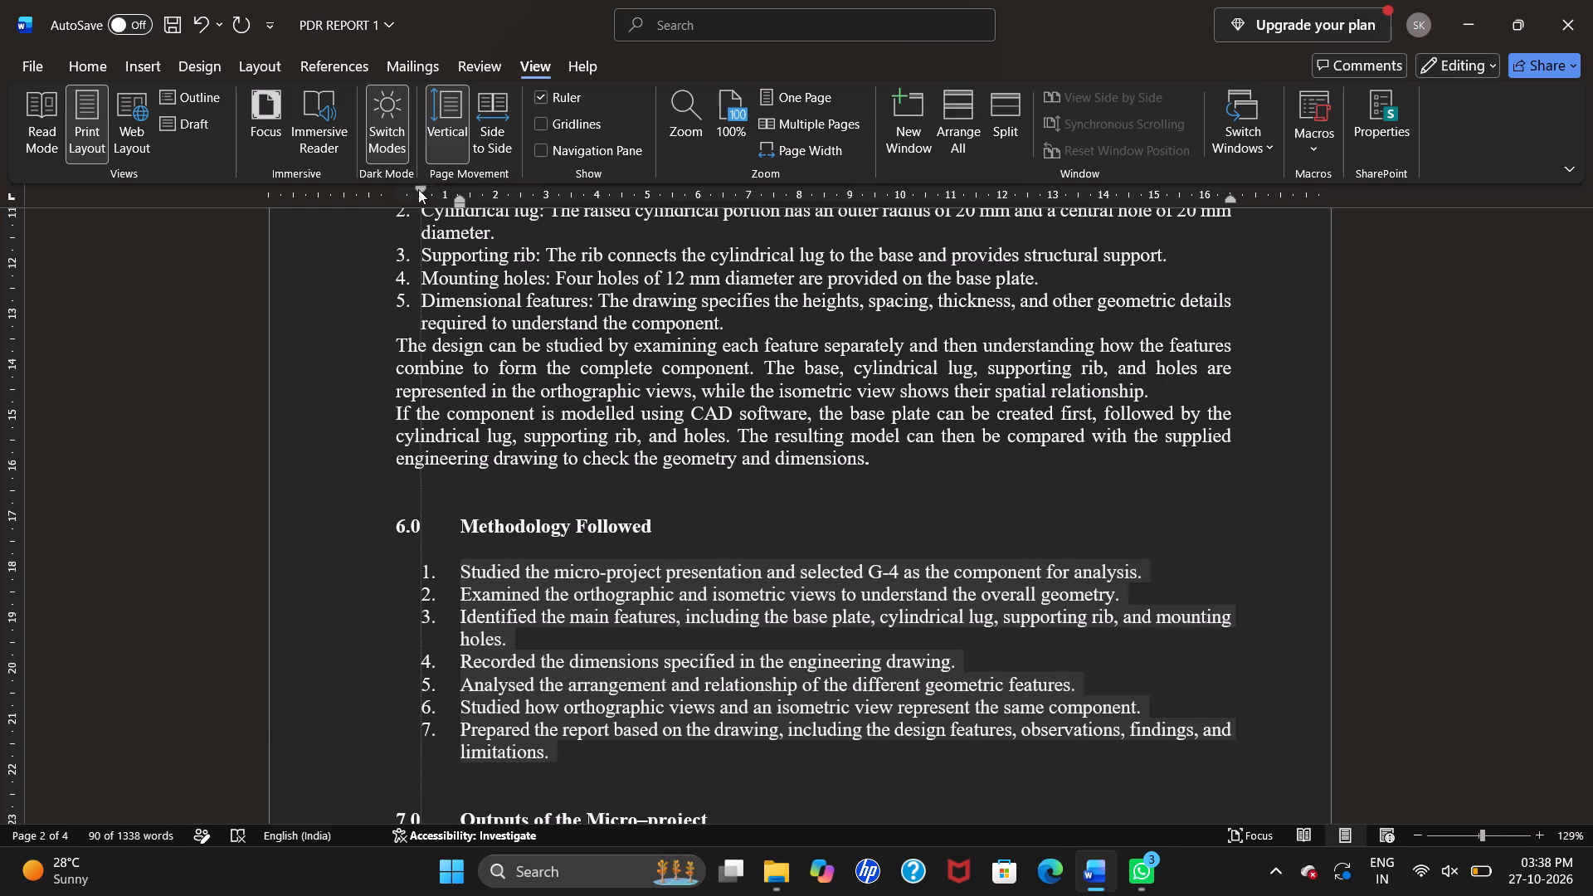
left_click_drag(418, 189, 397, 192)
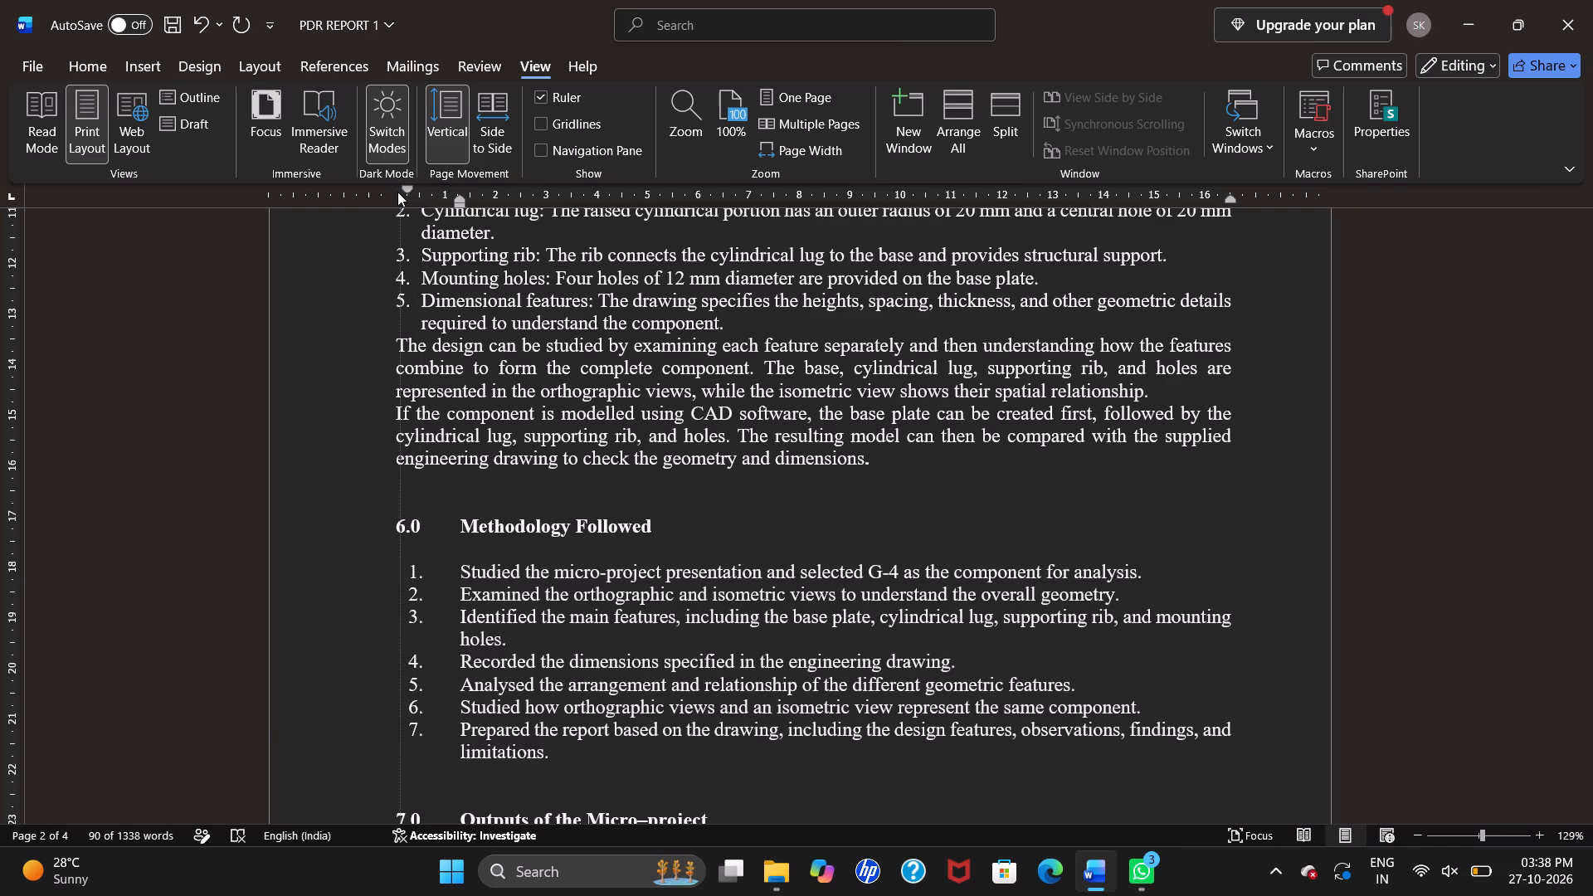
left_click_drag(397, 192, 397, 192)
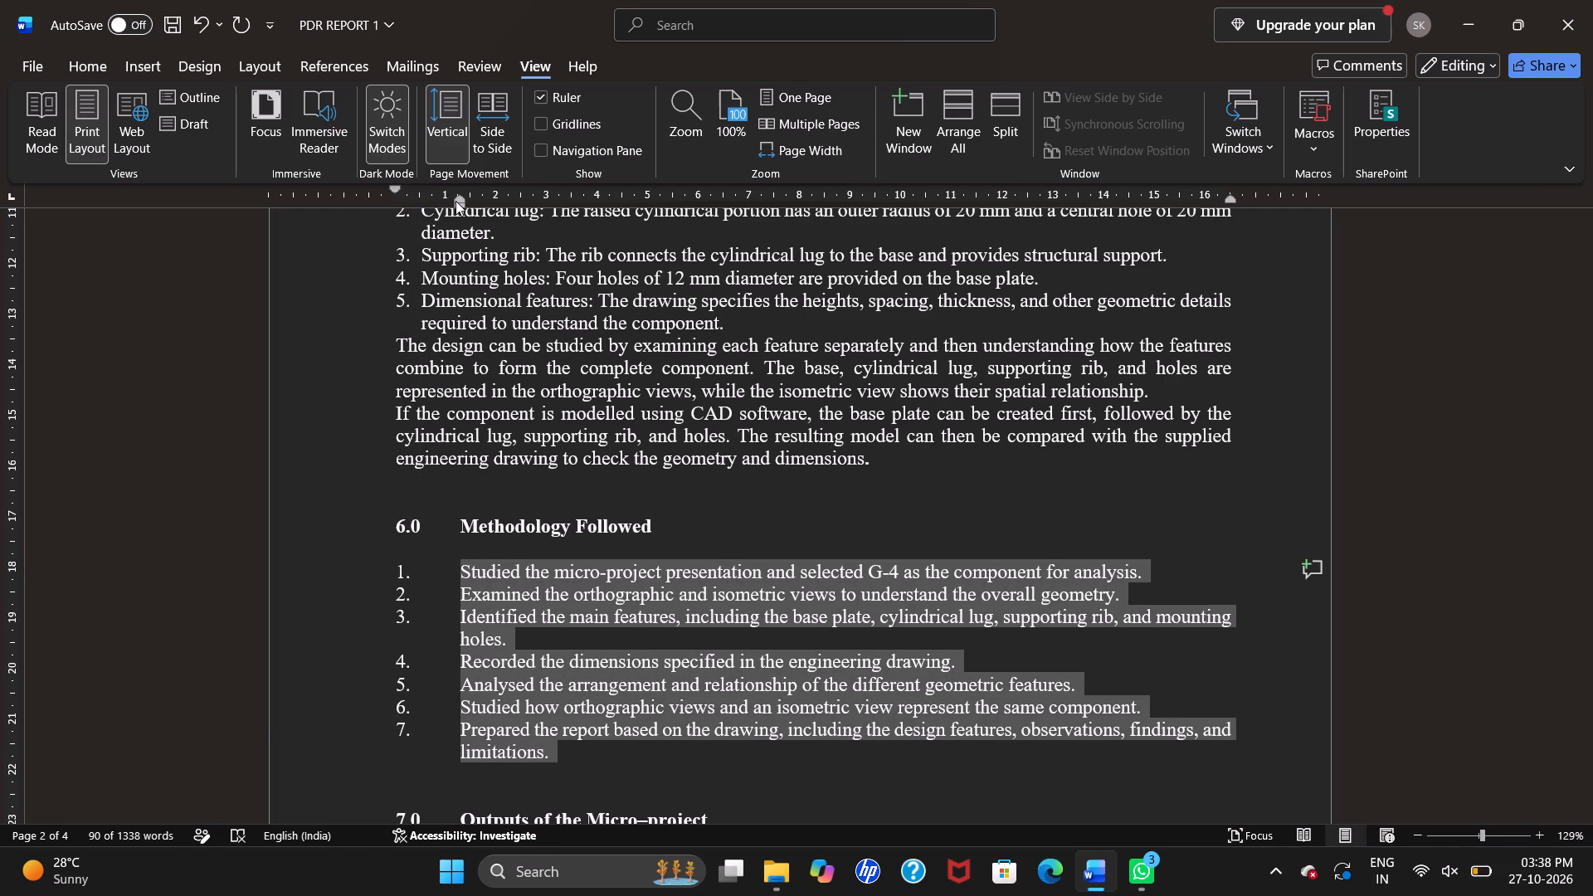
left_click_drag(455, 201, 426, 204)
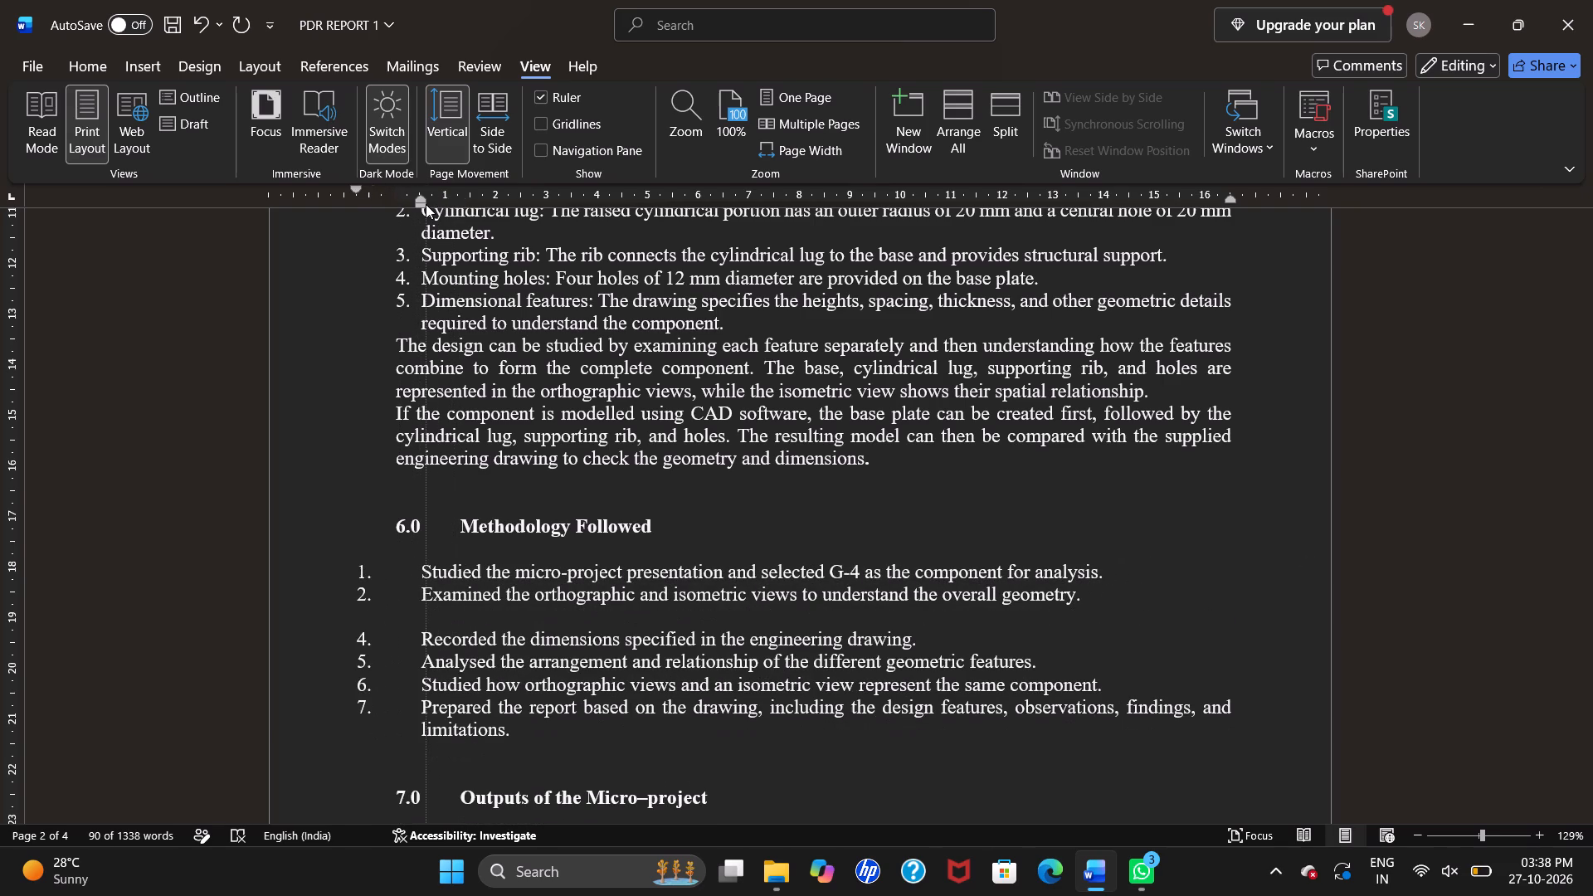
left_click_drag(426, 204, 432, 204)
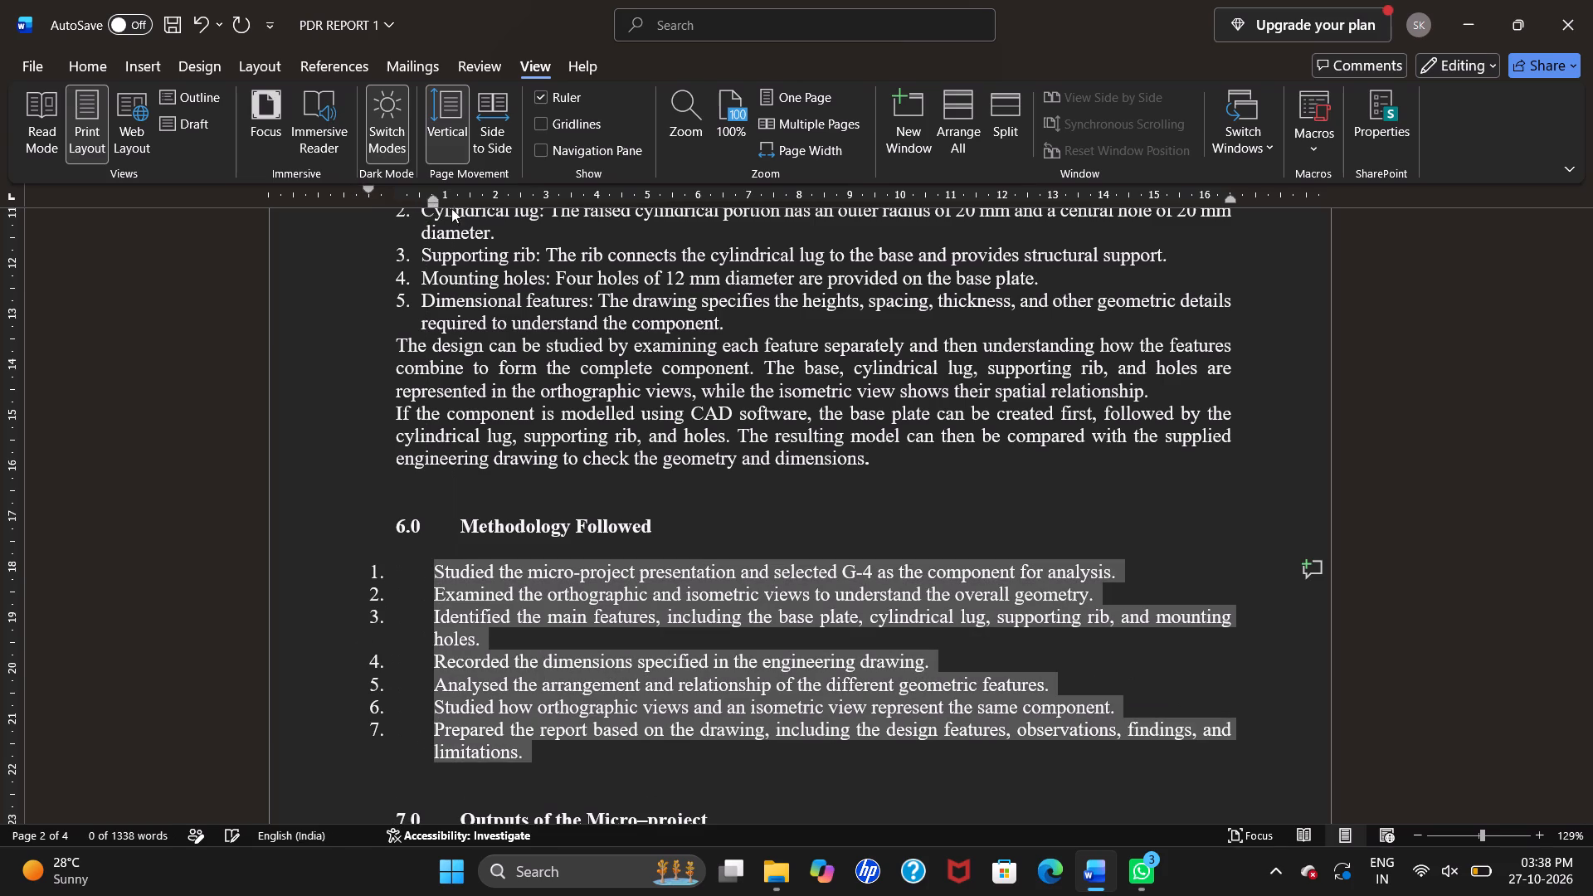
left_click_drag(367, 187, 400, 196)
left_click_drag(431, 197, 424, 197)
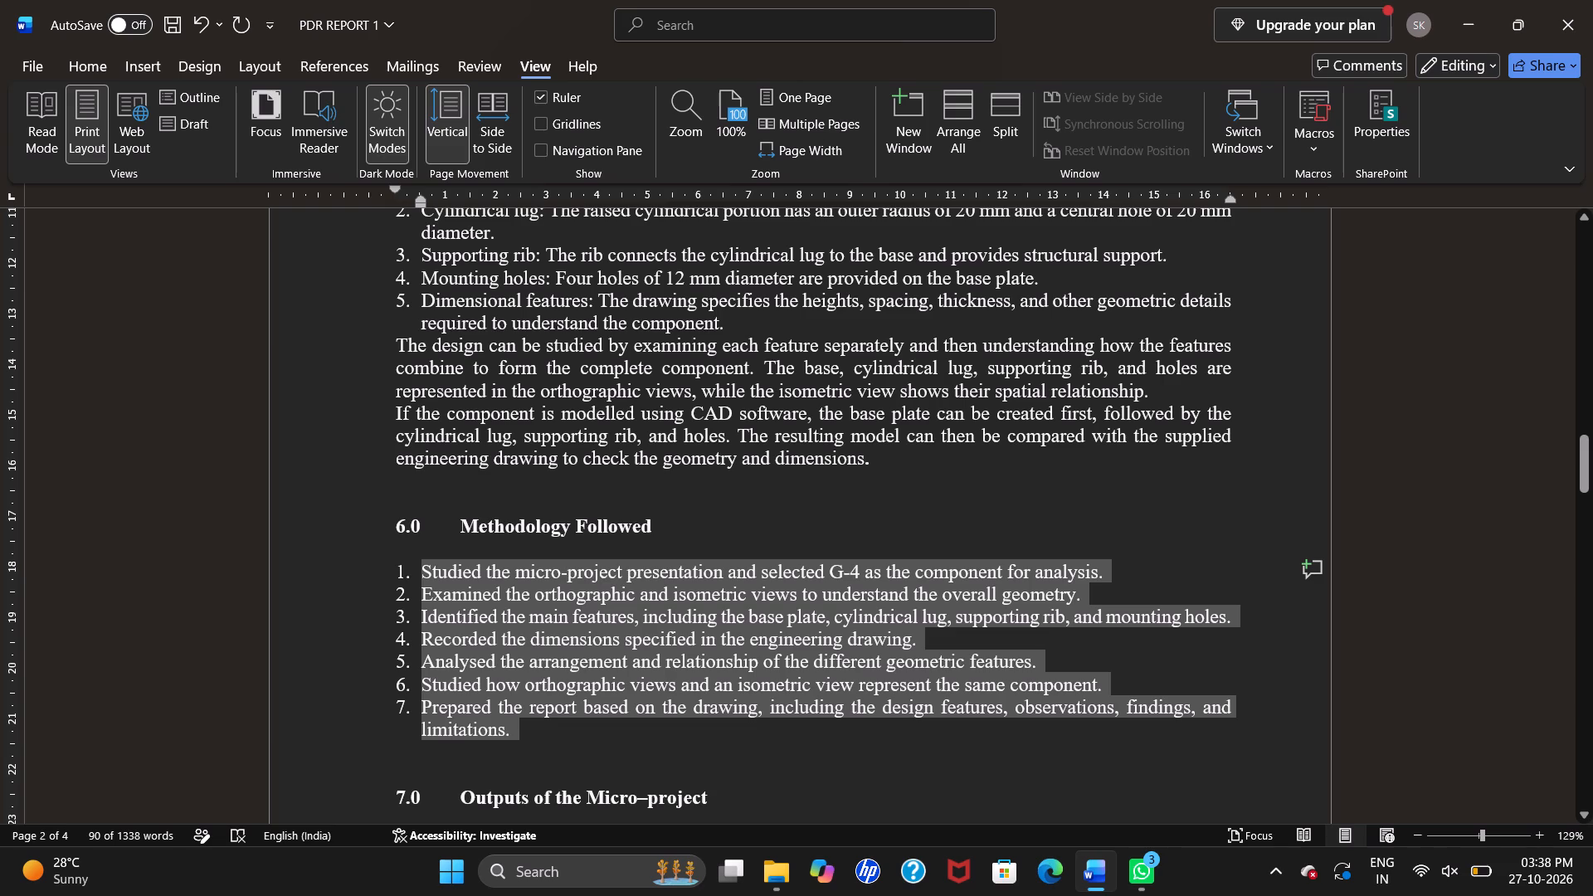
left_click(1183, 522)
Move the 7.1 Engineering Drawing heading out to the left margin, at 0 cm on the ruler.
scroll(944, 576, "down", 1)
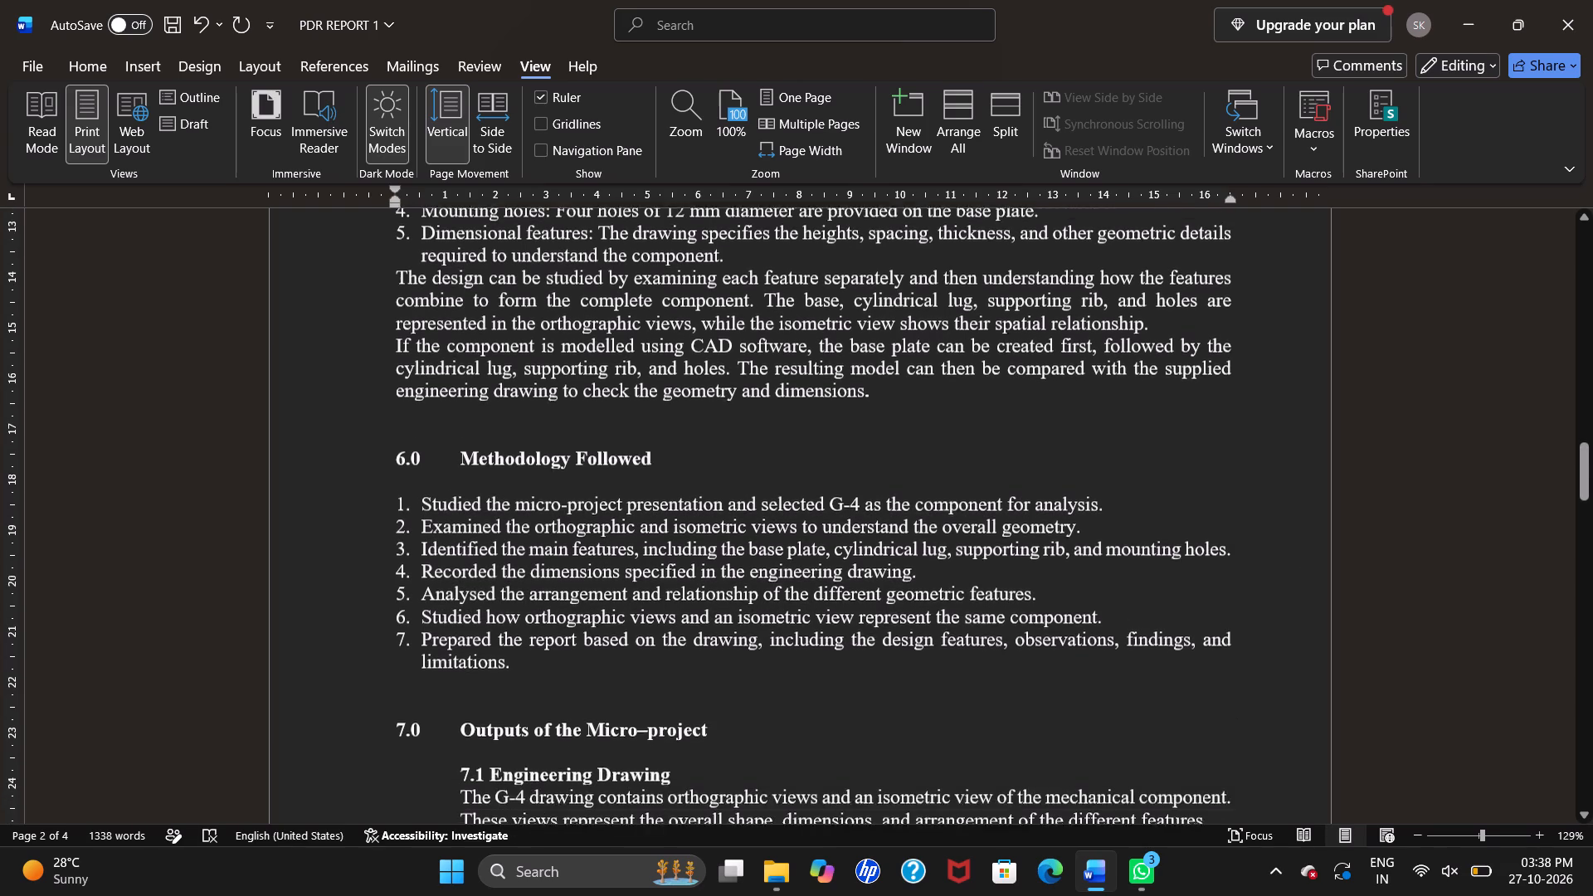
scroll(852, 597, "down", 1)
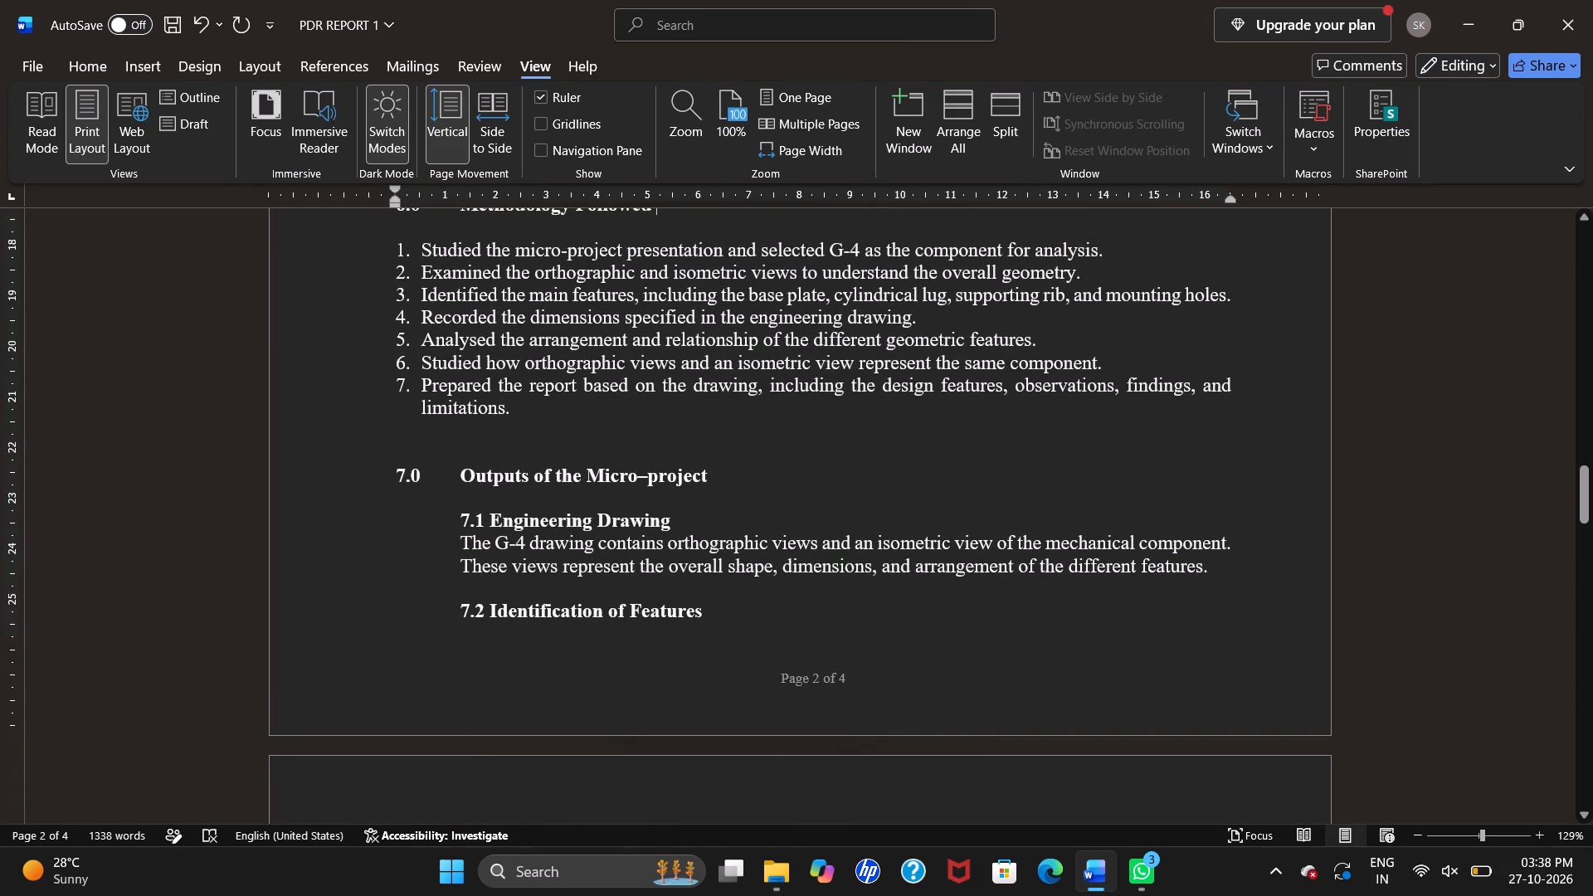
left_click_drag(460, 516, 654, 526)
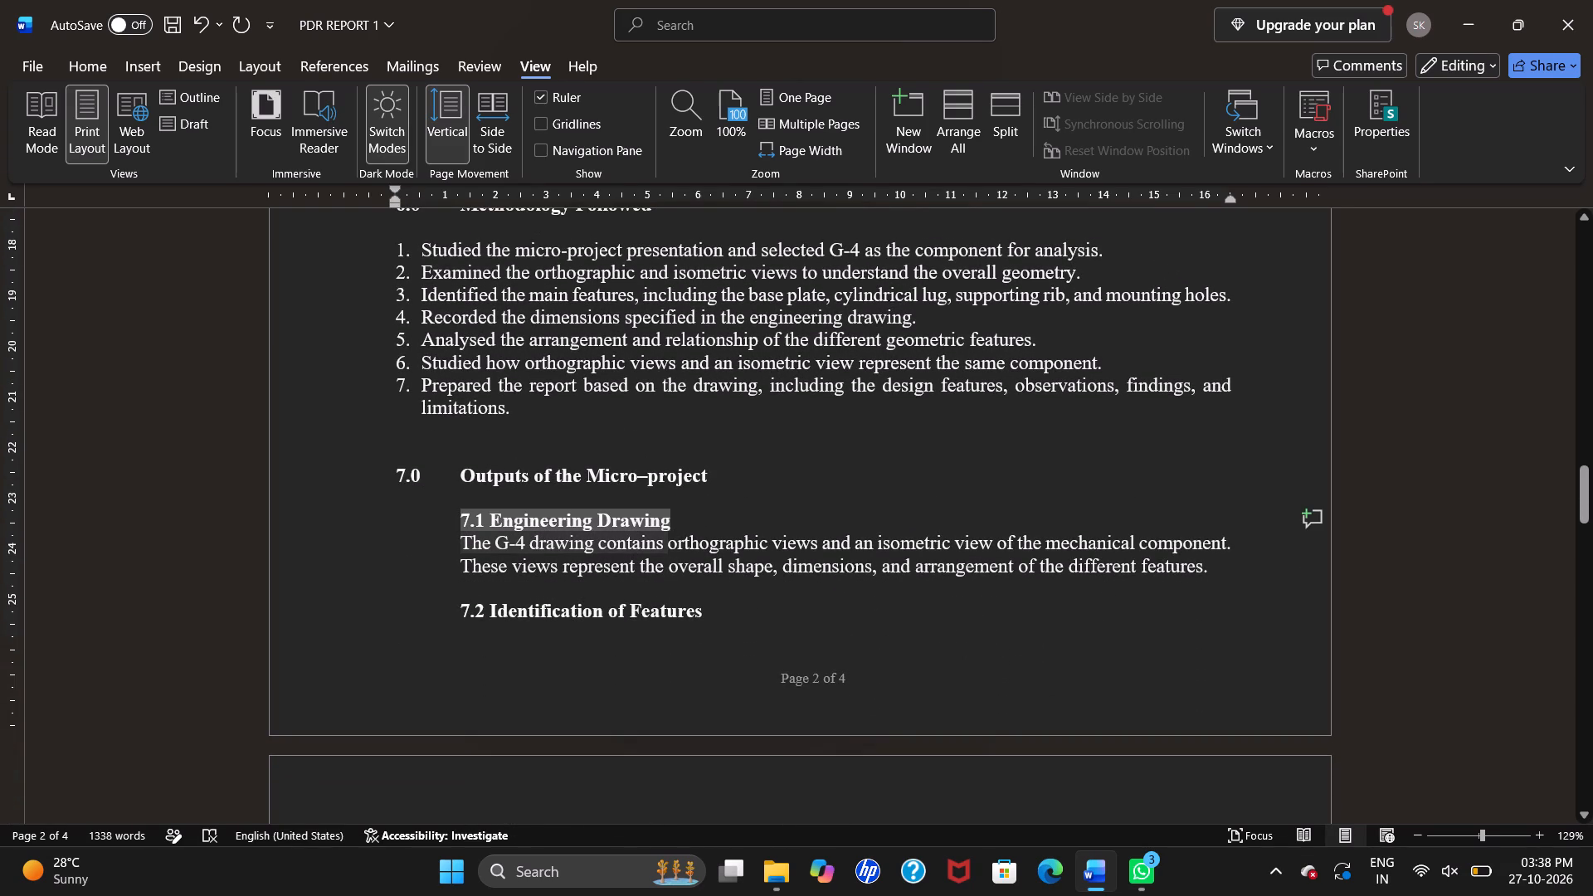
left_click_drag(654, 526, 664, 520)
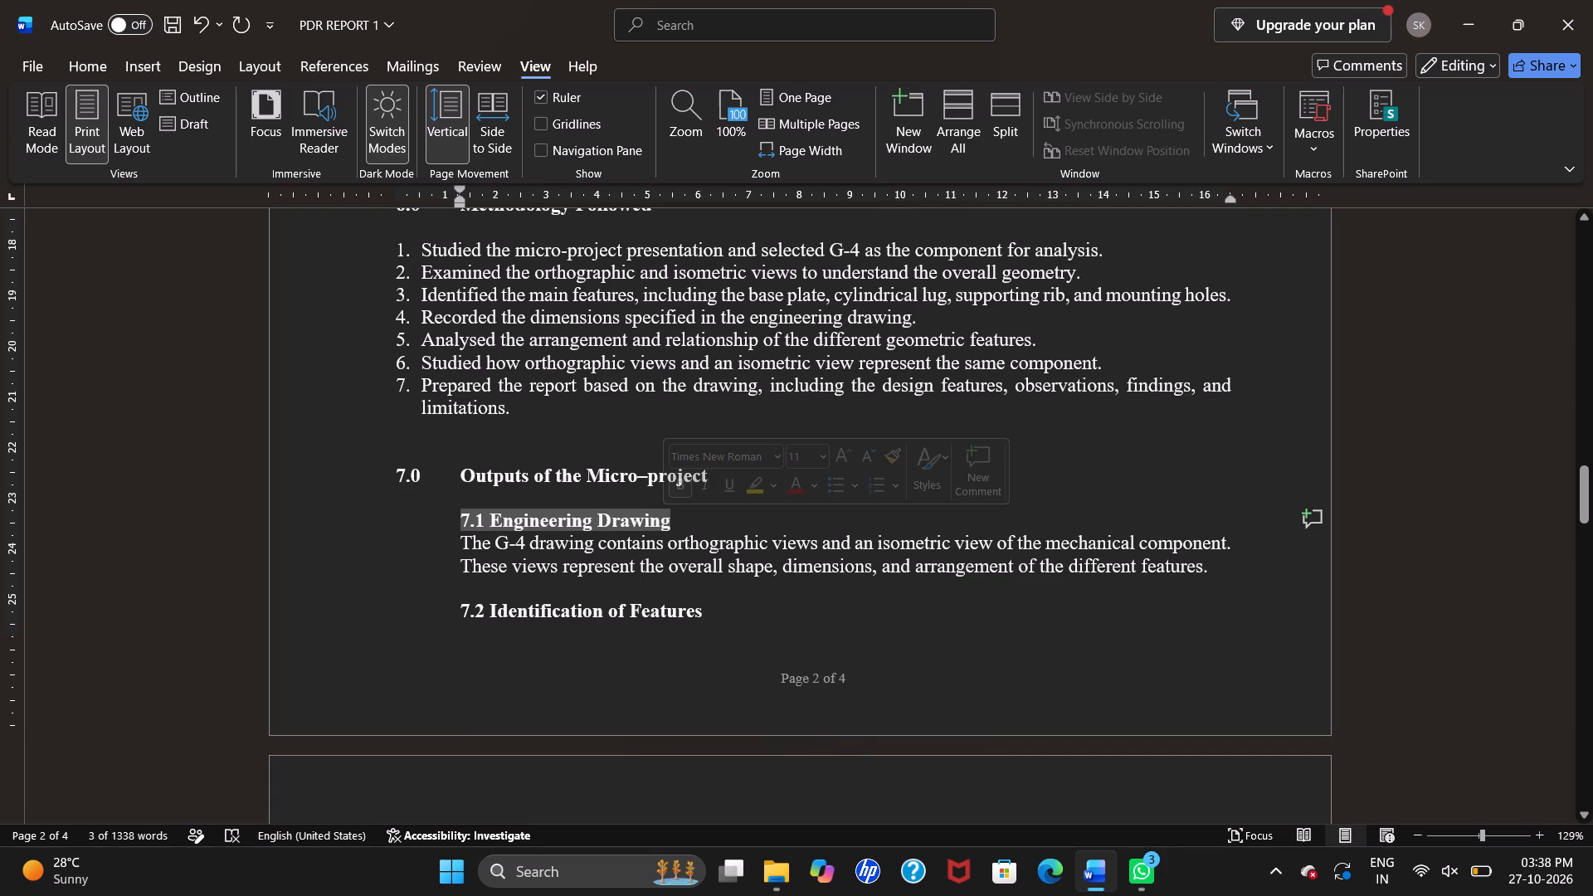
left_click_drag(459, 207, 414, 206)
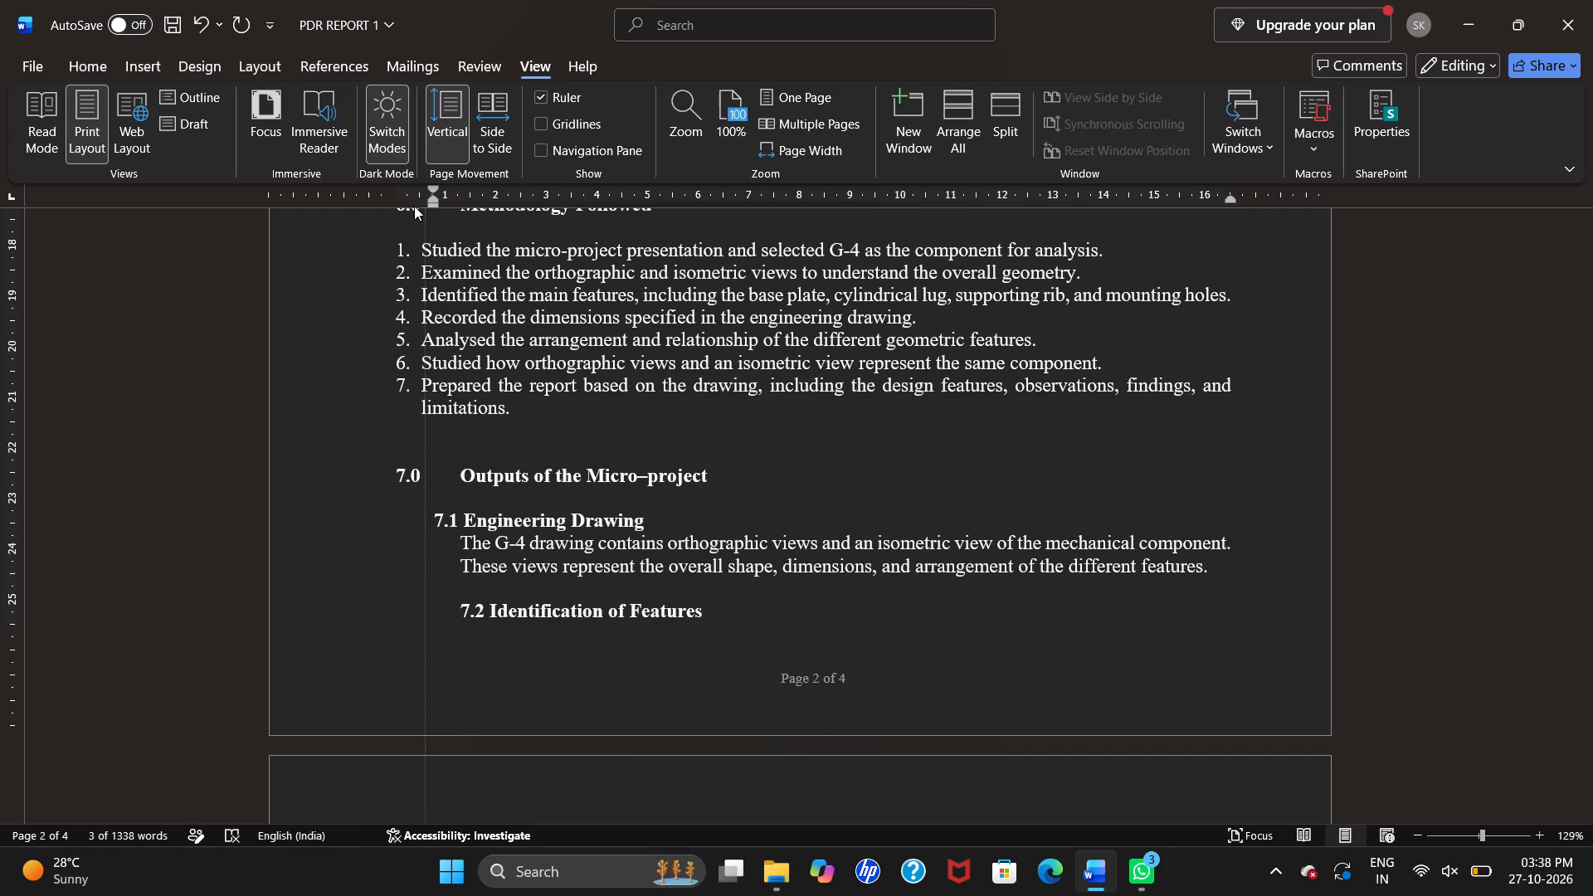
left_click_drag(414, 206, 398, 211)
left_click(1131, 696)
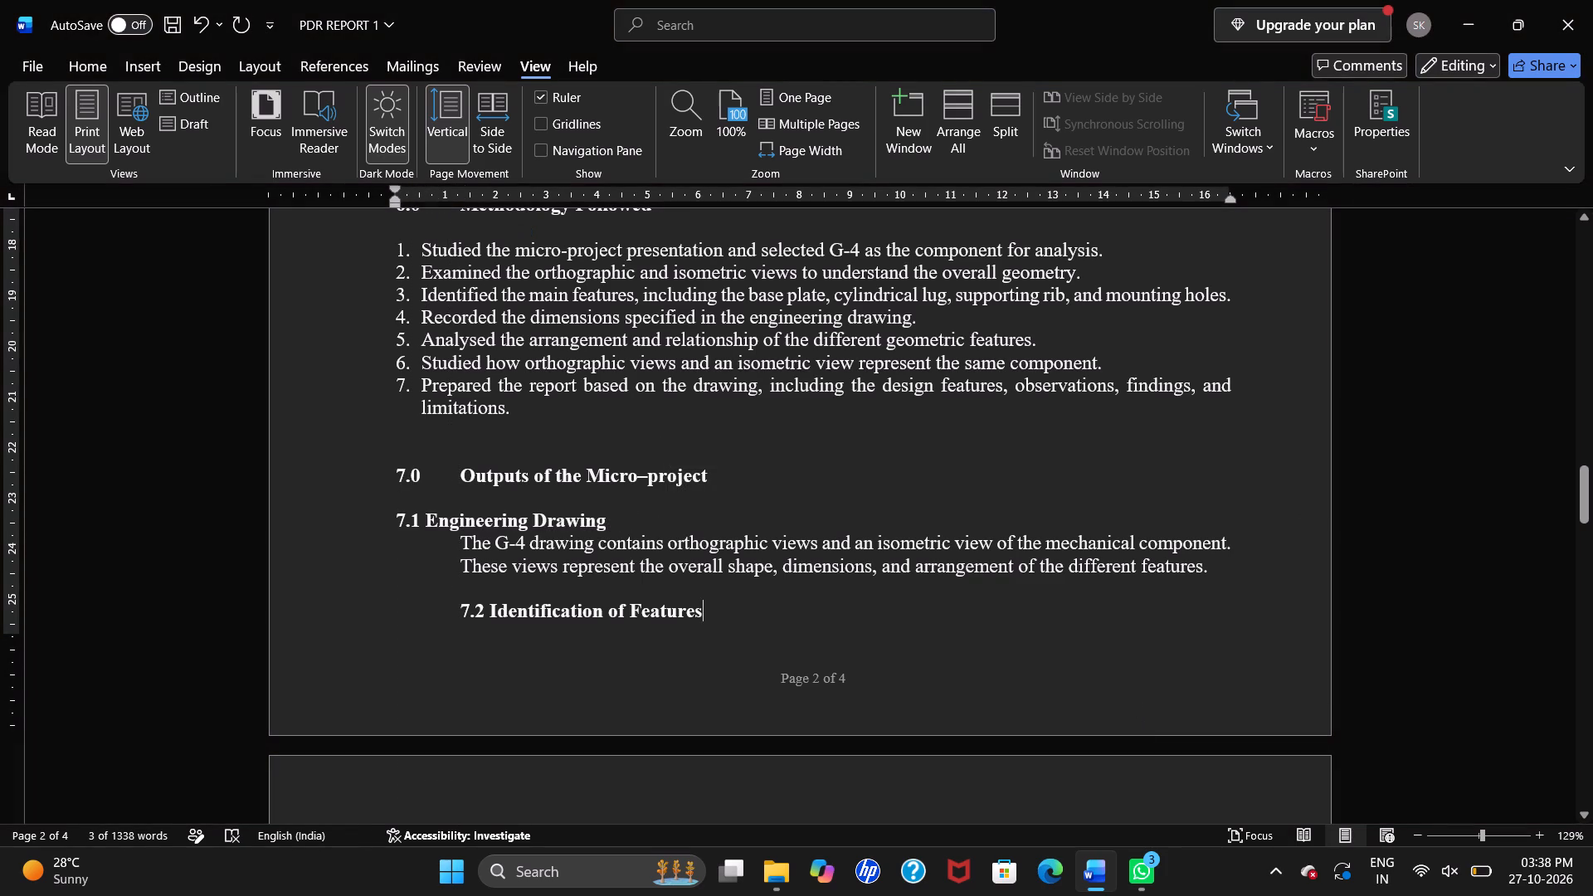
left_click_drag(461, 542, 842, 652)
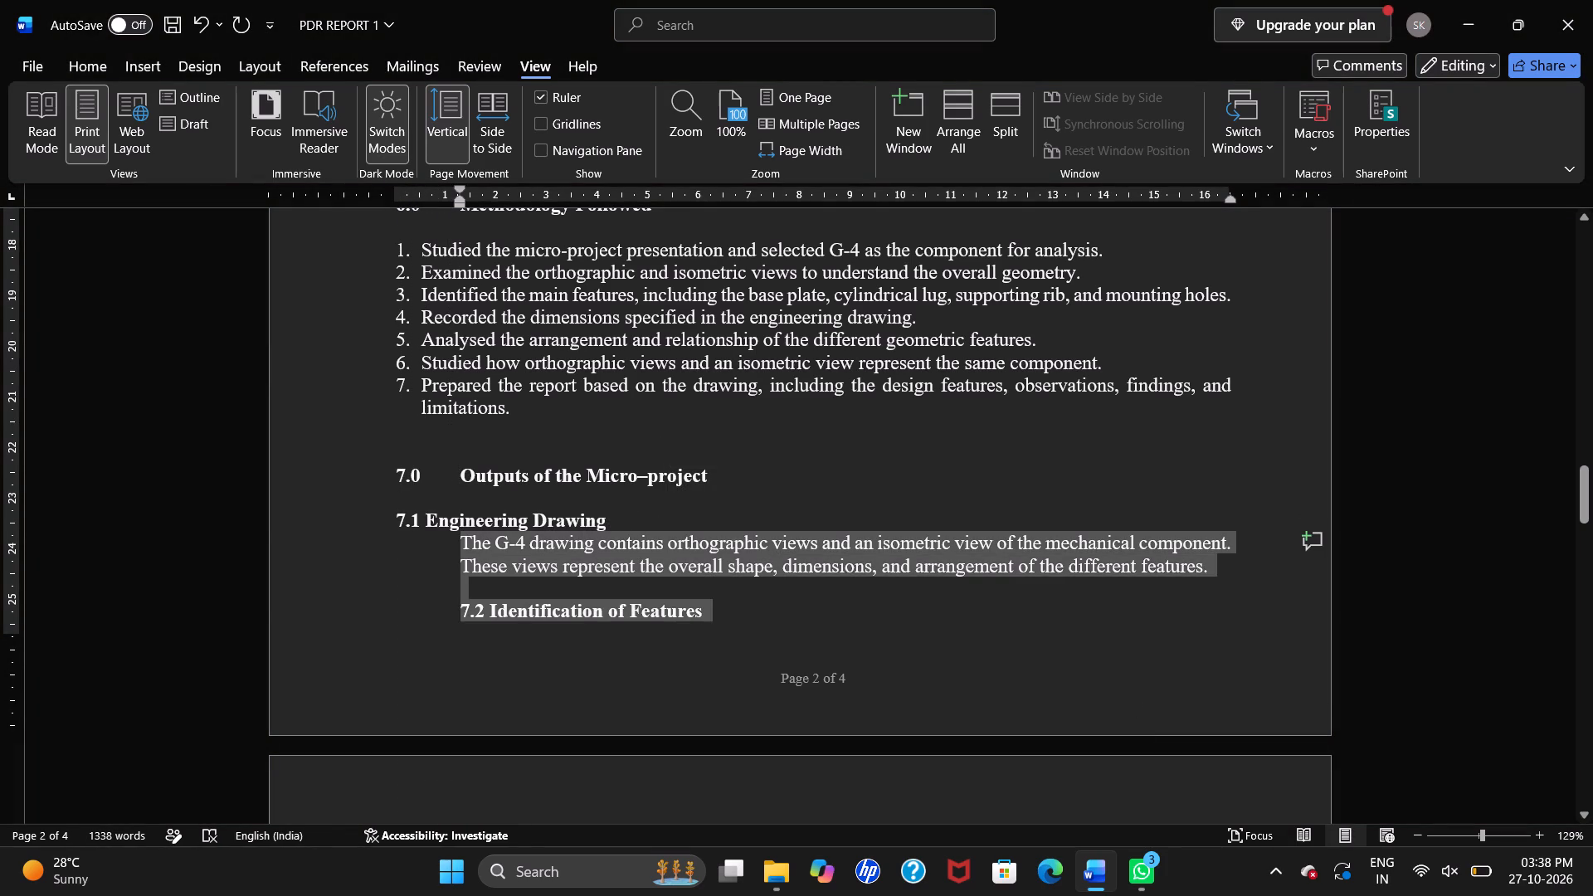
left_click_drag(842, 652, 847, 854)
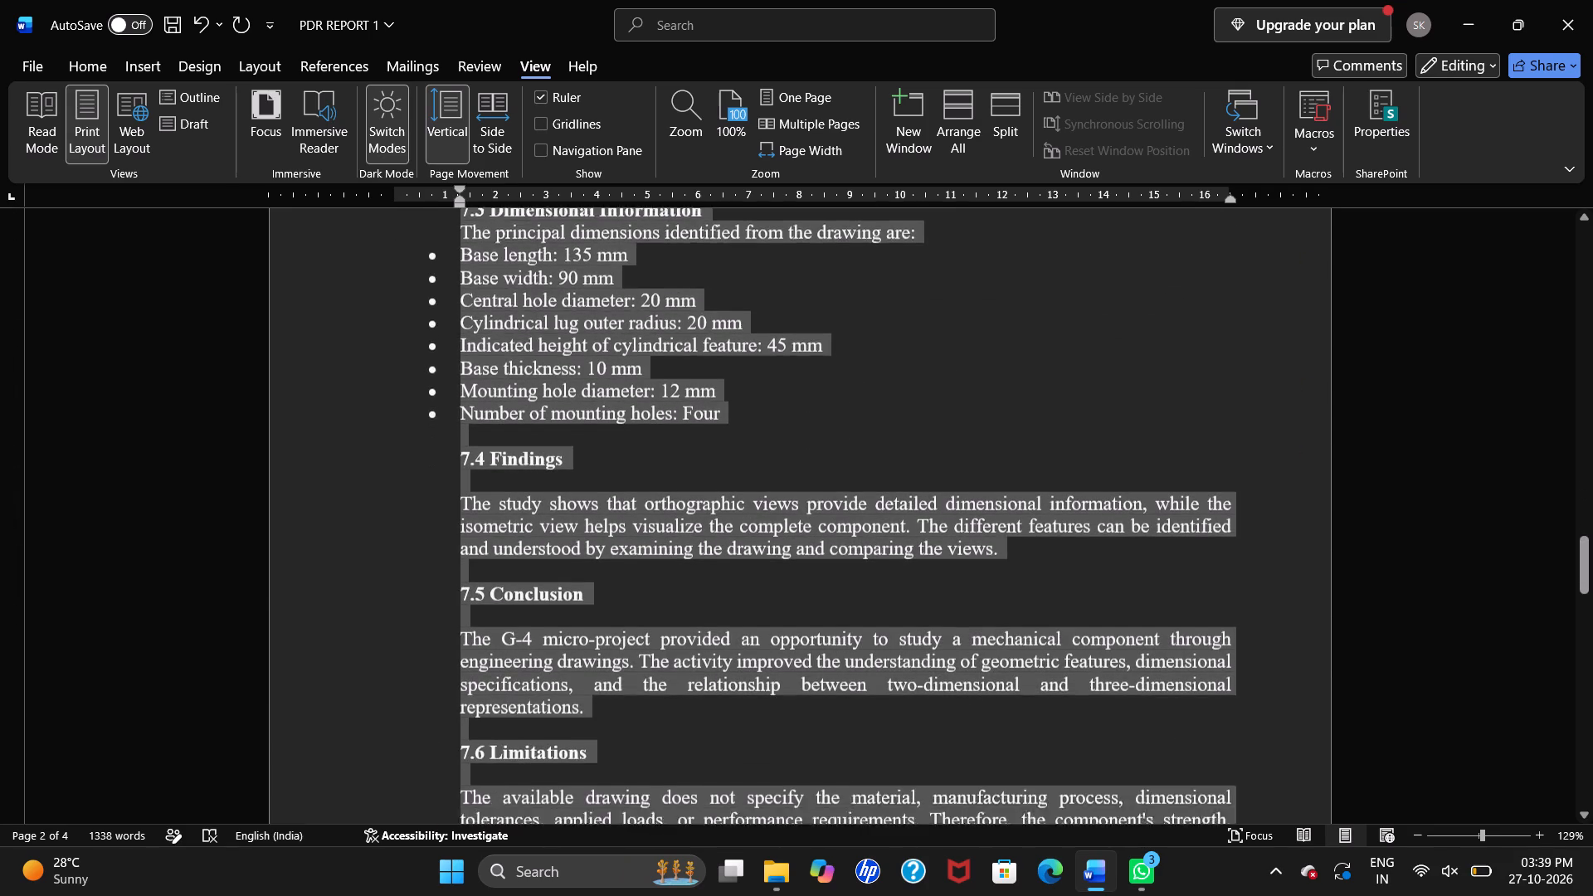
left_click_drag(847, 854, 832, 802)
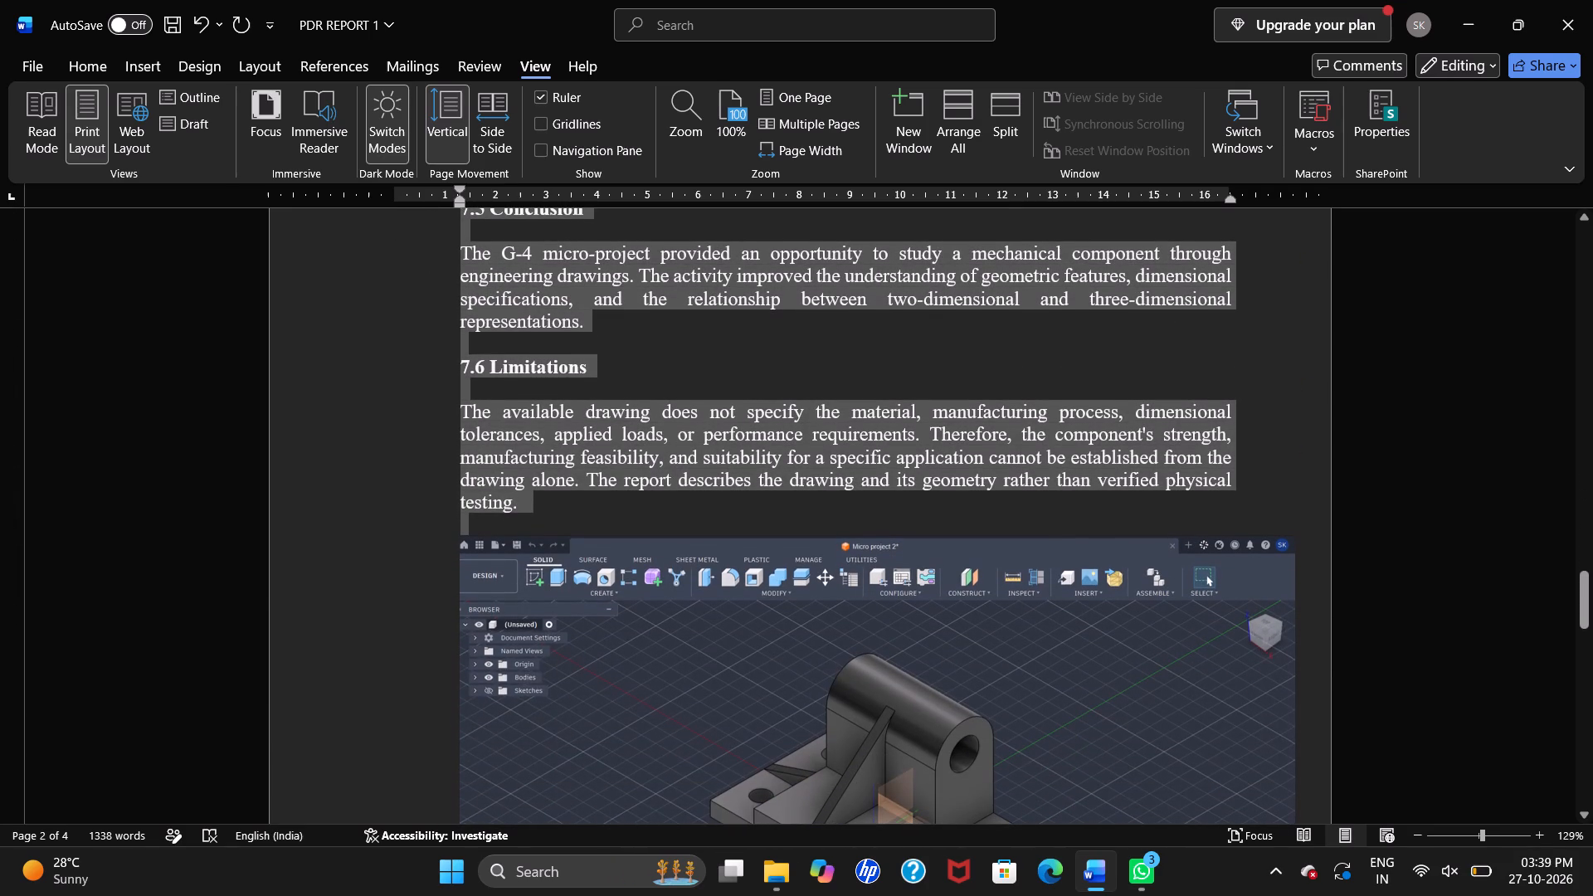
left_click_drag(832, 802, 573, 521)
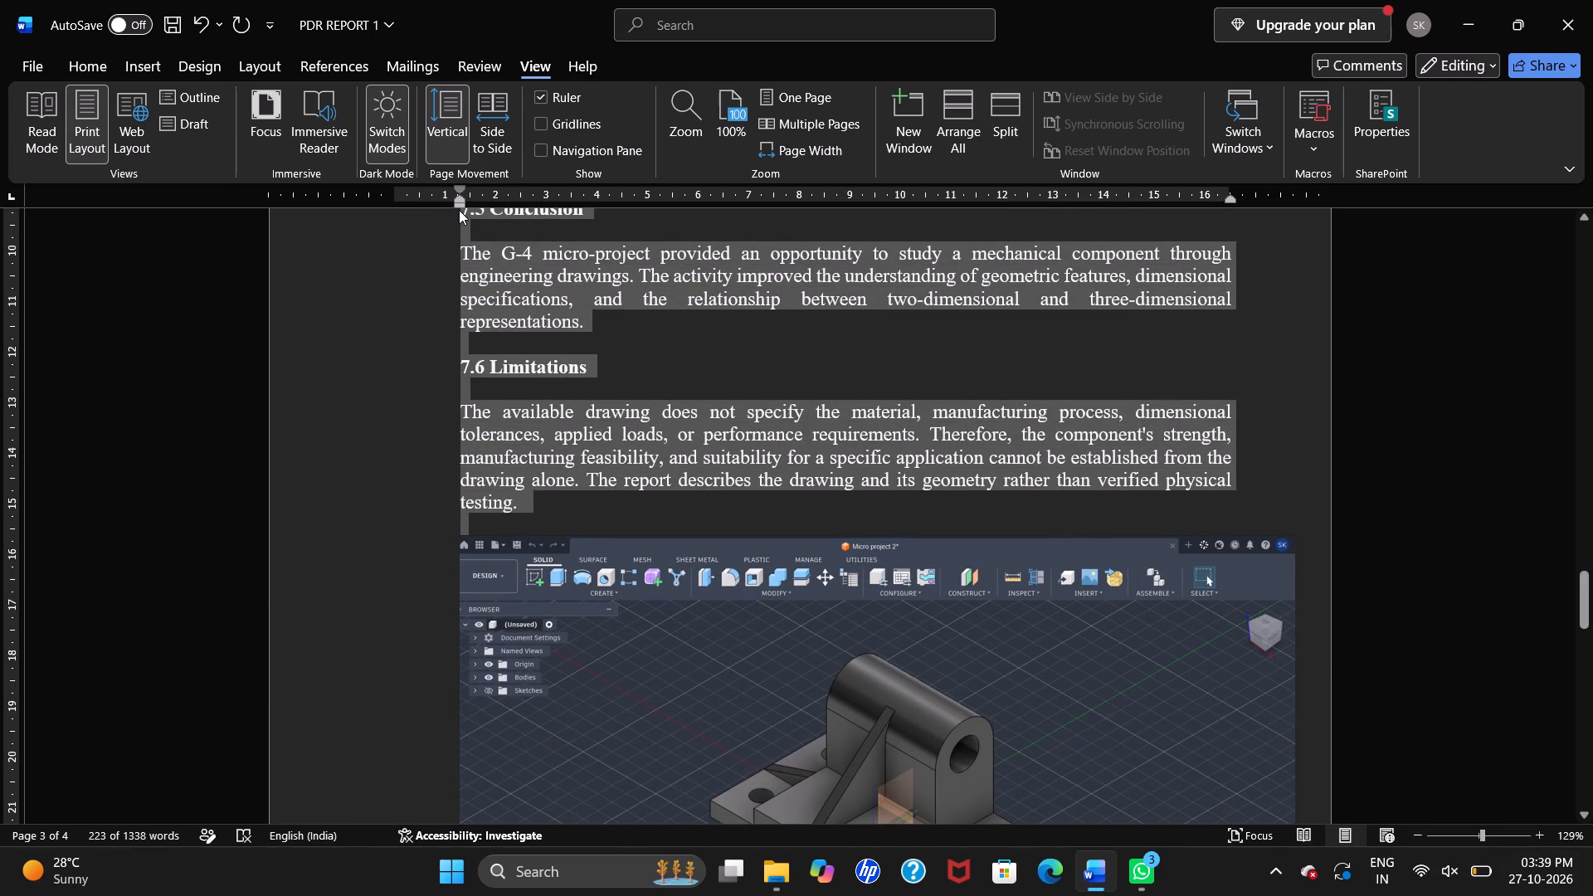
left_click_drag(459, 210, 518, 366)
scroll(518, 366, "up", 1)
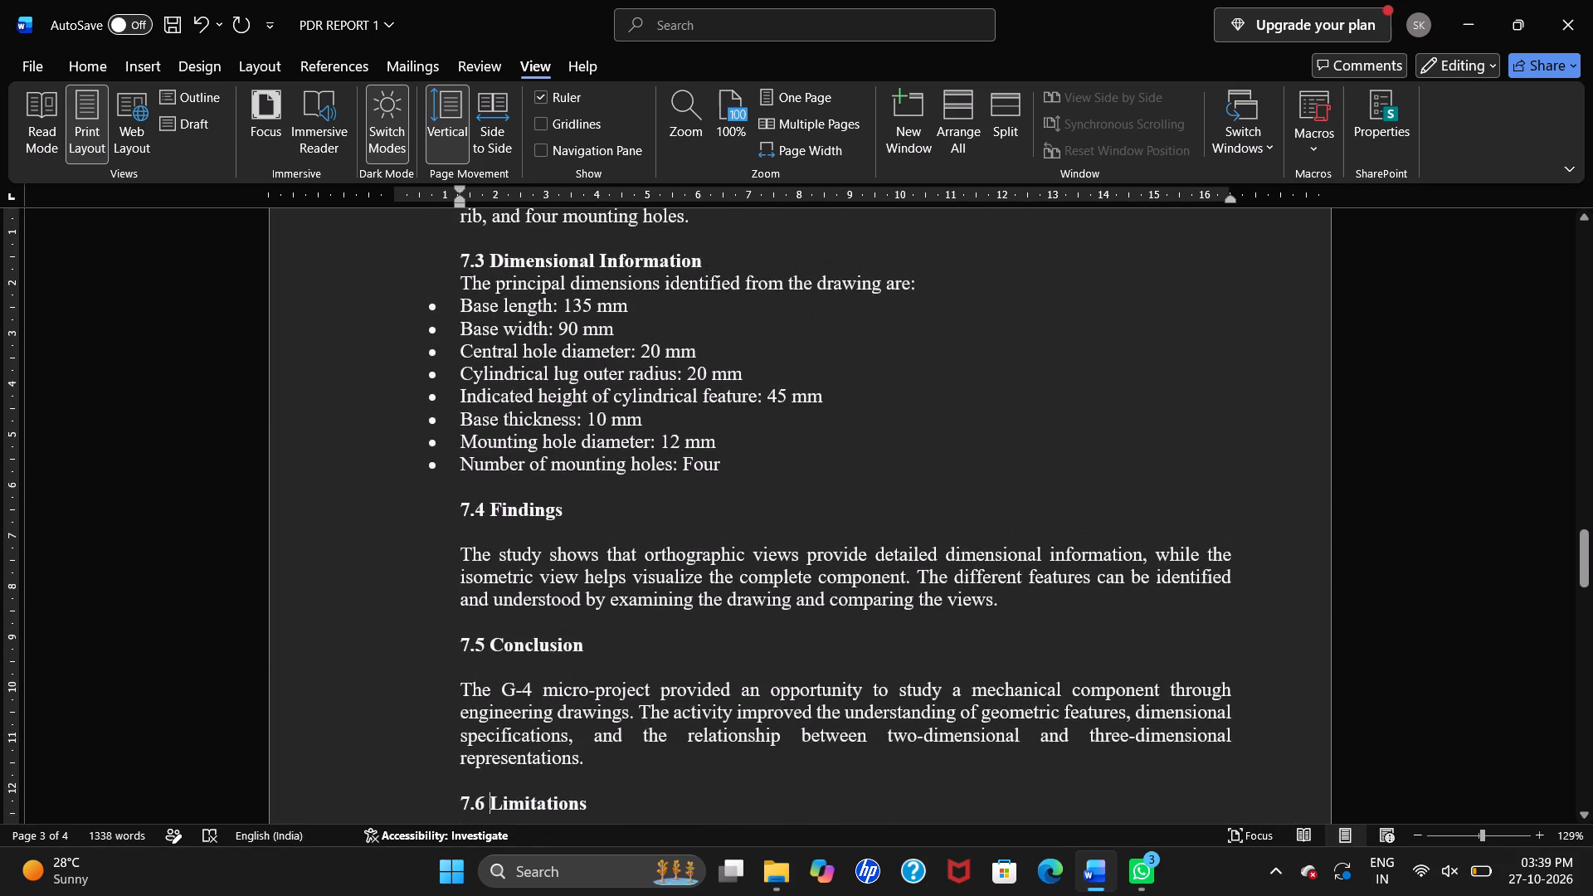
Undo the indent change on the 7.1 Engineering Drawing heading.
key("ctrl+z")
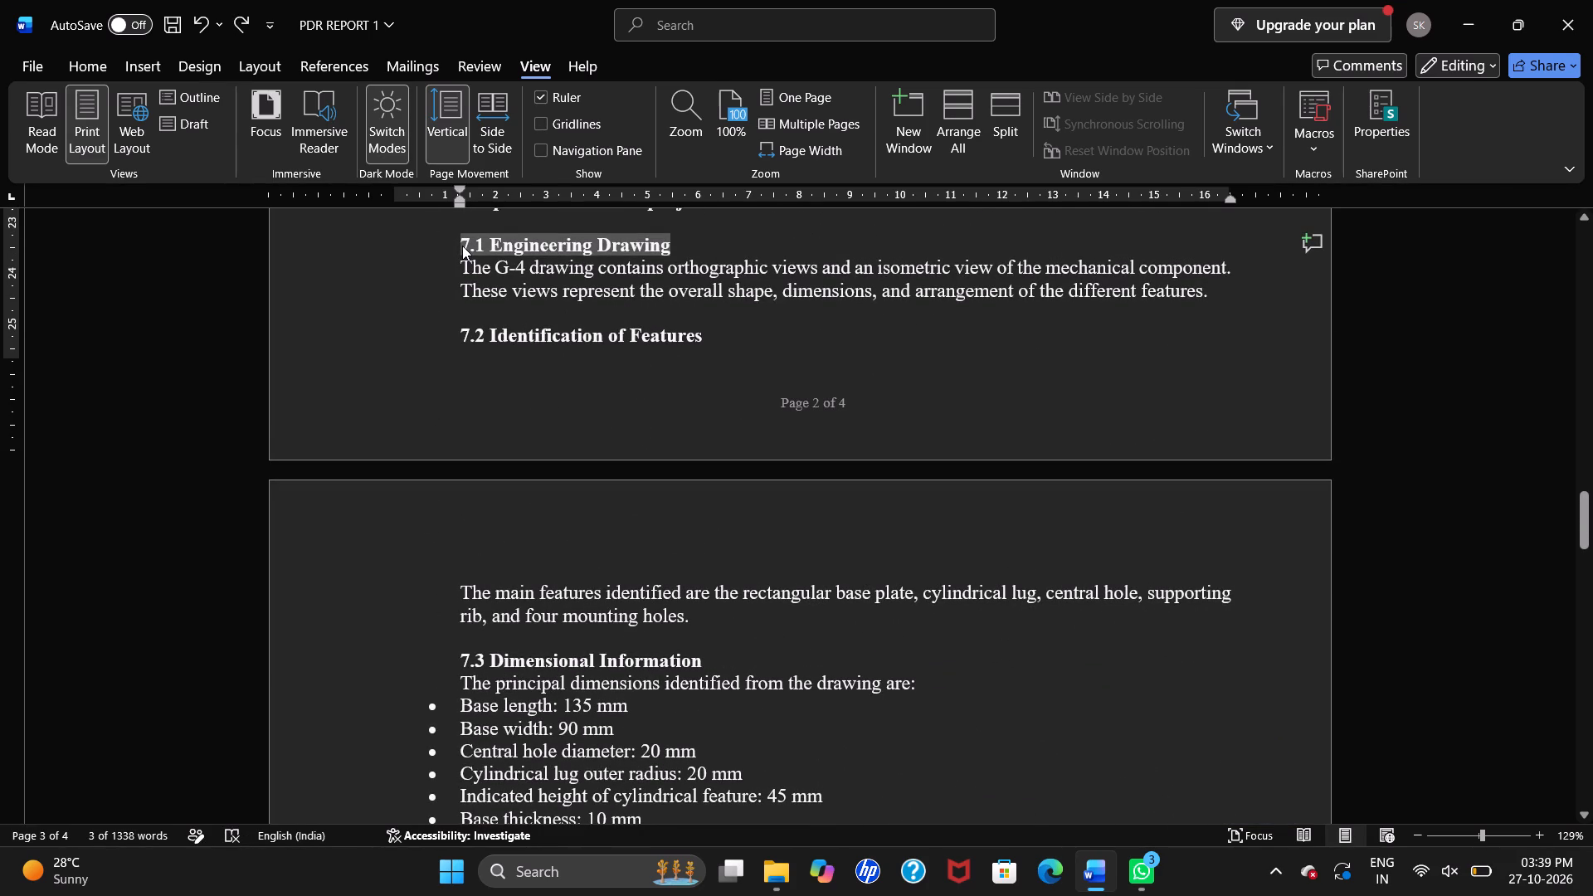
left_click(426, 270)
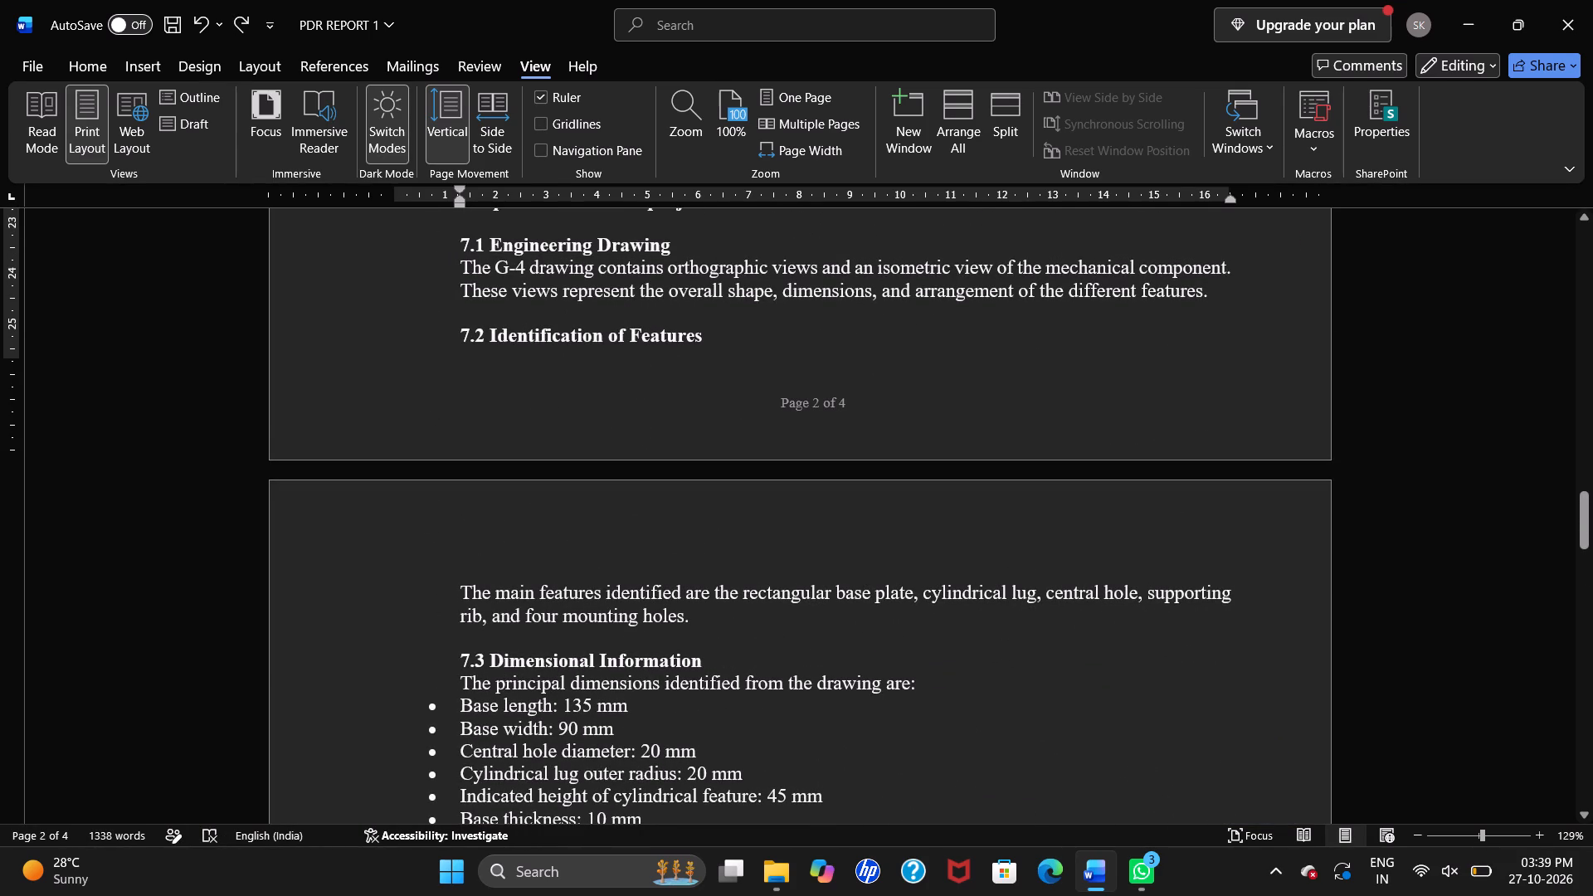
Align all of section 7.0's content, from the 7.1 Engineering Drawing heading through the 7.6 Limitations text, with the left margin.
scroll(493, 421, "up", 1)
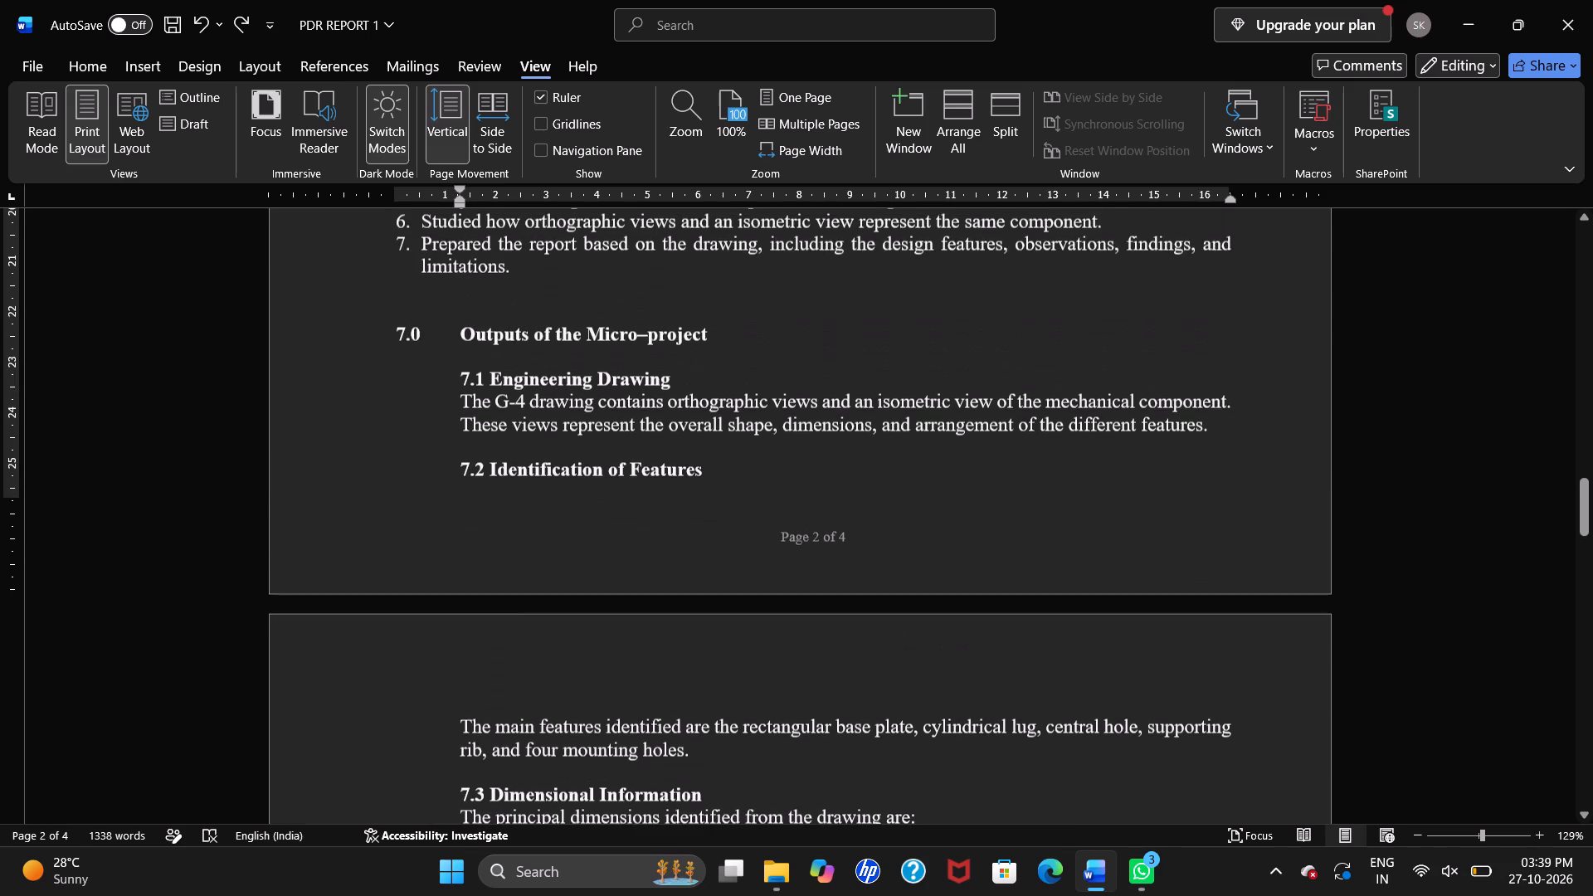
scroll(493, 421, "up", 1)
left_click_drag(462, 381, 701, 812)
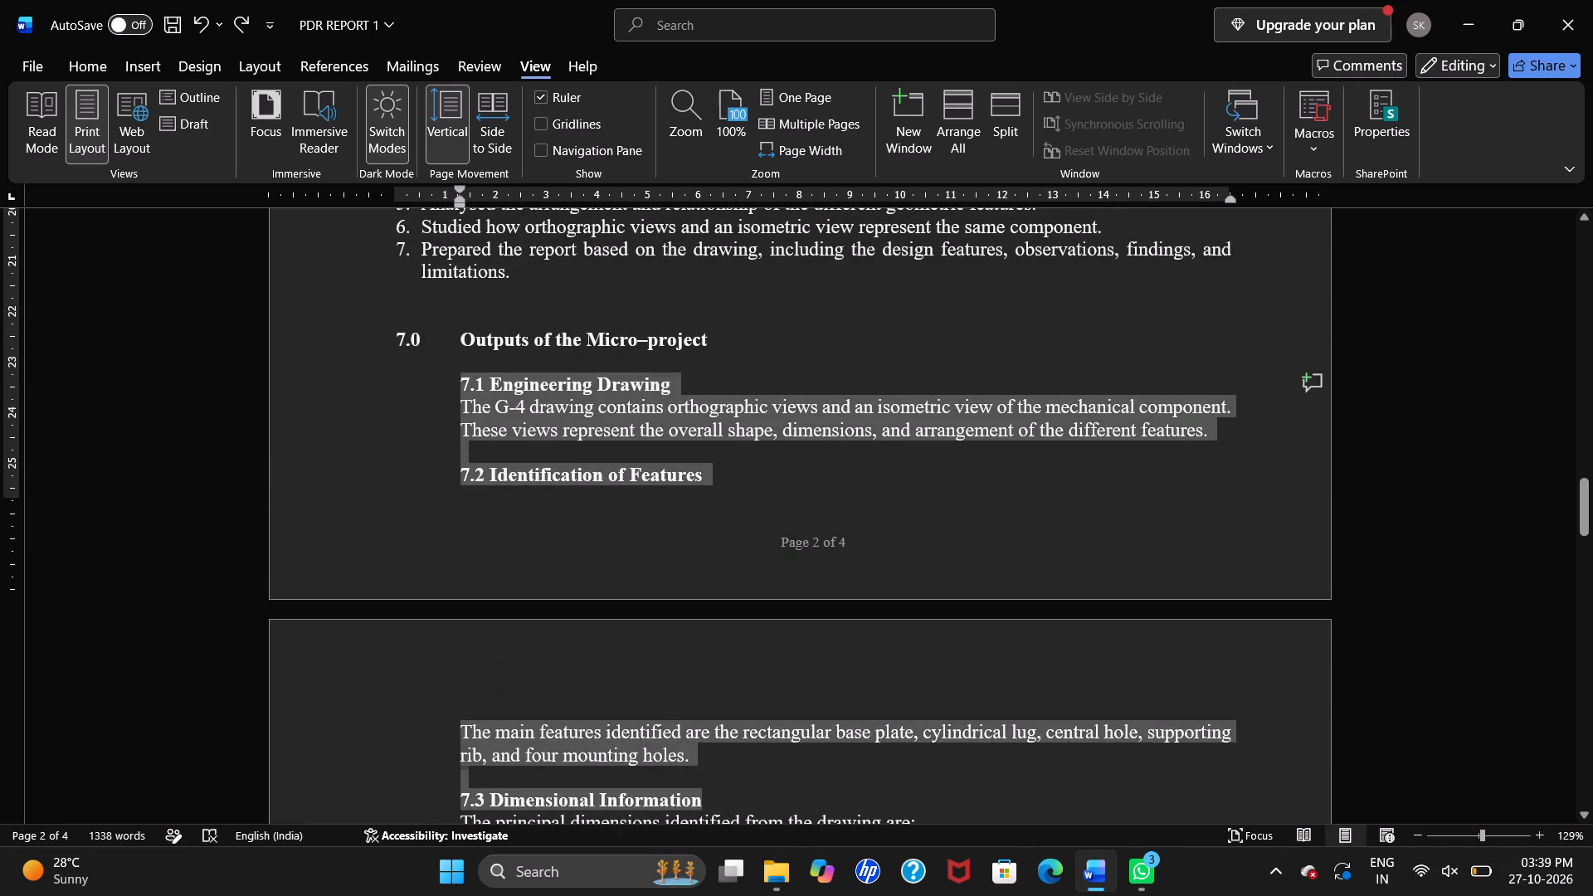
left_click_drag(701, 812, 629, 444)
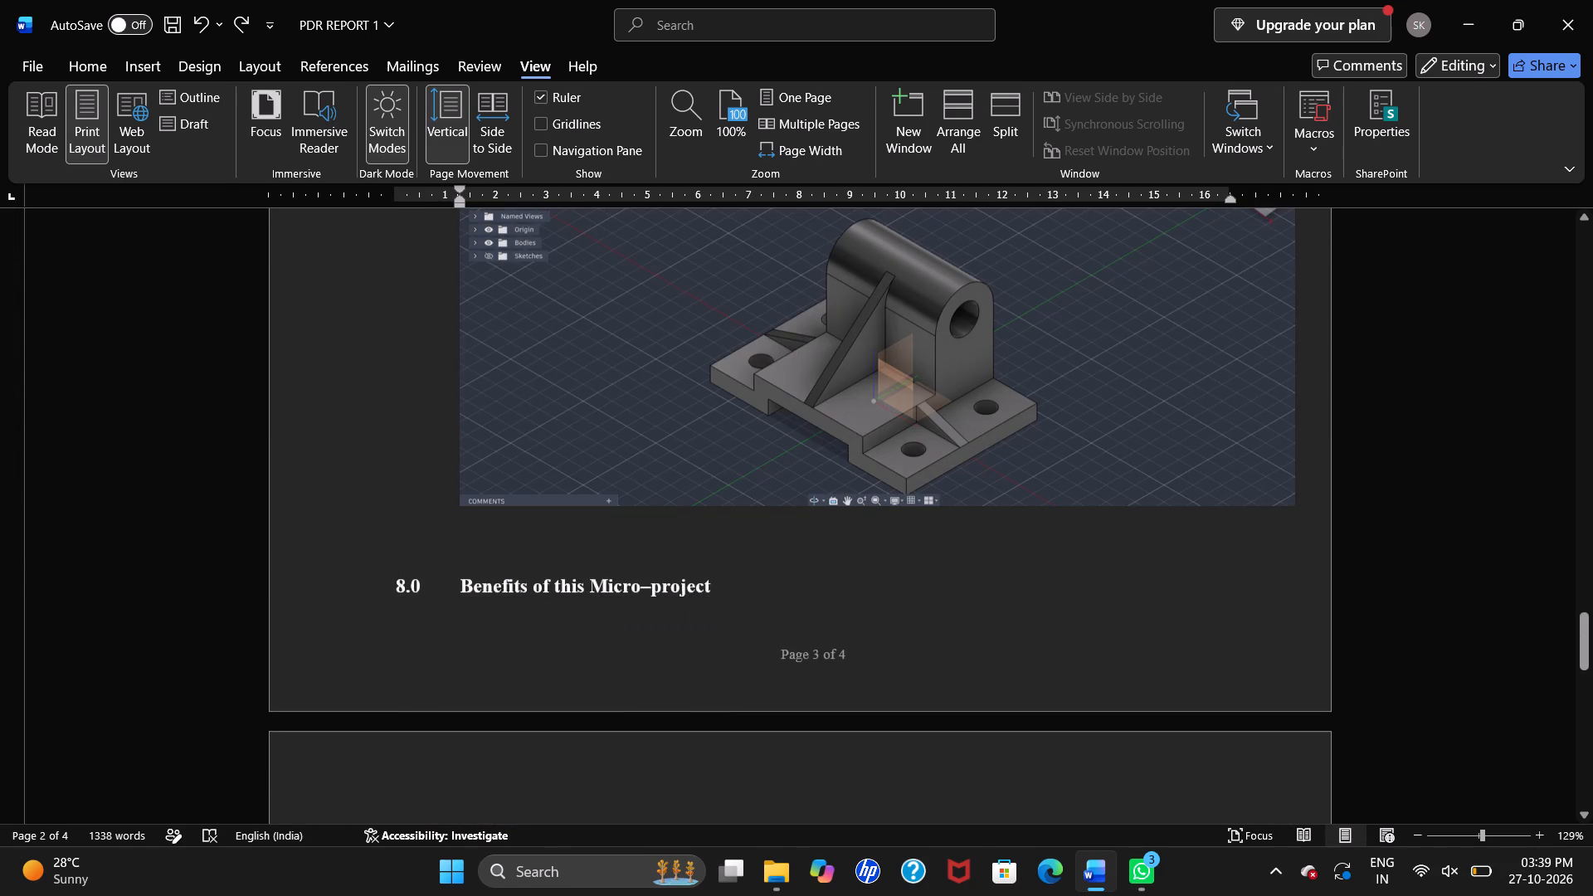
left_click_drag(629, 444, 595, 195)
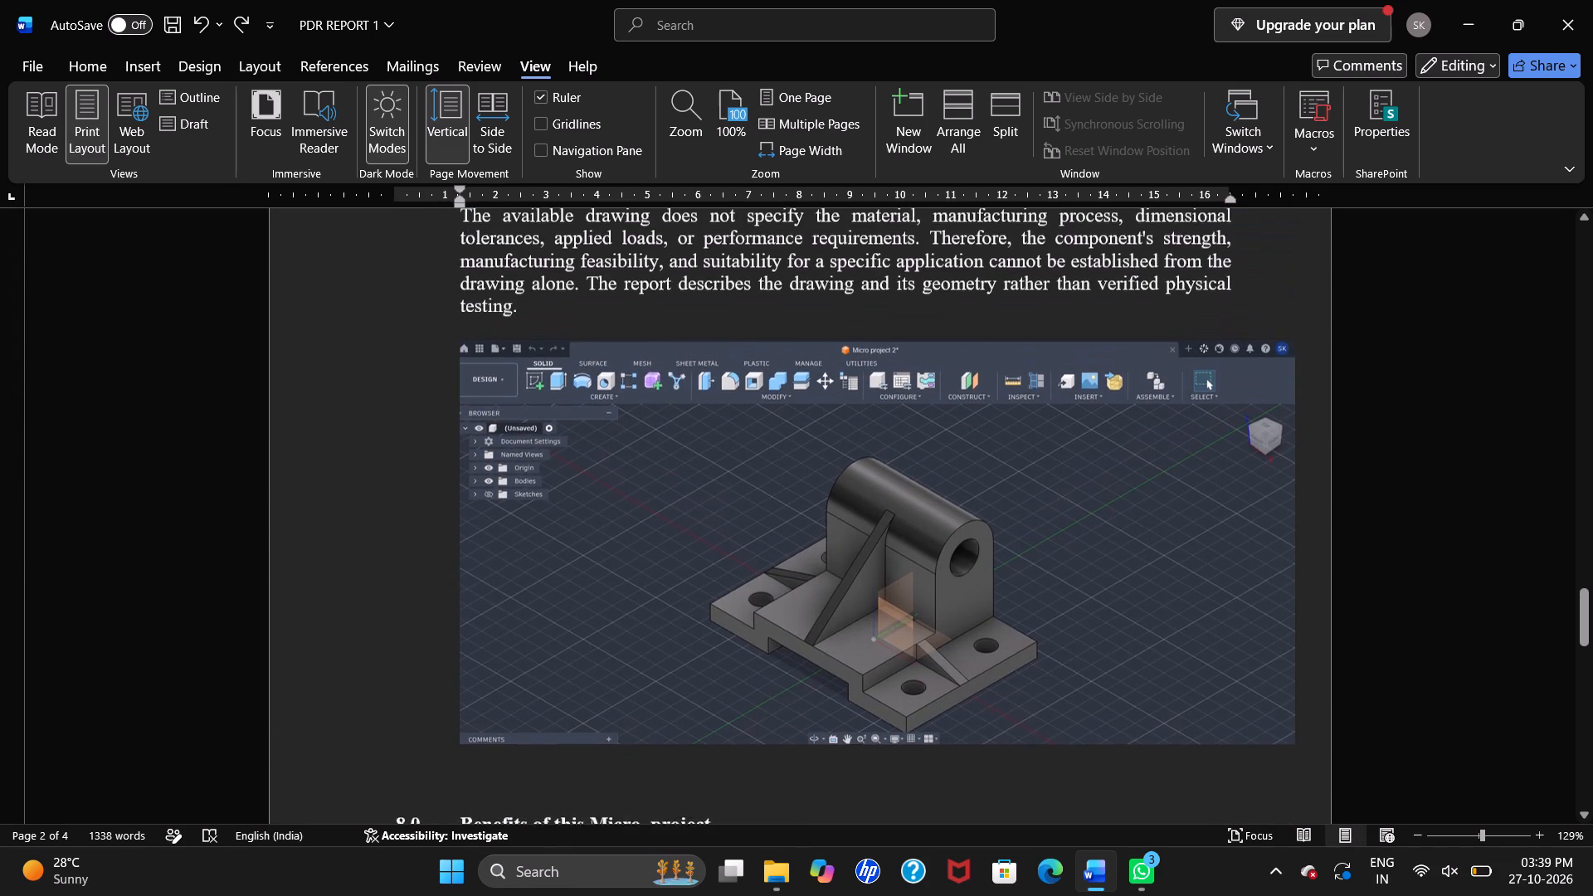
left_click_drag(595, 195, 528, 338)
scroll(397, 345, "up", 1)
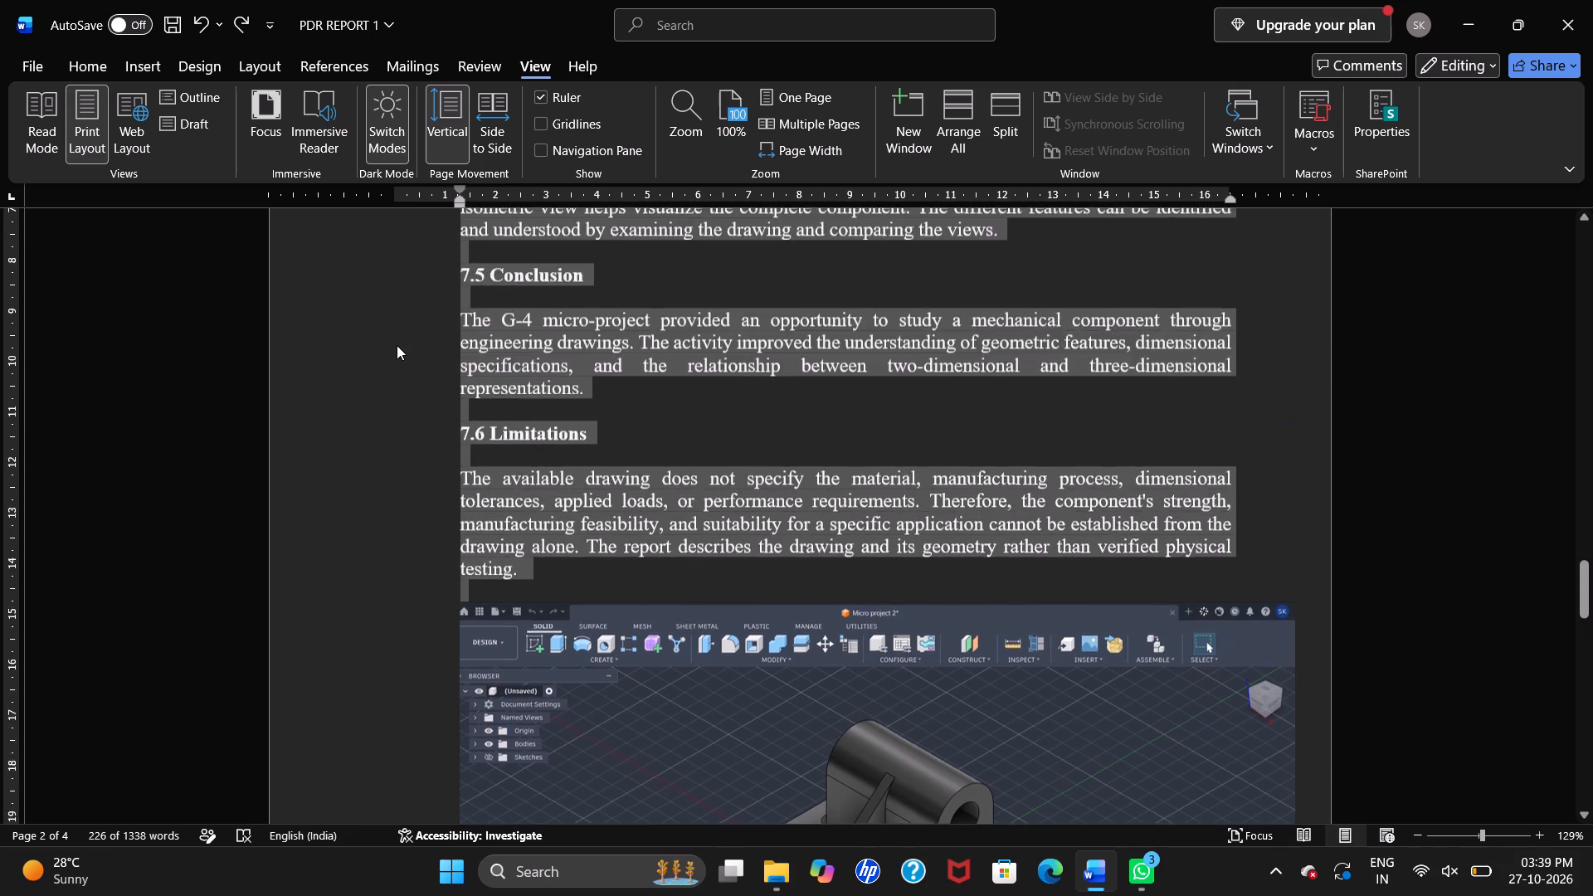
scroll(397, 345, "up", 4)
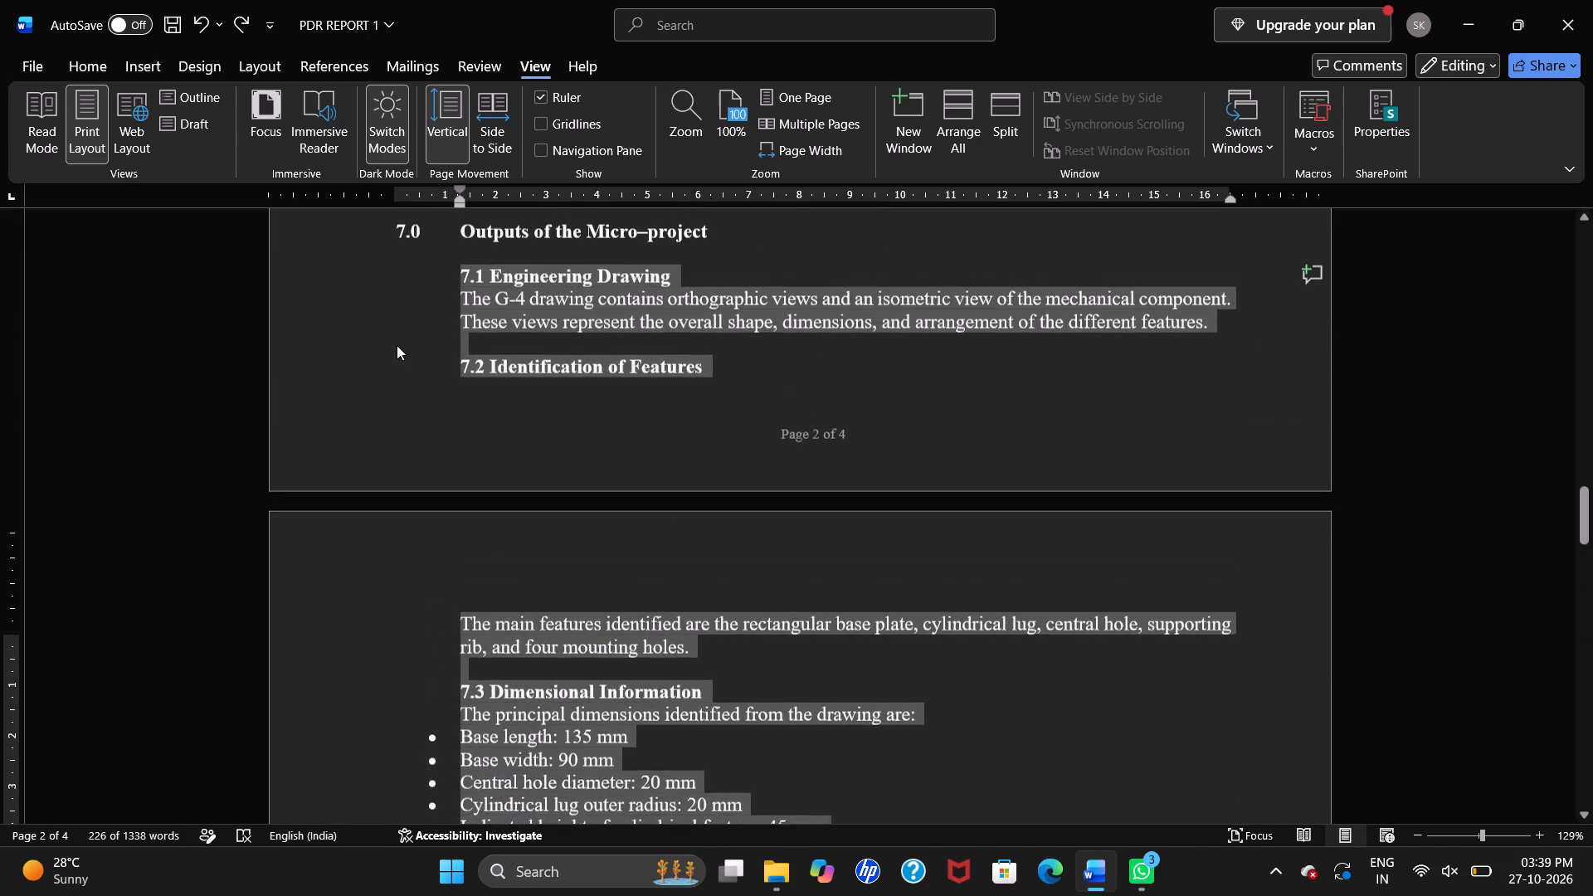
left_click_drag(458, 201, 446, 201)
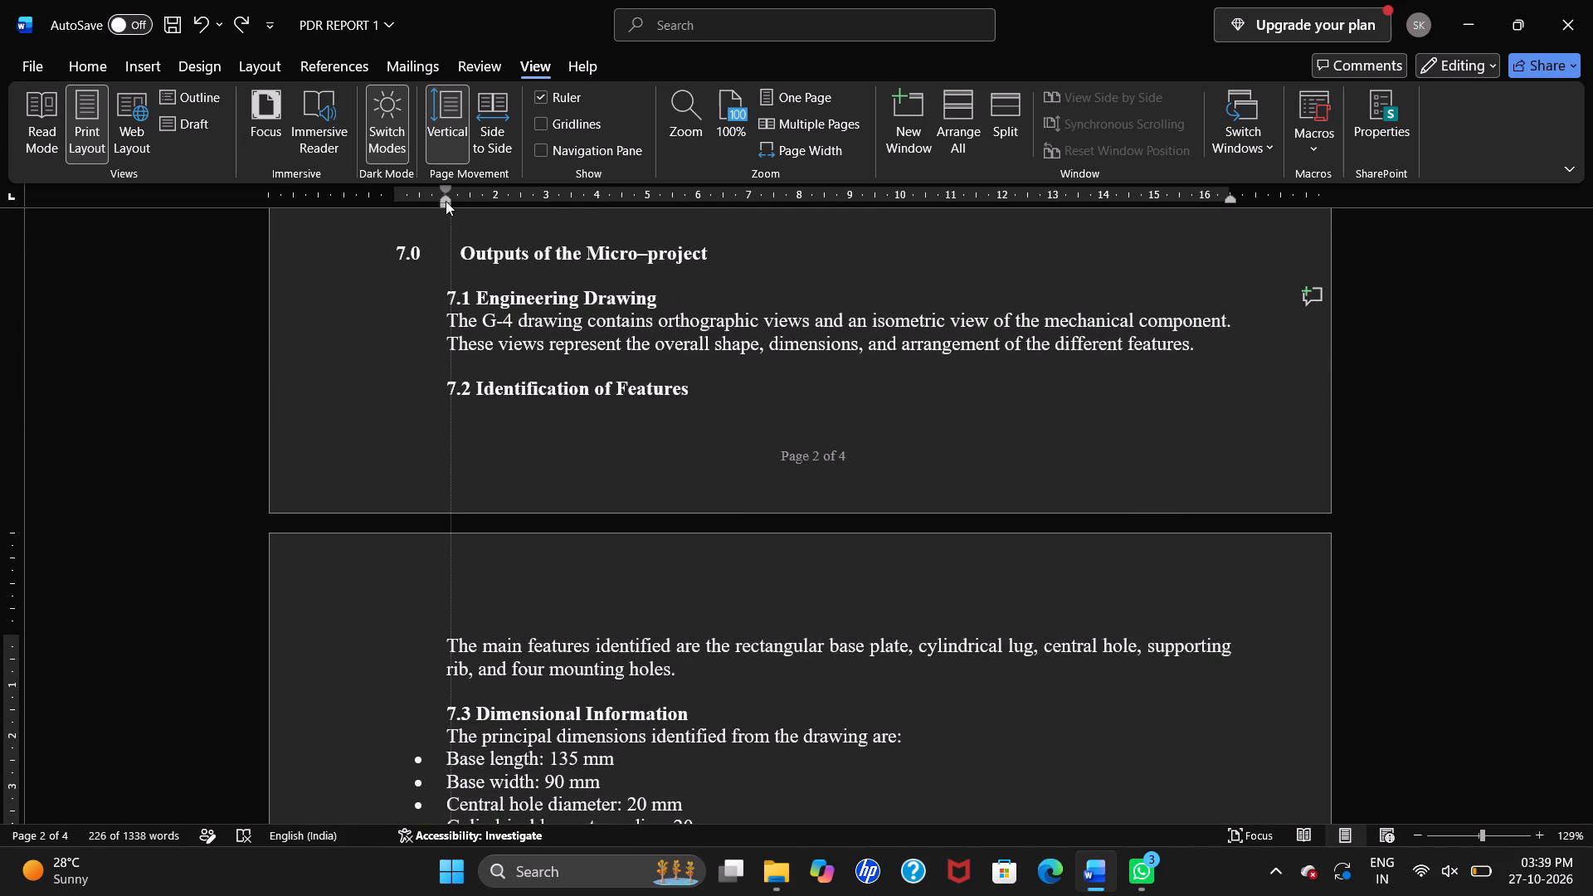
left_click_drag(446, 201, 399, 205)
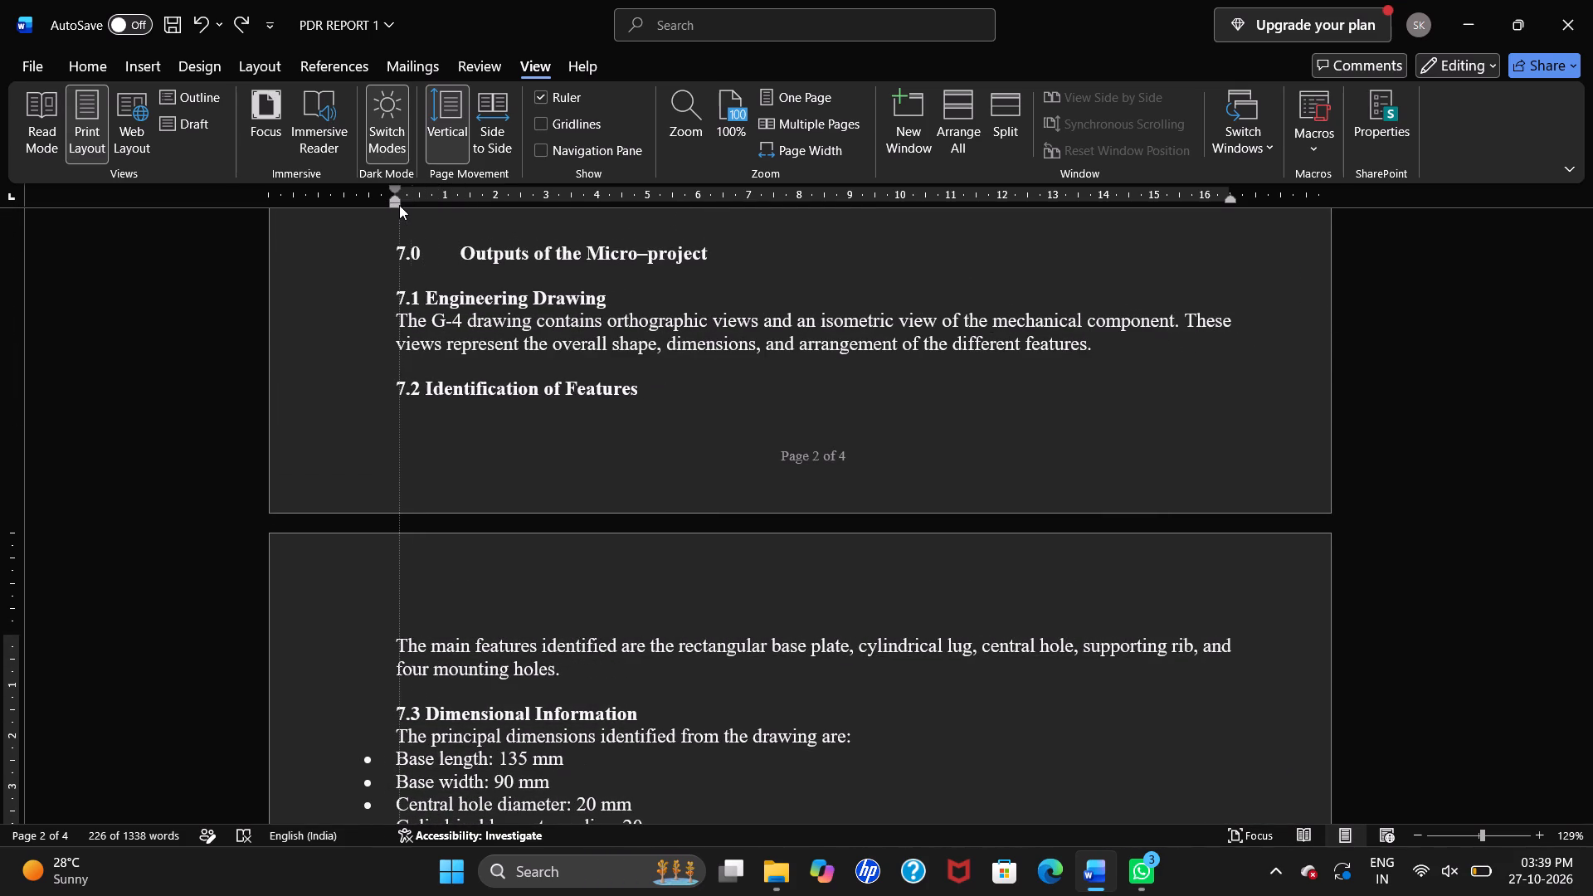
left_click_drag(399, 205, 401, 206)
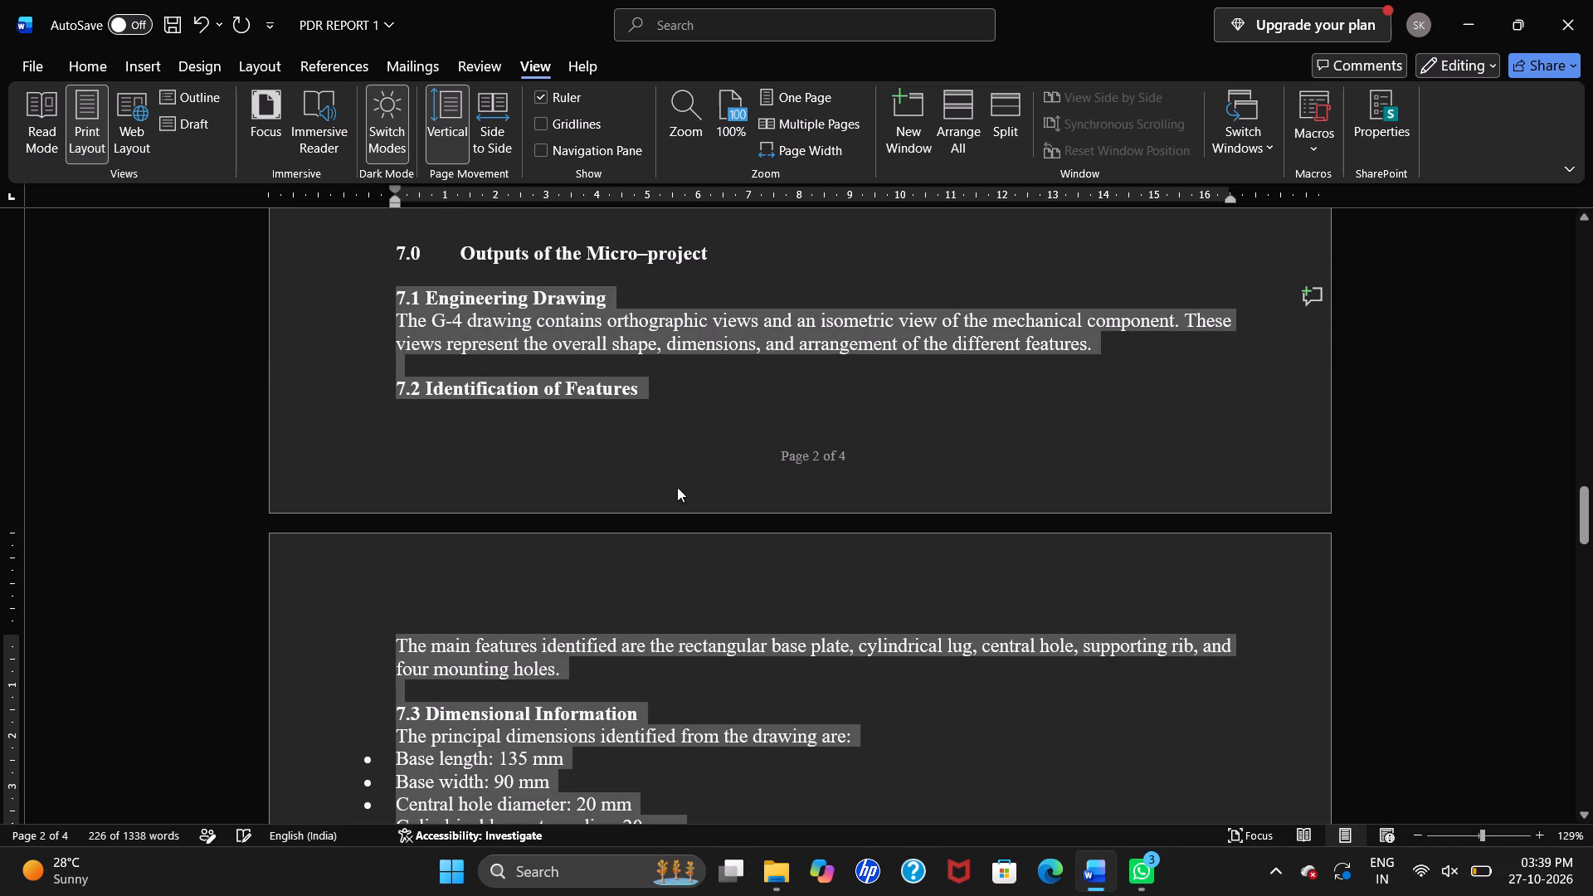
left_click(1028, 461)
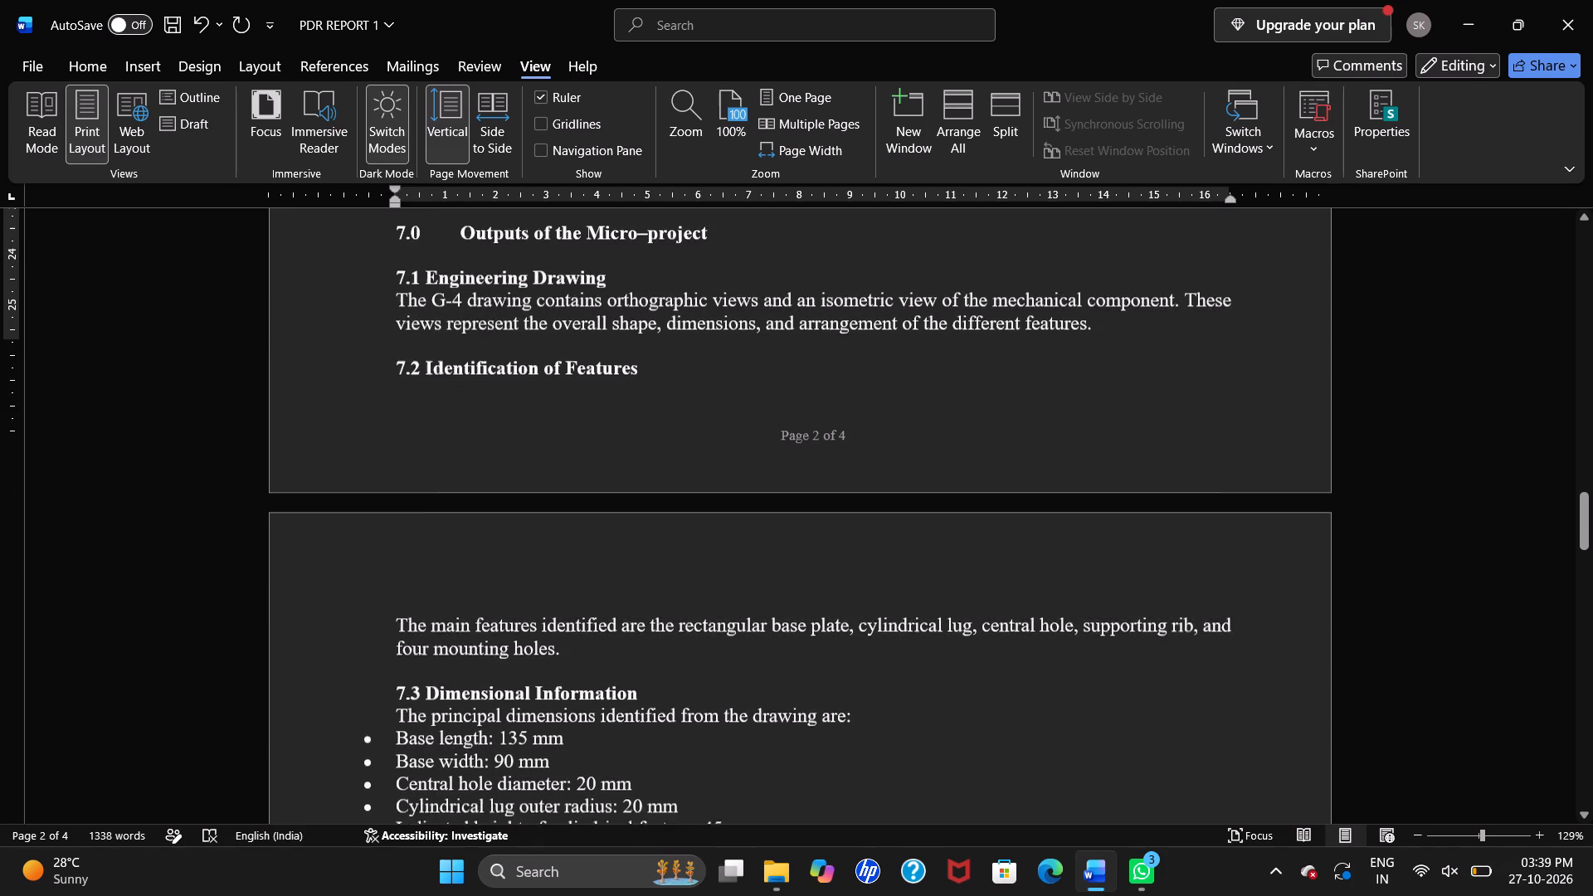
Indent the 7.3 Dimensional Information list so its bullets sit at the left margin and its text at about 1.25 cm, keeping the introductory line at the margin.
scroll(1001, 455, "down", 1)
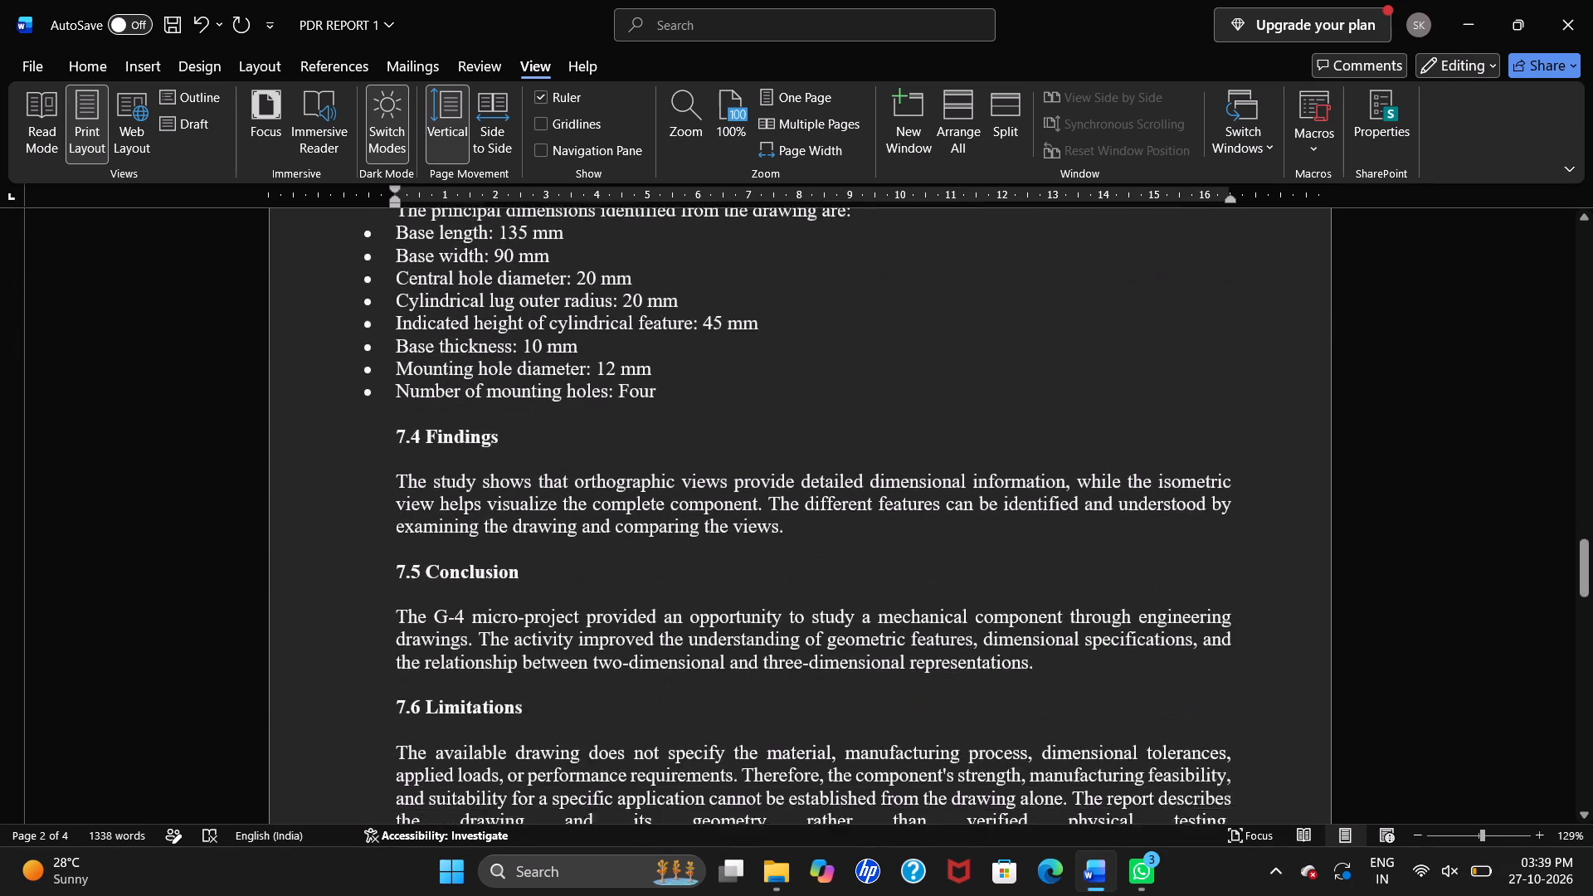
scroll(1001, 455, "up", 1)
scroll(519, 340, "up", 1)
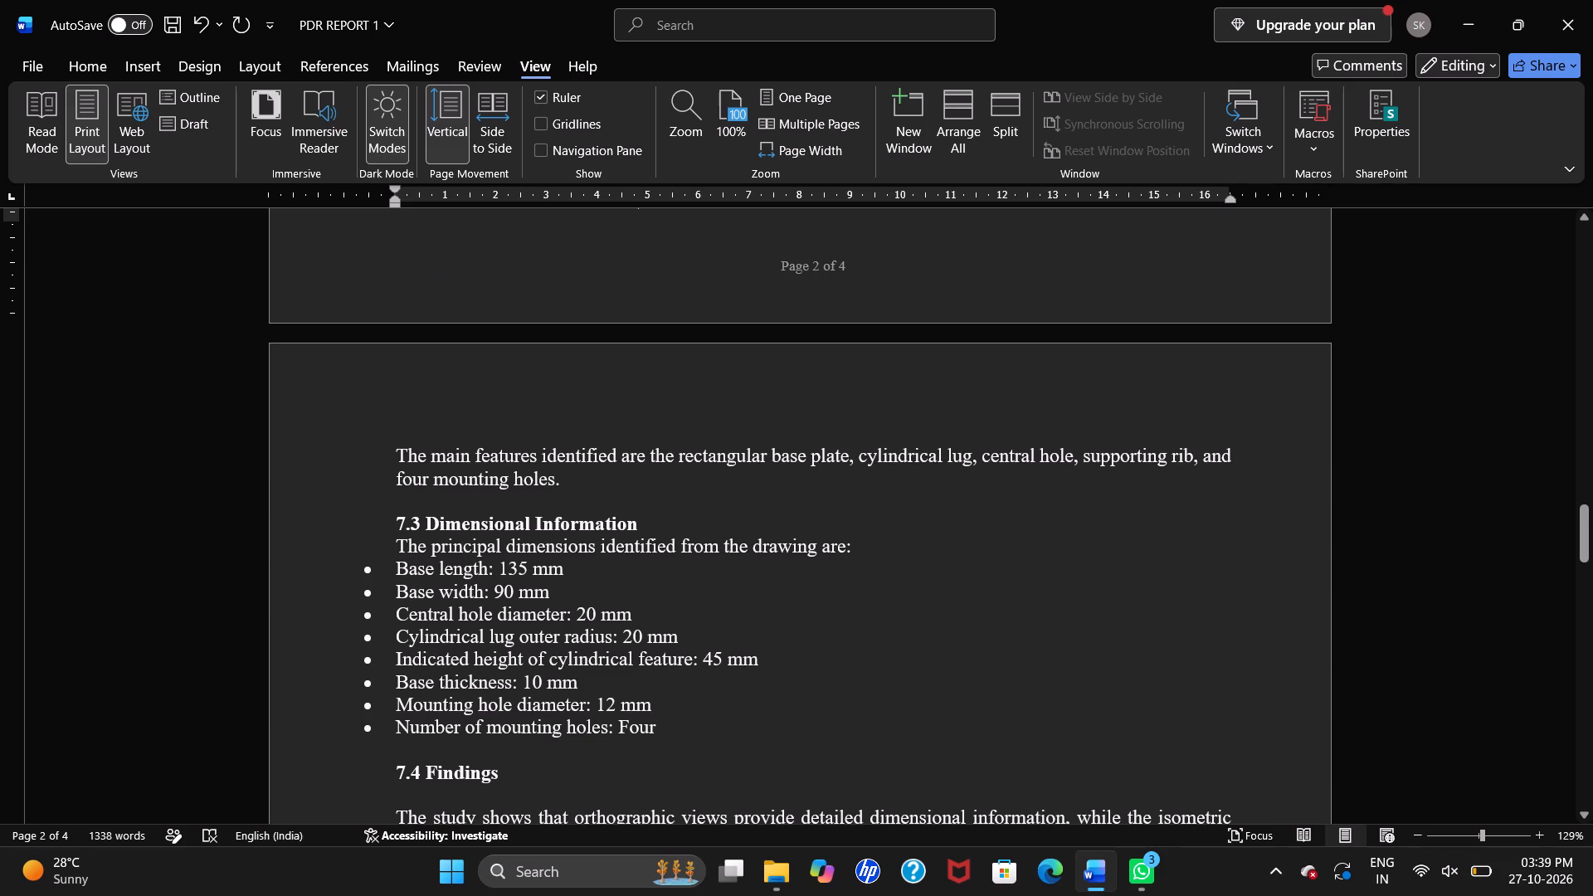
left_click_drag(396, 546, 647, 730)
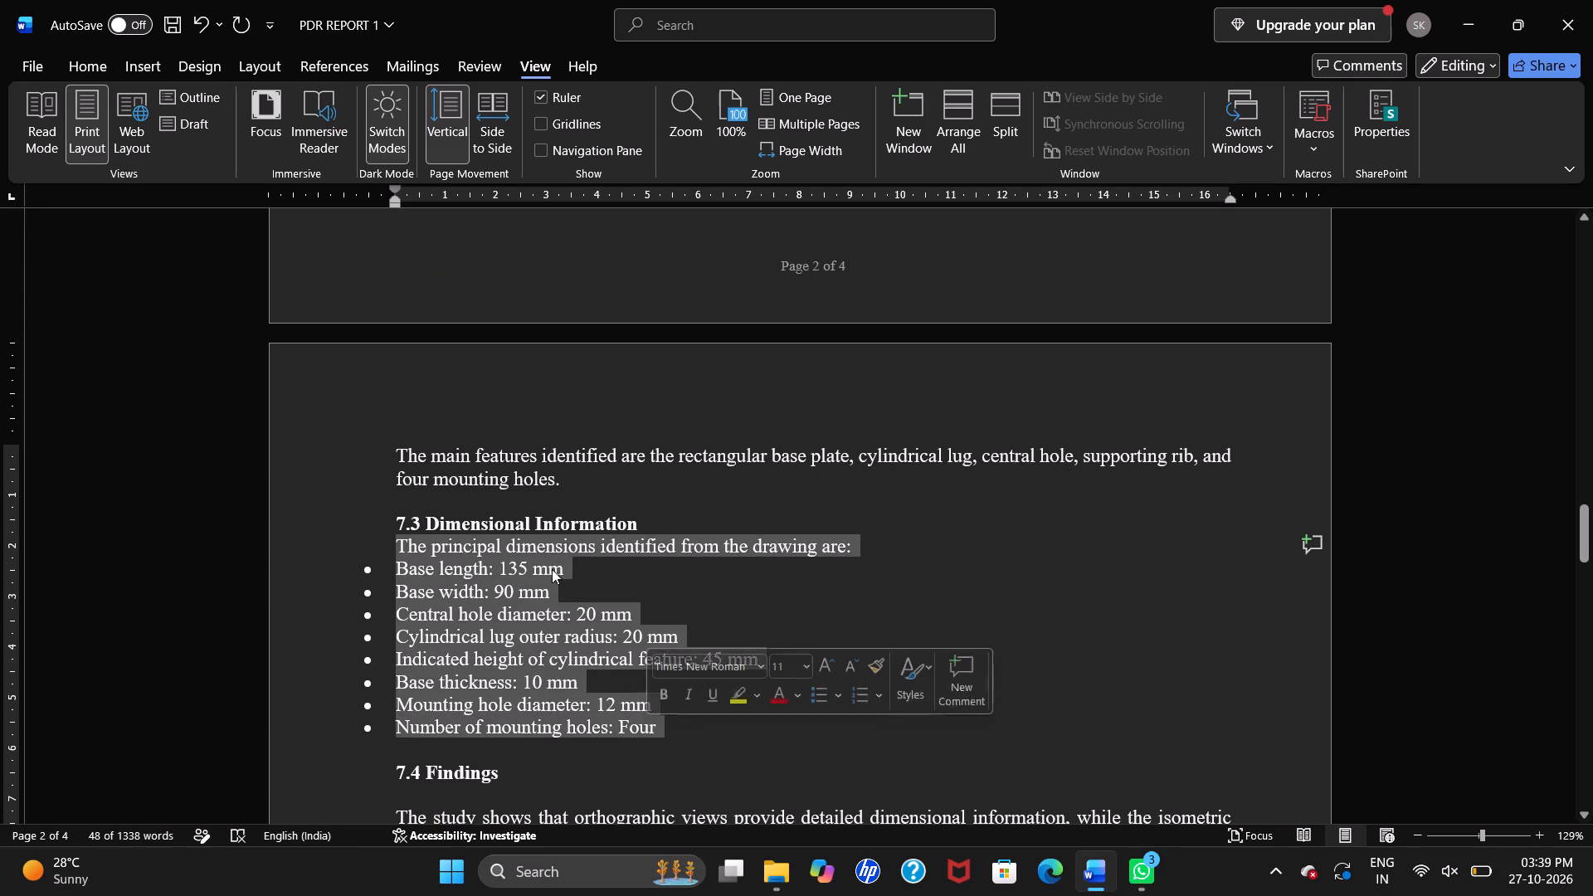
left_click(394, 187)
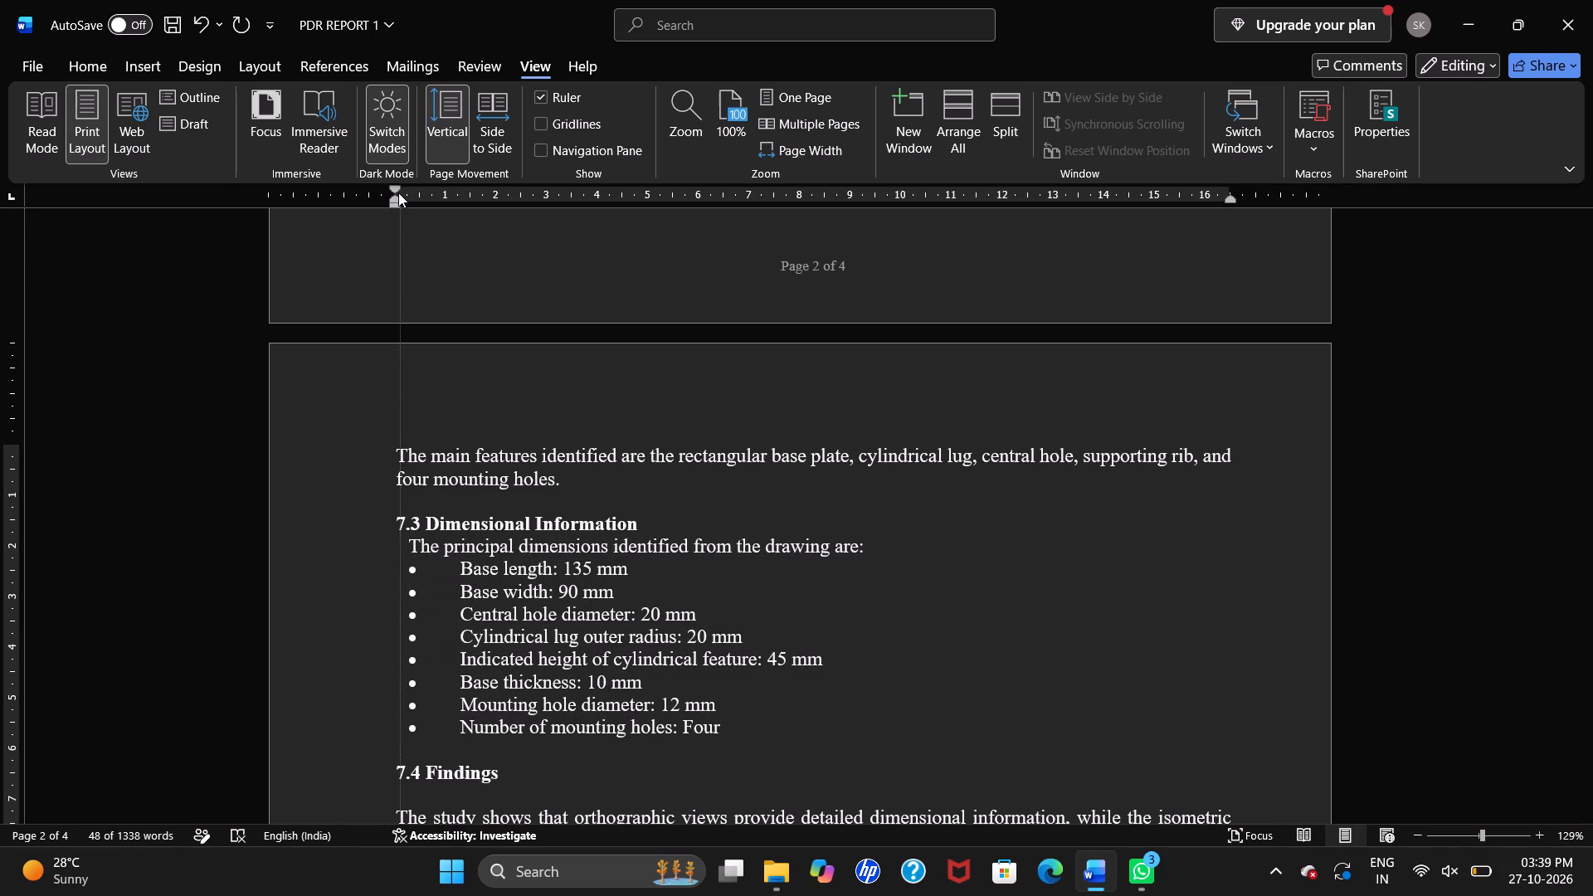
left_click(399, 204)
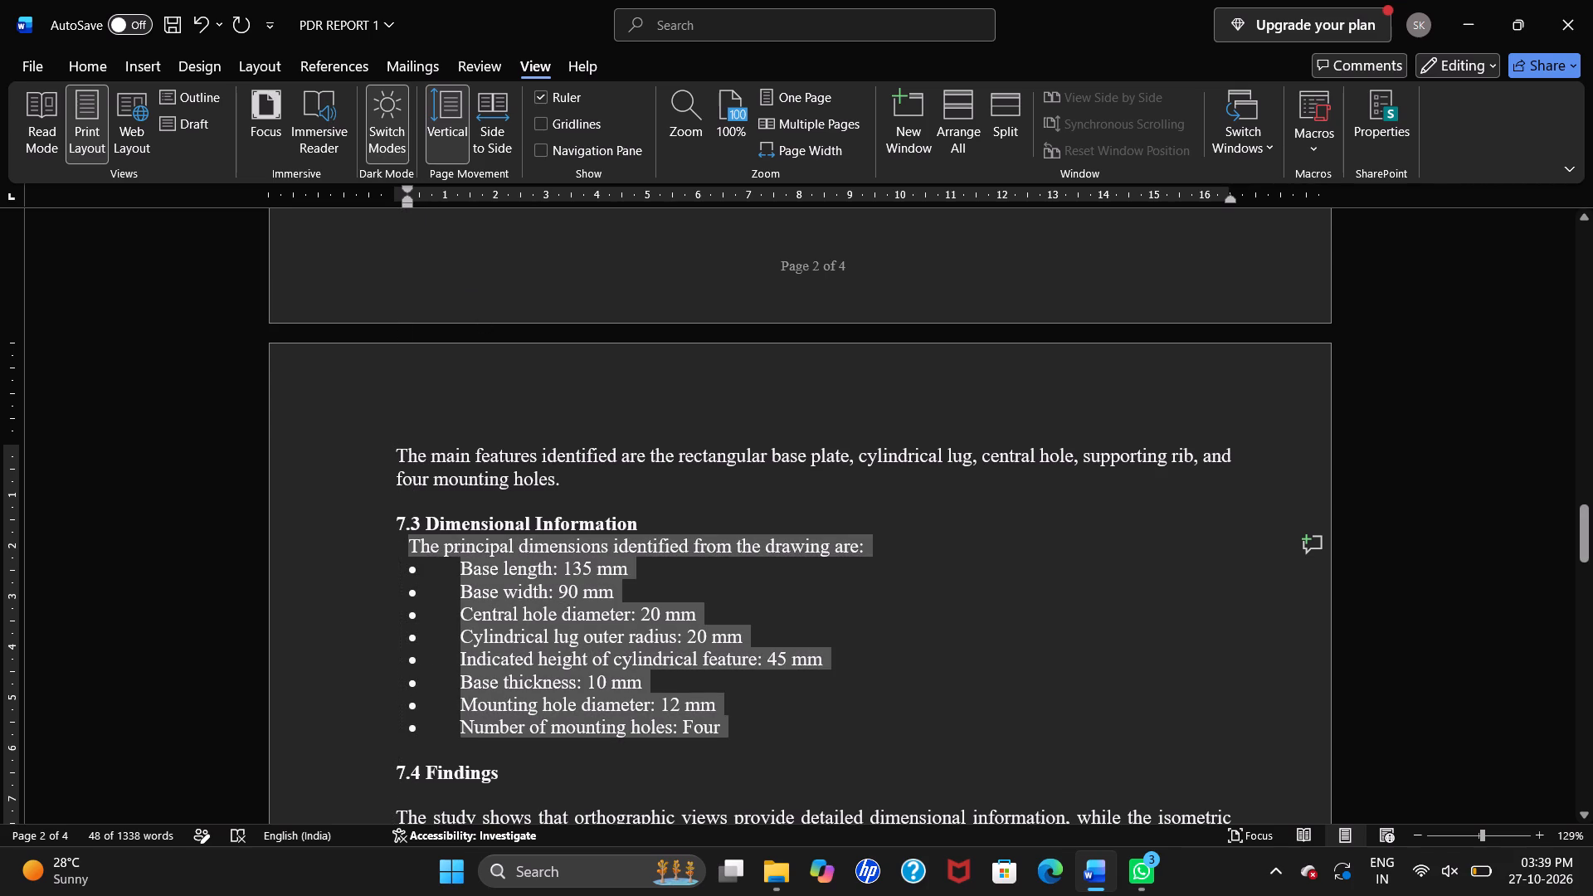
left_click_drag(411, 204, 404, 204)
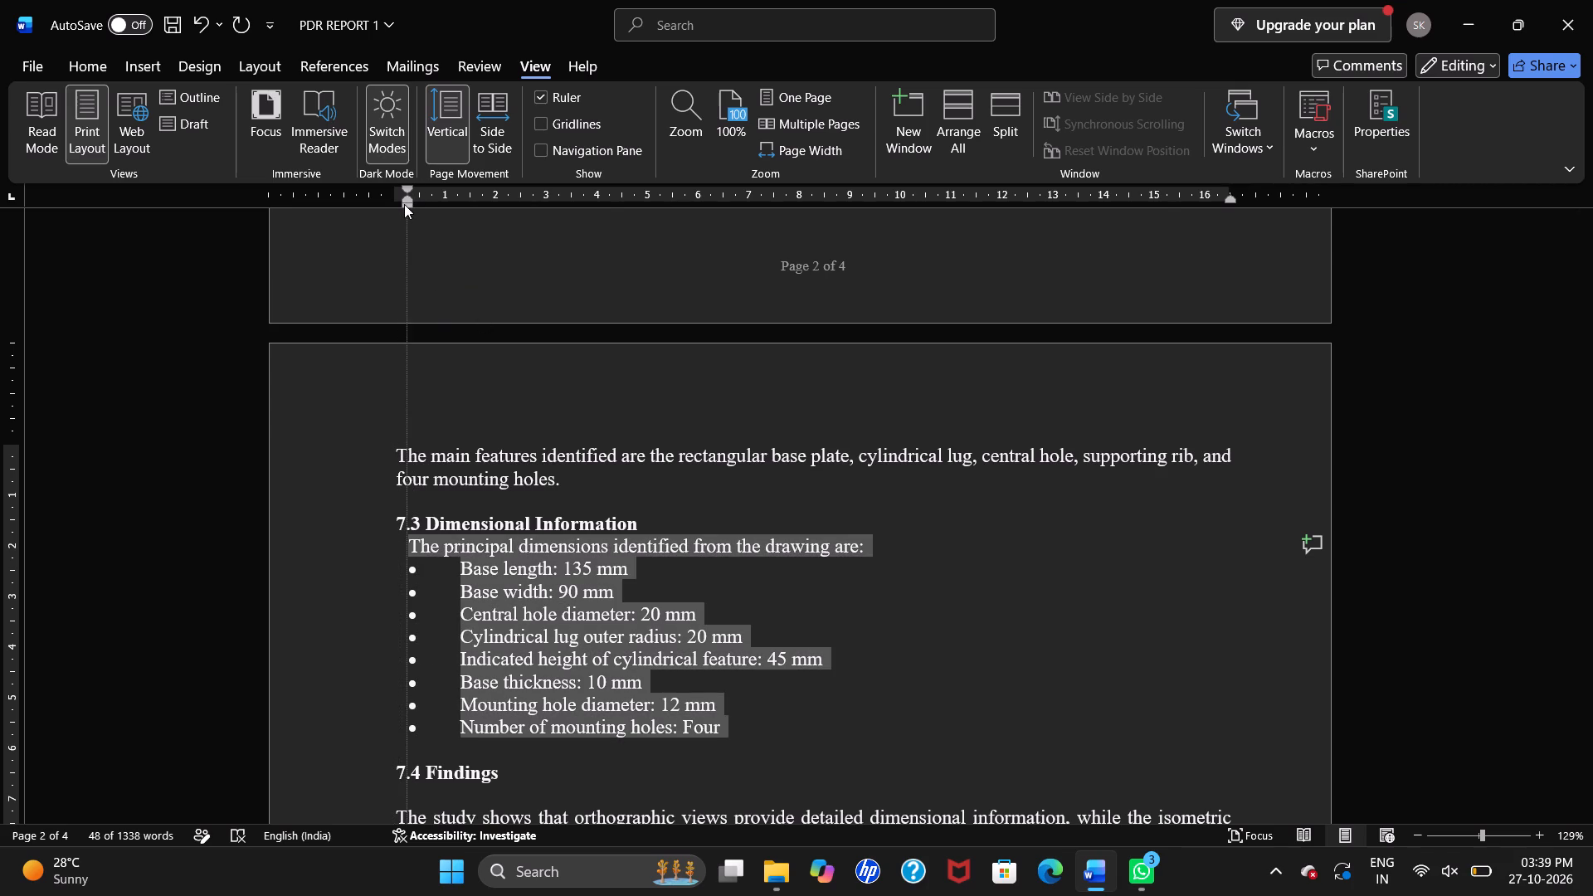
left_click_drag(404, 204, 396, 207)
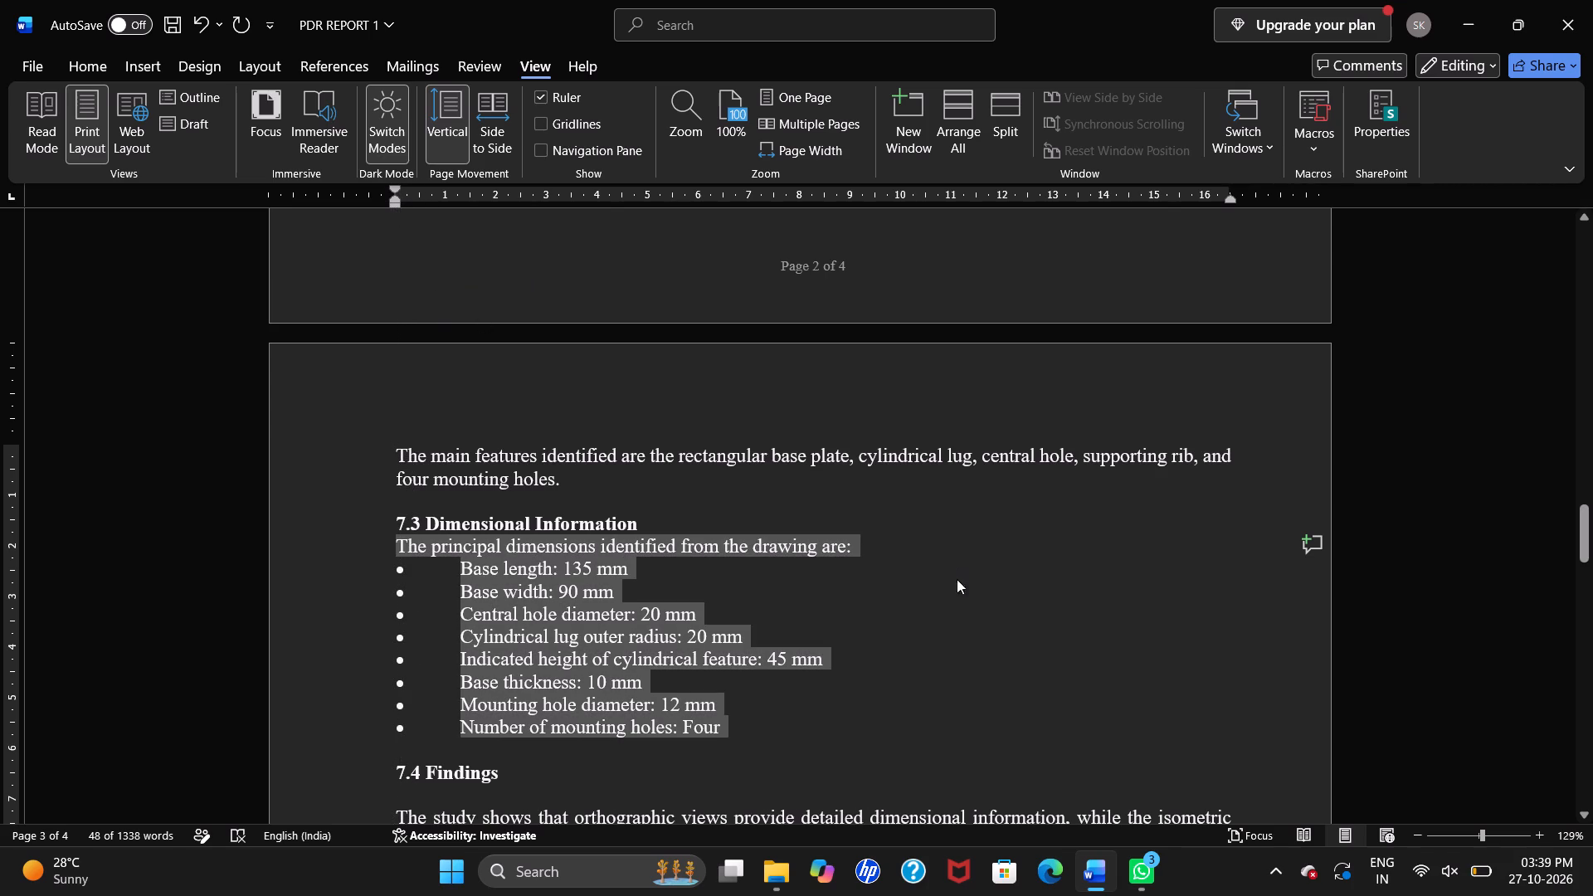
left_click(892, 570)
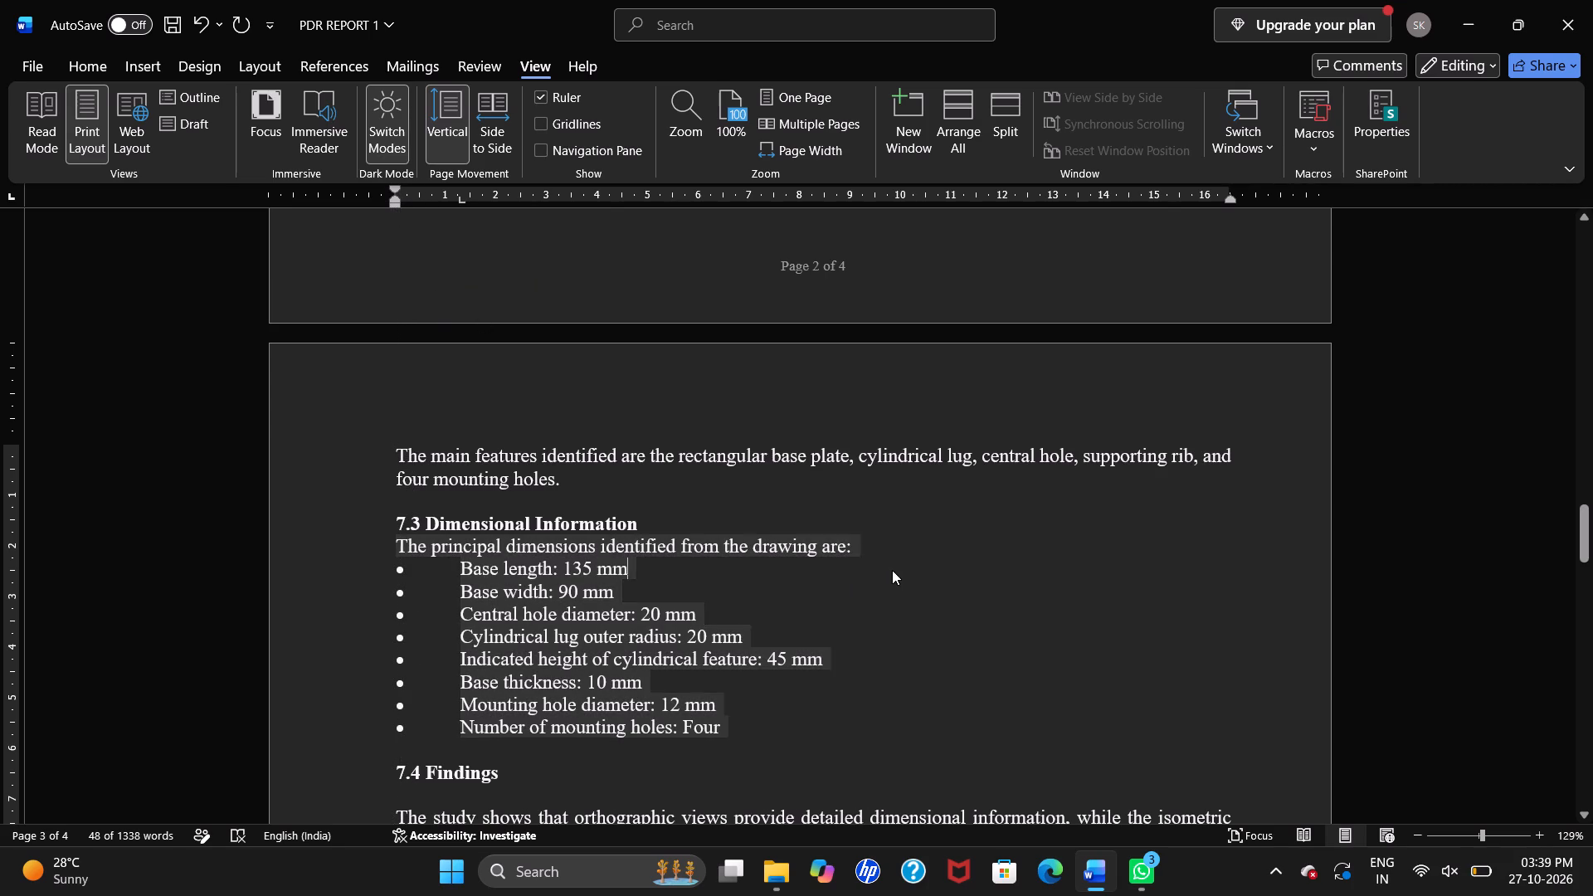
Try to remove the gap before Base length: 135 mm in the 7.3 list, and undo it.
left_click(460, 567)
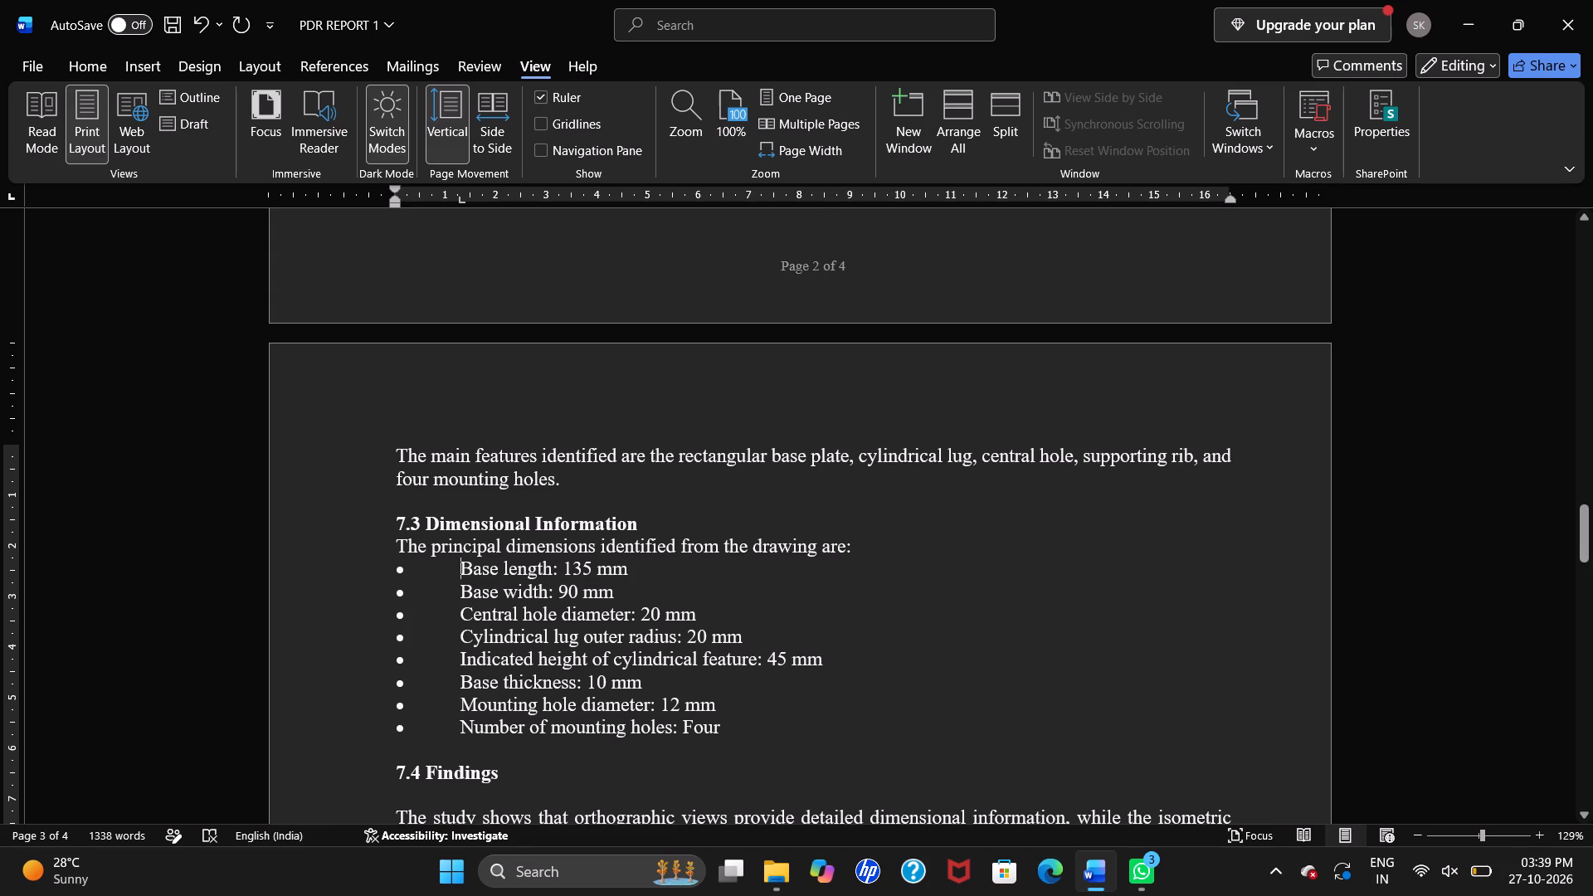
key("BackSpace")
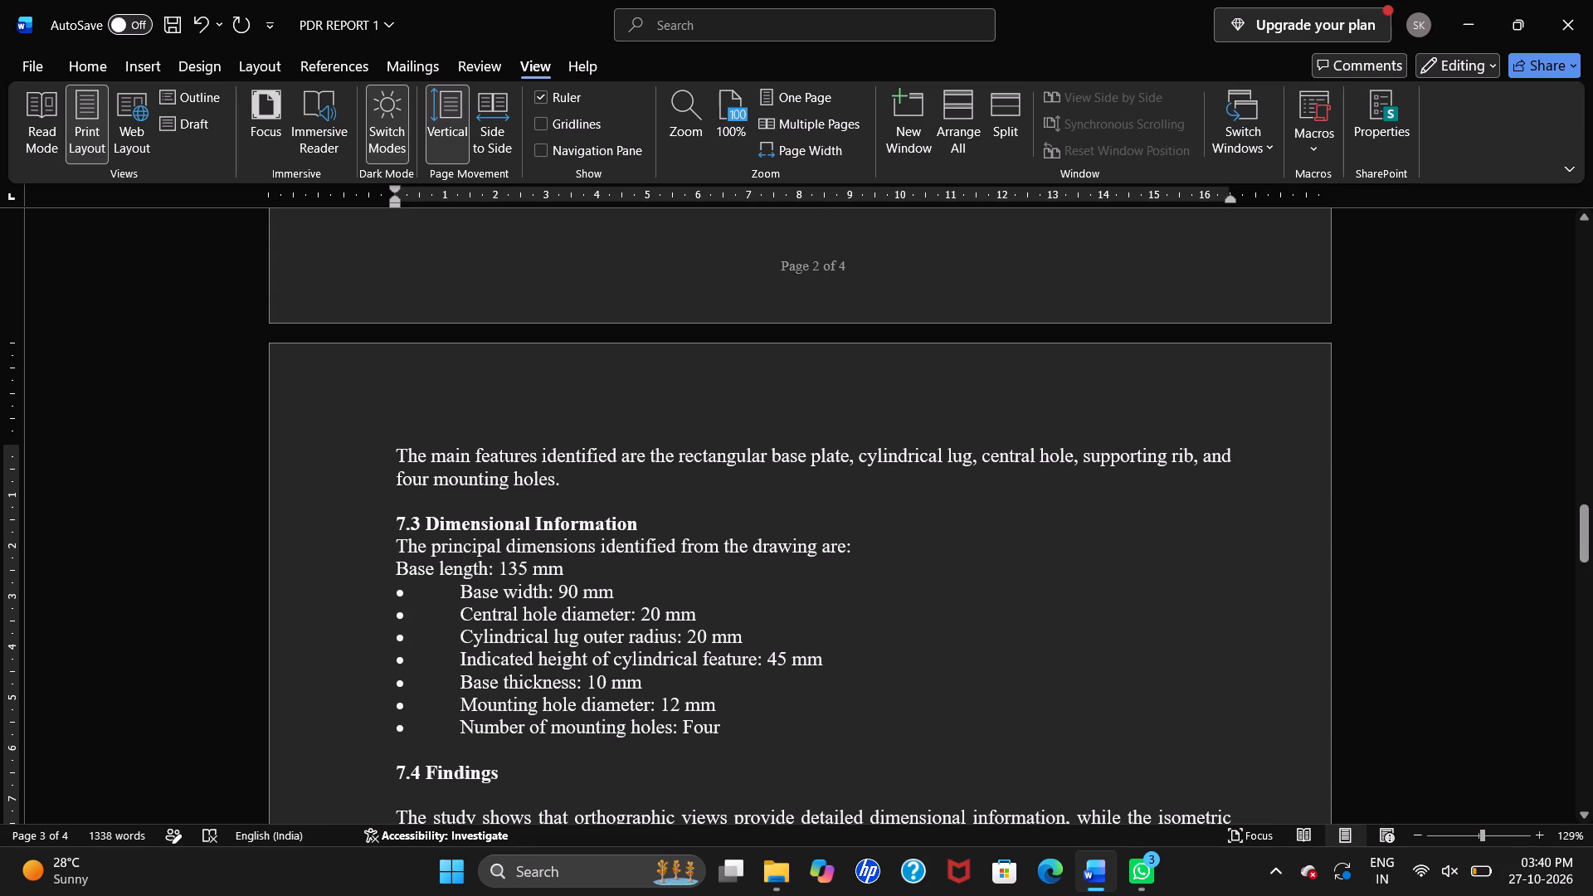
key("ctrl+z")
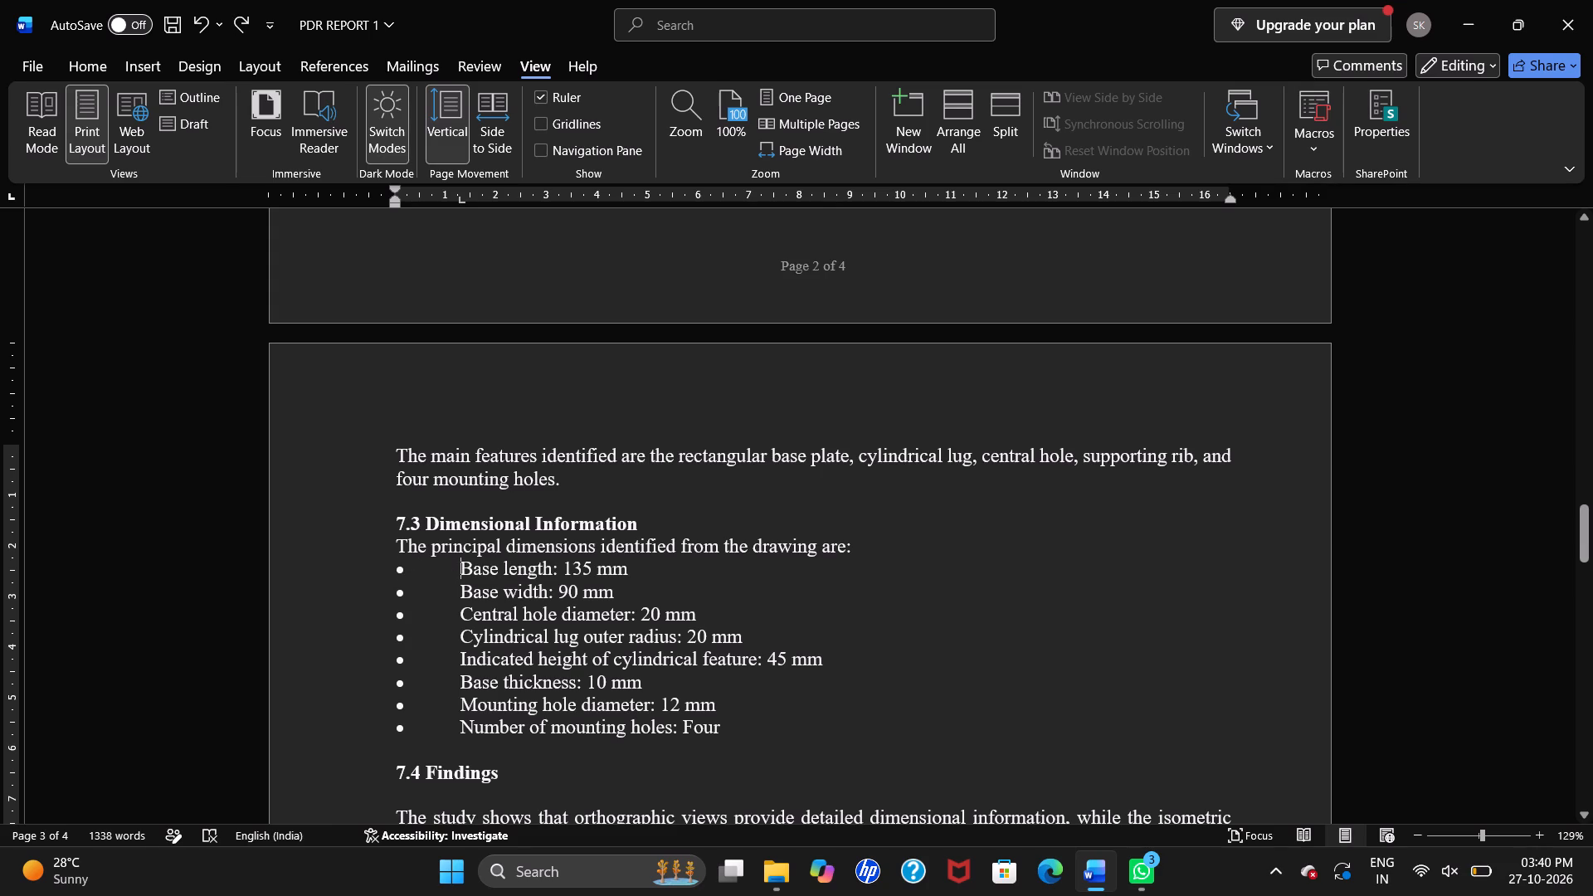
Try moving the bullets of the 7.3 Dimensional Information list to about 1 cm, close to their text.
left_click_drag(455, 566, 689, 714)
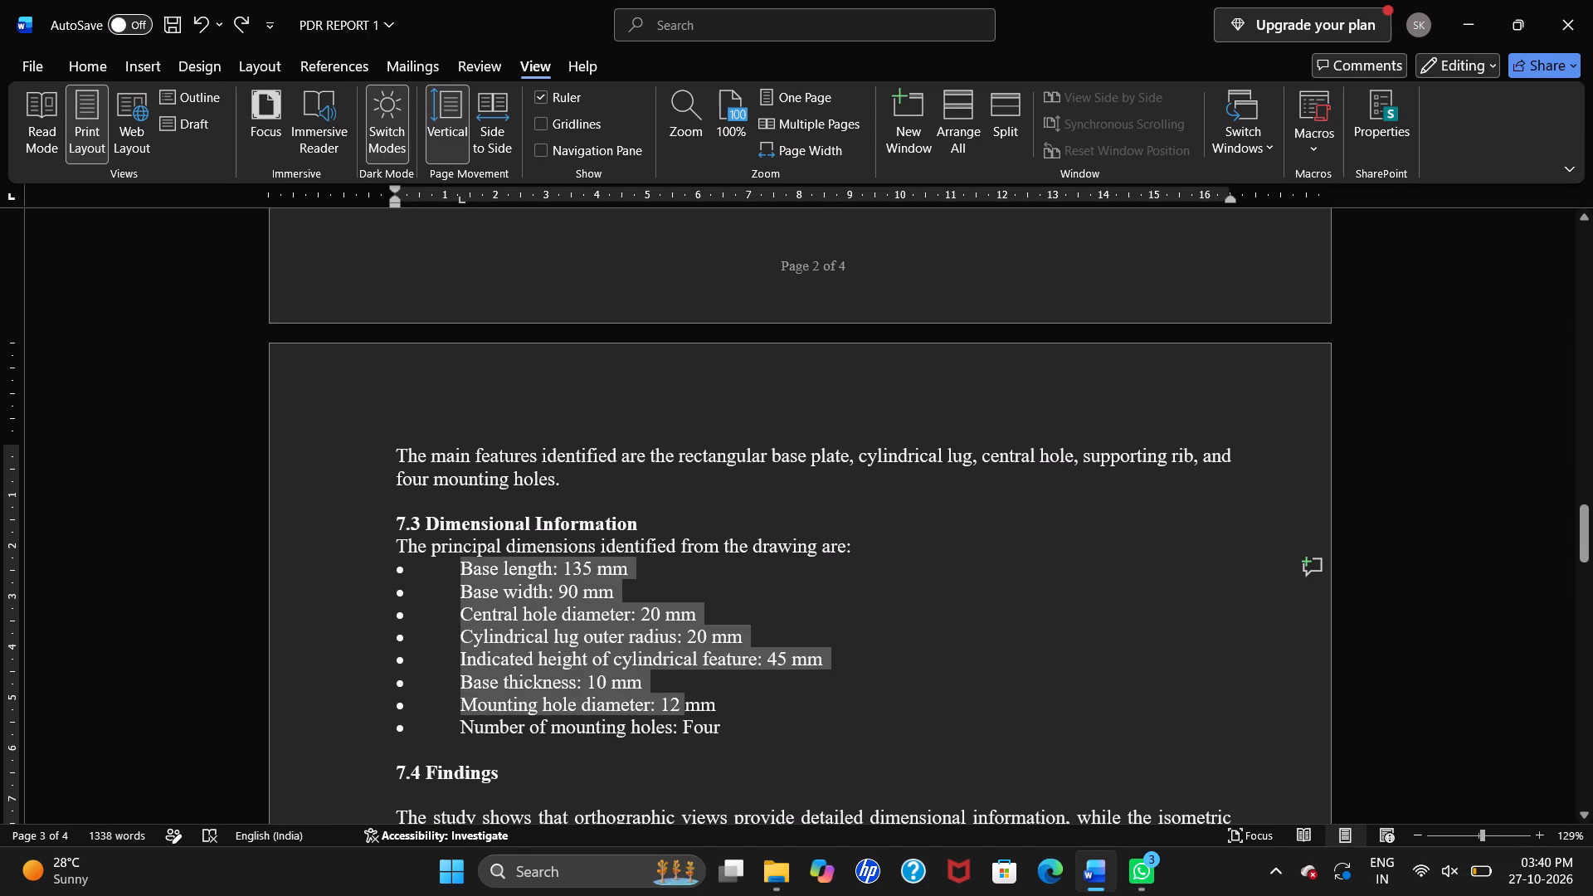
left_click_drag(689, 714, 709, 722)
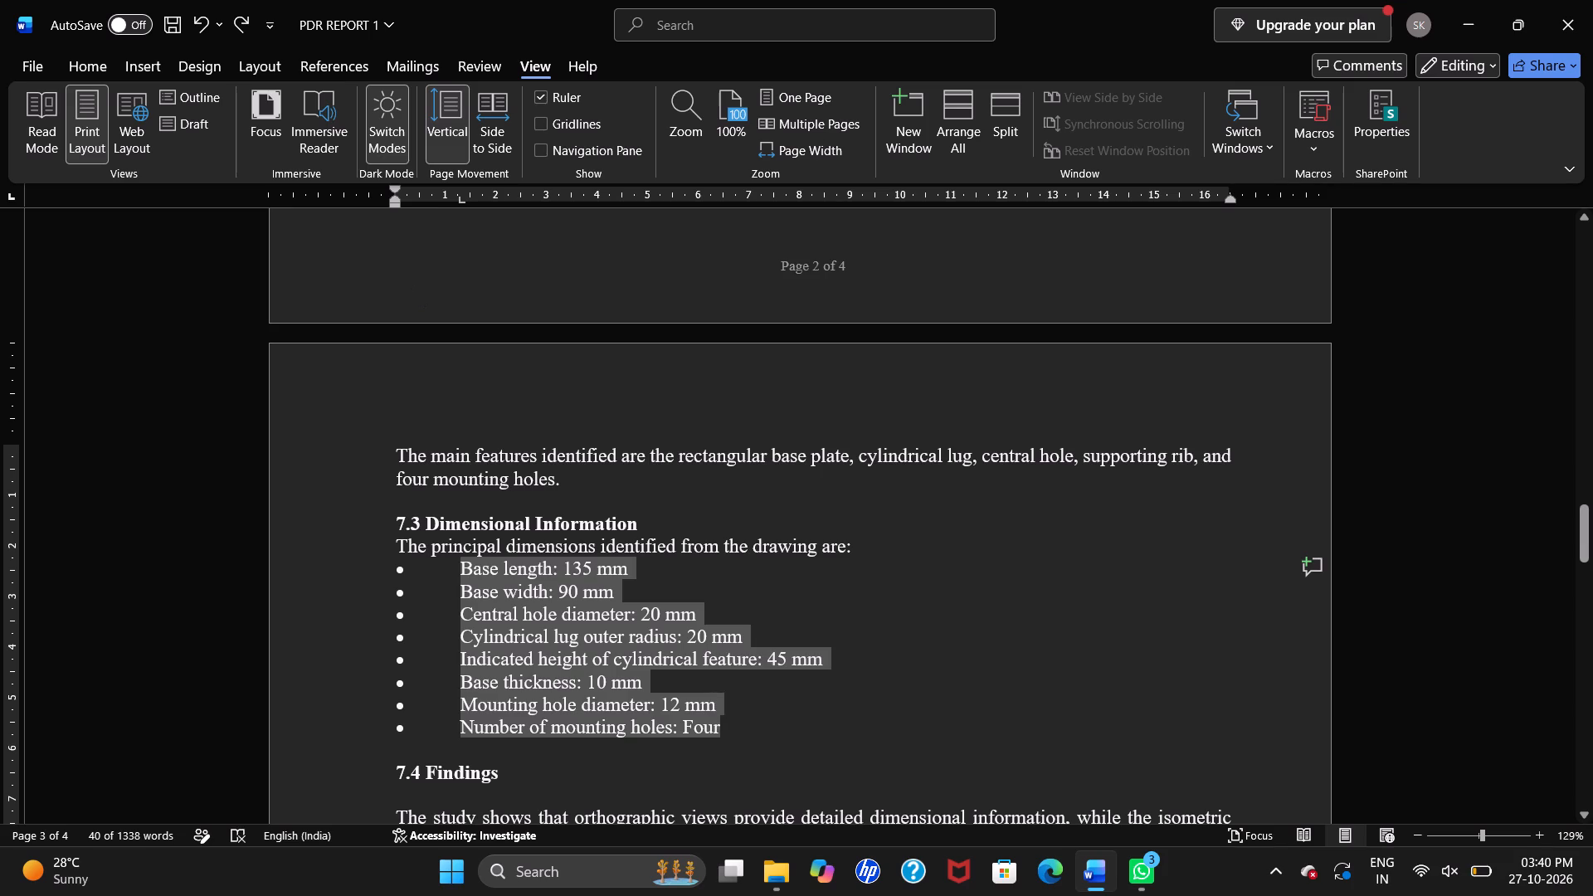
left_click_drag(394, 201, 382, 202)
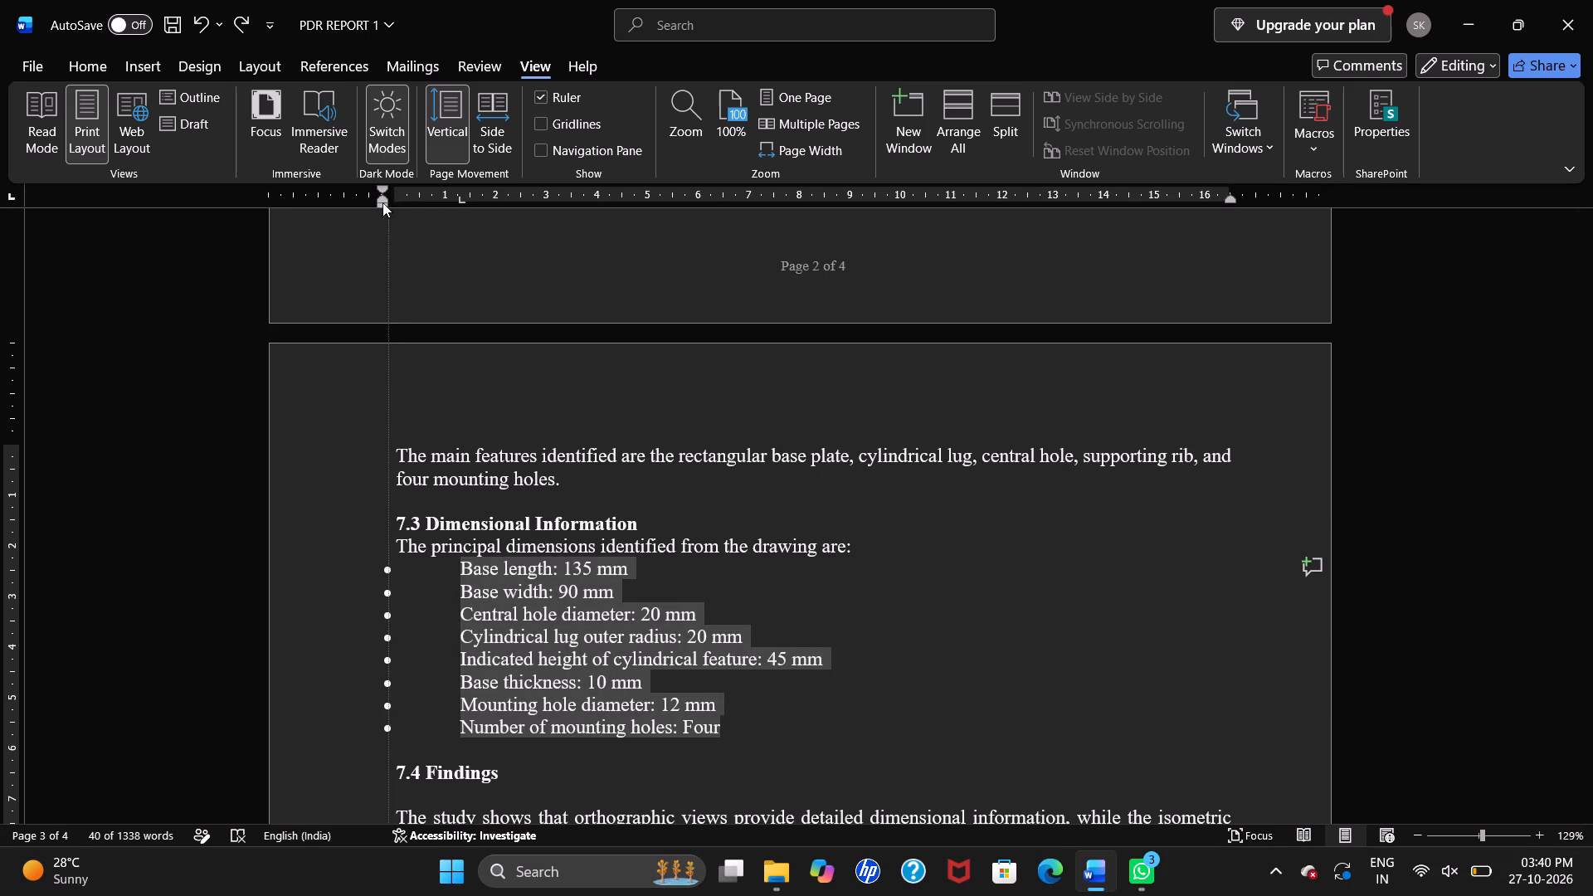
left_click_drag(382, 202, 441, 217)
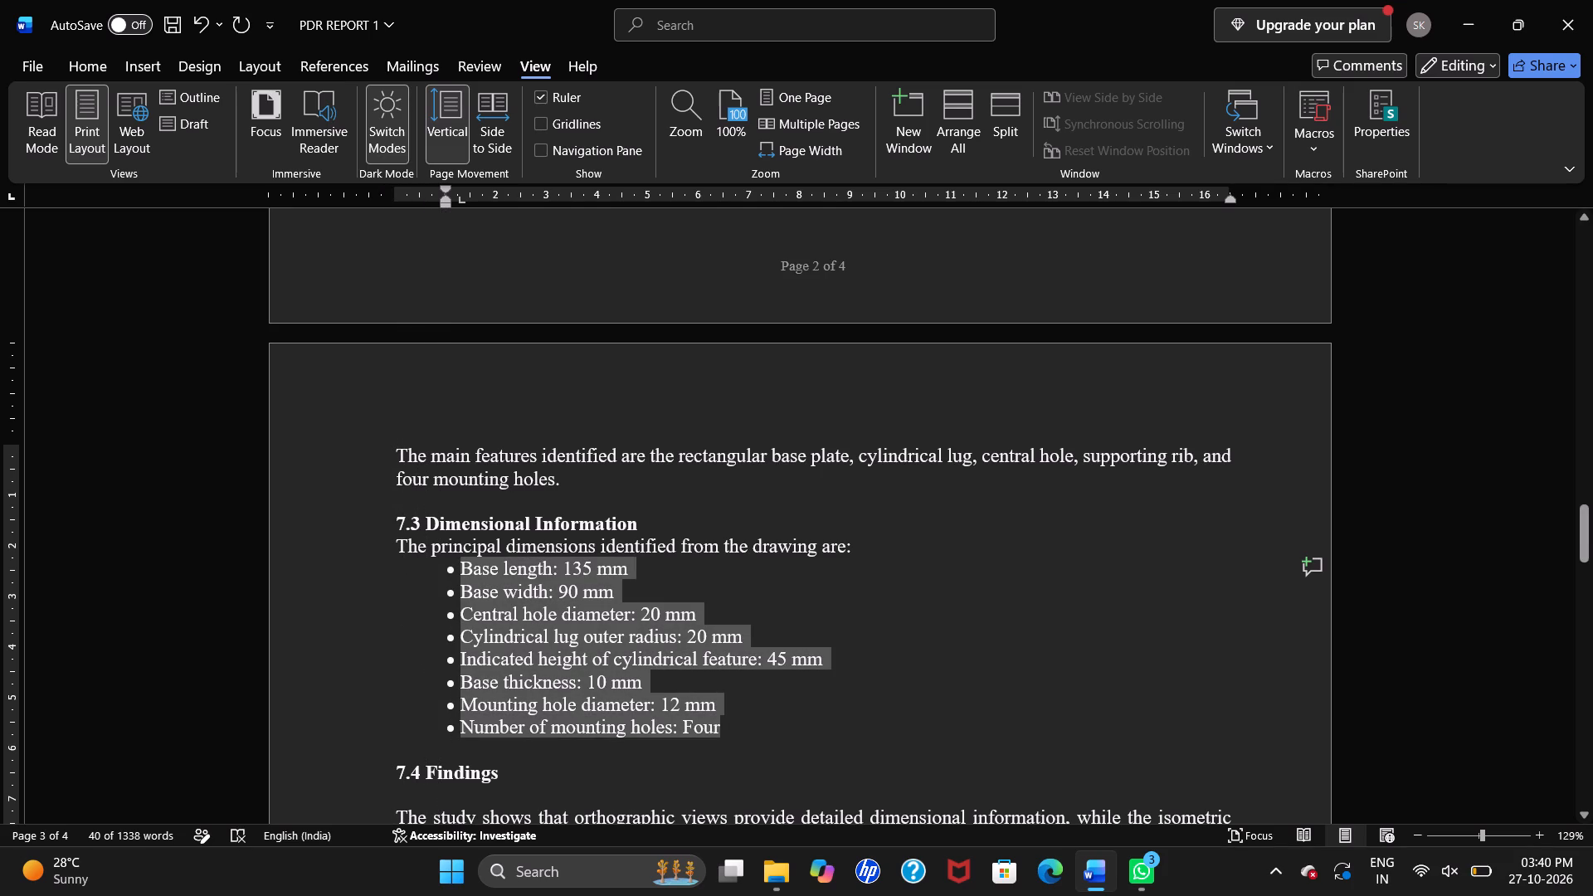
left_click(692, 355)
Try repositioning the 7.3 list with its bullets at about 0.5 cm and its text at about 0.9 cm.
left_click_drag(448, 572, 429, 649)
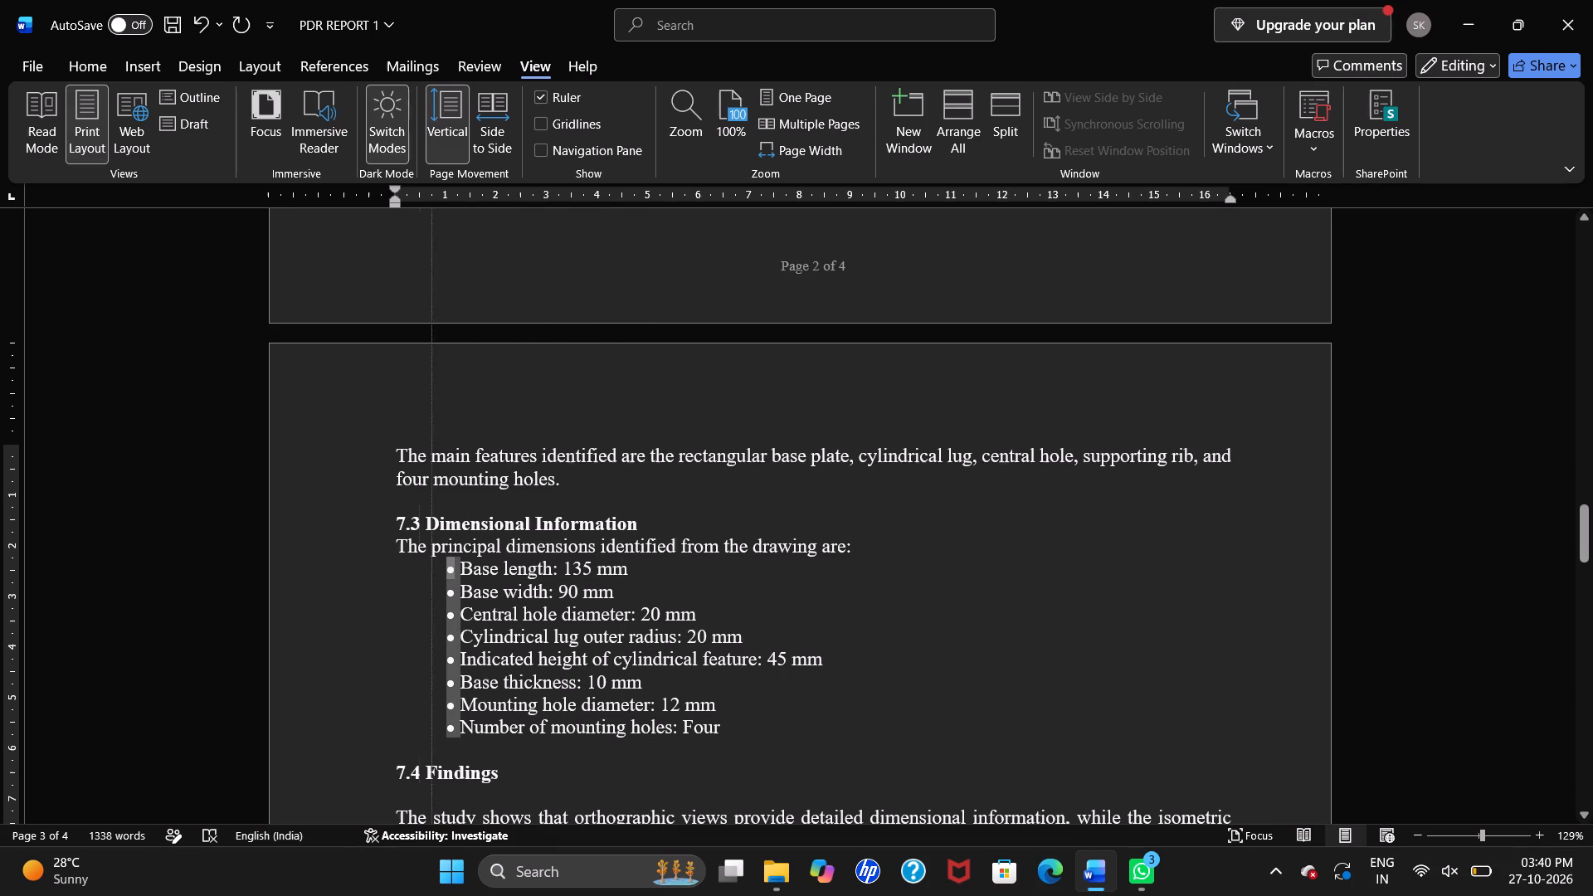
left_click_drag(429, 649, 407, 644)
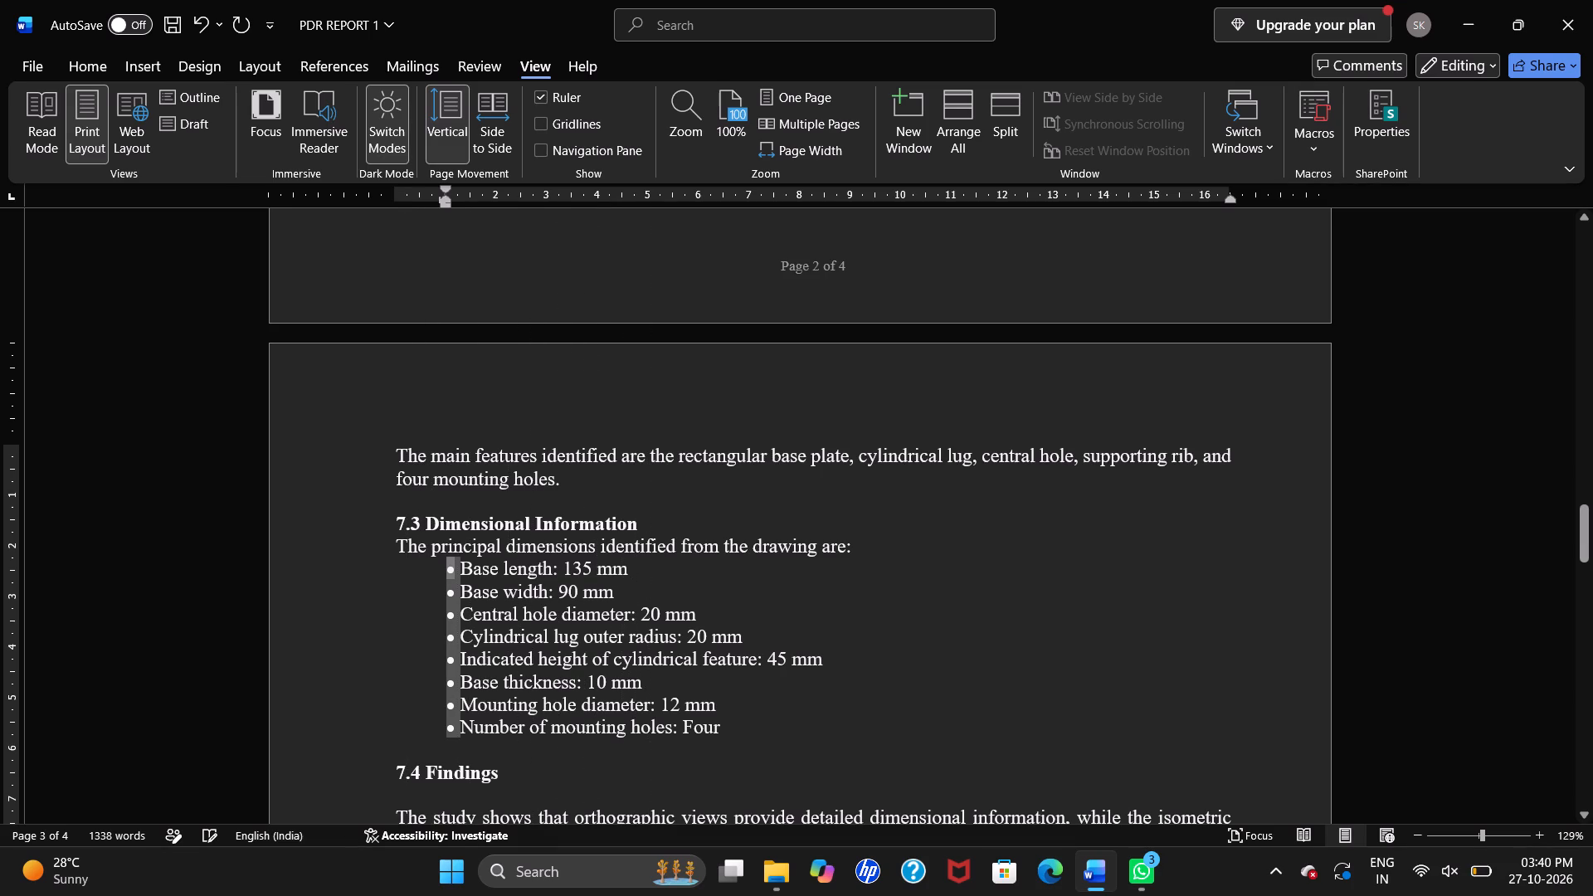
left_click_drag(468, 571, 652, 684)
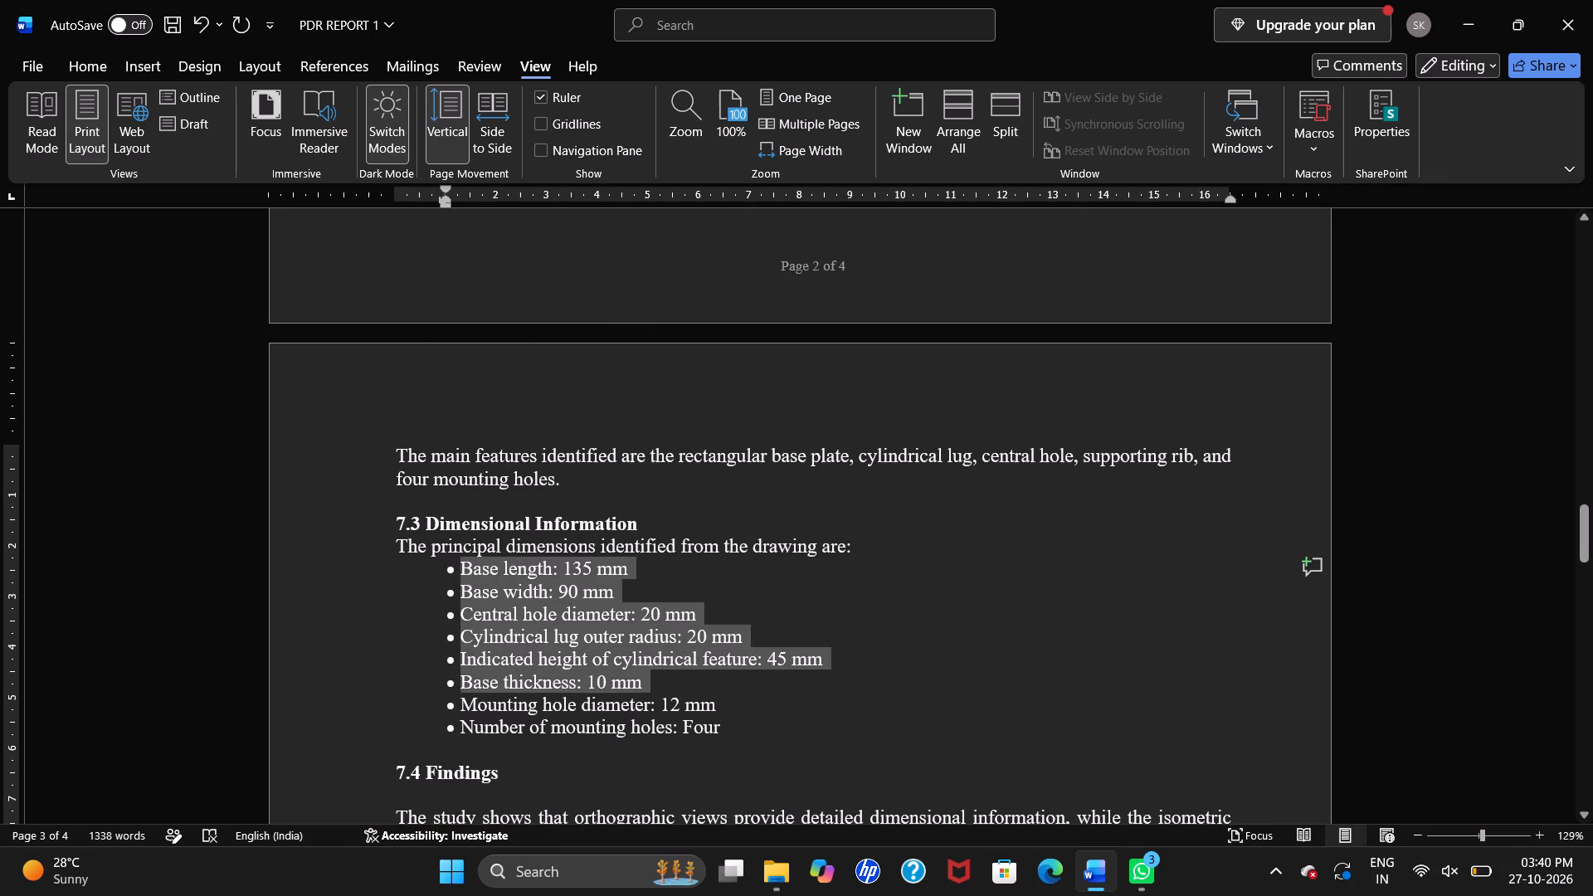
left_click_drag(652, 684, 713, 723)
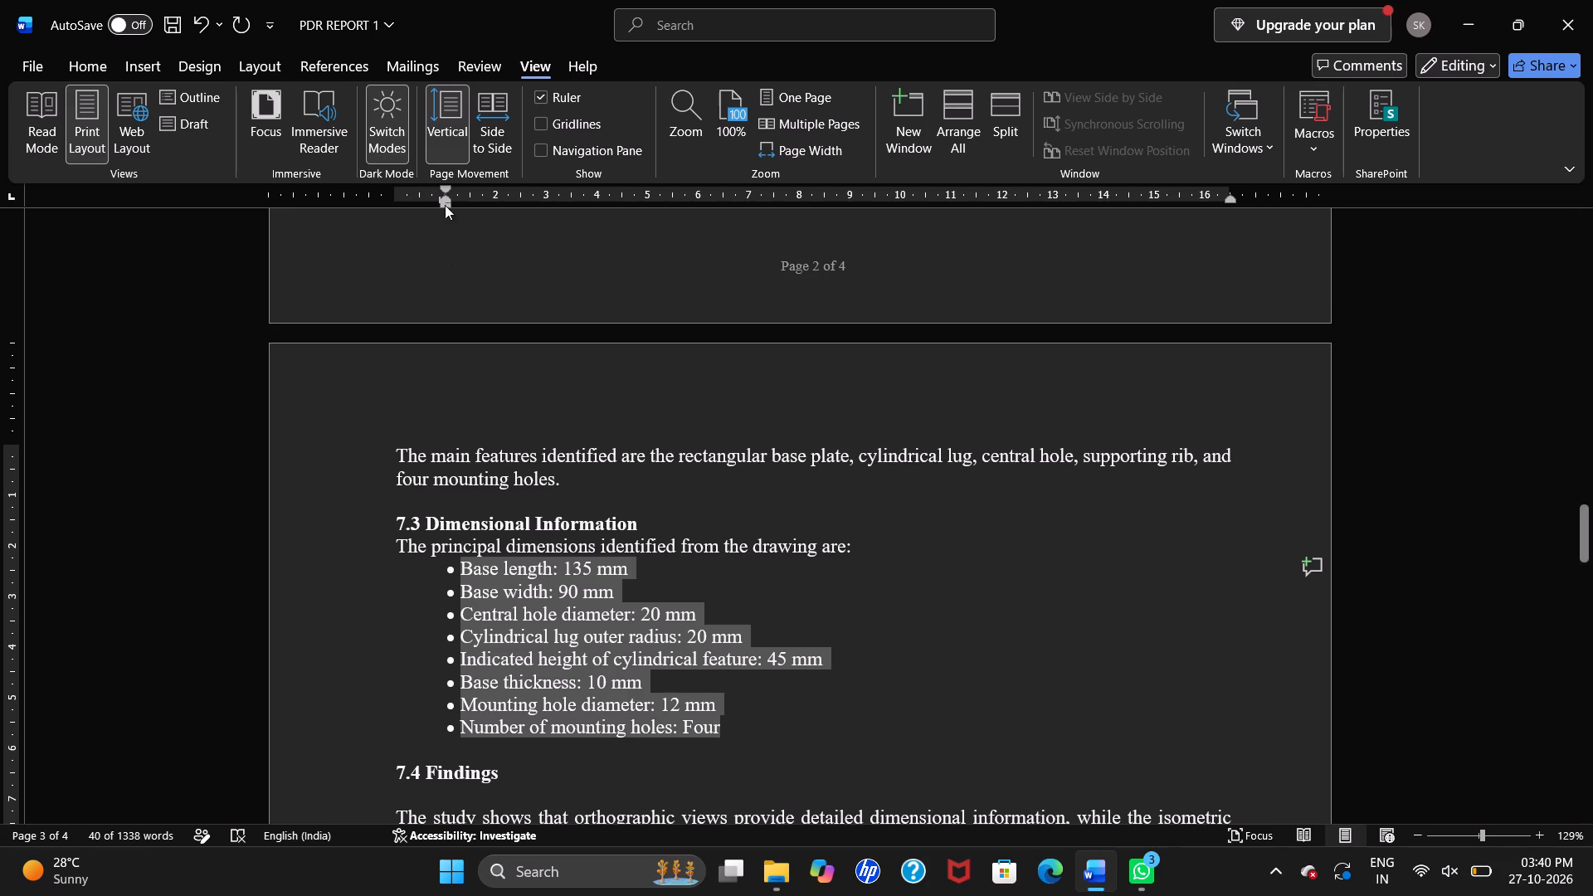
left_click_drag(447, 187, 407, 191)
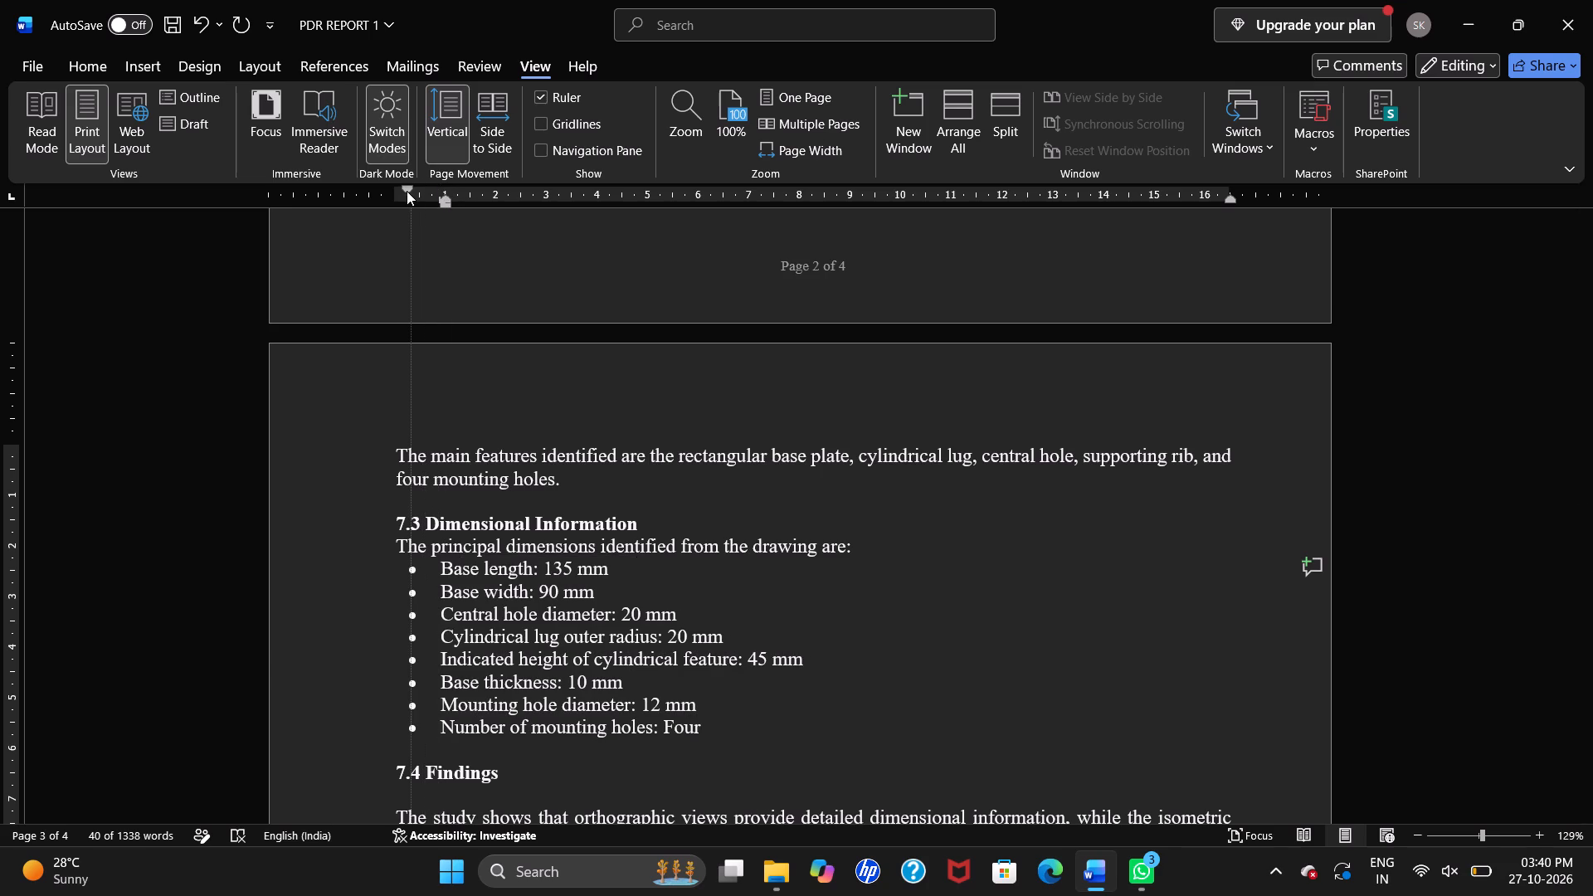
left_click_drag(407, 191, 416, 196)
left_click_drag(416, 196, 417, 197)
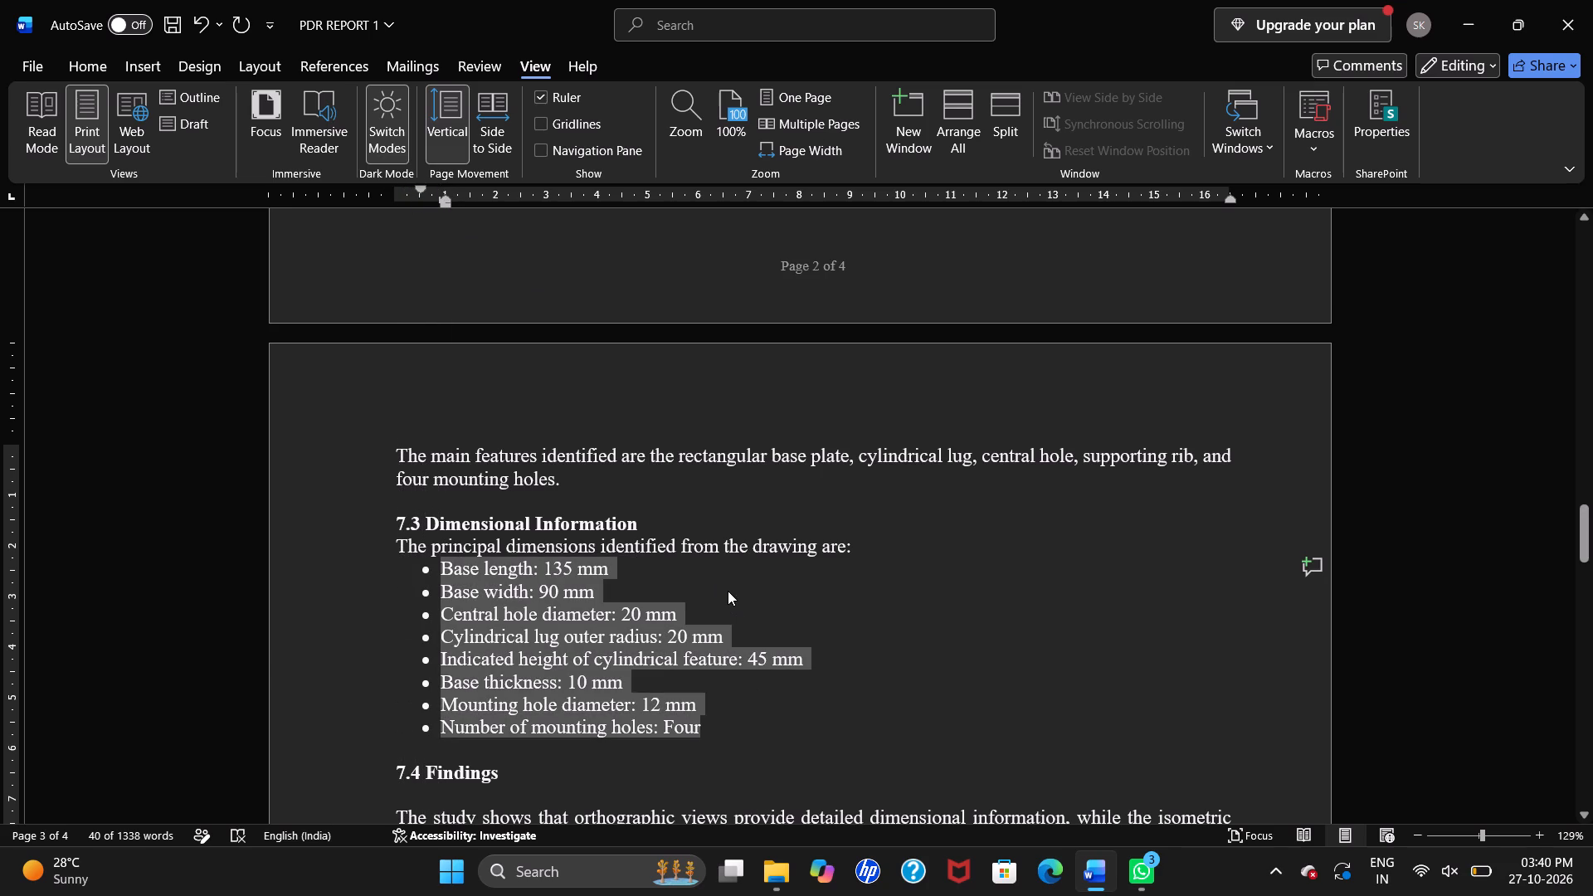
Undo the 7.3 list's indent changes until its text is at the left margin and its bullets hang outside it.
key("ctrl+z")
key("ctrl+z")
key("ctrl+z")
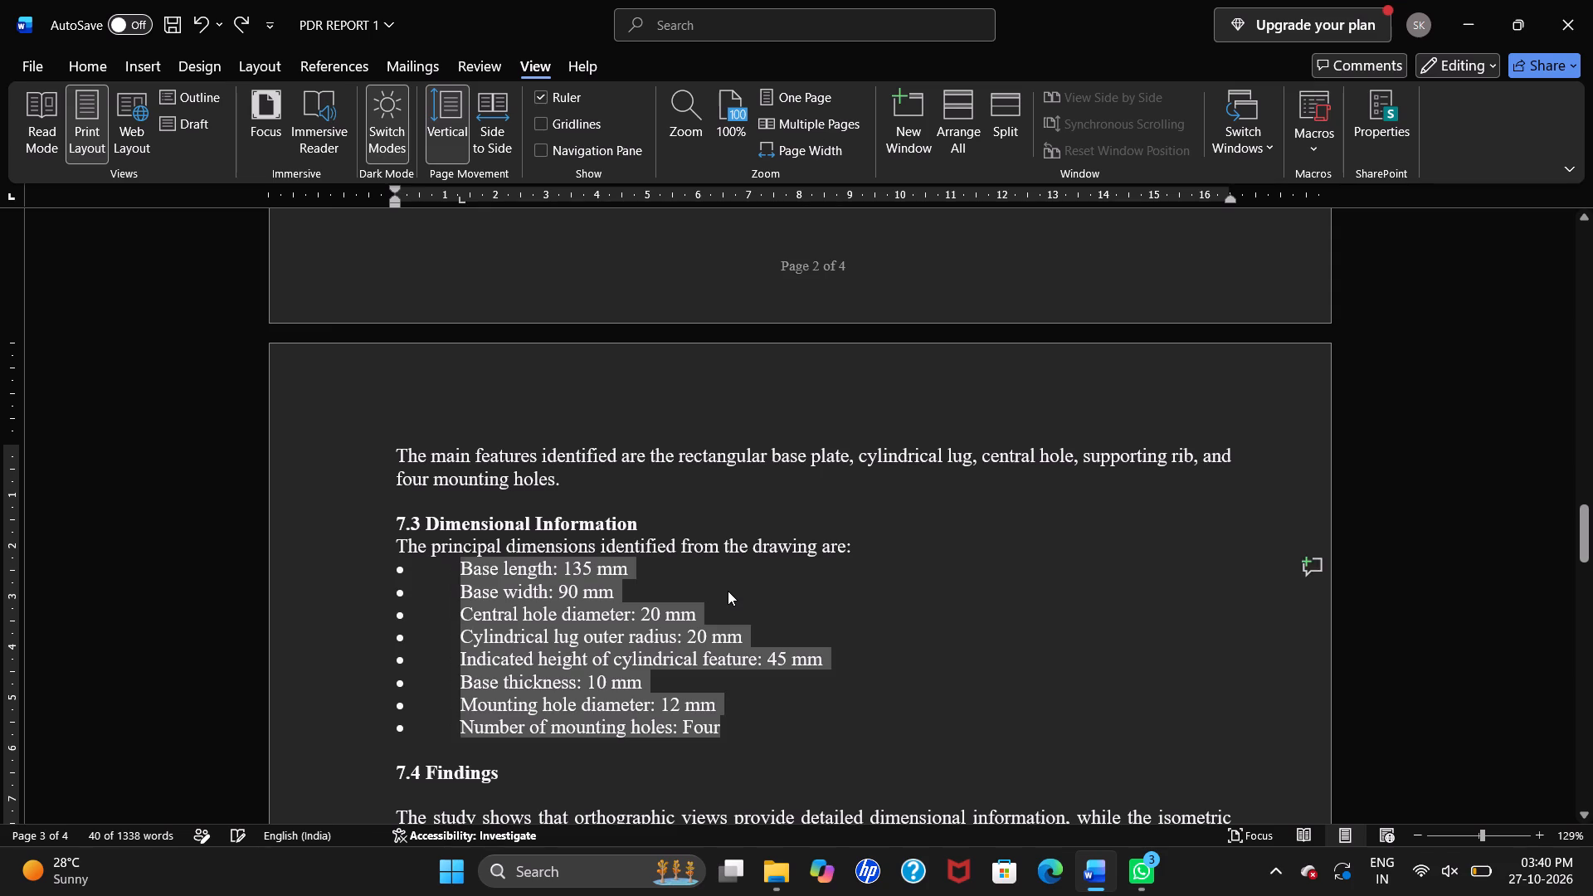
key("ctrl+z")
left_click(946, 681)
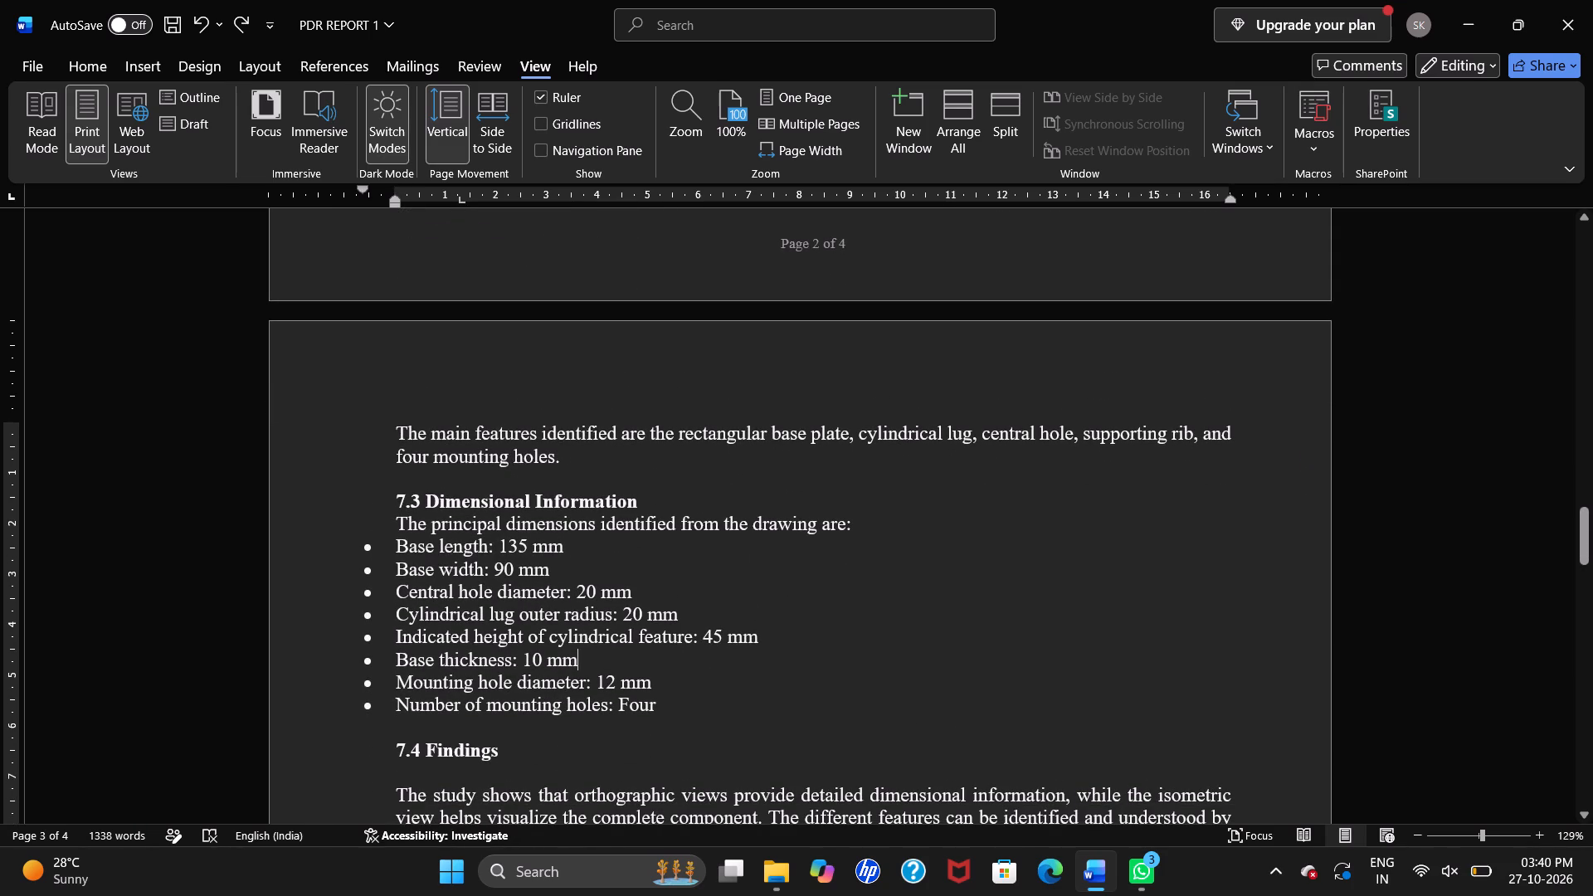
Indent the whole 7.3 Dimensional Information list so its bullets sit just inside the left margin and its text at about 0.75 cm.
left_click_drag(397, 543, 614, 706)
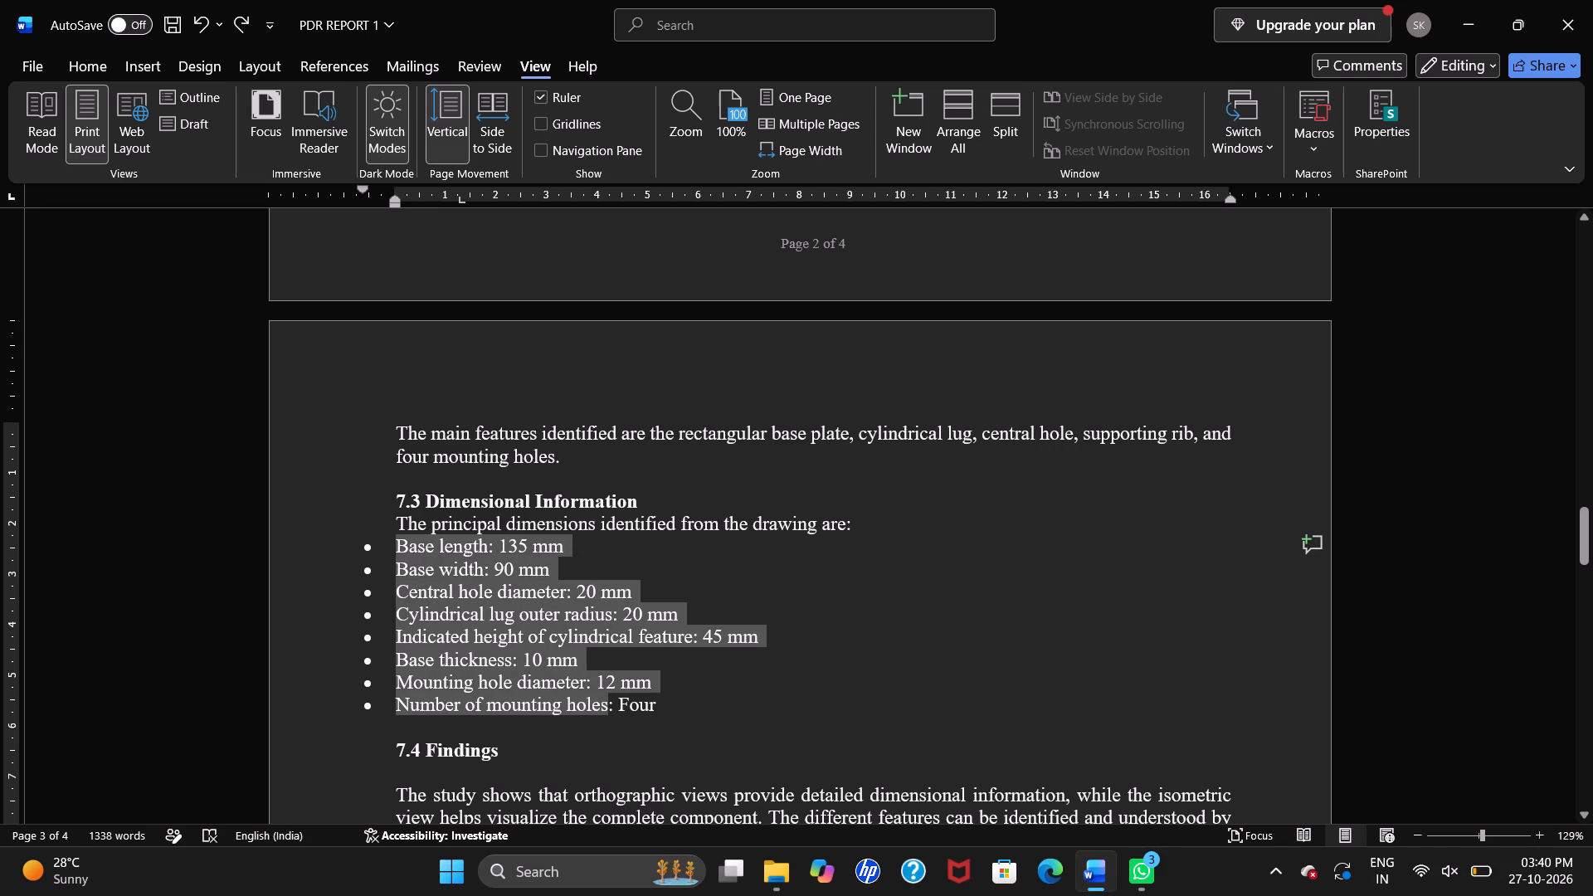
left_click_drag(614, 706, 646, 707)
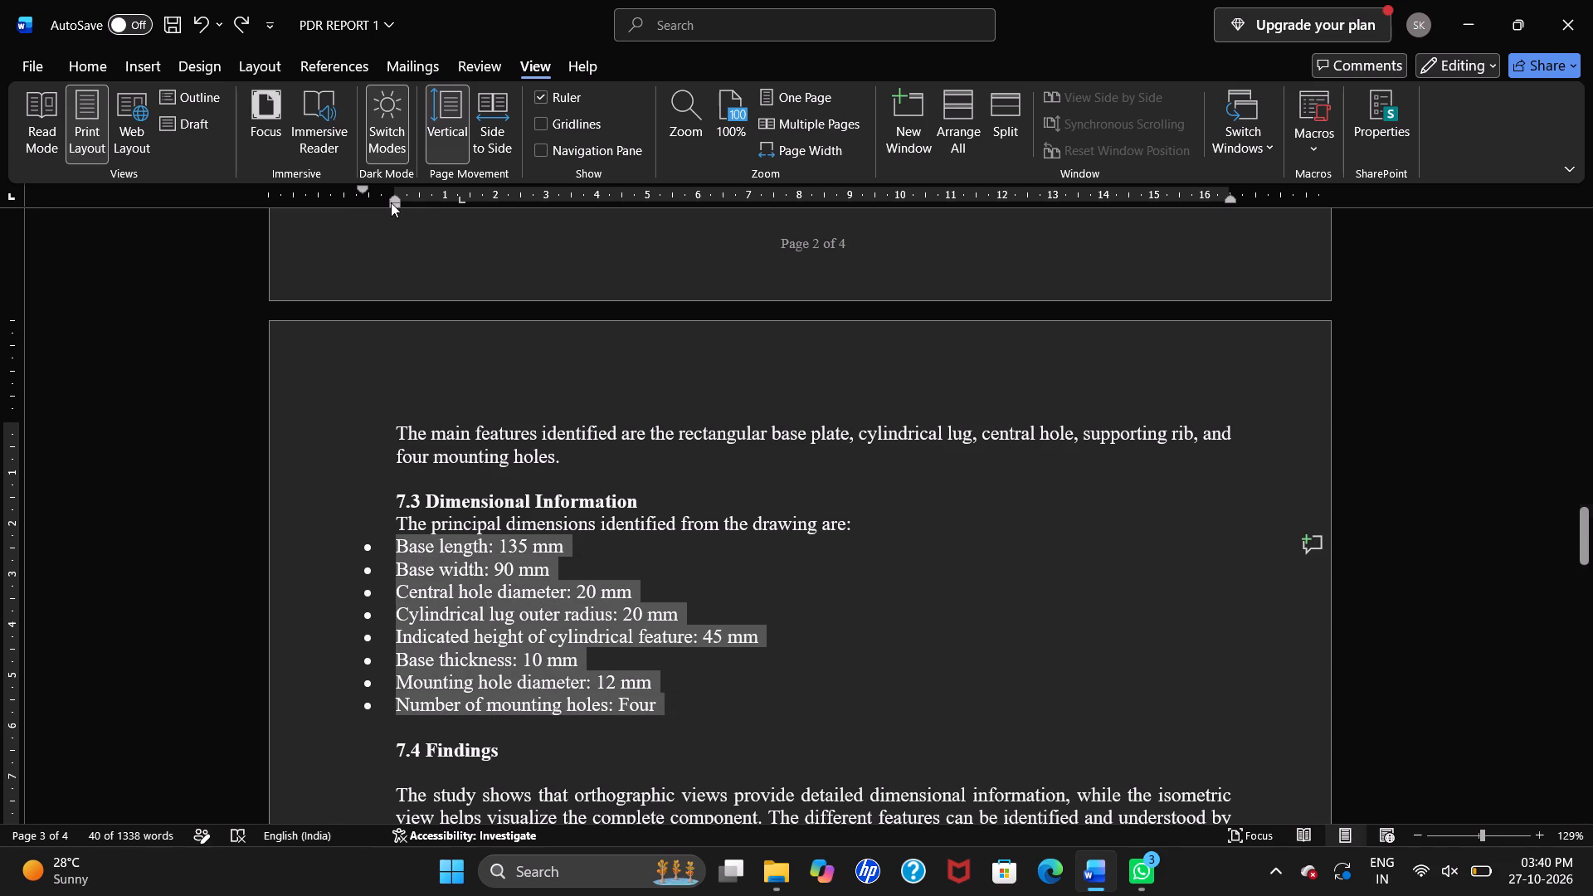
left_click_drag(392, 202, 420, 212)
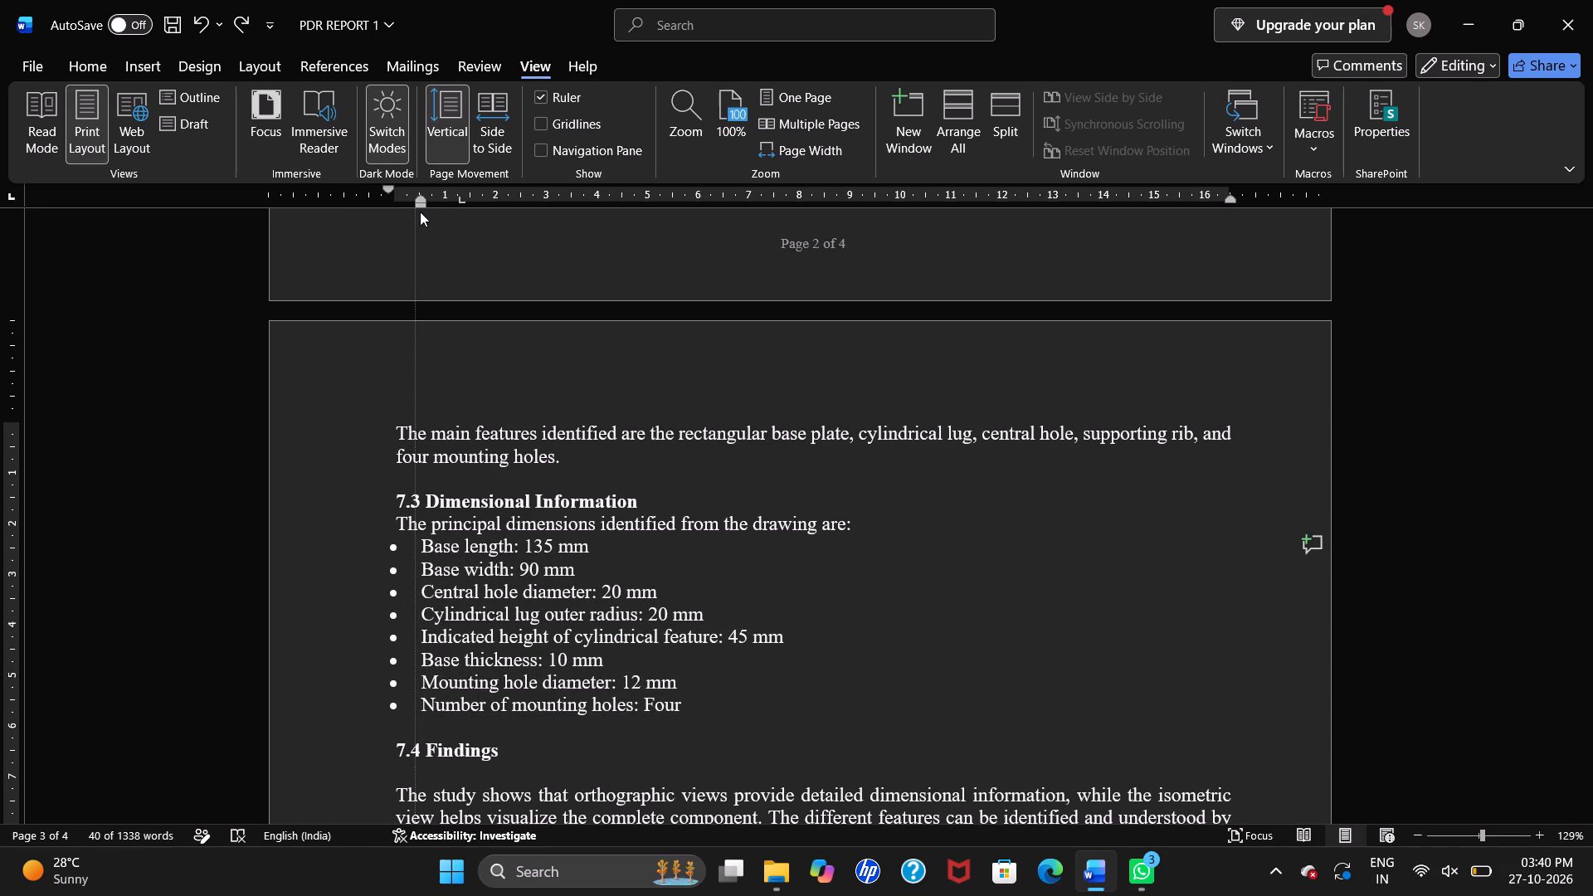
left_click_drag(420, 212, 430, 215)
left_click_drag(430, 215, 424, 216)
left_click(947, 611)
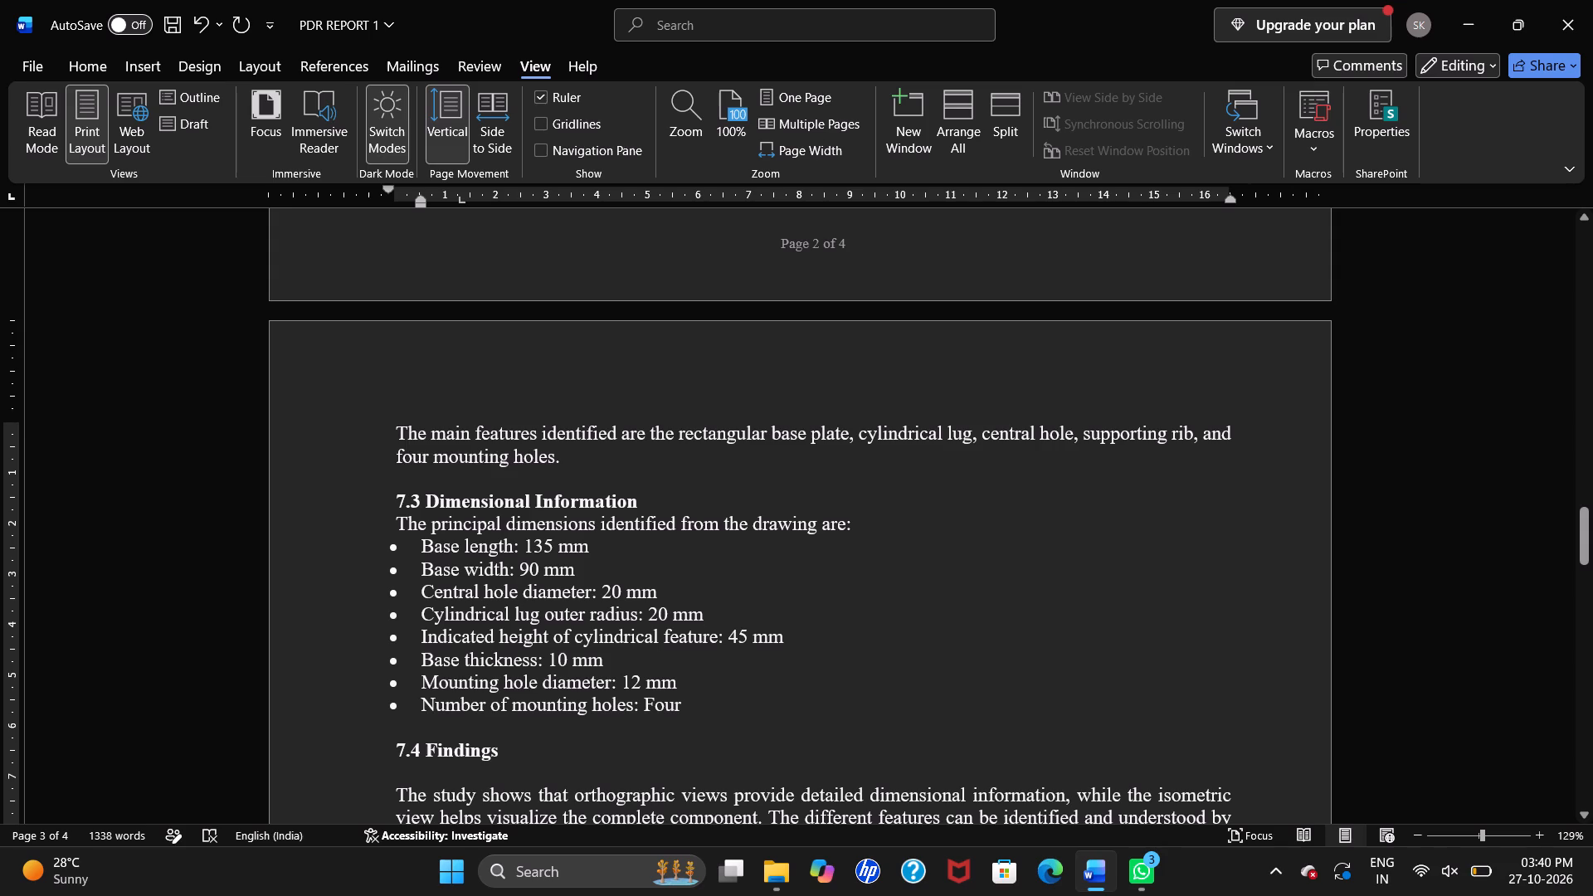
left_click_drag(421, 548, 638, 747)
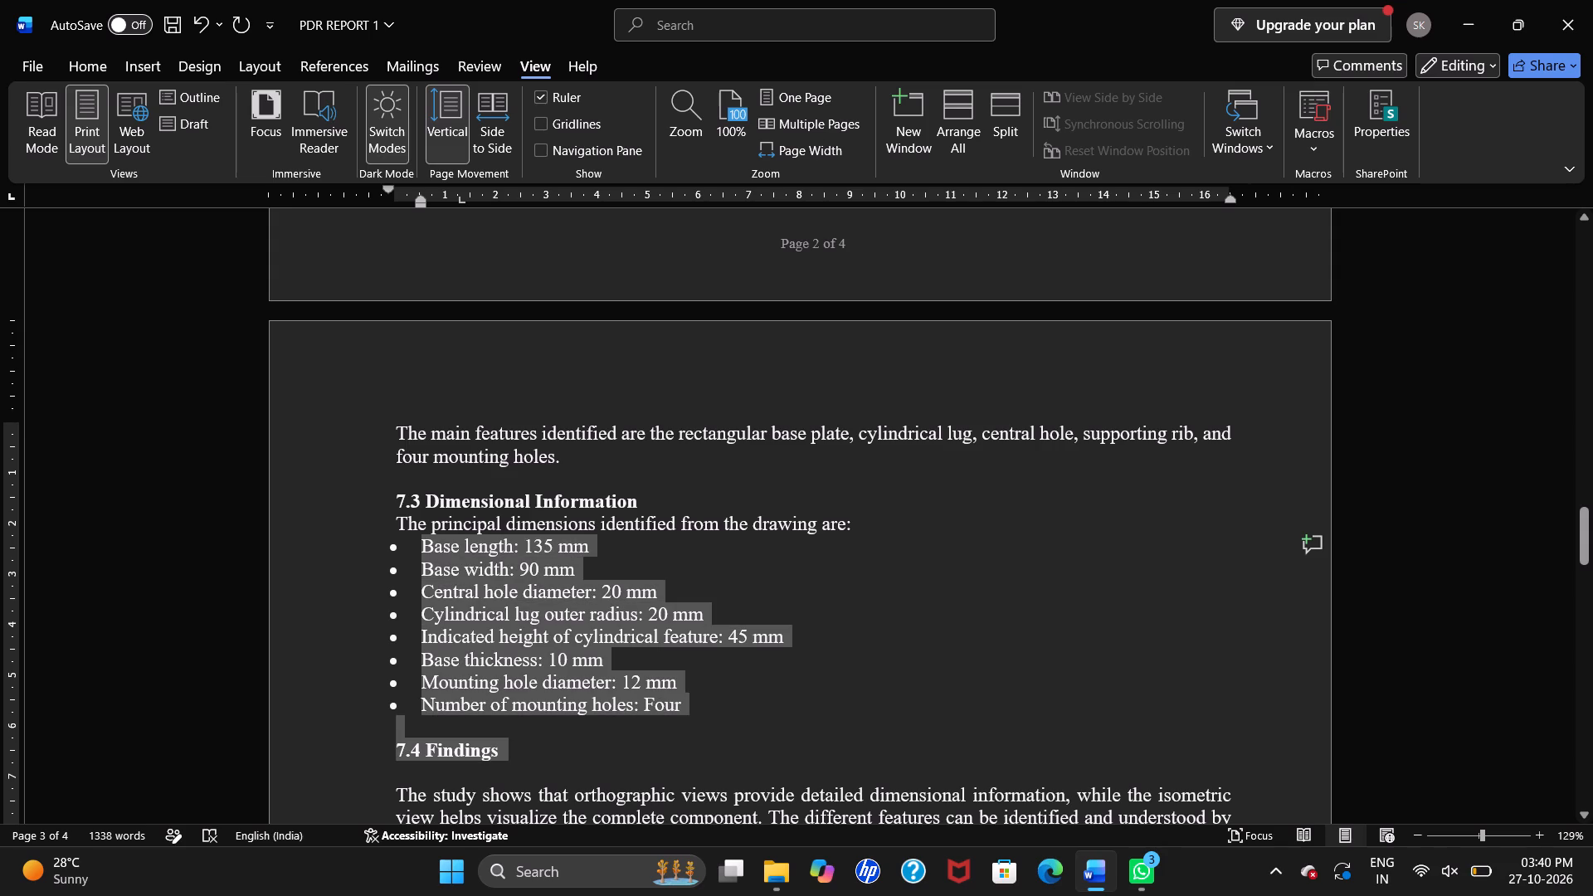
left_click_drag(638, 747, 680, 709)
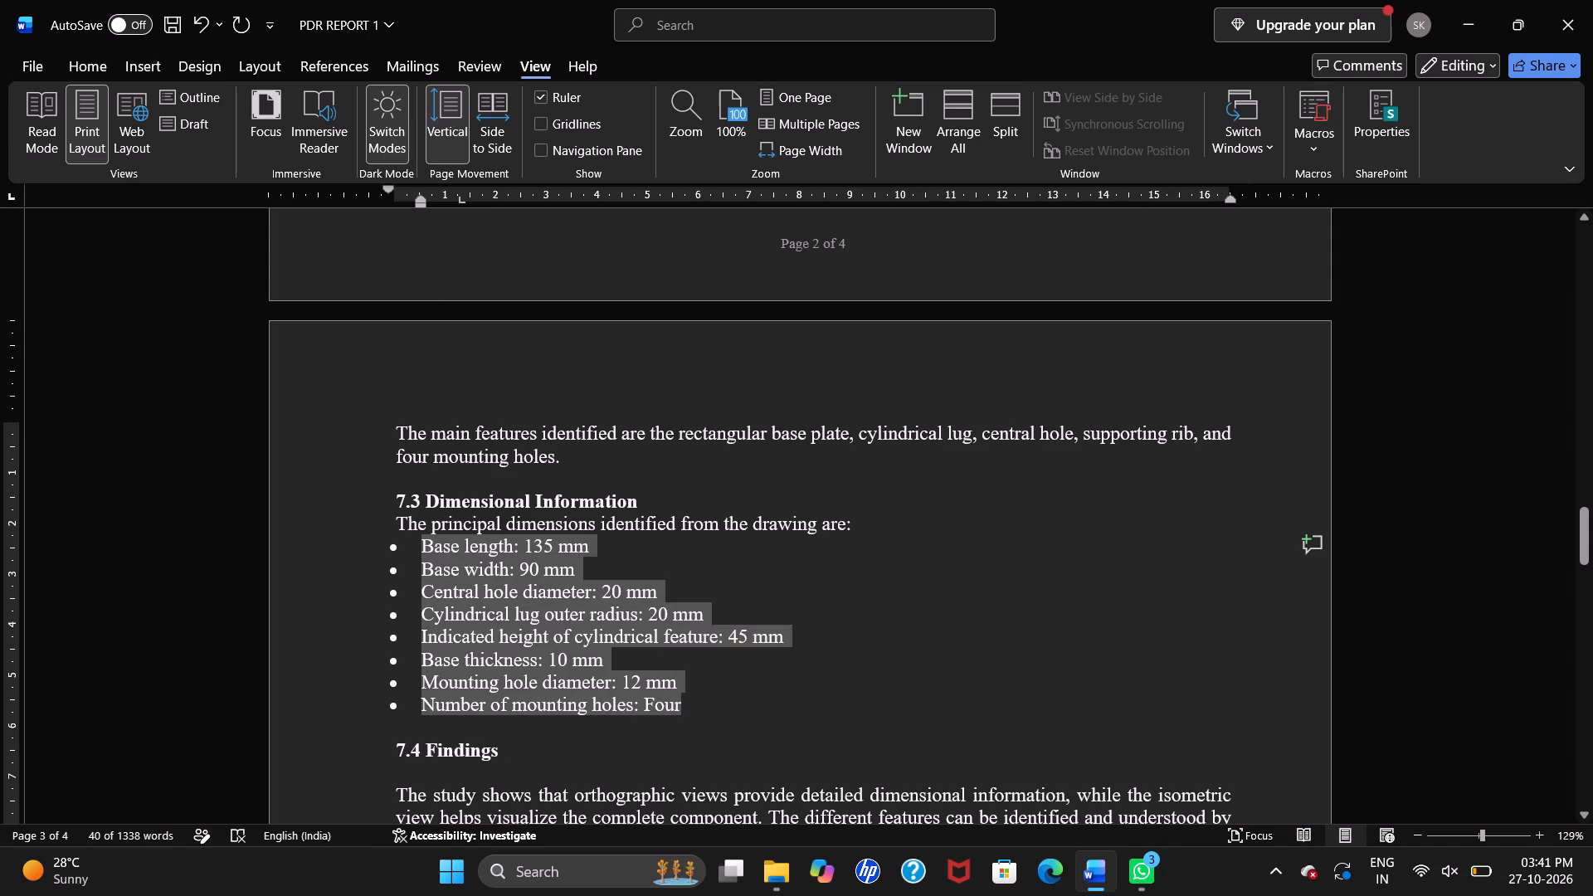
left_click_drag(420, 202, 431, 209)
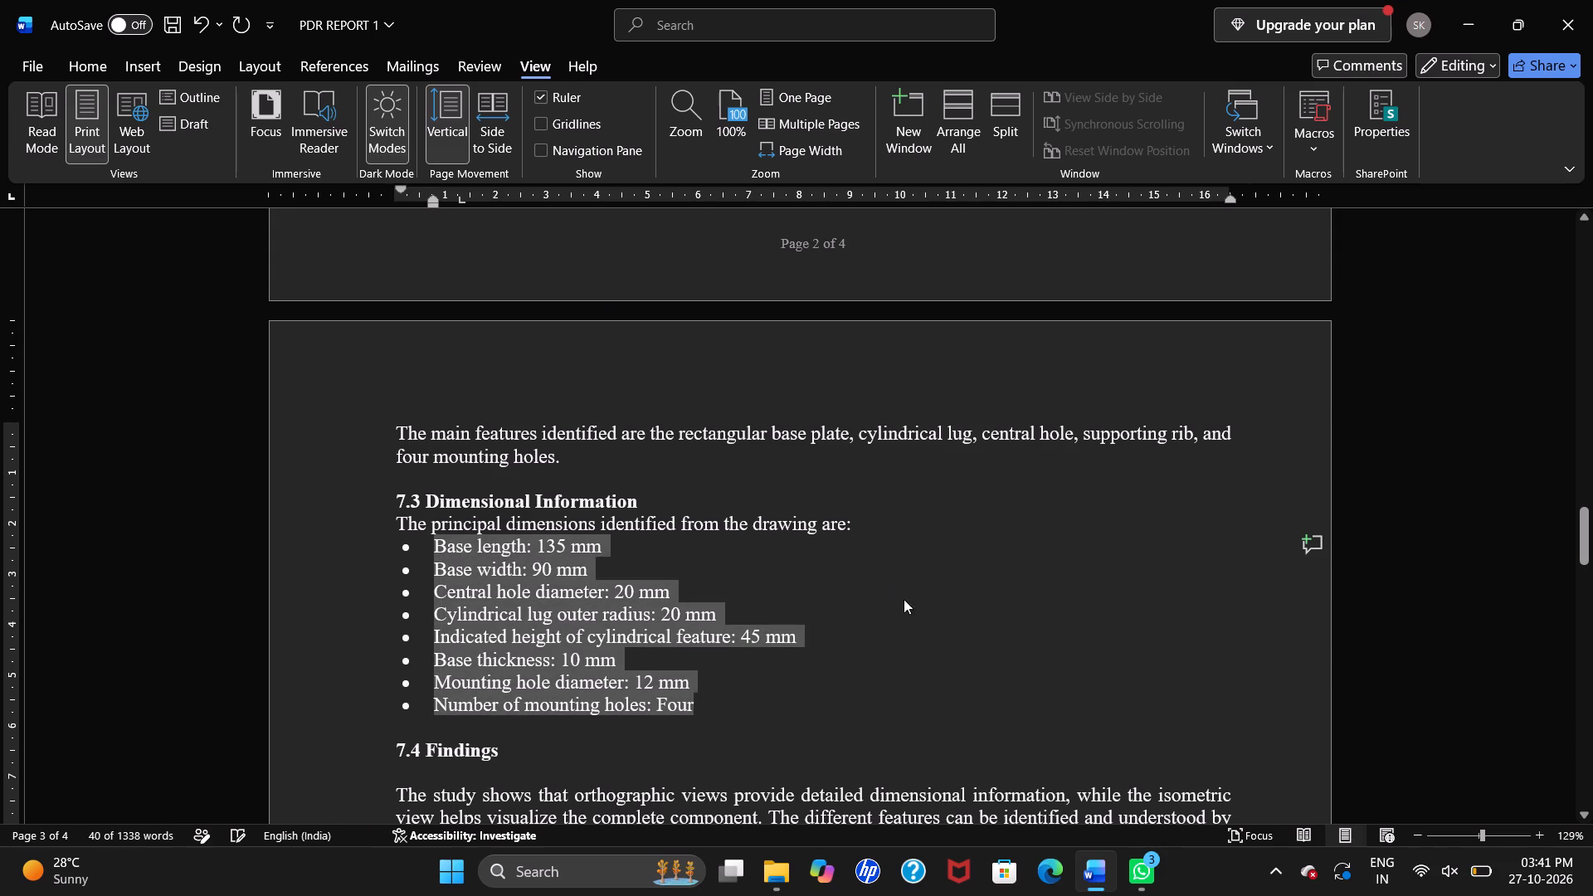
left_click(923, 625)
Cut the bracket's CAD model screenshot located between the 7.6 Limitations text and the 8.0 heading.
scroll(923, 625, "down", 1)
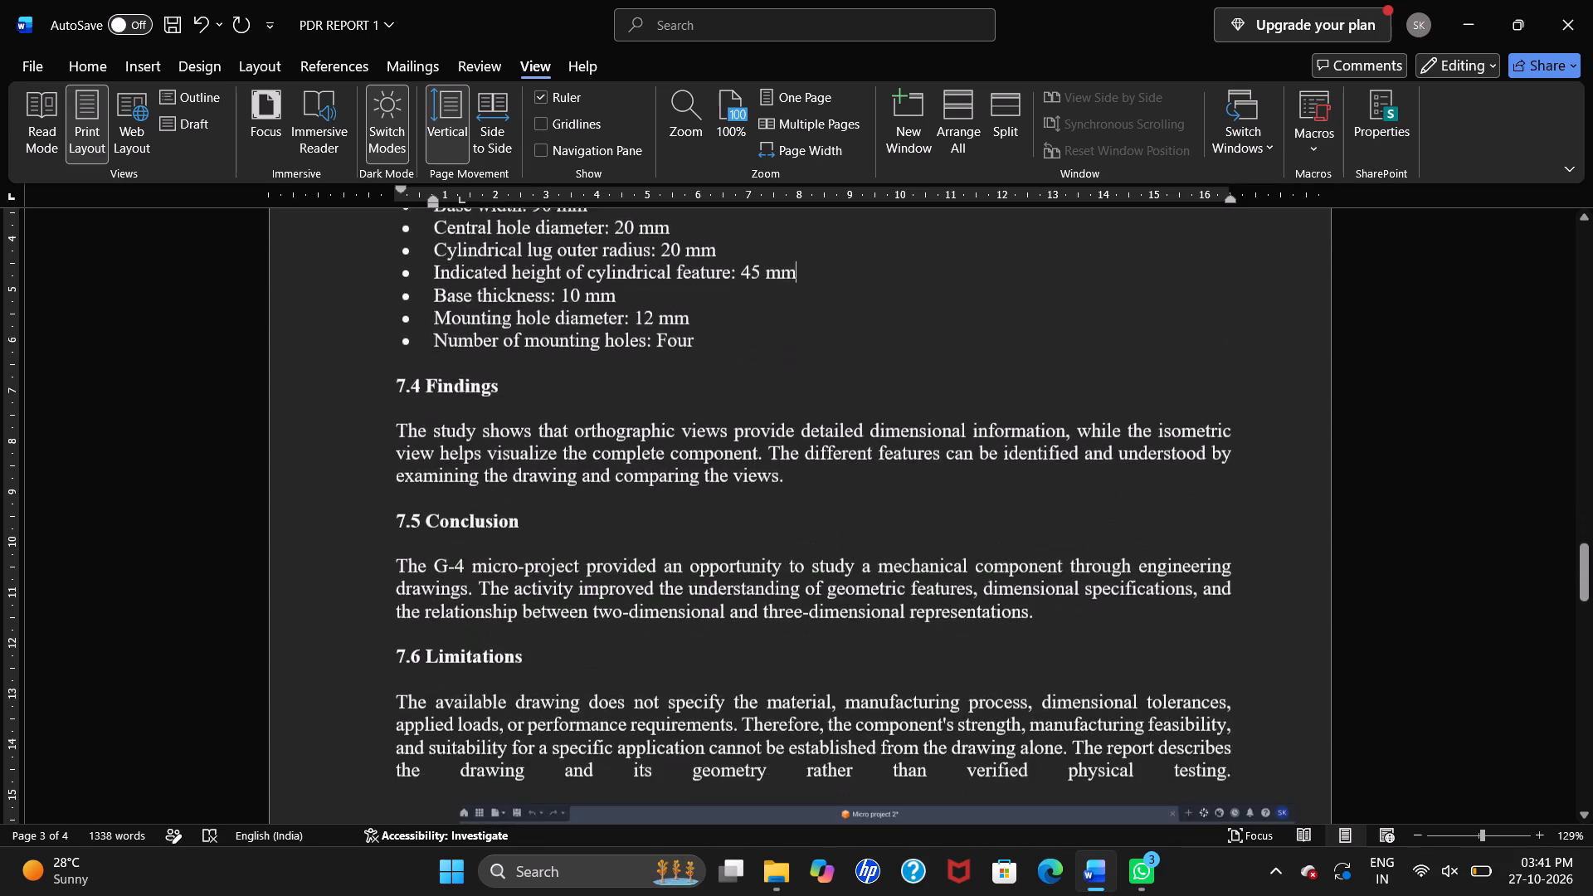
scroll(923, 625, "down", 1)
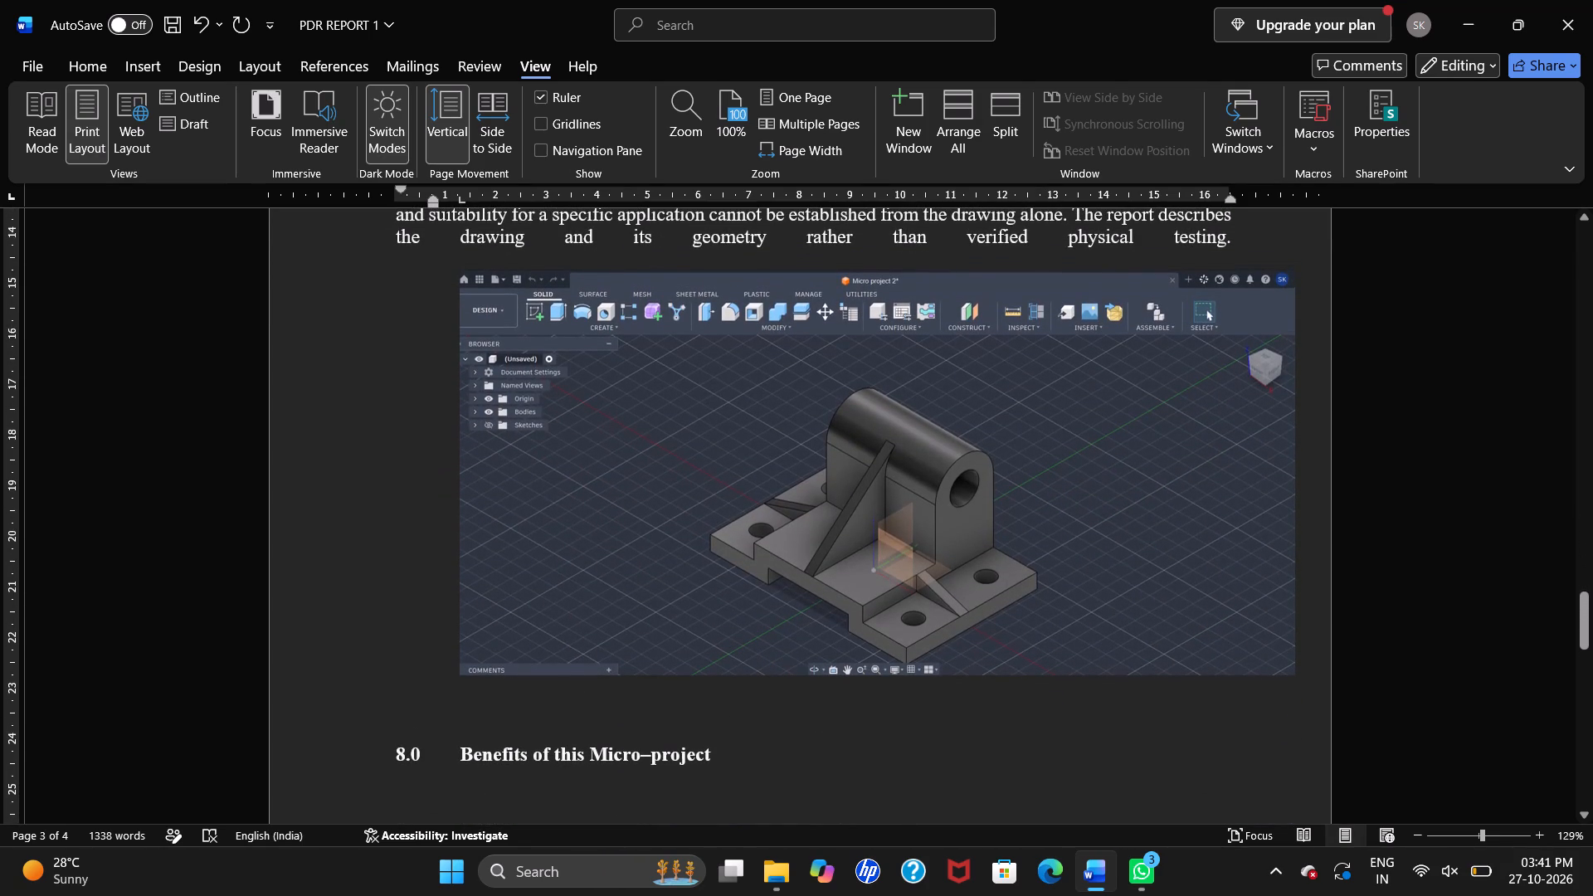
left_click(691, 442)
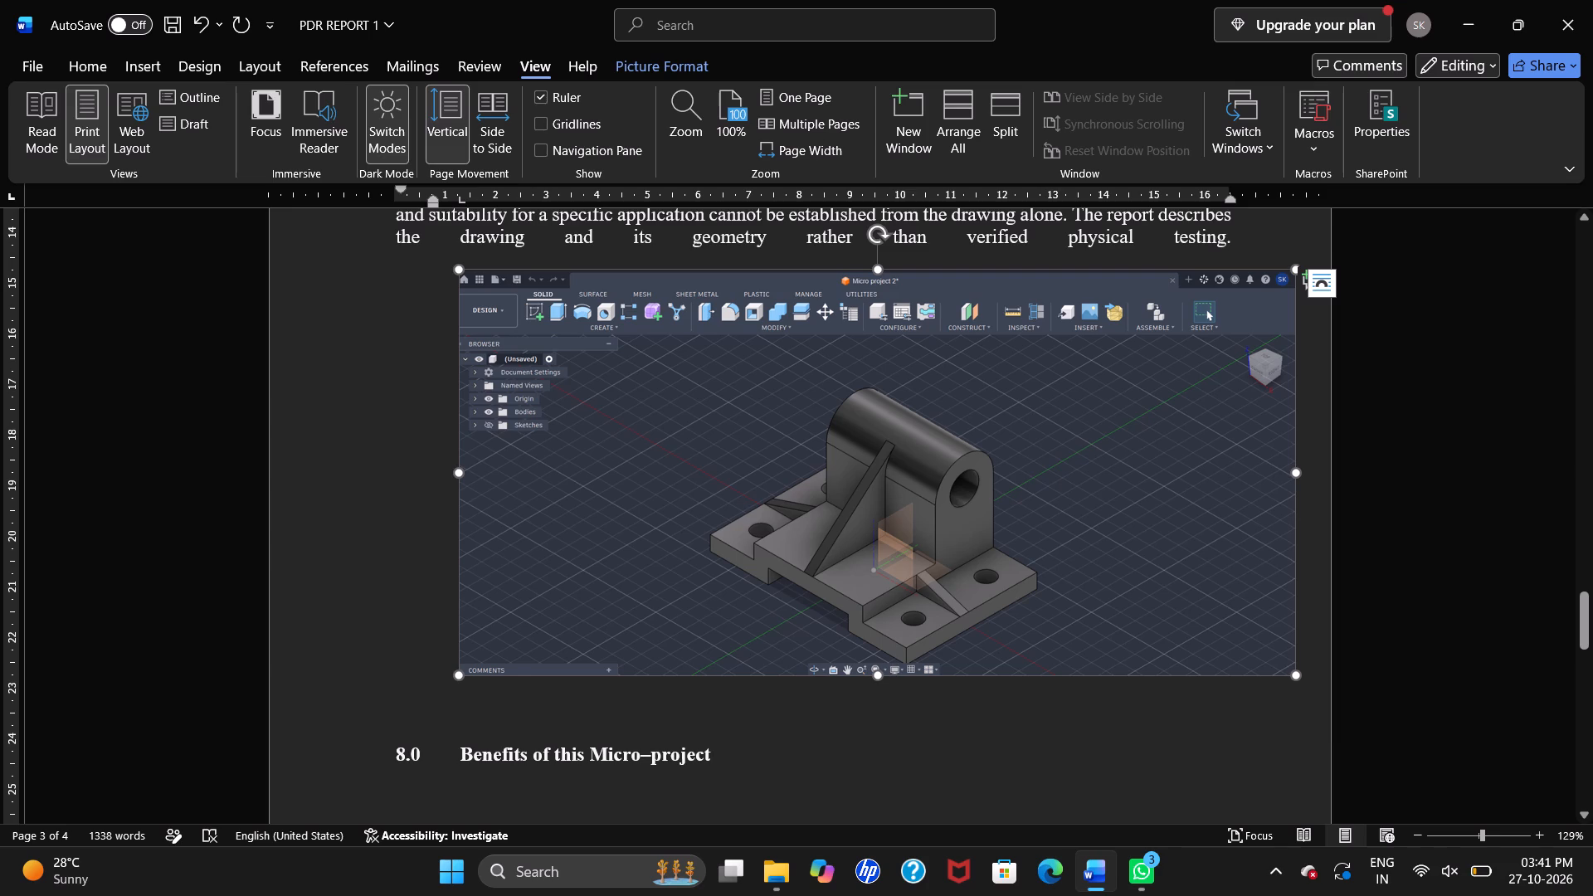
key("ctrl+x")
Start the 7.6 Limitations sentence "The report describes the drawing" on its own line, keeping one space between "report" and "describes".
scroll(624, 306, "up", 1)
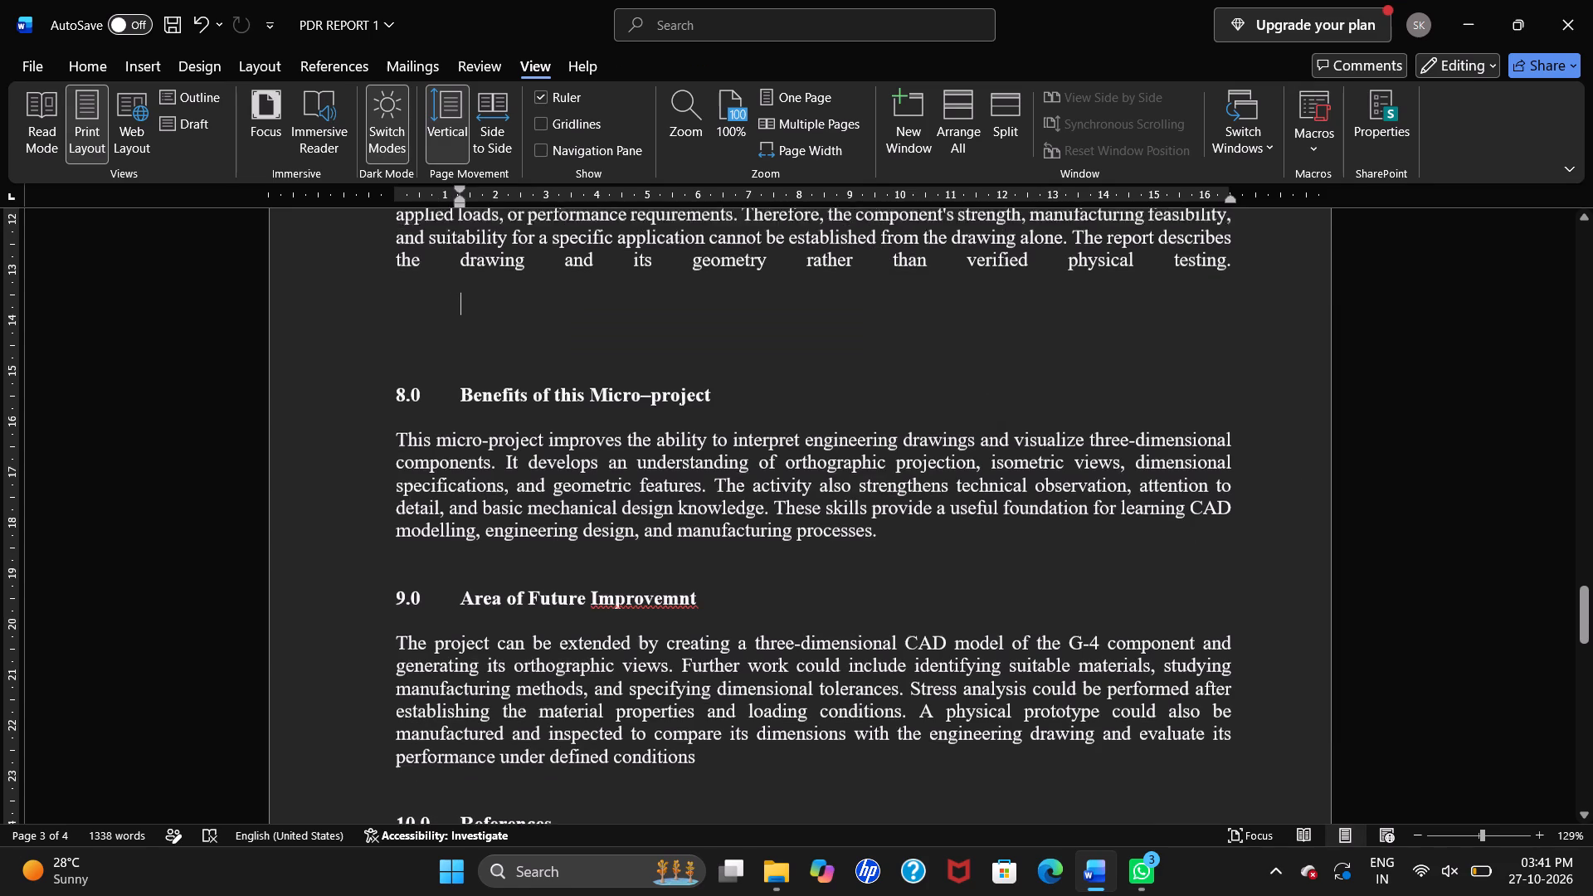
scroll(624, 306, "up", 1)
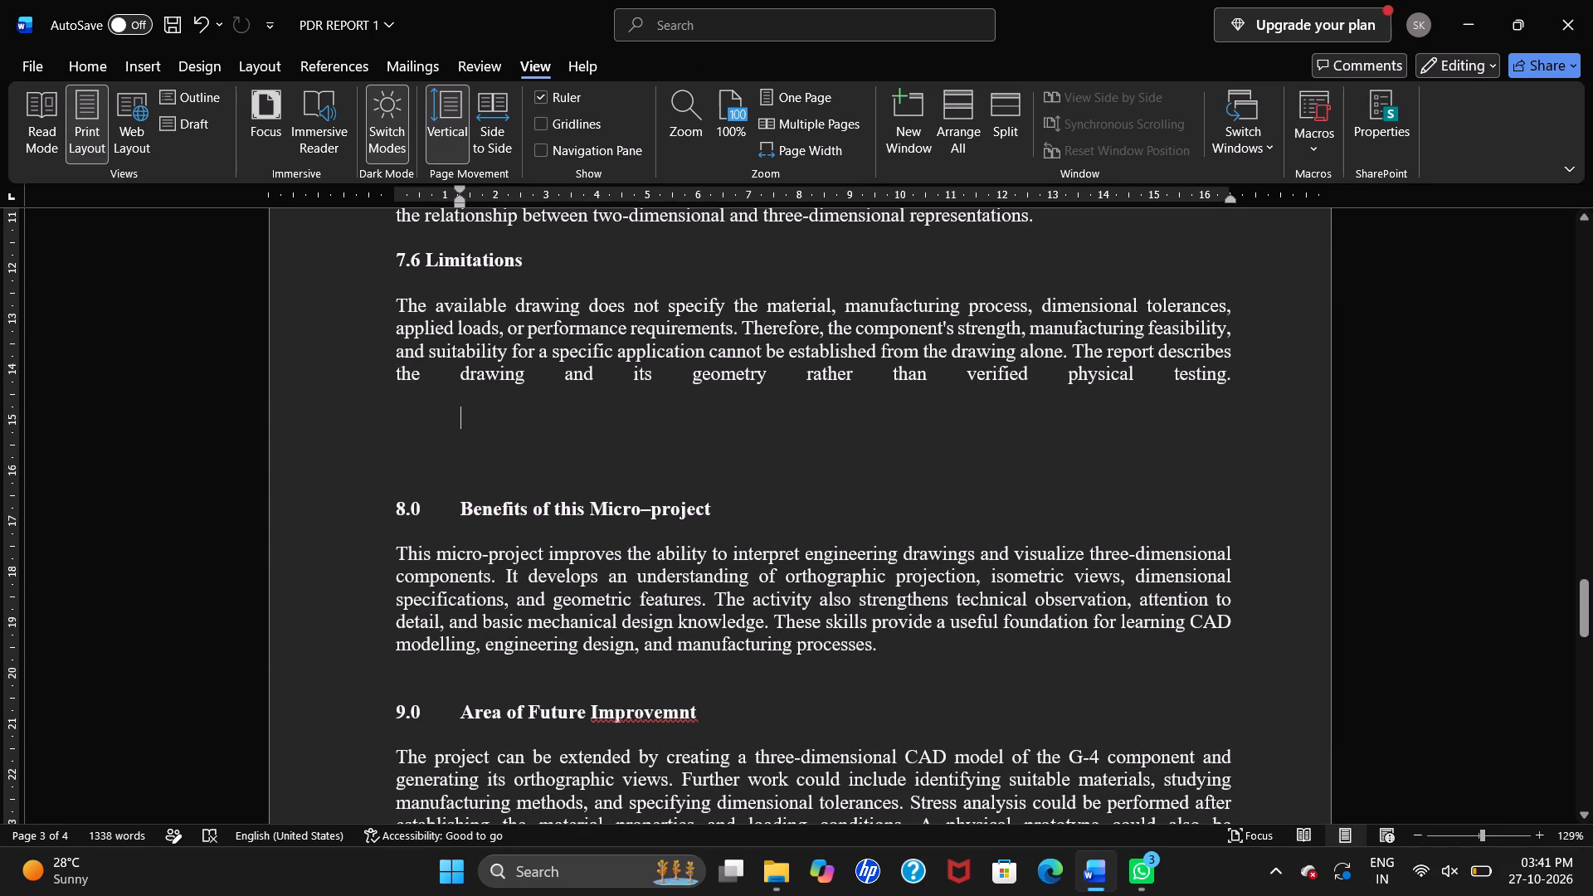
left_click(1071, 348)
key("shift+Return")
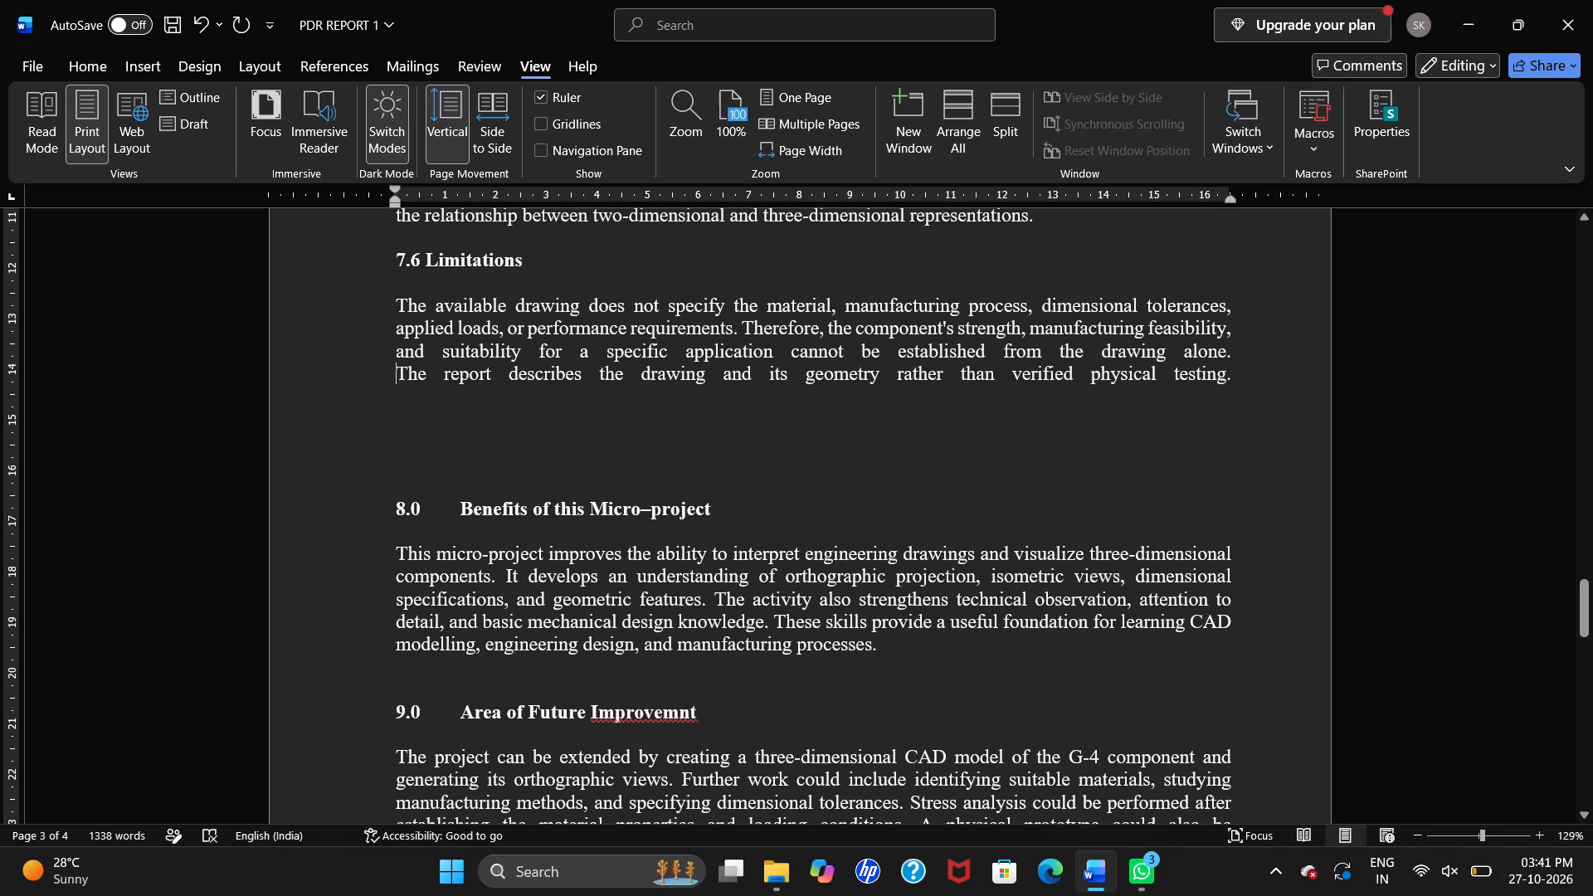
left_click(508, 375)
key("BackSpace")
key("space")
key("BackSpace")
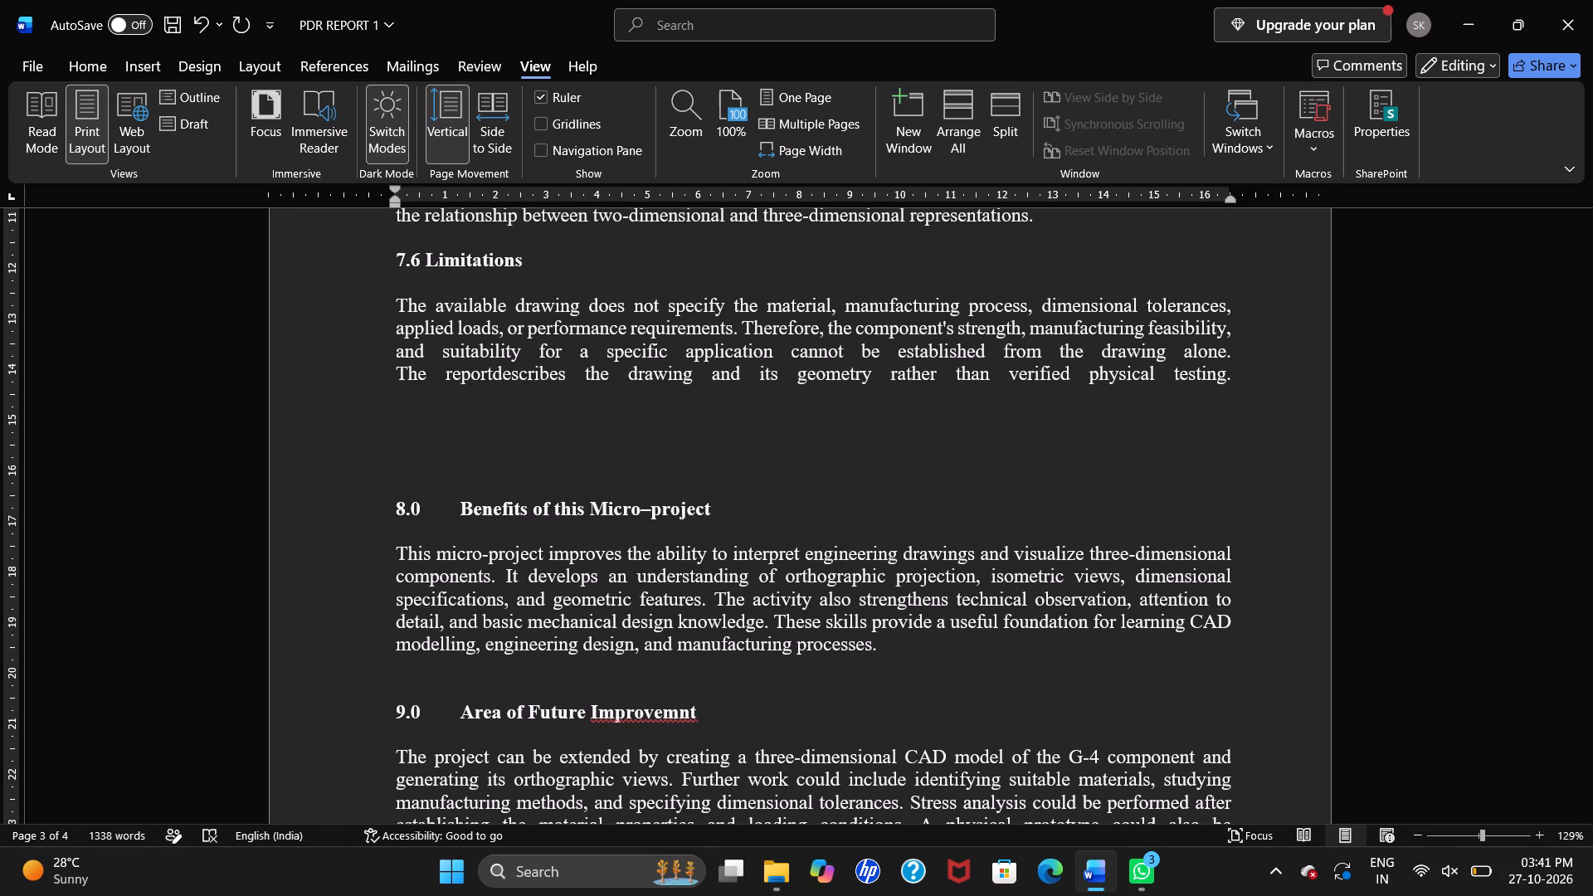
key("space")
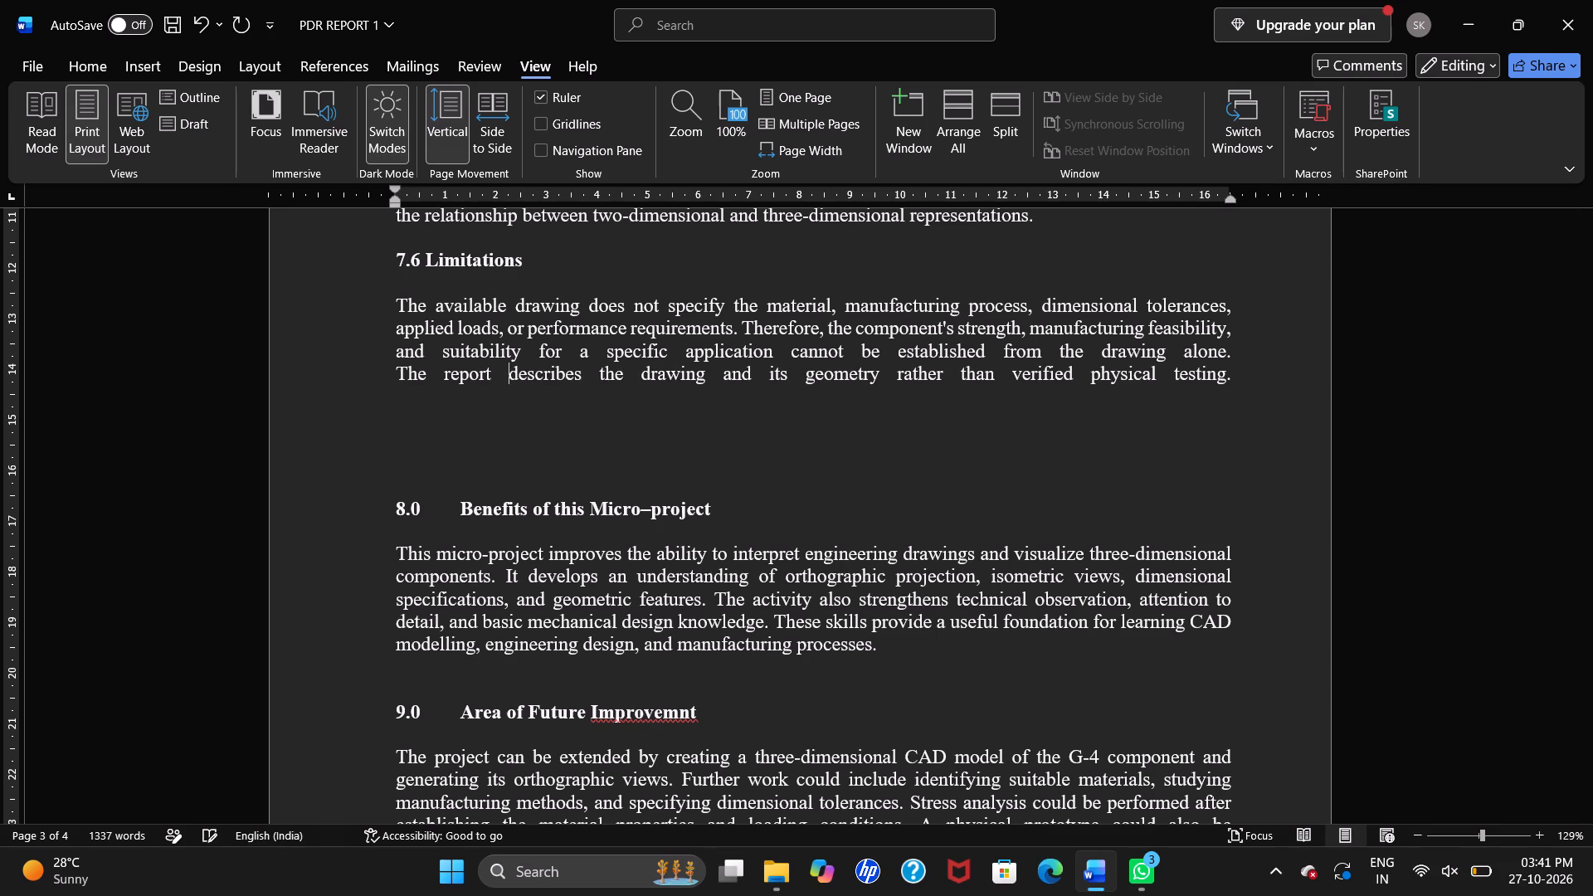
Paste the cut bracket screenshot at the left margin in a new paragraph after the 7.6 Limitations text.
left_click(1250, 382)
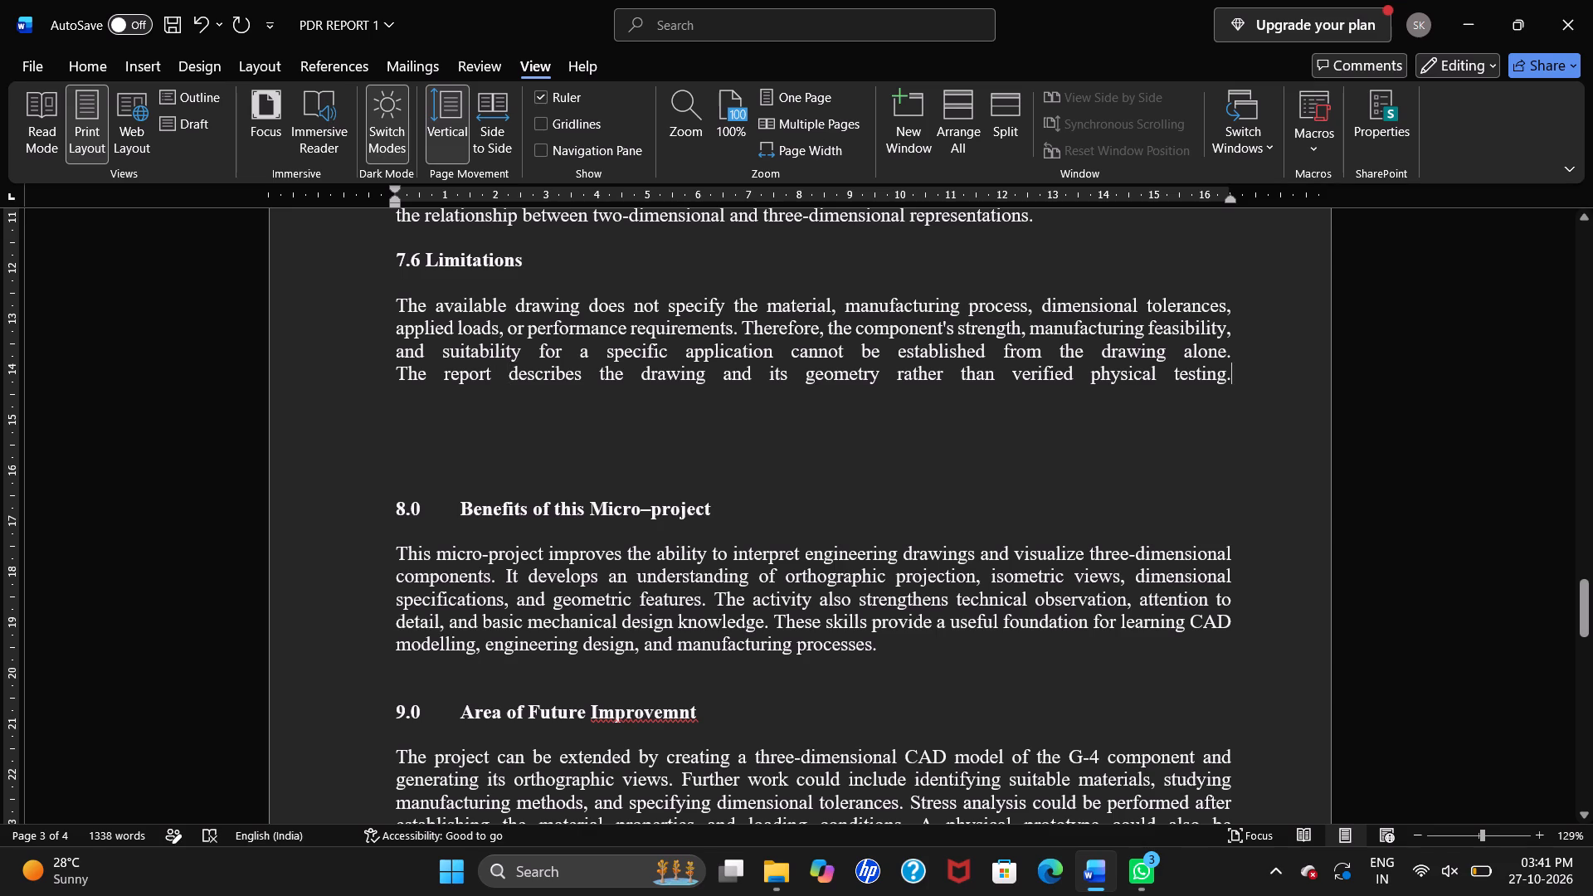
key("shift+Return")
key("Return")
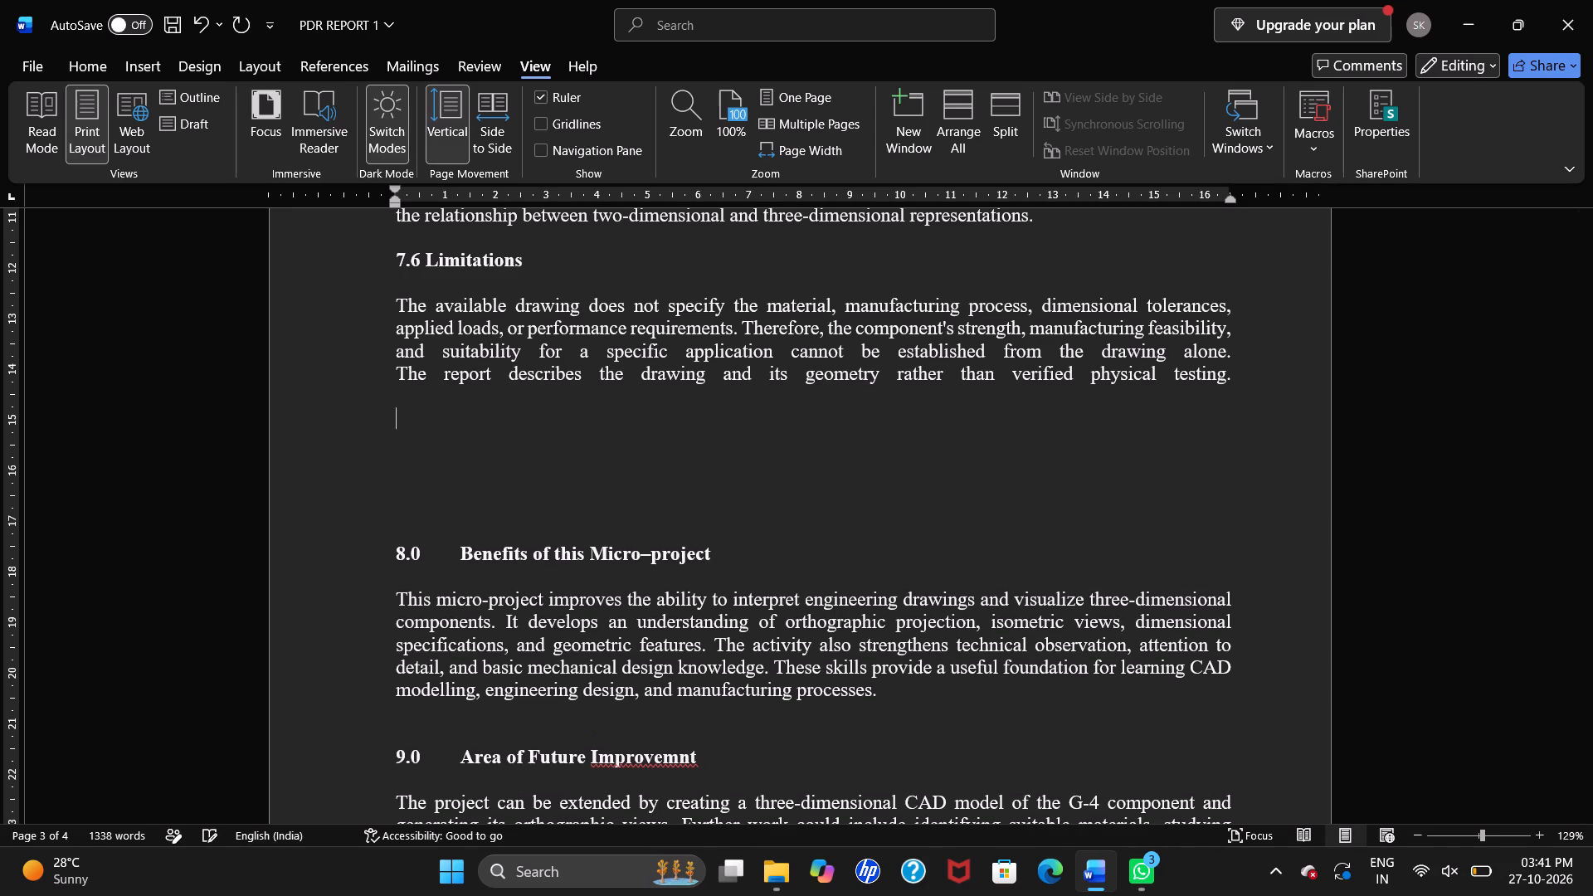
key("ctrl+v")
Insert a blank paragraph before the 8.0 Benefits of this Micro–project heading so the section starts on page 4.
scroll(1080, 410, "down", 1)
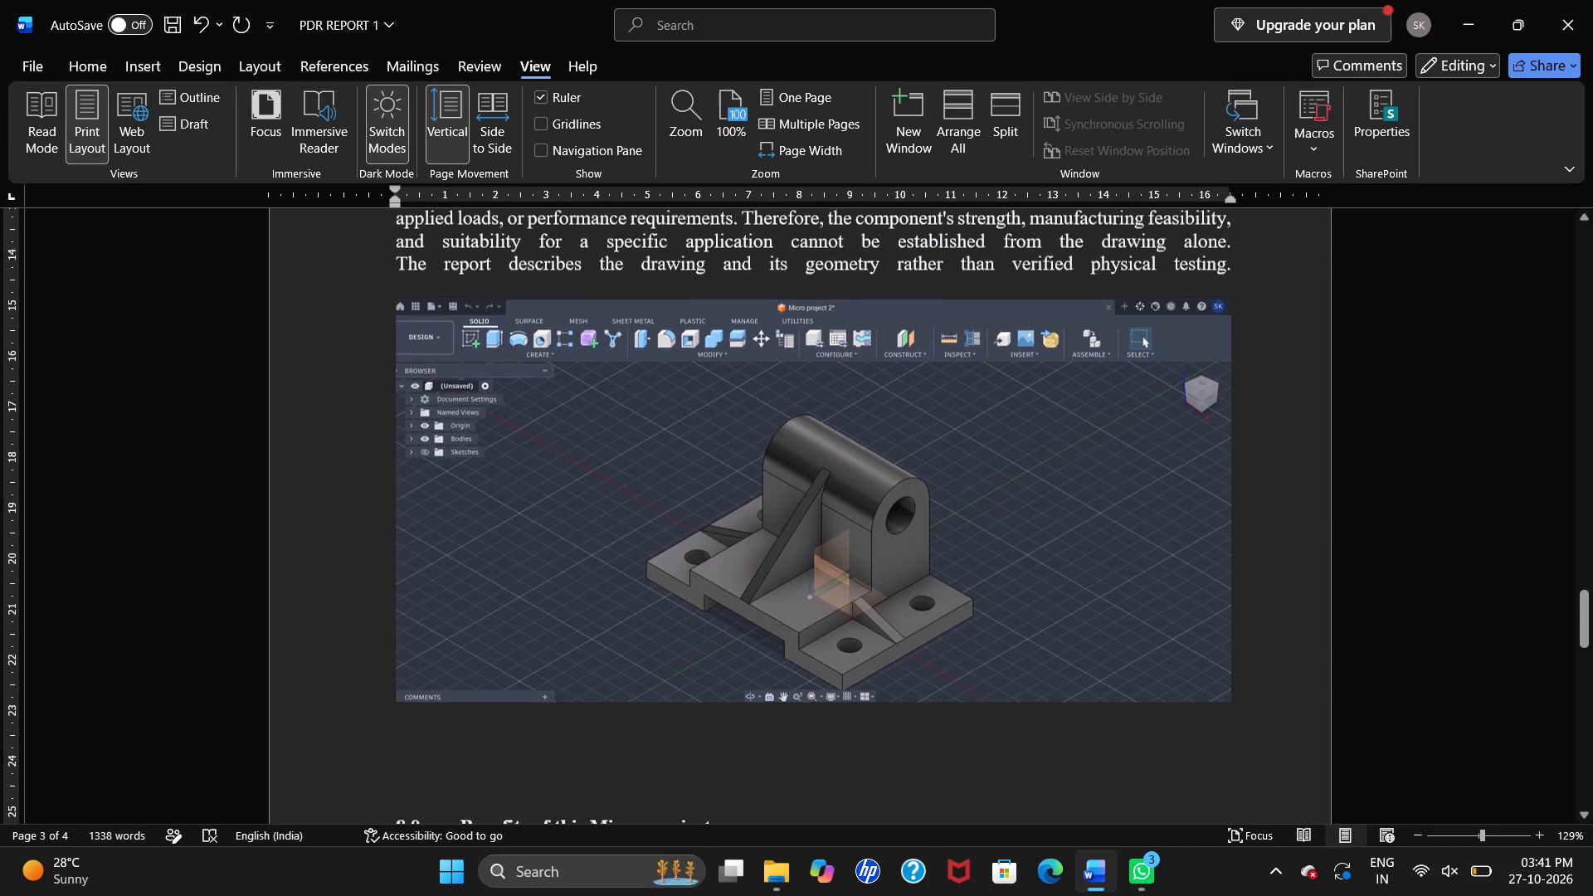
scroll(1086, 481, "down", 1)
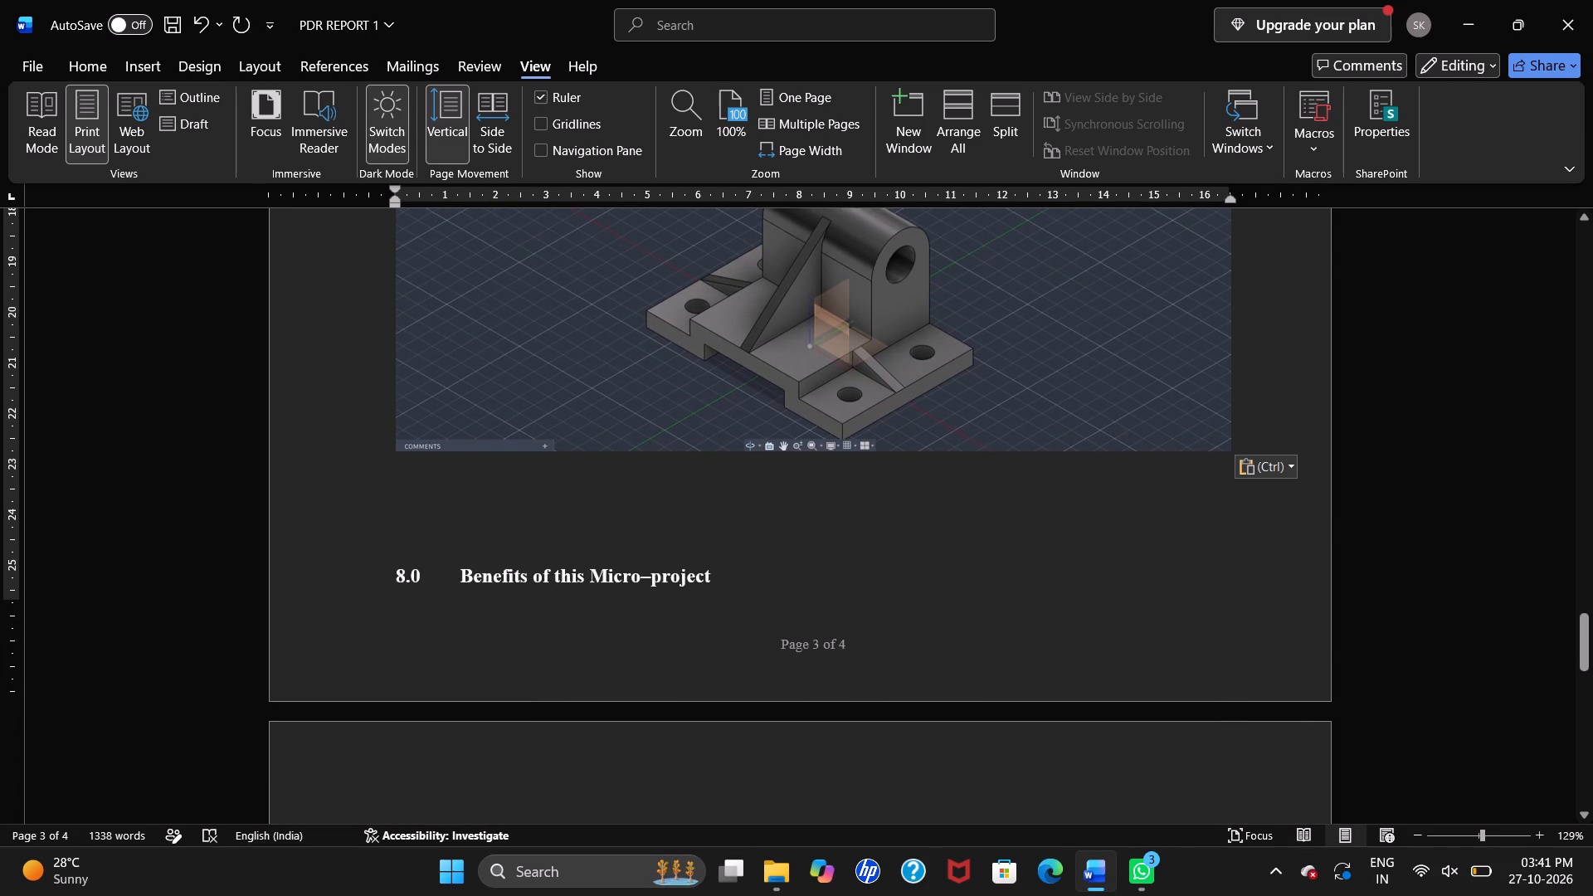
left_click(394, 571)
key("Return")
Review the report's layout from the 8.0 Benefits section back up to the course details and team list on page 1.
scroll(548, 626, "down", 1)
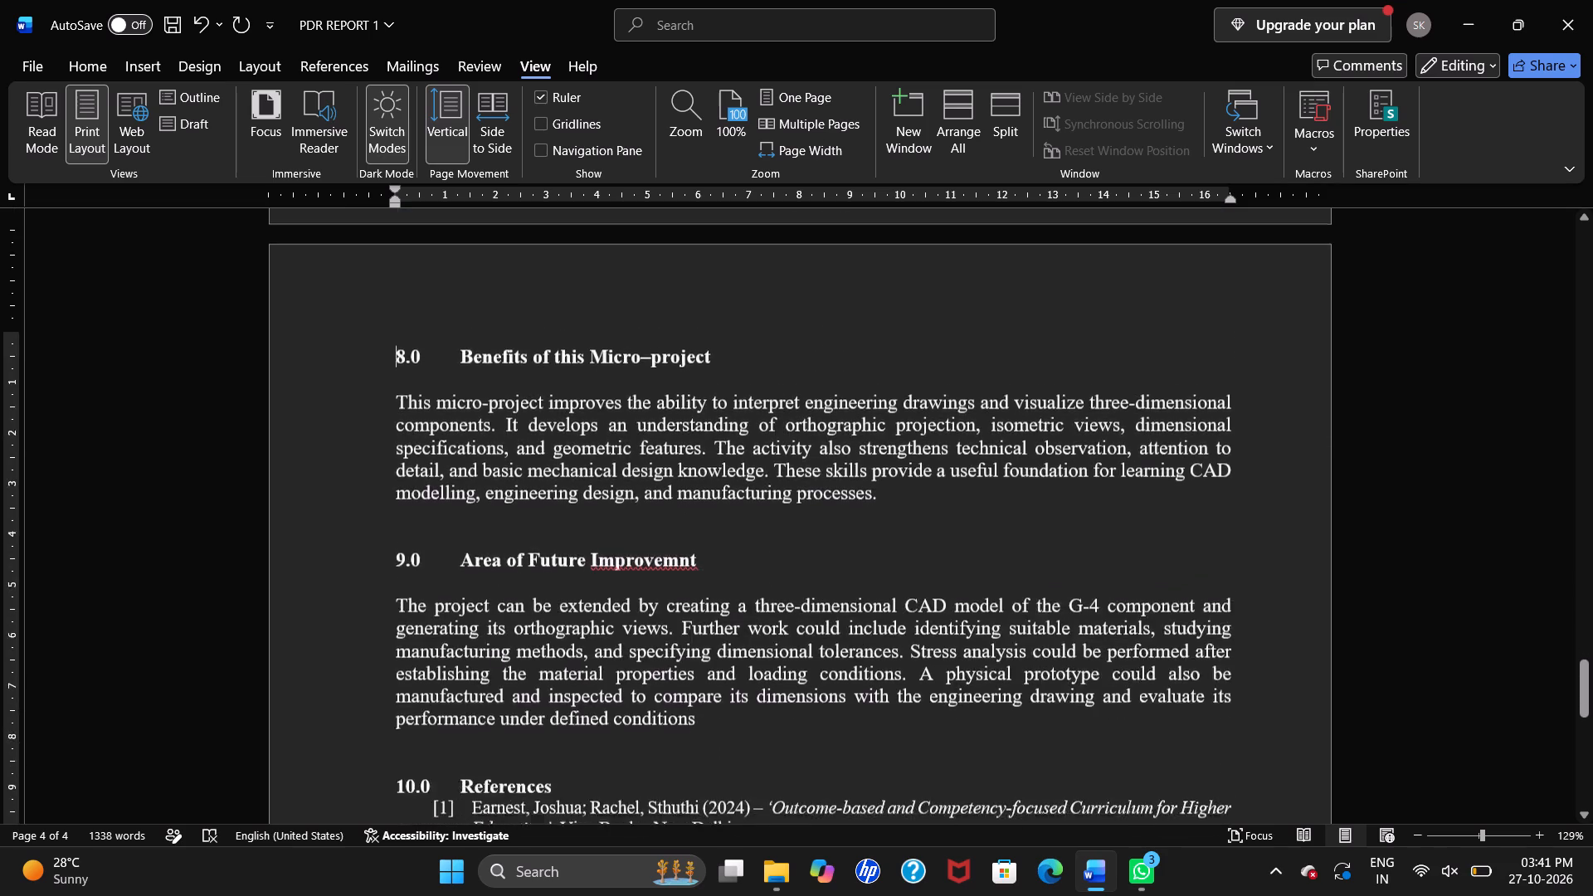
scroll(548, 626, "down", 1)
scroll(548, 626, "up", 2)
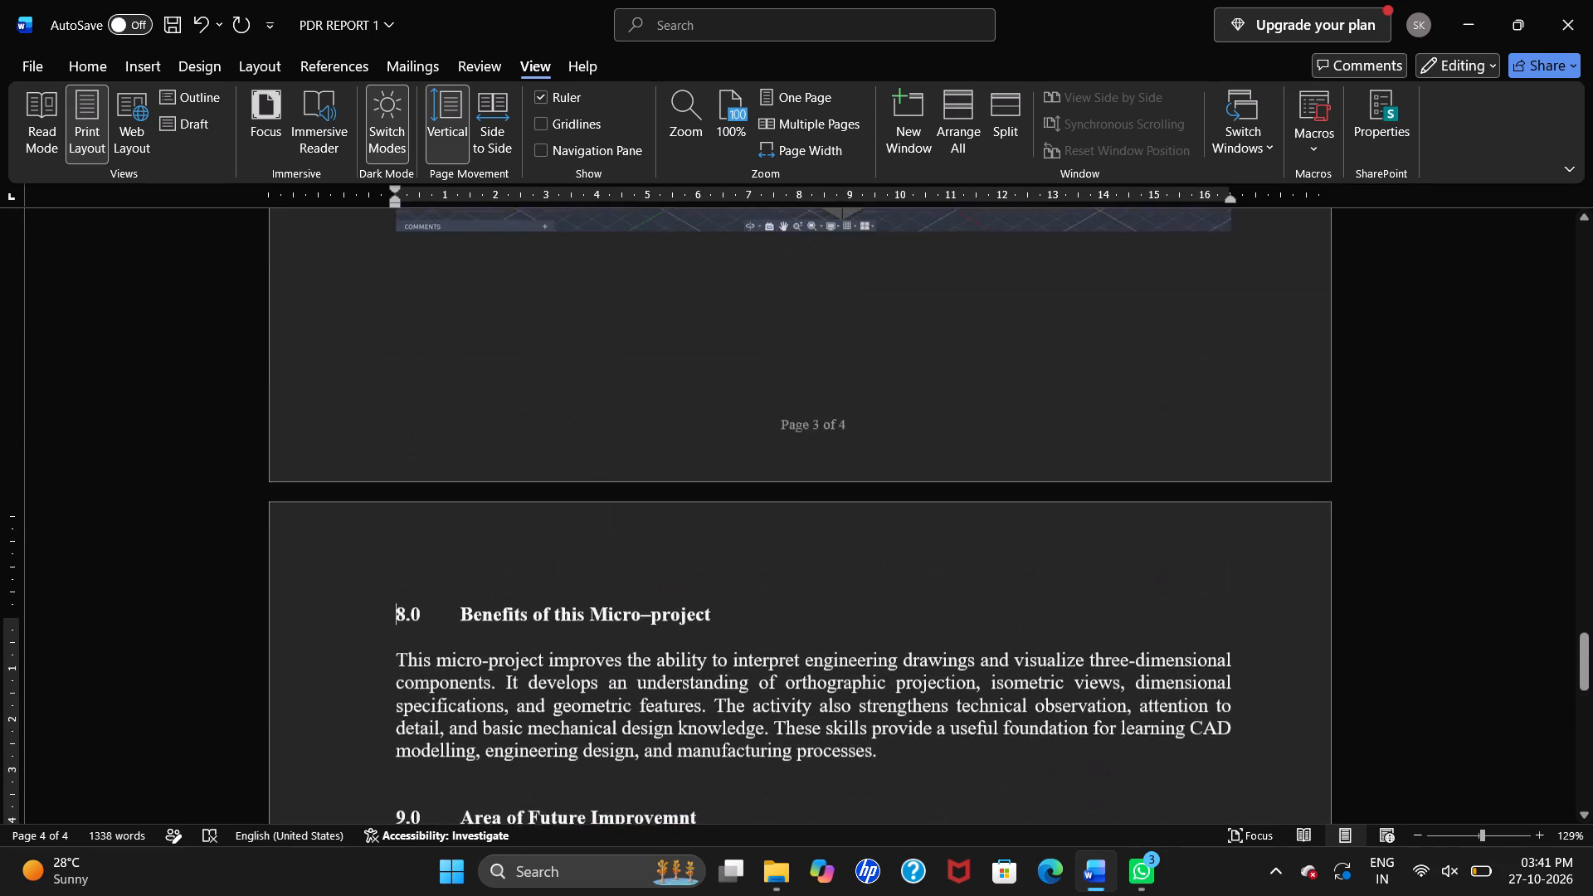
scroll(548, 626, "up", 2)
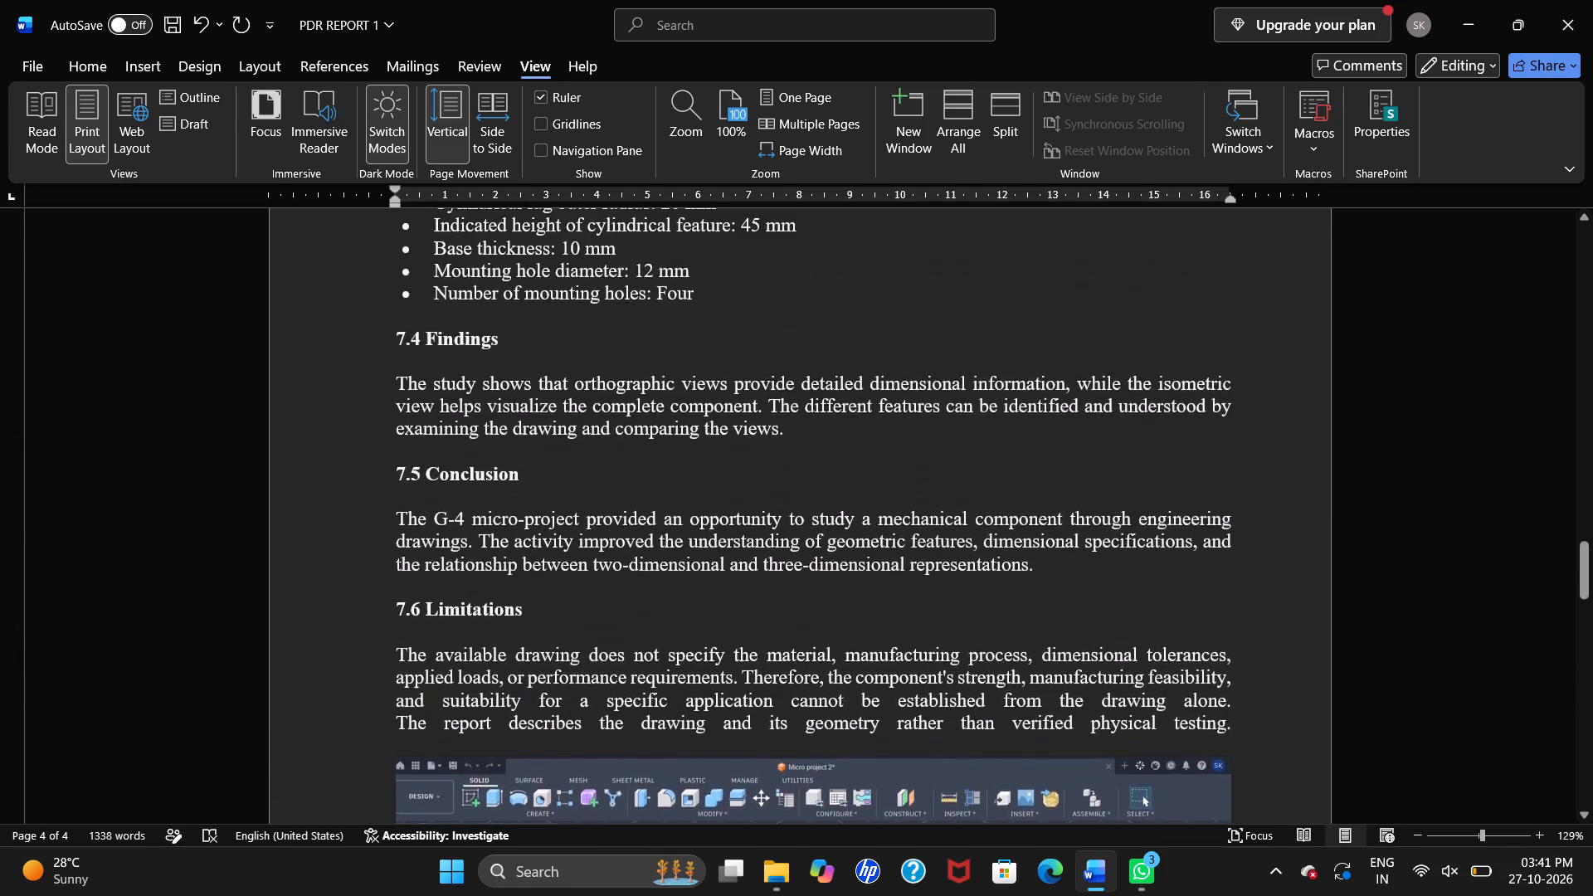
scroll(548, 626, "up", 2)
scroll(548, 626, "down", 1)
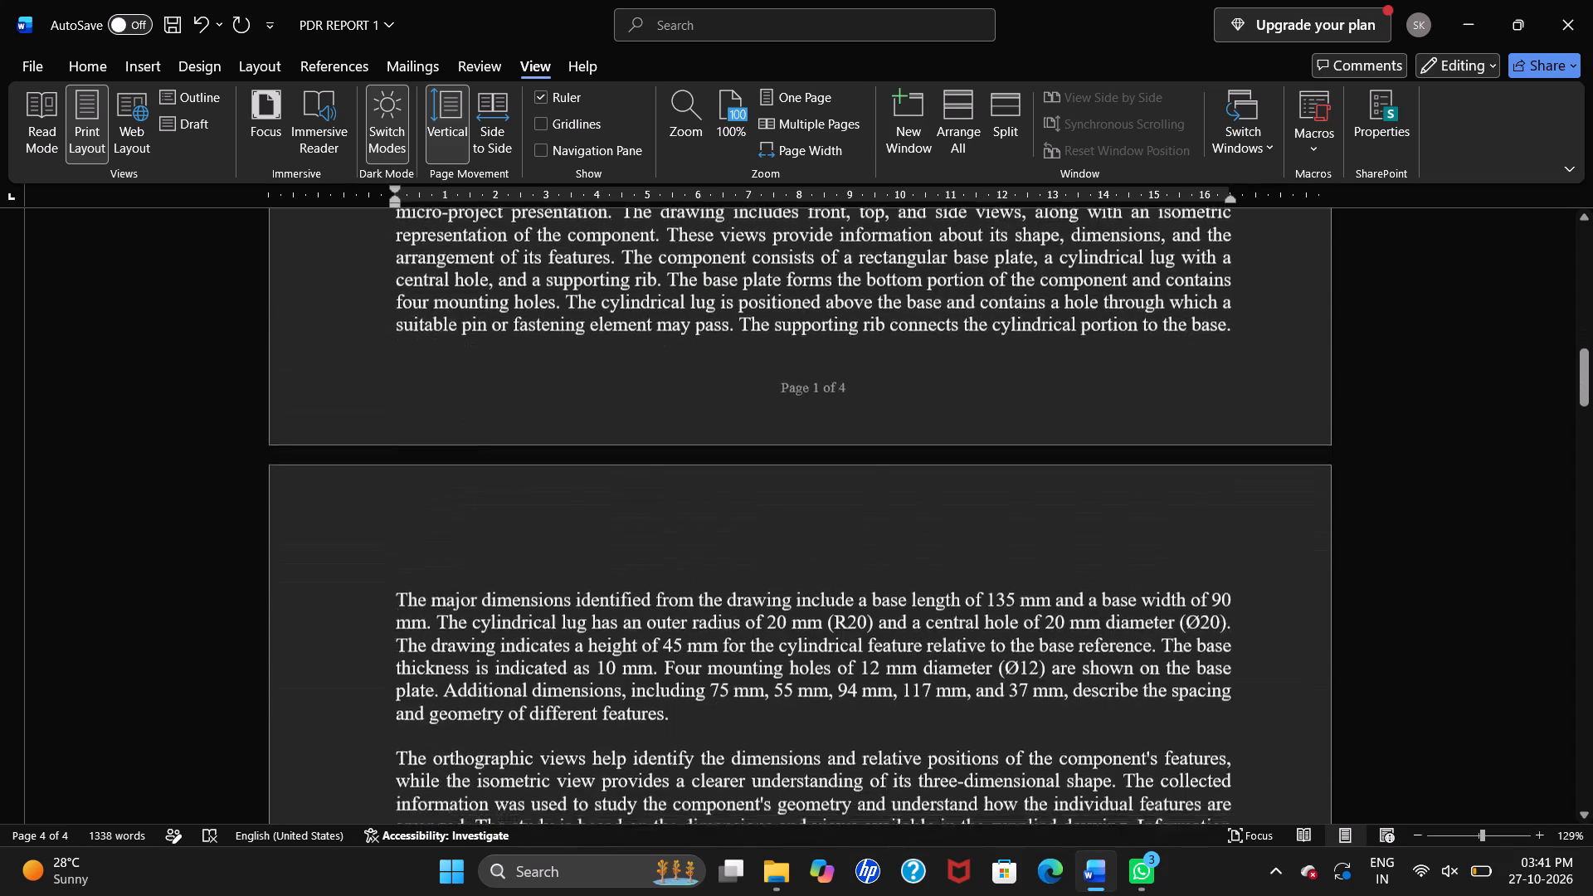
scroll(548, 626, "down", 1)
scroll(548, 626, "up", 1)
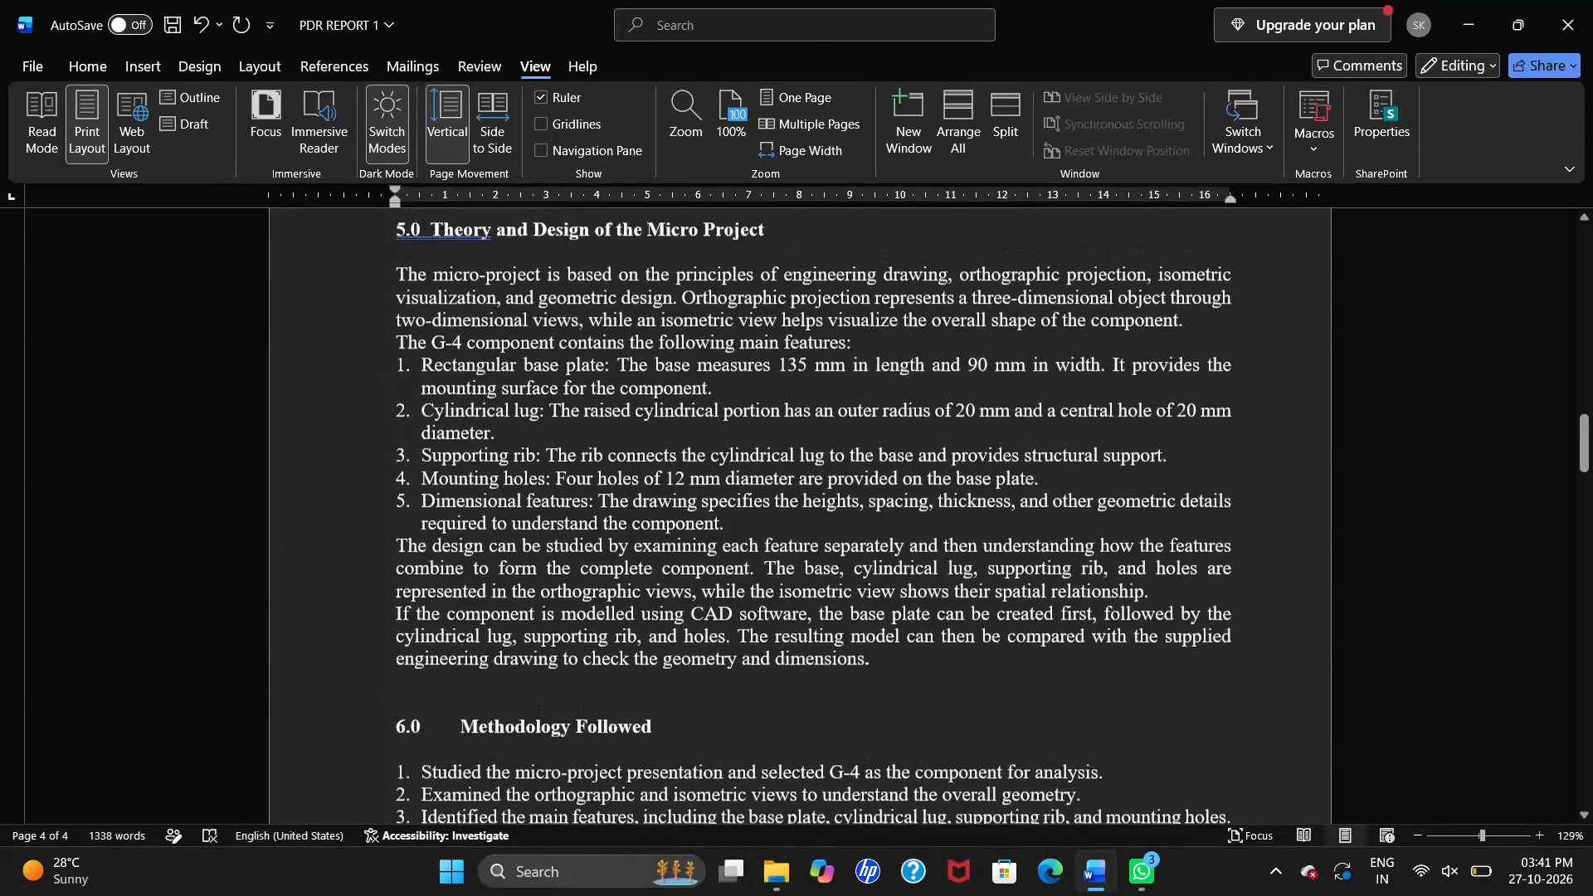
scroll(548, 626, "up", 1)
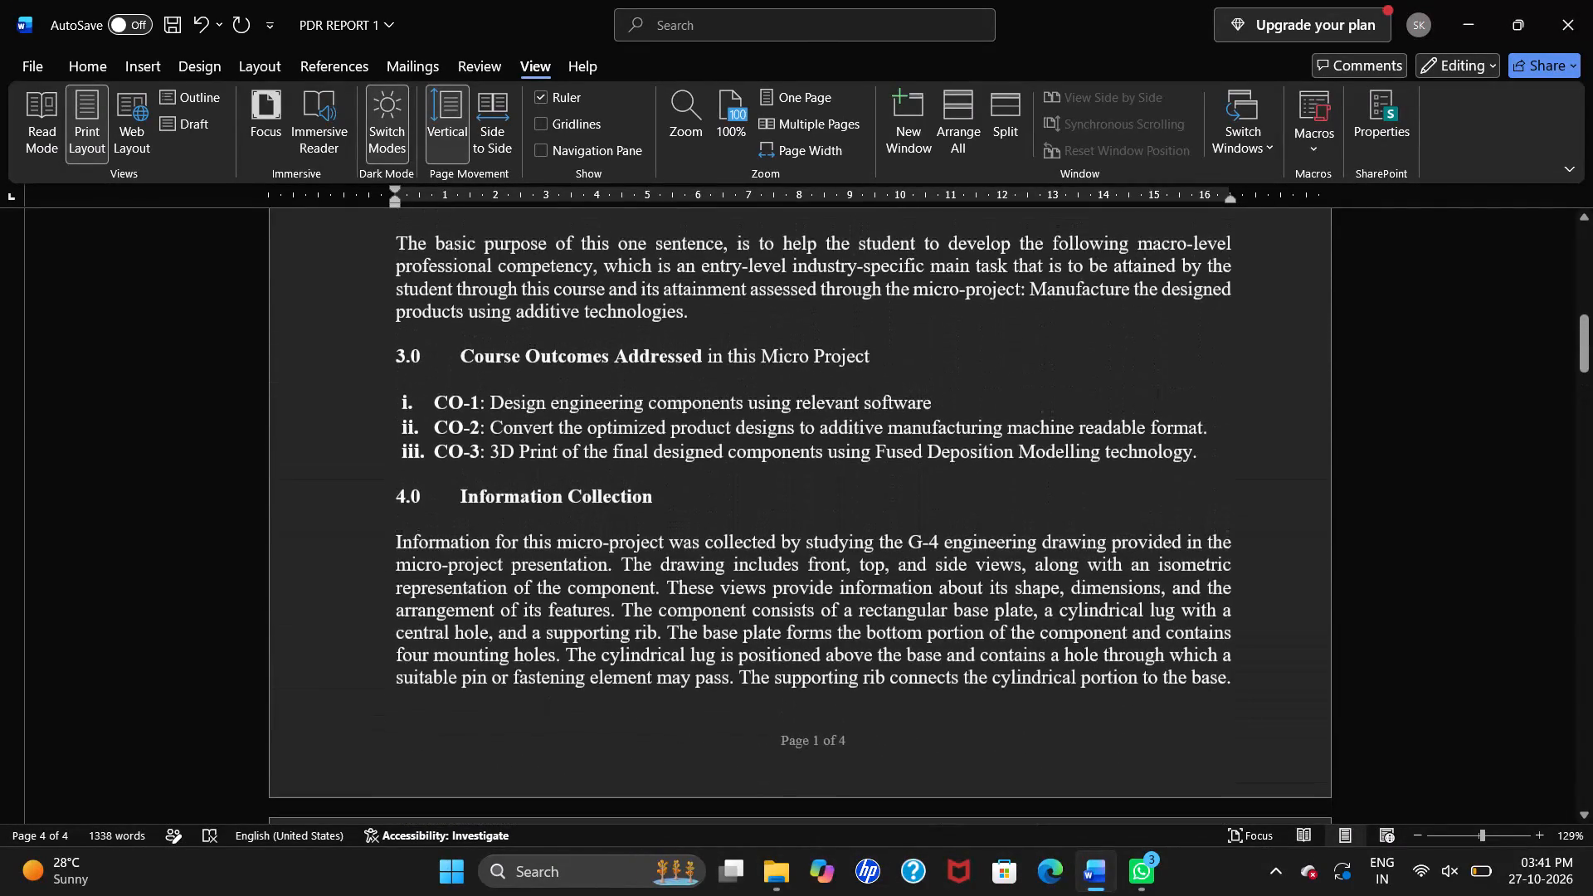
scroll(548, 626, "up", 1)
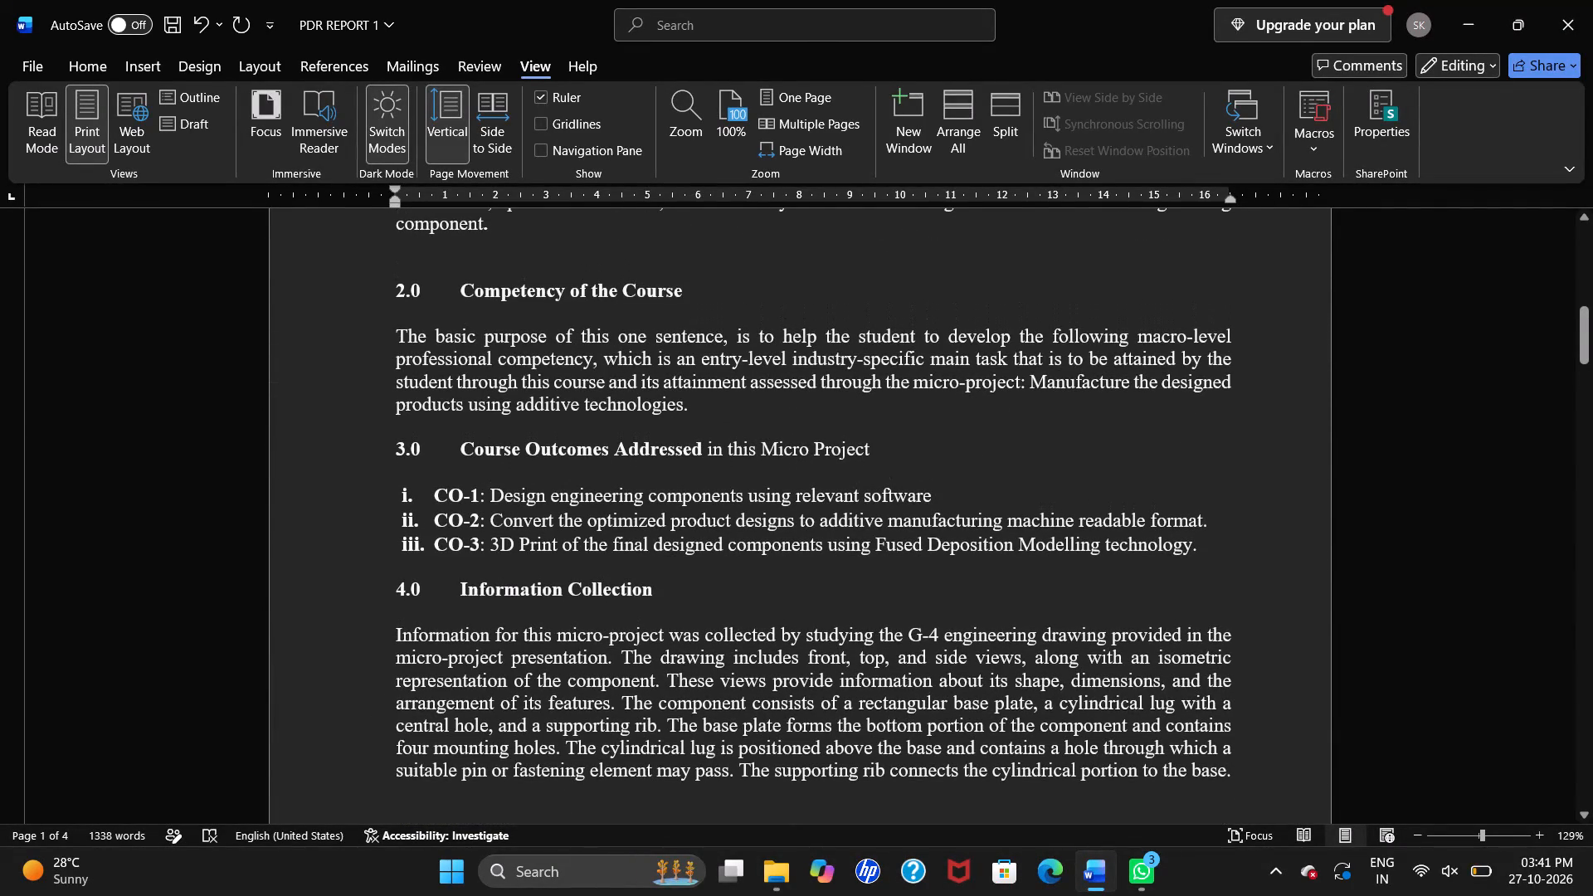
scroll(774, 492, "up", 1)
scroll(966, 489, "up", 1)
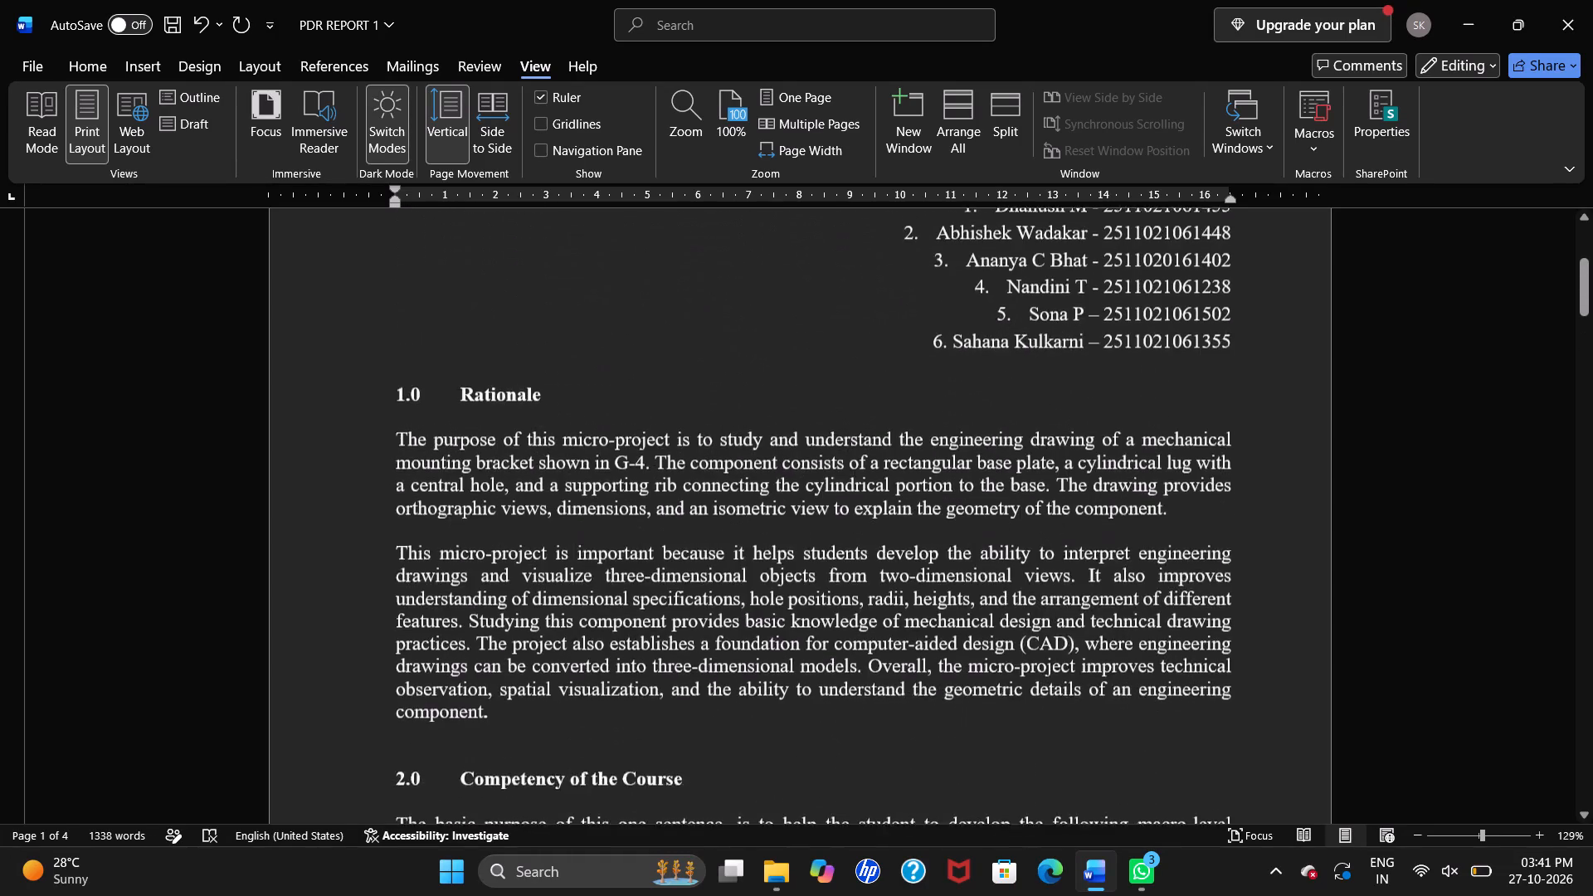
scroll(966, 489, "up", 1)
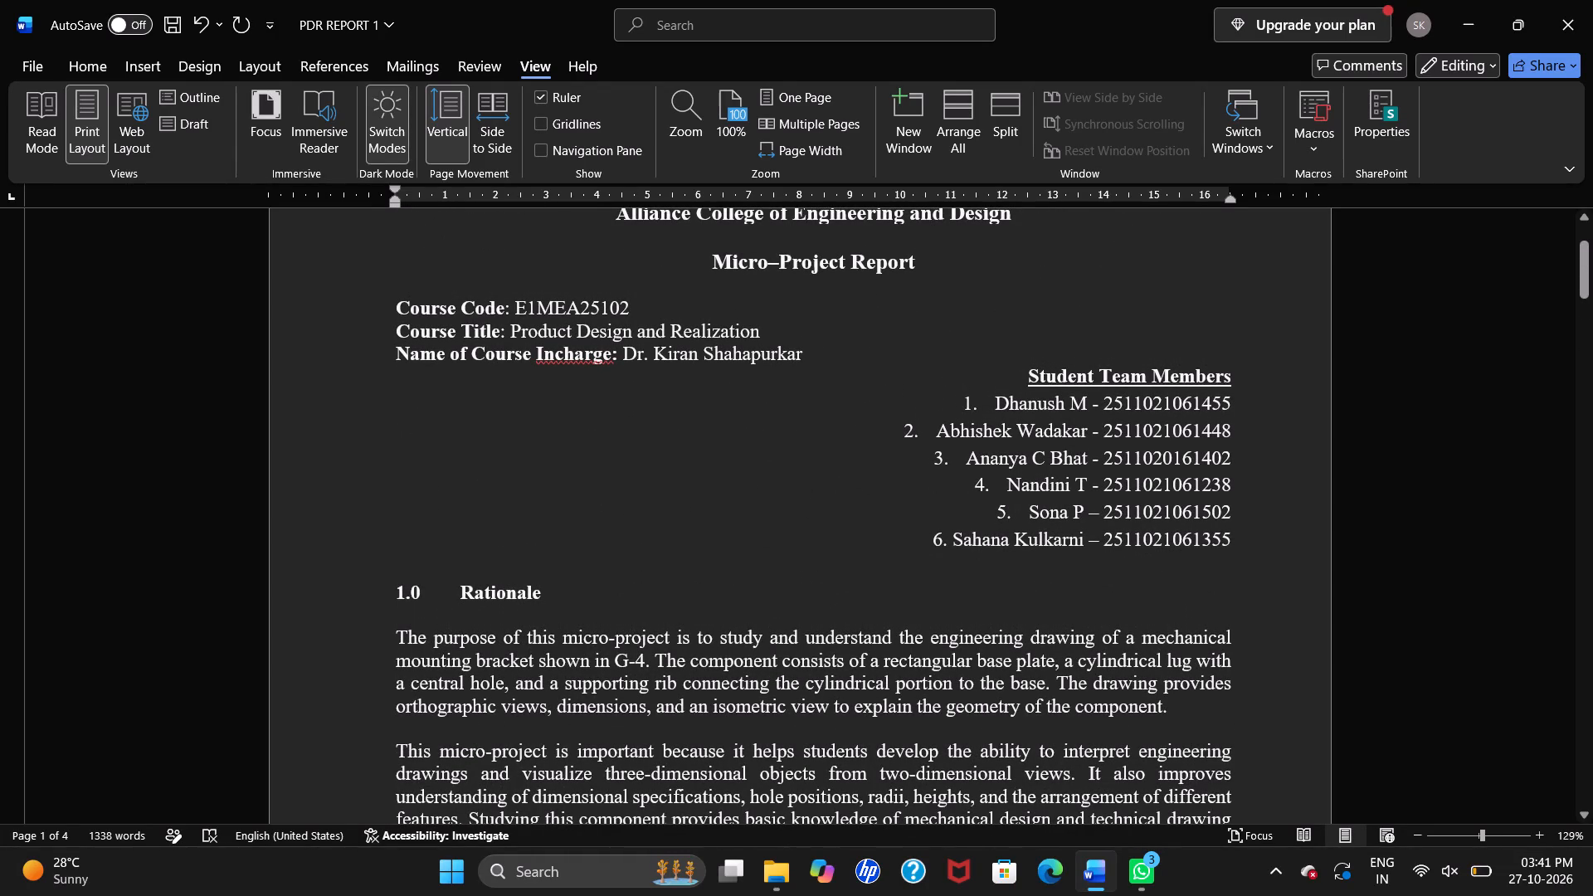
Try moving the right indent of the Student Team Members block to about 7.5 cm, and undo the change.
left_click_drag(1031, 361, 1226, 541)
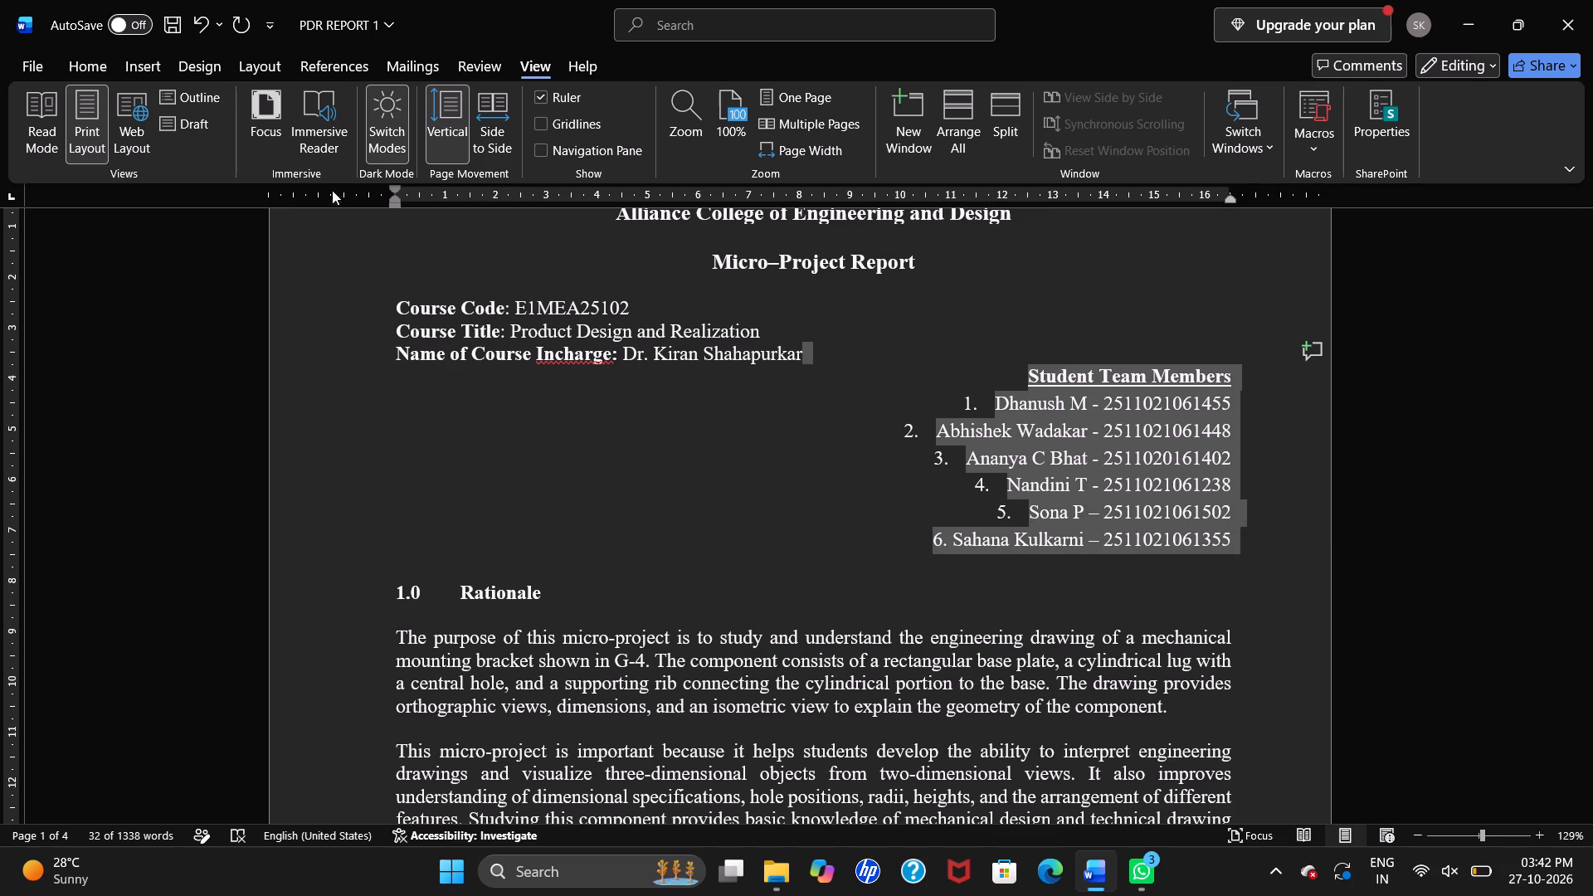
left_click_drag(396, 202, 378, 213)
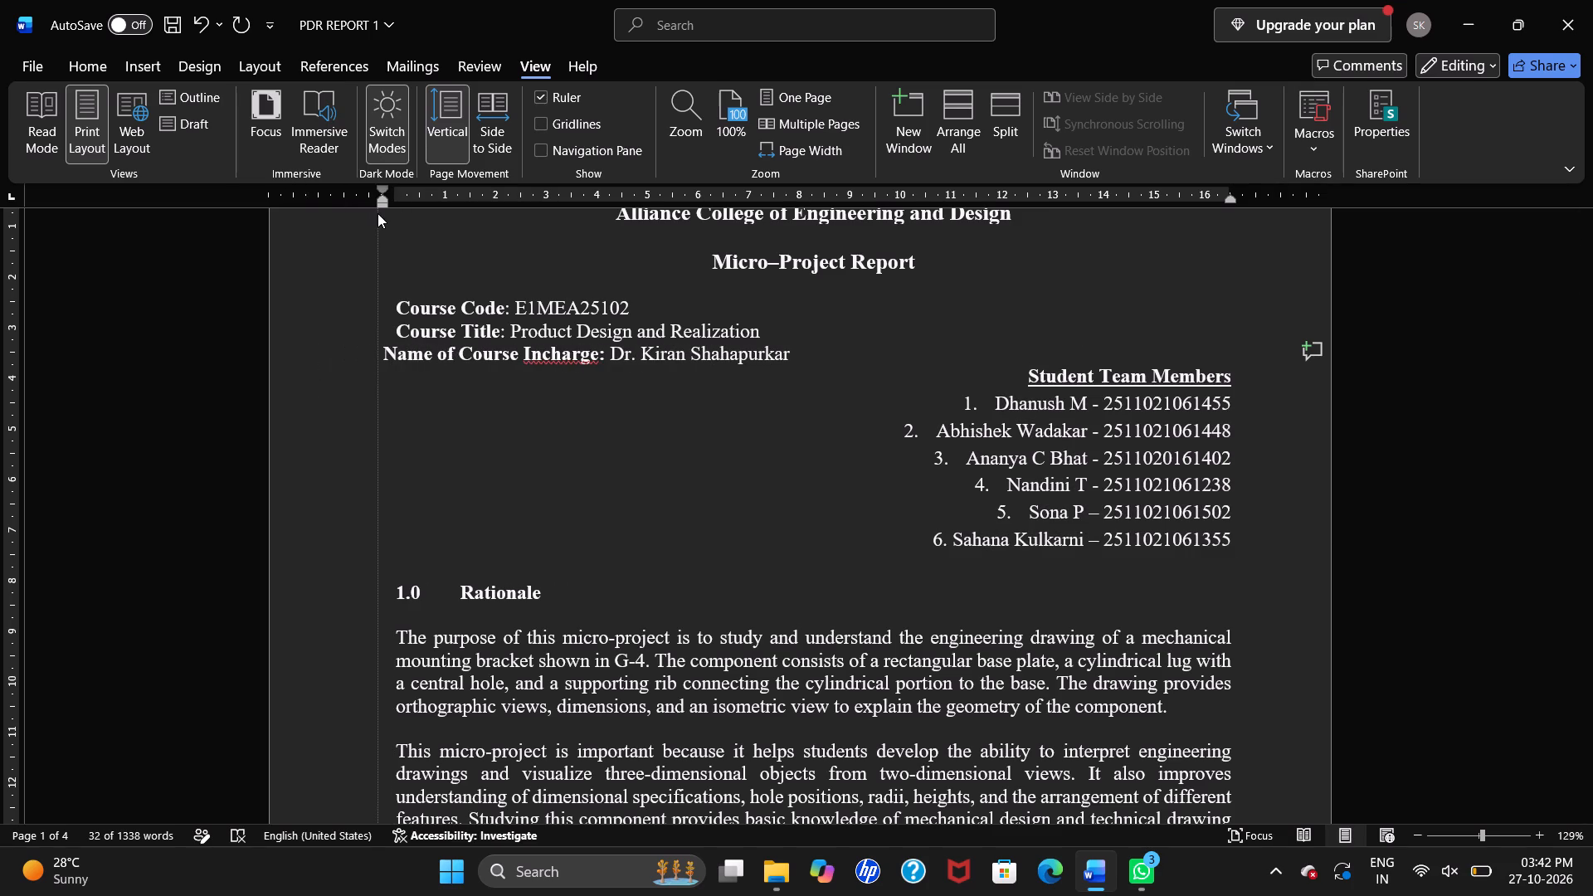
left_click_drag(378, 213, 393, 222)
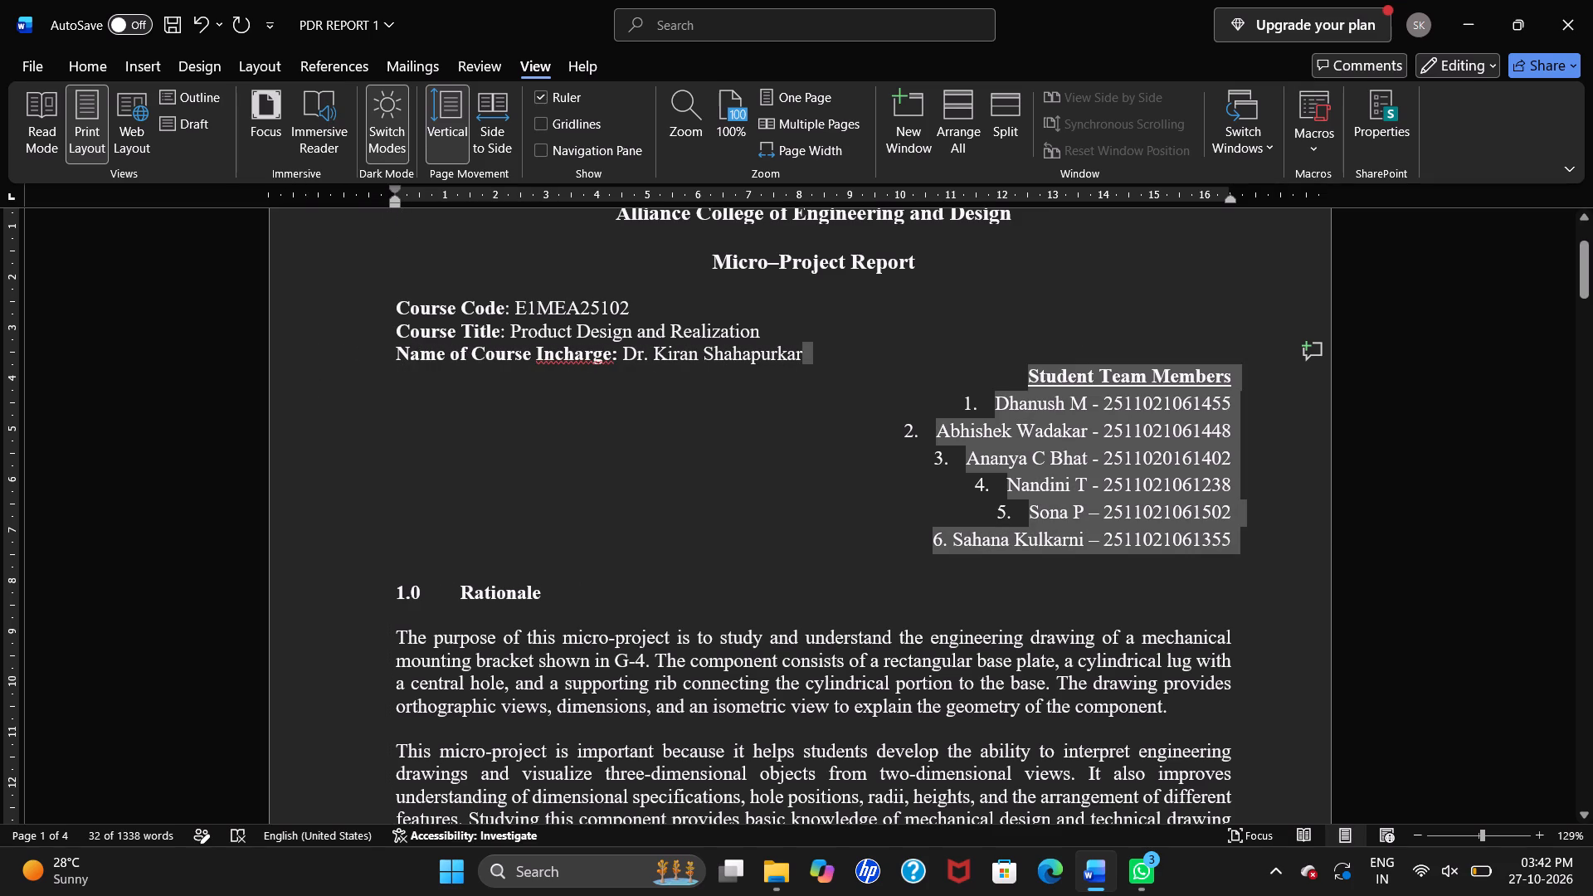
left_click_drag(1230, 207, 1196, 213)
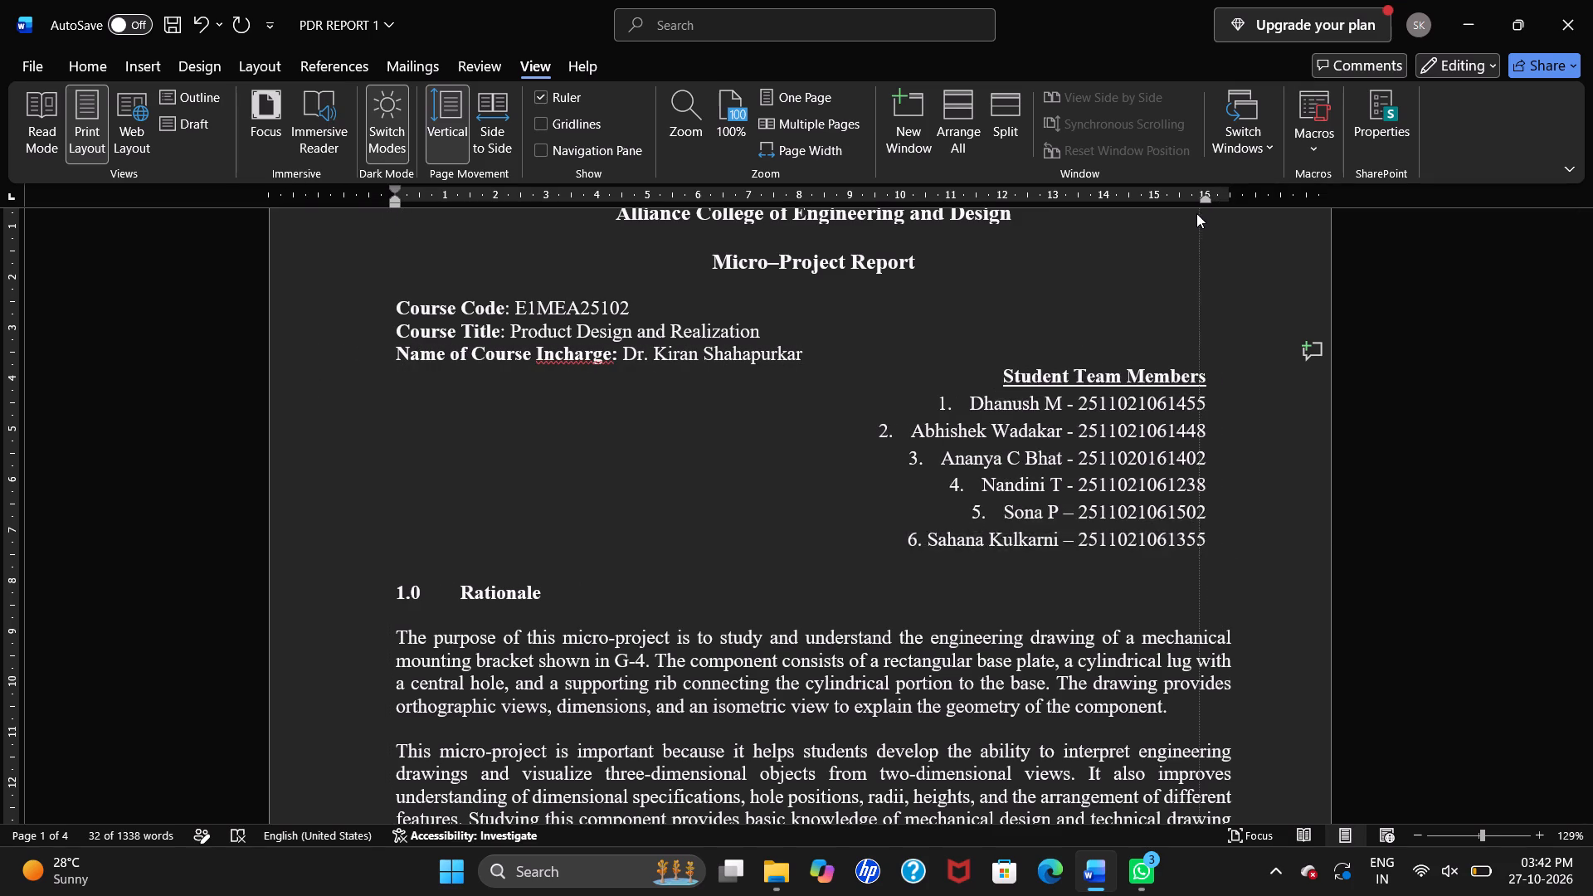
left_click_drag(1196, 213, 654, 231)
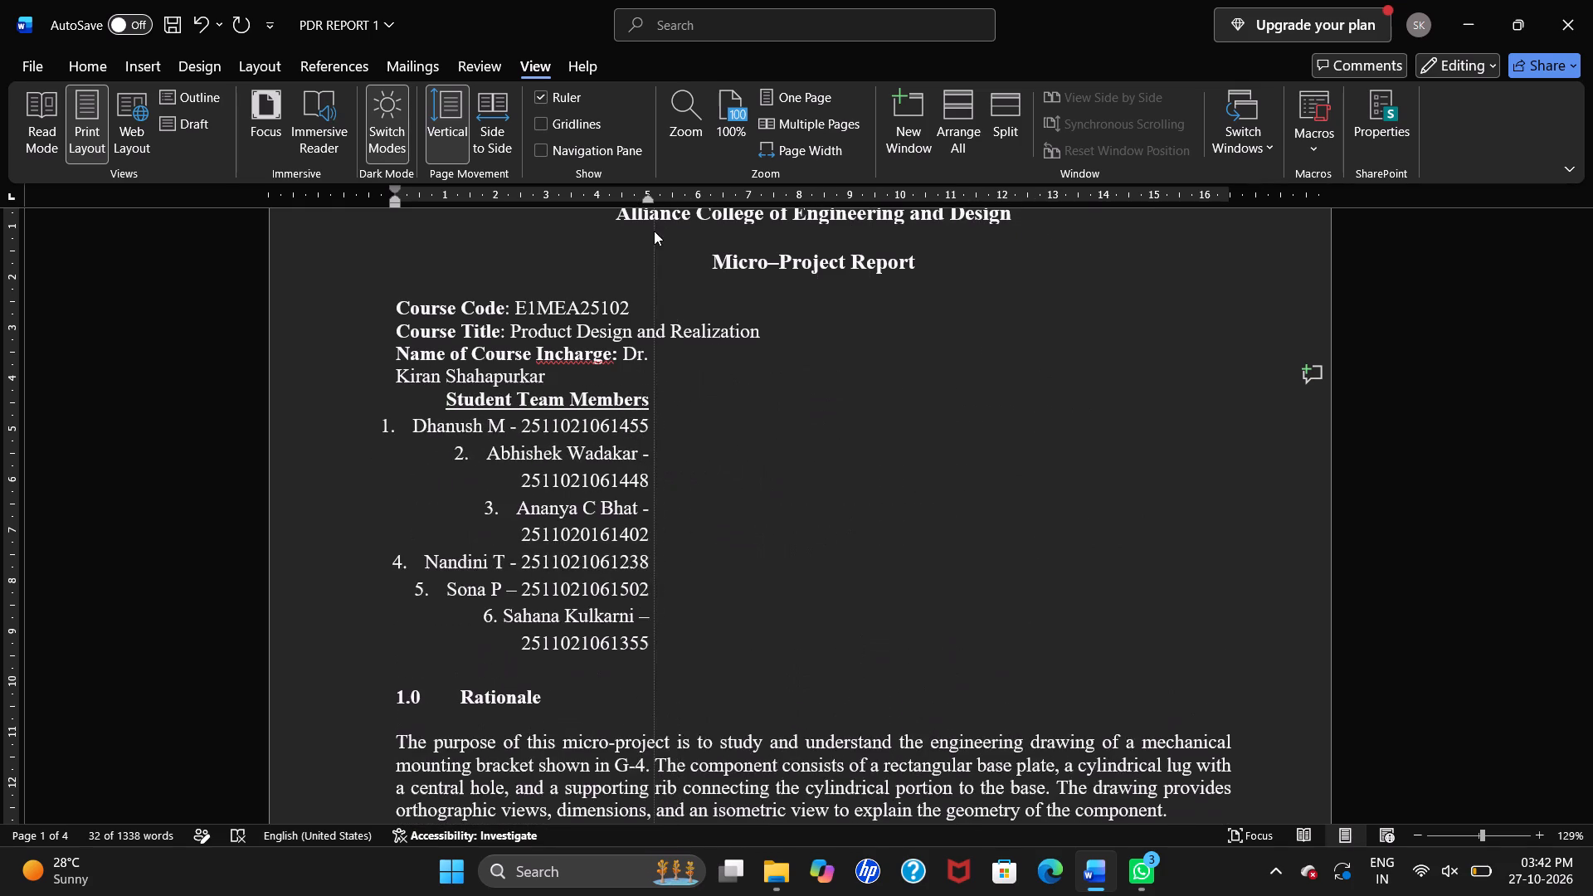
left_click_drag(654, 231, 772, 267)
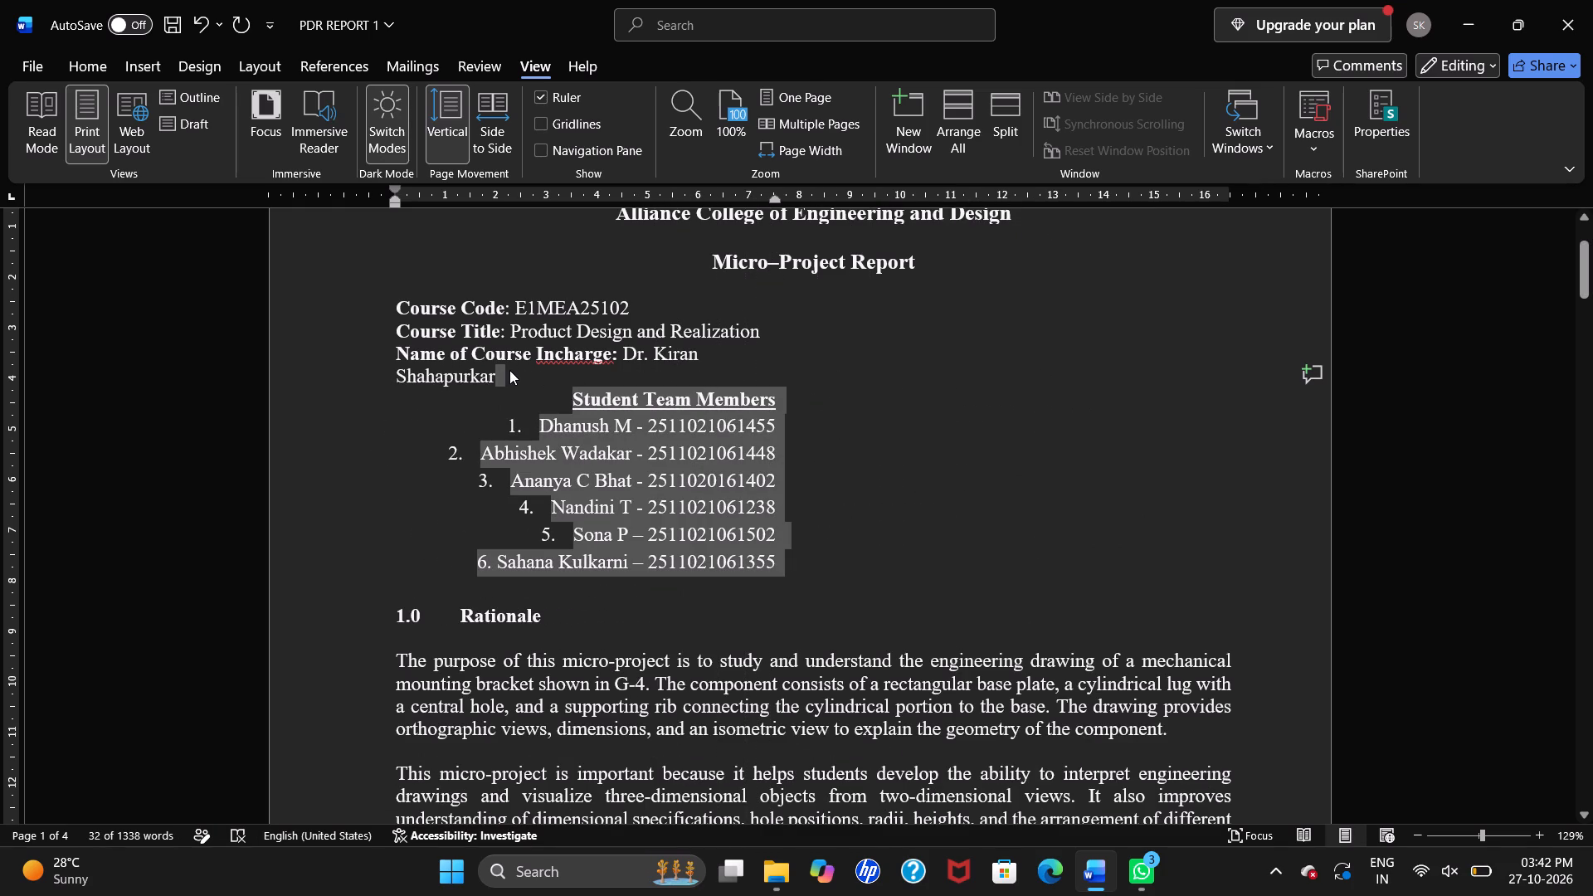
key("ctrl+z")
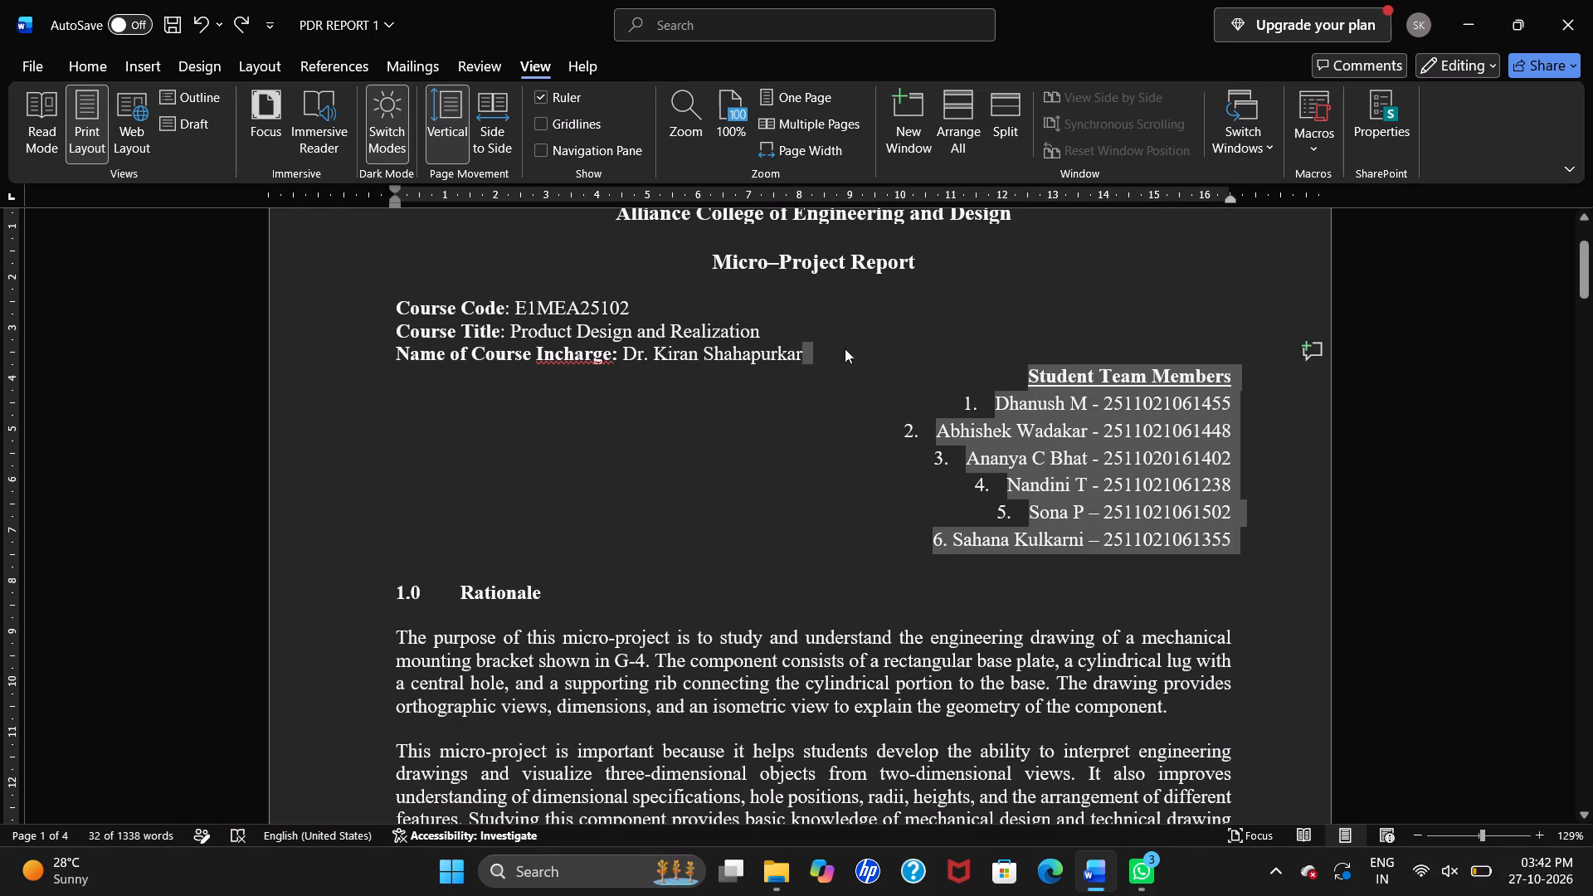
Add two blank lines between the Name of Course Incharge line and the Student Team Members heading.
left_click(950, 347)
left_click(1012, 373)
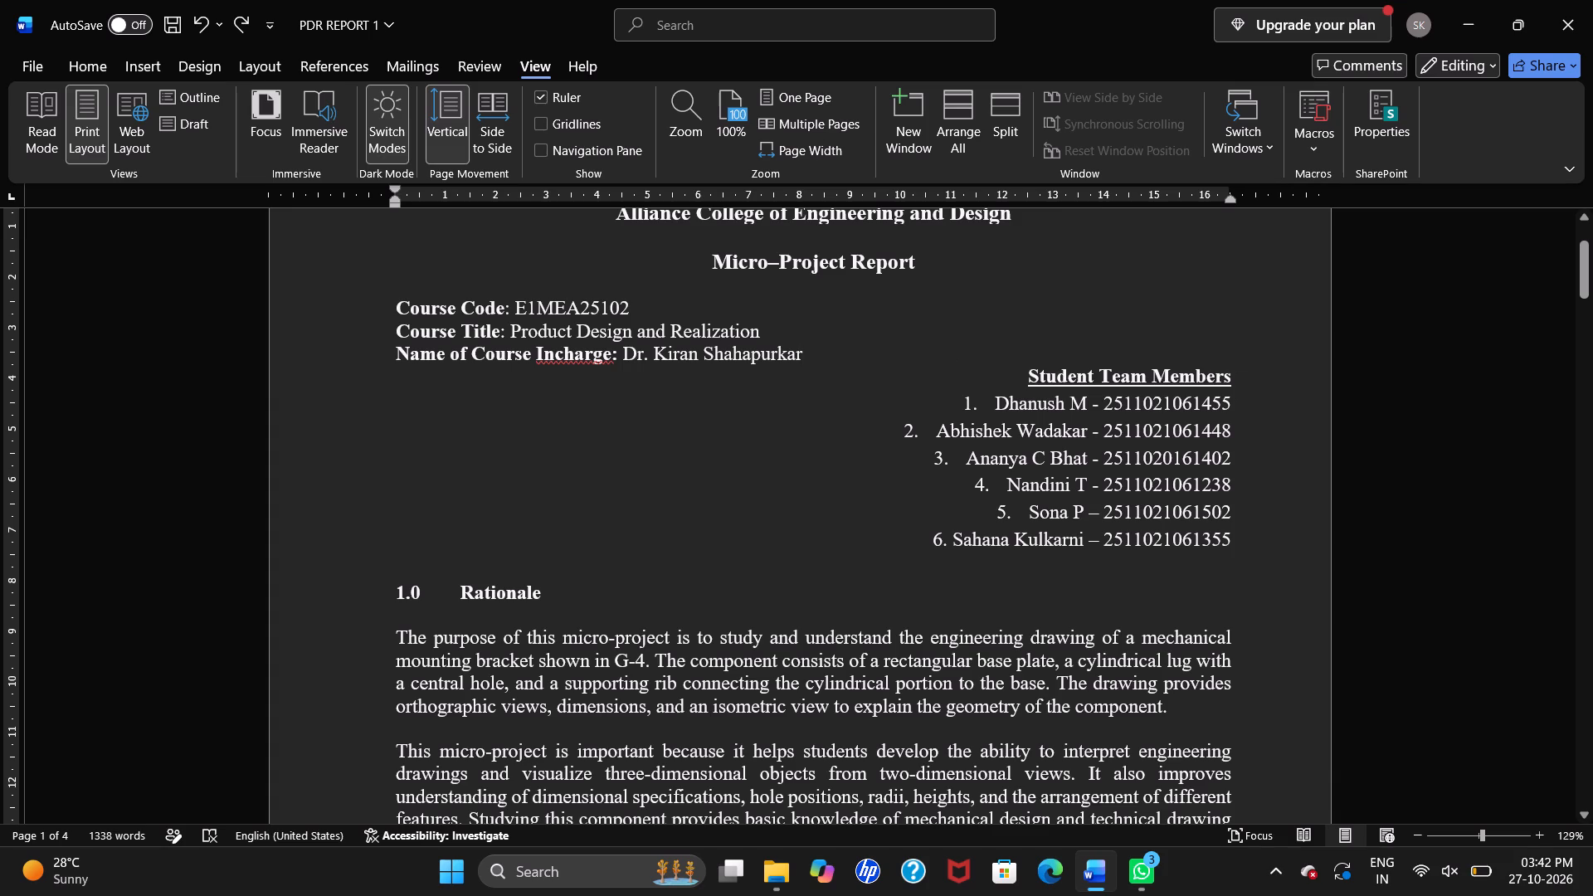
key("Return")
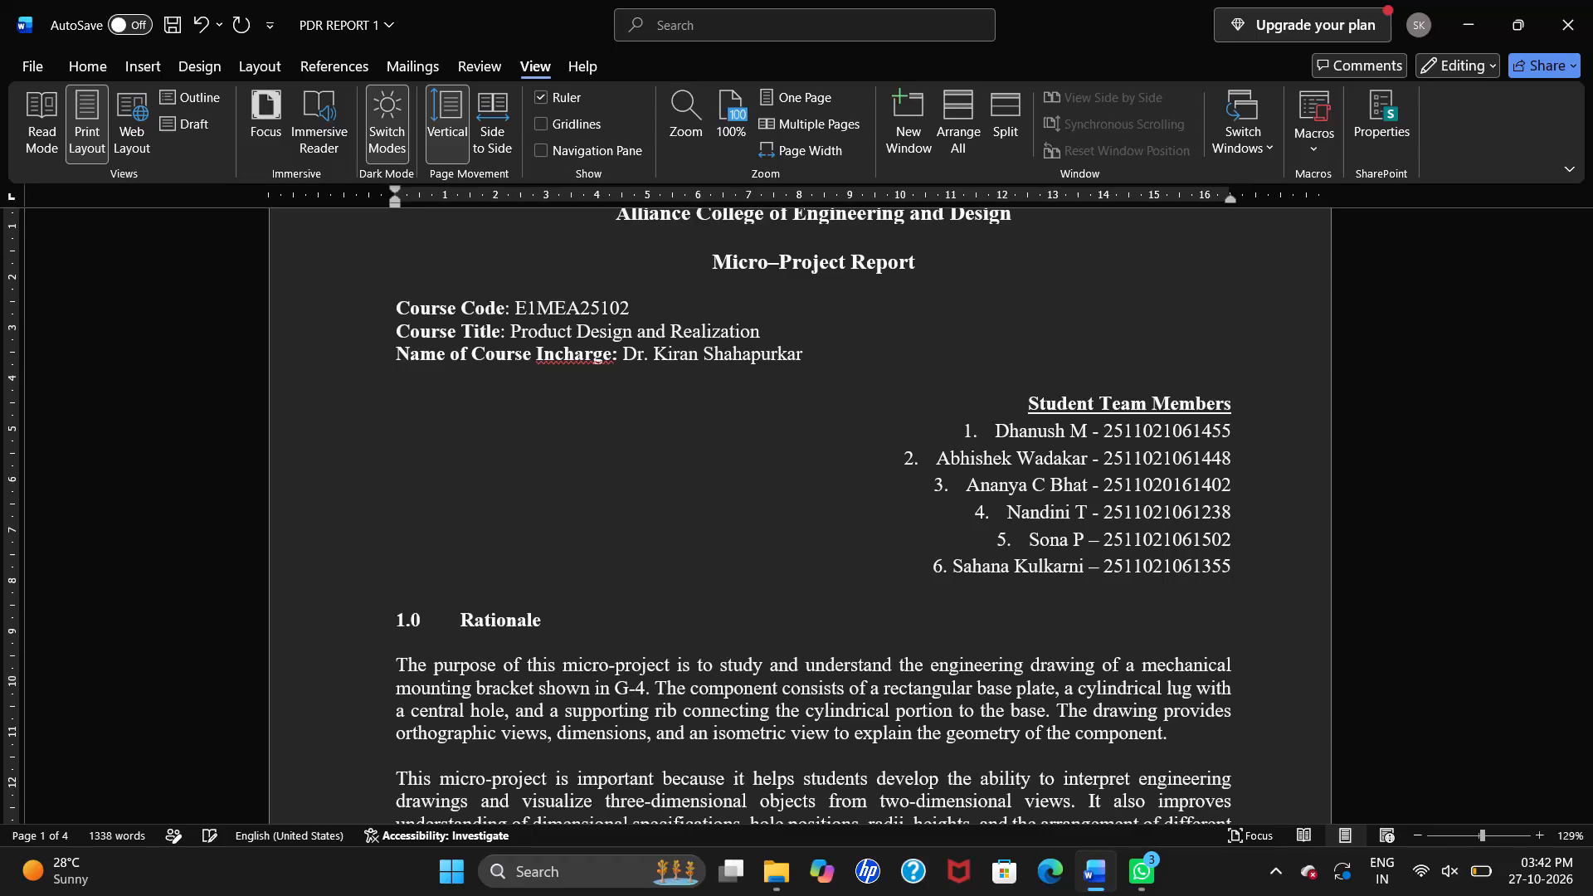
key("shift+Return")
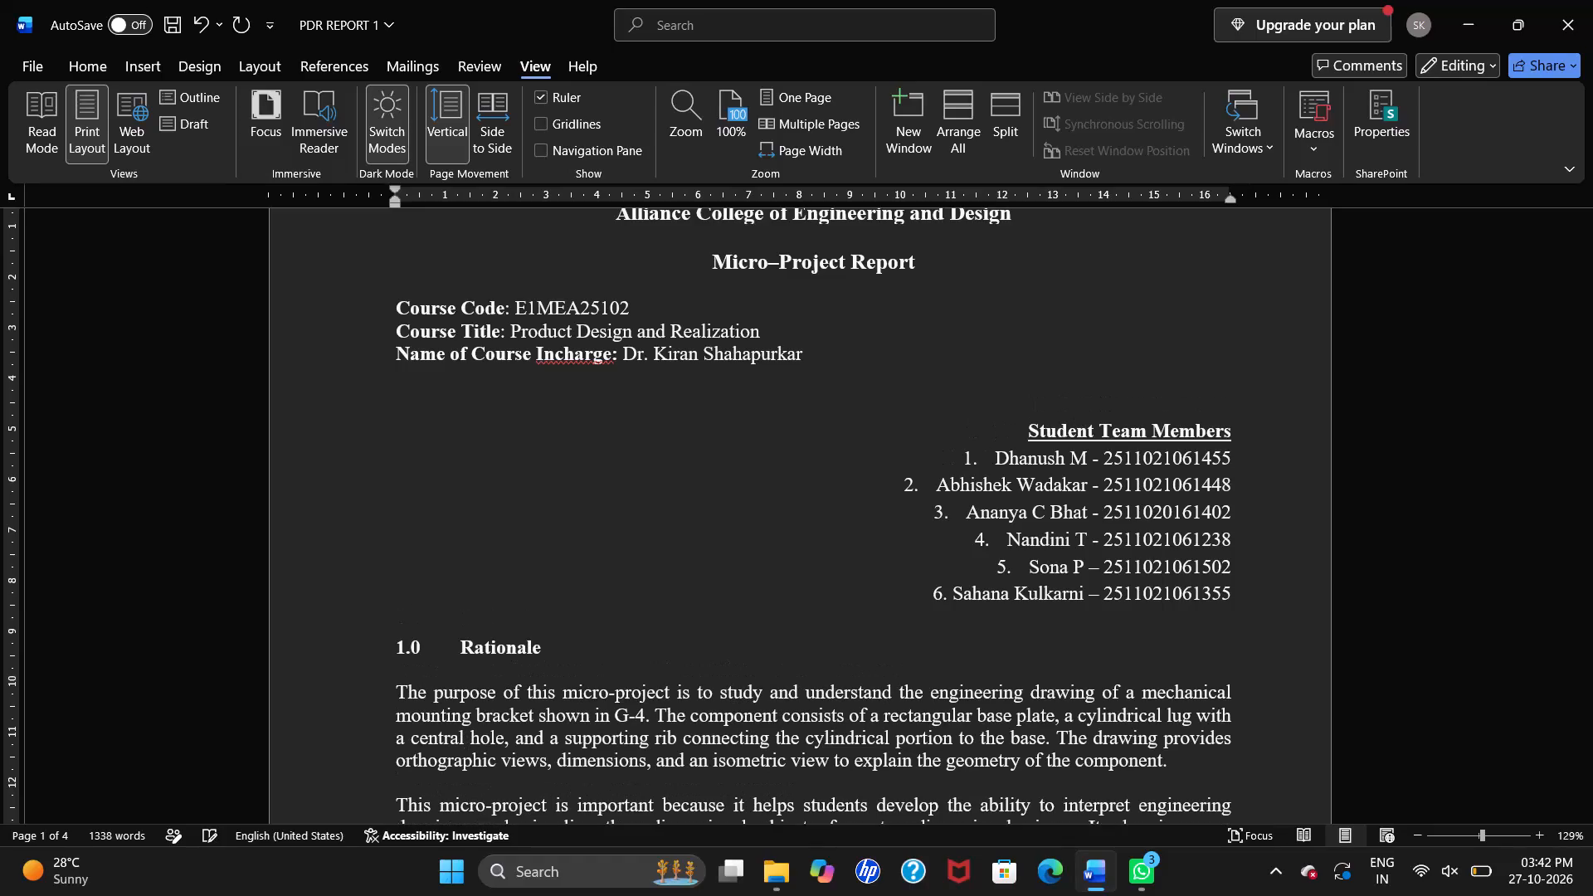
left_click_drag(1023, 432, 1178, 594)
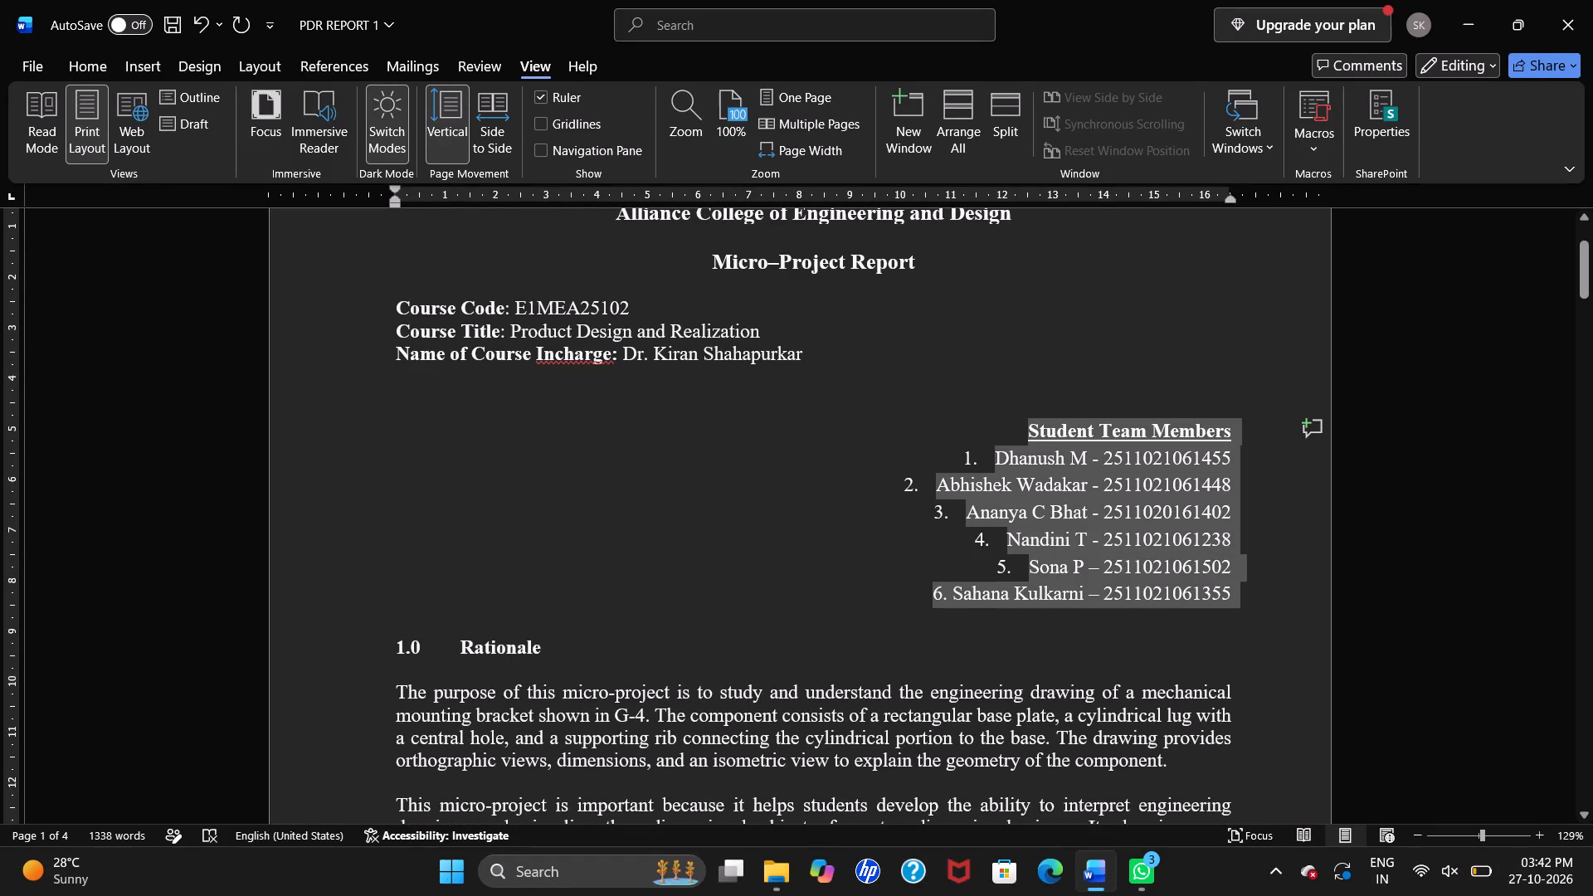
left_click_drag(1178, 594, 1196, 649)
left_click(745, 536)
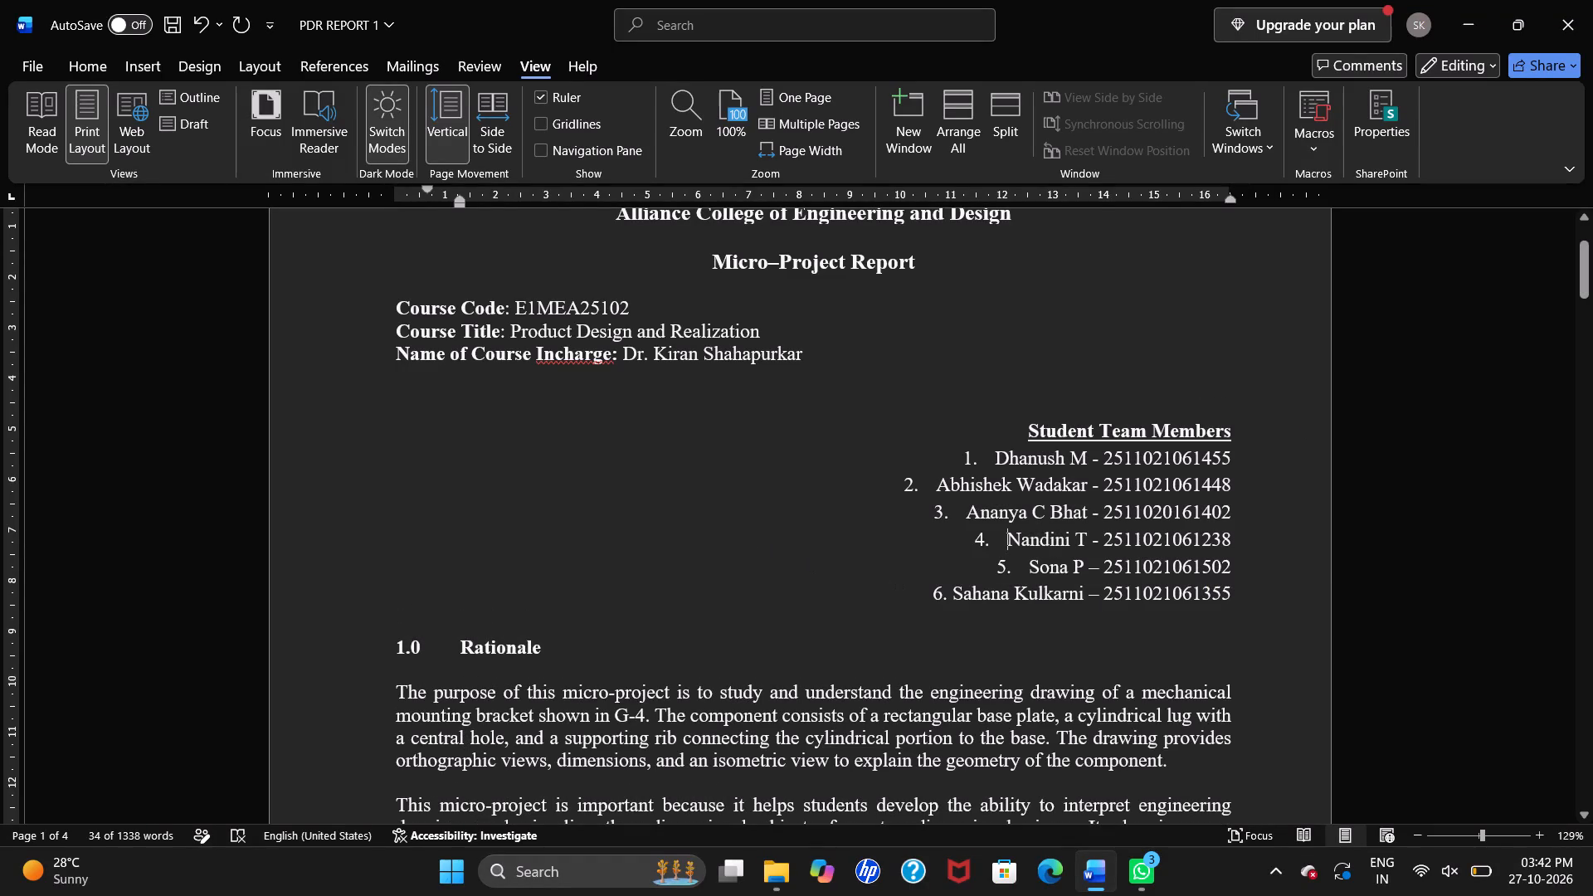
Set the right indent of the Student Team Members heading and its six entries to about 7.25 cm.
left_click_drag(1021, 433, 1174, 569)
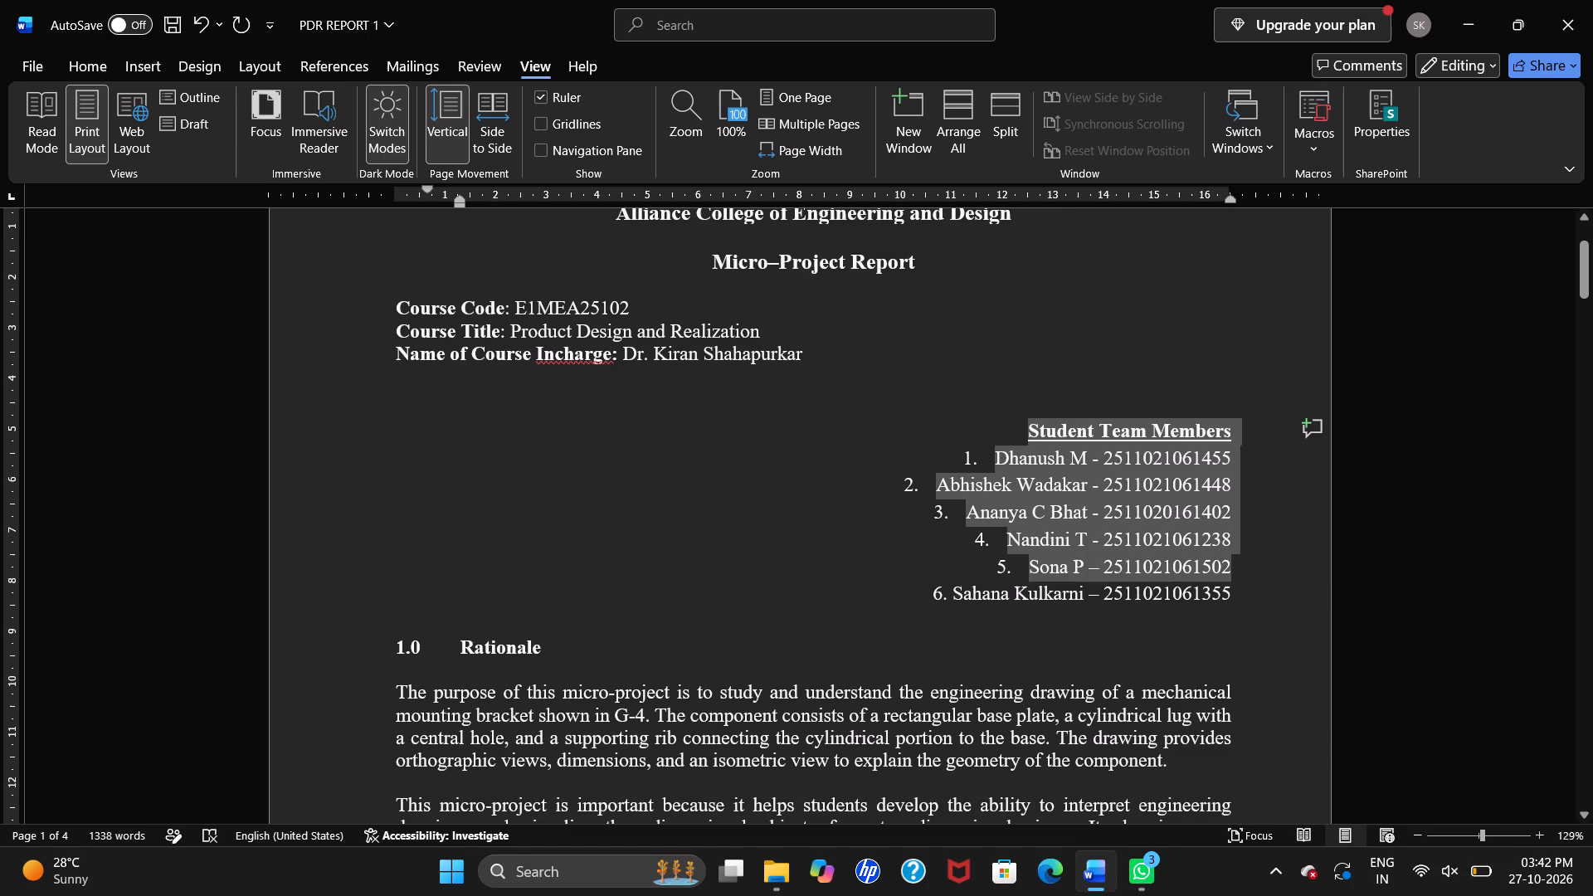
left_click_drag(1174, 569, 1228, 592)
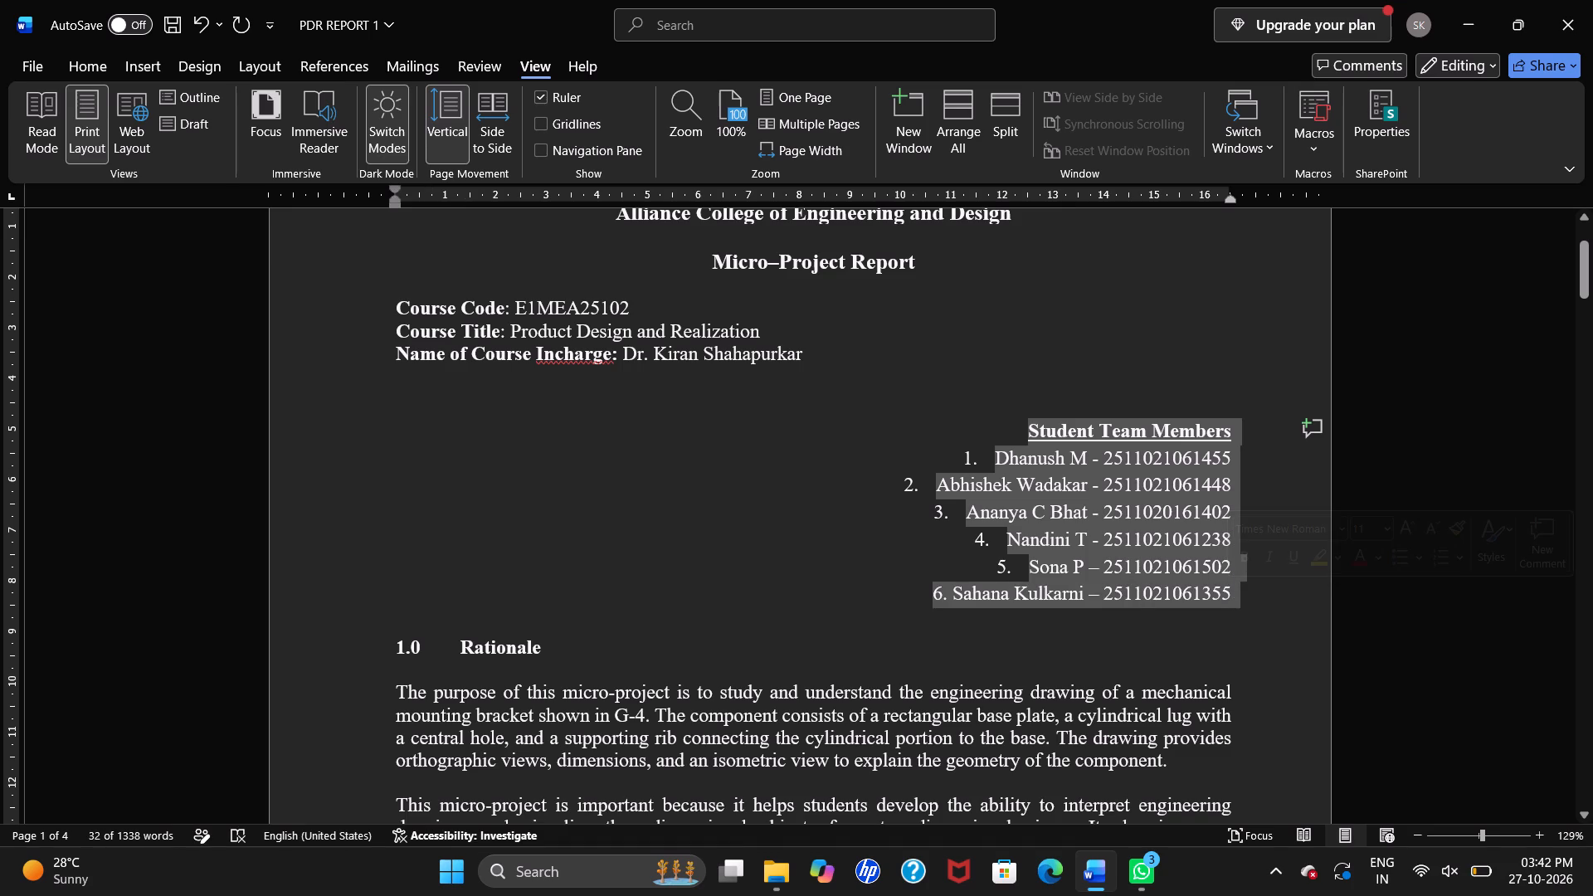
left_click_drag(1229, 199, 936, 200)
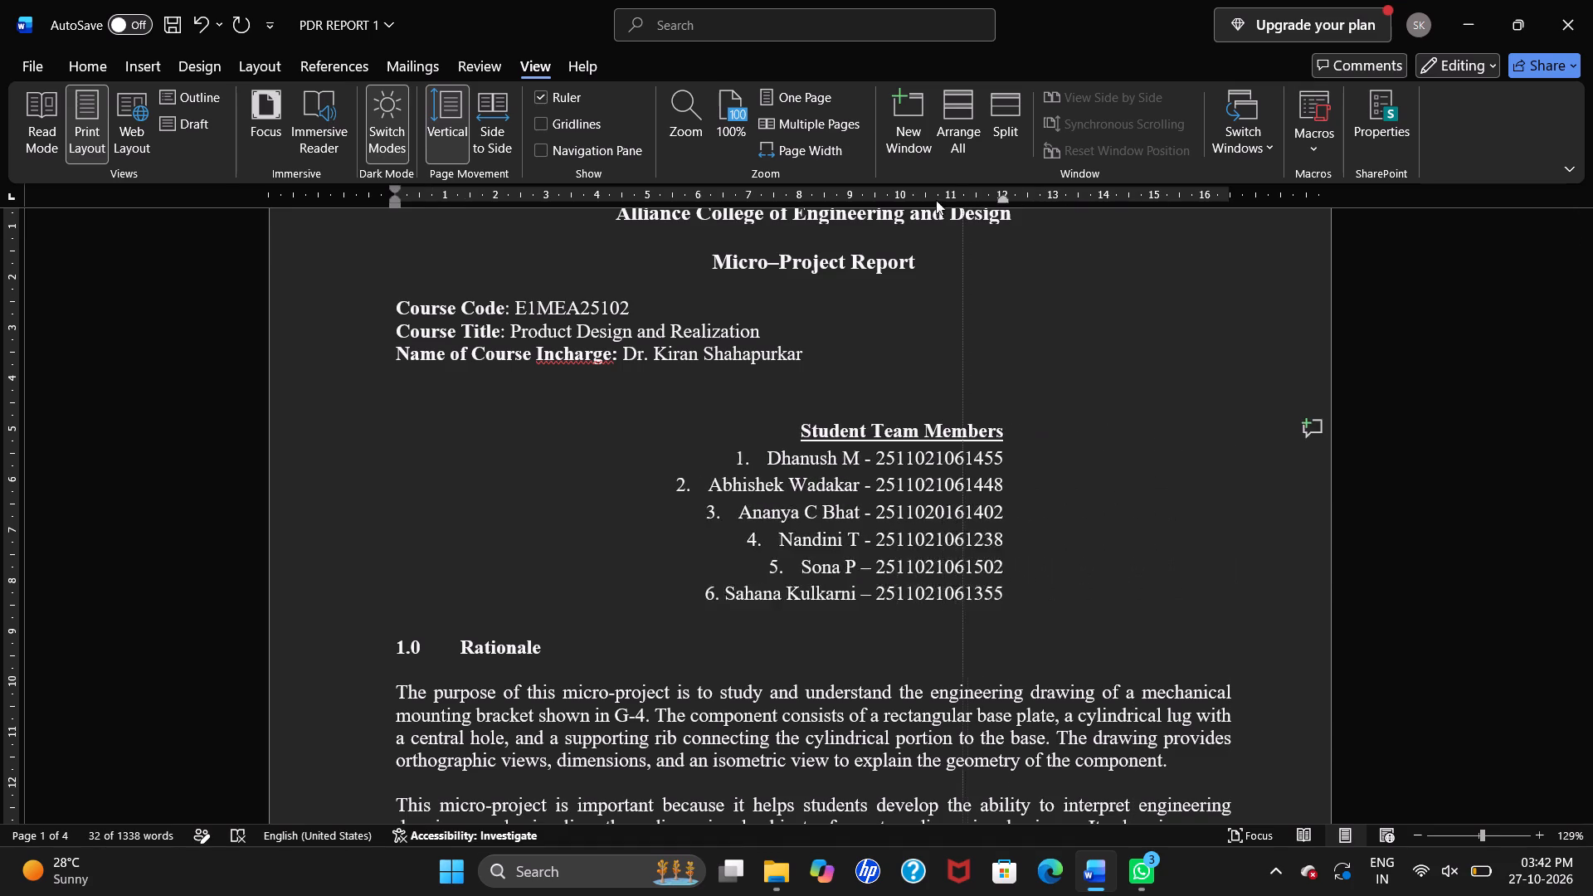
left_click_drag(936, 200, 613, 237)
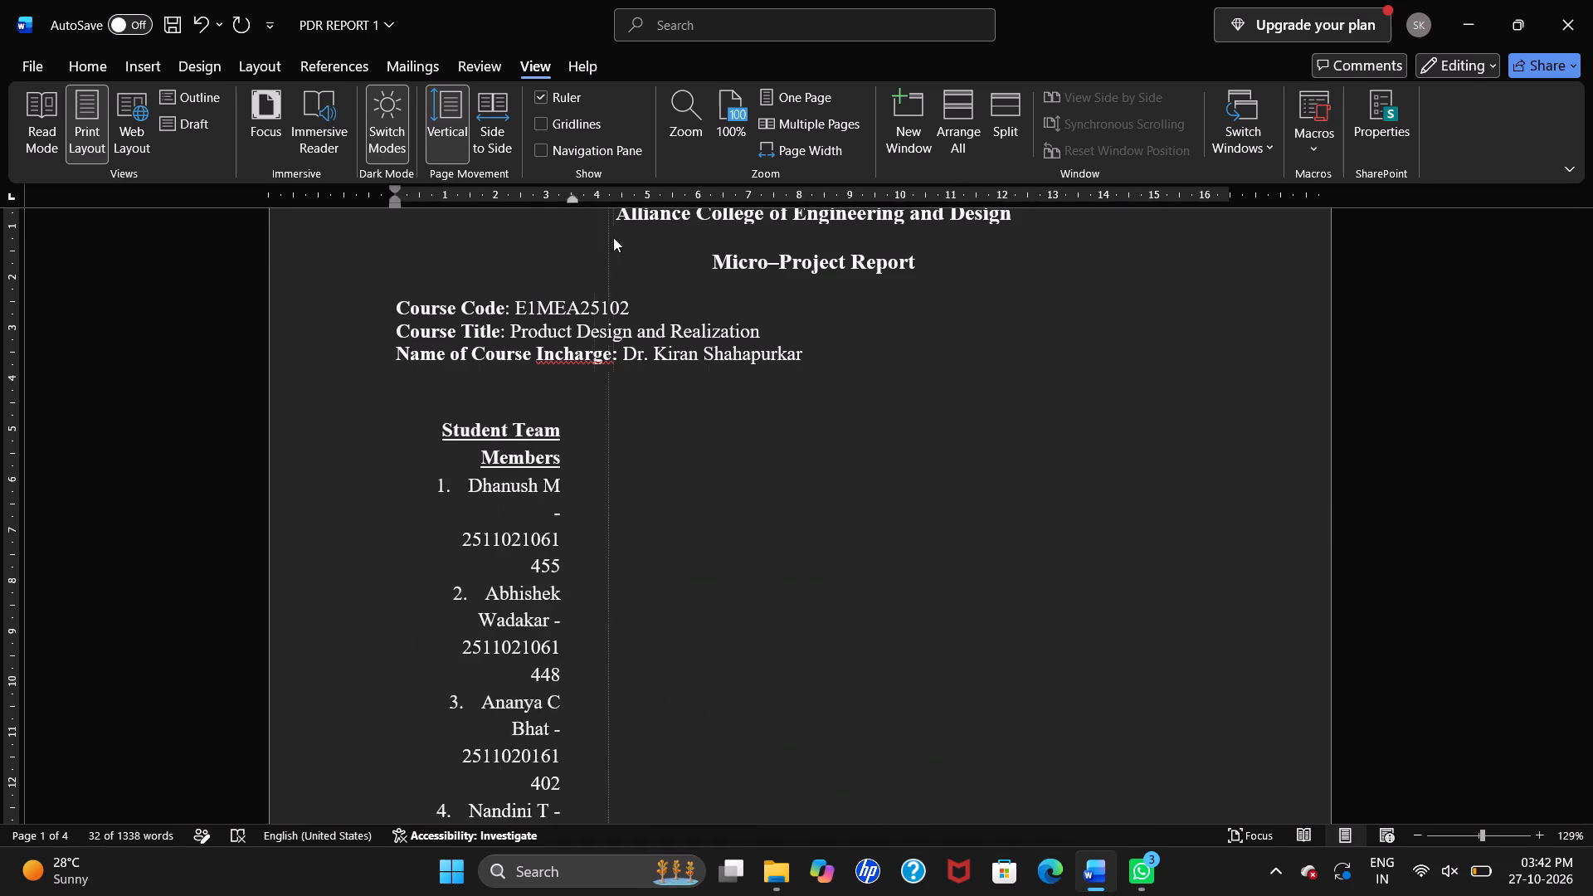
left_click_drag(613, 237, 689, 230)
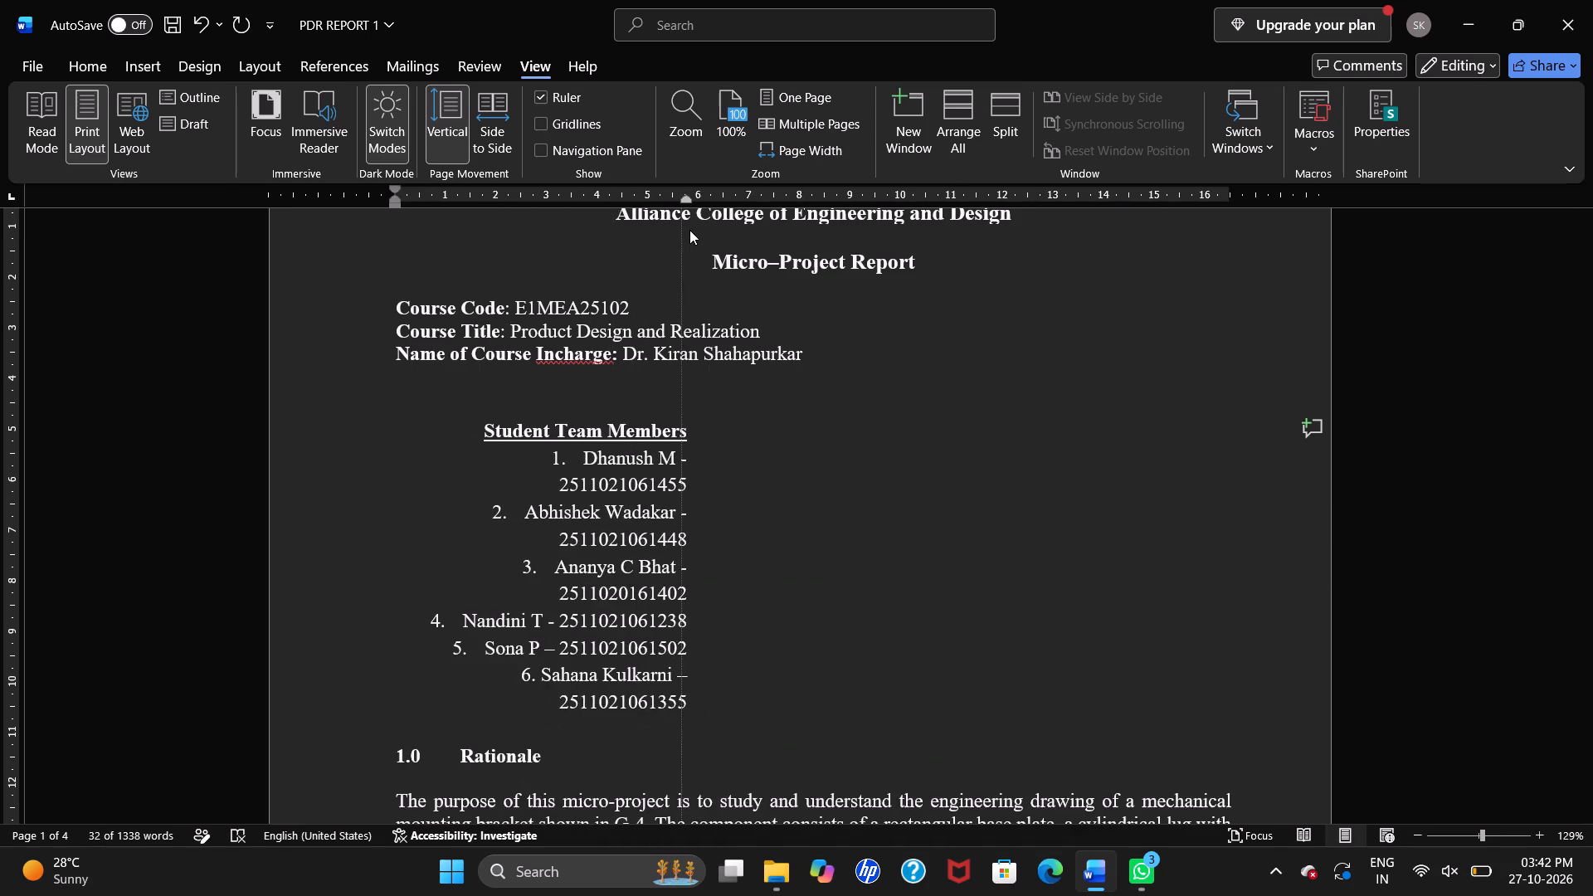
left_click_drag(689, 230, 737, 233)
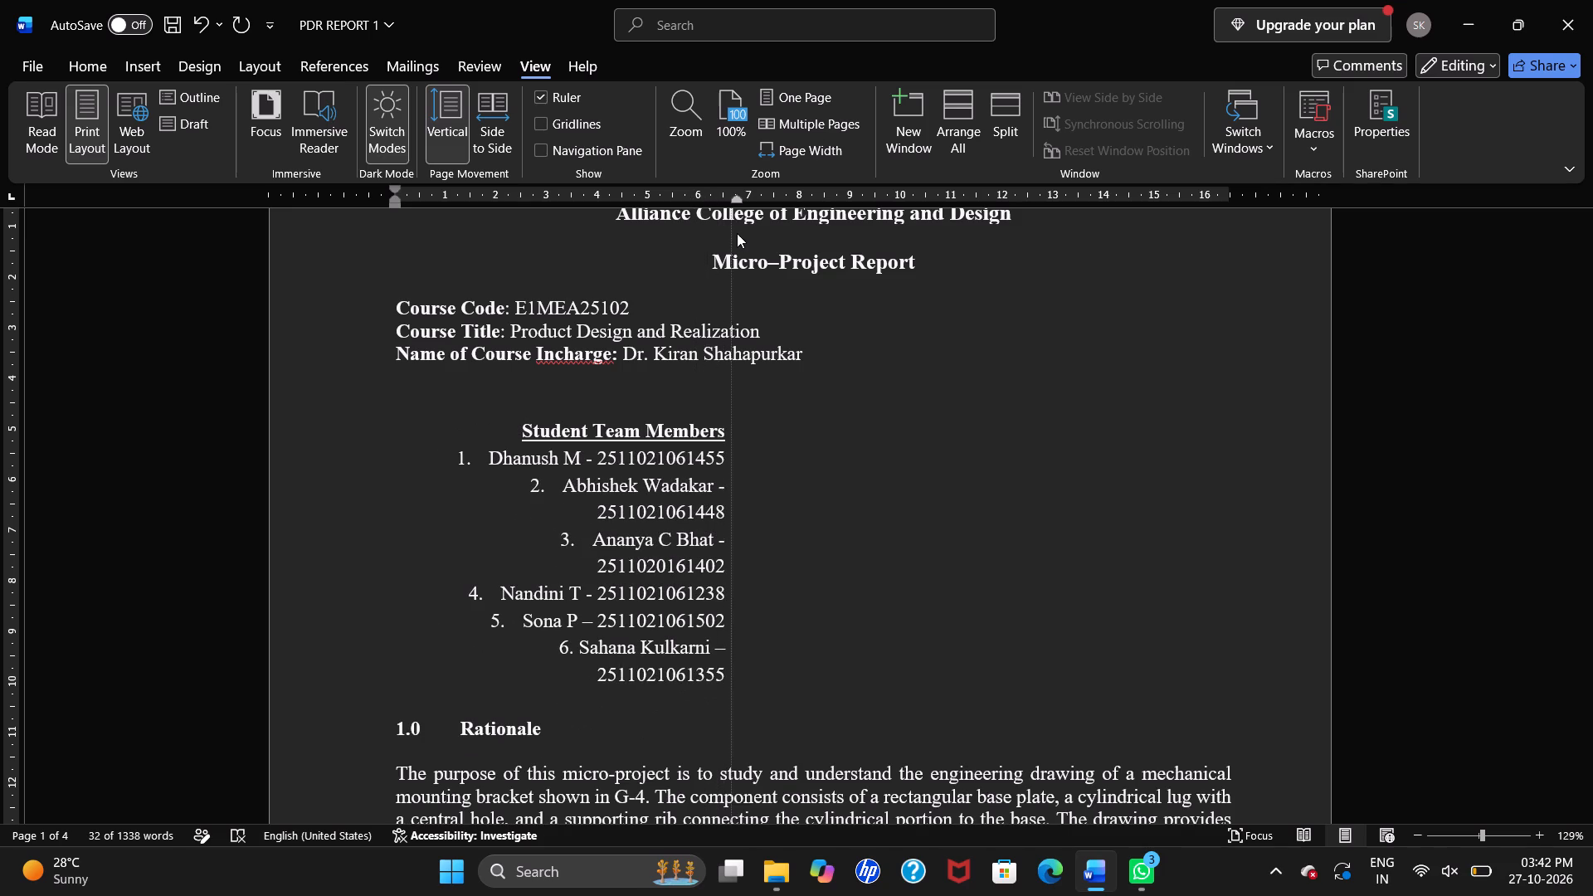
left_click_drag(737, 233, 767, 234)
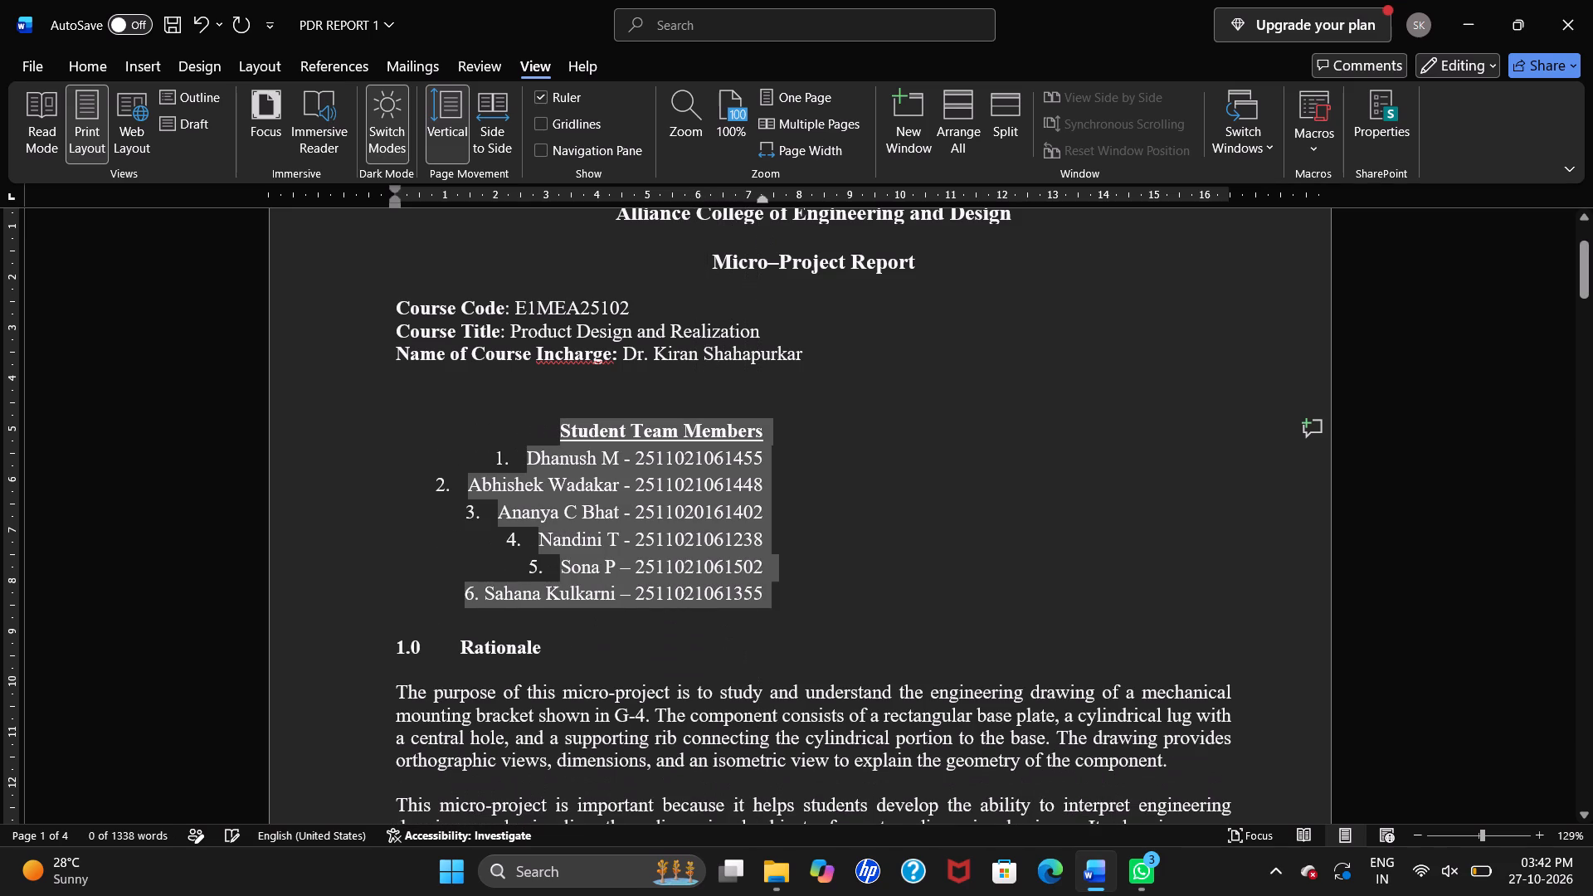
left_click(1070, 427)
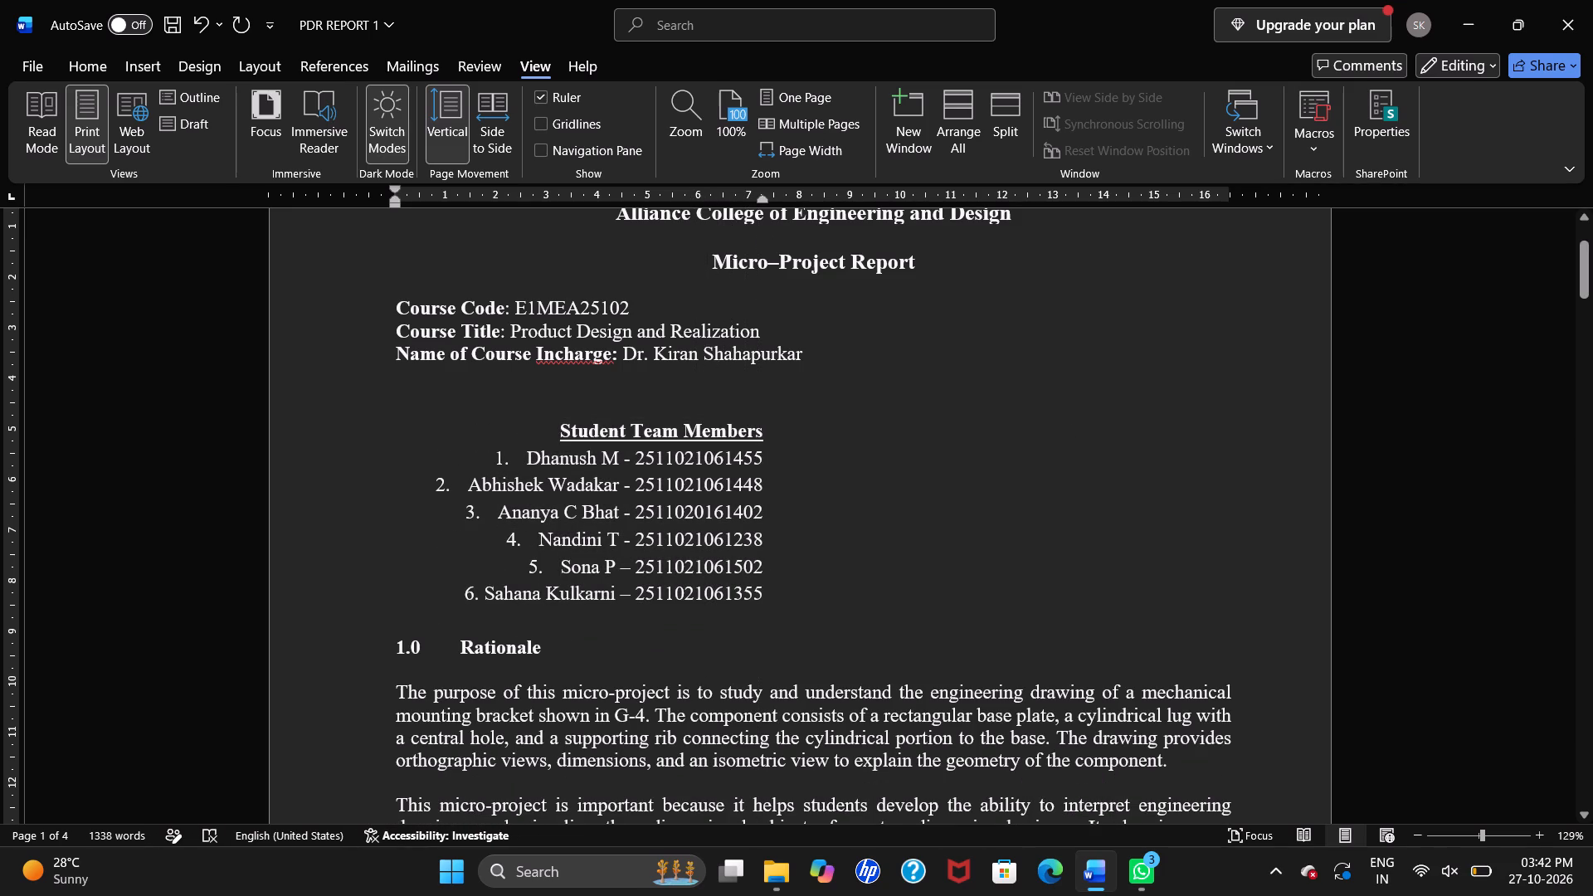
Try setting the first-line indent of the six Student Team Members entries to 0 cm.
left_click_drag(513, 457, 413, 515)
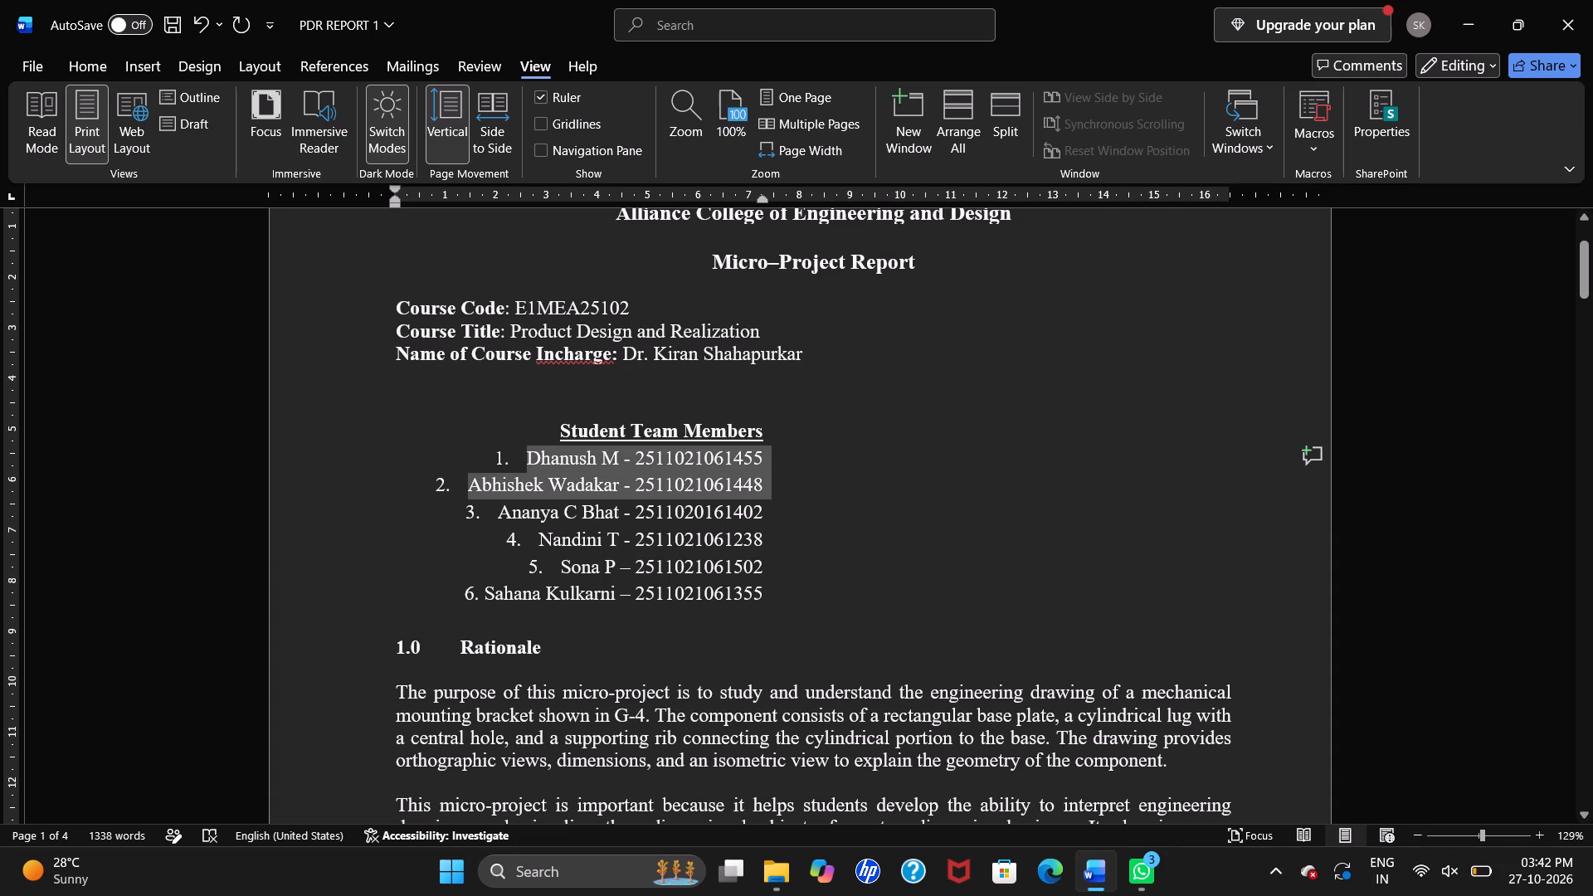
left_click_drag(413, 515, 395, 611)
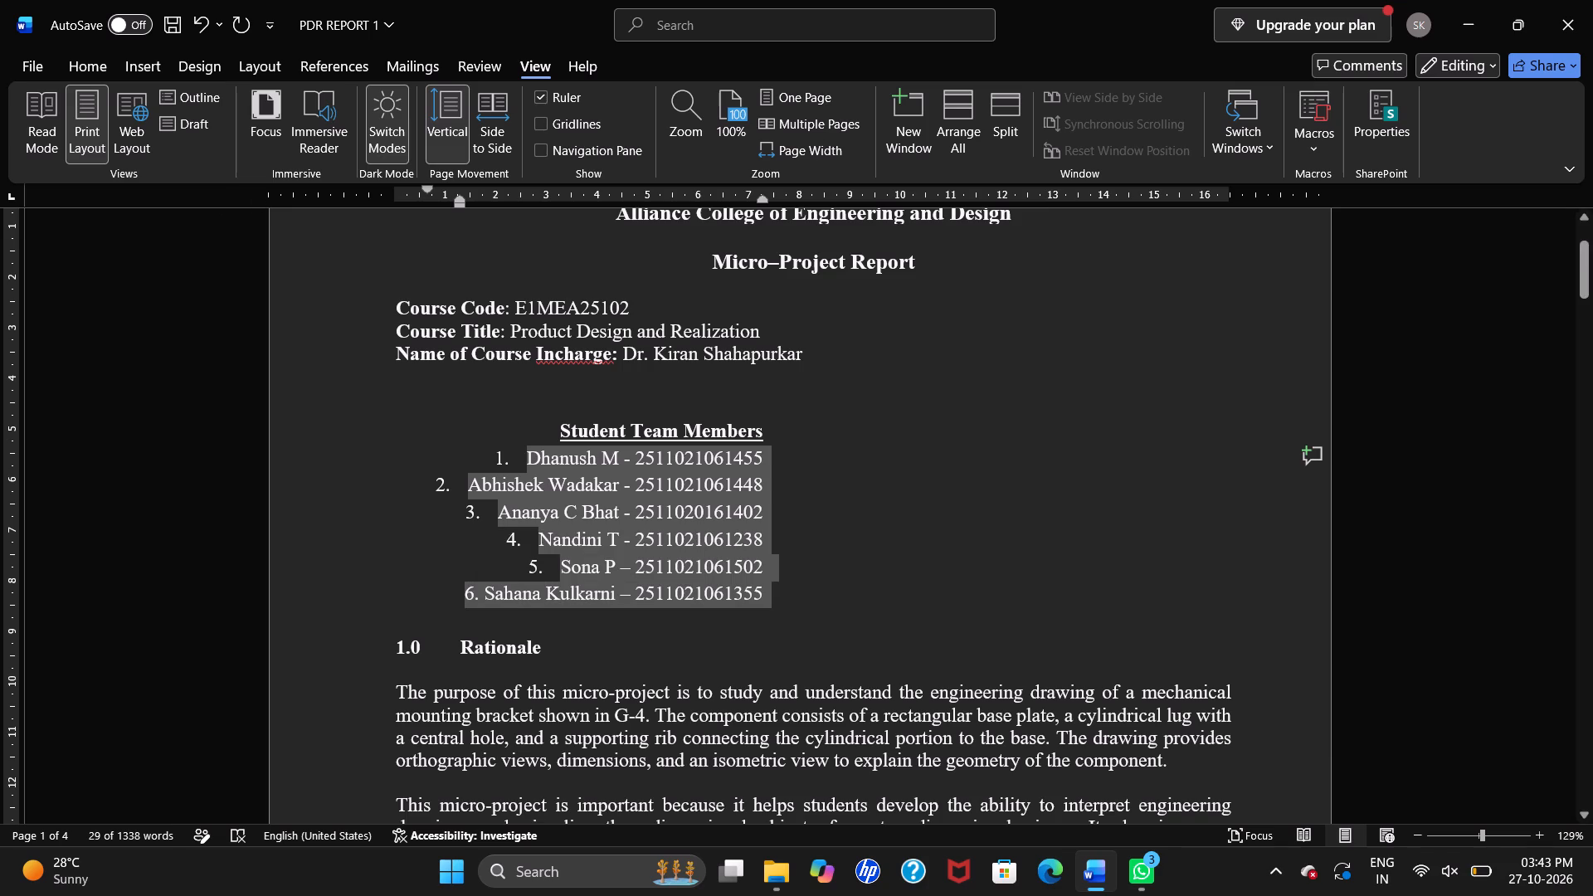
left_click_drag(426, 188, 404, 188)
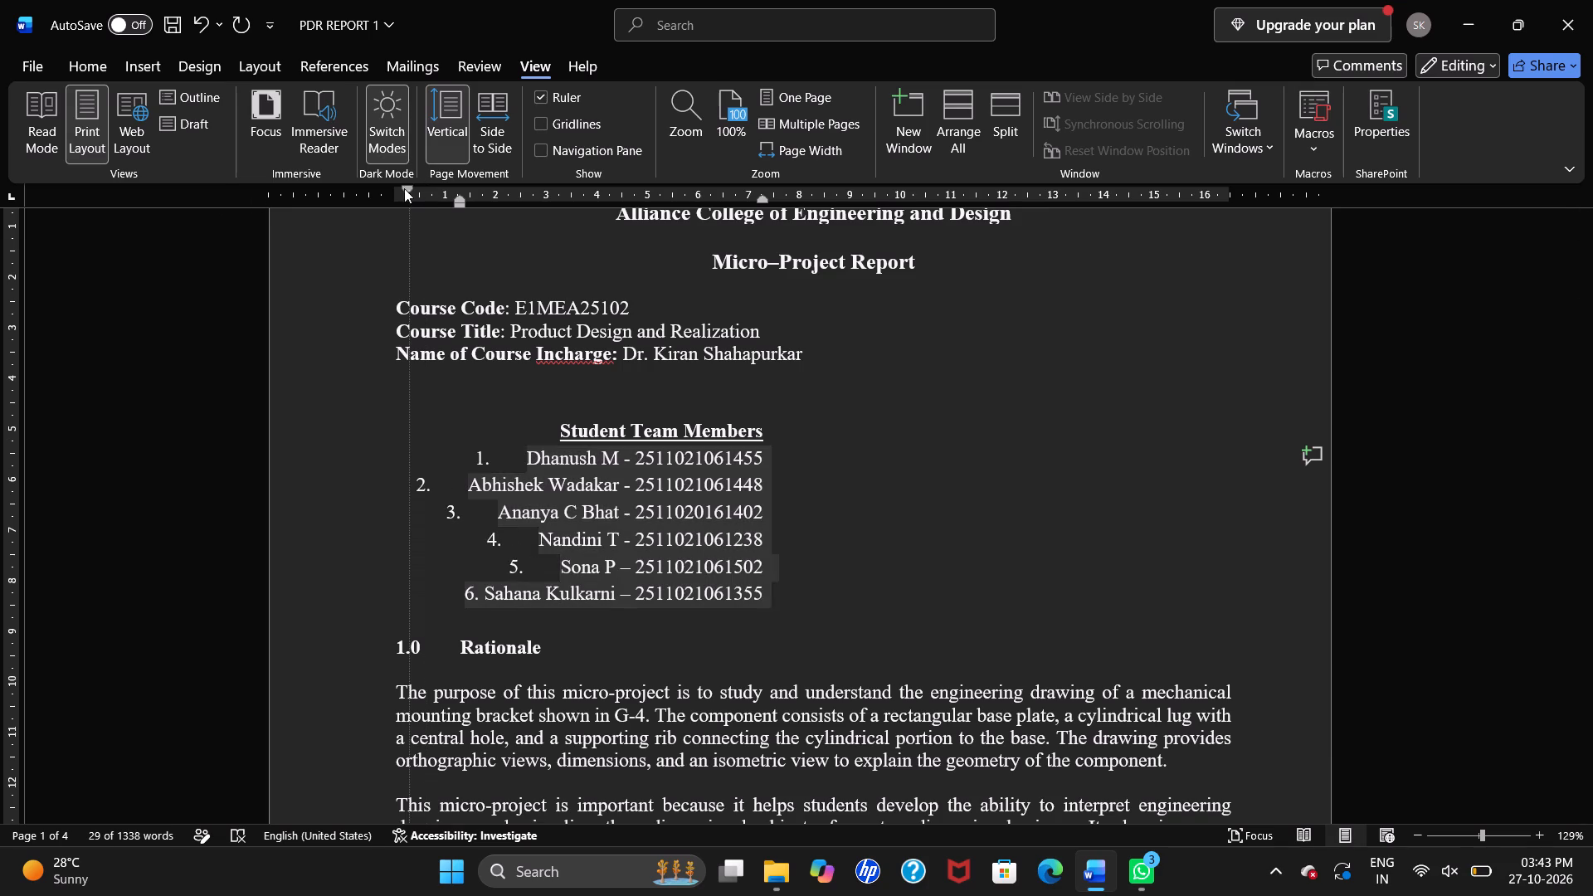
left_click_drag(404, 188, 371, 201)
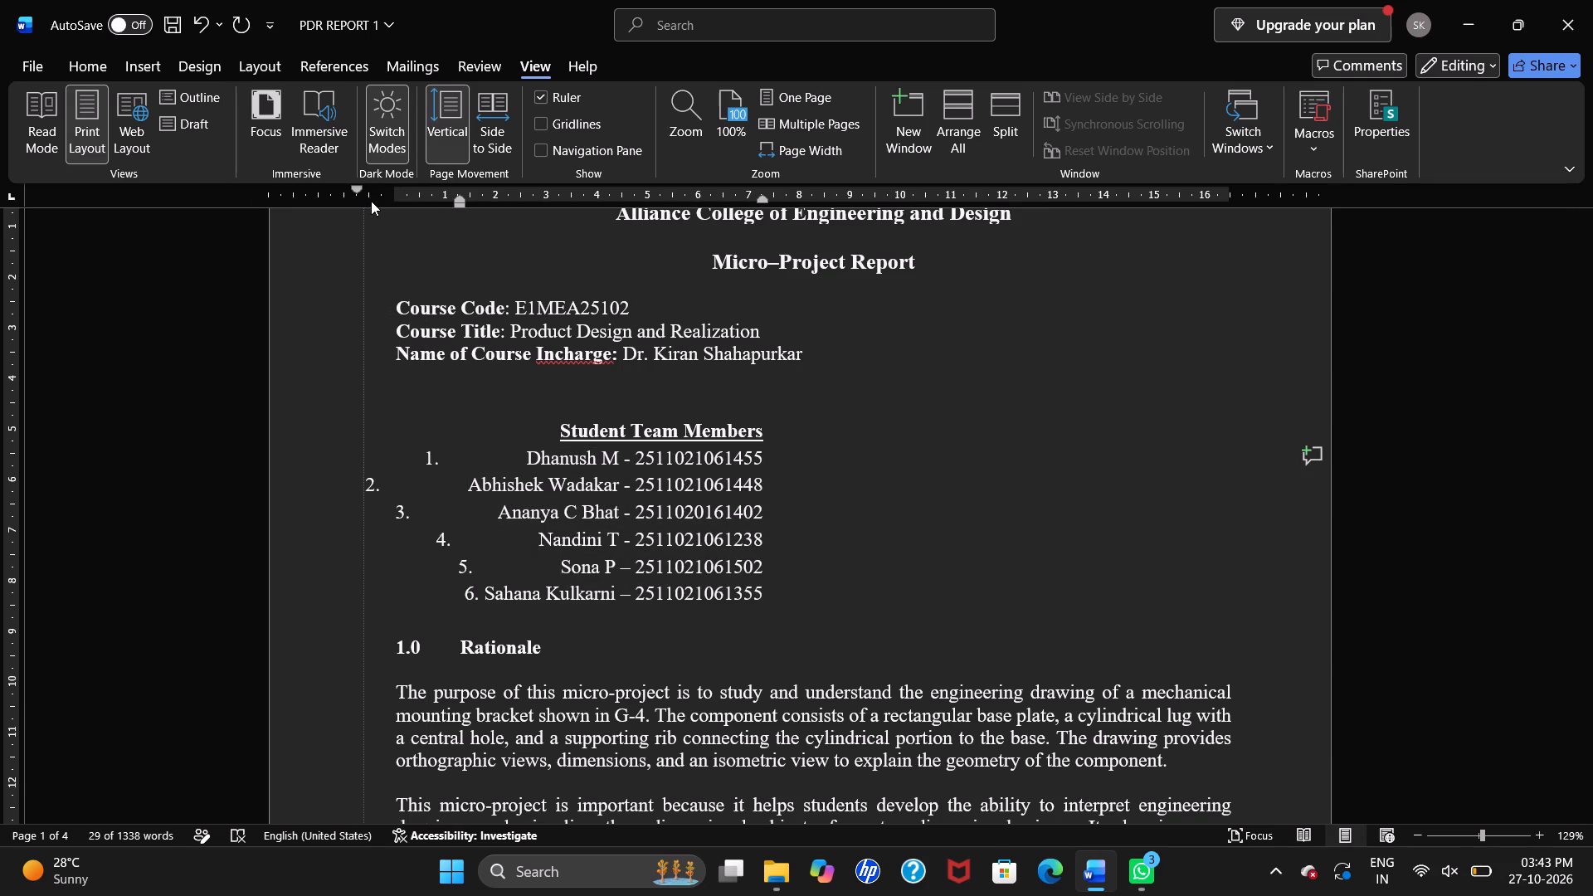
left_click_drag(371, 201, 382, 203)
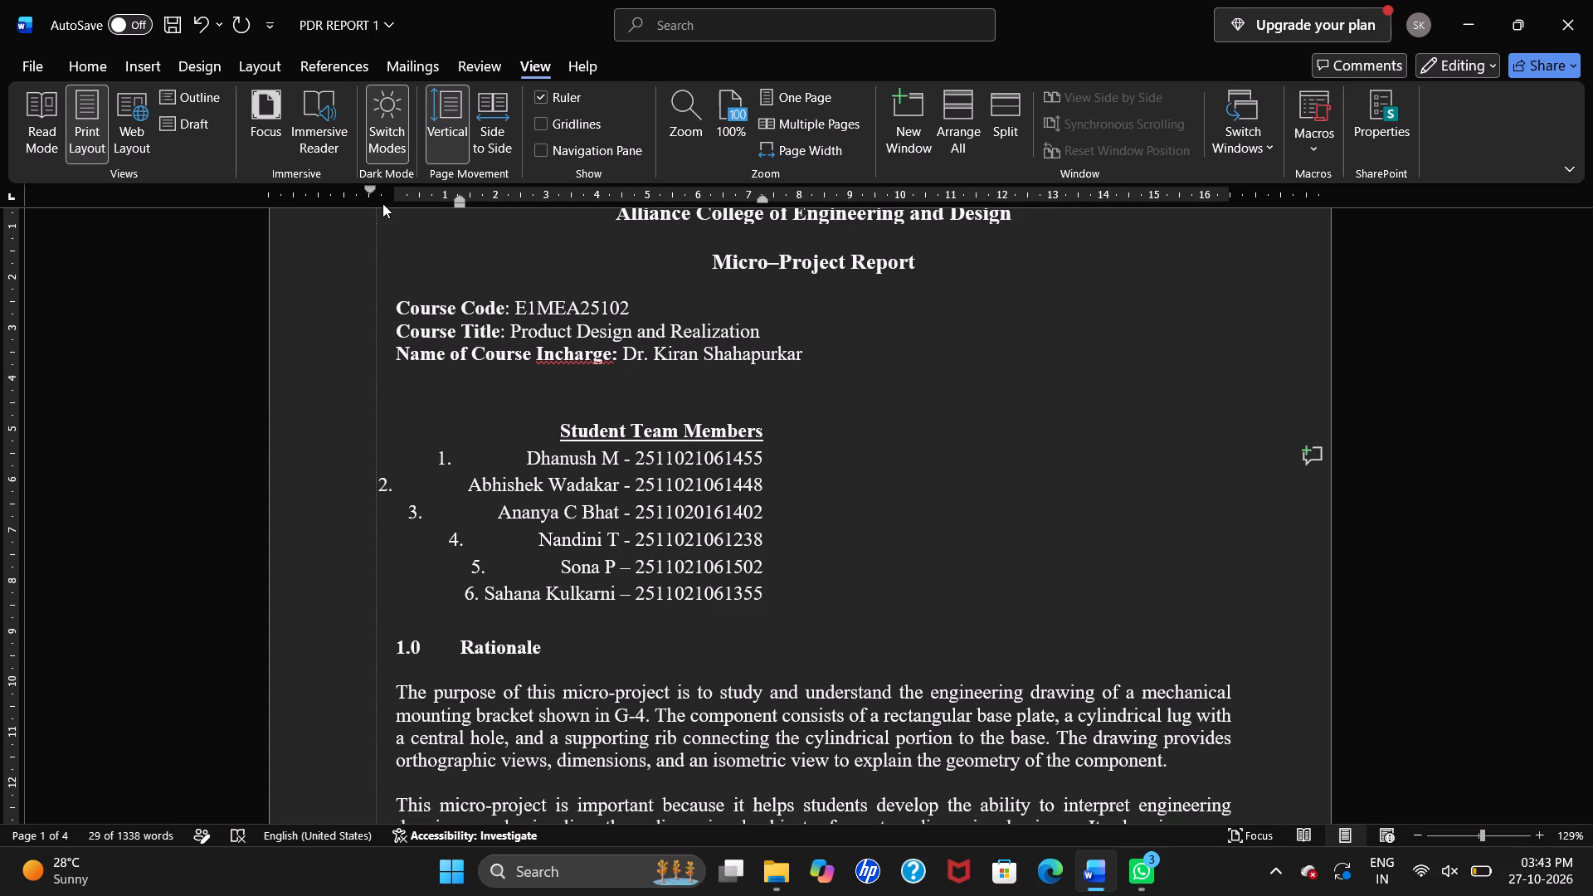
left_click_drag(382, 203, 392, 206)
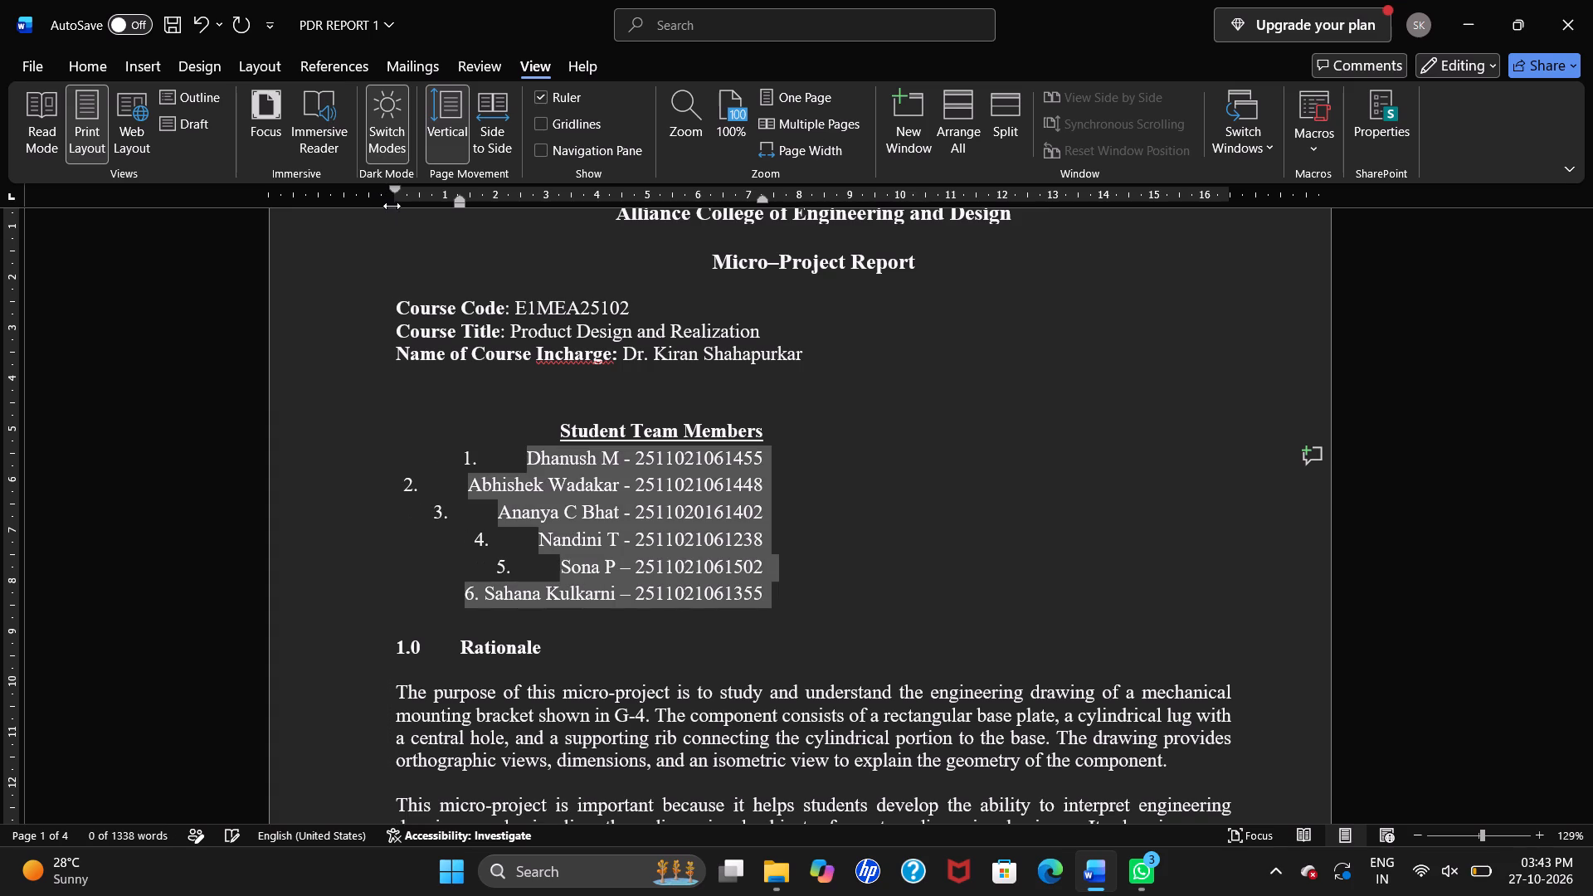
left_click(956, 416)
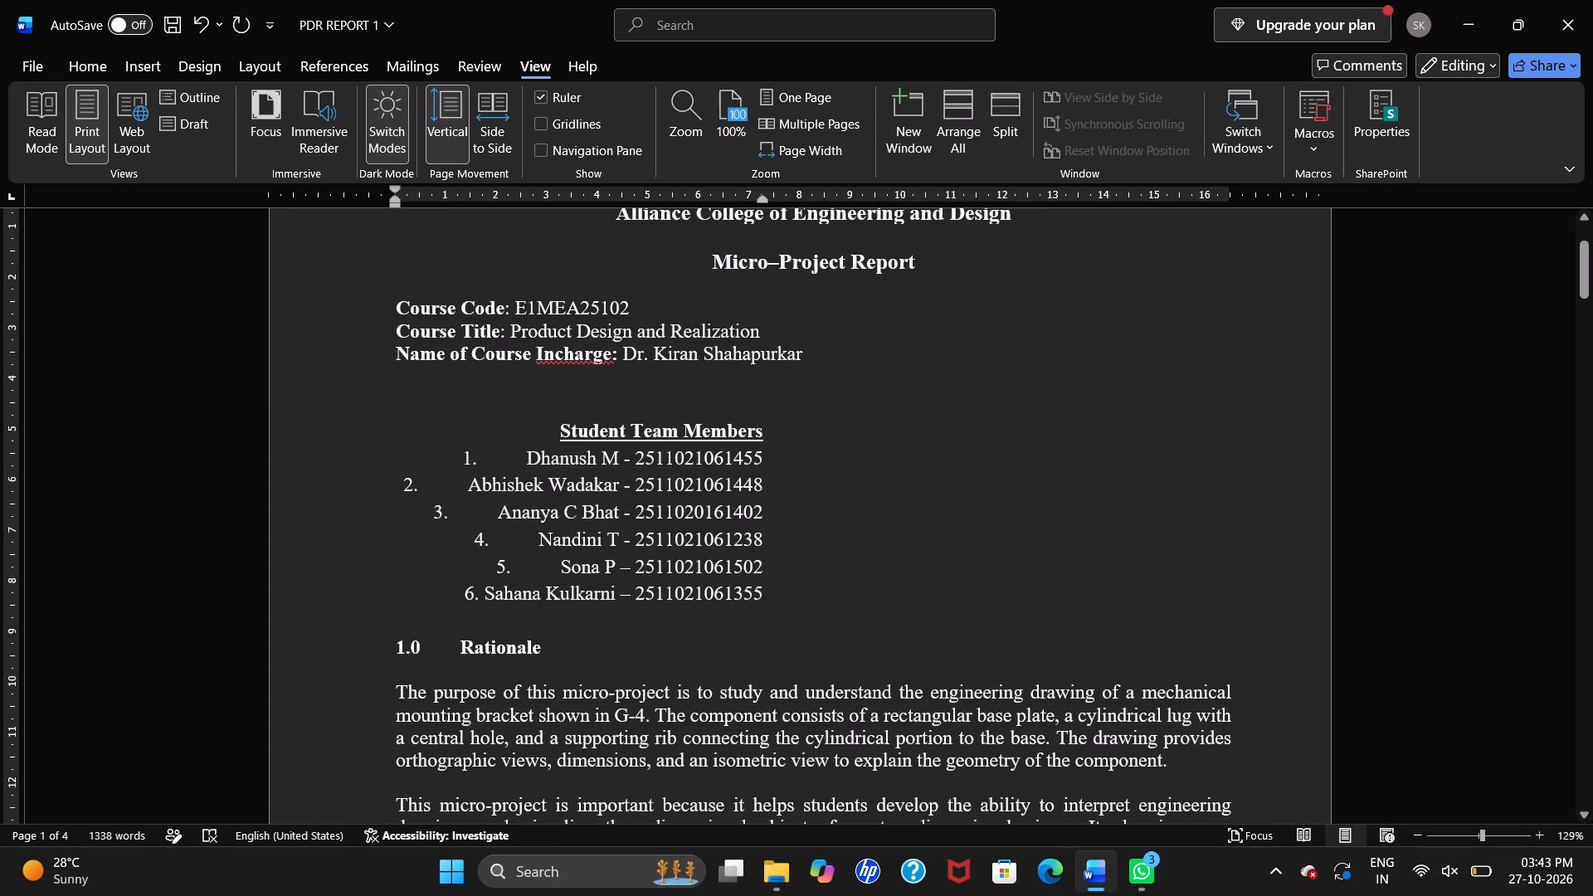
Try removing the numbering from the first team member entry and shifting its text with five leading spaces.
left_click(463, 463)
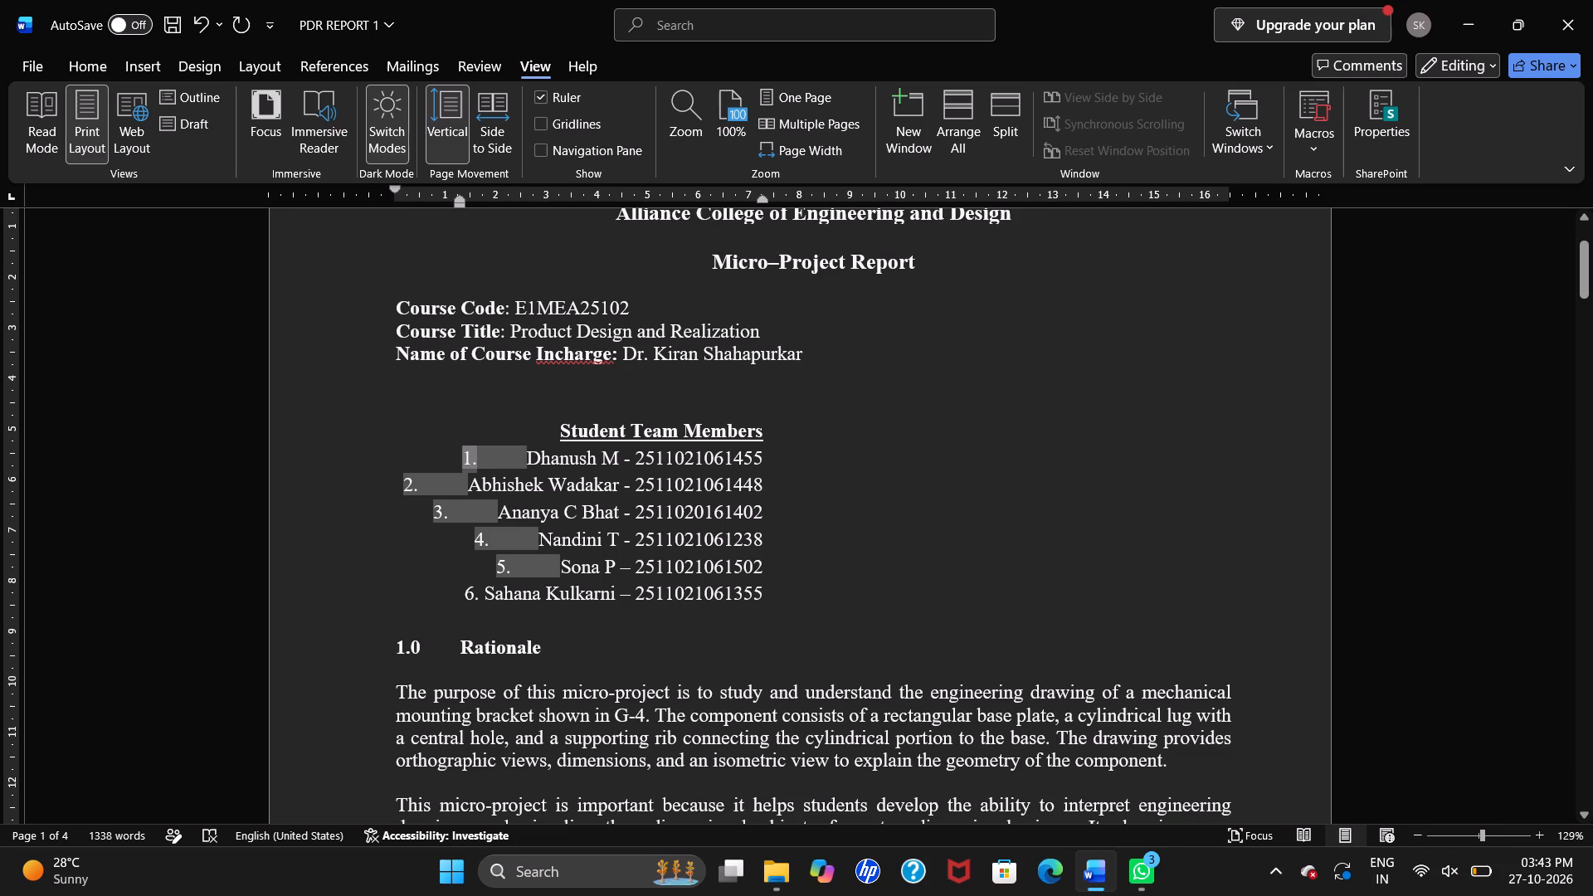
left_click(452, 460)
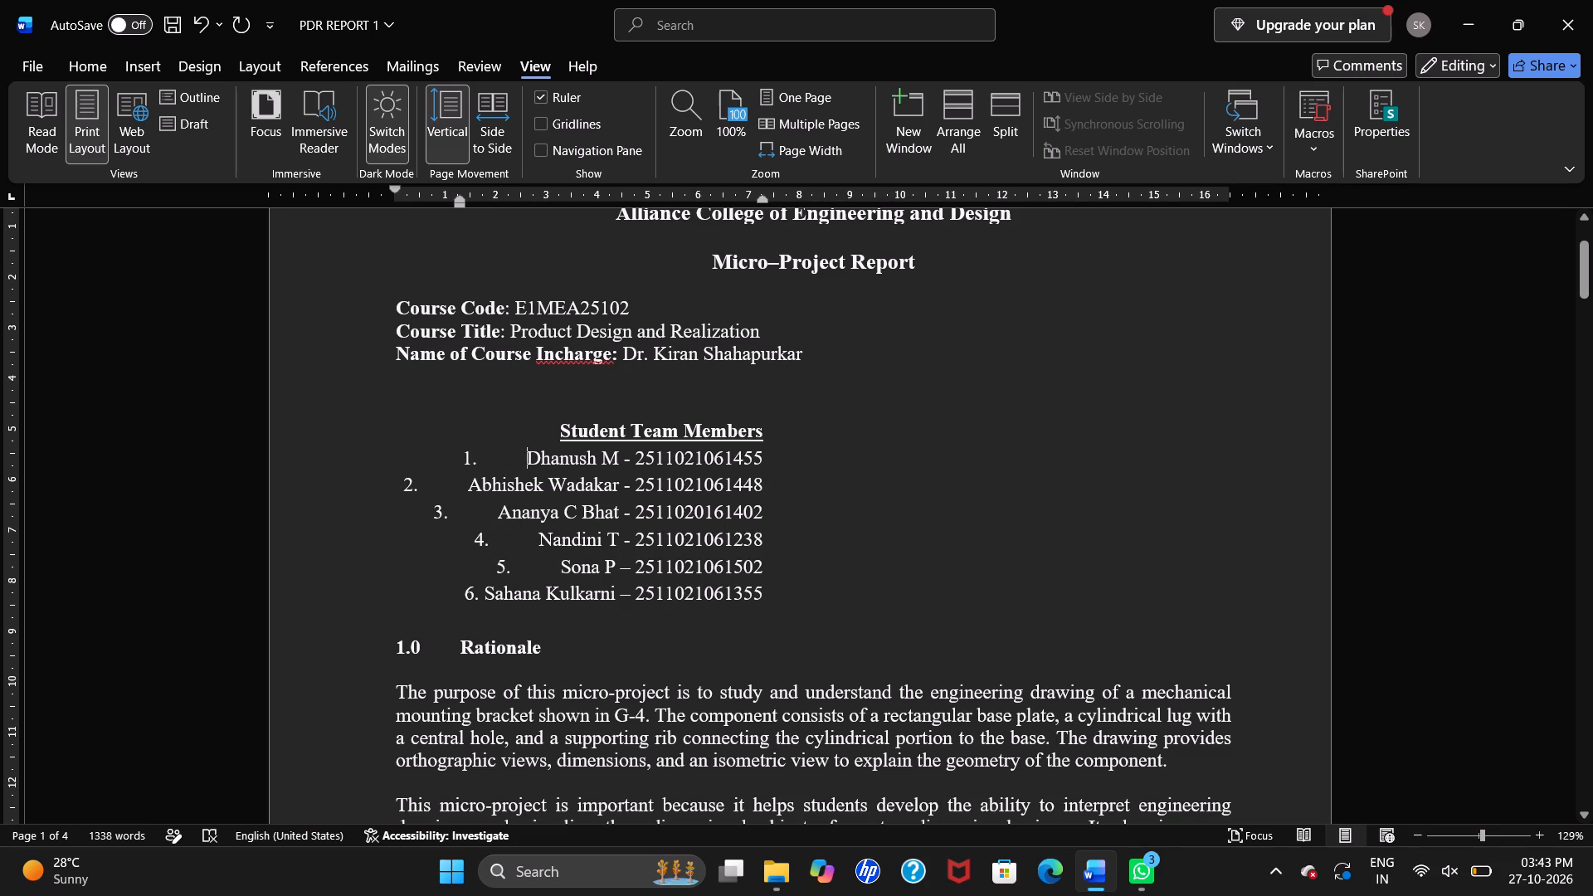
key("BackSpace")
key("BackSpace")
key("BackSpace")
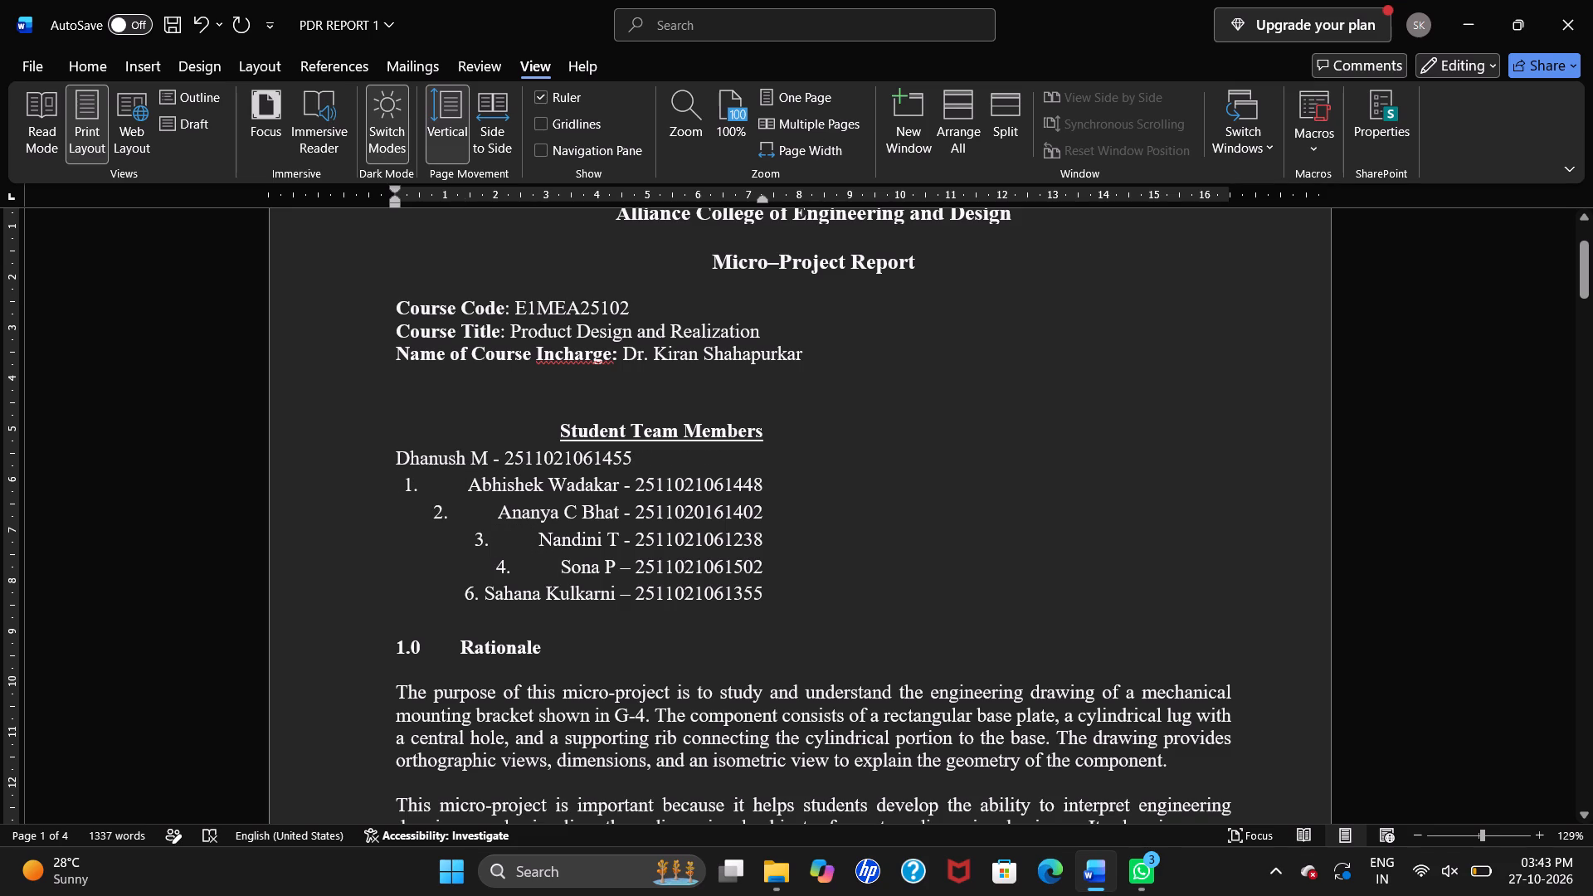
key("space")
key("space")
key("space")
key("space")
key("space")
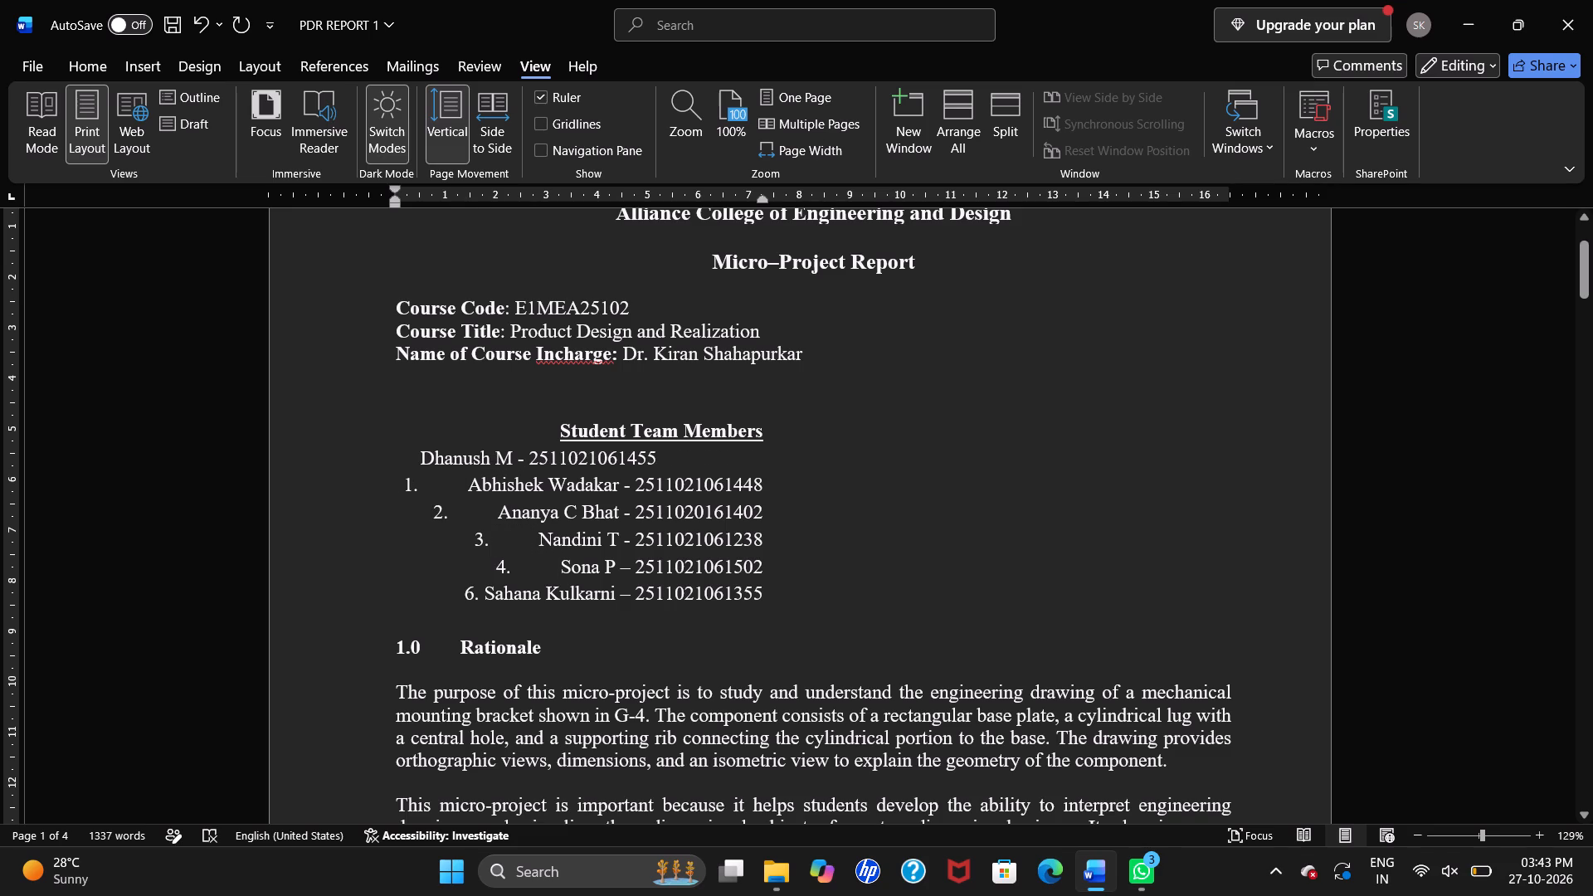
Undo the Student Team Members block edits, including its numbering and indent changes and the two blank lines above the heading.
left_click(468, 495)
left_click_drag(558, 426, 793, 596)
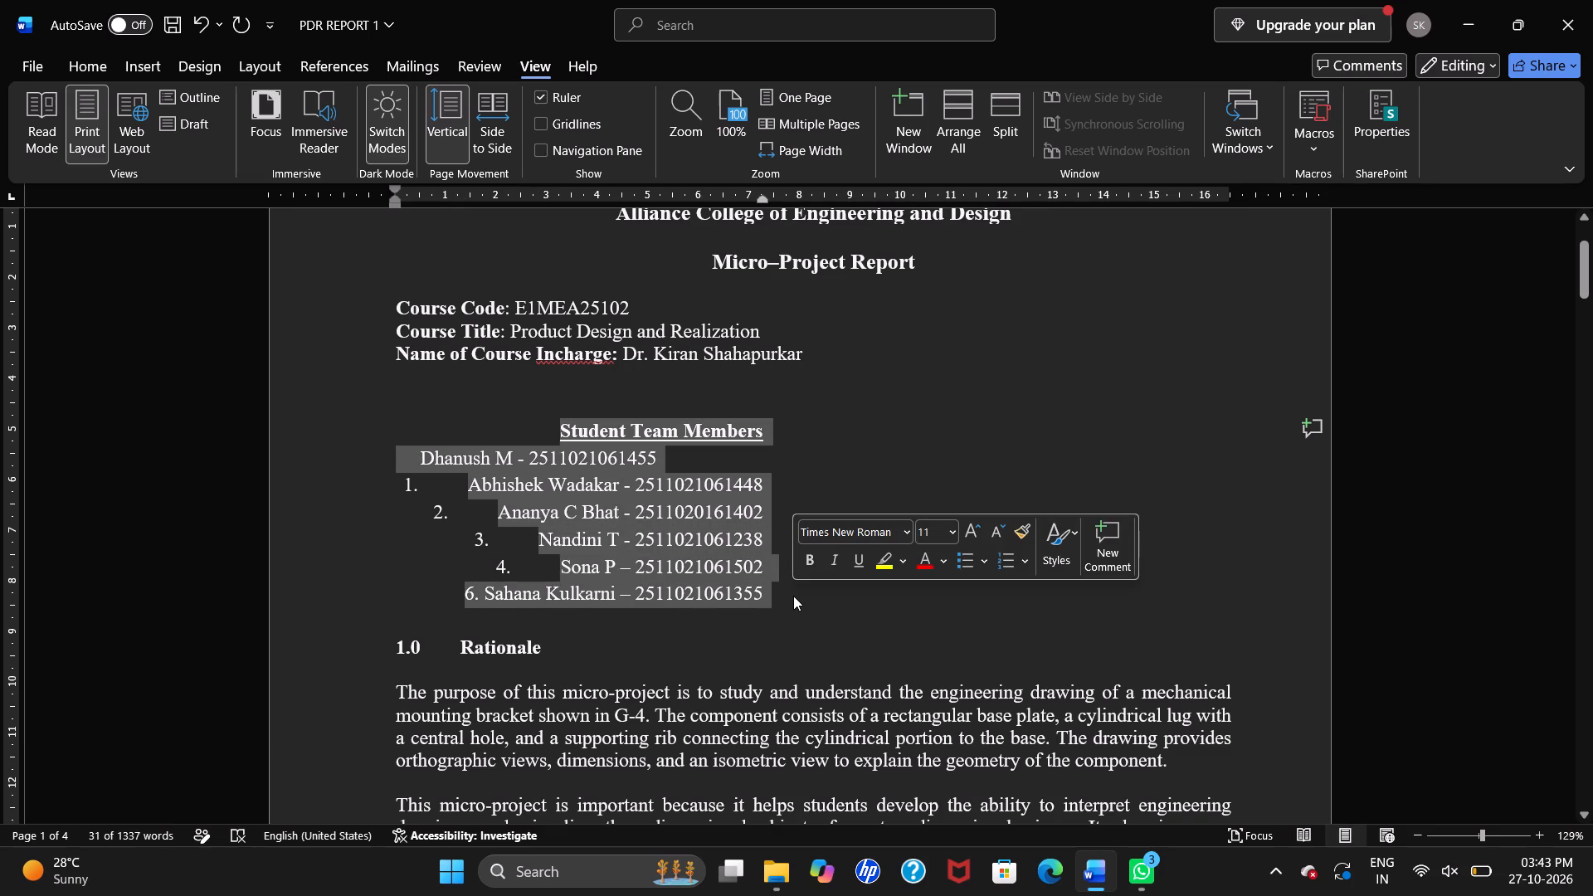
key("ctrl+z")
key("ctrl+z")
key("ctrl+z")
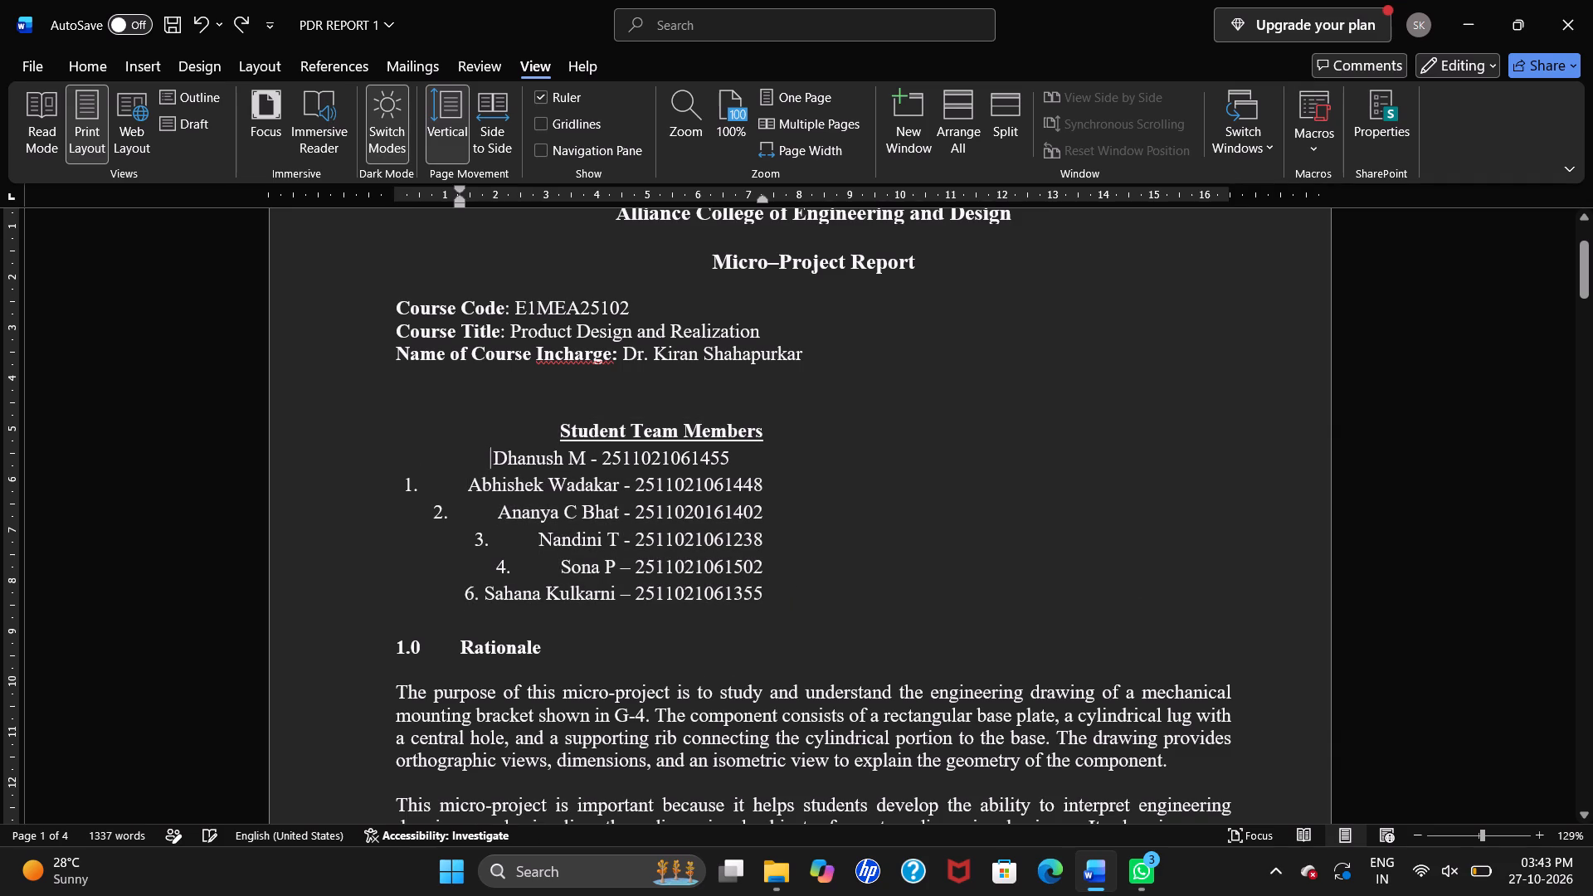
key("ctrl+z")
key("ctrl+z")
key("ctrl+z")
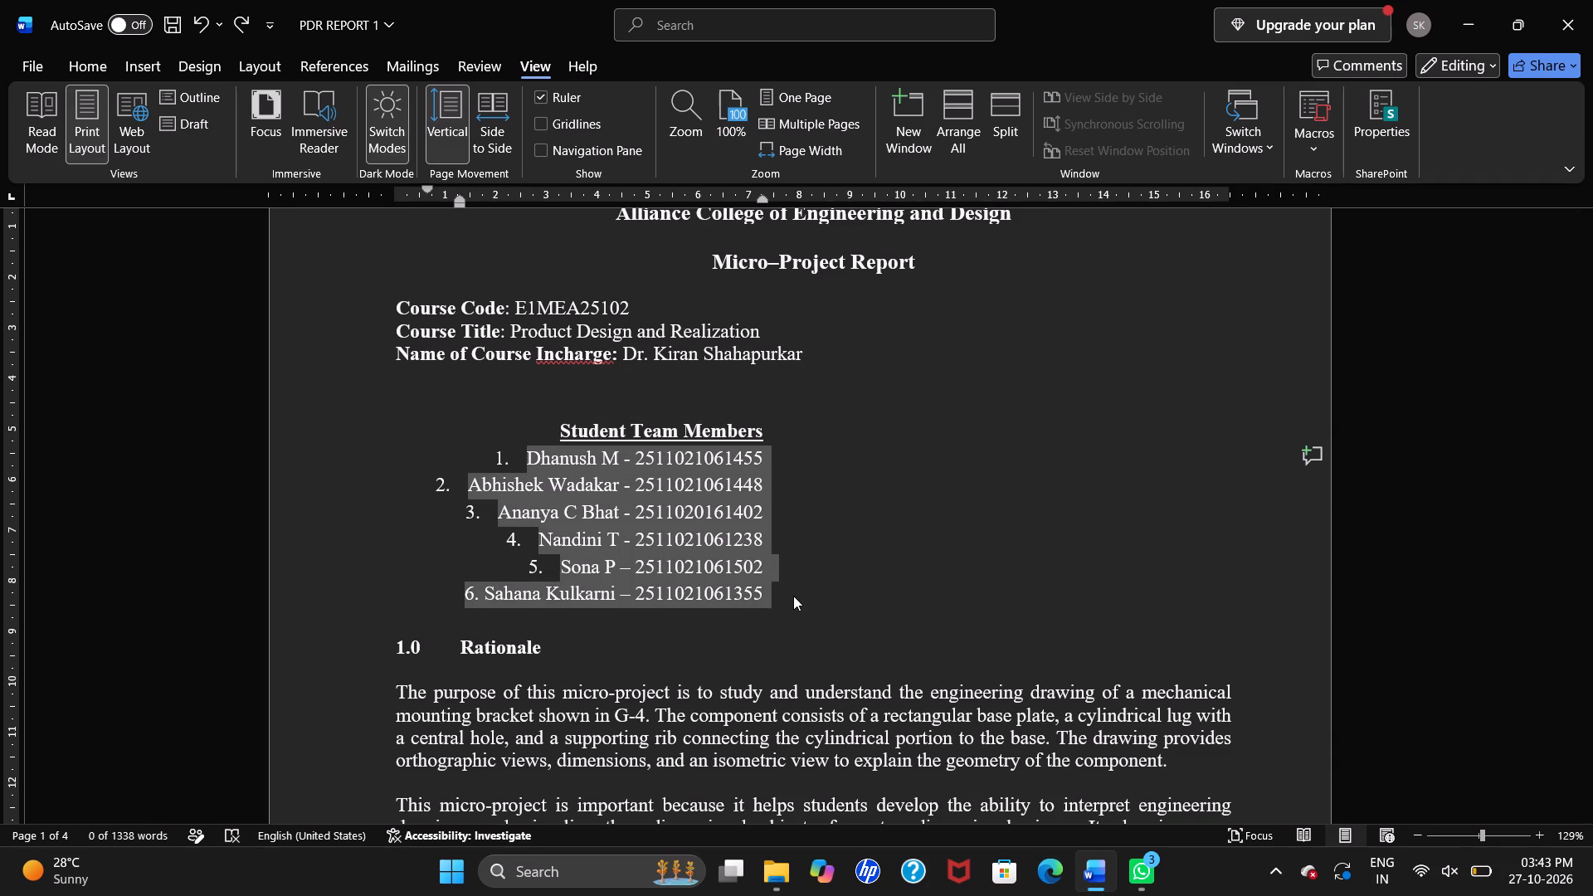
key("ctrl+z")
key("ctrl+z")
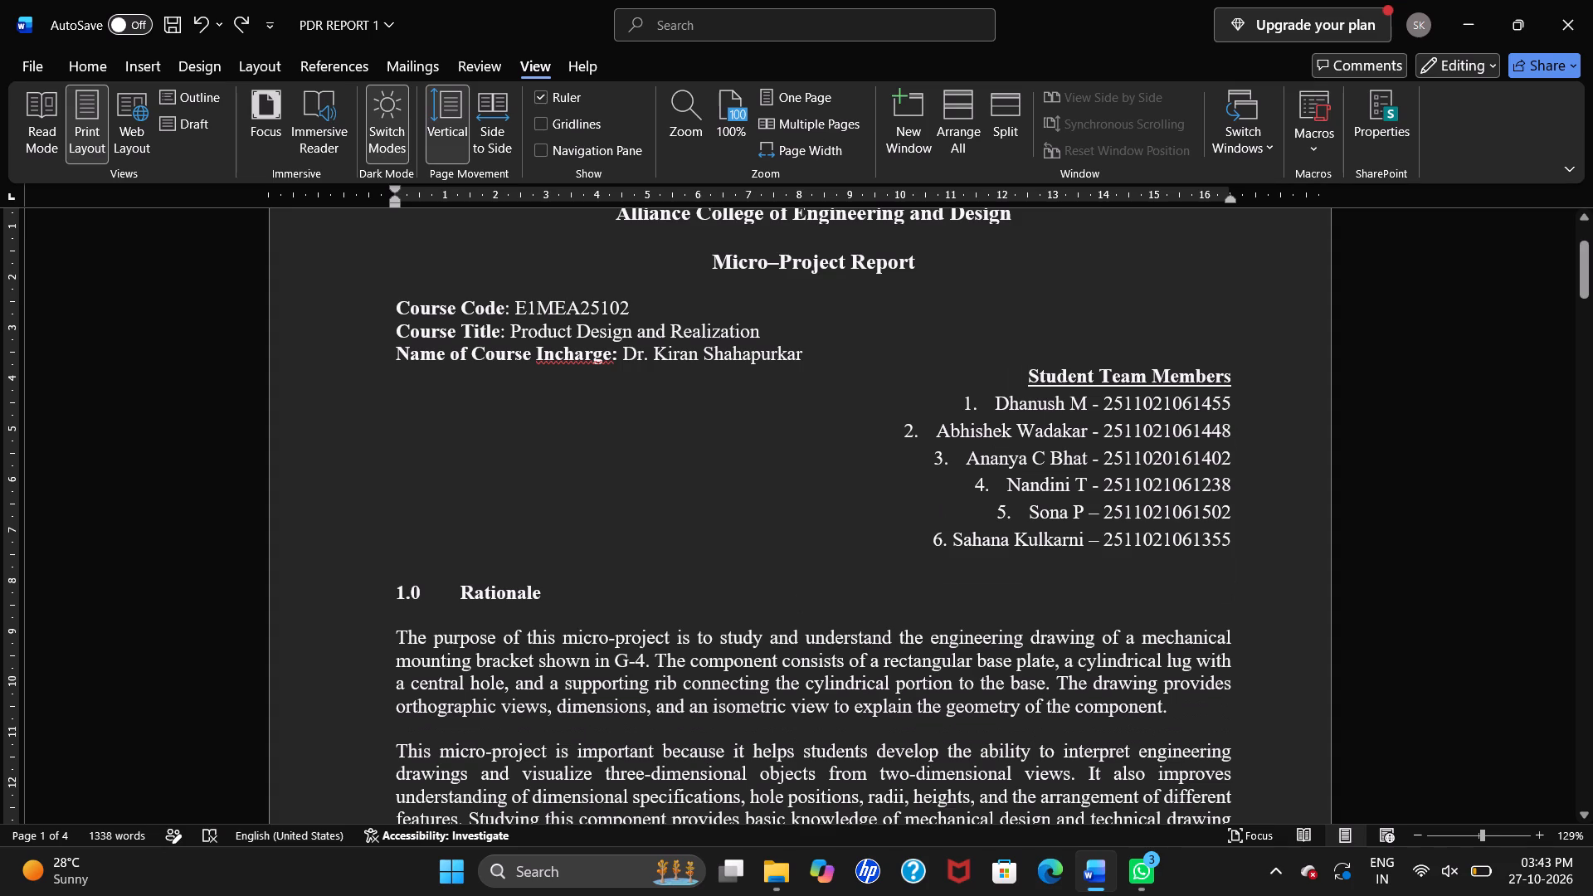
Delete all six team member entries under the Student Team Members heading, keeping the heading itself.
left_click_drag(995, 399, 1186, 522)
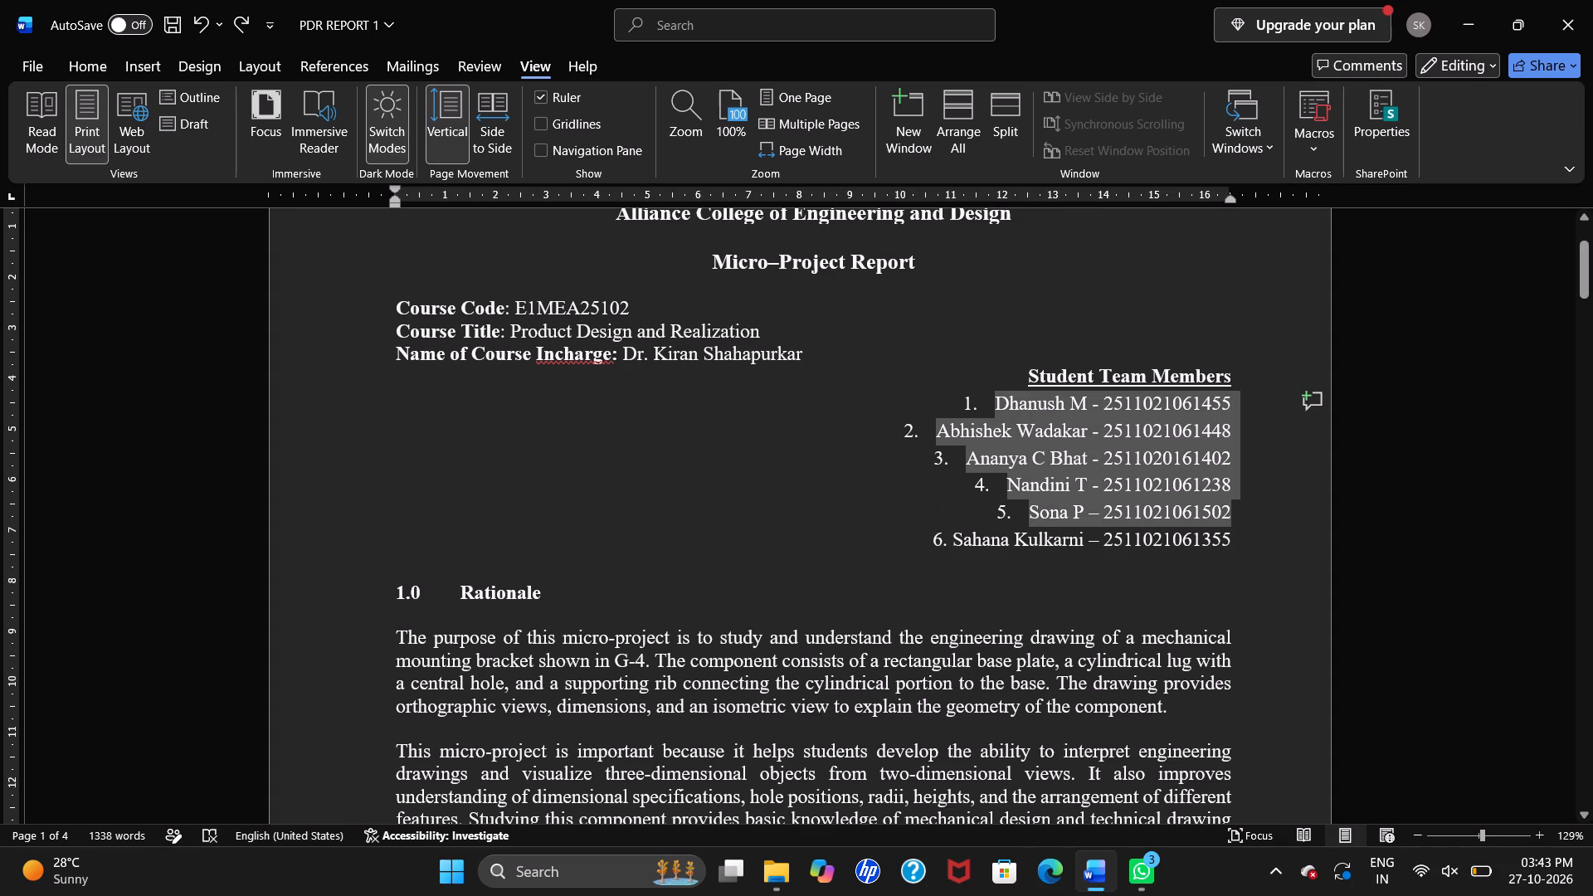
left_click_drag(1186, 522, 1195, 533)
key("BackSpace")
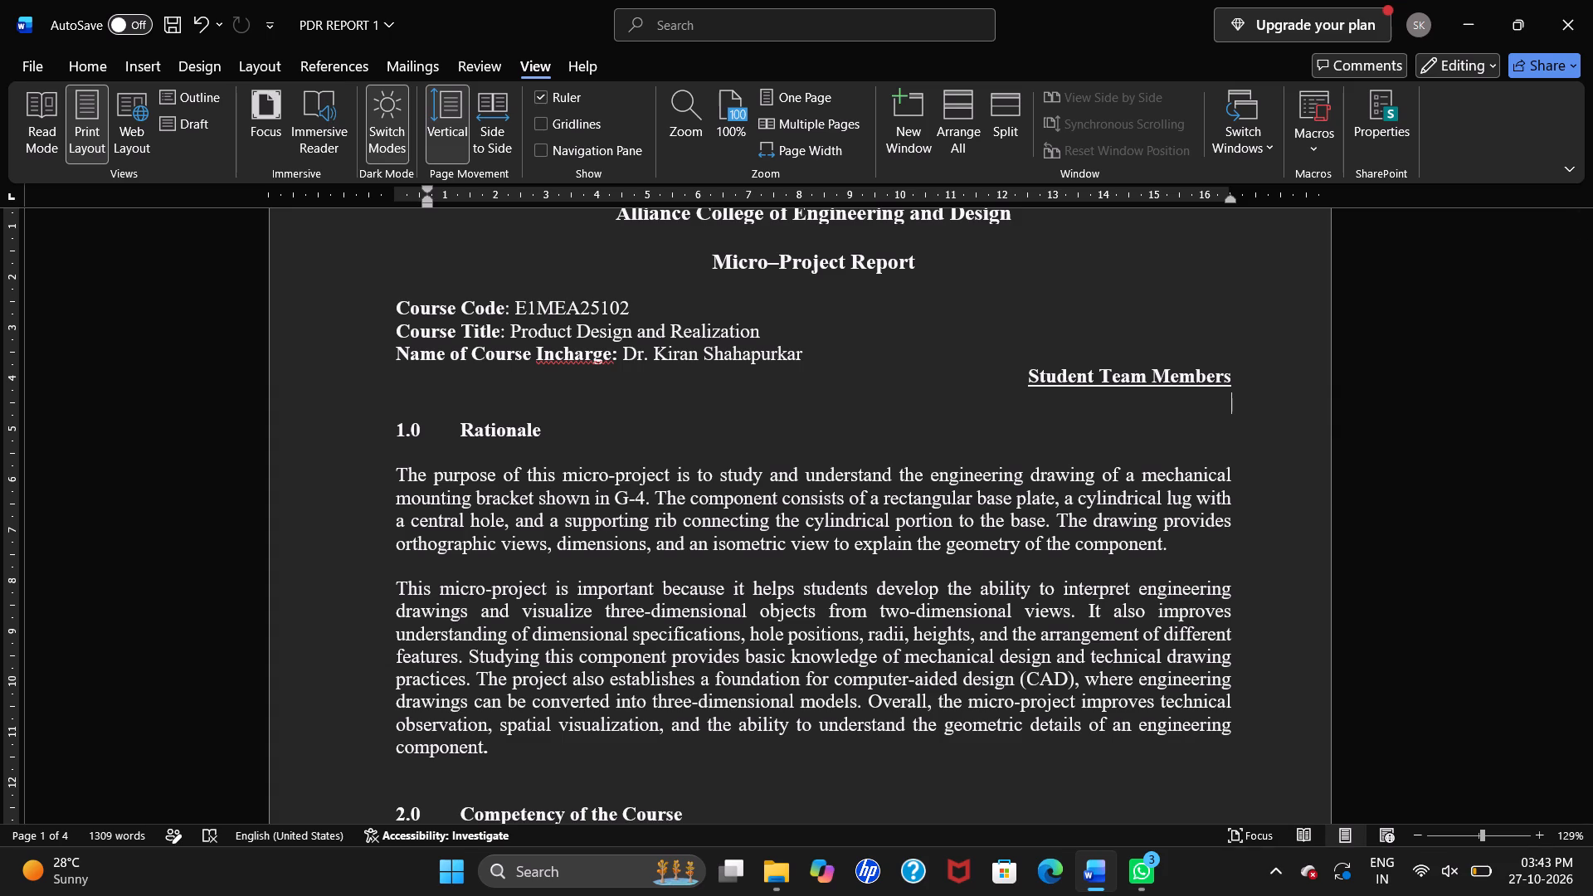
scroll(971, 434, "up", 1)
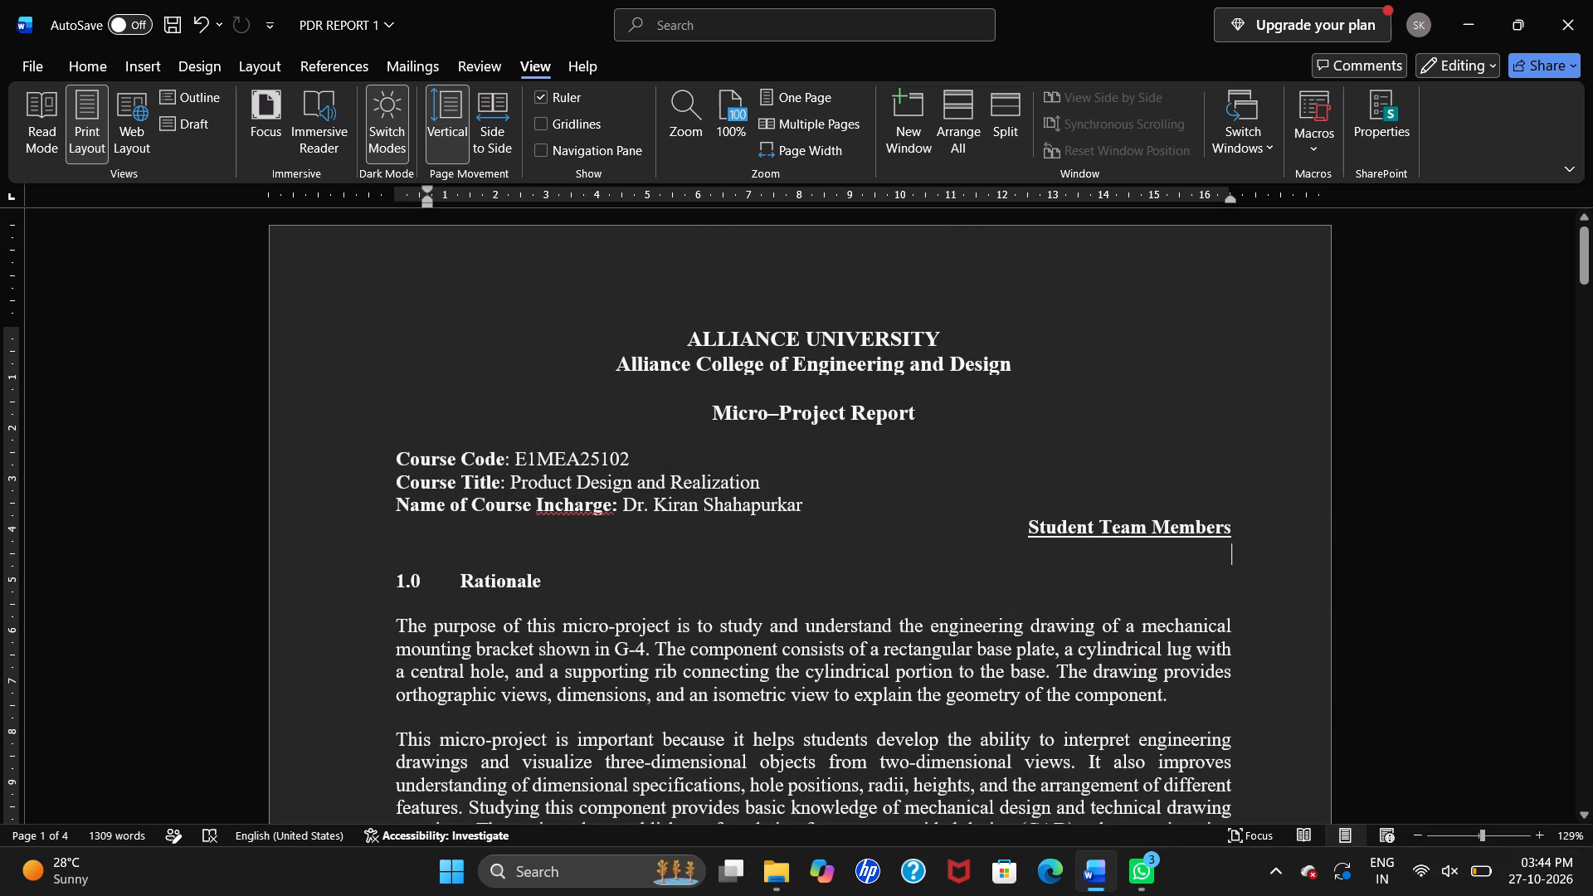
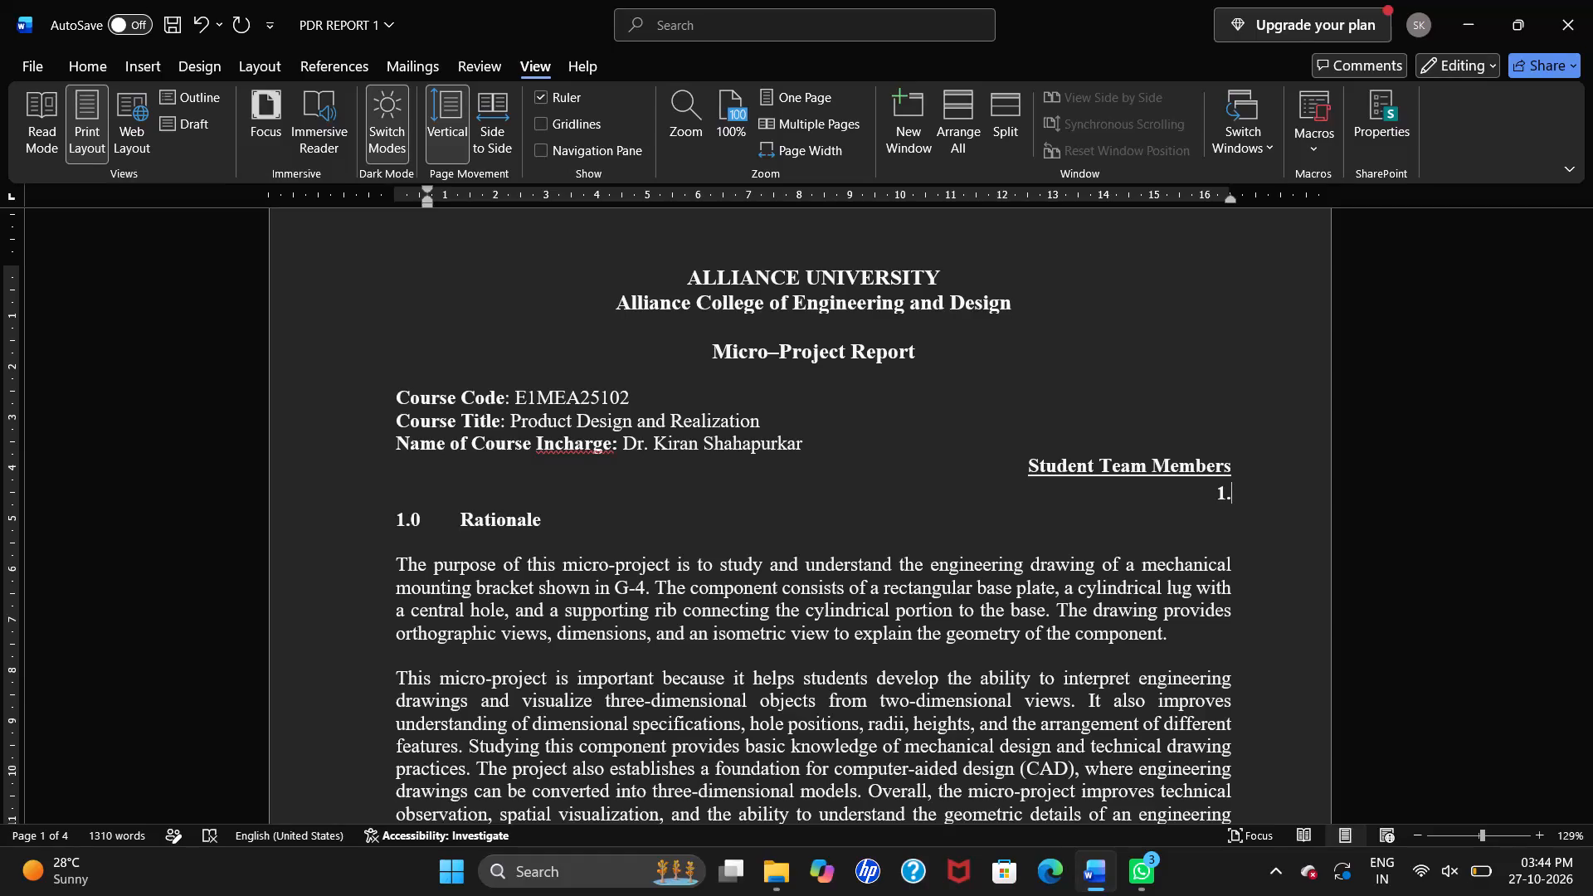
Enter the first student's name and registration number, separated by a dash, as item 1 under the Student Team Members heading.
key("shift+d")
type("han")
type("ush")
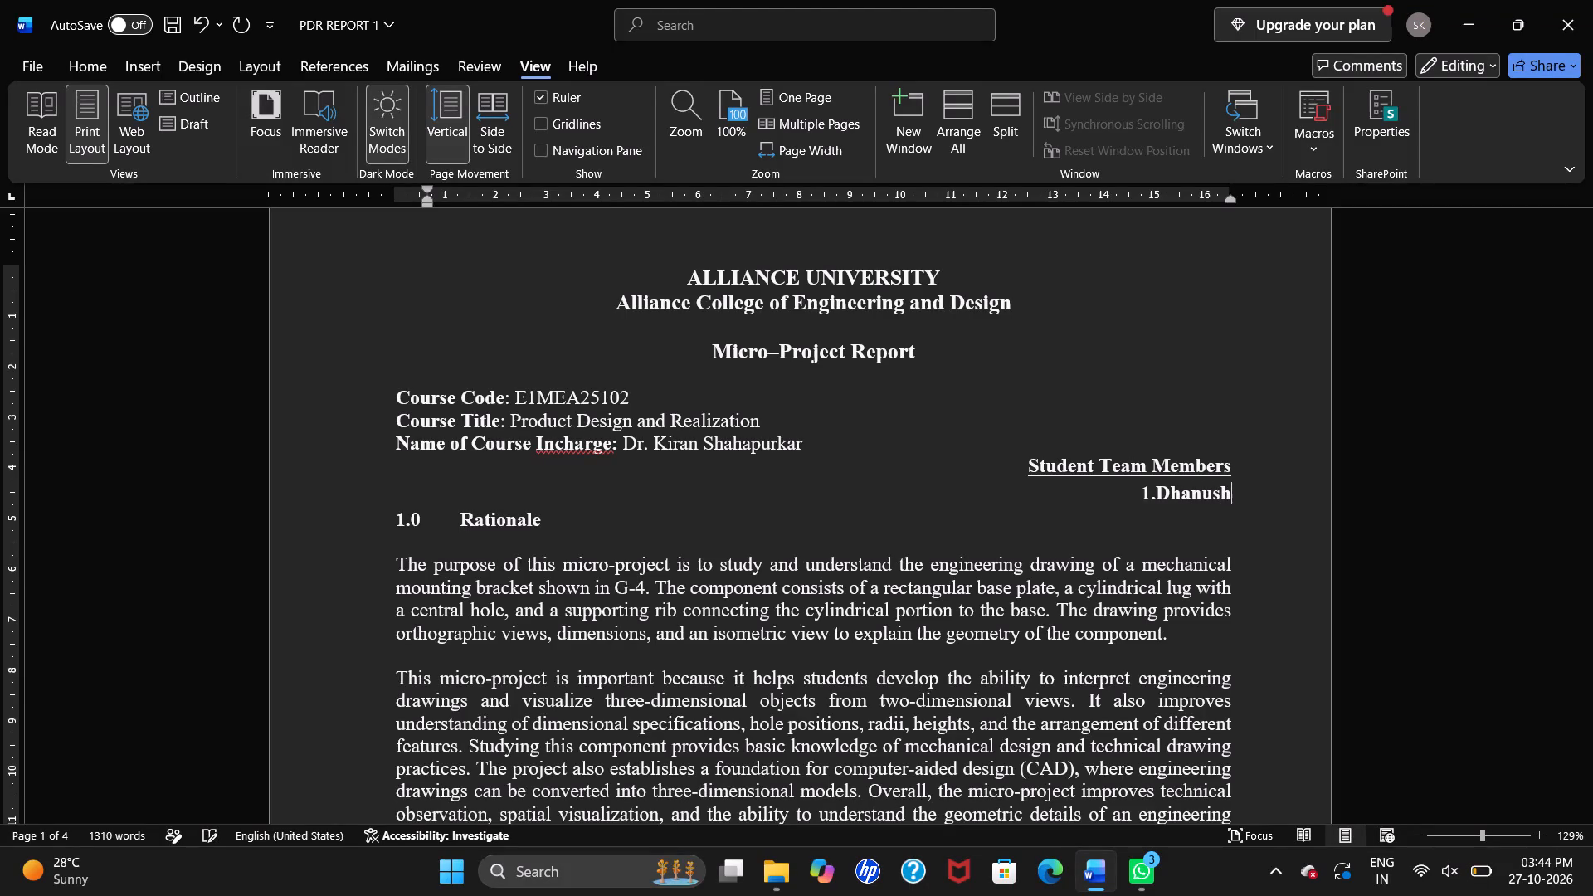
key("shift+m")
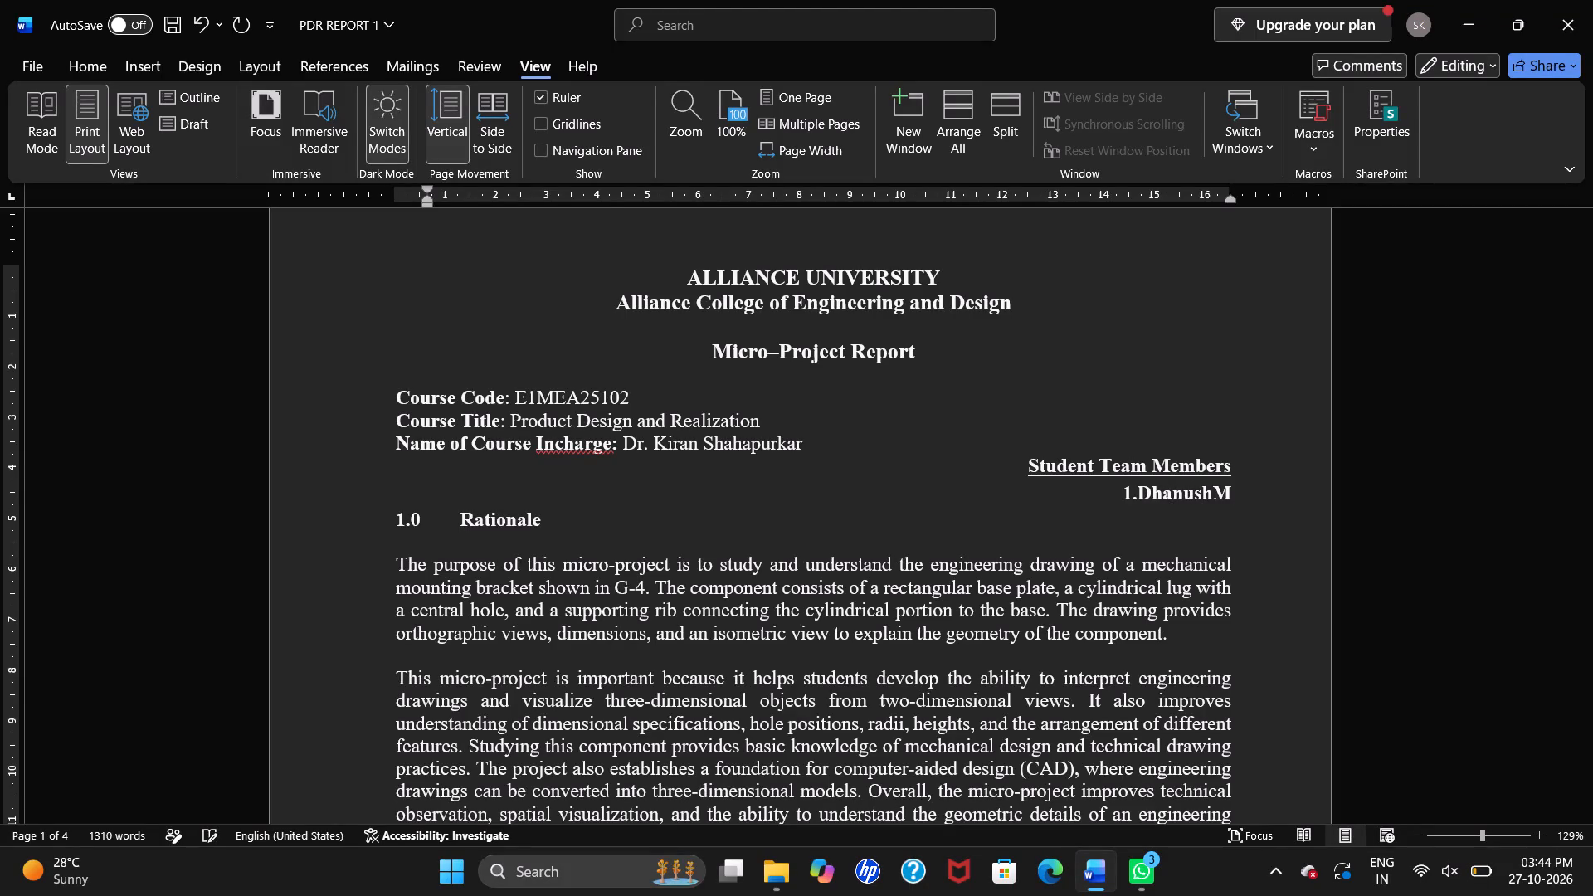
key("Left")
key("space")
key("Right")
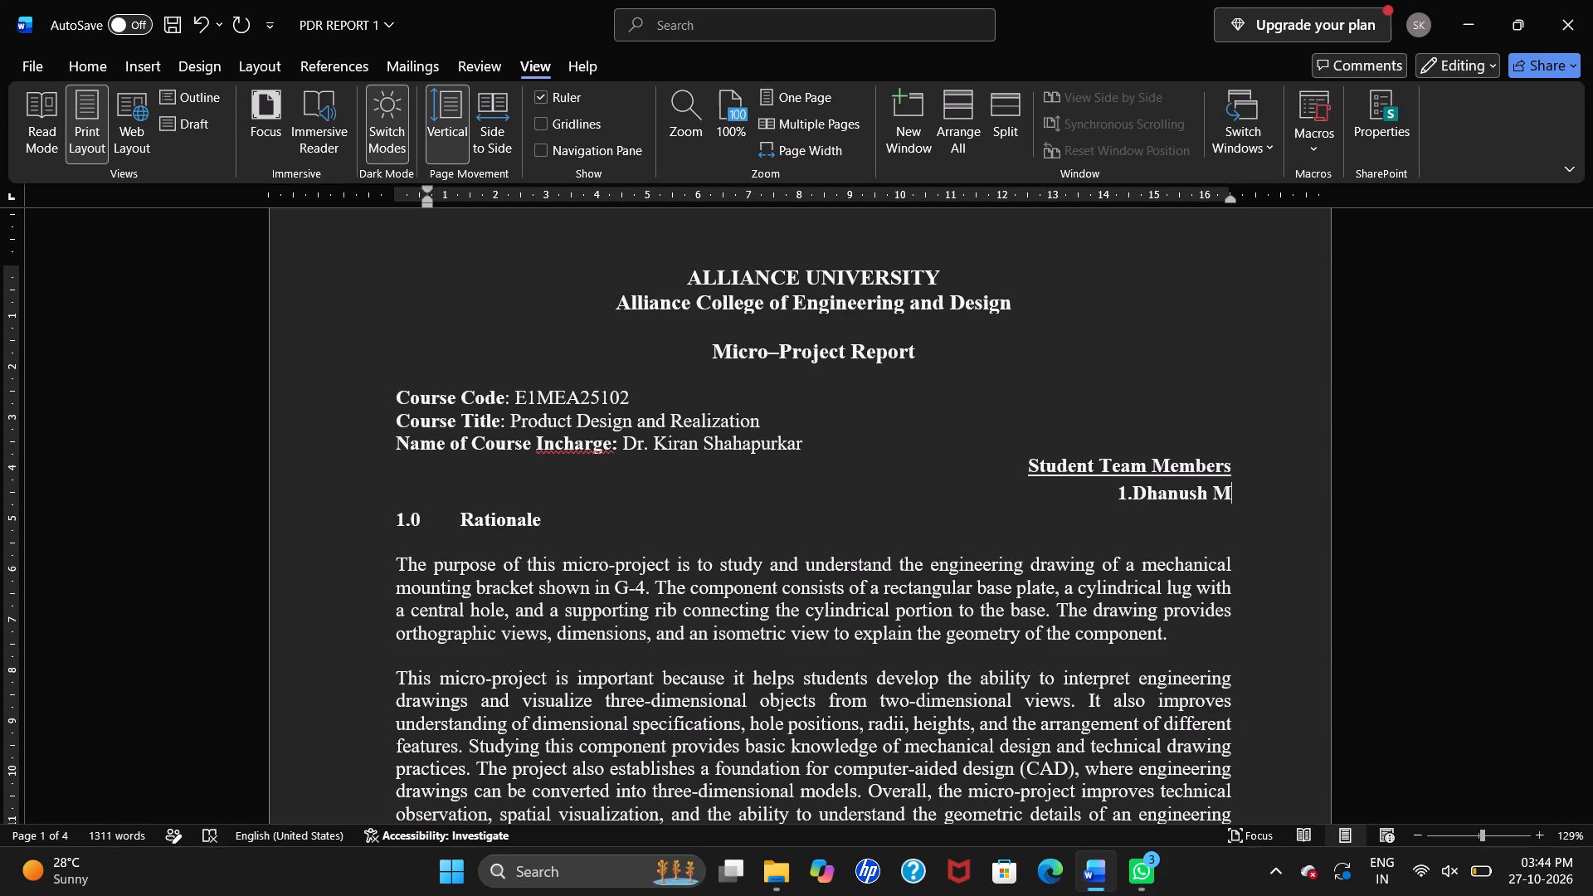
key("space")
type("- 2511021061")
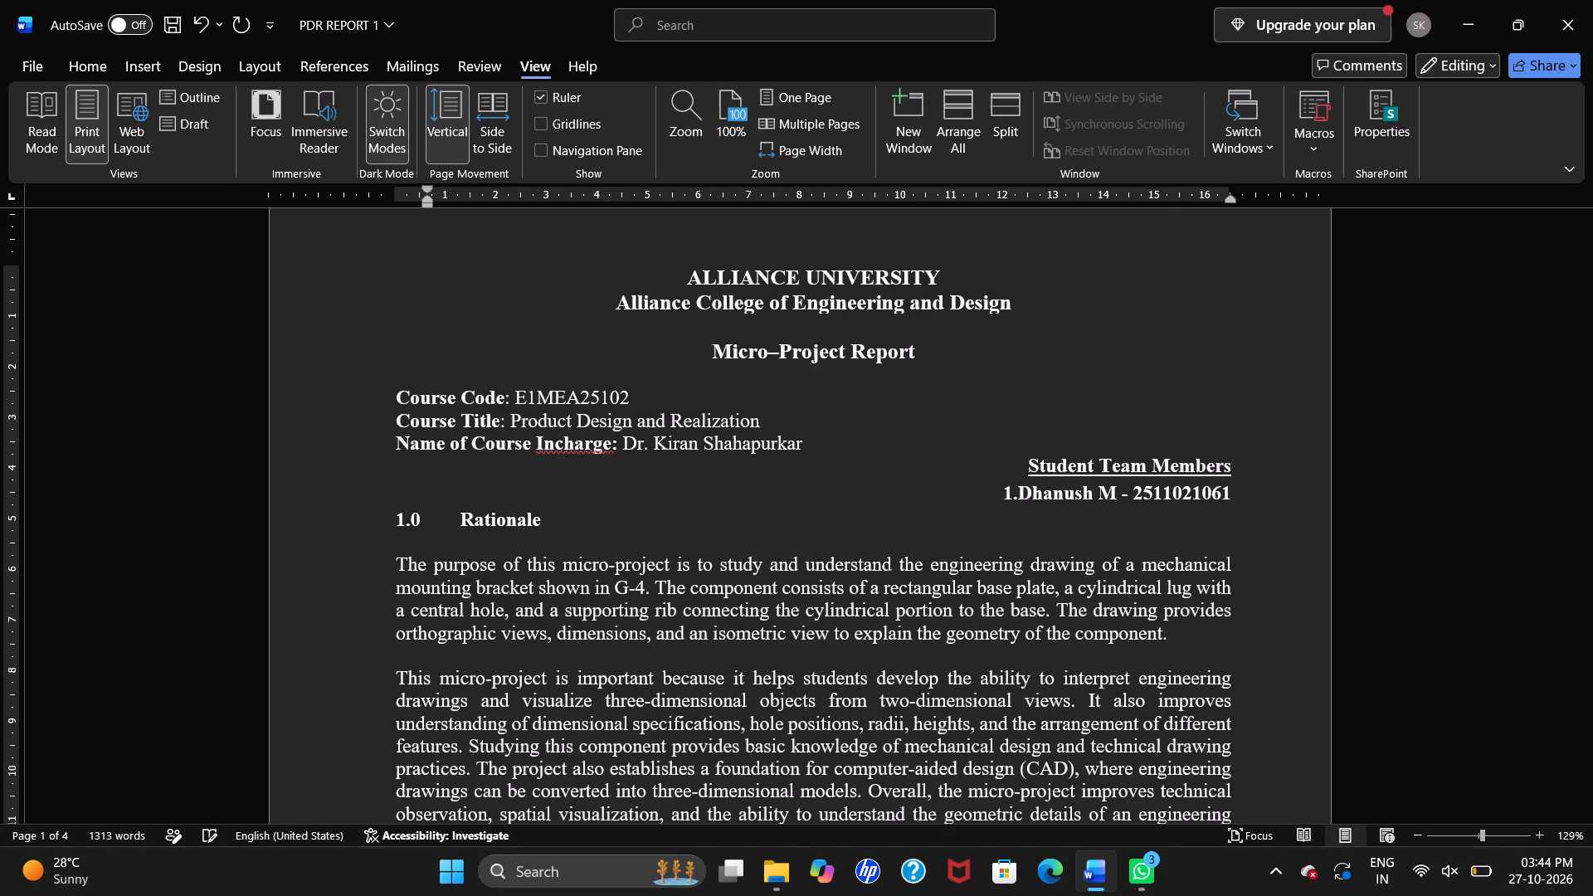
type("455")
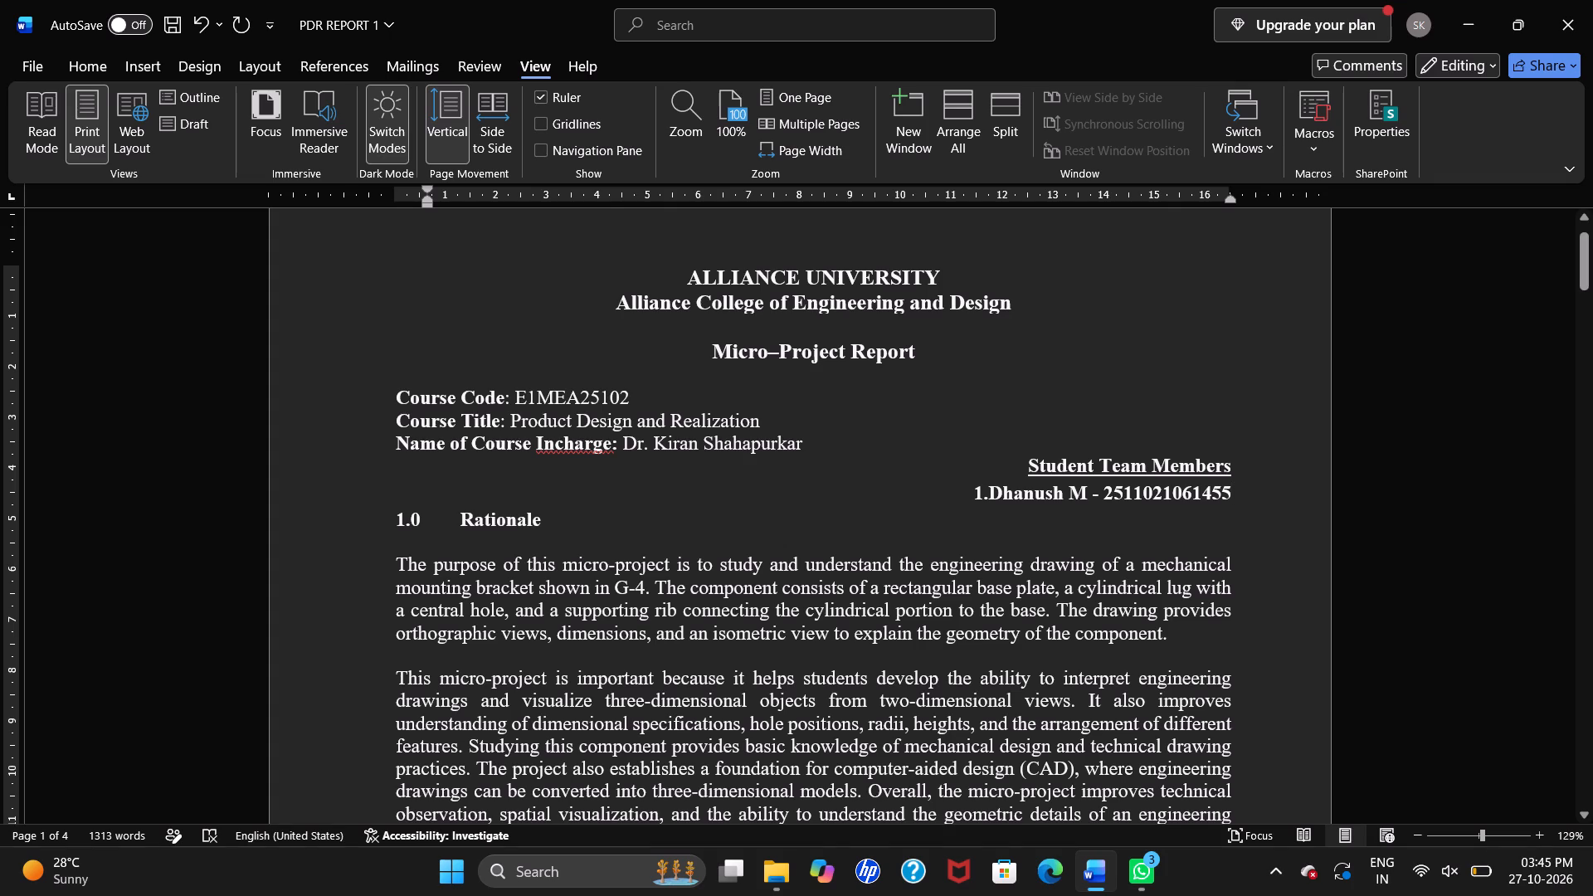
Add a line numbered 2. below the first team member entry and enter the second student's name followed by a dash.
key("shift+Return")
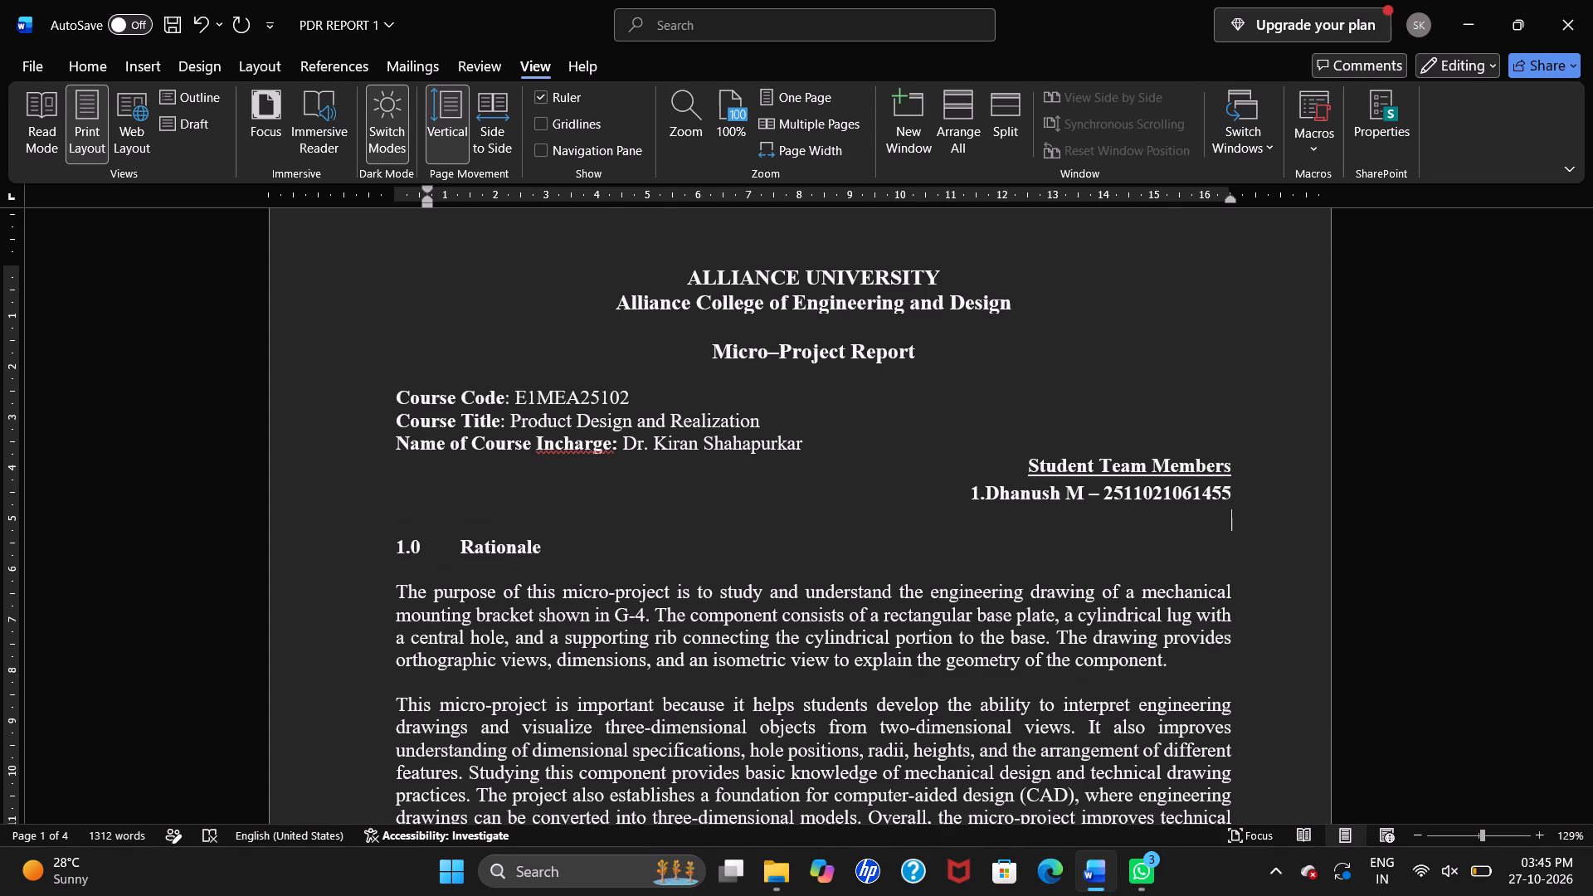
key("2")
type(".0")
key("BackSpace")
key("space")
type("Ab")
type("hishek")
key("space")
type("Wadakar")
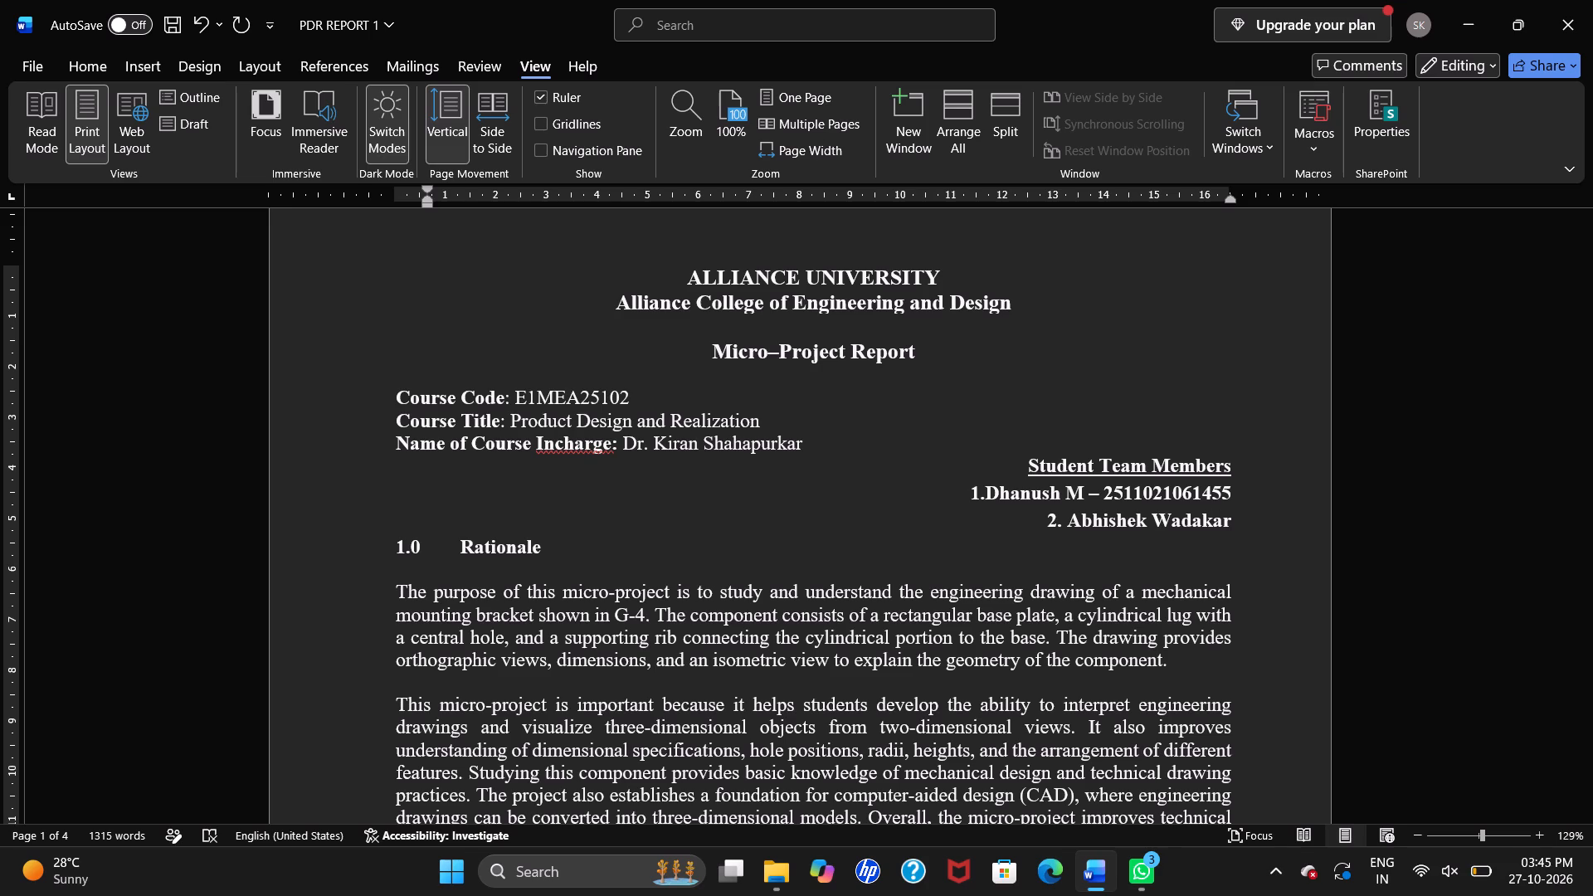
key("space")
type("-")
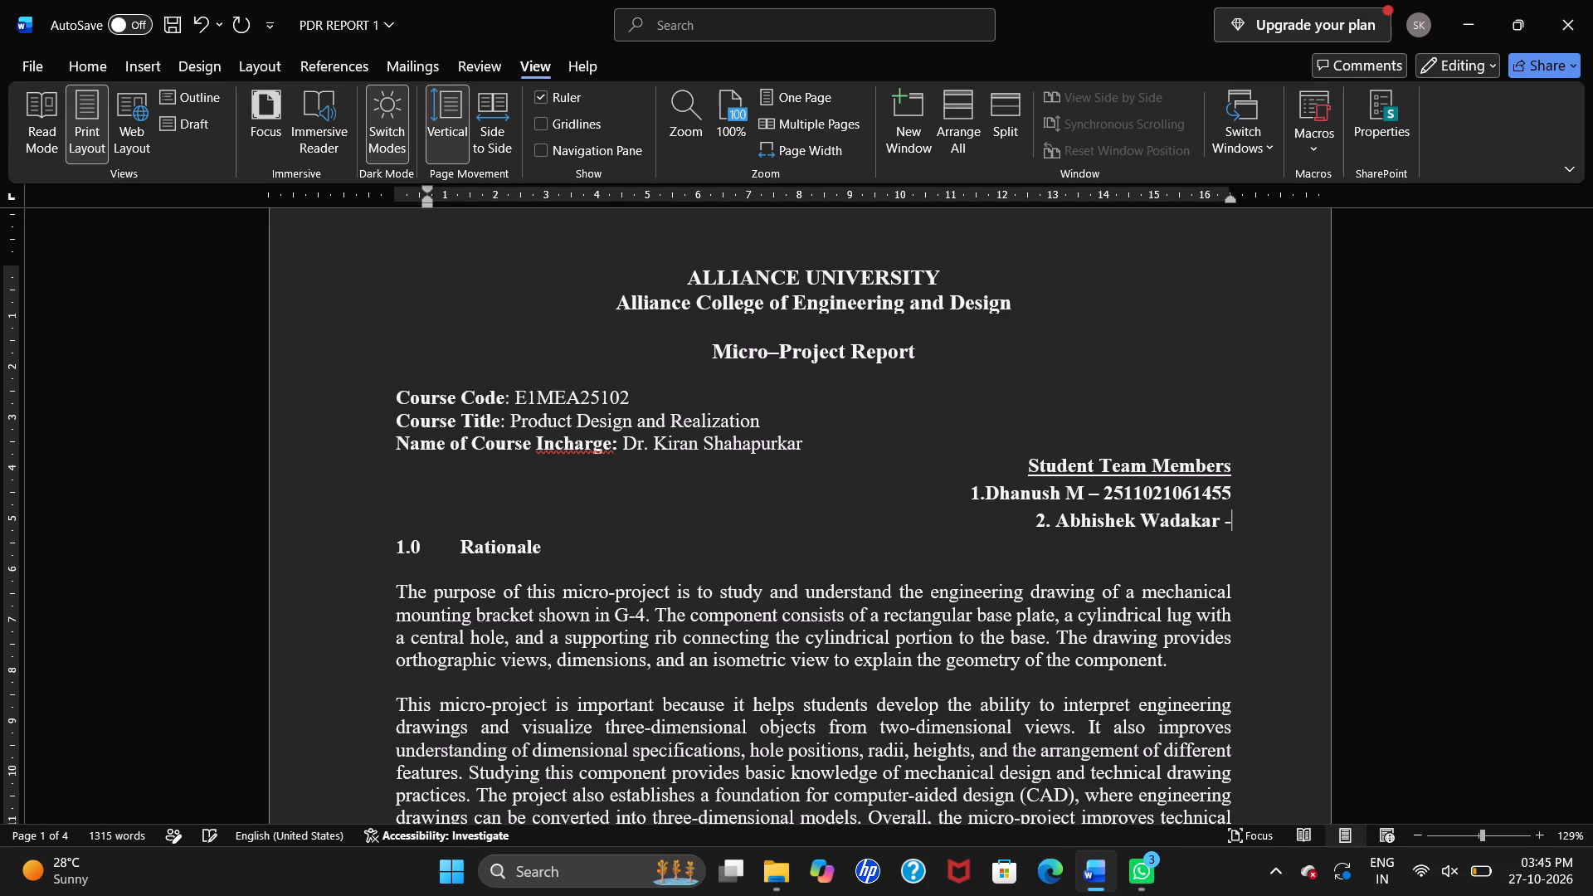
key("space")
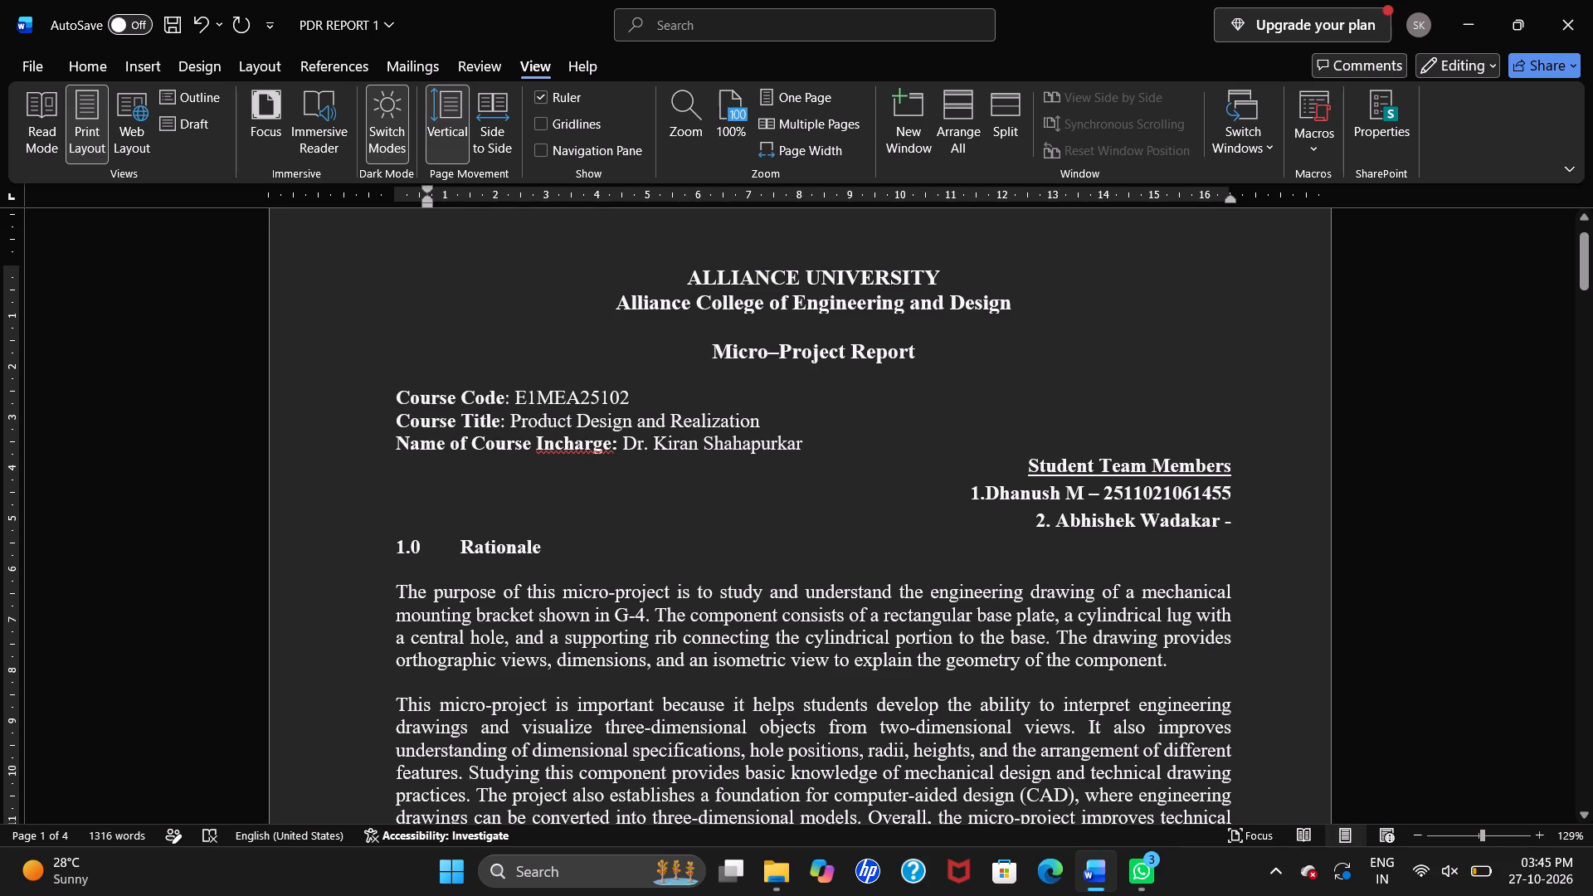
Complete the second entry's registration number by copying the shared leading digits from the first entry and adding the student's last four digits.
left_click_drag(1191, 494, 1123, 490)
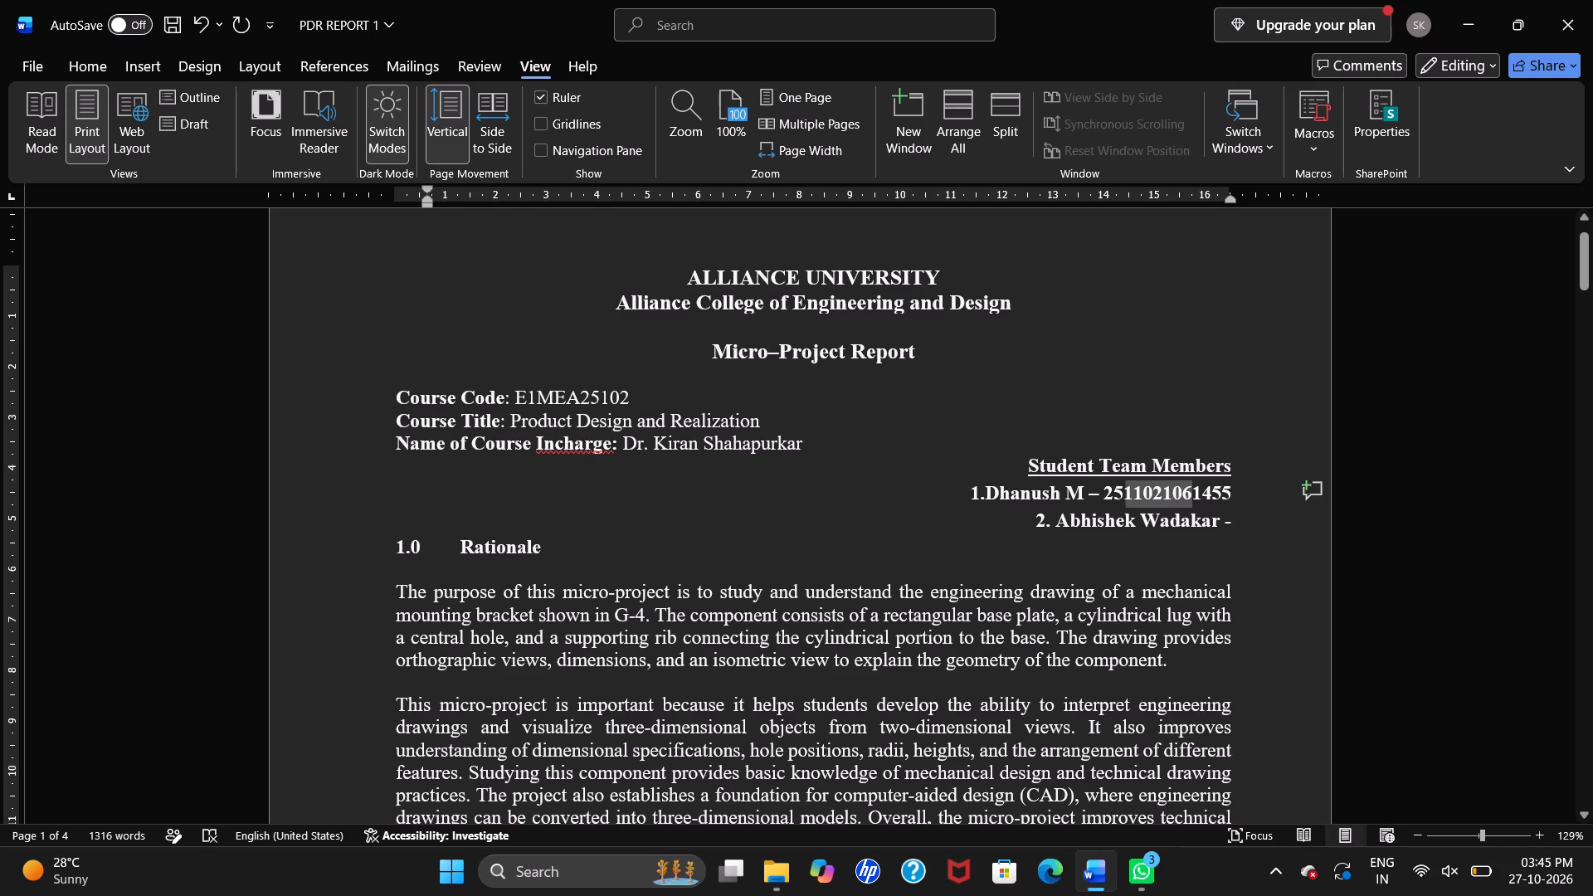
left_click_drag(1123, 490, 1103, 489)
key("ctrl+c")
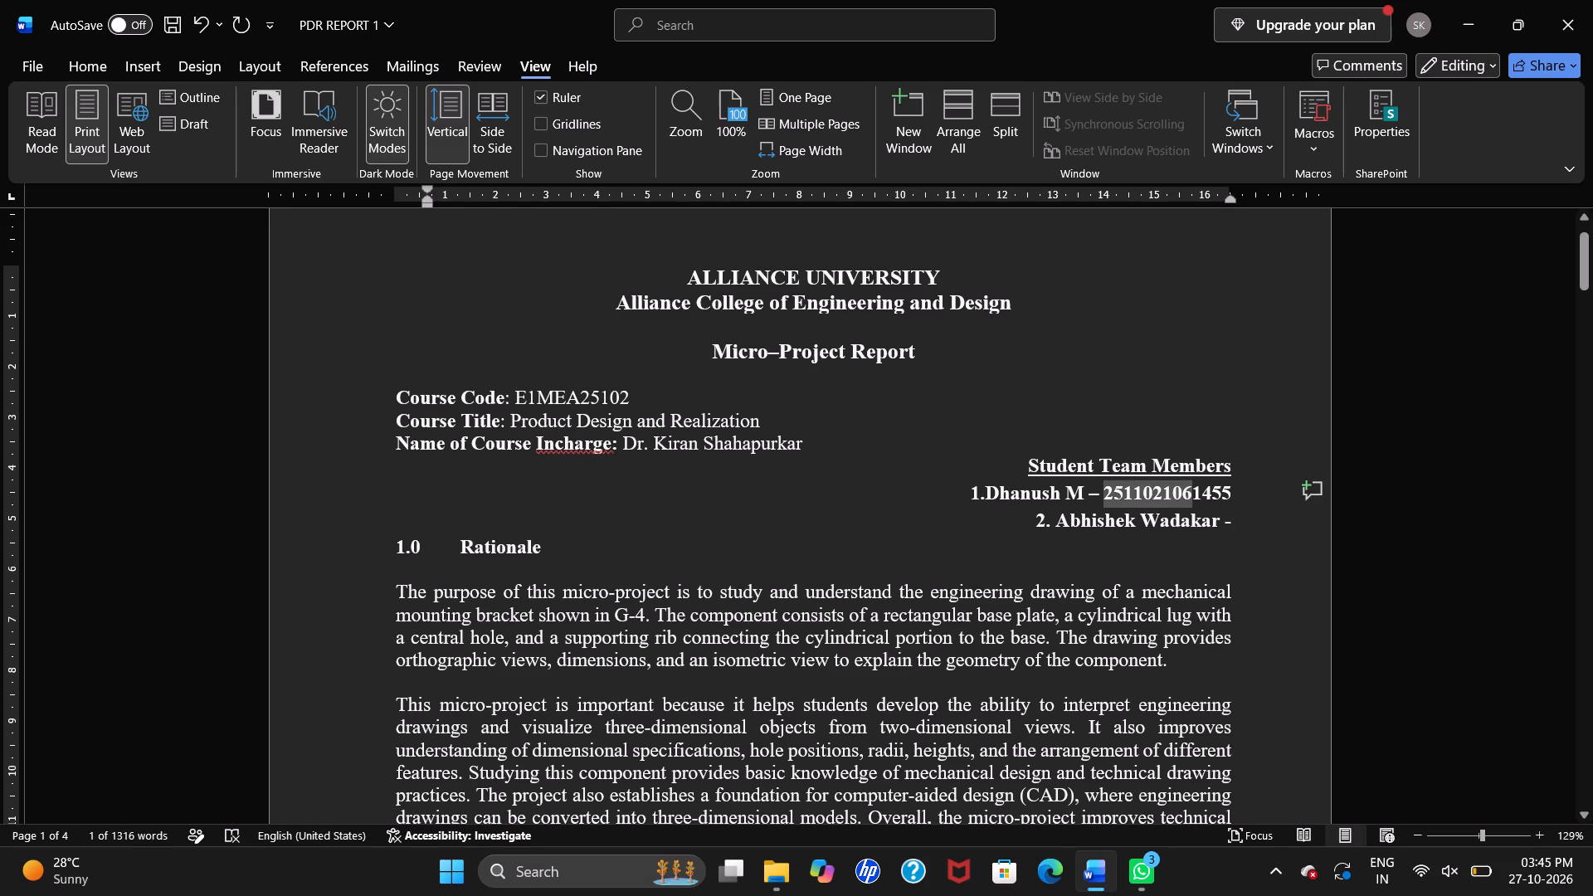
left_click(1253, 516)
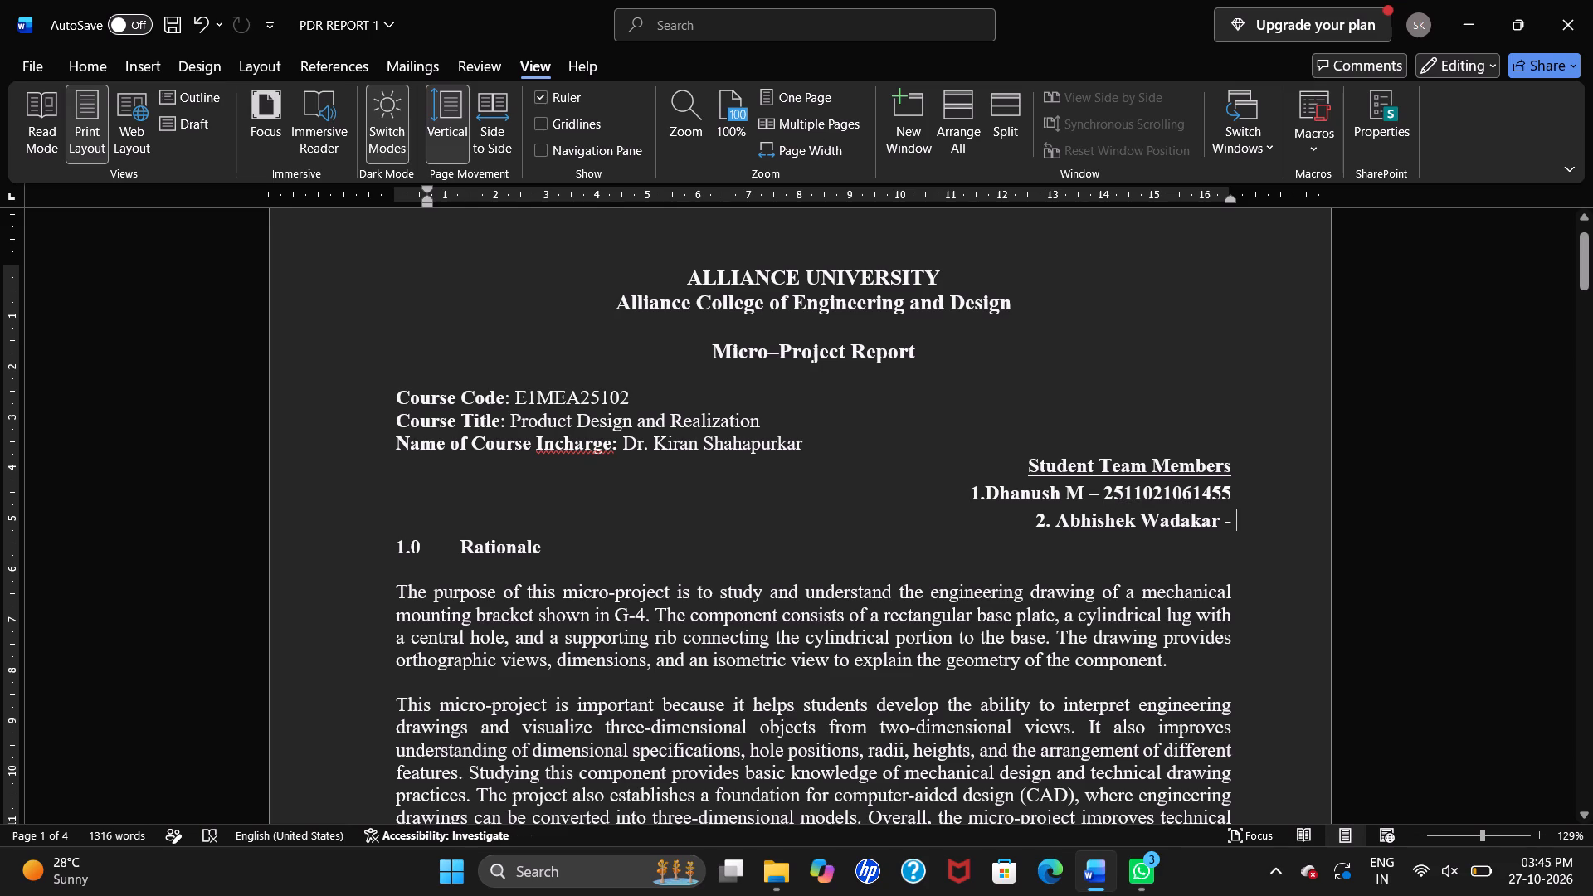
key("ctrl+v")
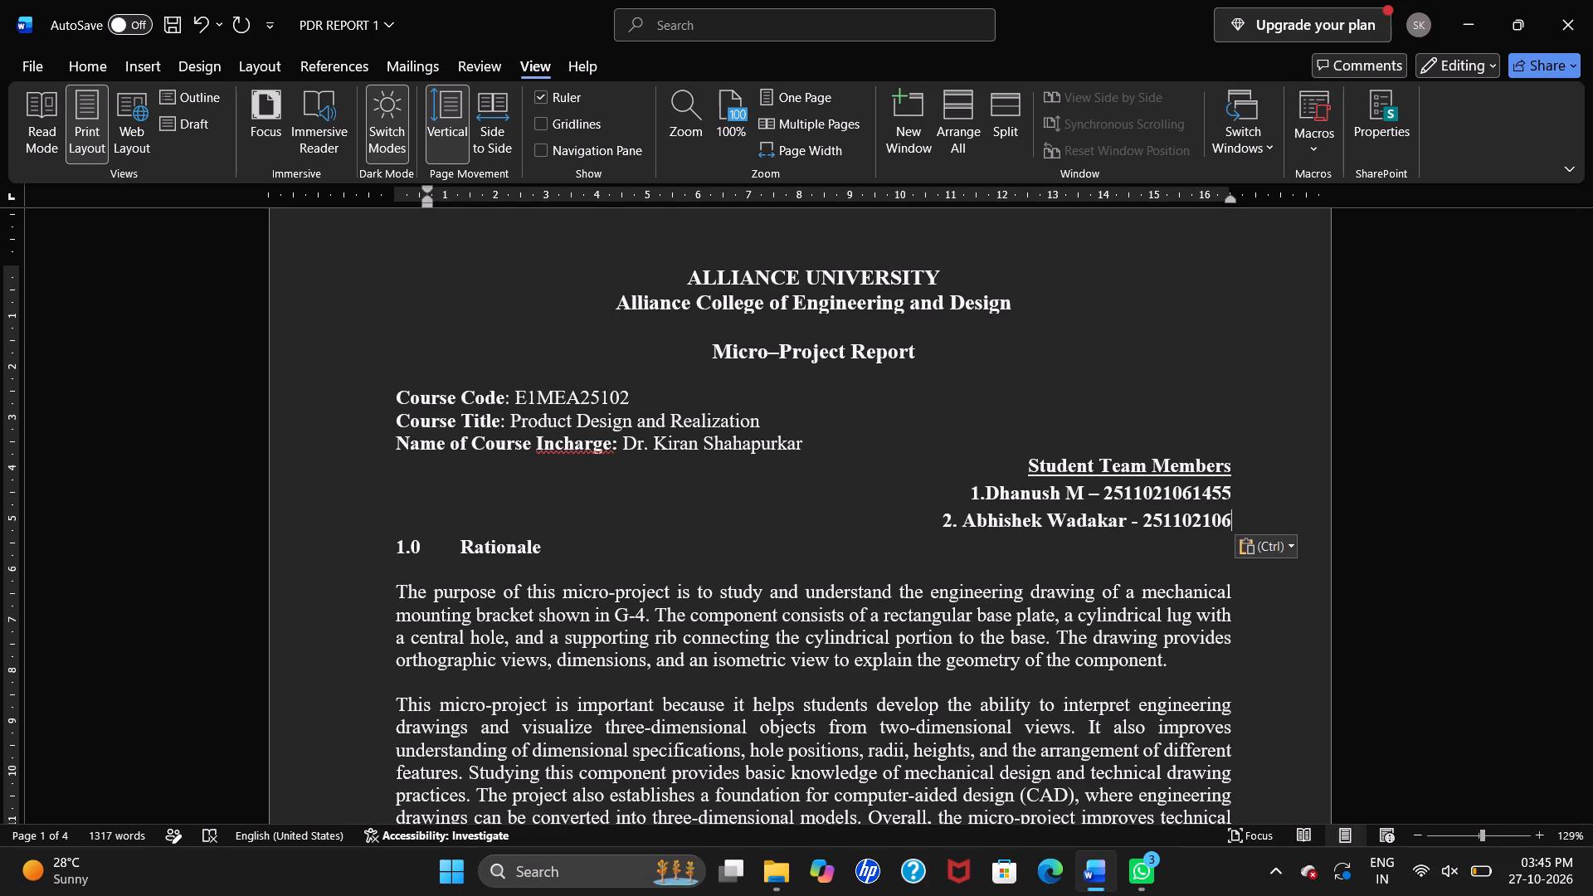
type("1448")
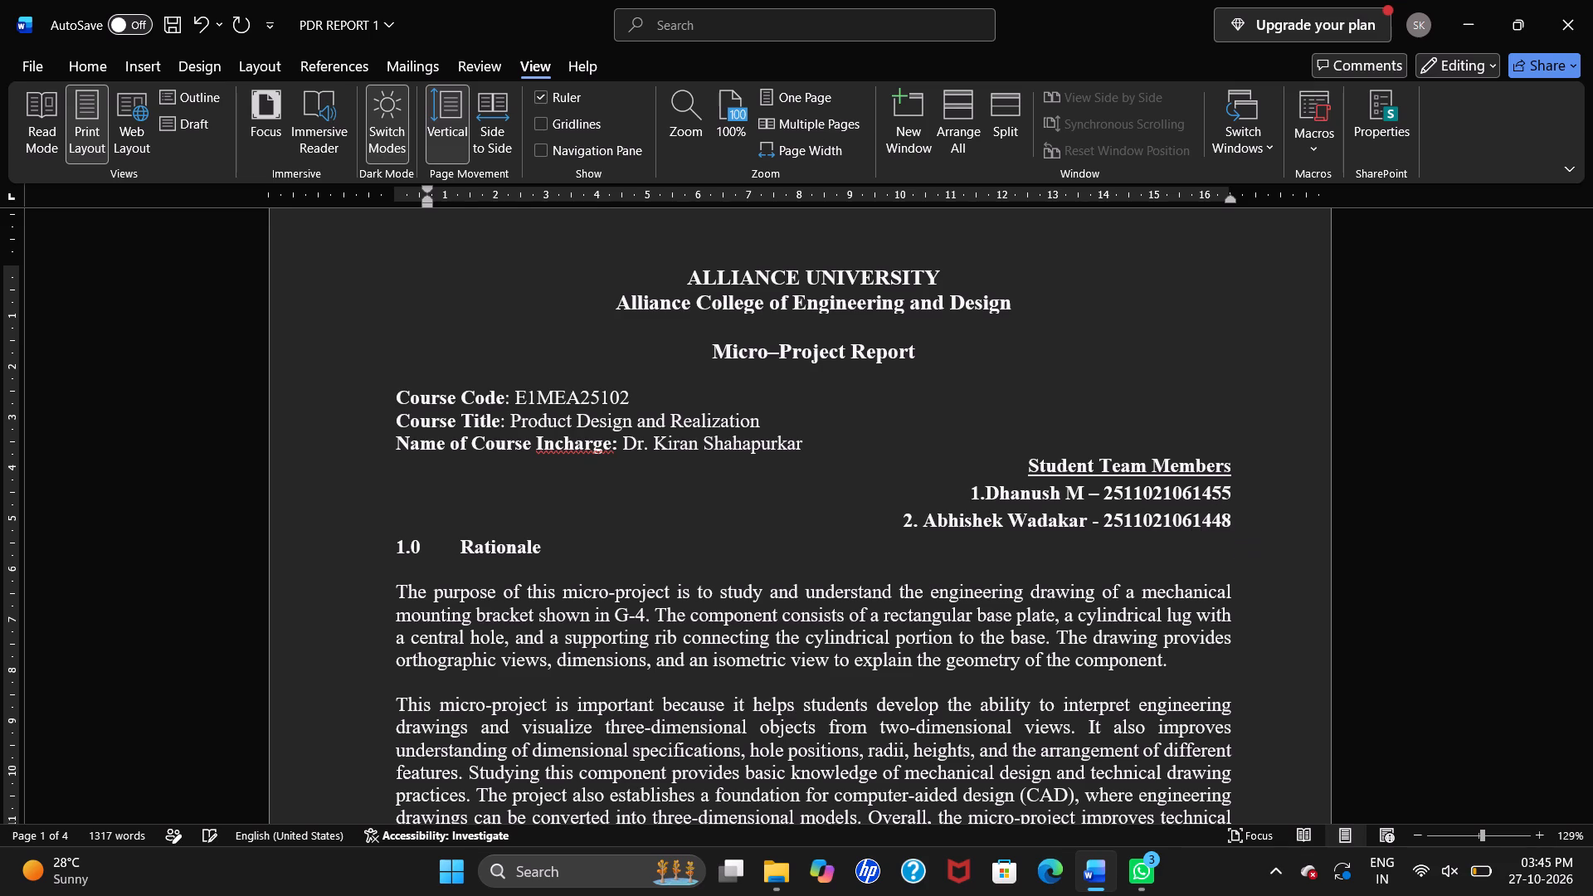
Change the two team member entries from right-aligned to centred and add leading spaces before the first entry.
left_click(970, 490)
key("BackSpace")
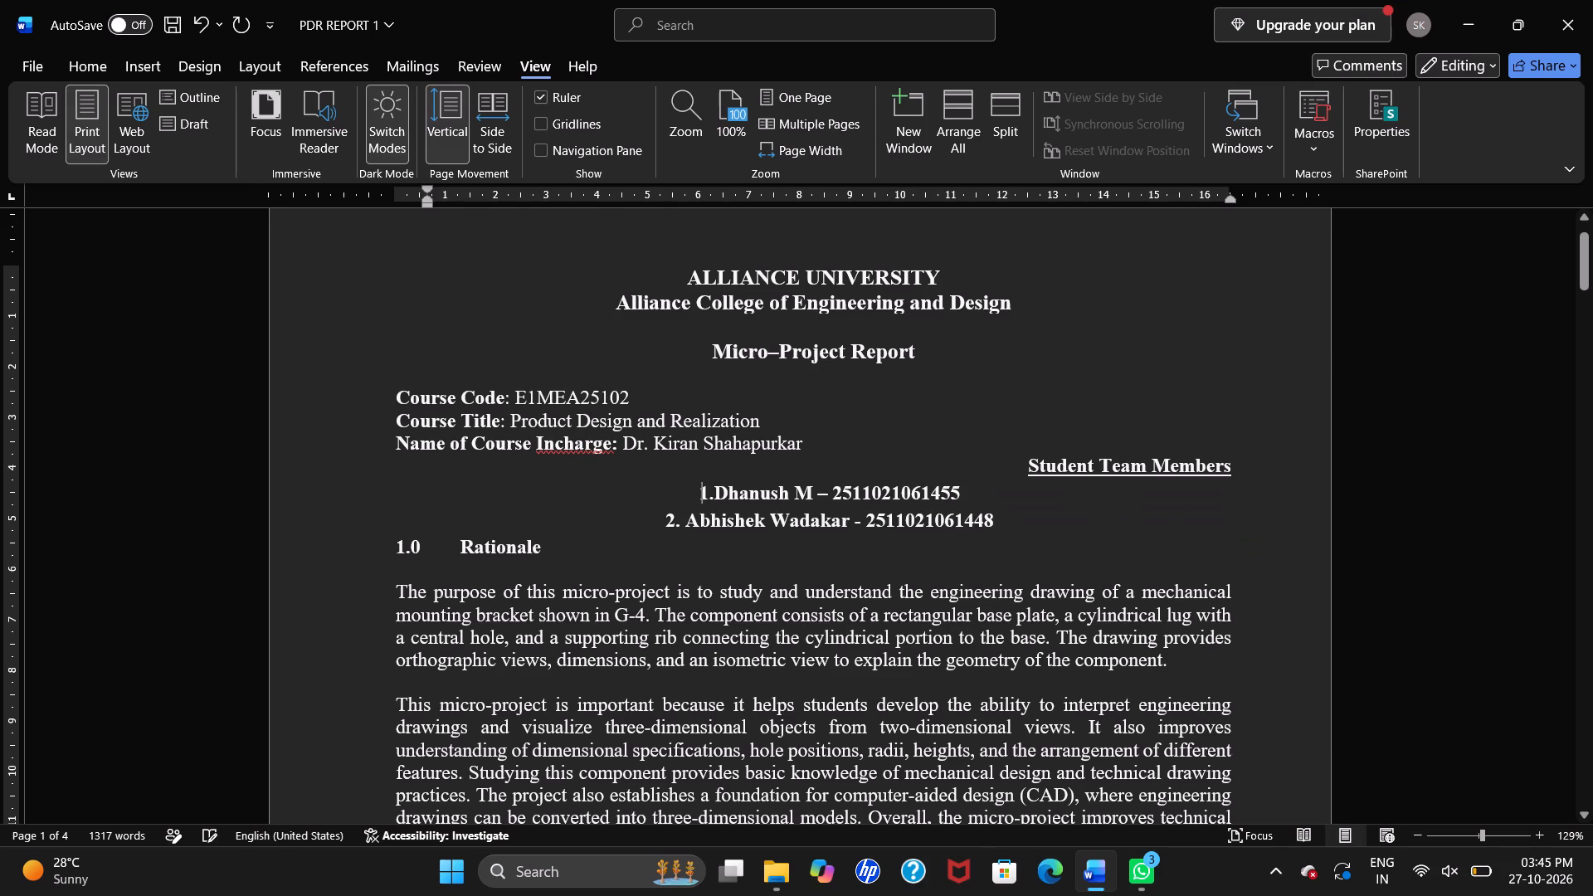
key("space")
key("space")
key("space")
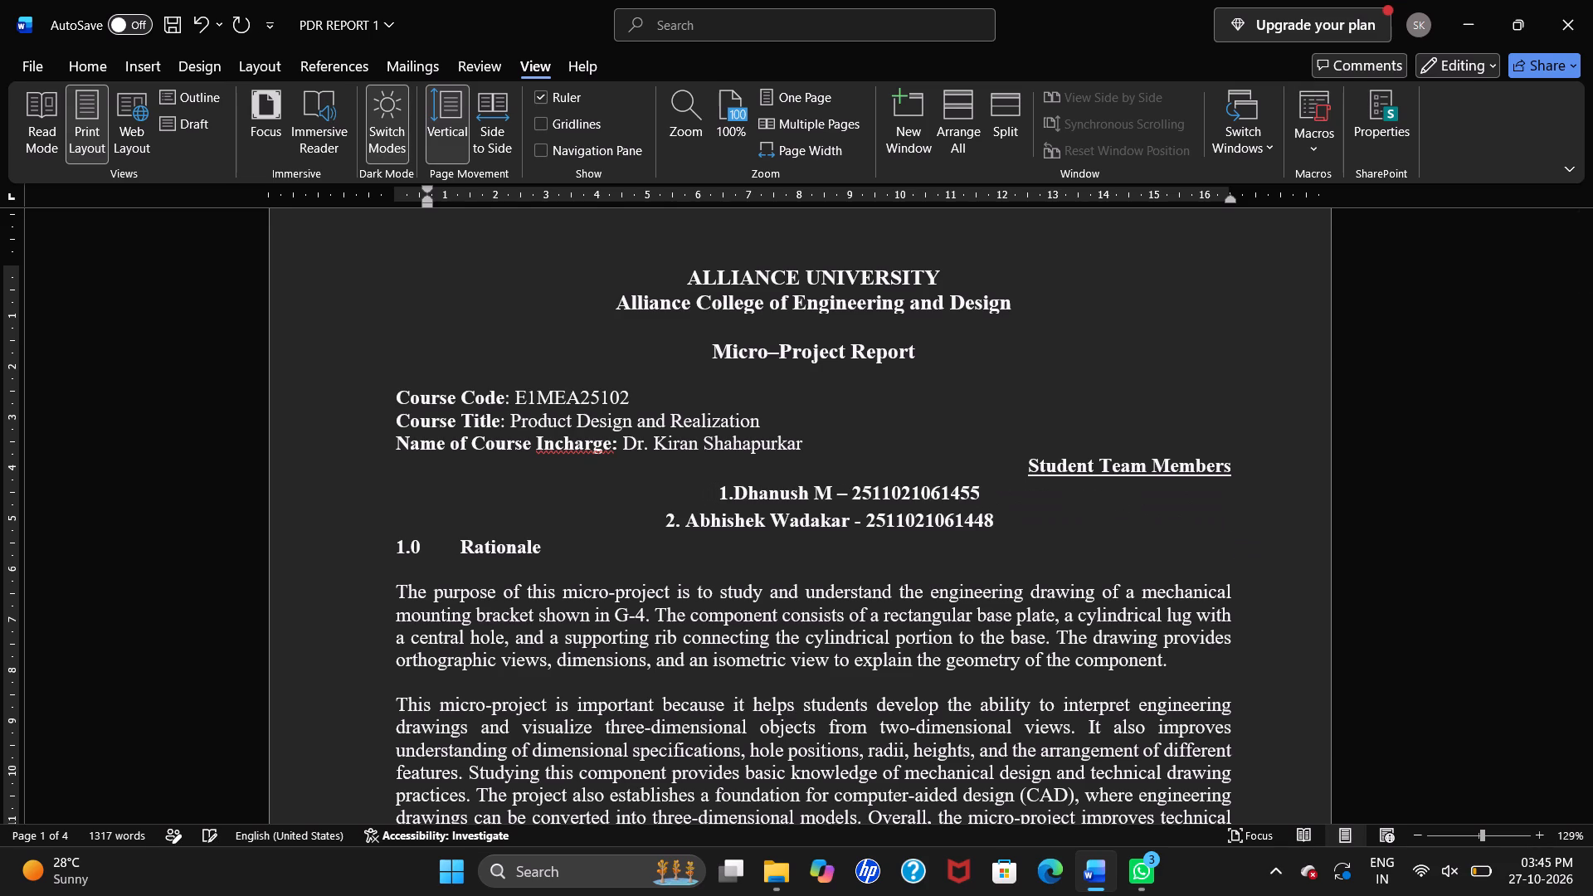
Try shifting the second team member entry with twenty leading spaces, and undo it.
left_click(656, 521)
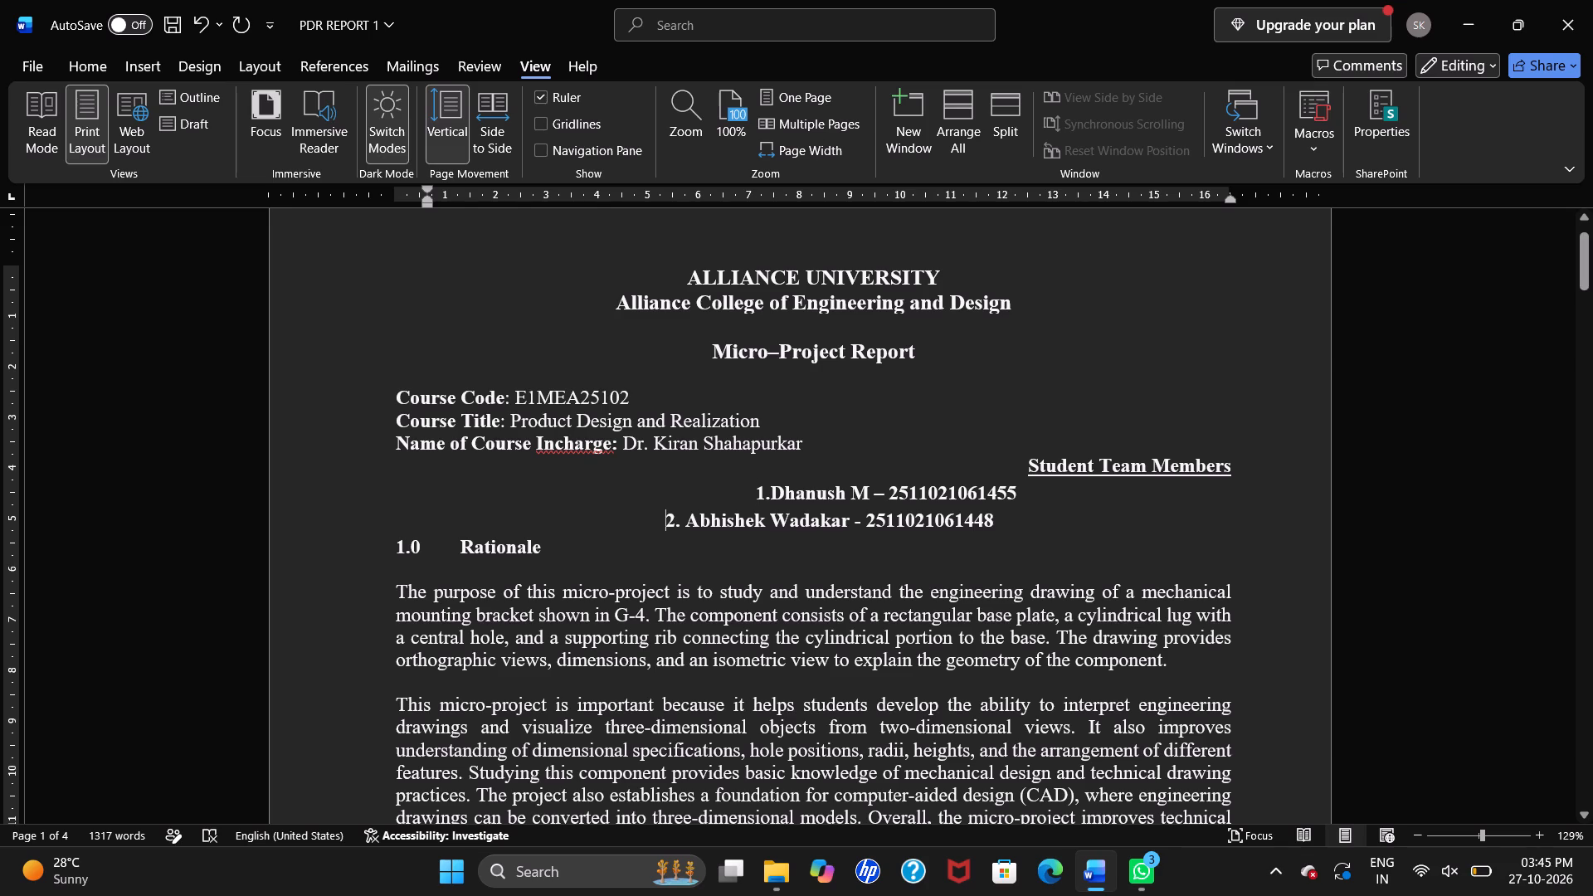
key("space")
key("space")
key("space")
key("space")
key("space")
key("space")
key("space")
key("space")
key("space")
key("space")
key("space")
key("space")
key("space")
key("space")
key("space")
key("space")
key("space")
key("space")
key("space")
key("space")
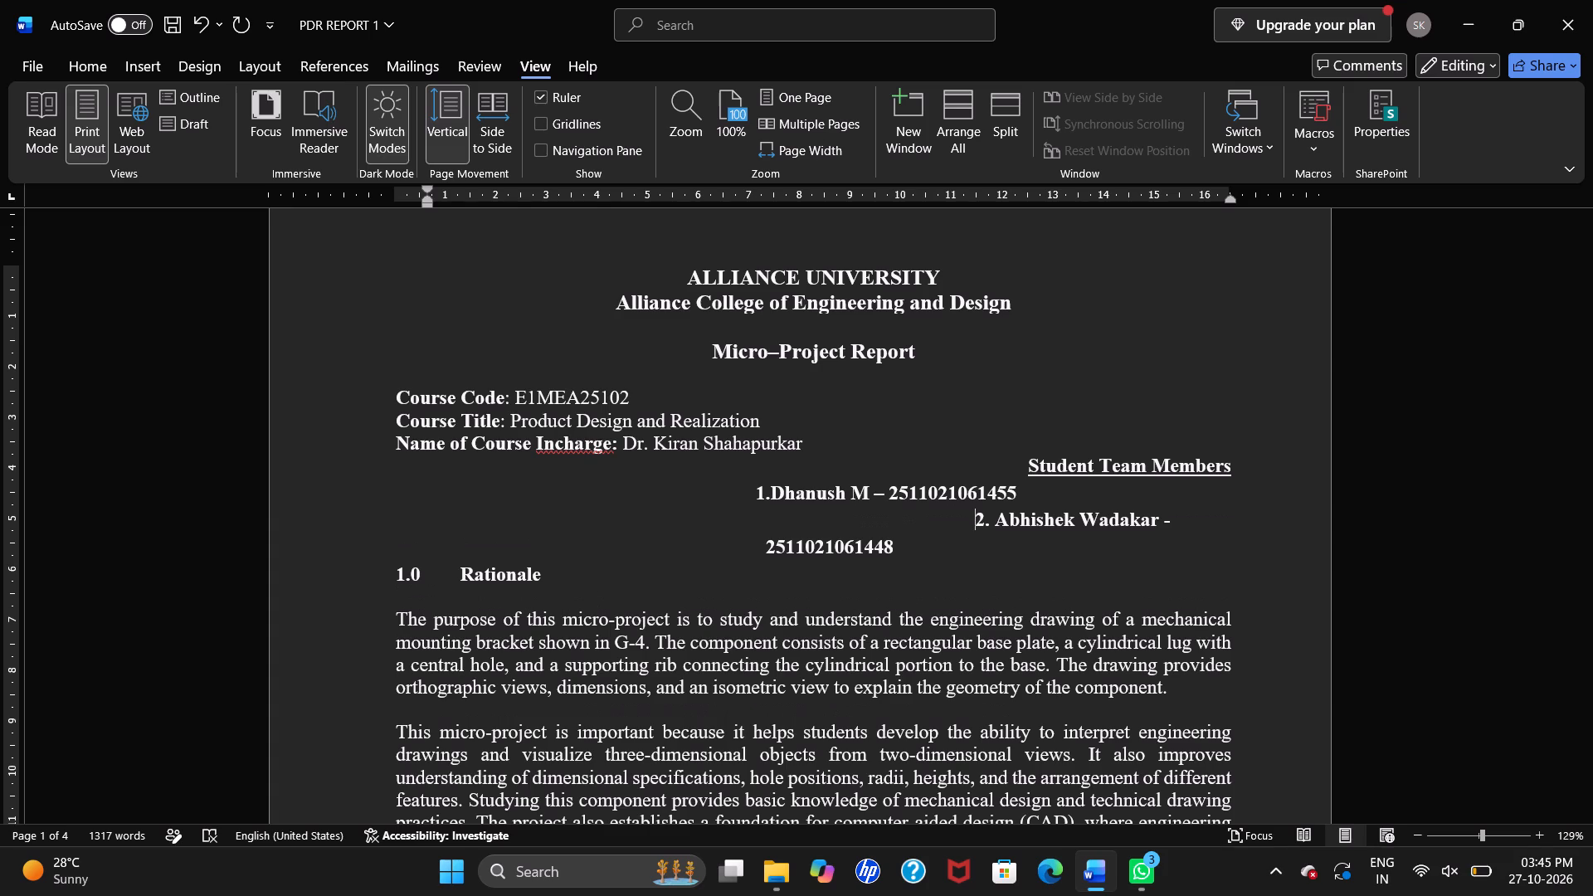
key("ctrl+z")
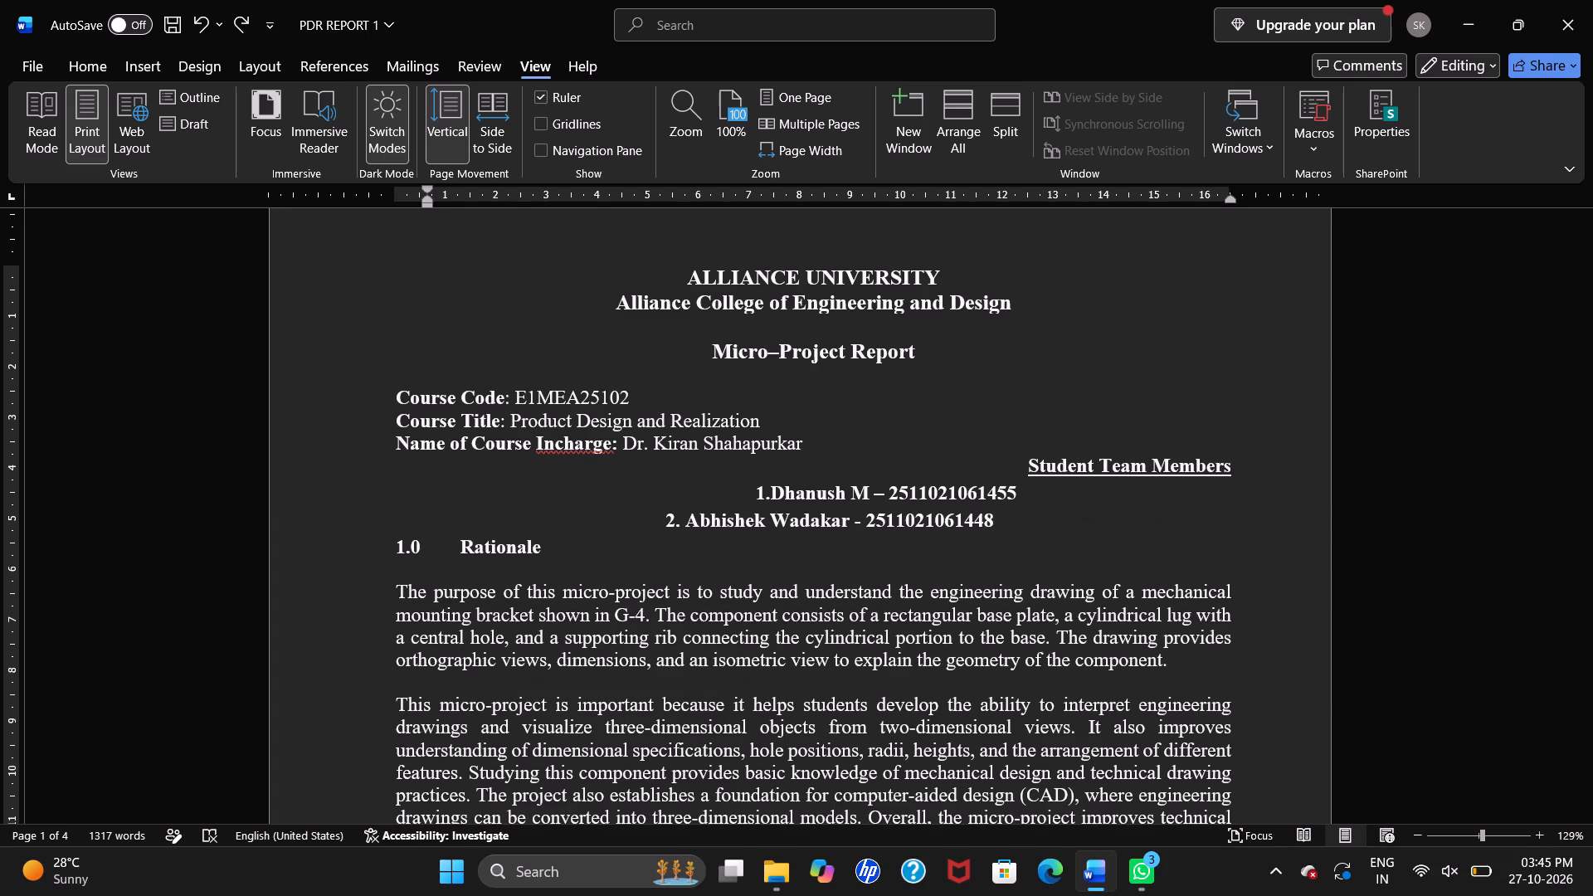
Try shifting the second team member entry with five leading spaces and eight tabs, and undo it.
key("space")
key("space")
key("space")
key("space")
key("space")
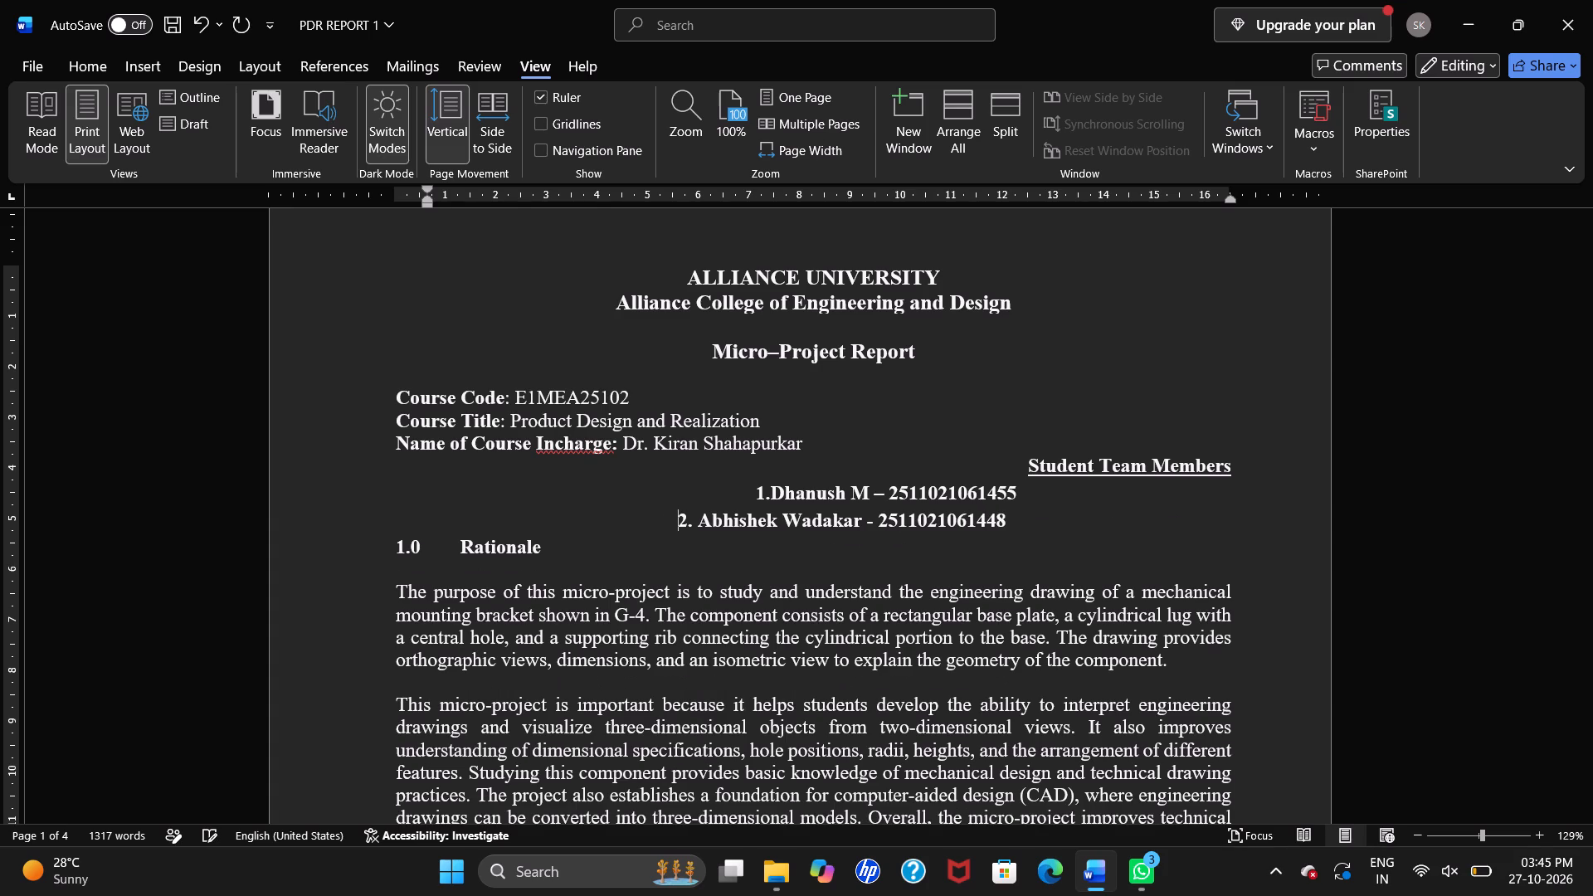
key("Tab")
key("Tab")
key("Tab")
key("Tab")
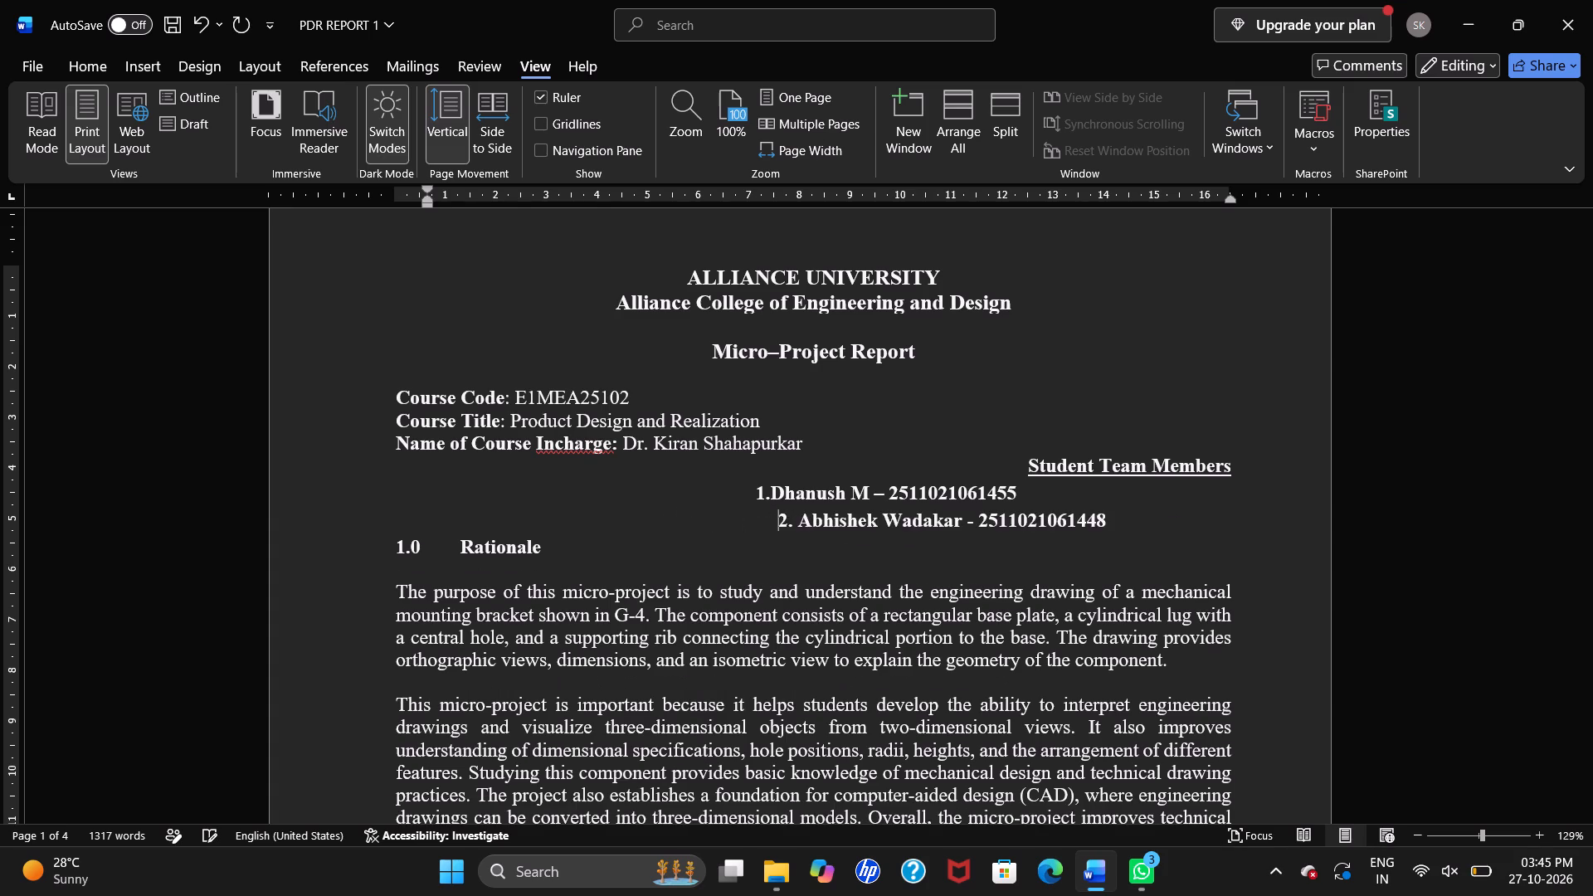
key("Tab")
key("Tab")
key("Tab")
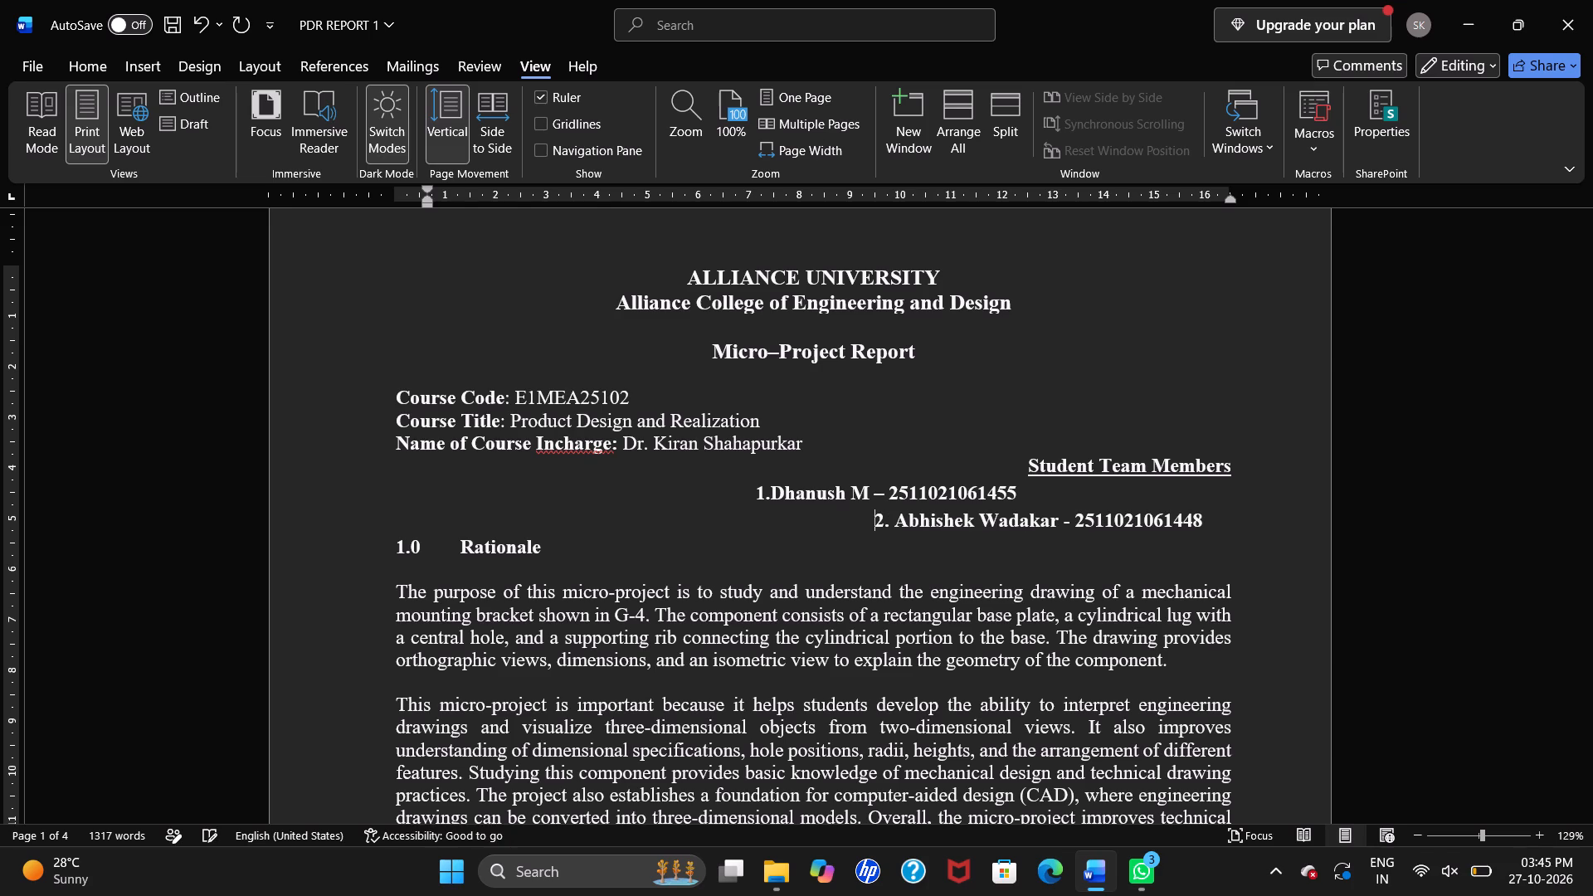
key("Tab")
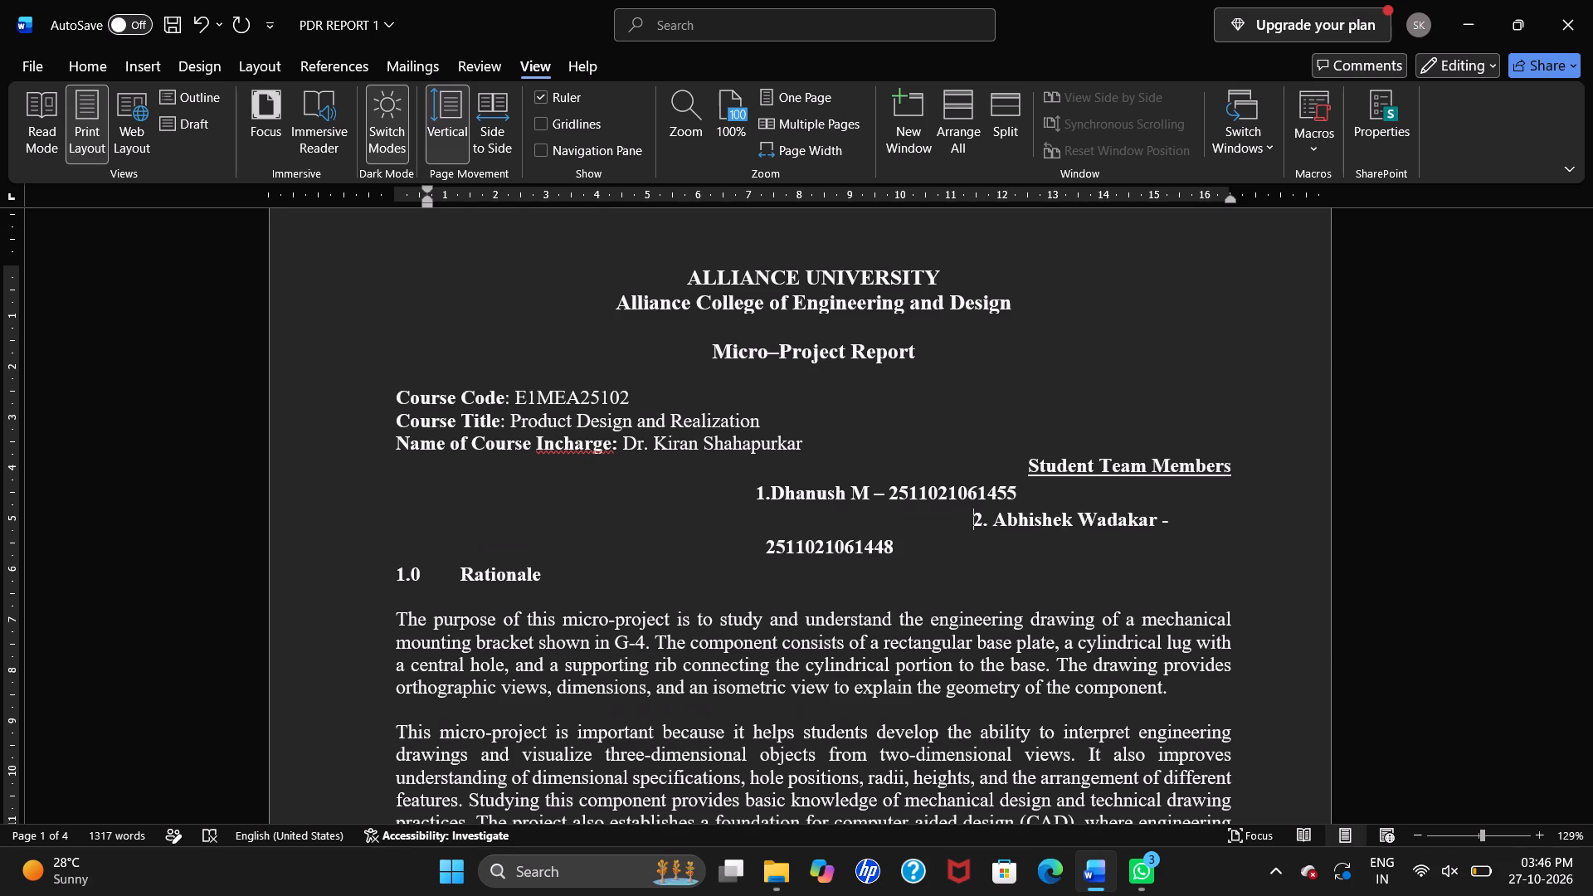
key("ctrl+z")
Increase the left indent of both team member entries to about 8.9 cm, keeping each entry on a single line.
key("Tab")
key("Tab")
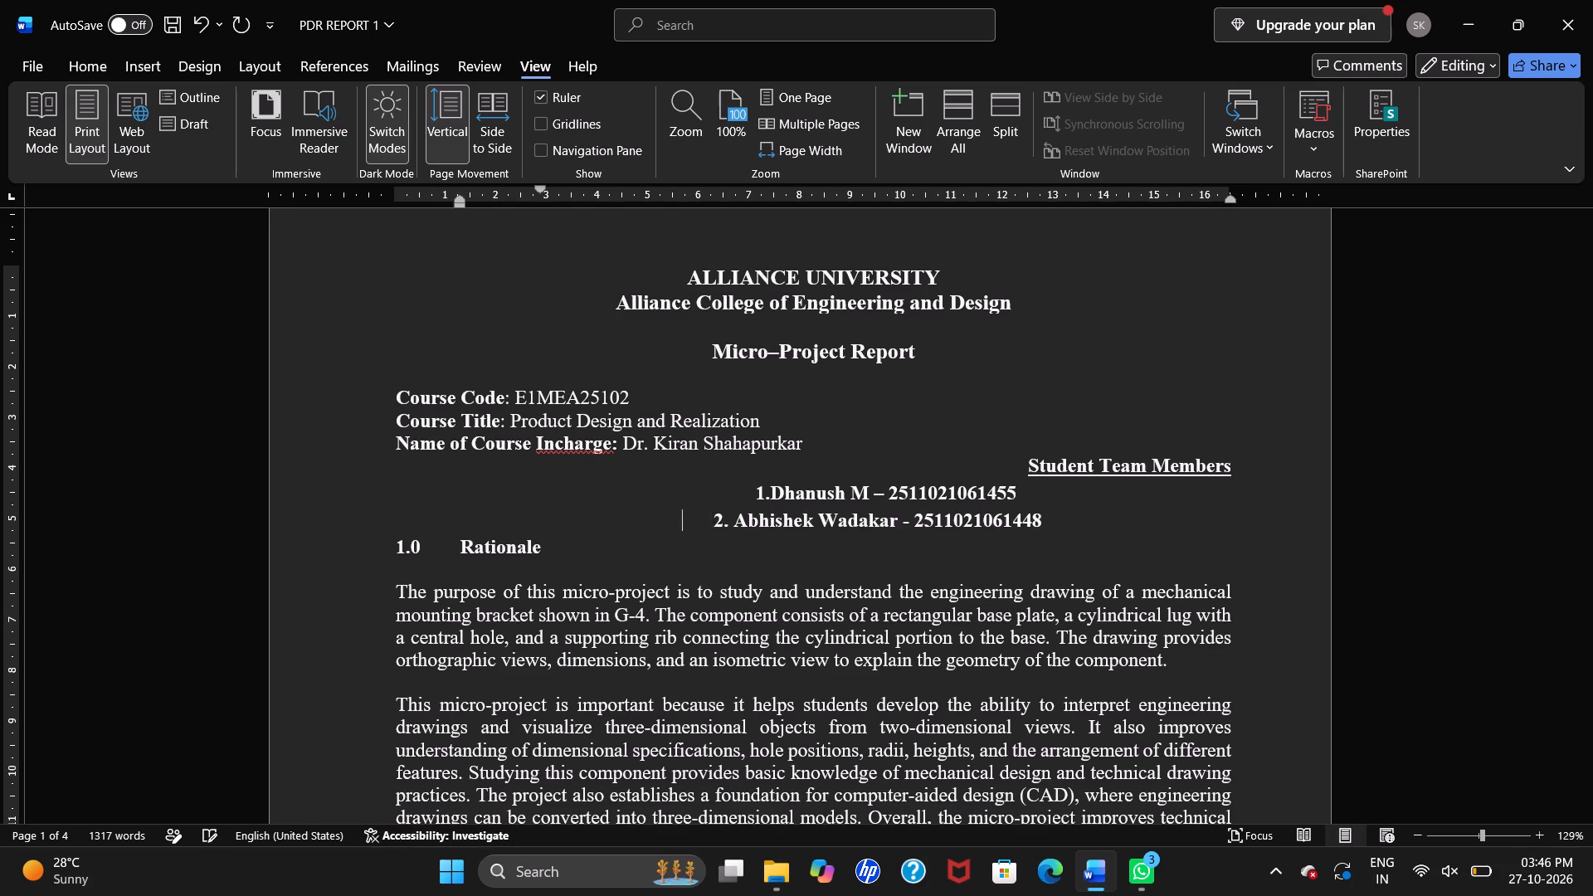
key("Tab")
key("Tab")
key("Tab")
key("Tab")
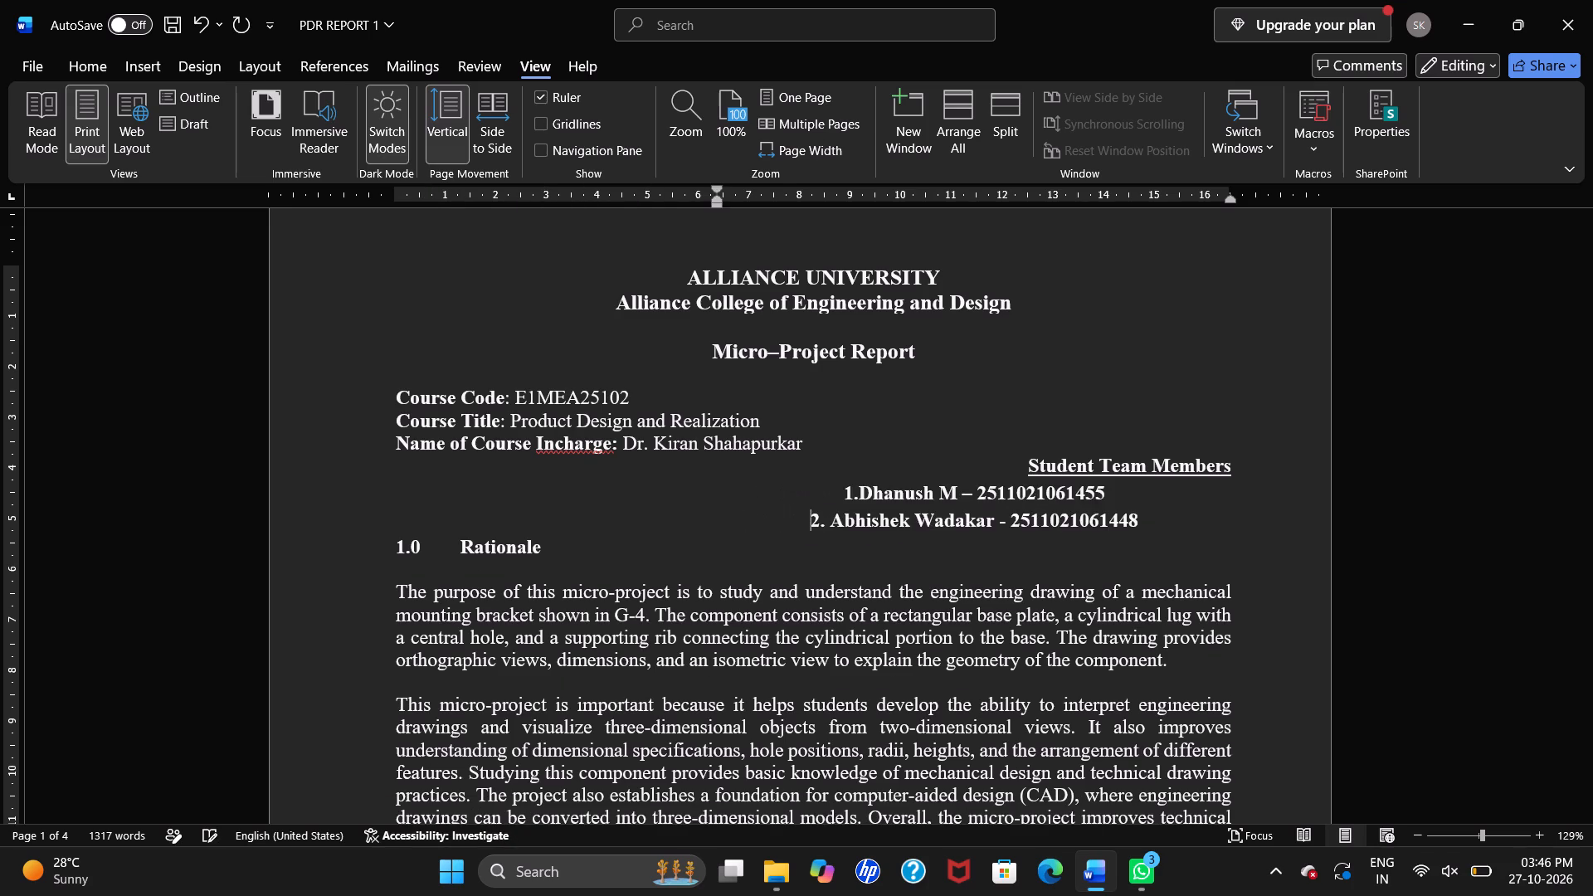
key("Tab")
key("Tab")
key("Tab")
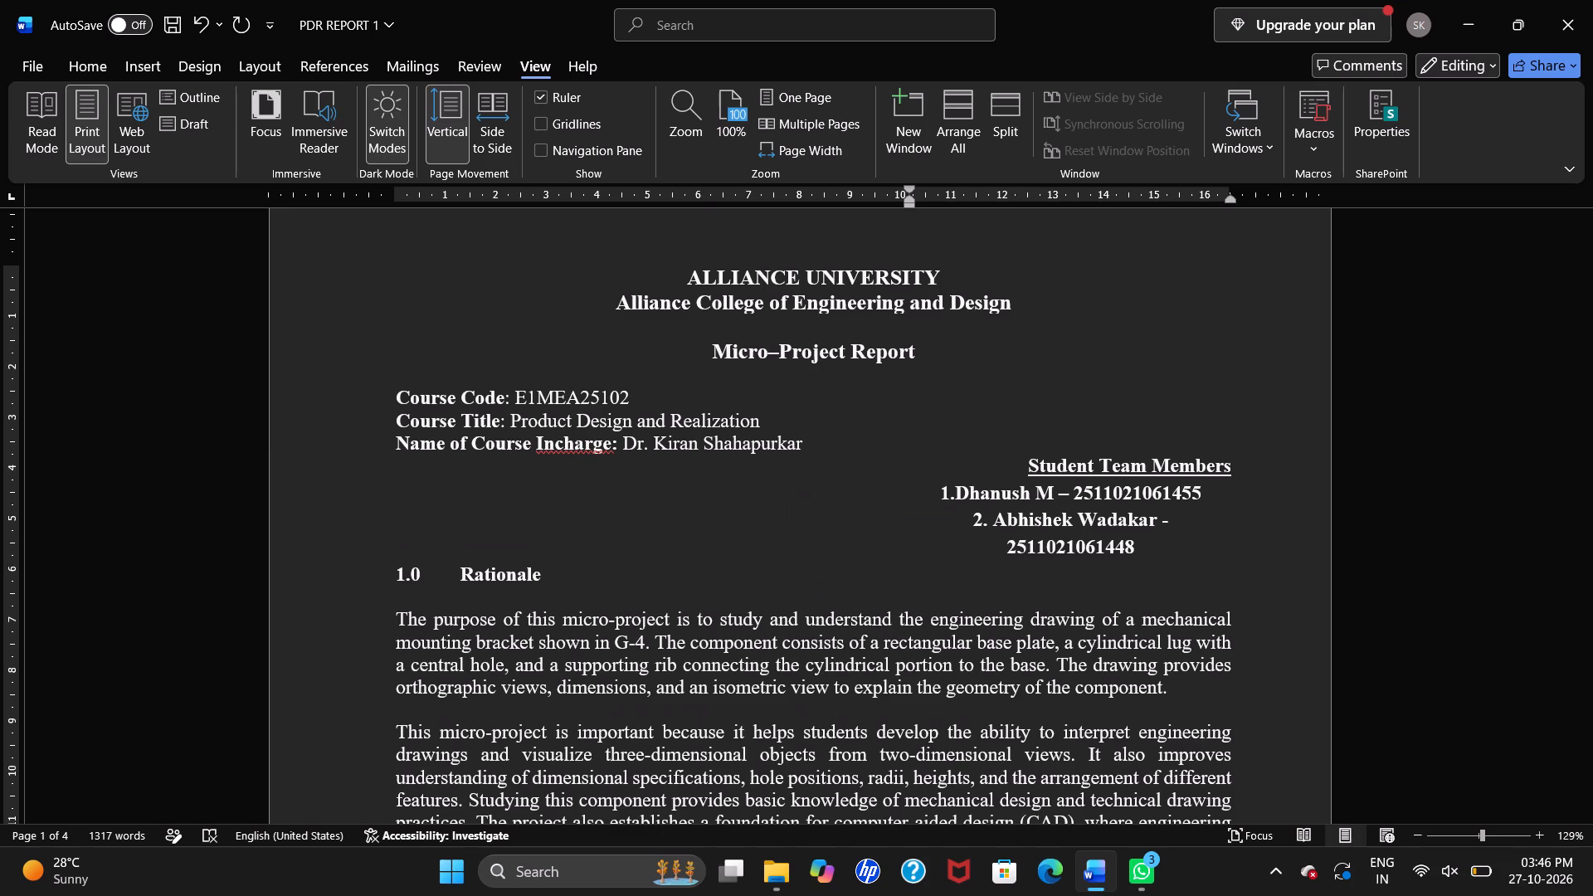
key("ctrl+z")
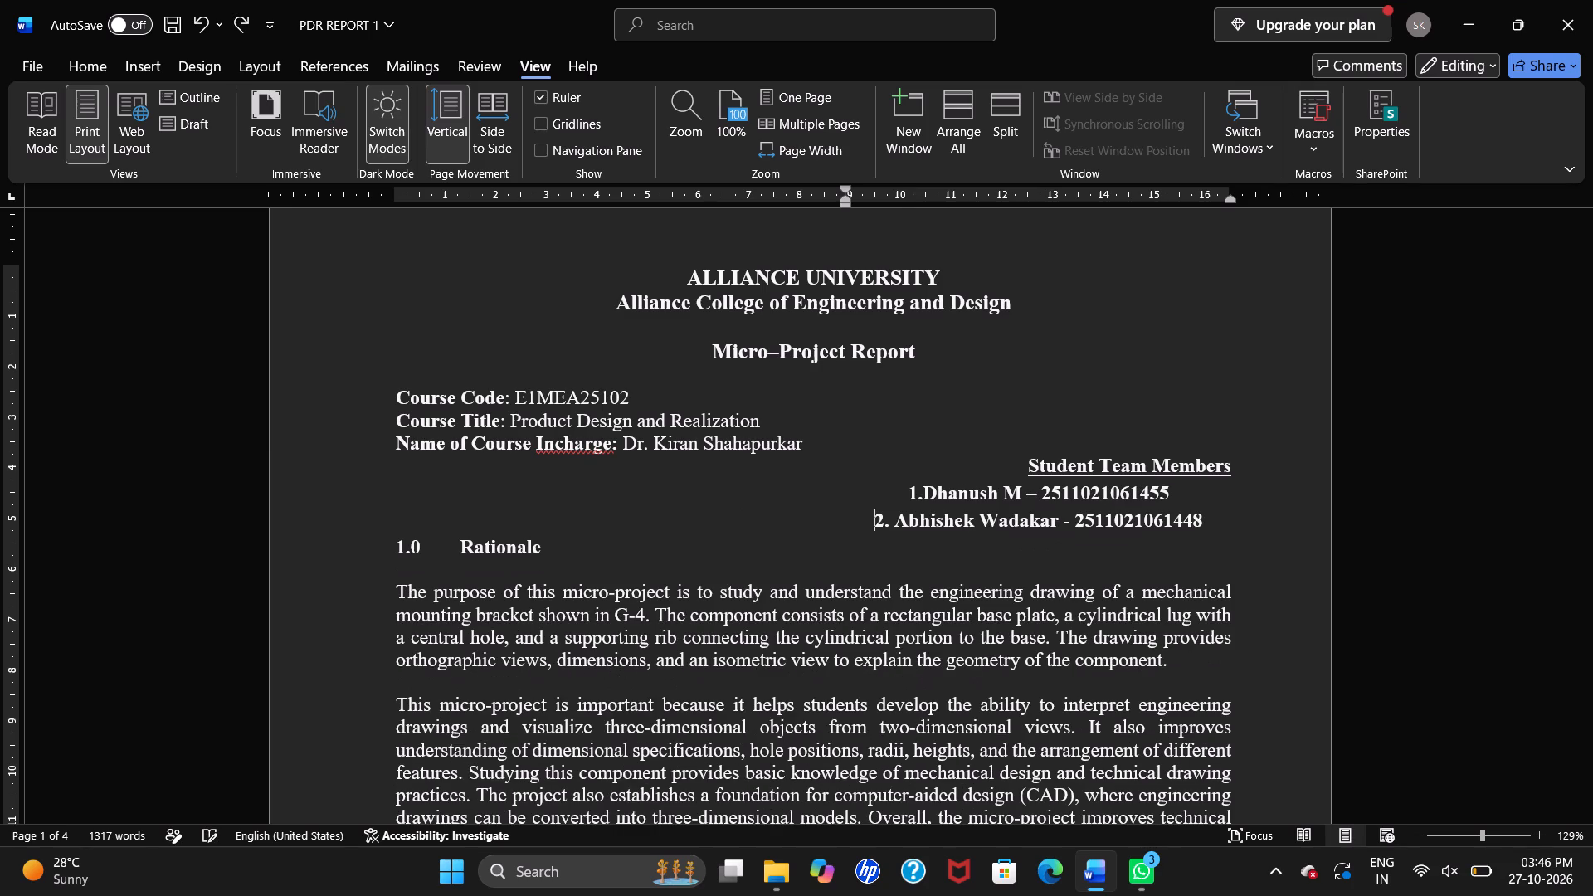
Insert eleven leading spaces before the second team member entry so it ends level with the Student Team Members heading.
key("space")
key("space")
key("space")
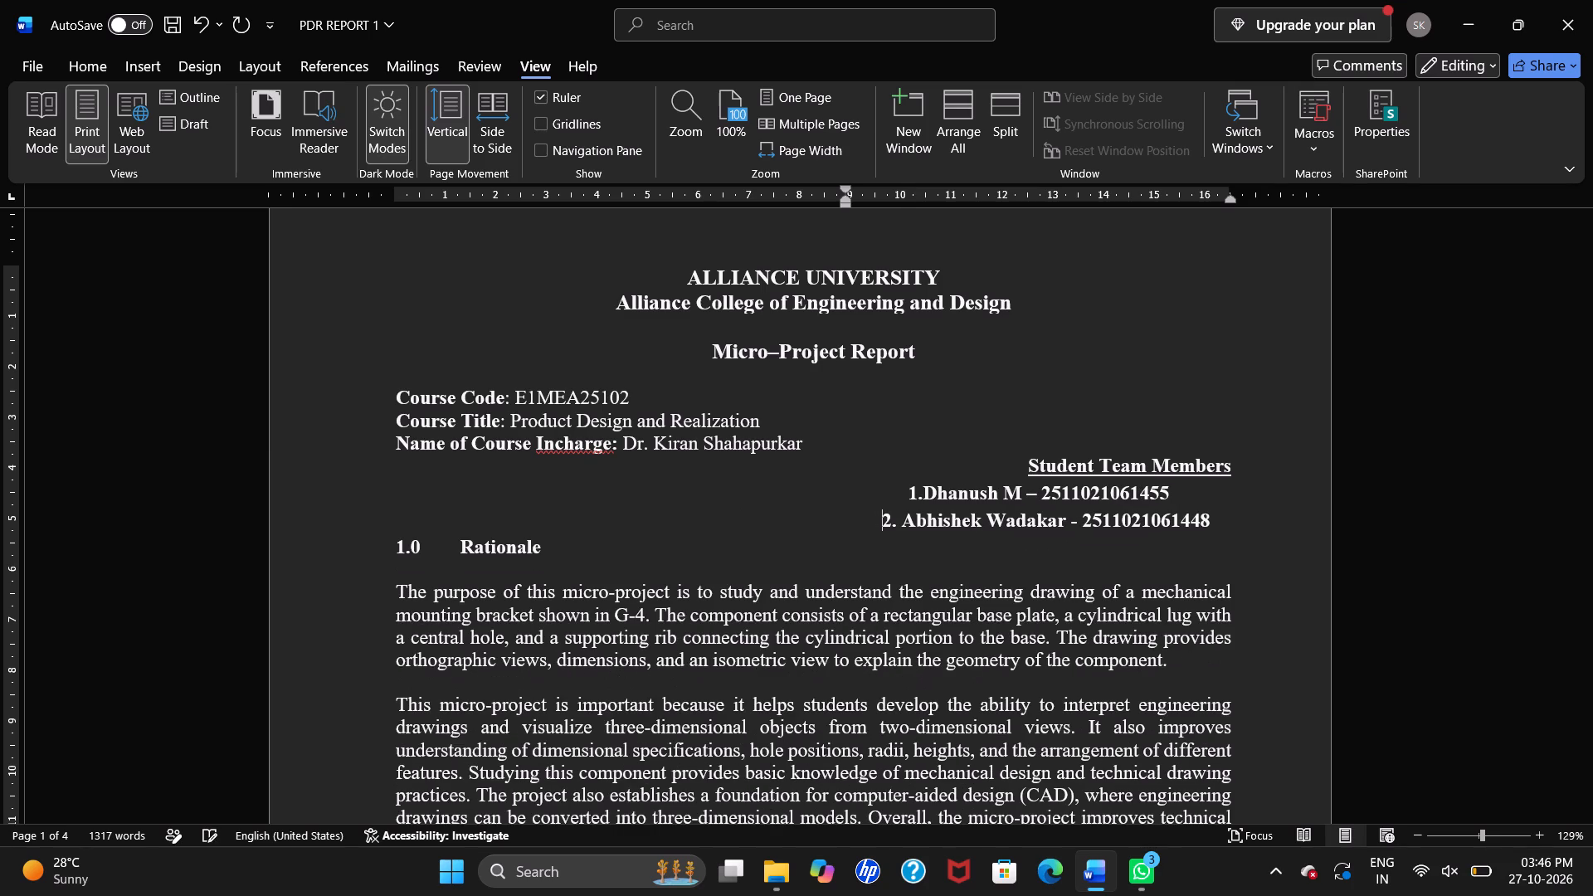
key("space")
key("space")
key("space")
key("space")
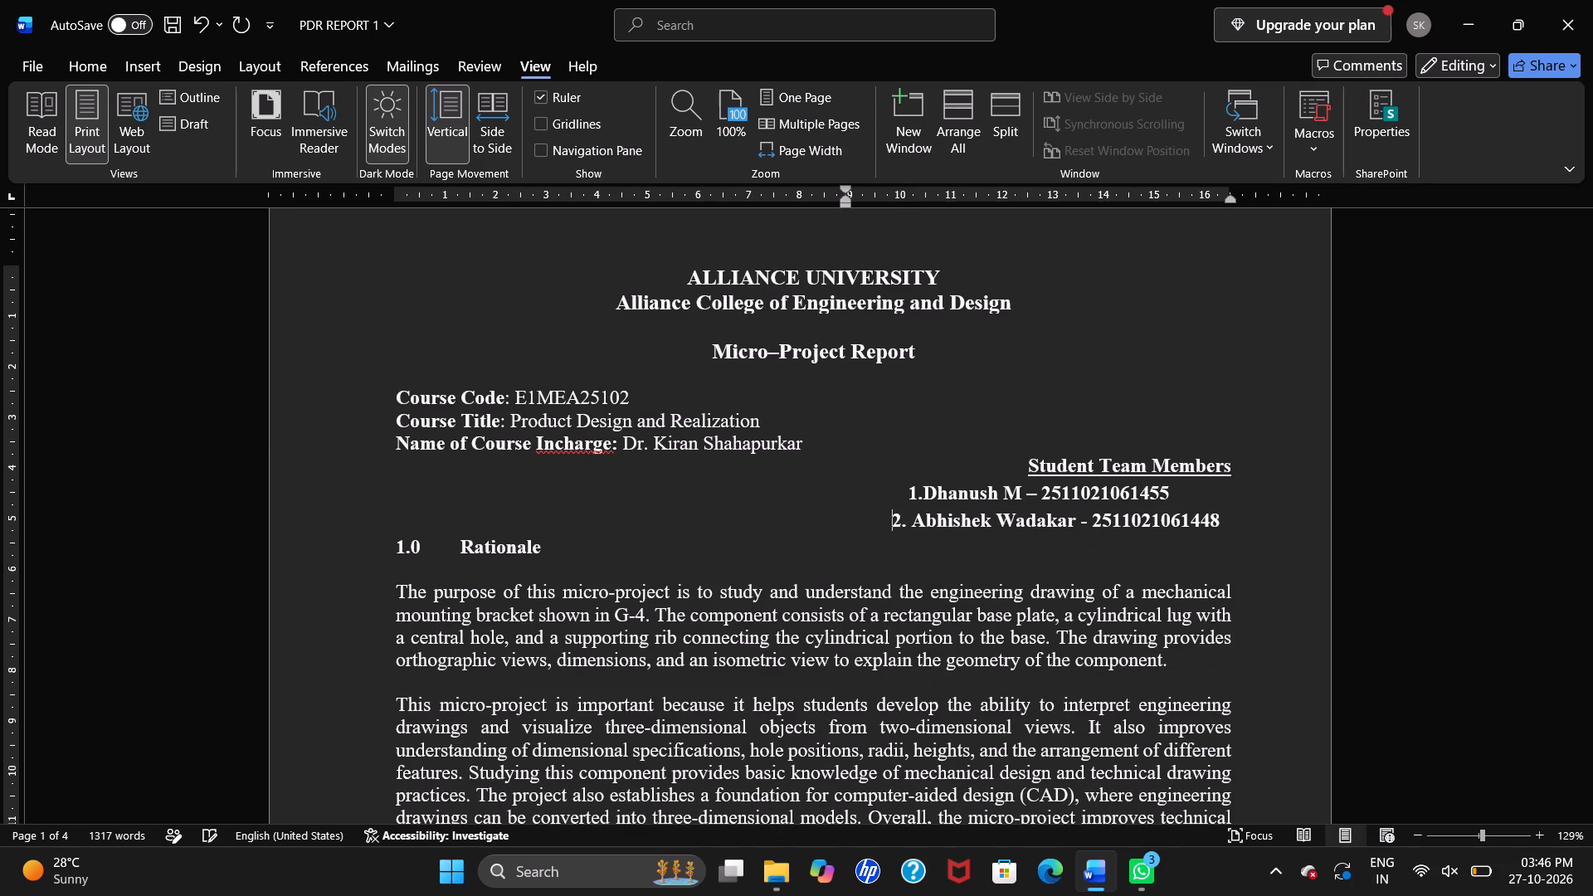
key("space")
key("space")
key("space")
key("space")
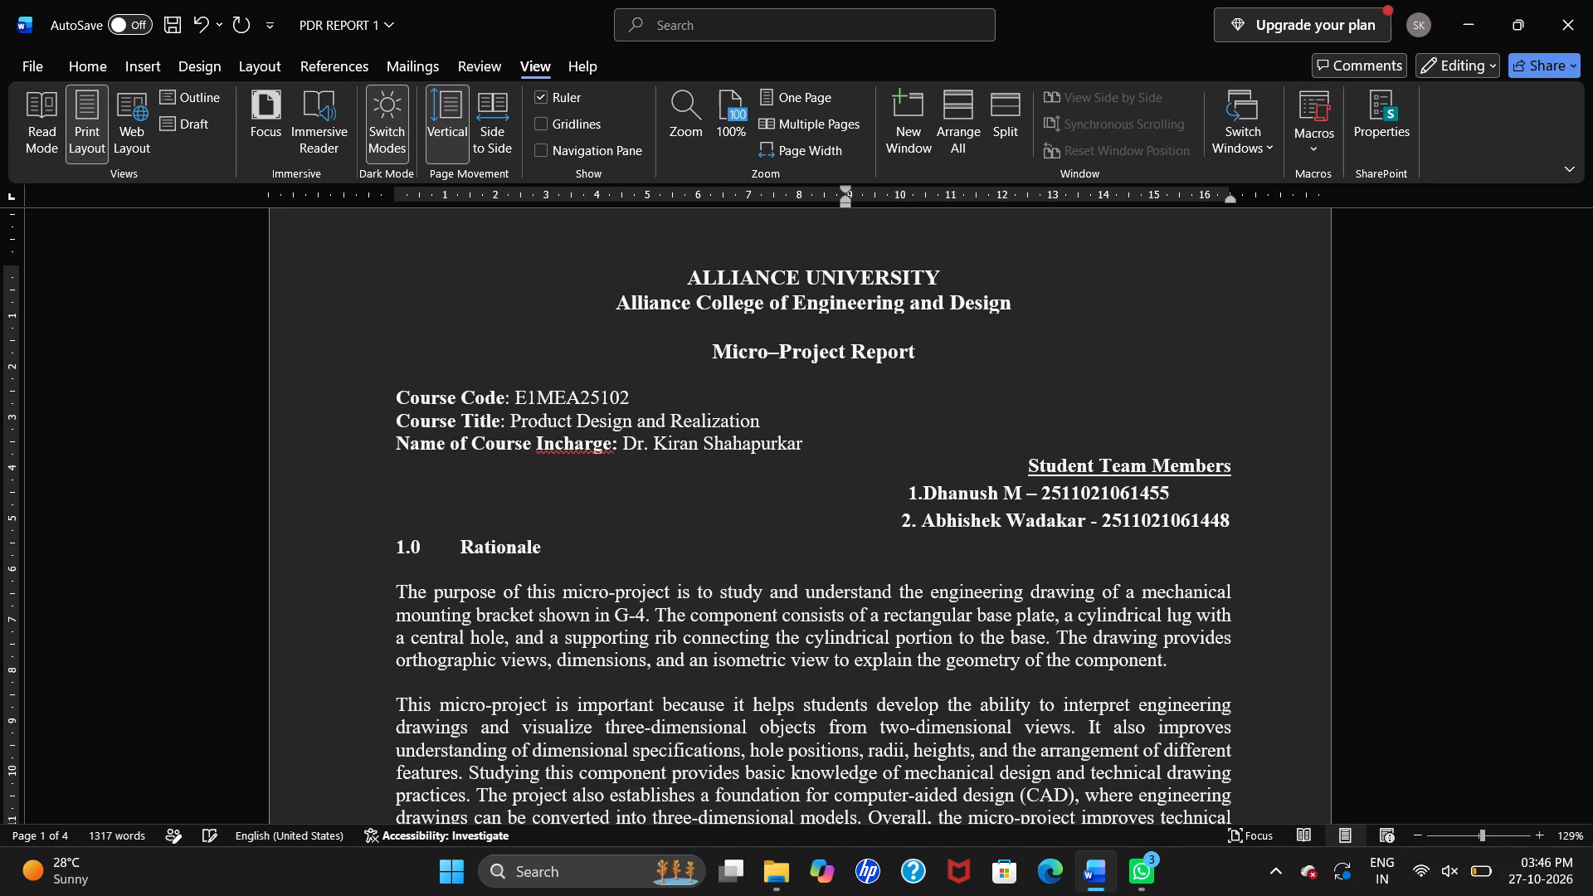
Insert a space between the number 1. and the student's name in the first team member entry.
left_click(922, 494)
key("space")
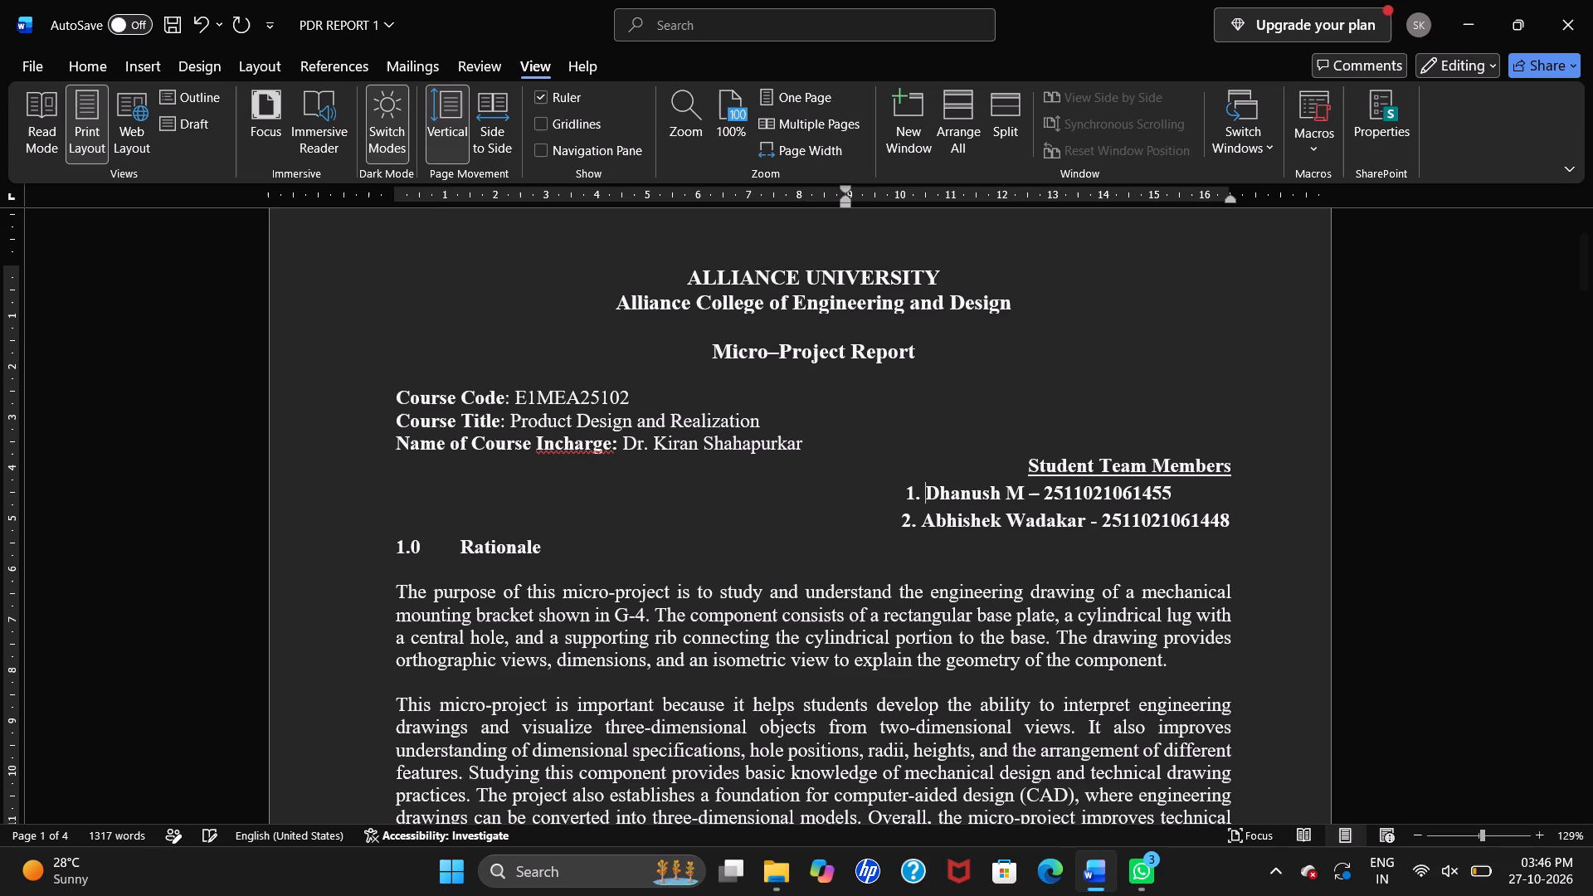
Set the first team member entry's start to eleven leading spaces so its number lines up above the number 2.
left_click(905, 491)
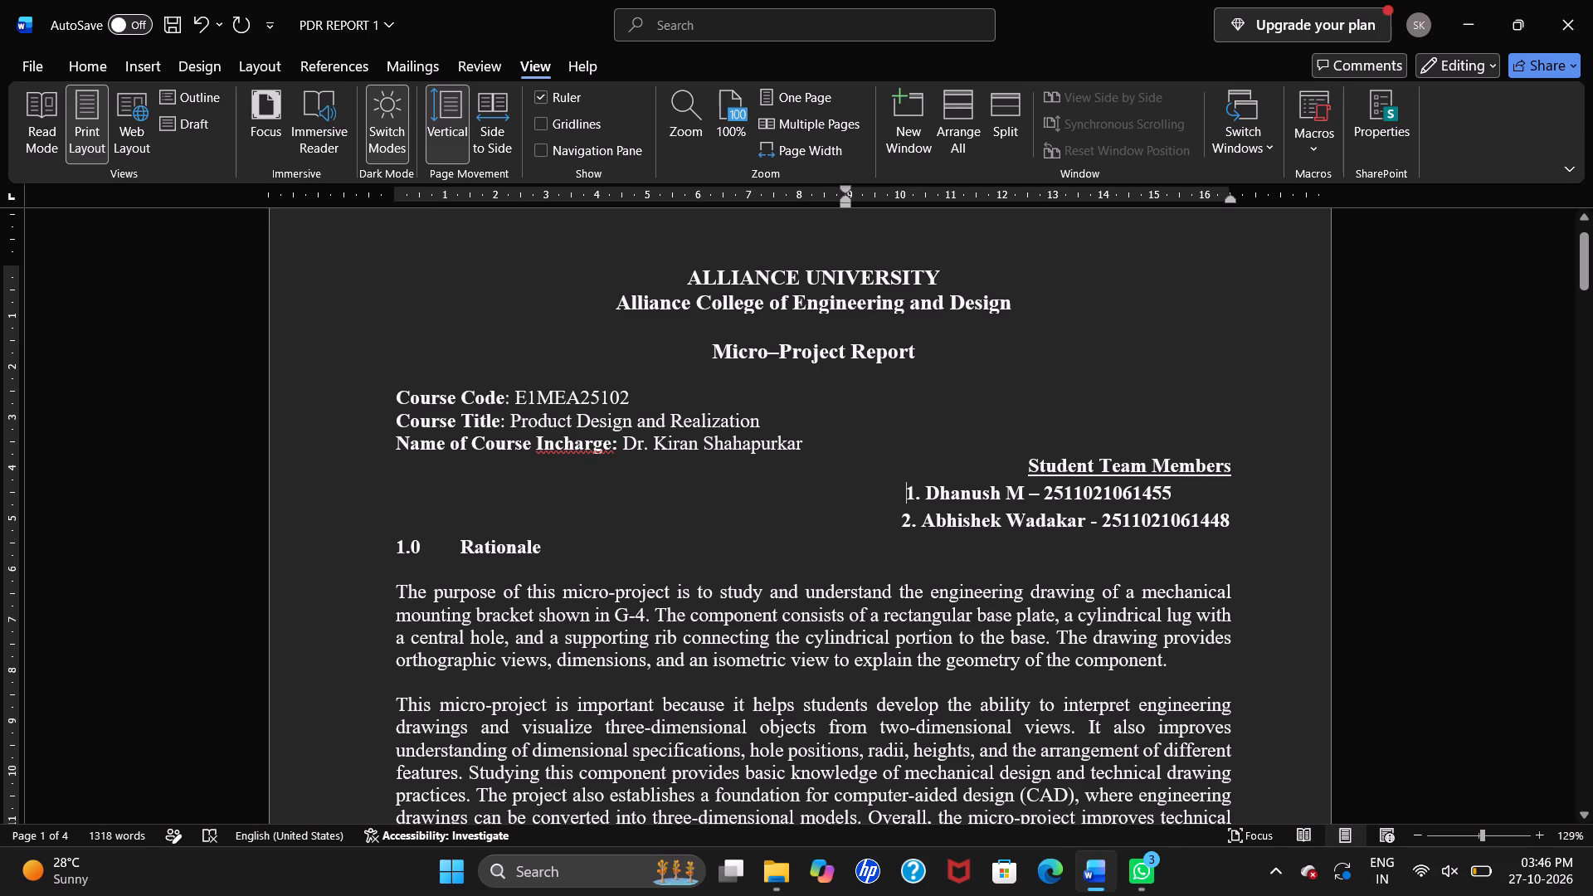
key("BackSpace")
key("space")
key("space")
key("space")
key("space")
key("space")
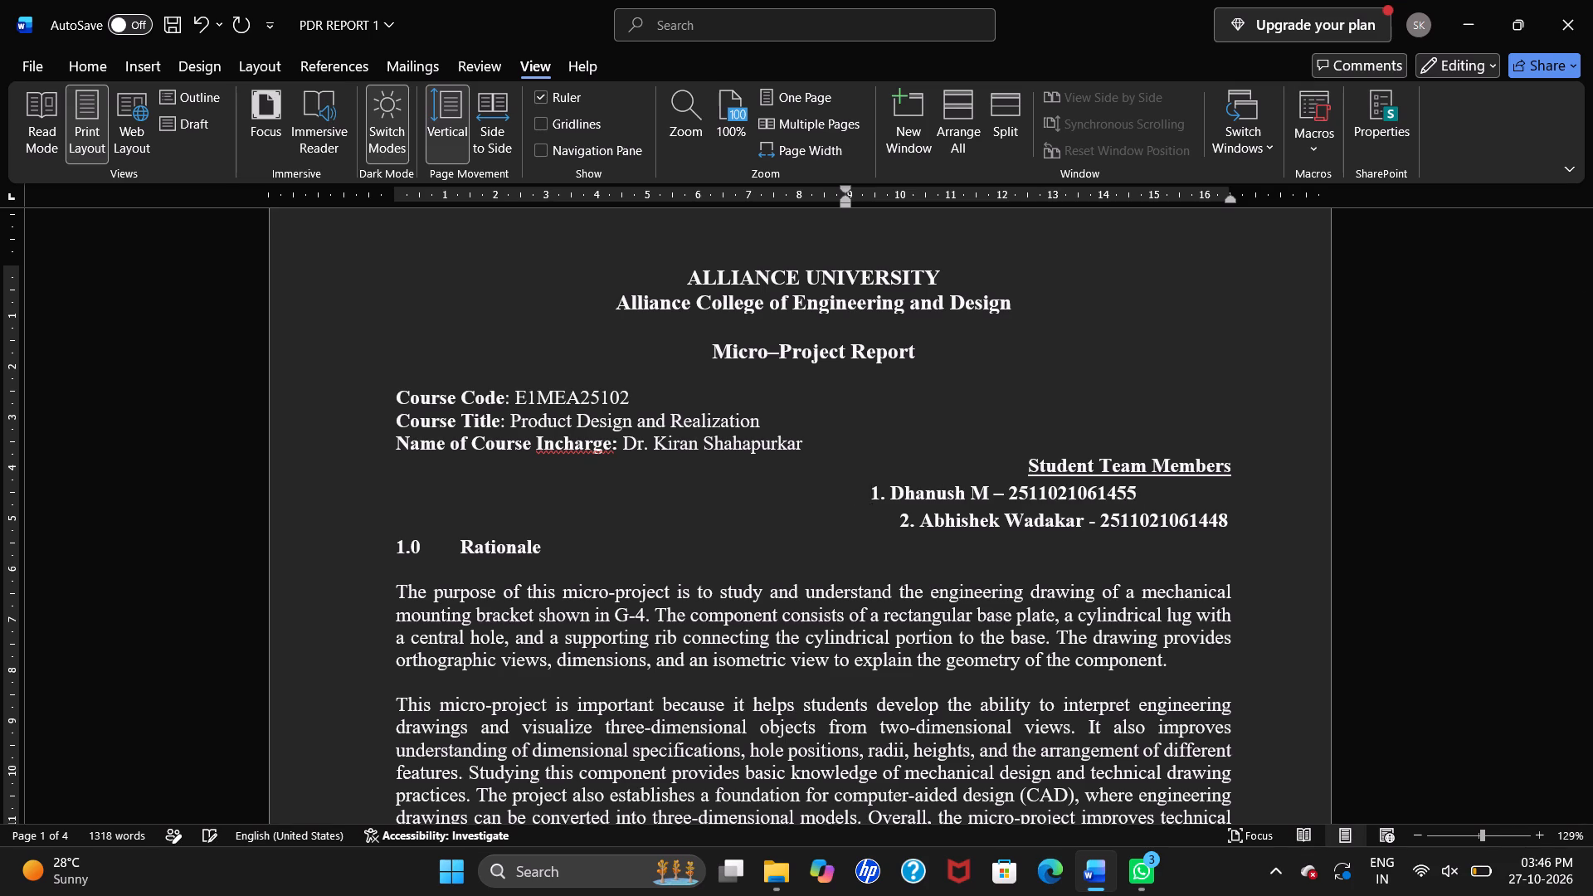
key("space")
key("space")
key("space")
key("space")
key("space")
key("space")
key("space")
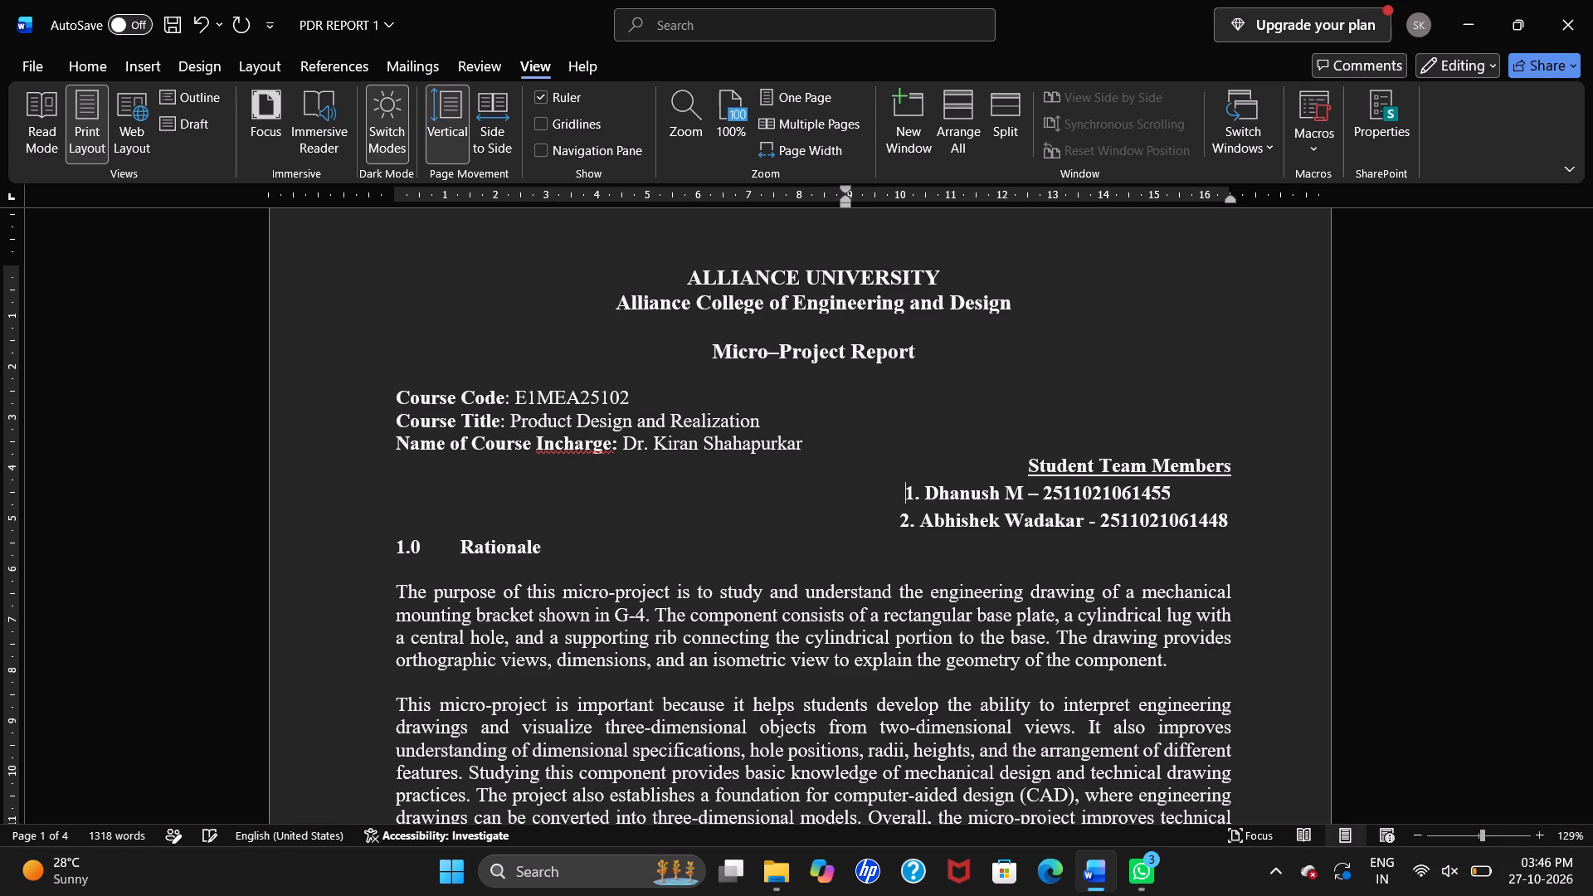
key("BackSpace")
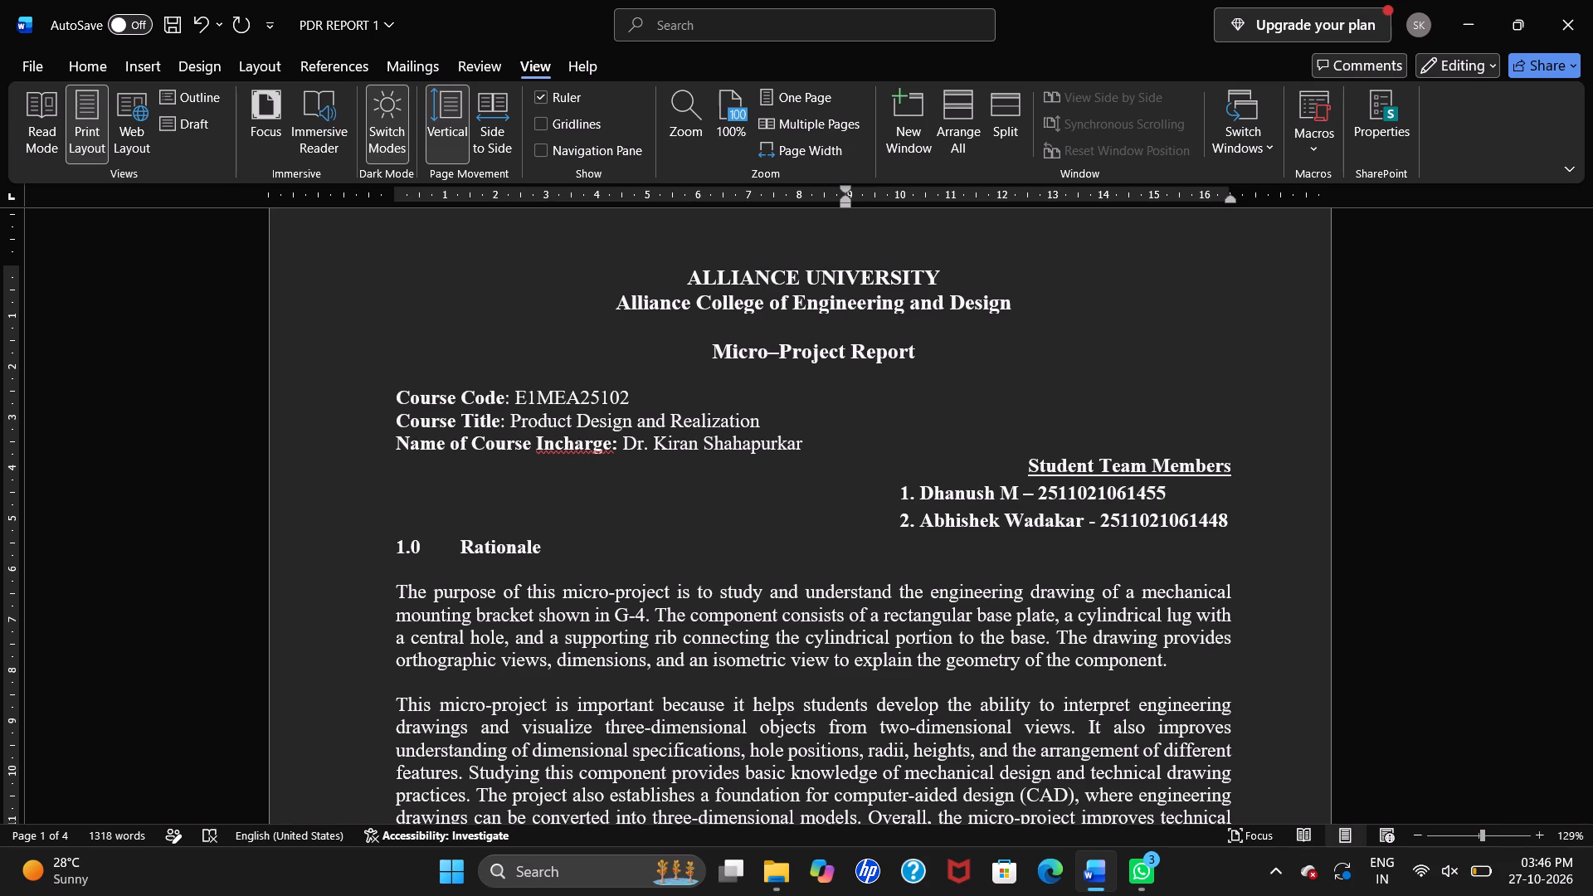
Add a line break after the second team member entry, undoing only the automatic replacement of its hyphen with a dash.
left_click(902, 542)
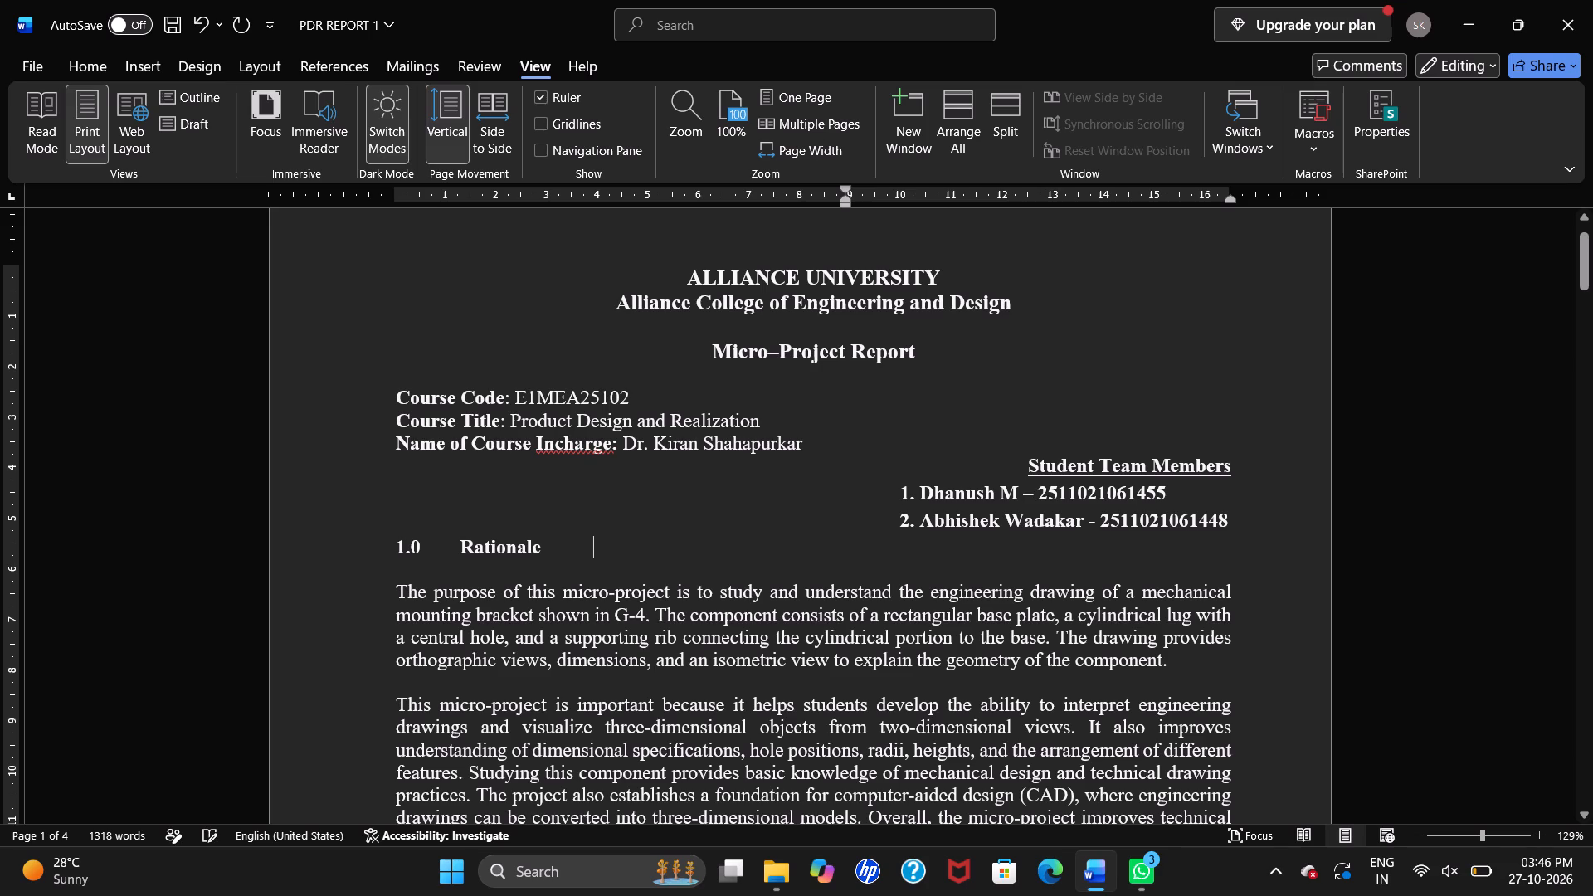
left_click(904, 523)
left_click(915, 517)
key("Down")
left_click(1264, 527)
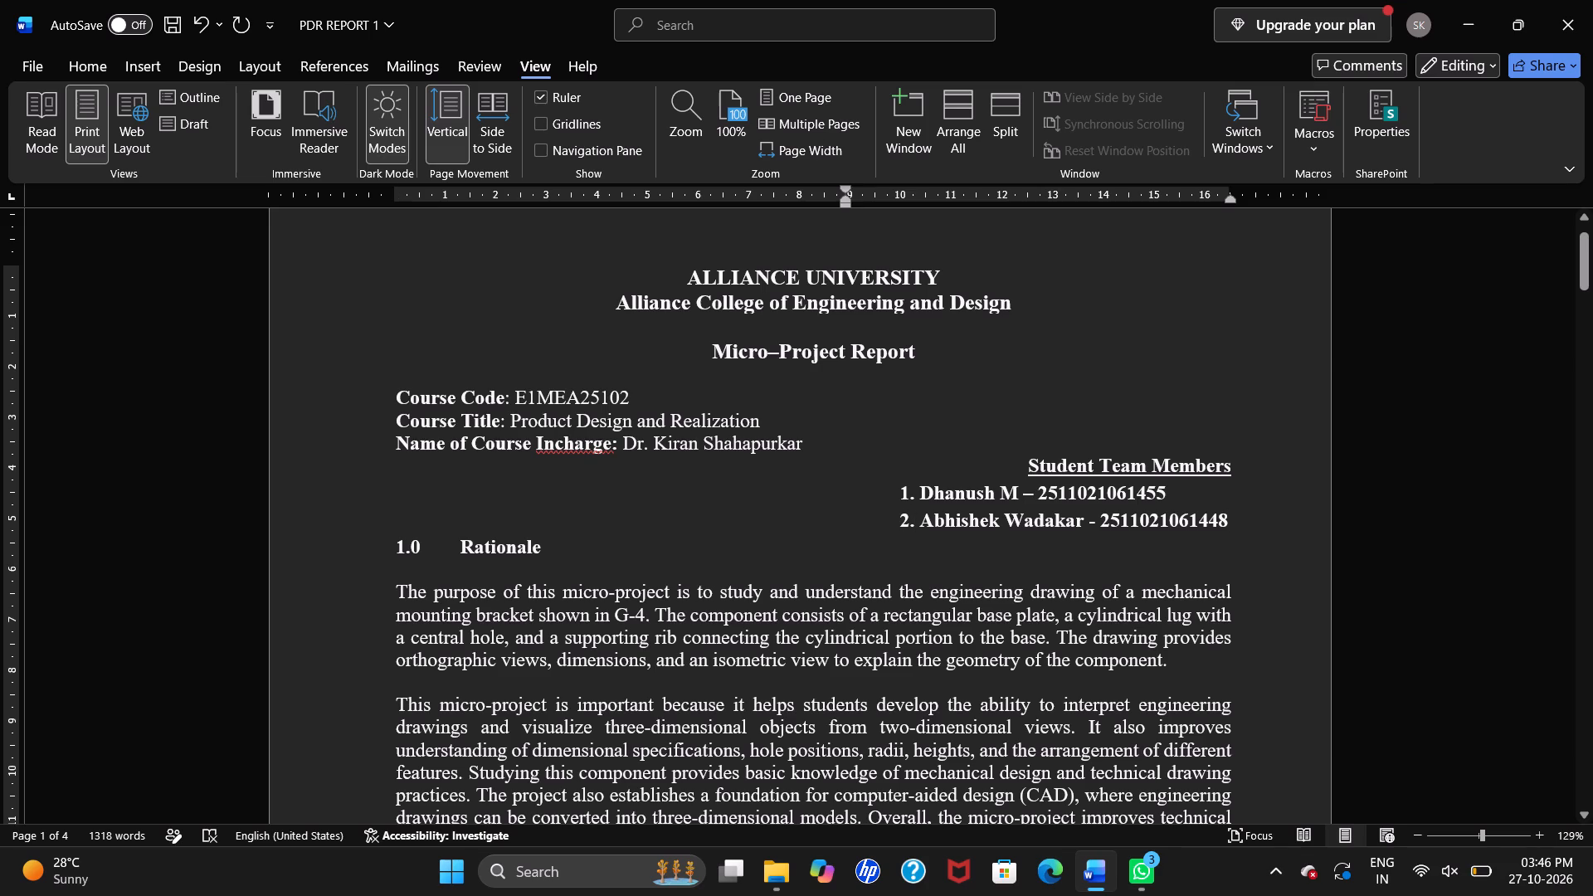
key("shift+Return")
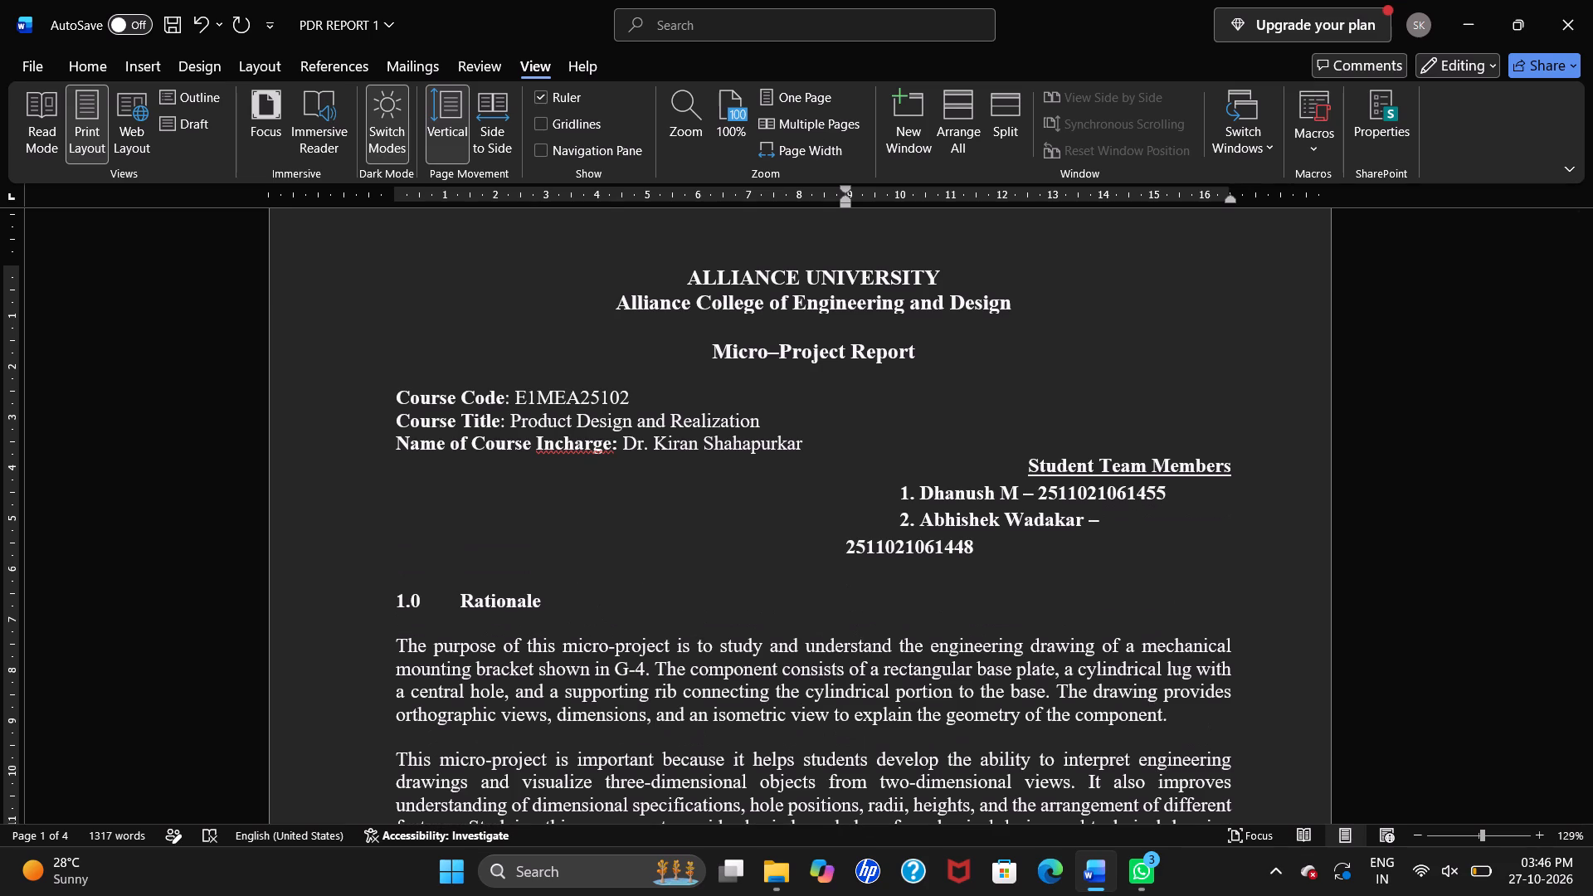
key("ctrl+z")
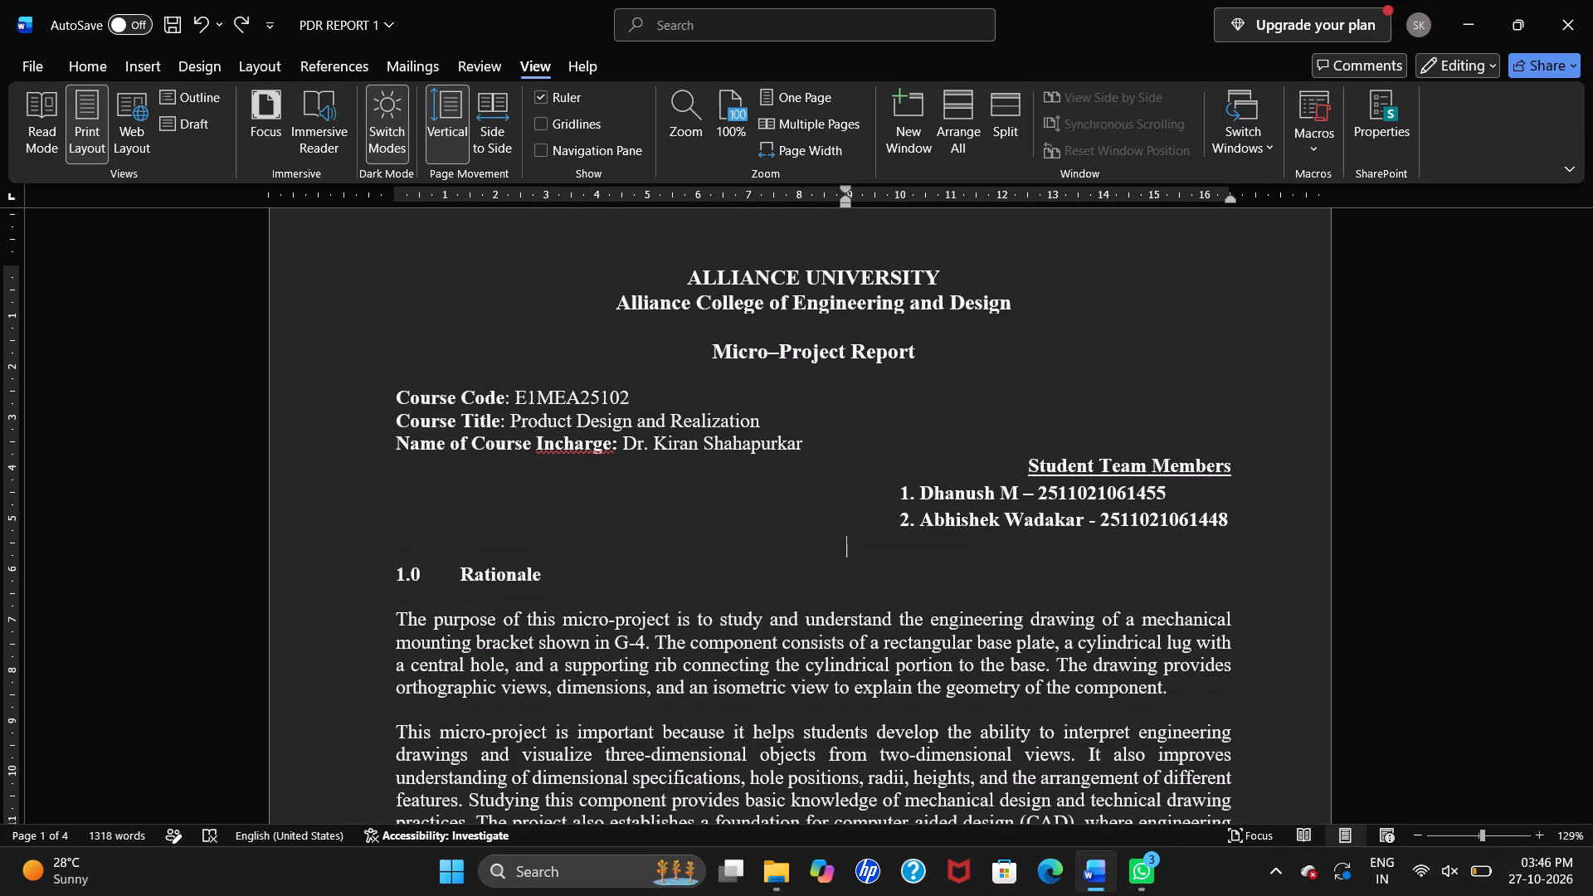
Indent the new line below the second team member entry with eleven leading spaces.
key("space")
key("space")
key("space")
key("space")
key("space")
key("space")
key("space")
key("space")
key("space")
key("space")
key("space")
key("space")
key("BackSpace")
Enter the third team member as 3. followed by the student's name, a hyphen and the registration number.
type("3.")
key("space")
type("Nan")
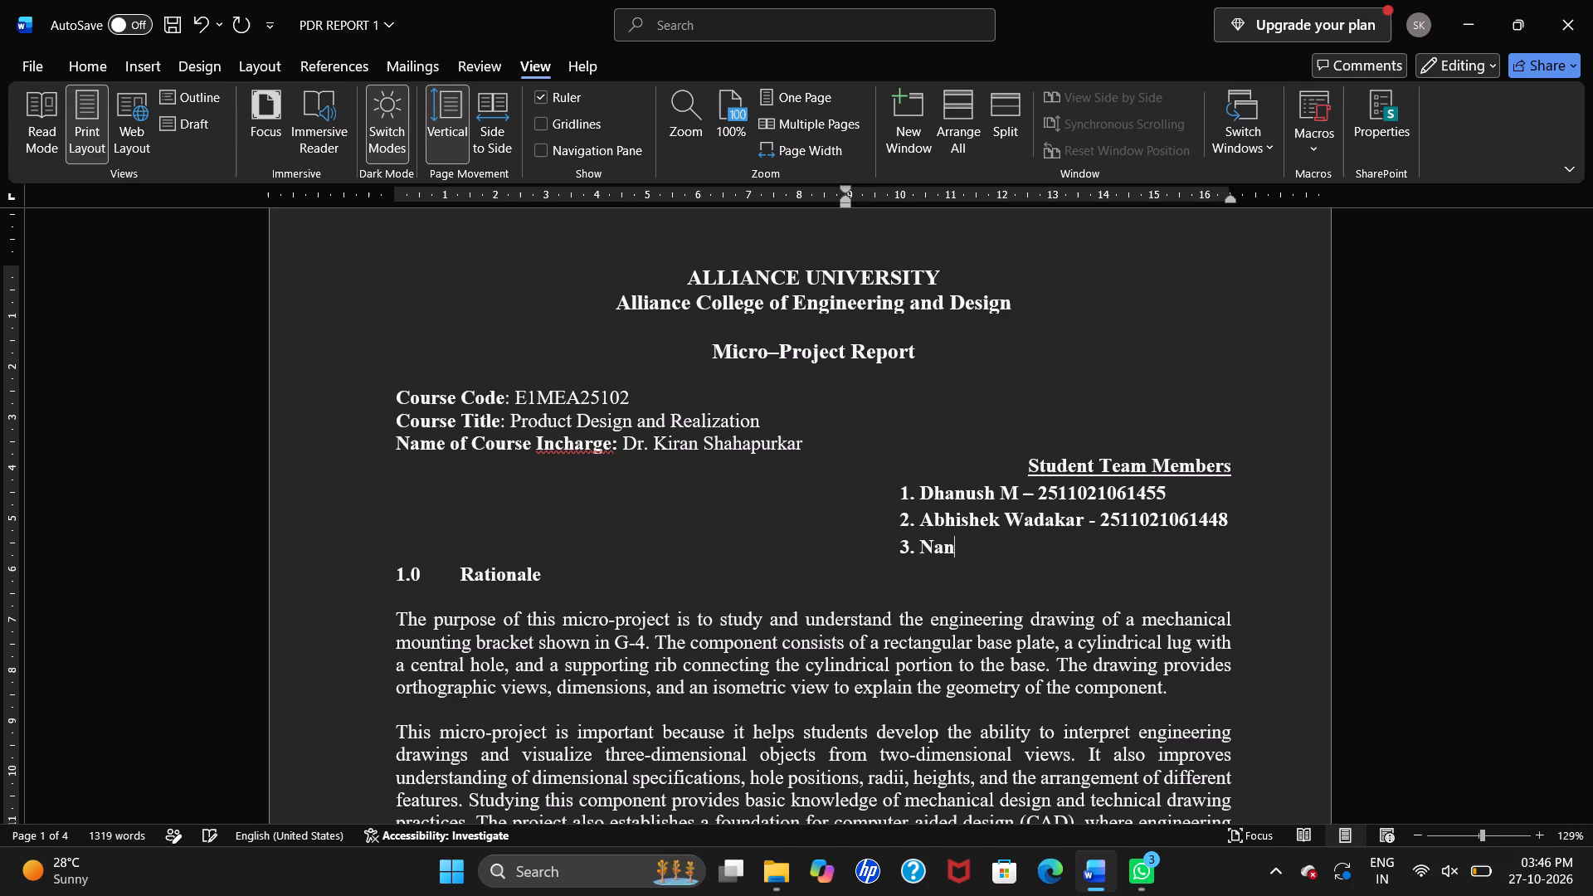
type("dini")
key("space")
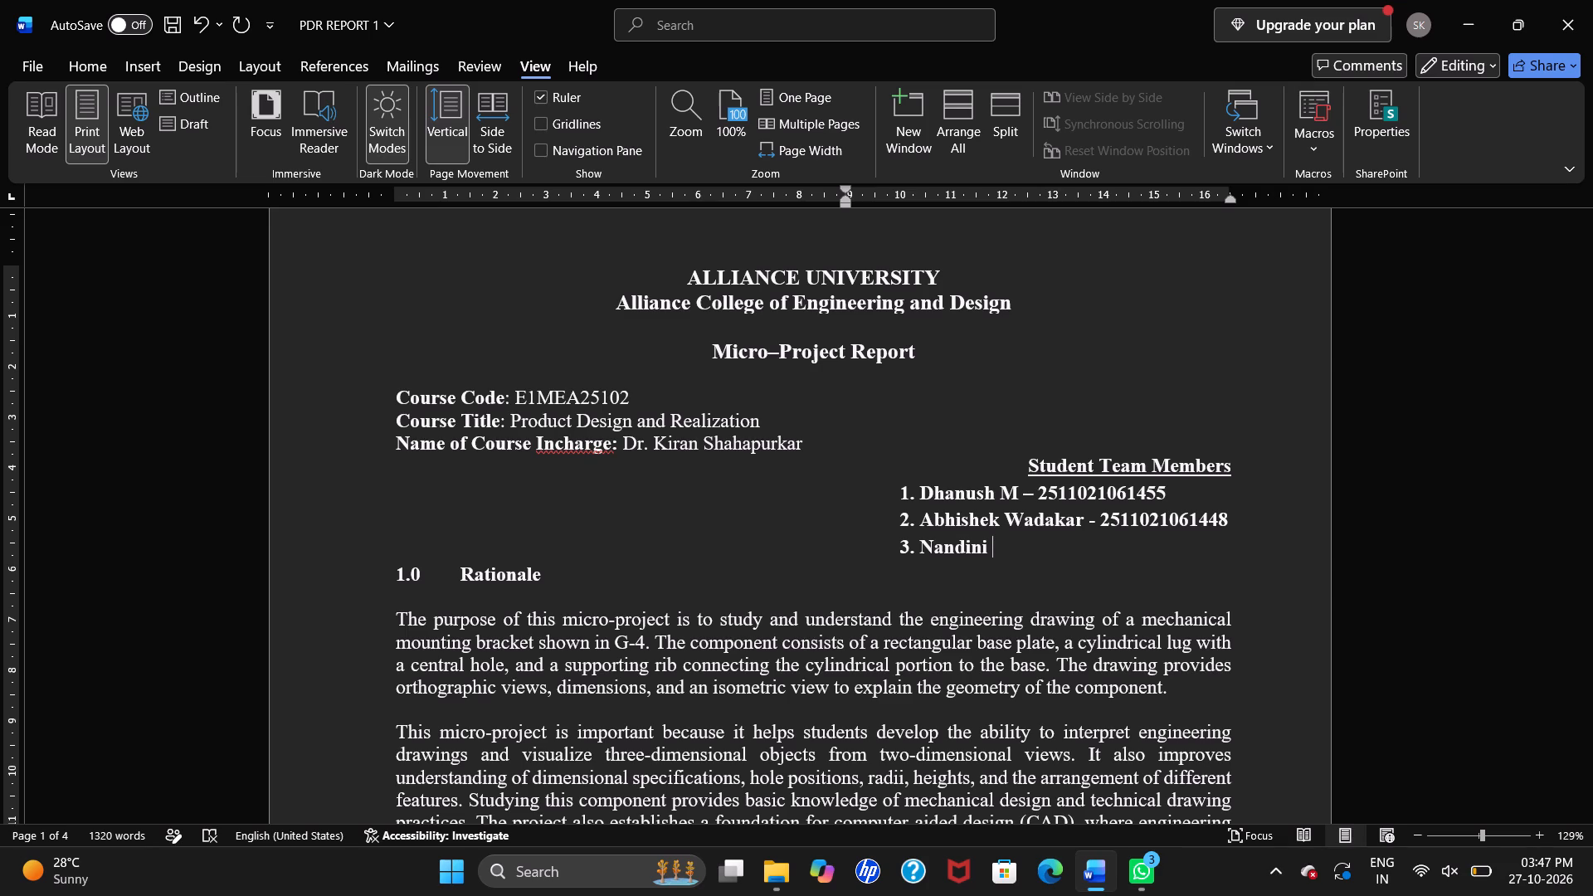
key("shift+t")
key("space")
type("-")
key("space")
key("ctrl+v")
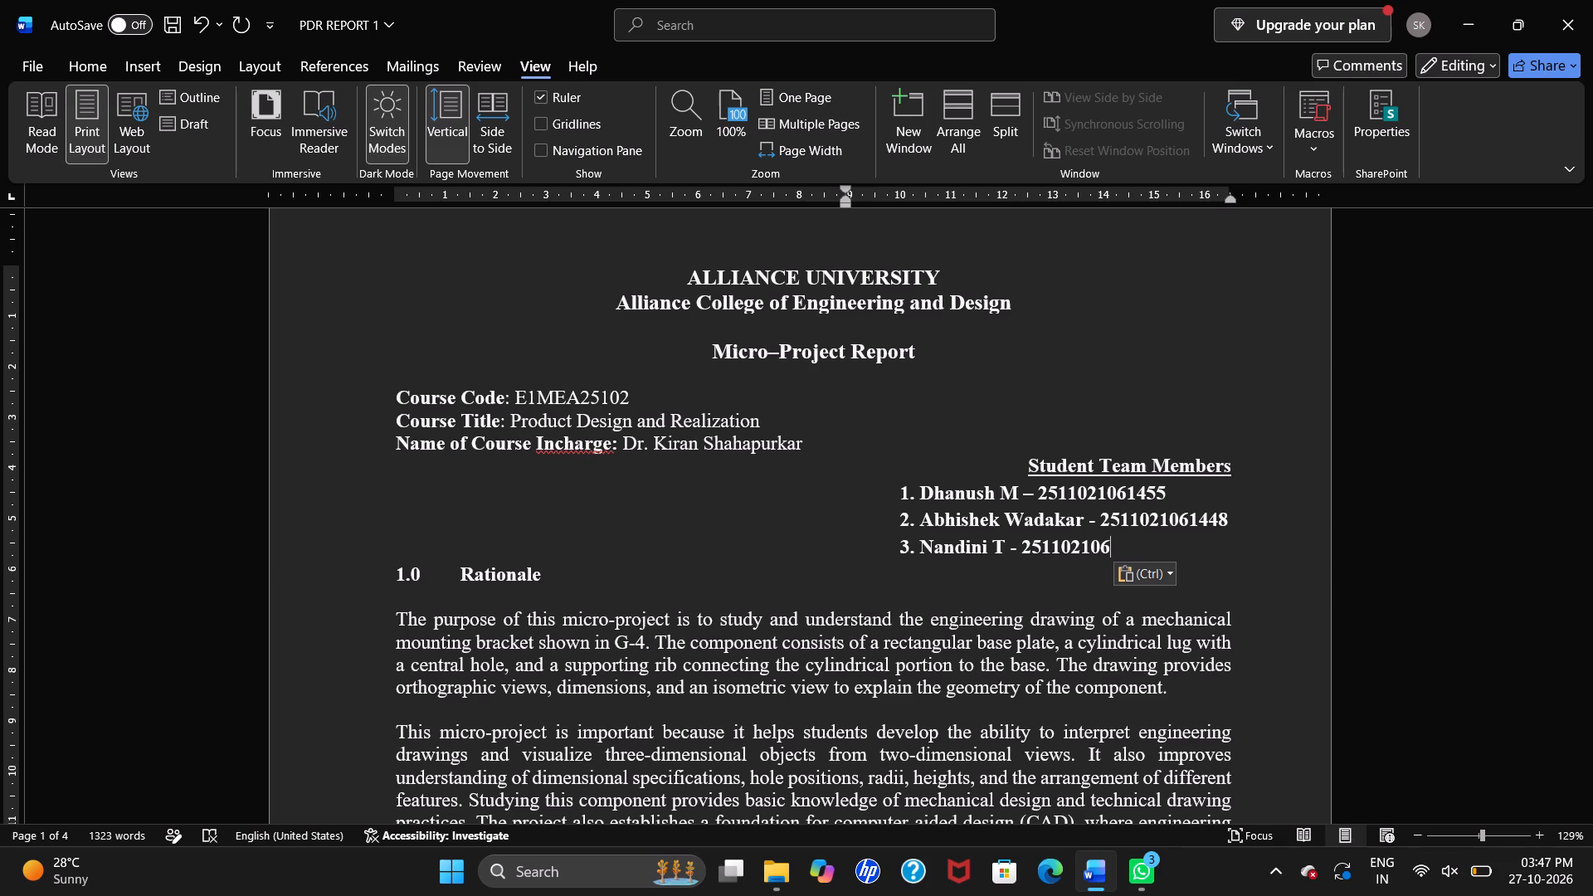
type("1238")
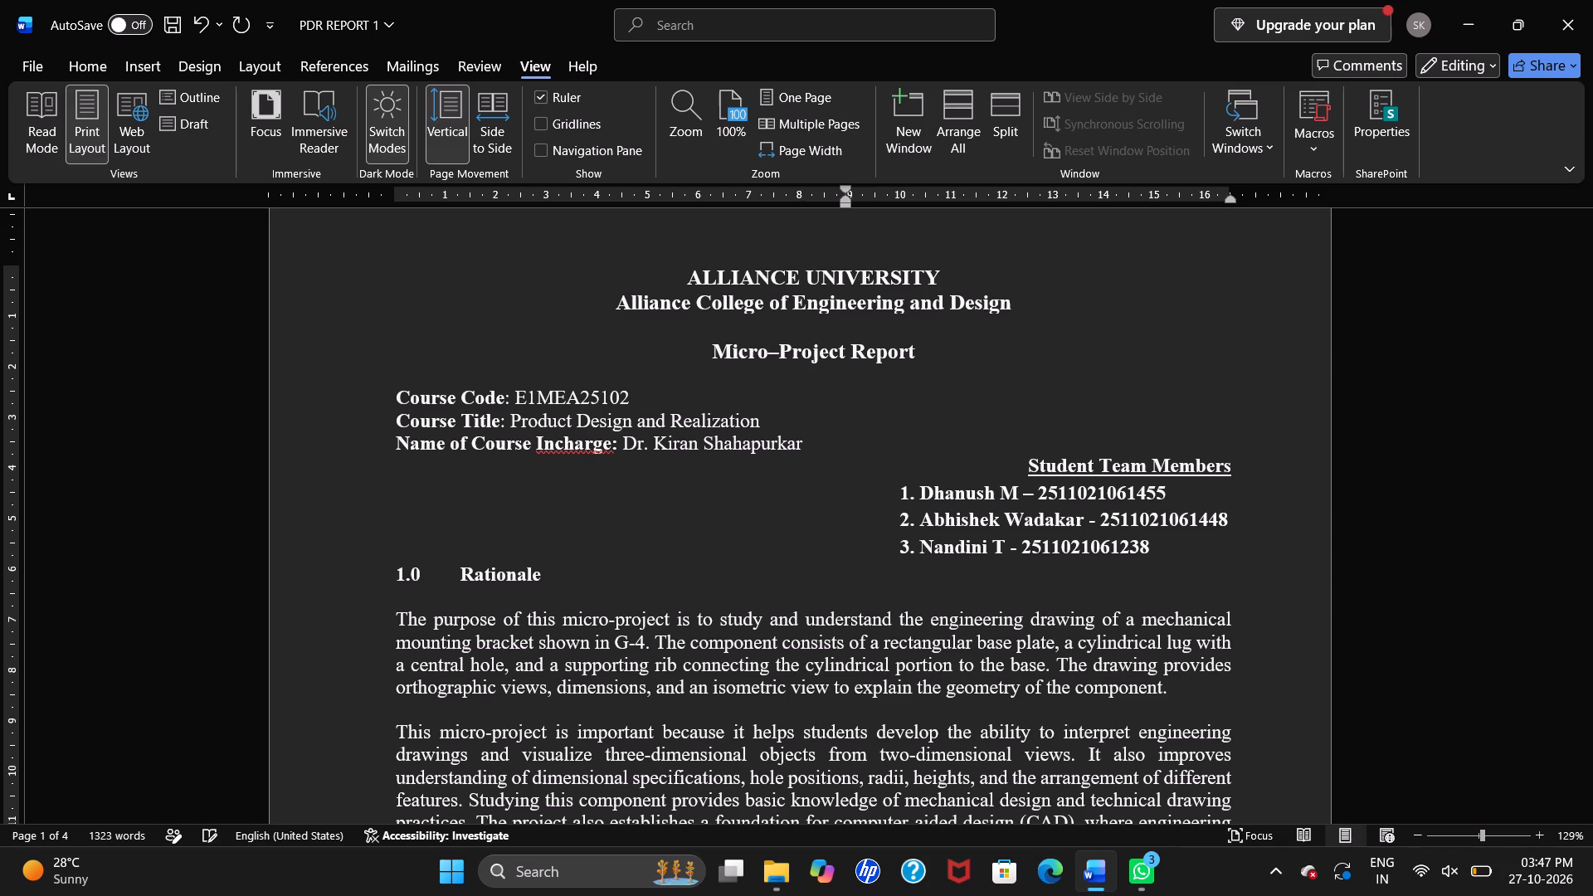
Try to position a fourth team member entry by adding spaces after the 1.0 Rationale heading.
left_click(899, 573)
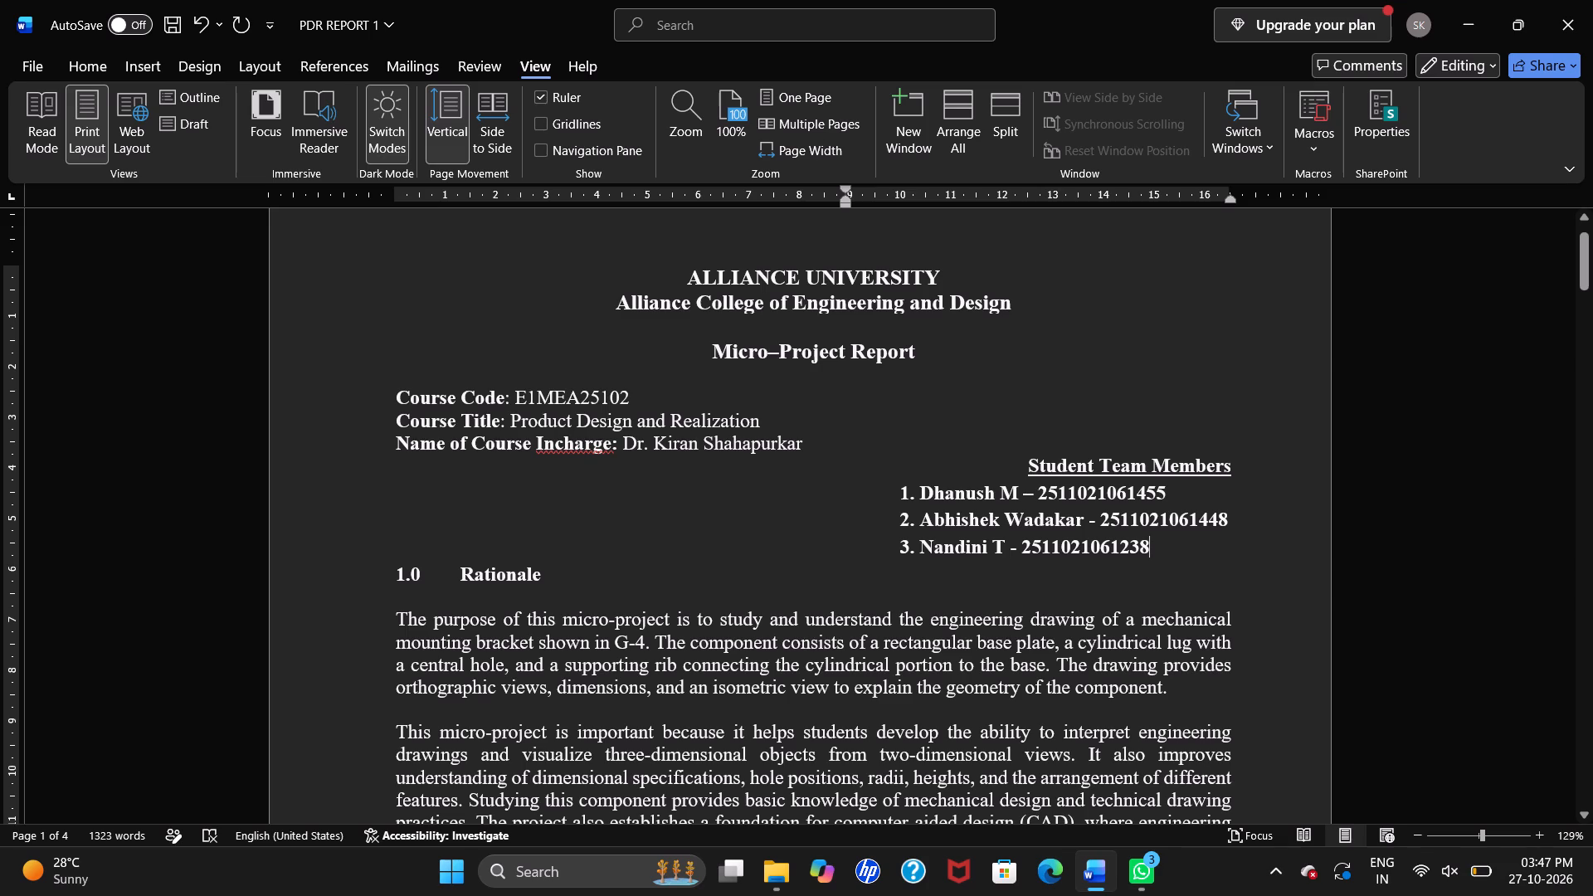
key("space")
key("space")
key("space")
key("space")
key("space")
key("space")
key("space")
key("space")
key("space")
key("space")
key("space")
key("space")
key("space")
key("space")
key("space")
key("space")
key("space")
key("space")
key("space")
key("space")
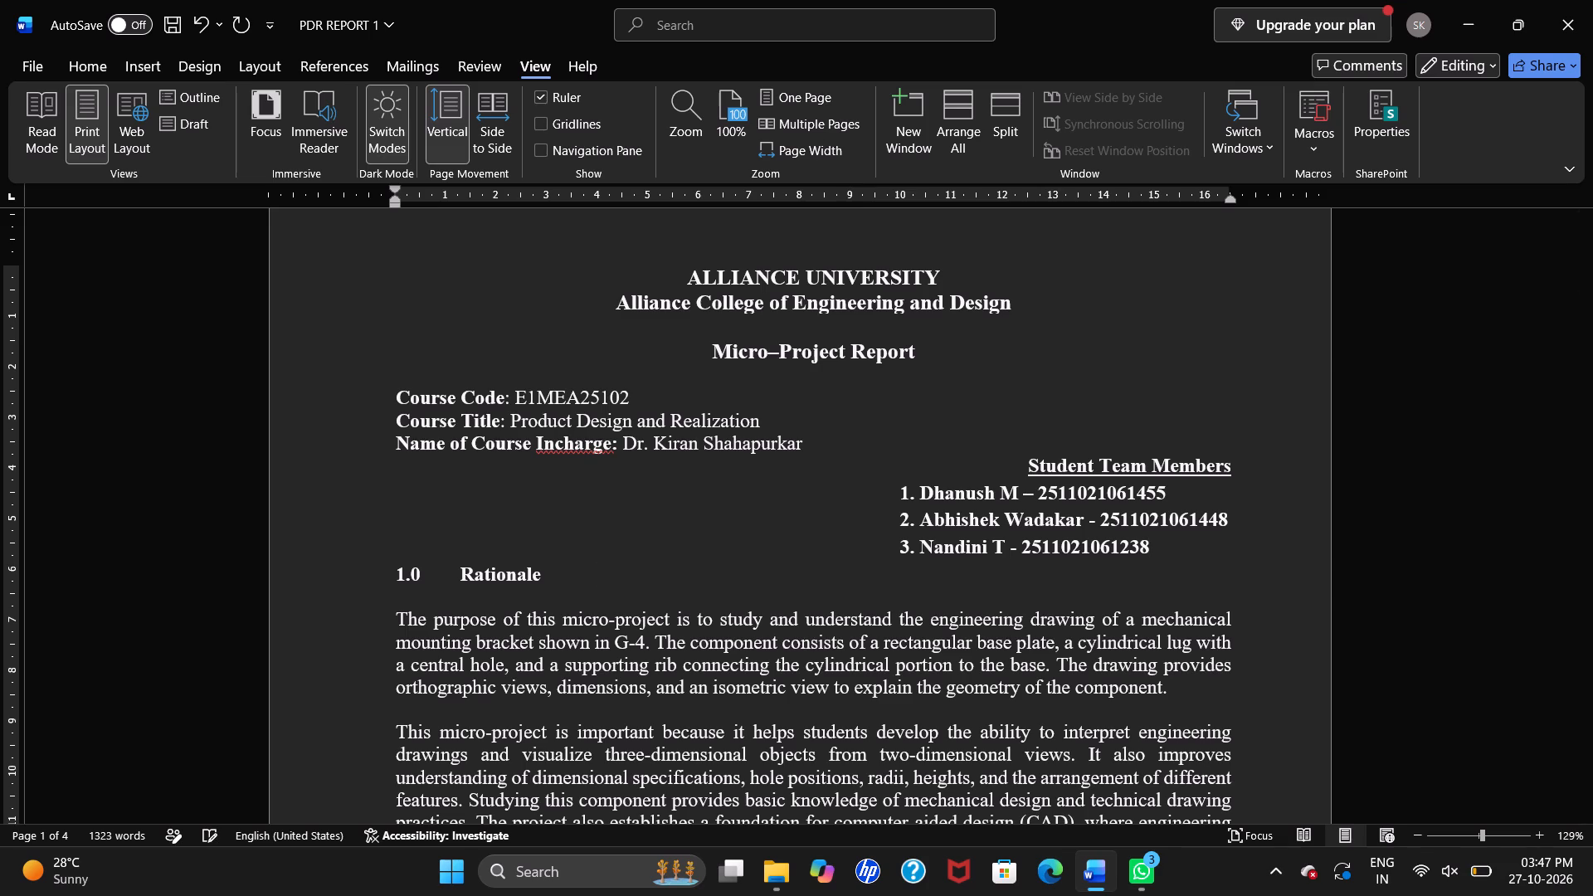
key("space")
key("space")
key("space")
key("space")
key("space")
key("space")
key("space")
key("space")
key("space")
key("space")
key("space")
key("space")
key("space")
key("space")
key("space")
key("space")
Insert four line breaks before the 1.0 Rationale heading to open blank lines below the third team member entry.
left_click(392, 568)
key("shift+Return")
key("shift+Return")
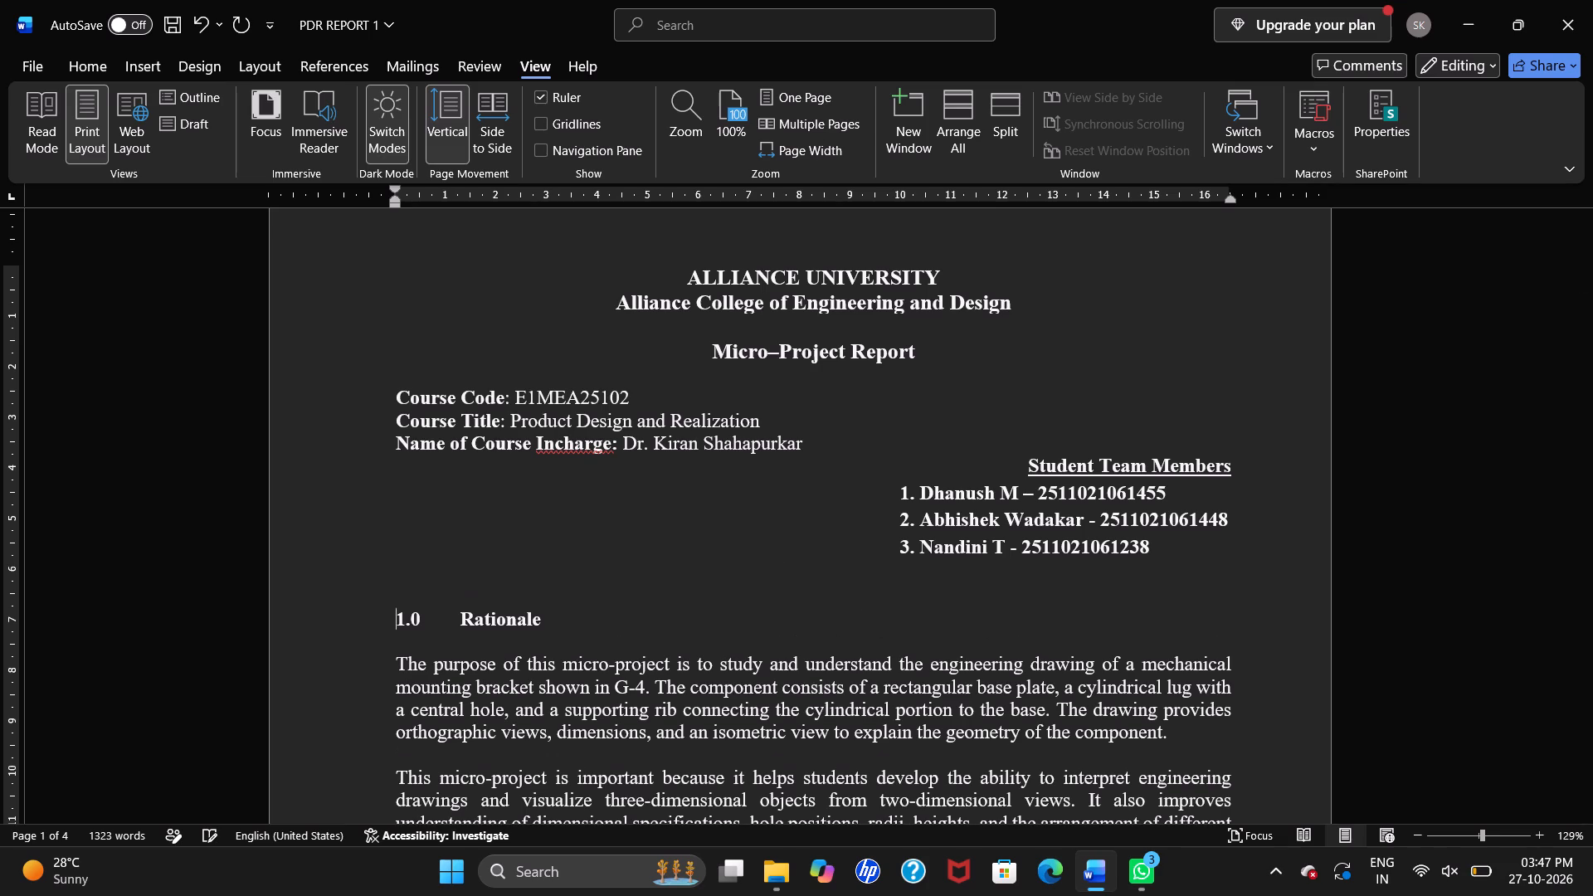
key("shift+Return")
key("shift+Return")
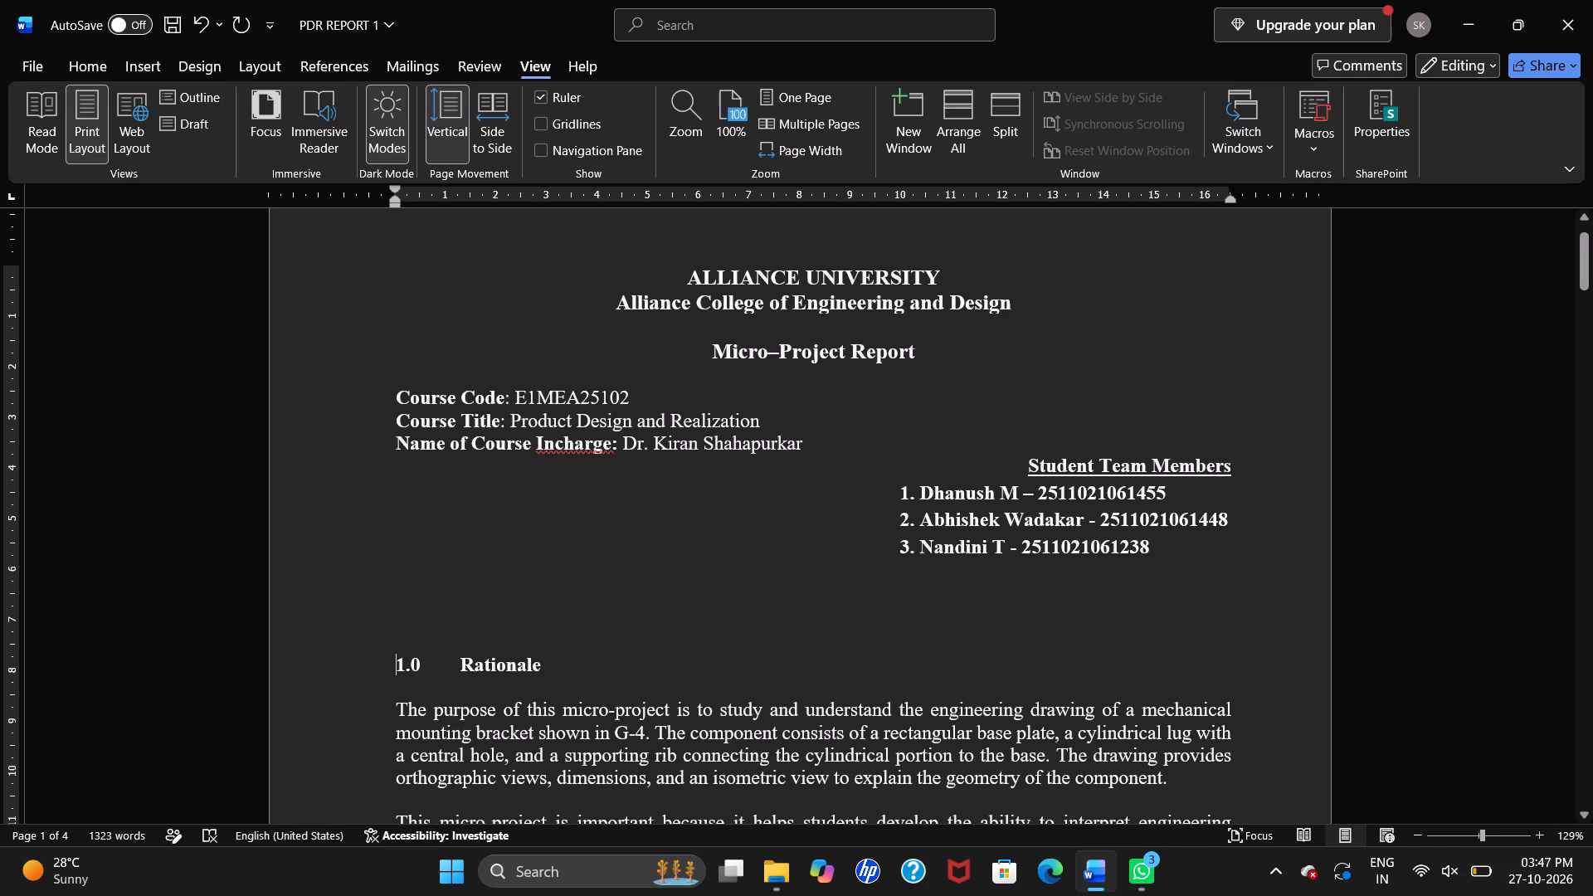
Indent the first blank line below the third entry with twenty spaces, five tabs and eleven spaces, level with the entry numbers.
left_click(622, 609)
left_click(896, 577)
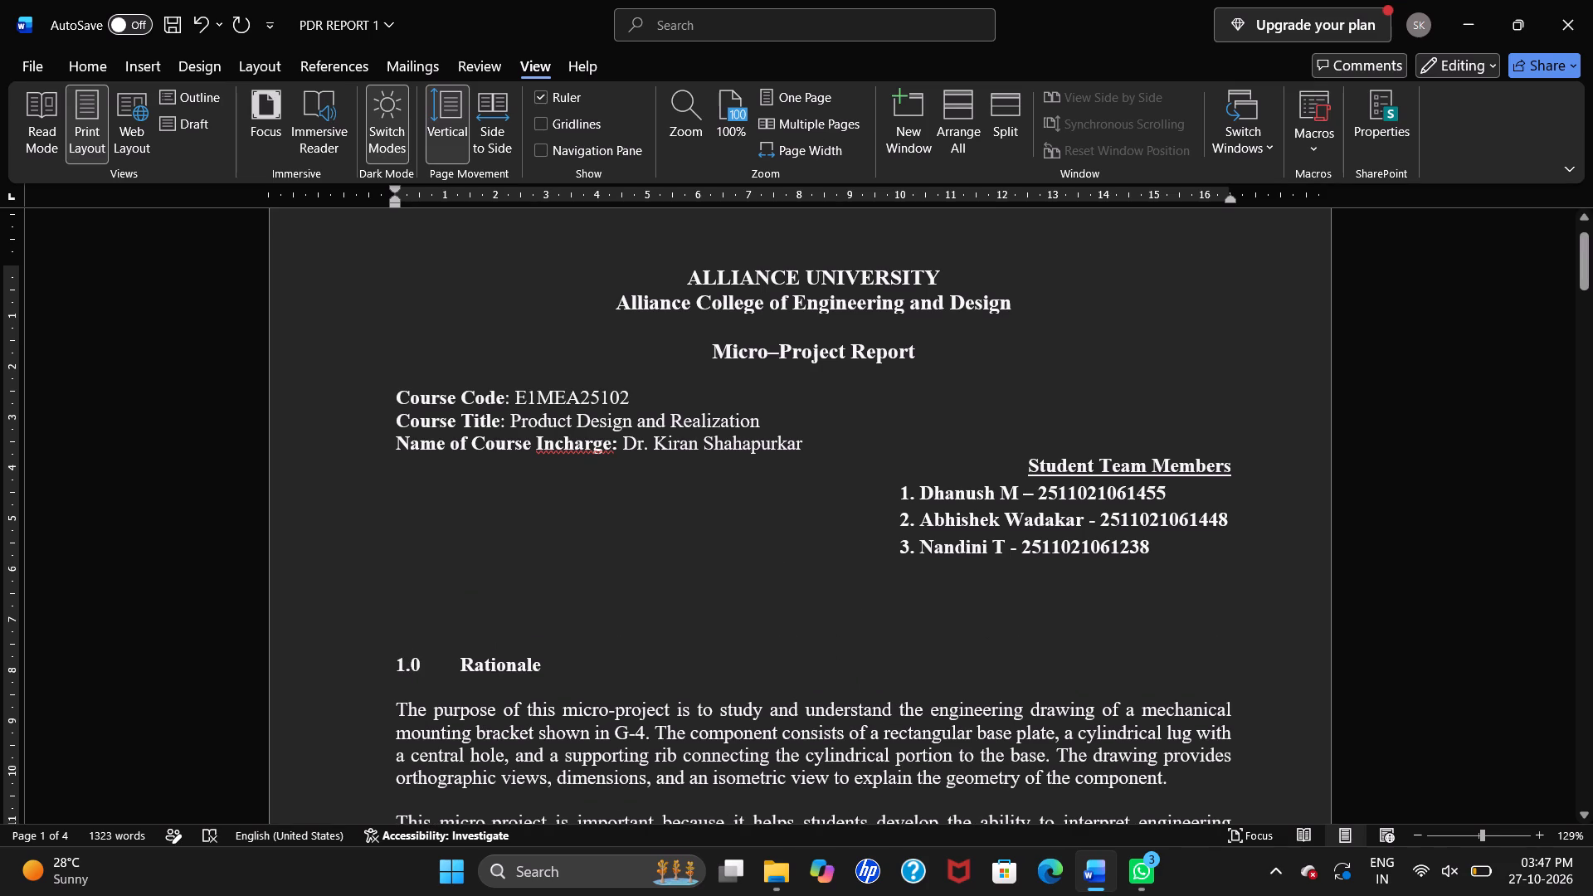
left_click(896, 577)
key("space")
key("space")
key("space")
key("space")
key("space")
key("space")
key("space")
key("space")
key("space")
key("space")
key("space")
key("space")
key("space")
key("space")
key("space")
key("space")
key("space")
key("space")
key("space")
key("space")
key("Tab")
key("Tab")
key("Tab")
key("Tab")
key("Tab")
key("Tab")
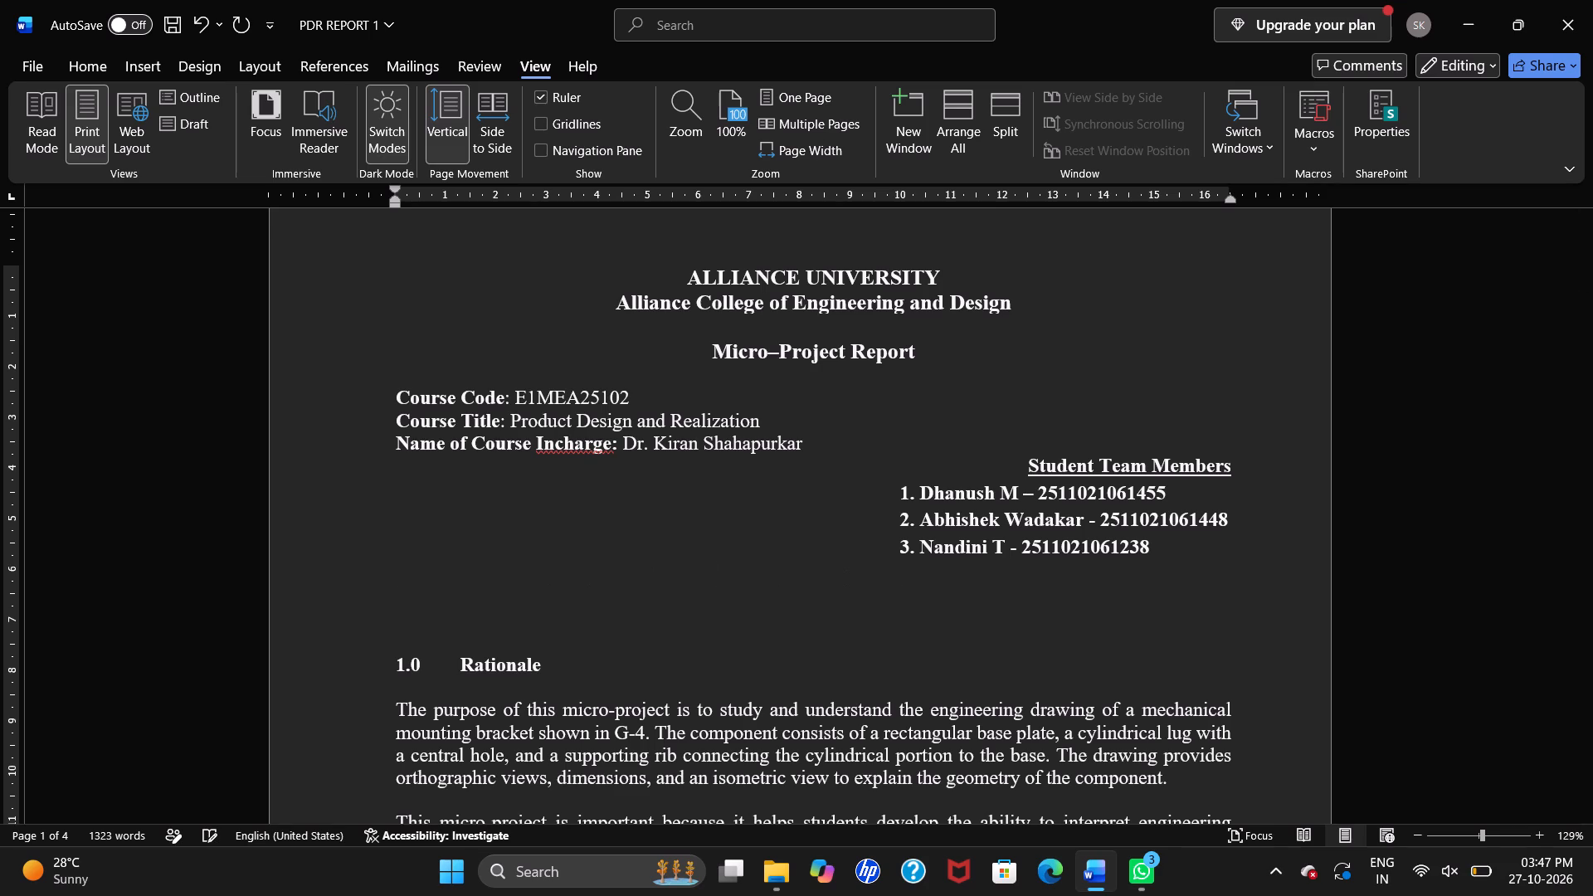
key("BackSpace")
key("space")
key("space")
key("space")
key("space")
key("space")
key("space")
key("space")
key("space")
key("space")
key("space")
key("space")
Start the fourth team member entry with the number 4. and a space, aligned under the number 3.
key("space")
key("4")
key("BackSpace")
key("BackSpace")
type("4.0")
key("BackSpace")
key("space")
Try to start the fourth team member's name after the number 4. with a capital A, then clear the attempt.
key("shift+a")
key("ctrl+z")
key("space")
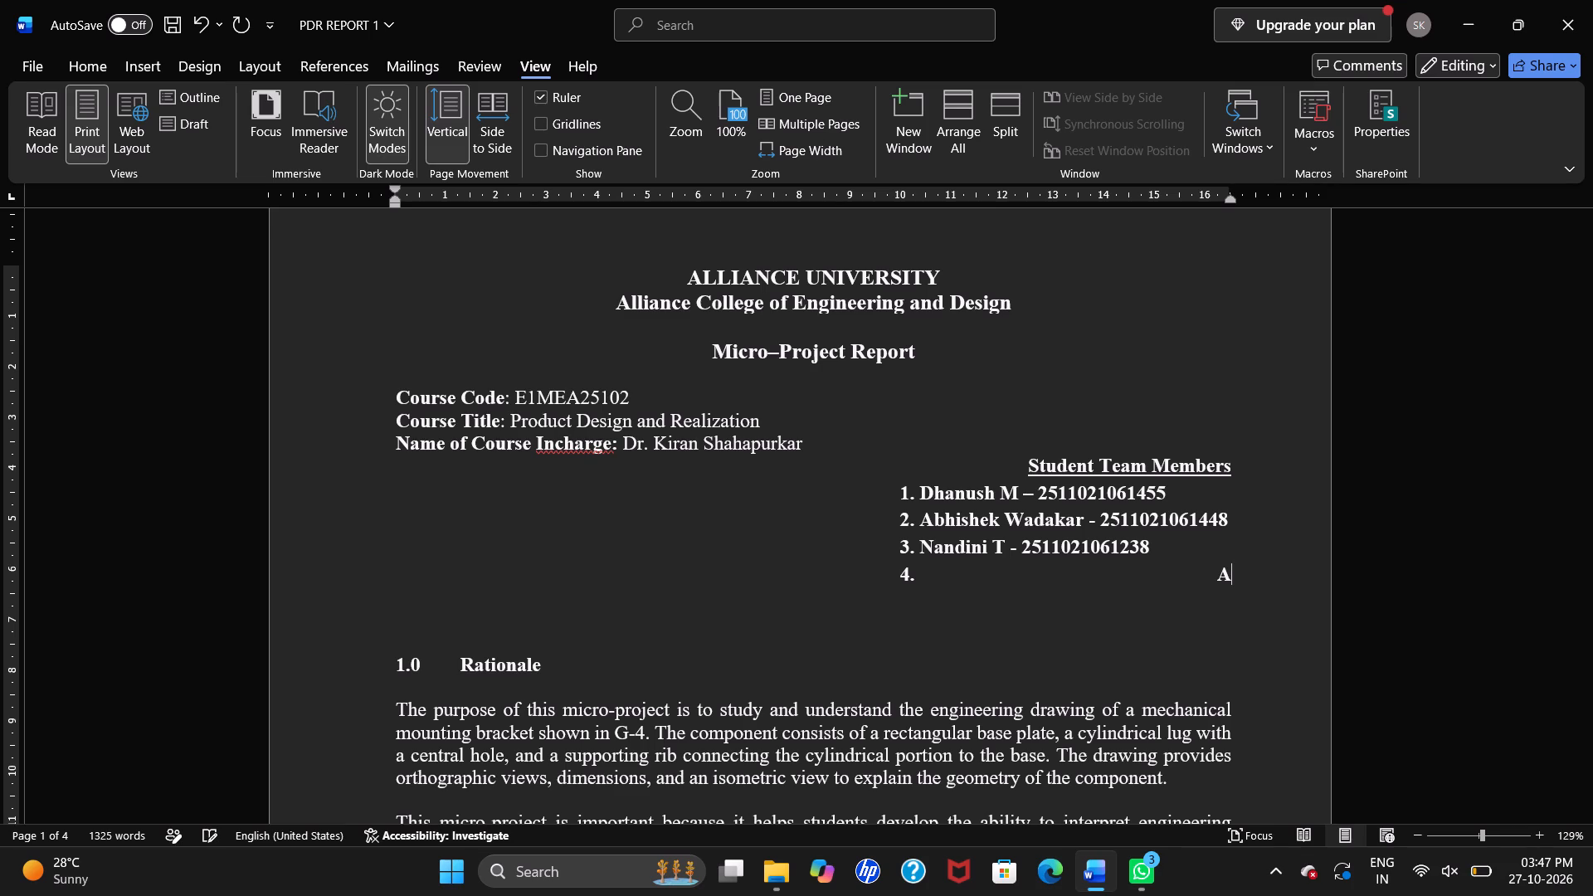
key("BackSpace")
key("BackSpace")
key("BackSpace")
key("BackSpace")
Undo the fourth entry's number, its indentation and the blank lines inserted before the 1.0 Rationale heading.
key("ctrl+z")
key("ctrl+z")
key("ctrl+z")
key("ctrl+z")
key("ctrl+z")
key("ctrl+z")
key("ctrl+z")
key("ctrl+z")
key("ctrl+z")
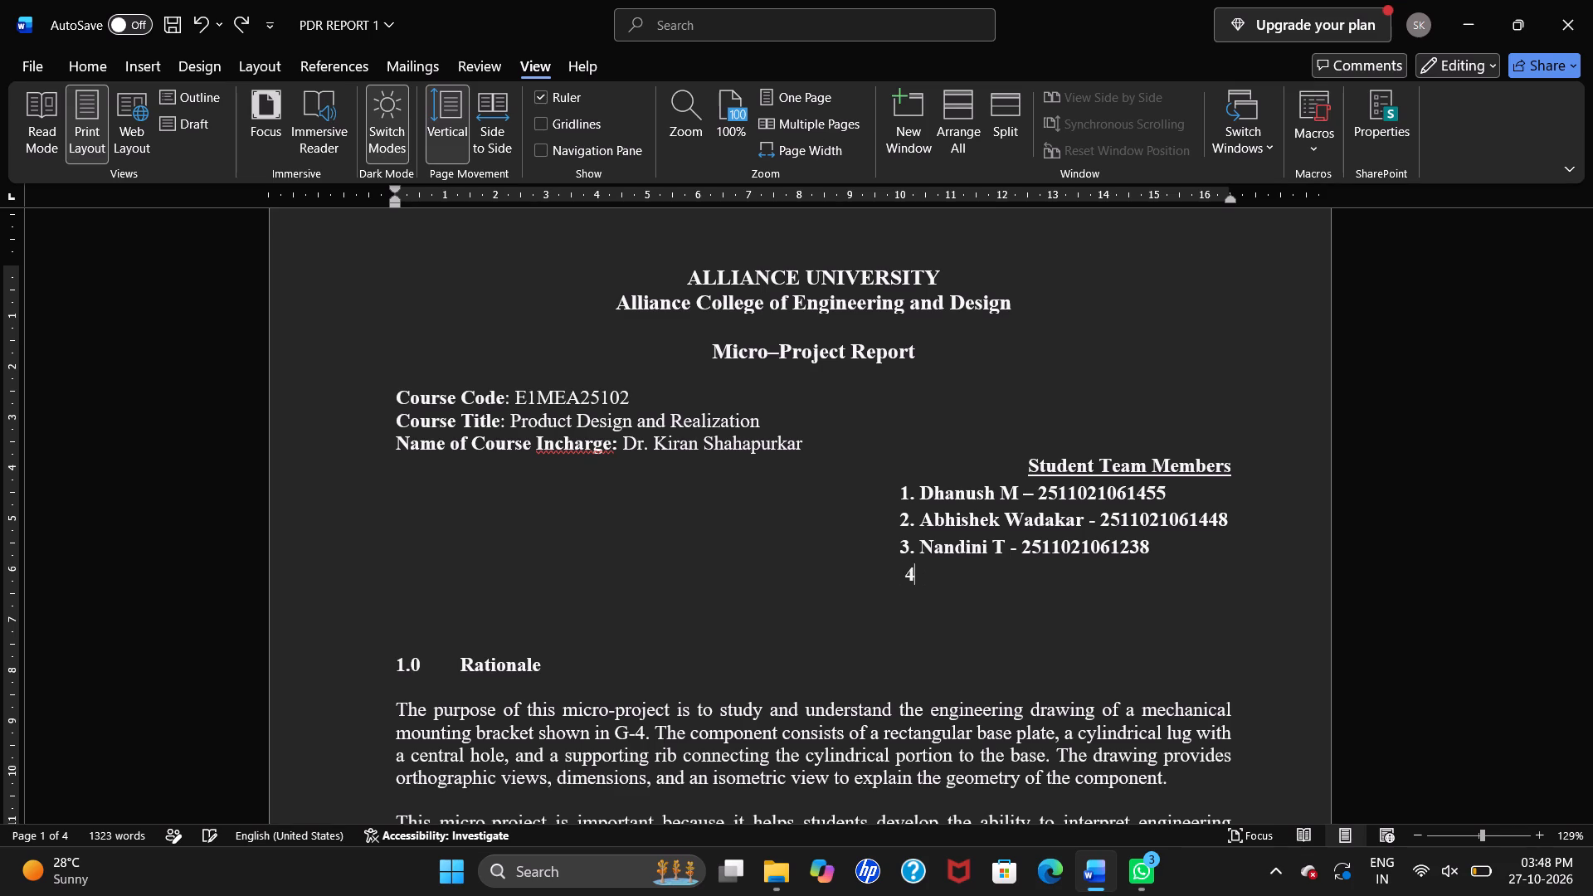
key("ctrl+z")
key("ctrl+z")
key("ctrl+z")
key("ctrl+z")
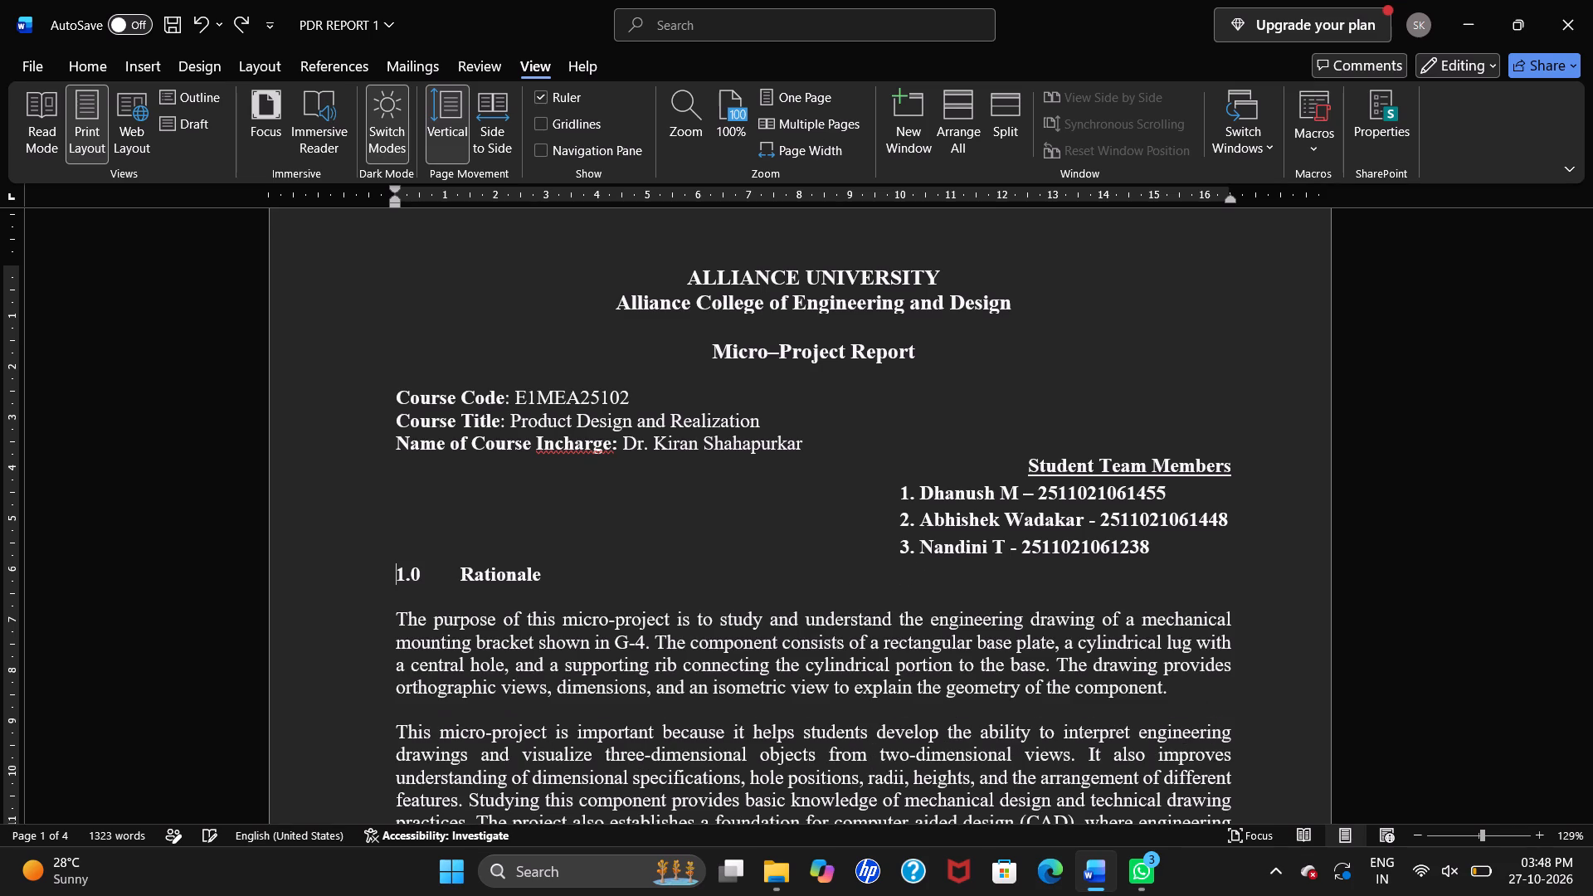
Add 63 spaces after the 1.0 Rationale heading, reaching the point below the third team member's entry number.
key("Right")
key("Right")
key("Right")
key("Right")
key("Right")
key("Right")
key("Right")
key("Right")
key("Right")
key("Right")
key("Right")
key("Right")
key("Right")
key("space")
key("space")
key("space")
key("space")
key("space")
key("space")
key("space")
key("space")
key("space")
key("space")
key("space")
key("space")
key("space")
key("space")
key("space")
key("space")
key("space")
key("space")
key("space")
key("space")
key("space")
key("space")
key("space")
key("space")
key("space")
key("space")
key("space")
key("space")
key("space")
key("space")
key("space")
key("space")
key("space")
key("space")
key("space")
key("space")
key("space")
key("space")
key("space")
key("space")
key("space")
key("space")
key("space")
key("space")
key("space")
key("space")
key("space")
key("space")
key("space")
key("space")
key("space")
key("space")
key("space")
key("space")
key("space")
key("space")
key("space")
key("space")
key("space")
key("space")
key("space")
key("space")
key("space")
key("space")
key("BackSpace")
Enter the number 4. followed by the fourth team member's name and a hyphen under the third entry.
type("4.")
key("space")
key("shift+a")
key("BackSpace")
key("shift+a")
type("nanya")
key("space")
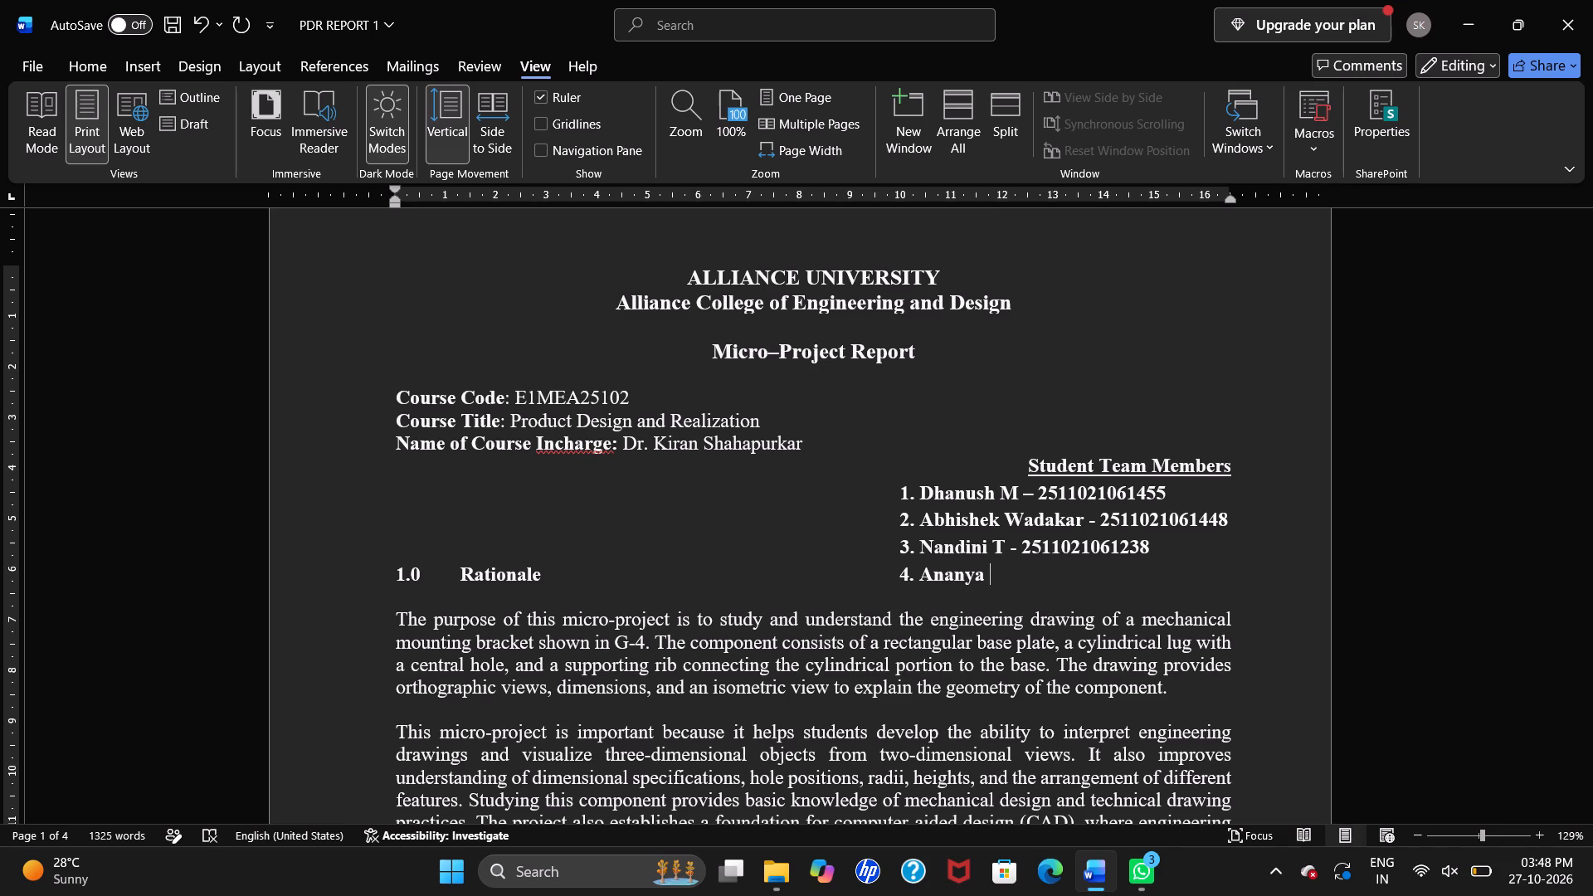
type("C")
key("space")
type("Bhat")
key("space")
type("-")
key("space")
Paste the shared registration number prefix after the hyphen and complete the fourth team member's registration number without gaps.
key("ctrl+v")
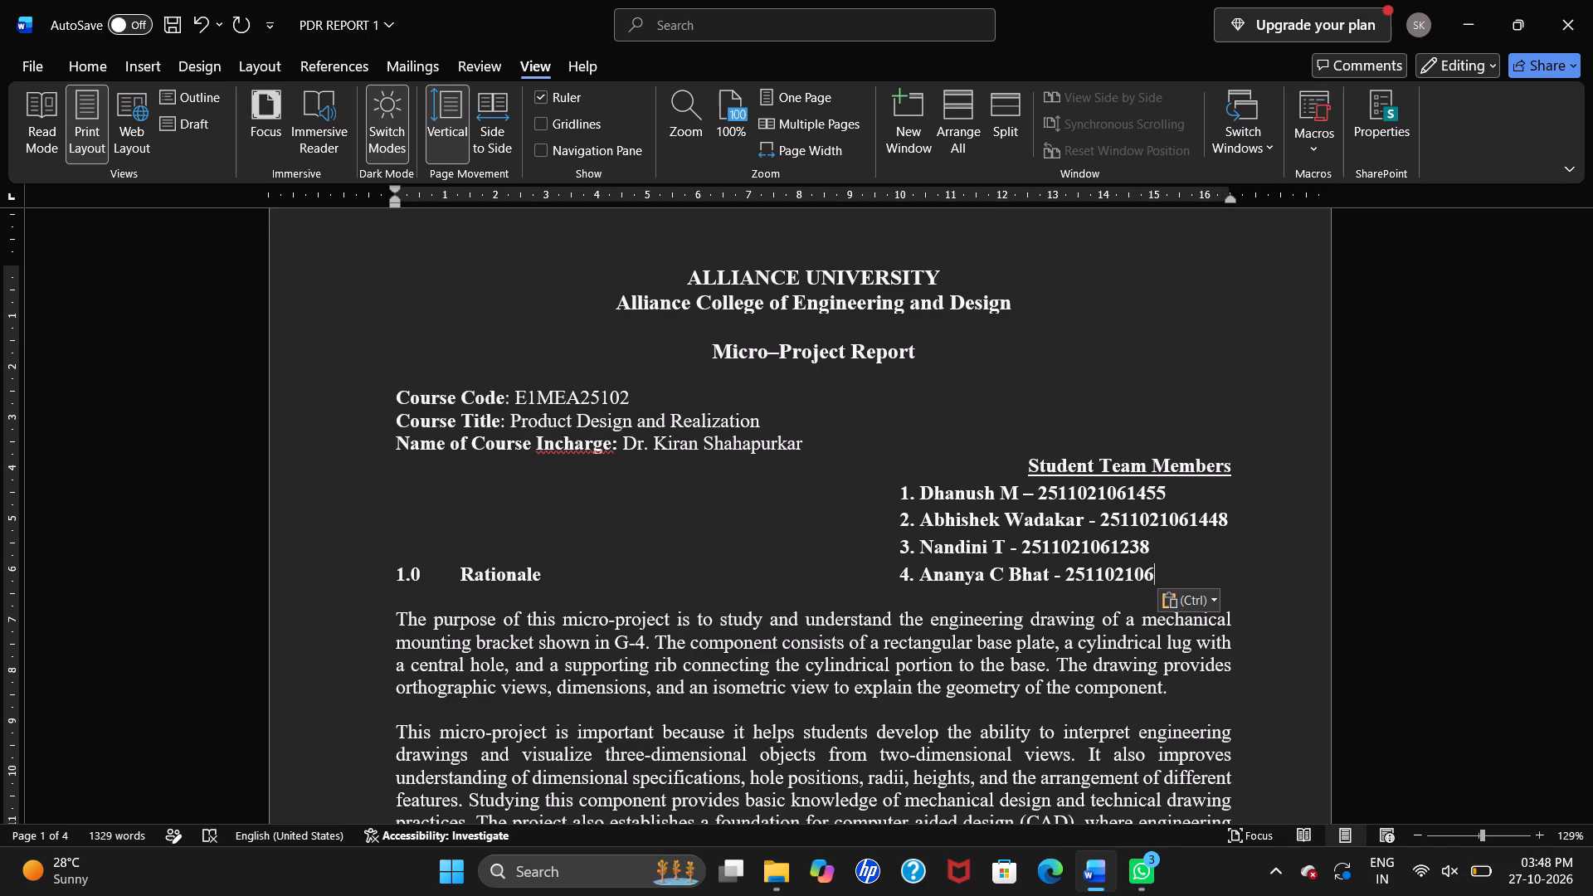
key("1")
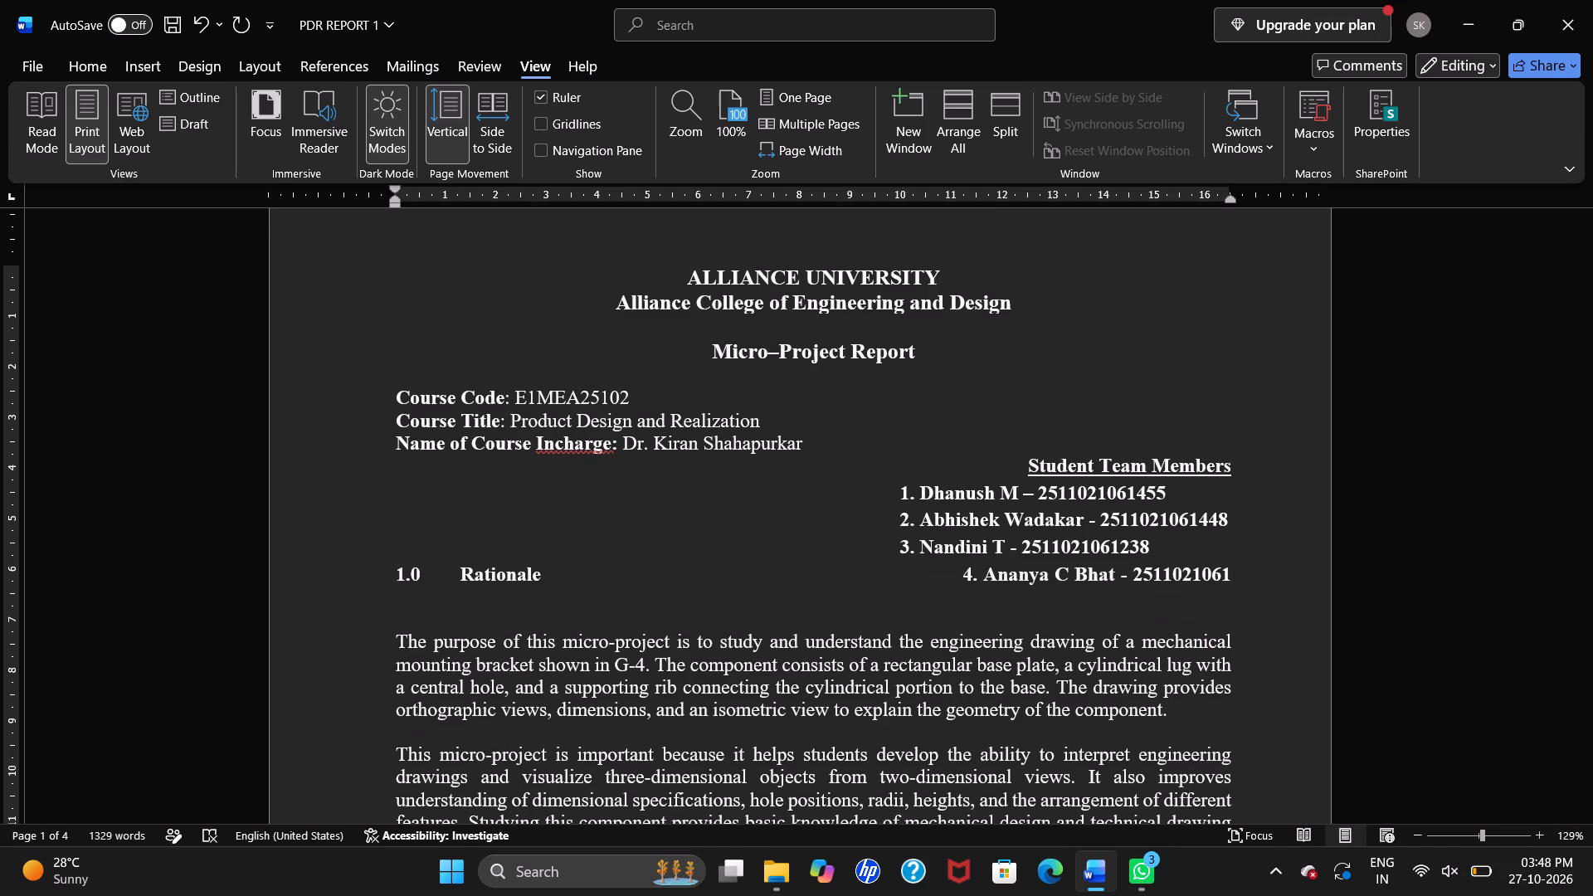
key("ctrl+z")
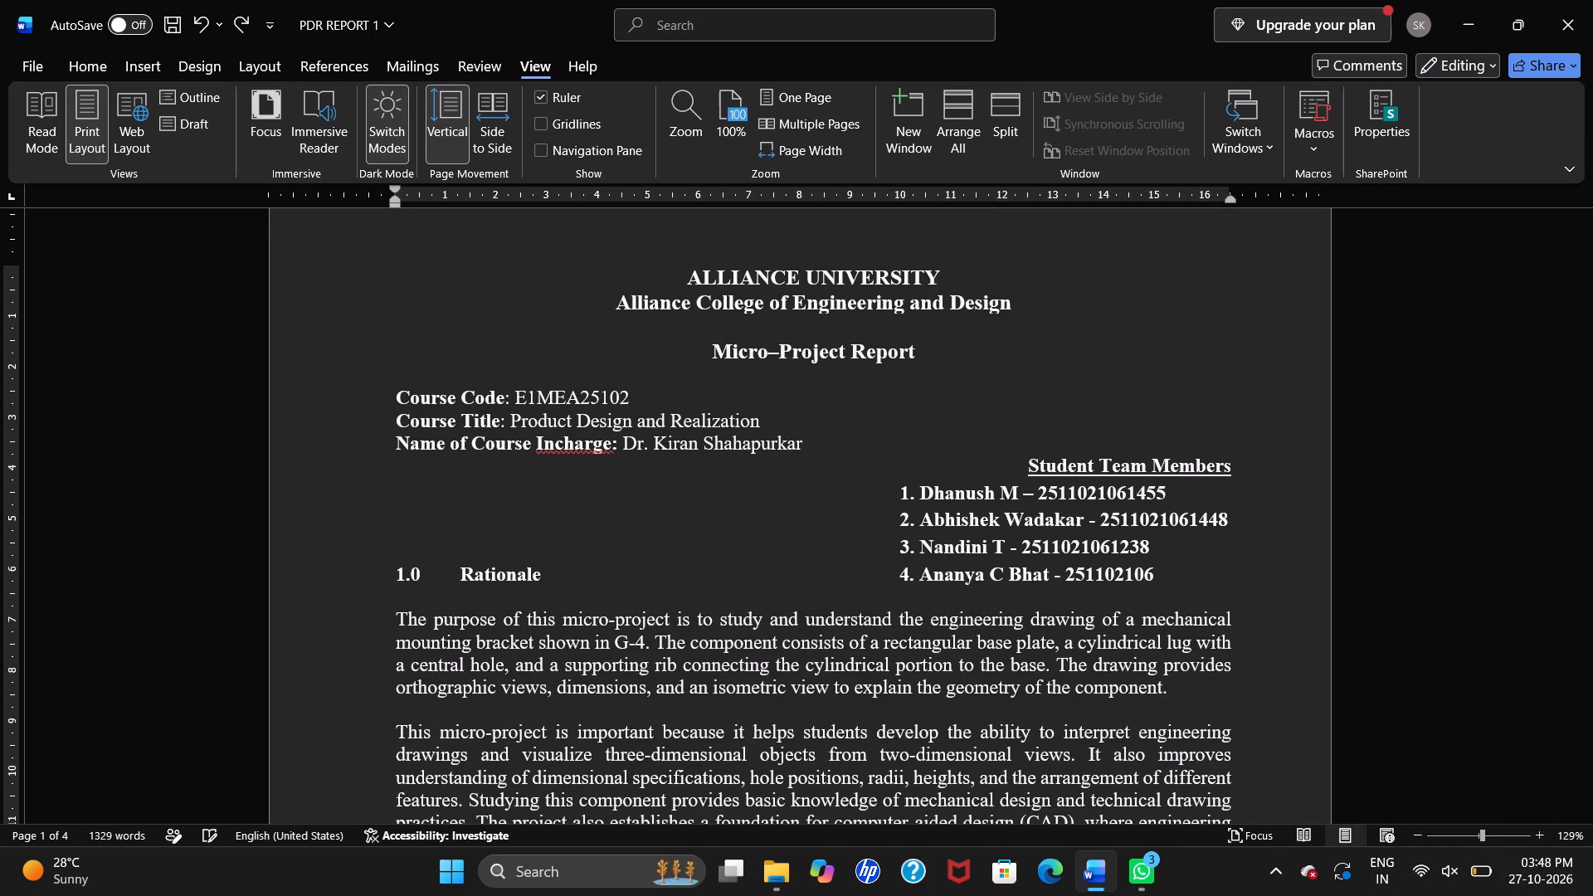
left_click(1160, 574)
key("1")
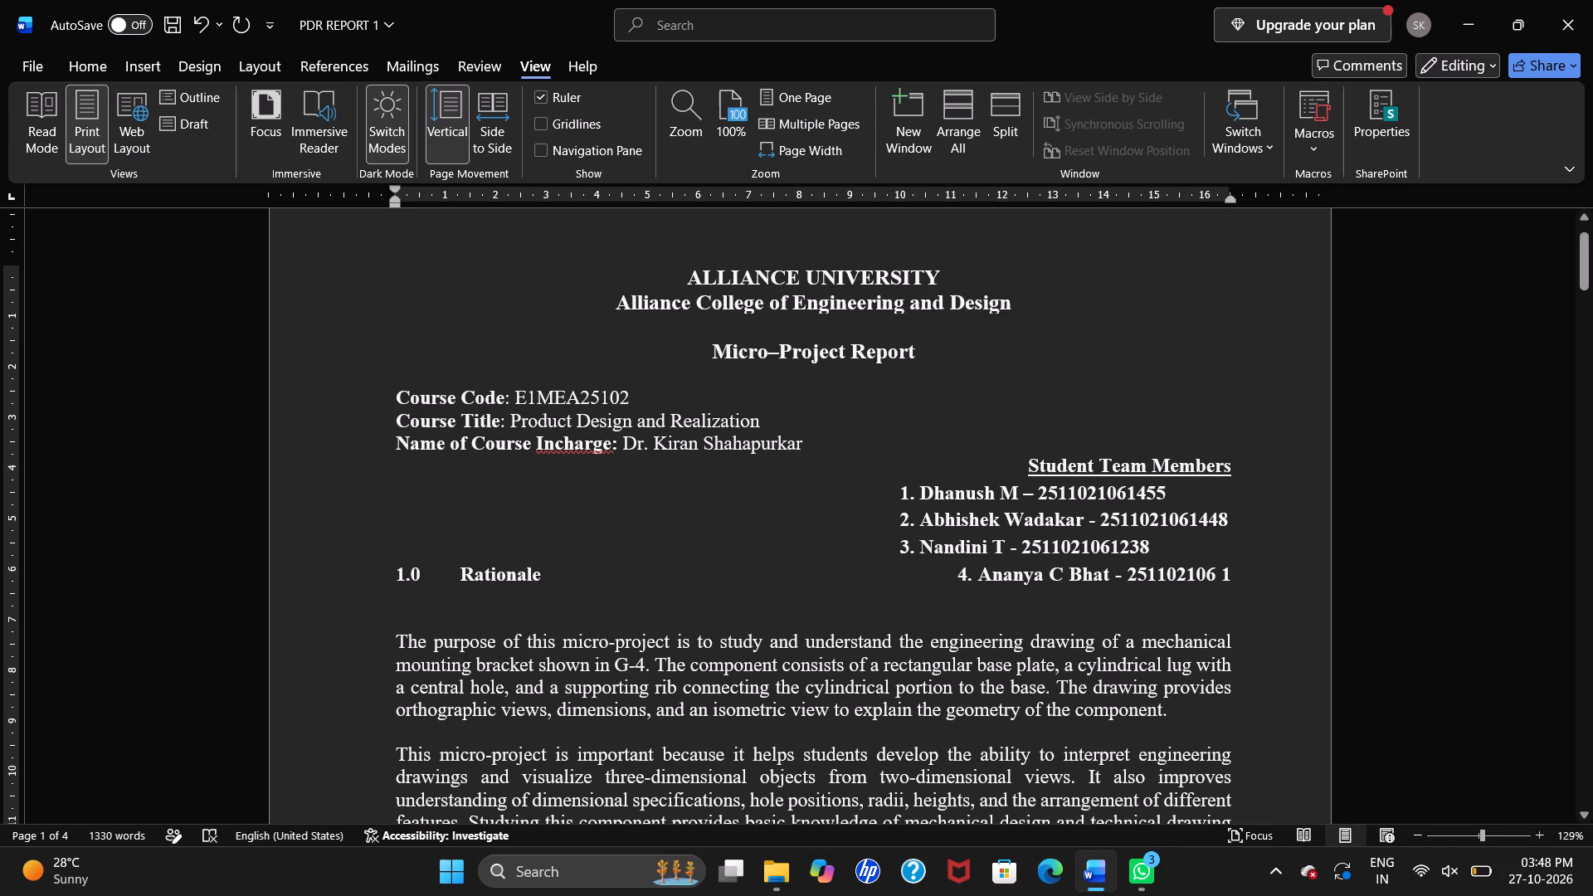
left_click(1223, 575)
key("BackSpace")
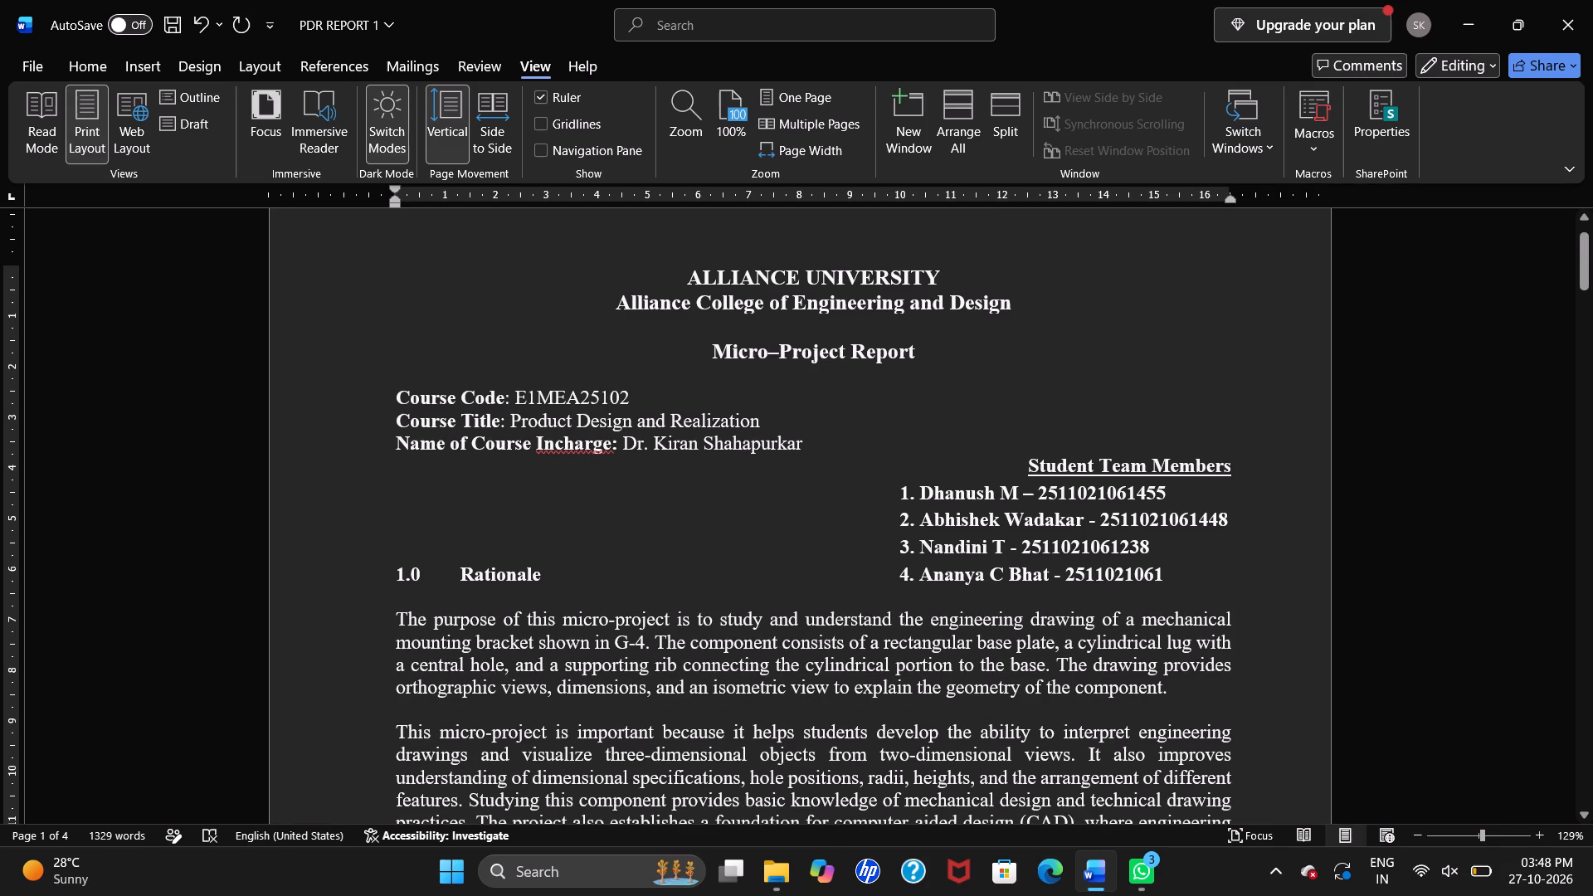
left_click(1190, 568)
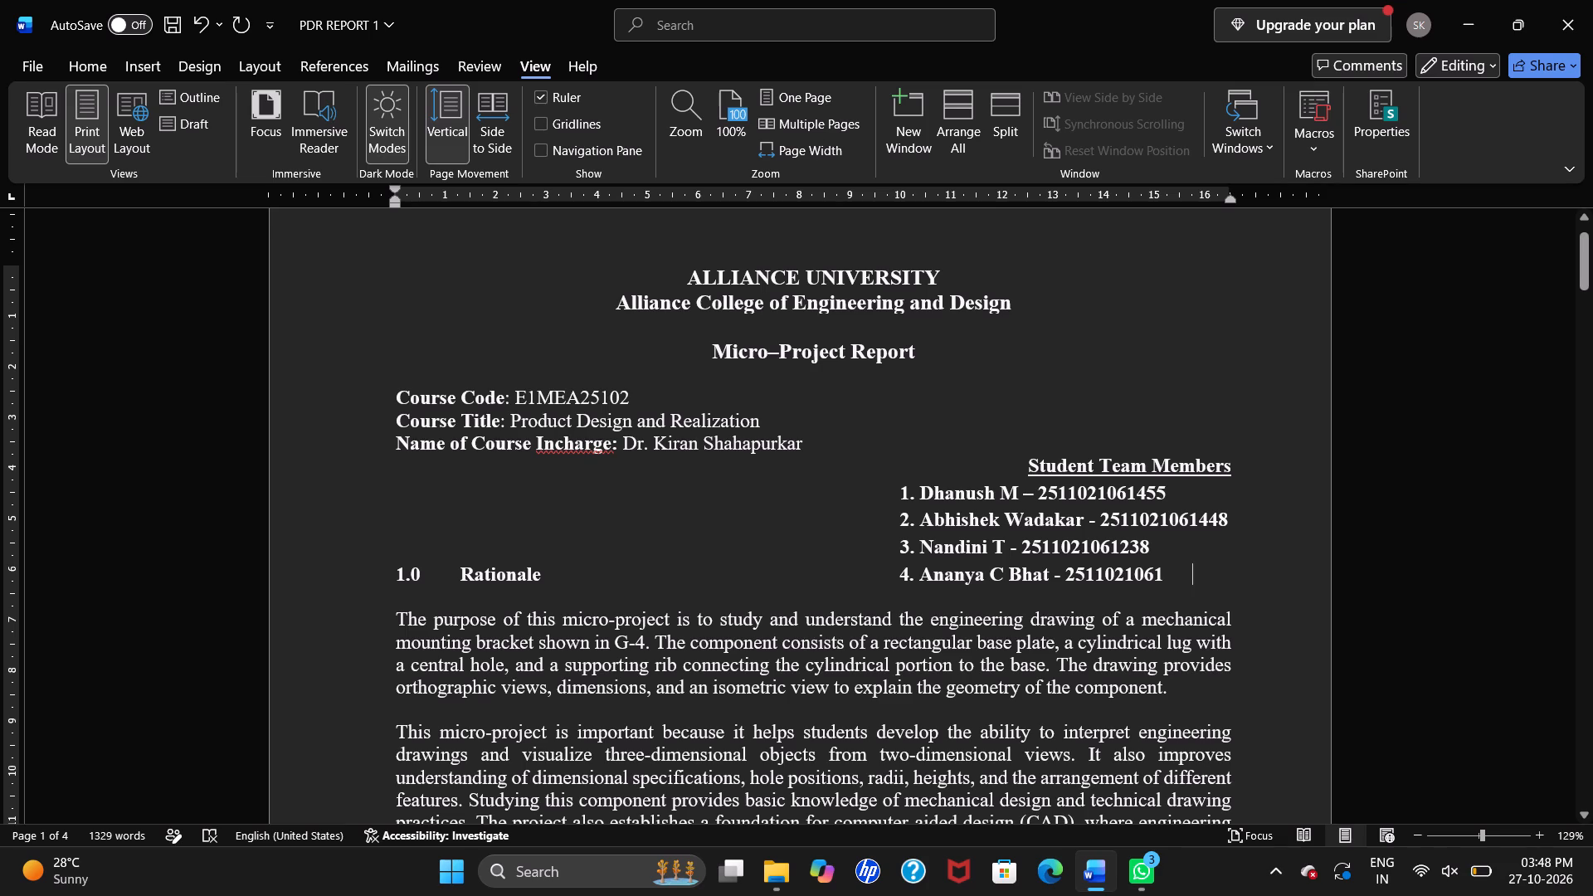
left_click(1162, 576)
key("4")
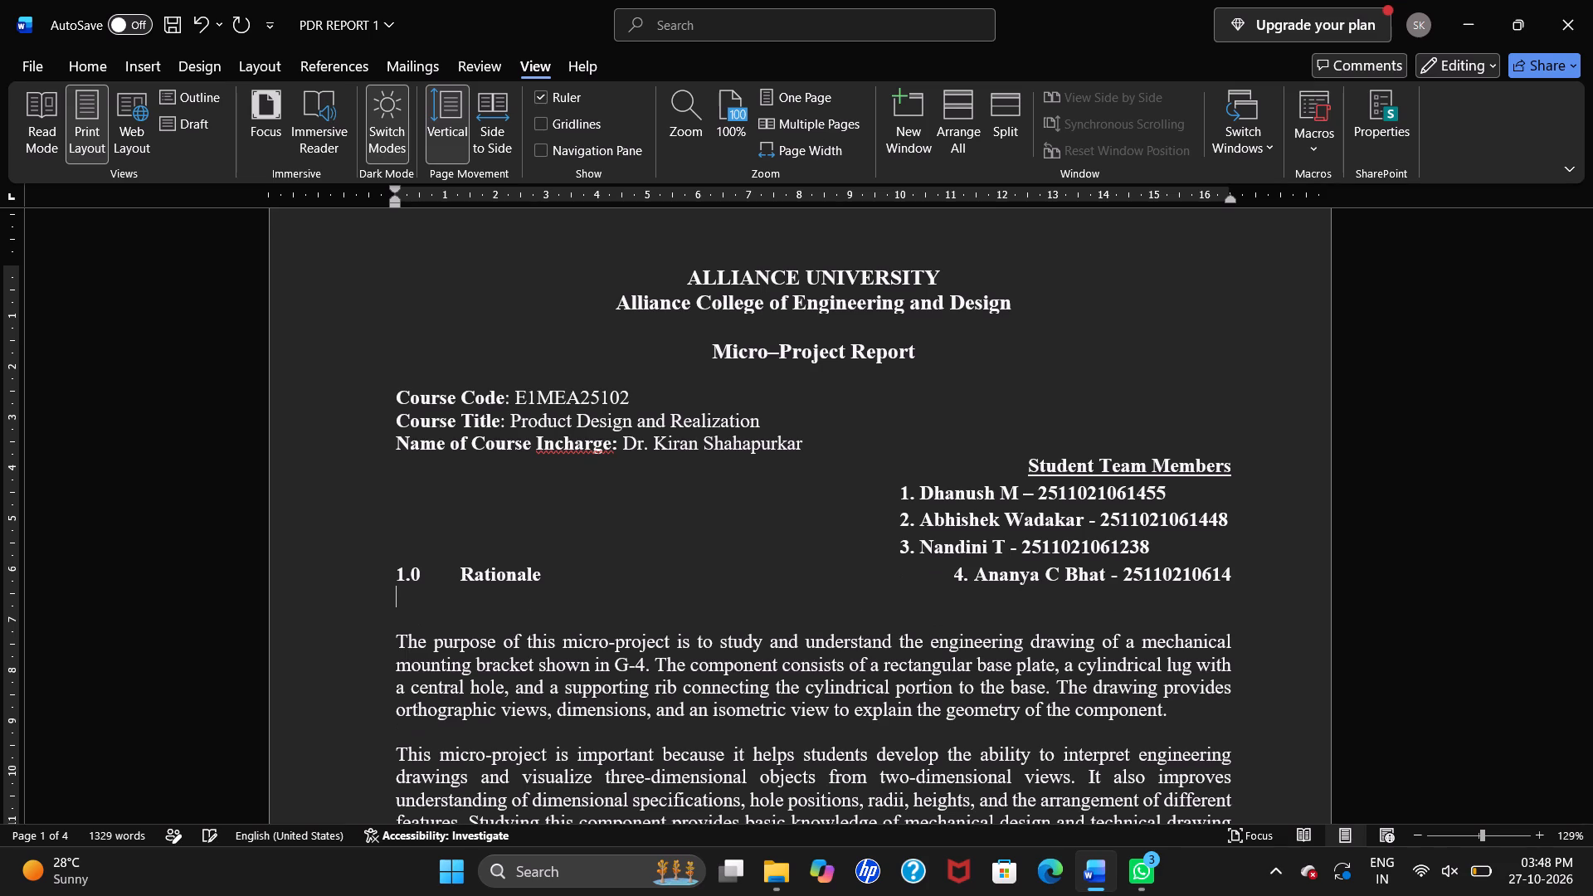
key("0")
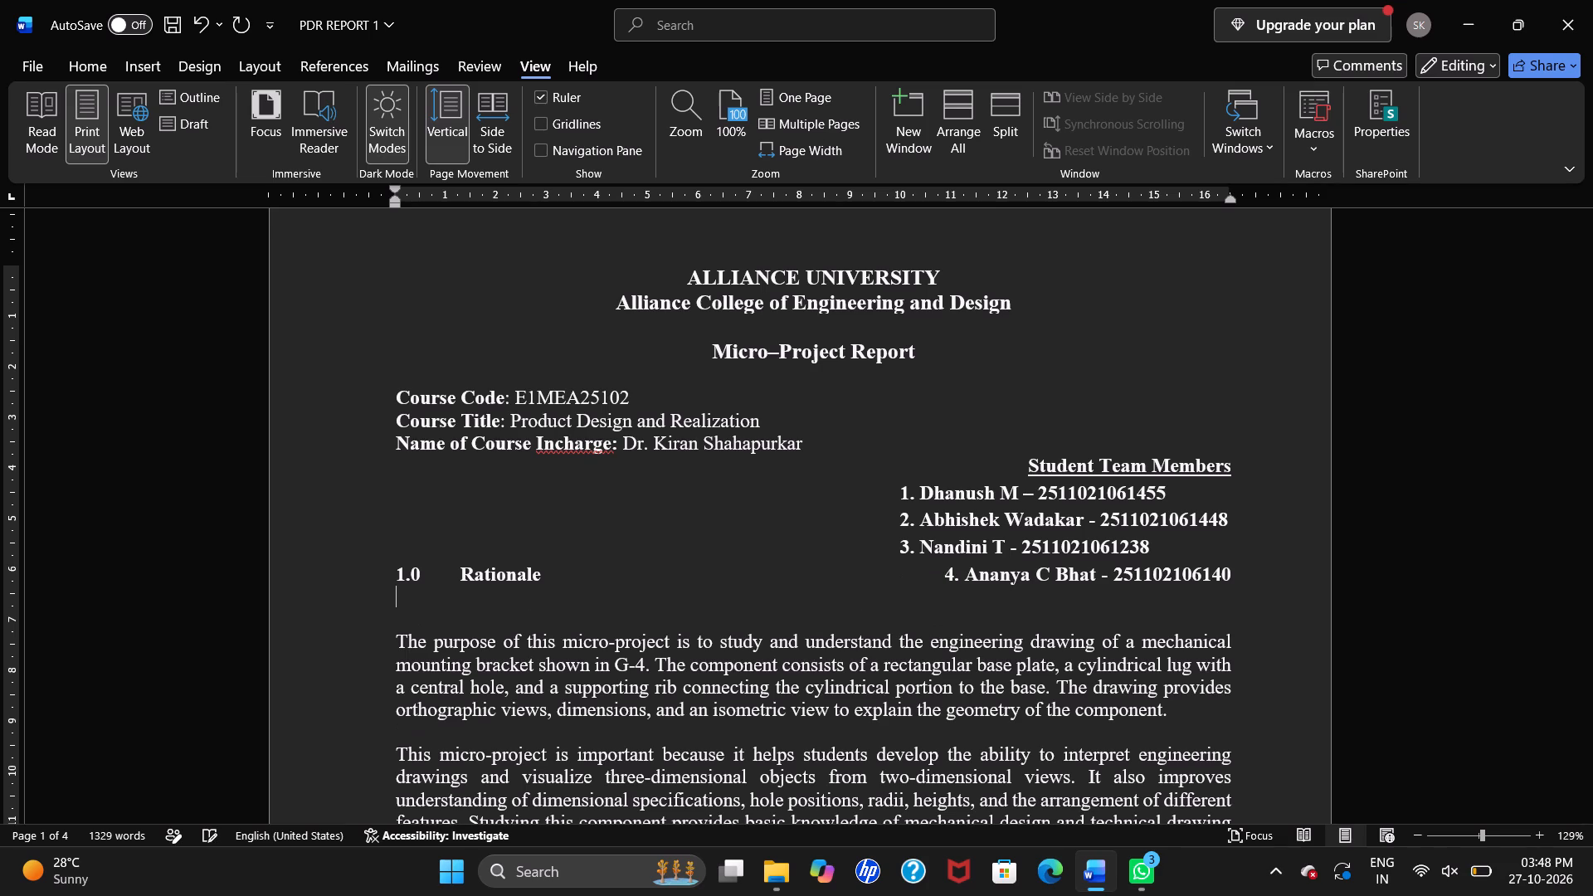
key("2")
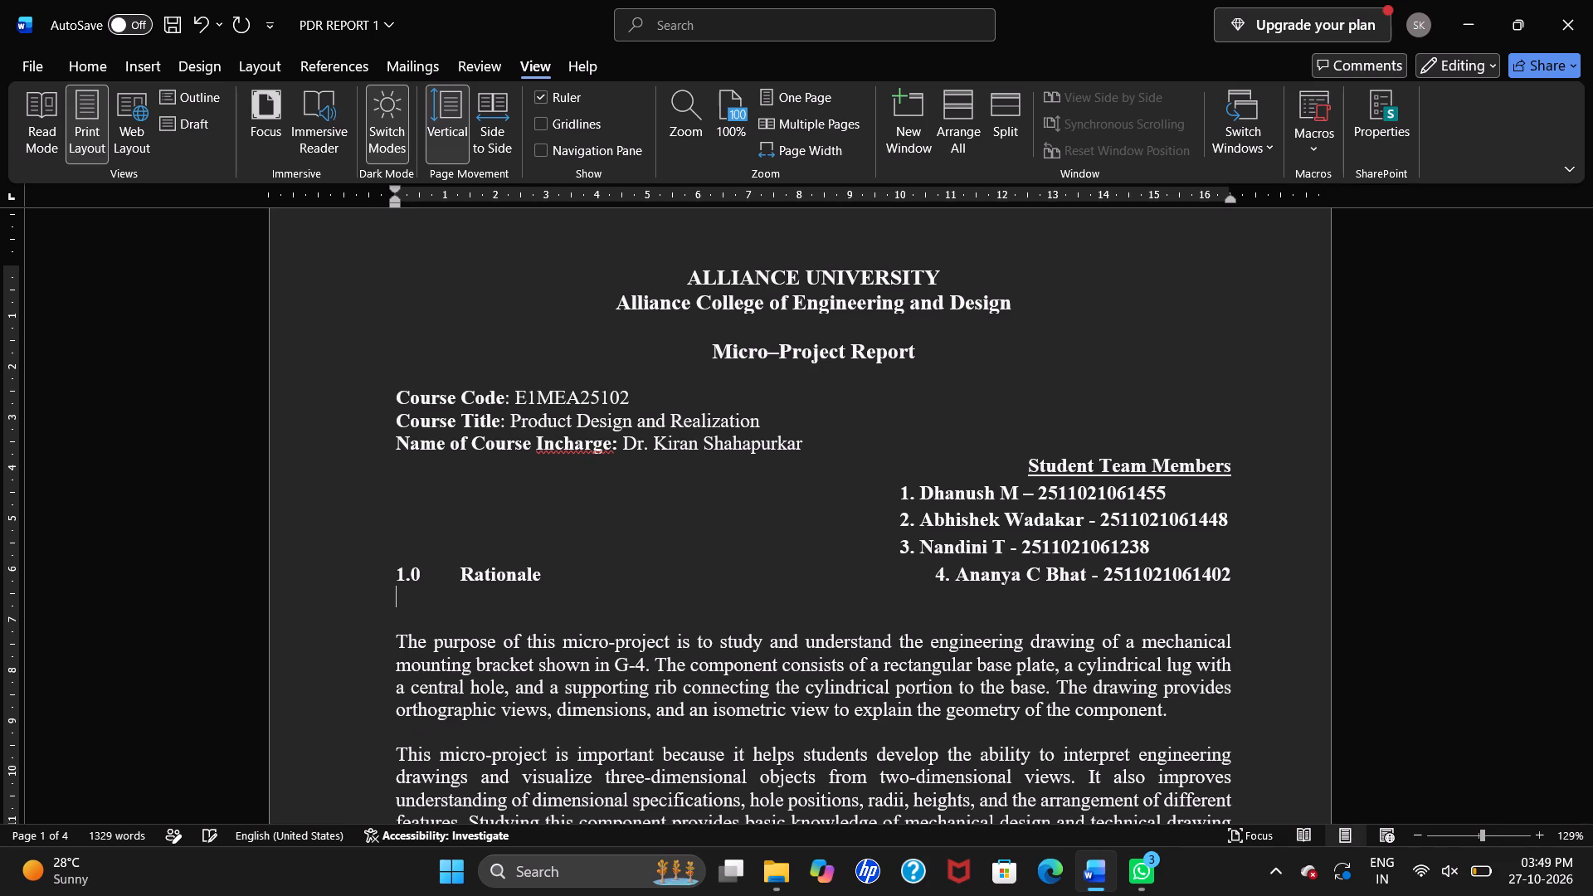
Insert a line break before the 1.0 Rationale heading.
left_click(396, 565)
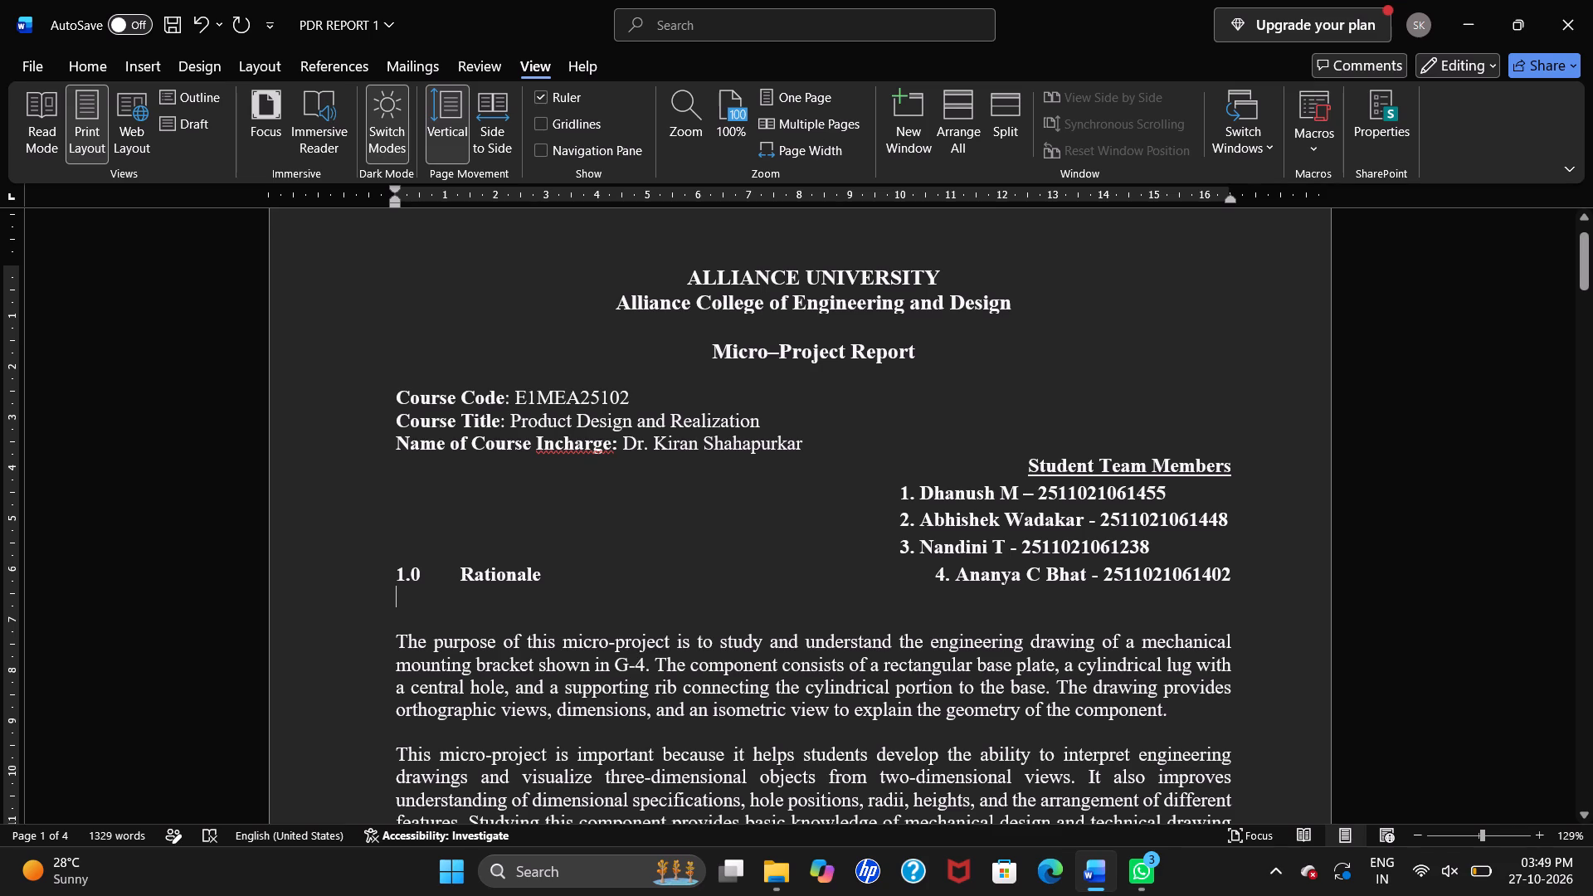
key("shift+Return")
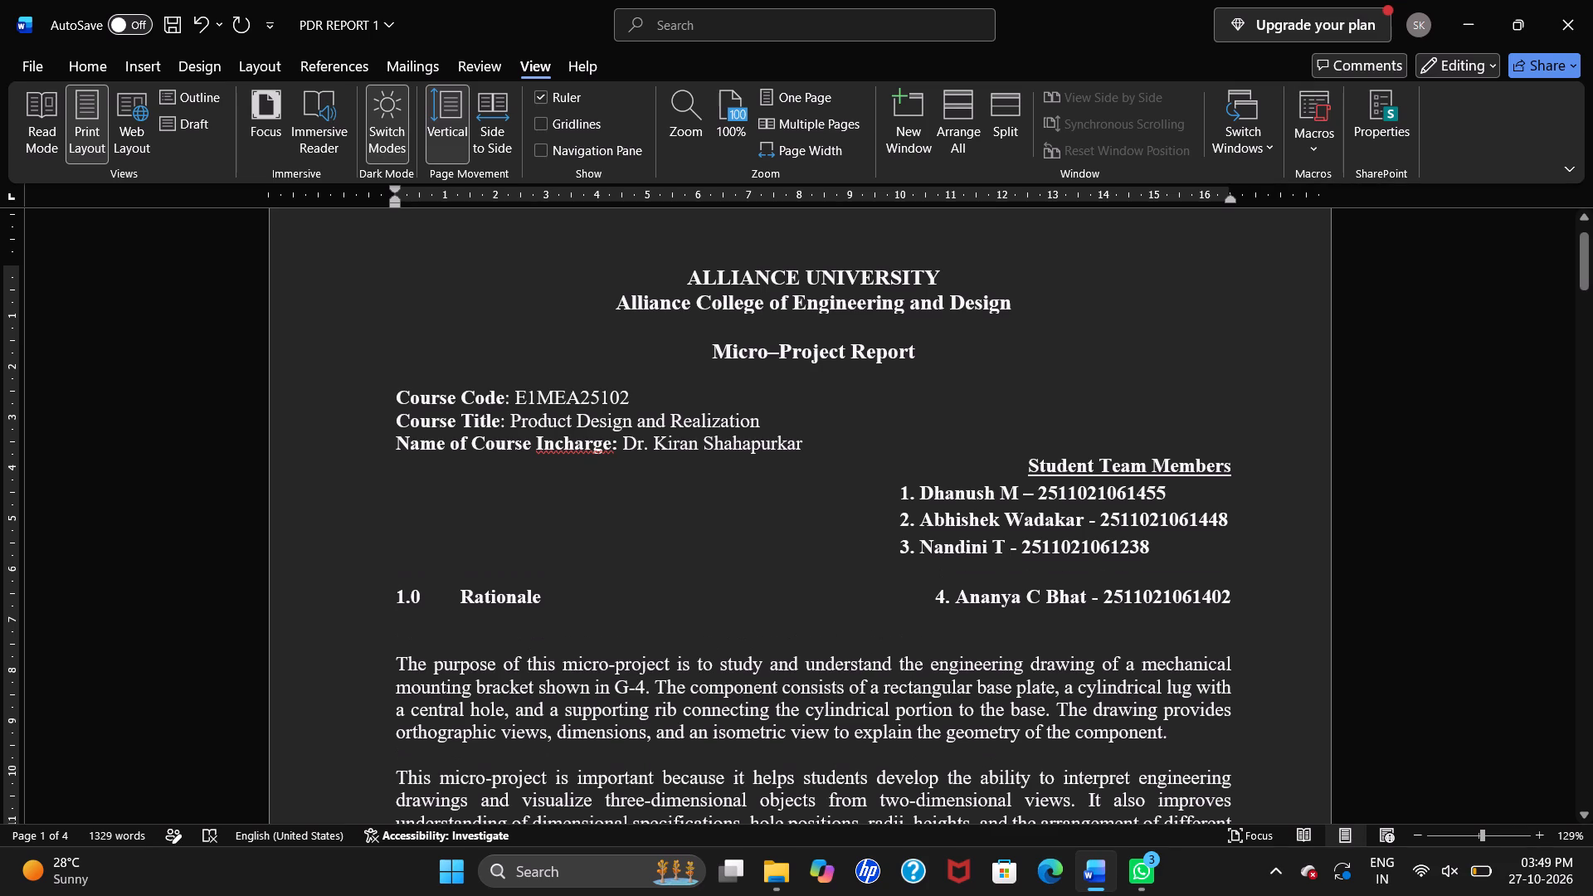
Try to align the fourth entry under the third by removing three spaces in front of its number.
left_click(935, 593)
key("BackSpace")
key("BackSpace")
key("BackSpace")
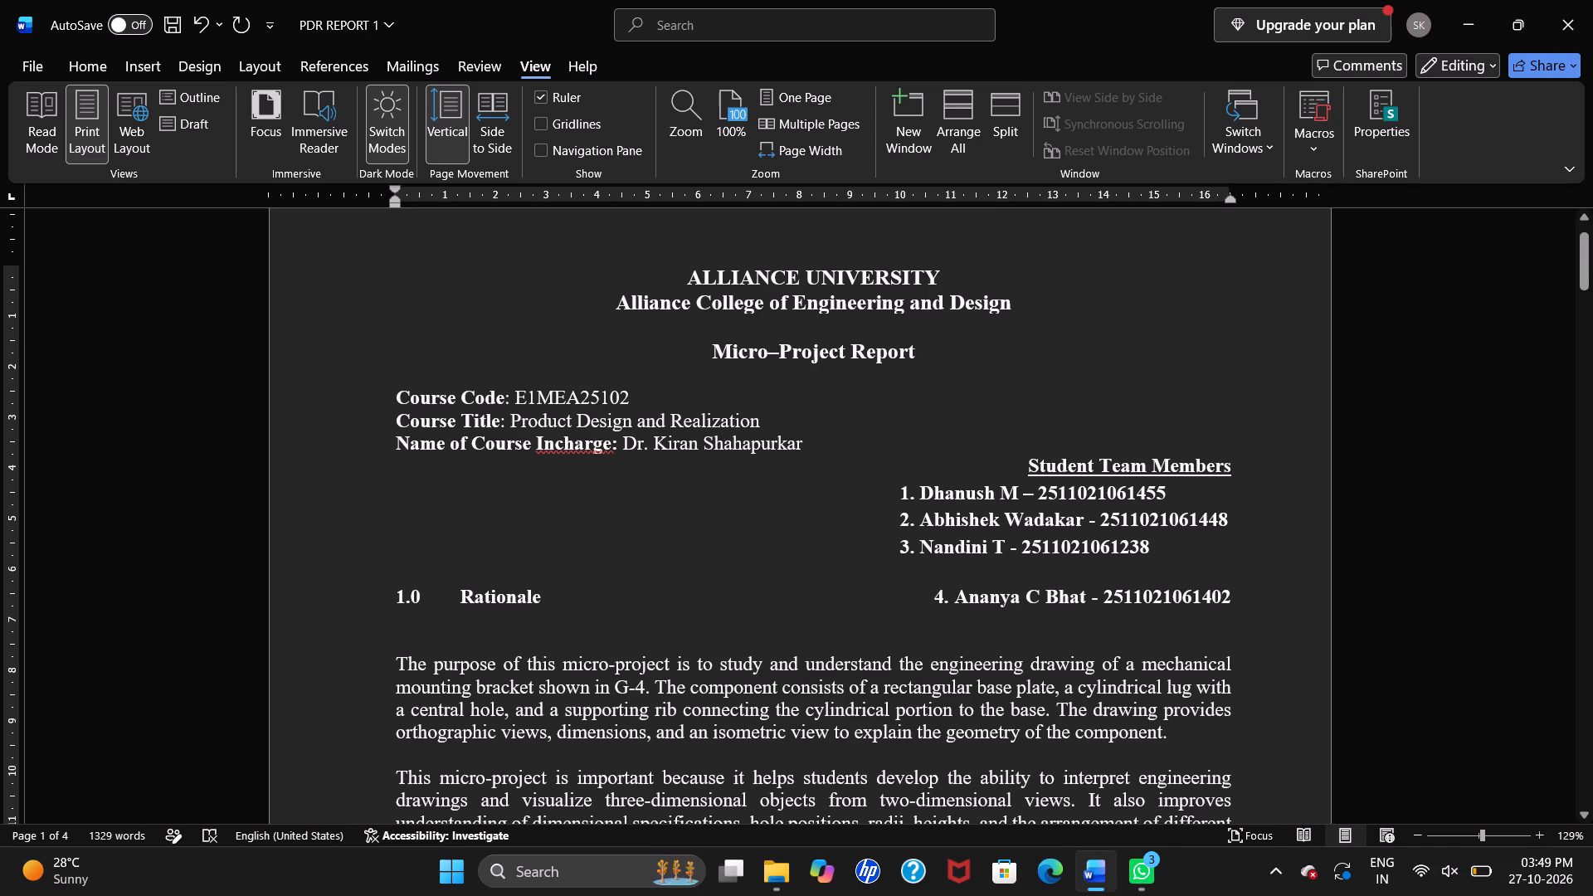
Cut the 1.0 Rationale heading and its trailing spaces from in front of the fourth team member entry.
left_click_drag(548, 597, 382, 590)
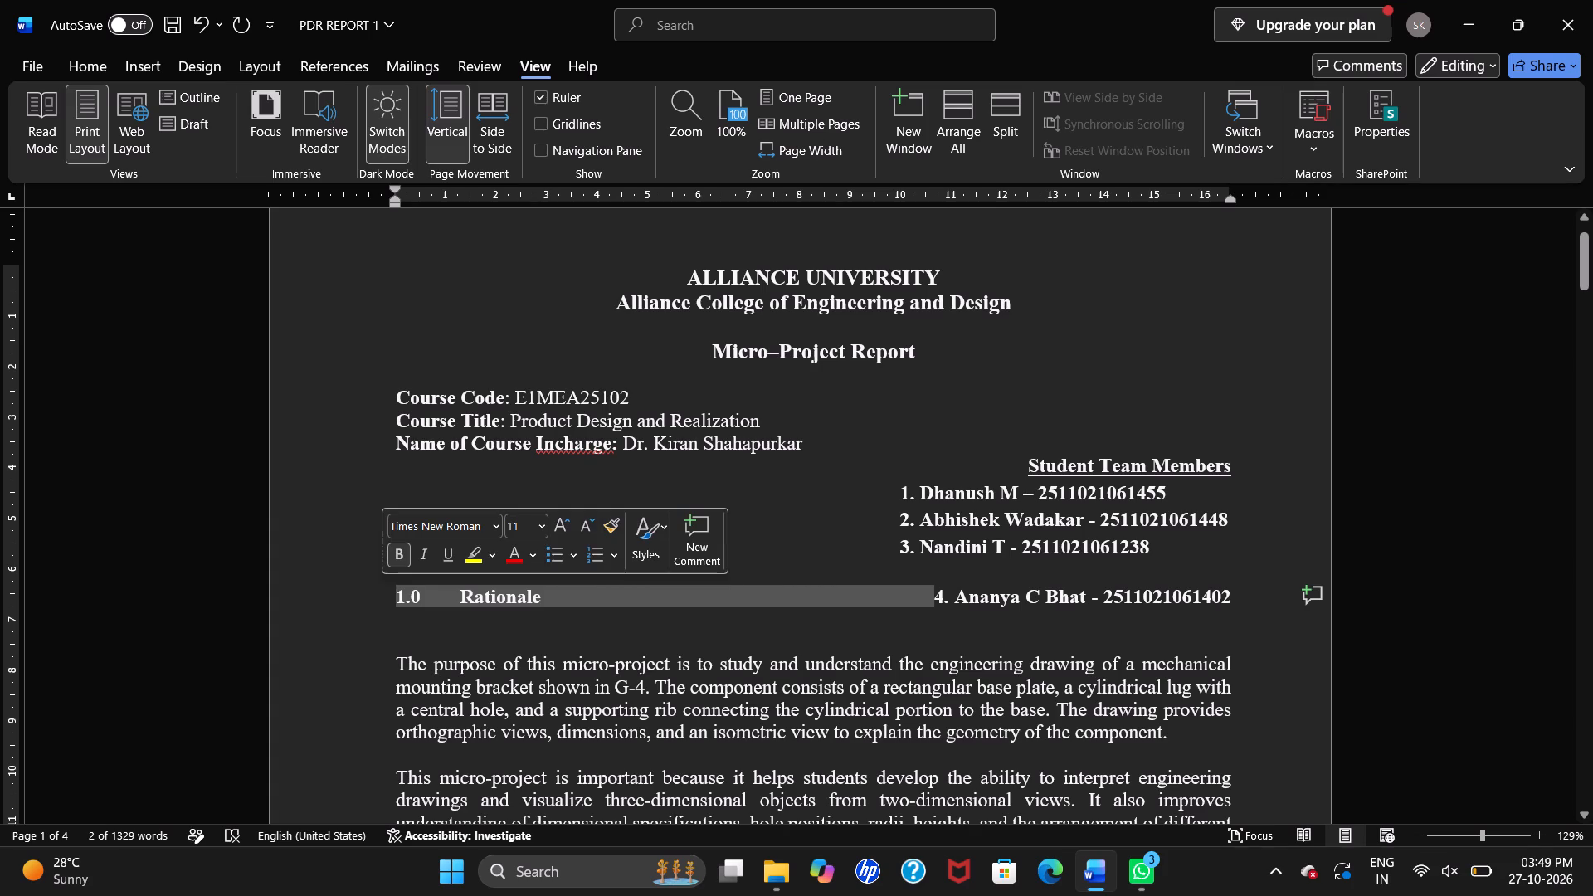
key("ctrl+c")
key("ctrl+x")
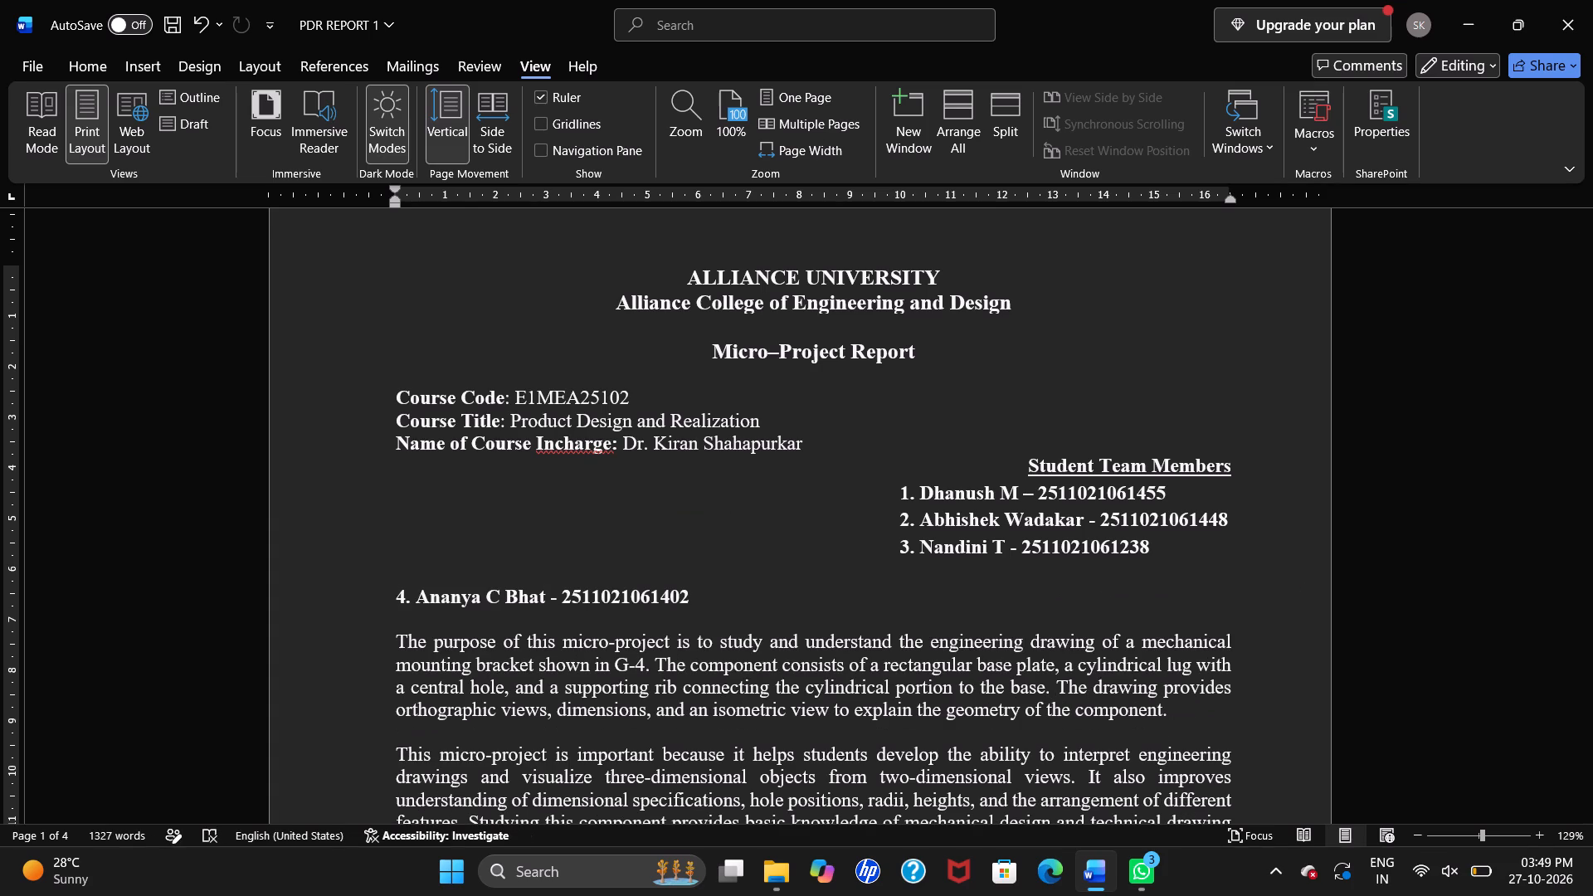
Remove the blank line above the fourth team member entry so it sits directly below the third.
key("Left")
key("Left")
key("Down")
key("Down")
key("Left")
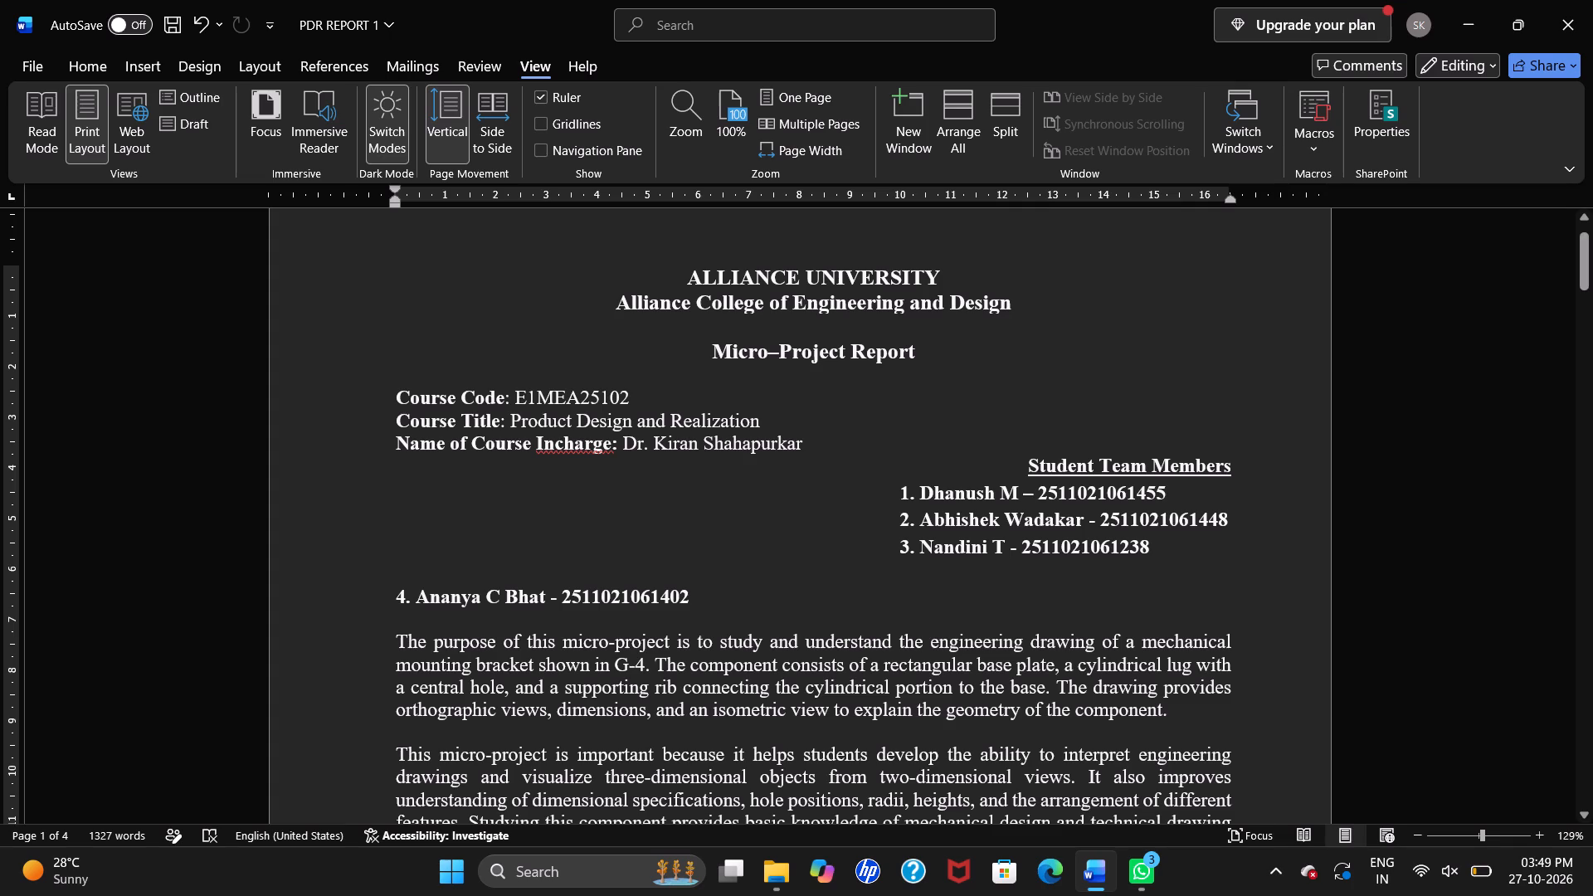
left_click(397, 588)
key("BackSpace")
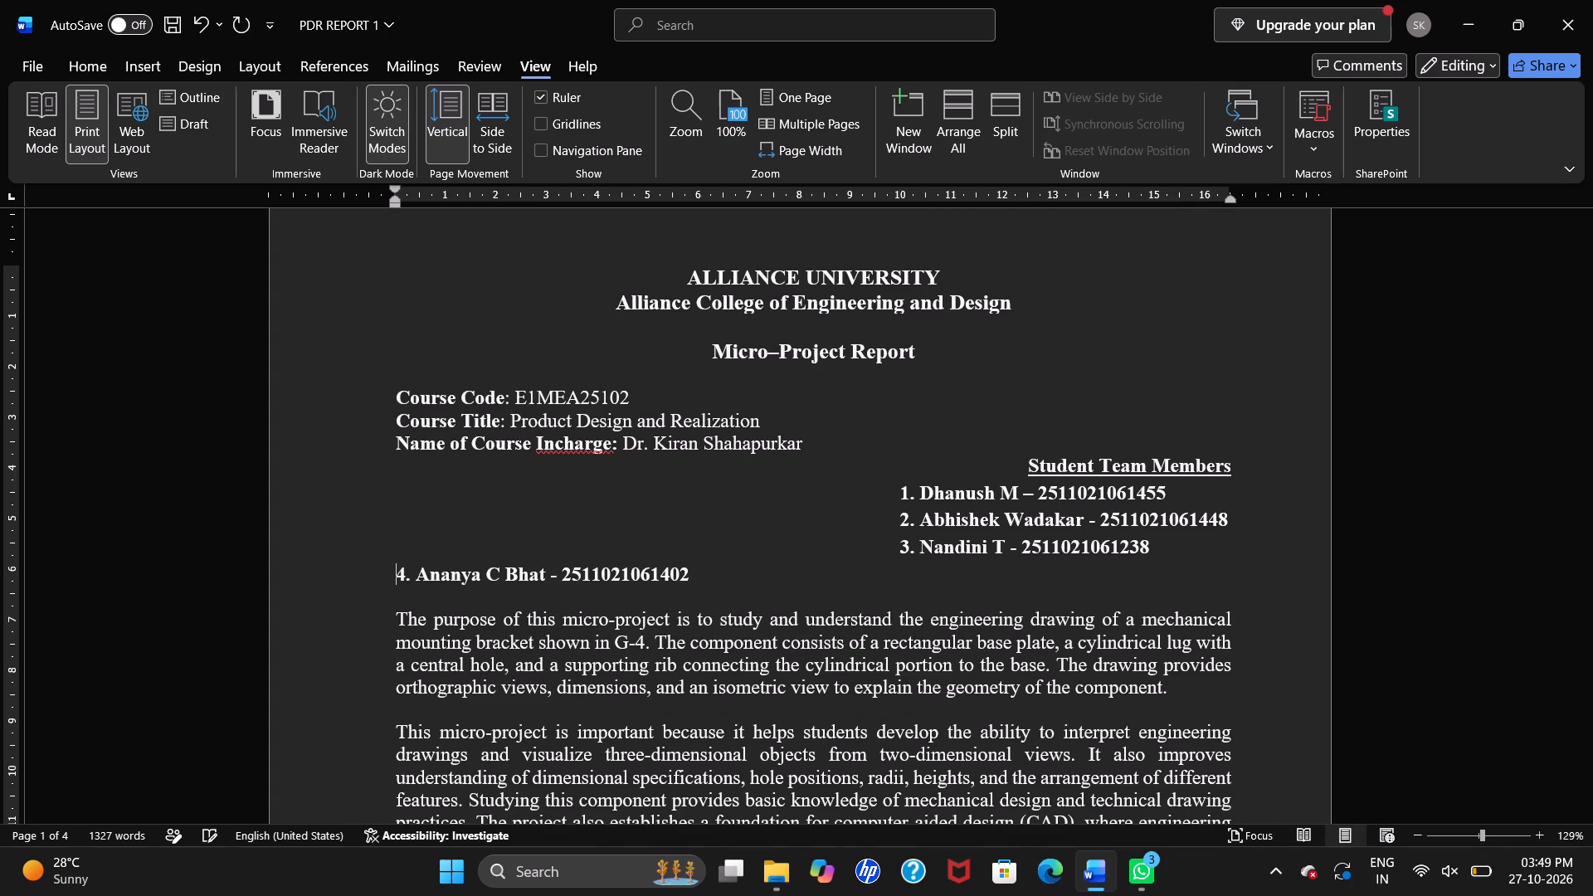
Indent the fourth team member entry to about 9 cm on the ruler.
key("Tab")
key("Tab")
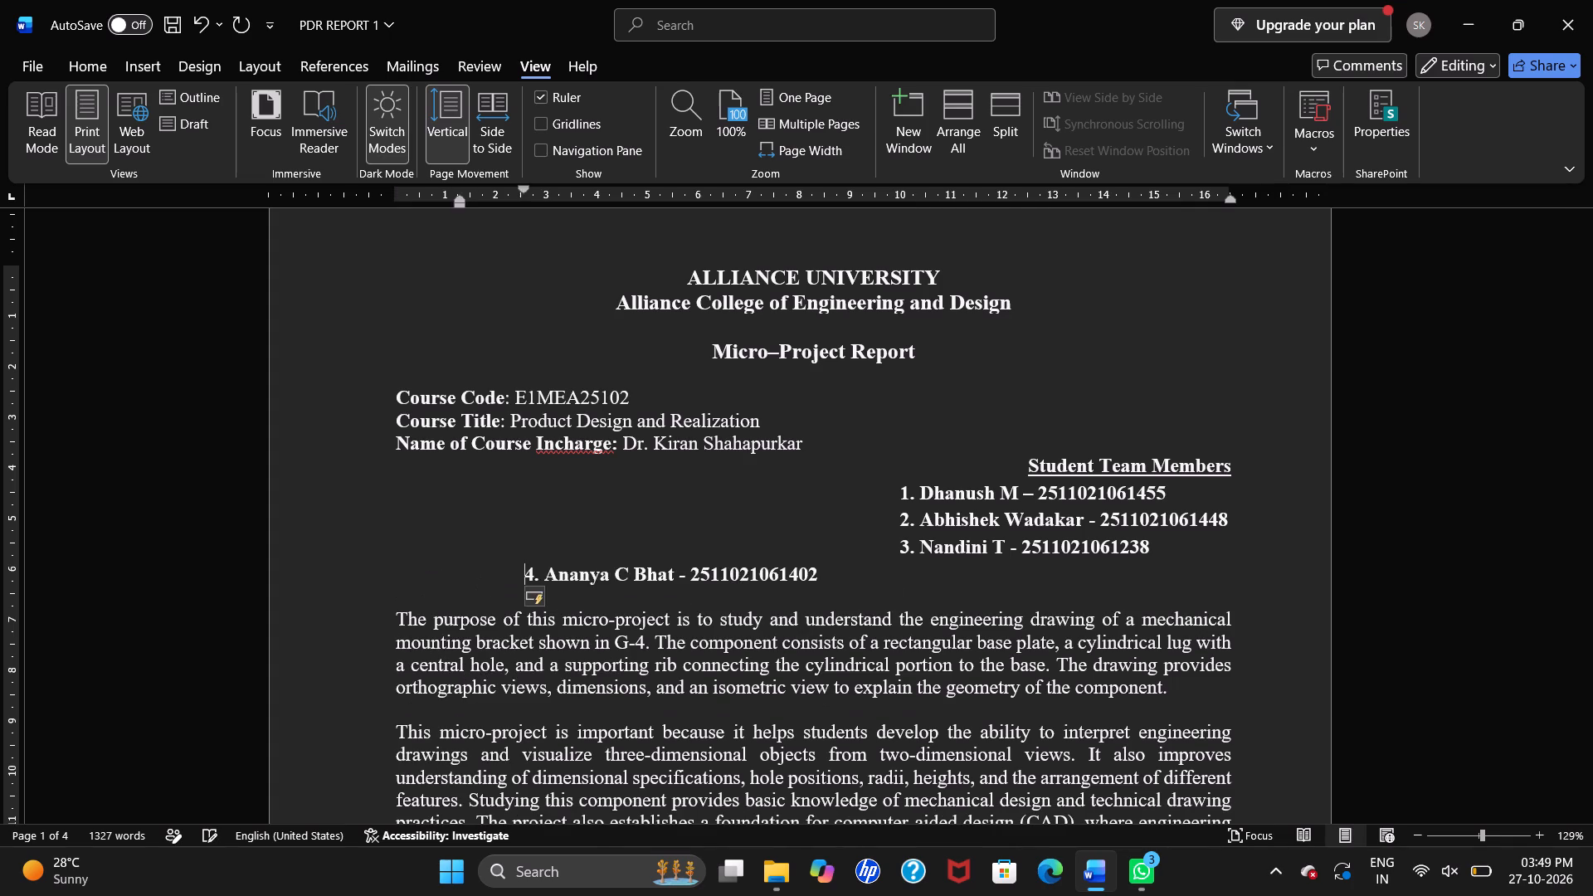
key("Tab")
key("Tab")
key("Tab")
key("Tab")
key("Tab")
key("Tab")
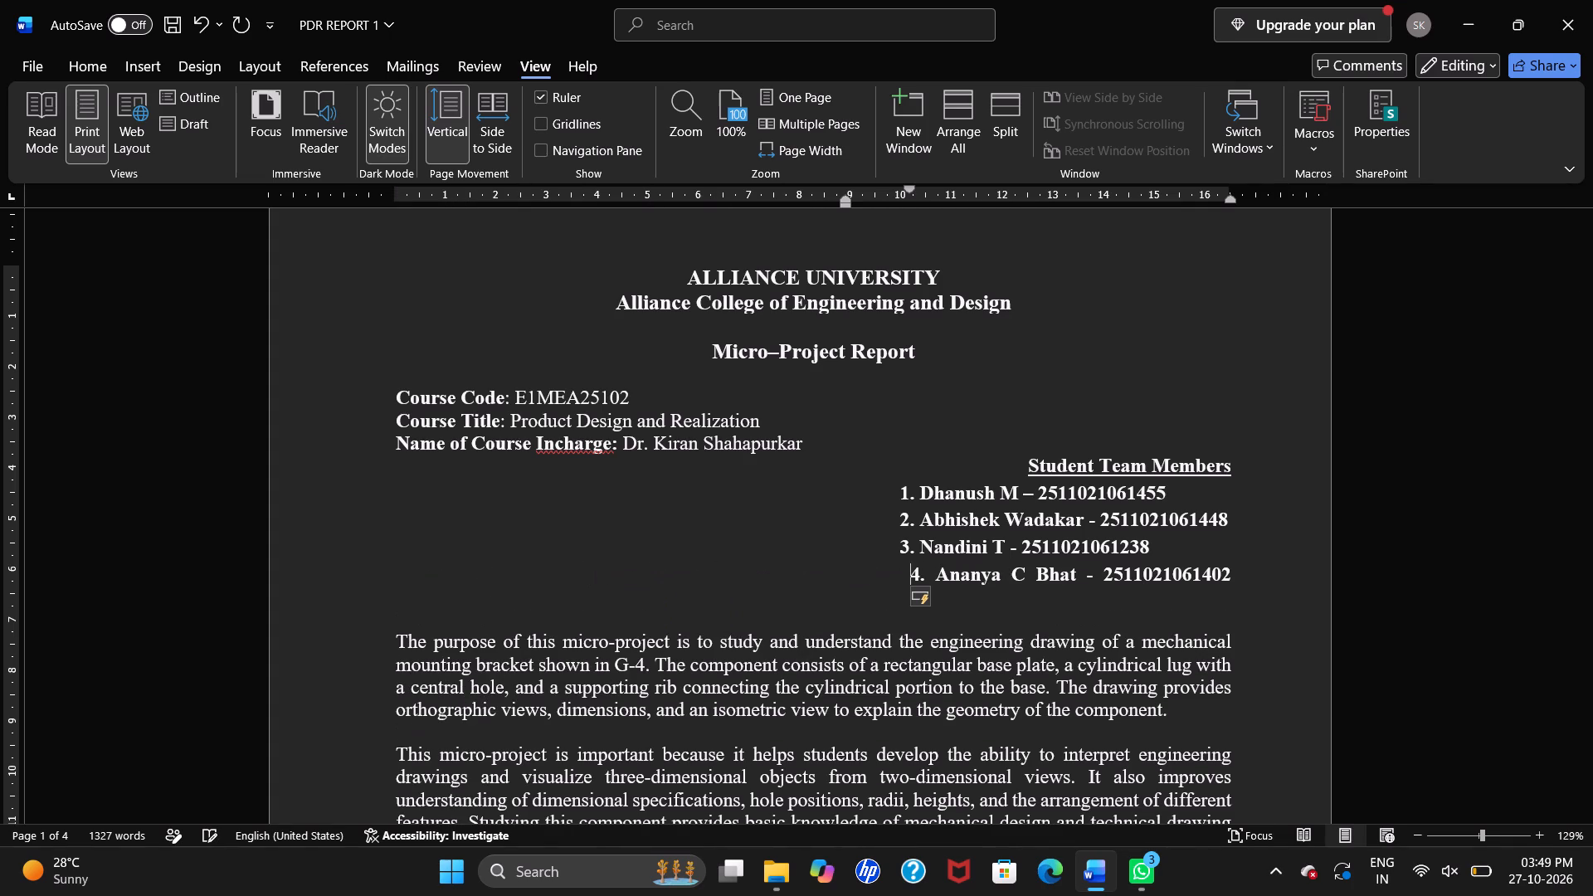
key("BackSpace")
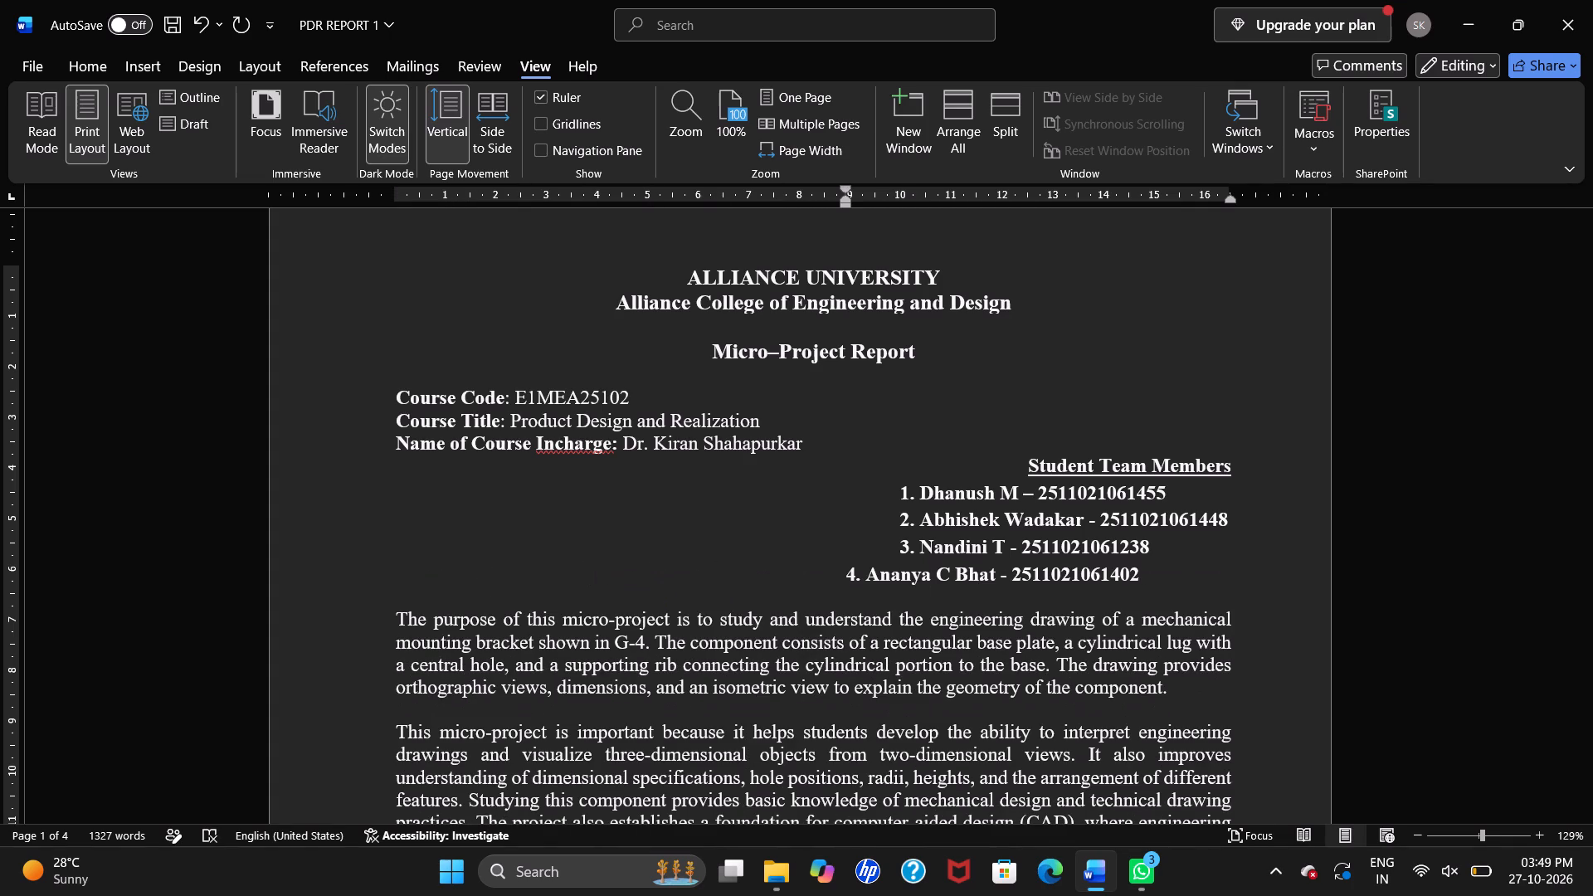
Insert eleven spaces before the fourth entry's number to align it under the third entry's number.
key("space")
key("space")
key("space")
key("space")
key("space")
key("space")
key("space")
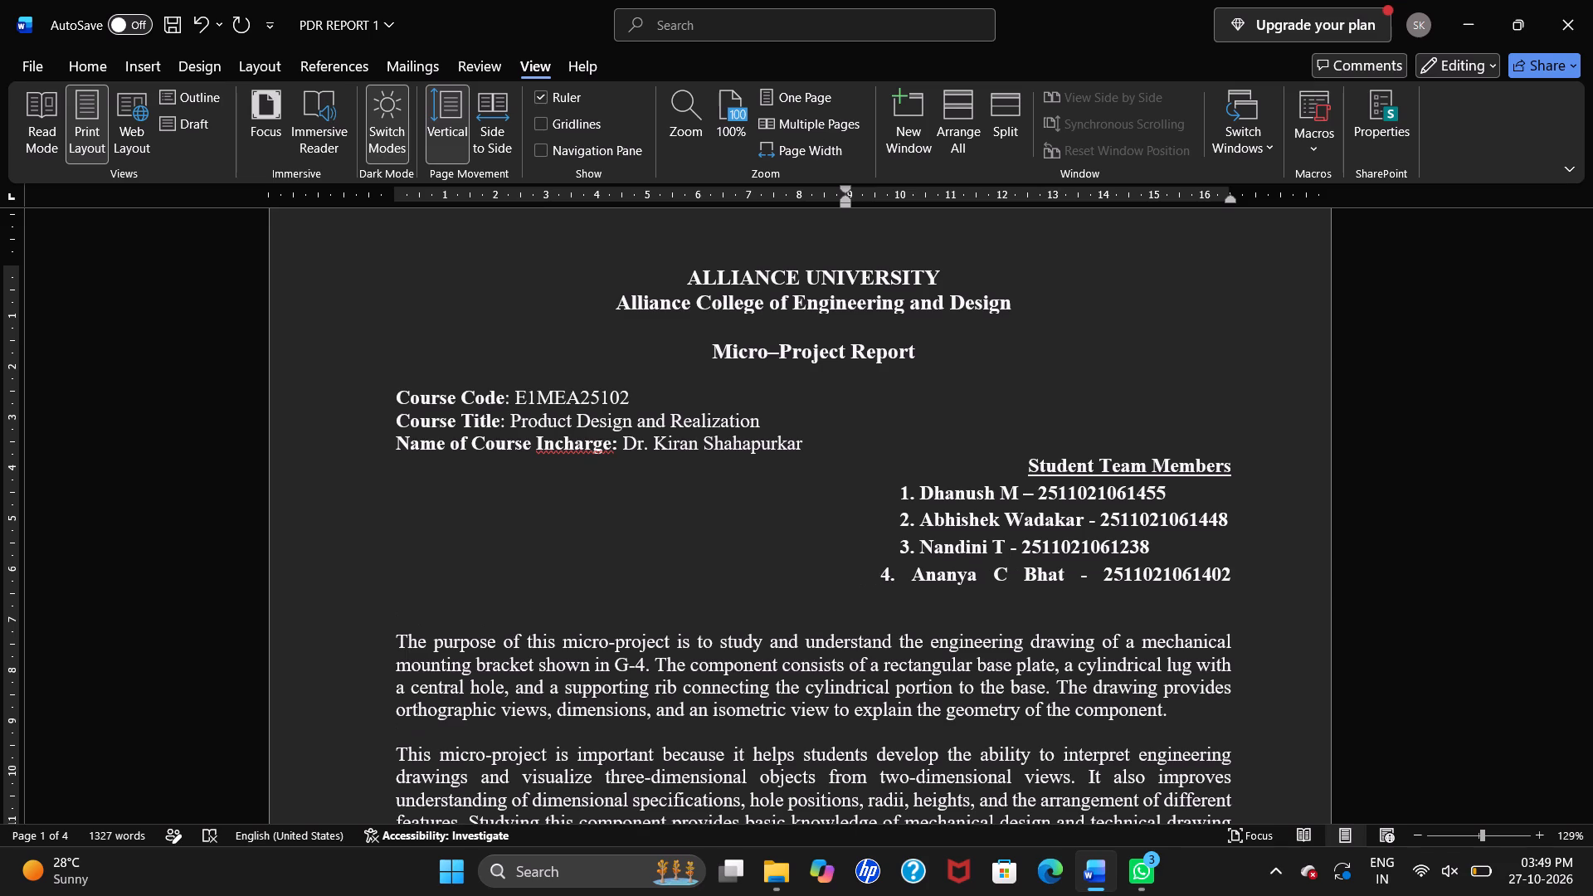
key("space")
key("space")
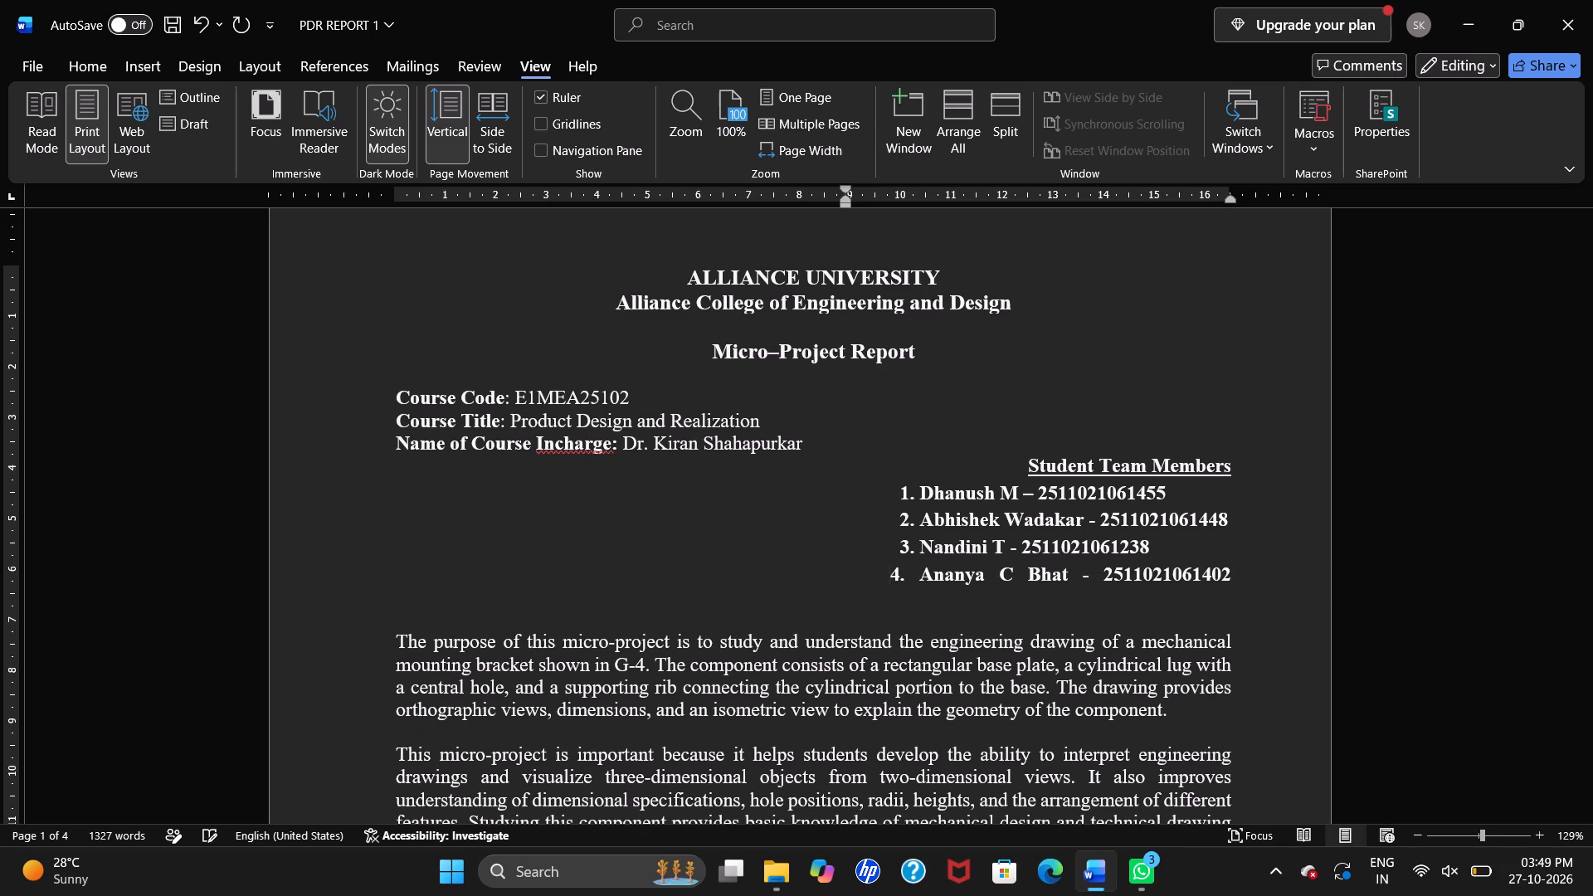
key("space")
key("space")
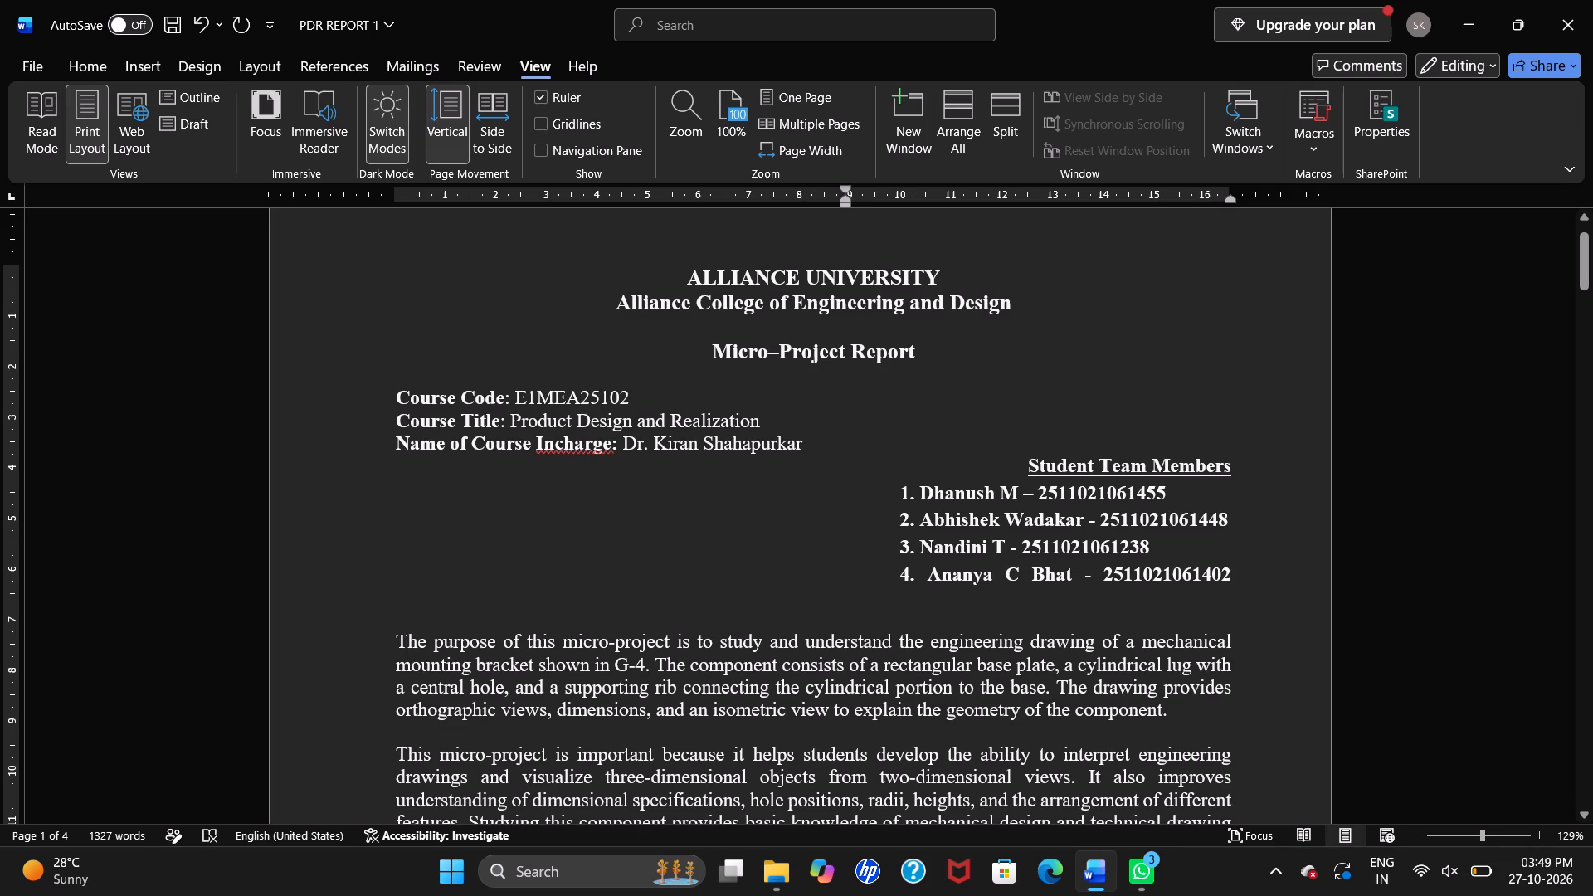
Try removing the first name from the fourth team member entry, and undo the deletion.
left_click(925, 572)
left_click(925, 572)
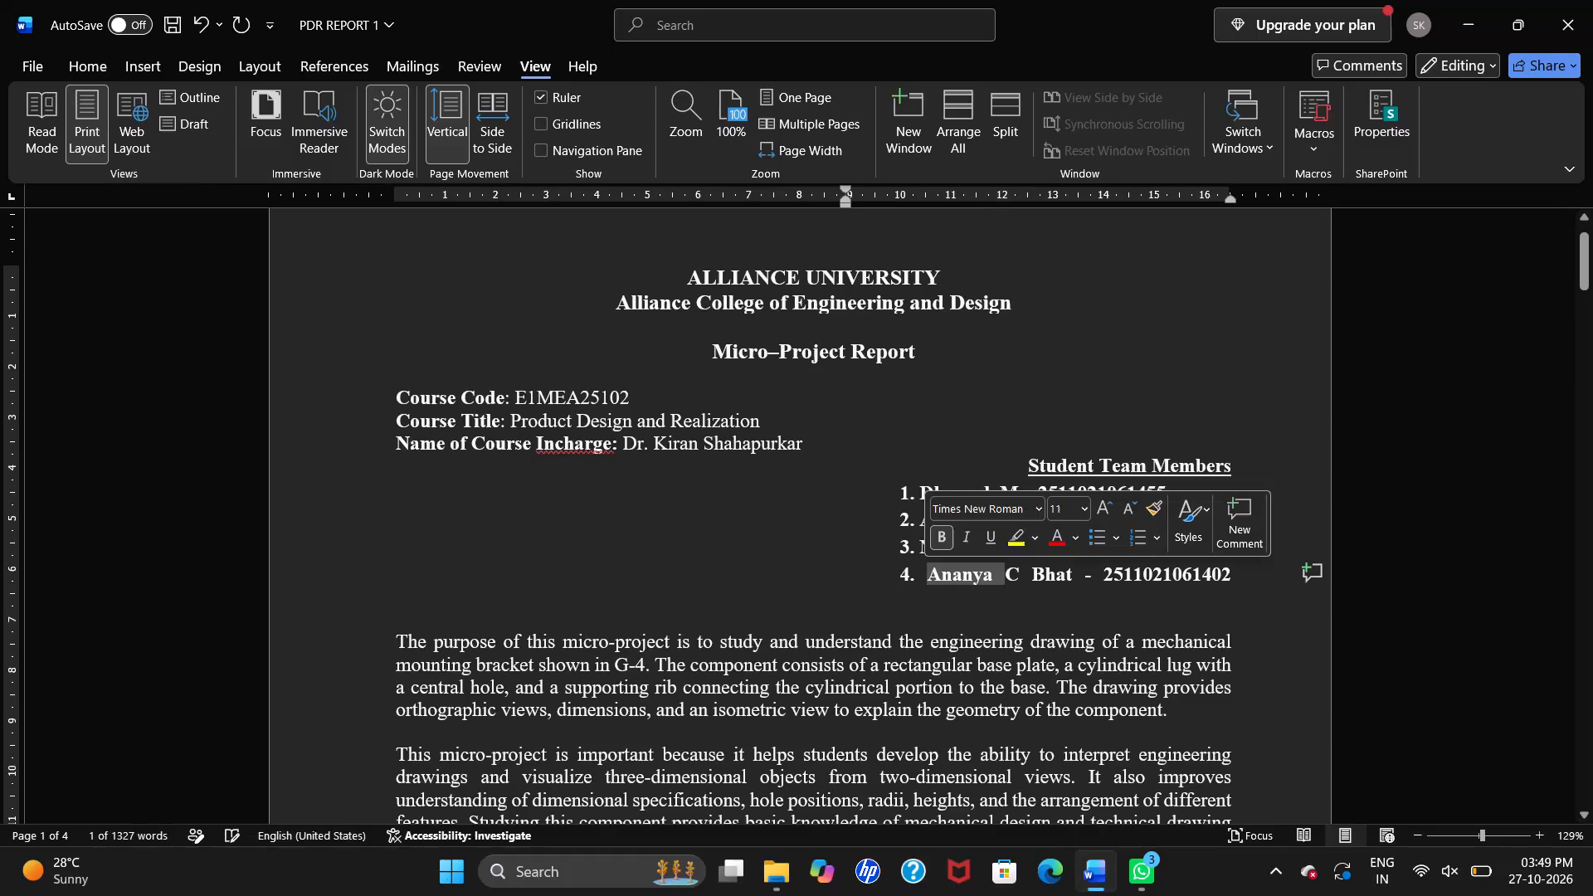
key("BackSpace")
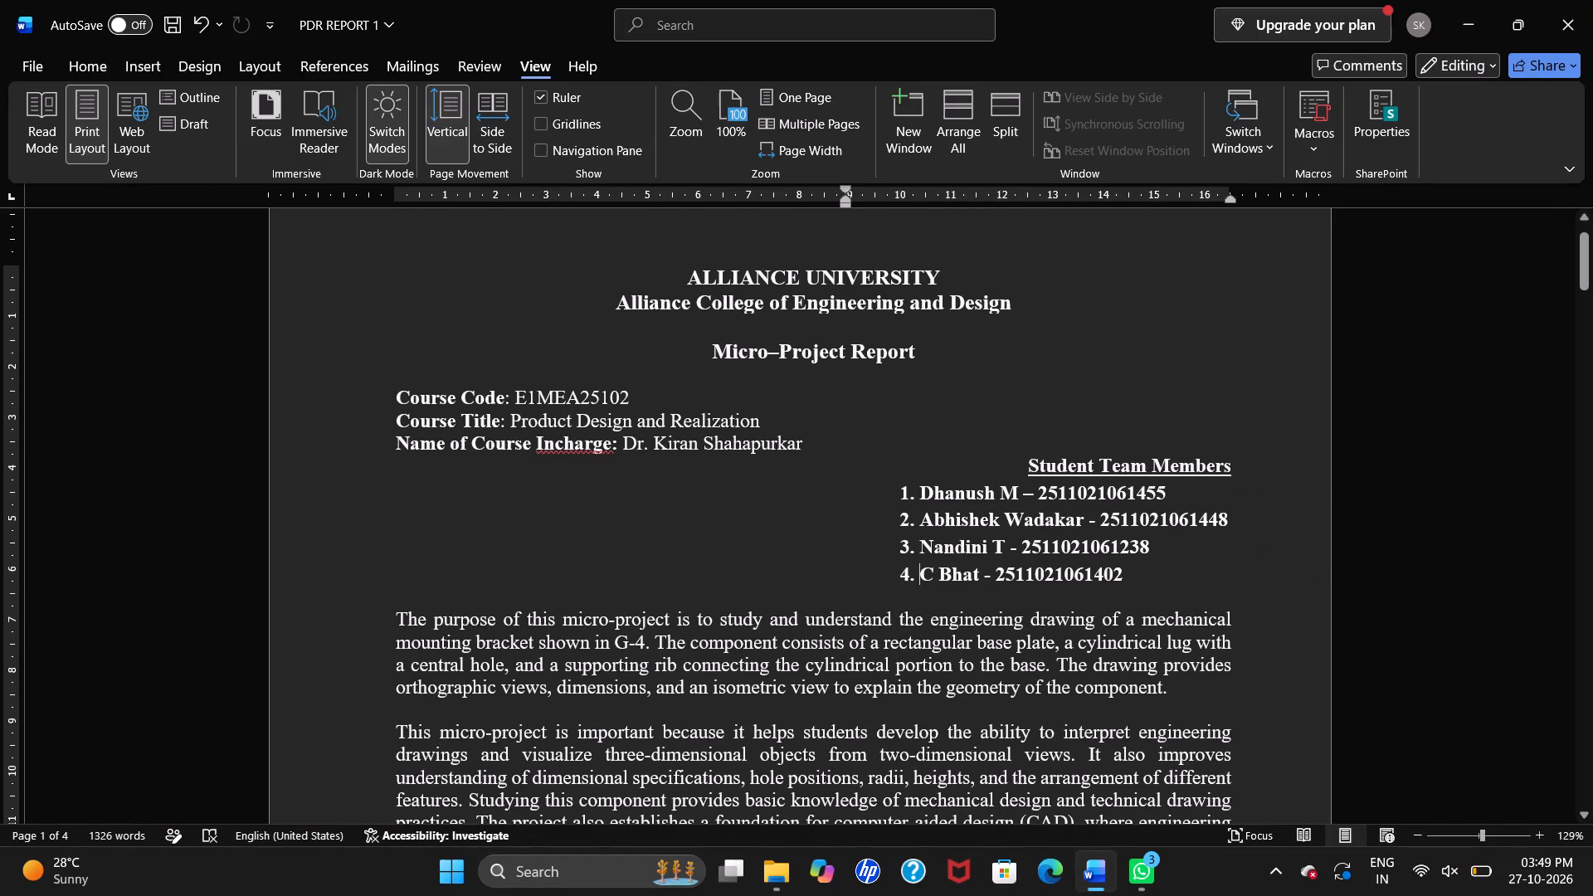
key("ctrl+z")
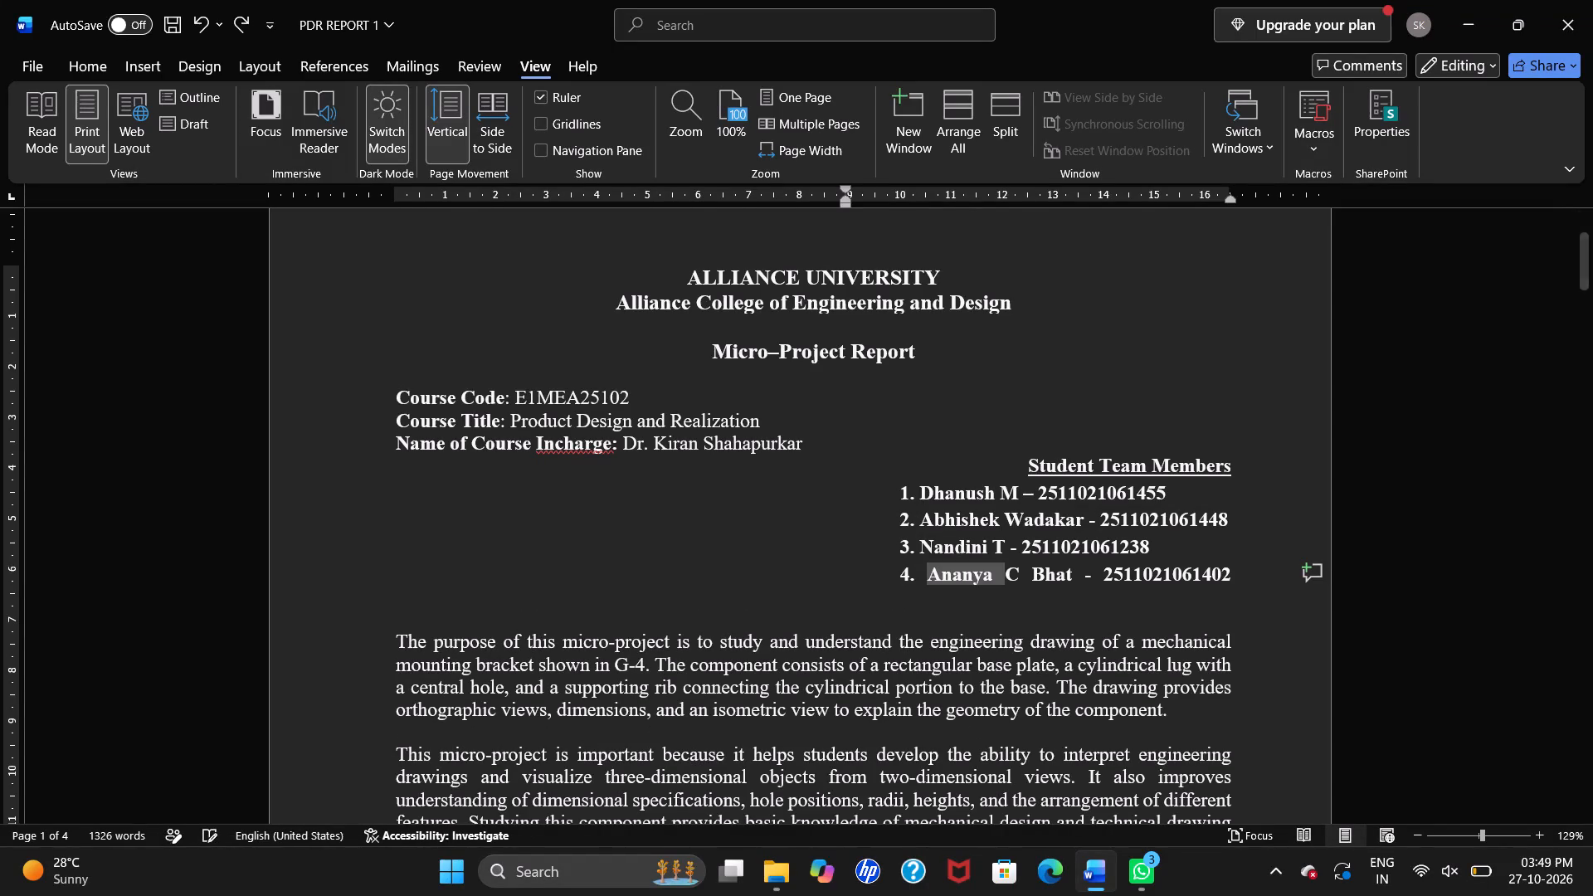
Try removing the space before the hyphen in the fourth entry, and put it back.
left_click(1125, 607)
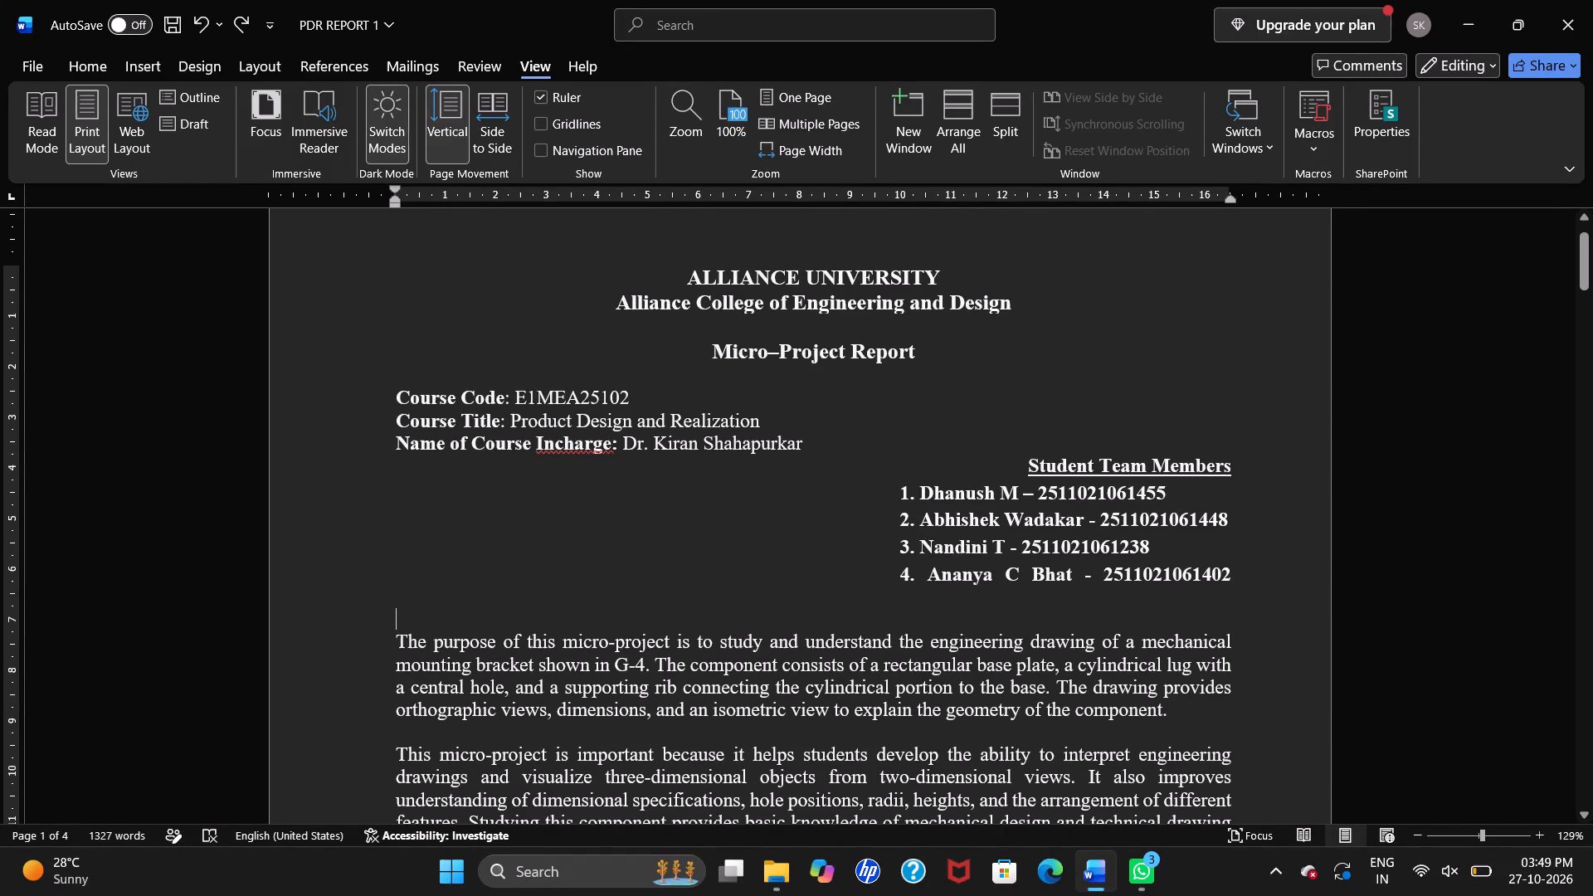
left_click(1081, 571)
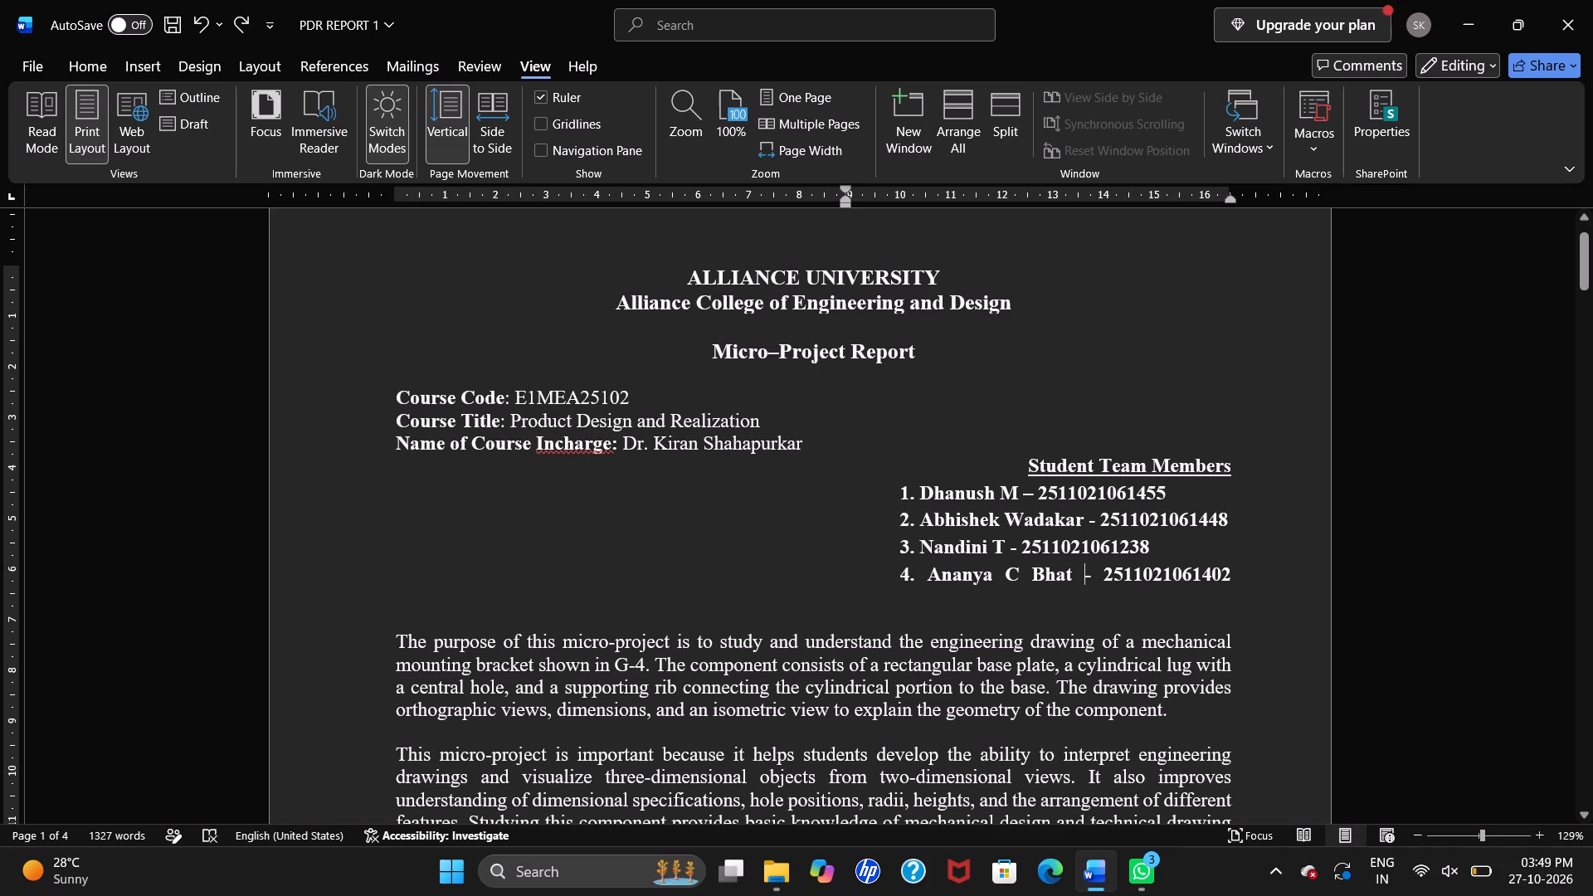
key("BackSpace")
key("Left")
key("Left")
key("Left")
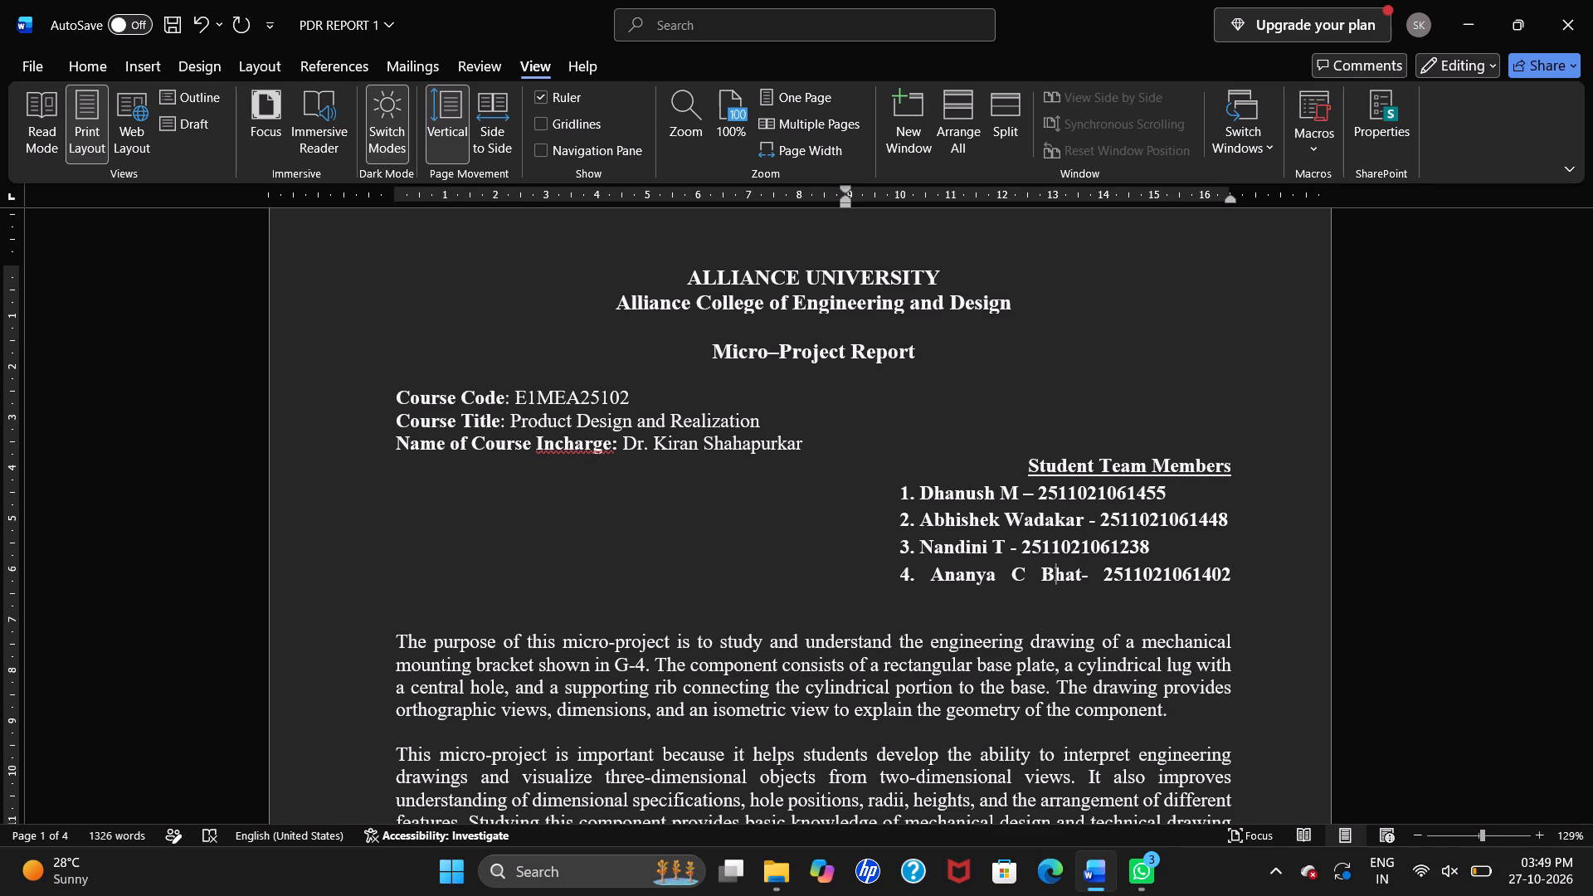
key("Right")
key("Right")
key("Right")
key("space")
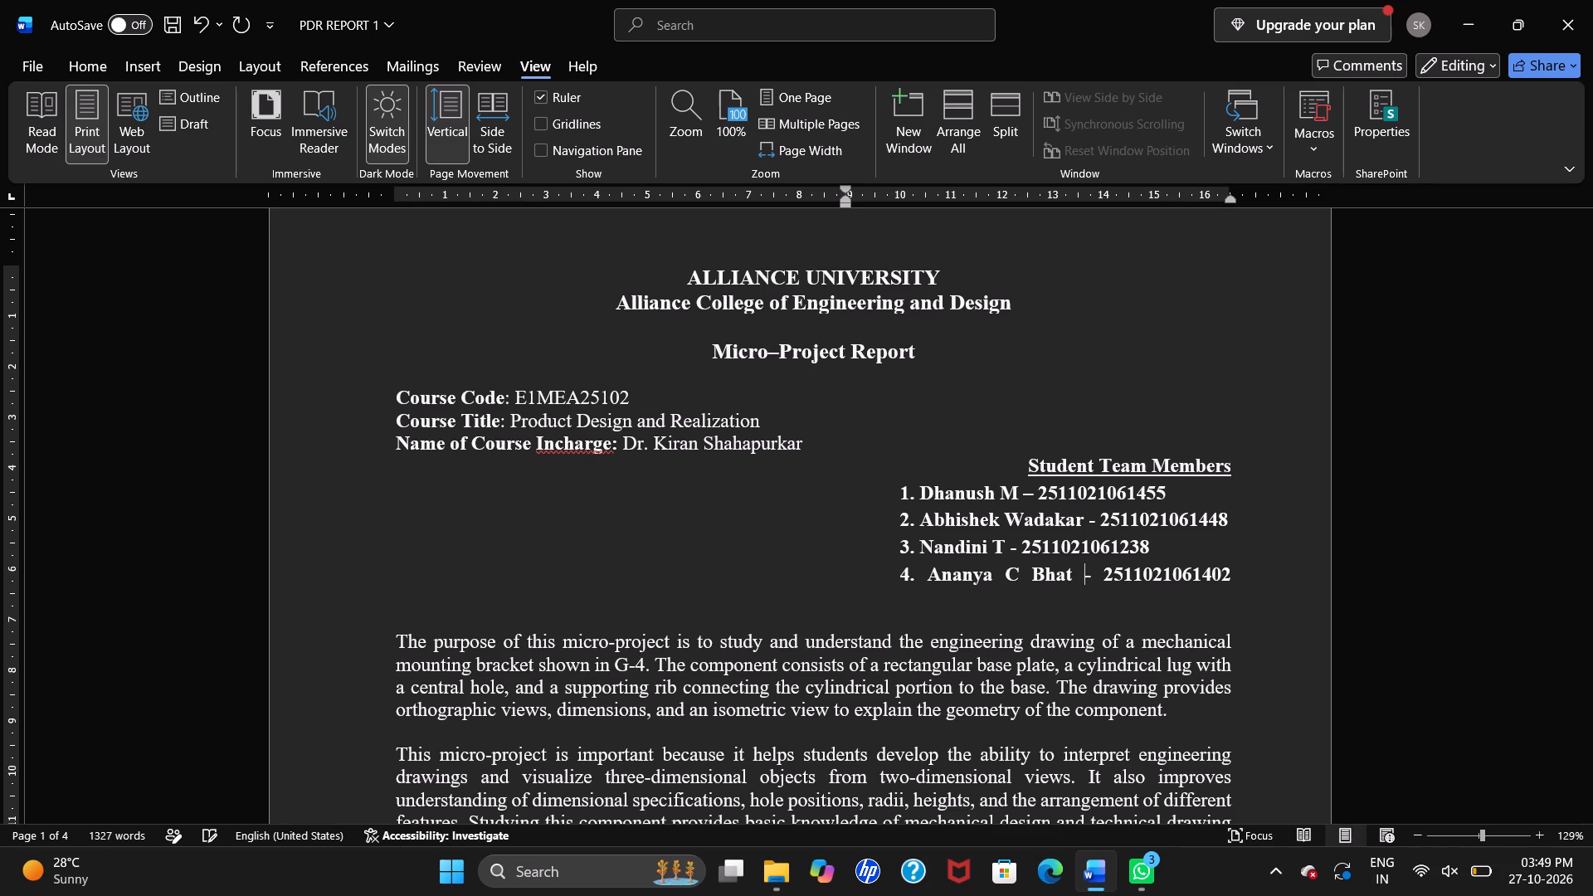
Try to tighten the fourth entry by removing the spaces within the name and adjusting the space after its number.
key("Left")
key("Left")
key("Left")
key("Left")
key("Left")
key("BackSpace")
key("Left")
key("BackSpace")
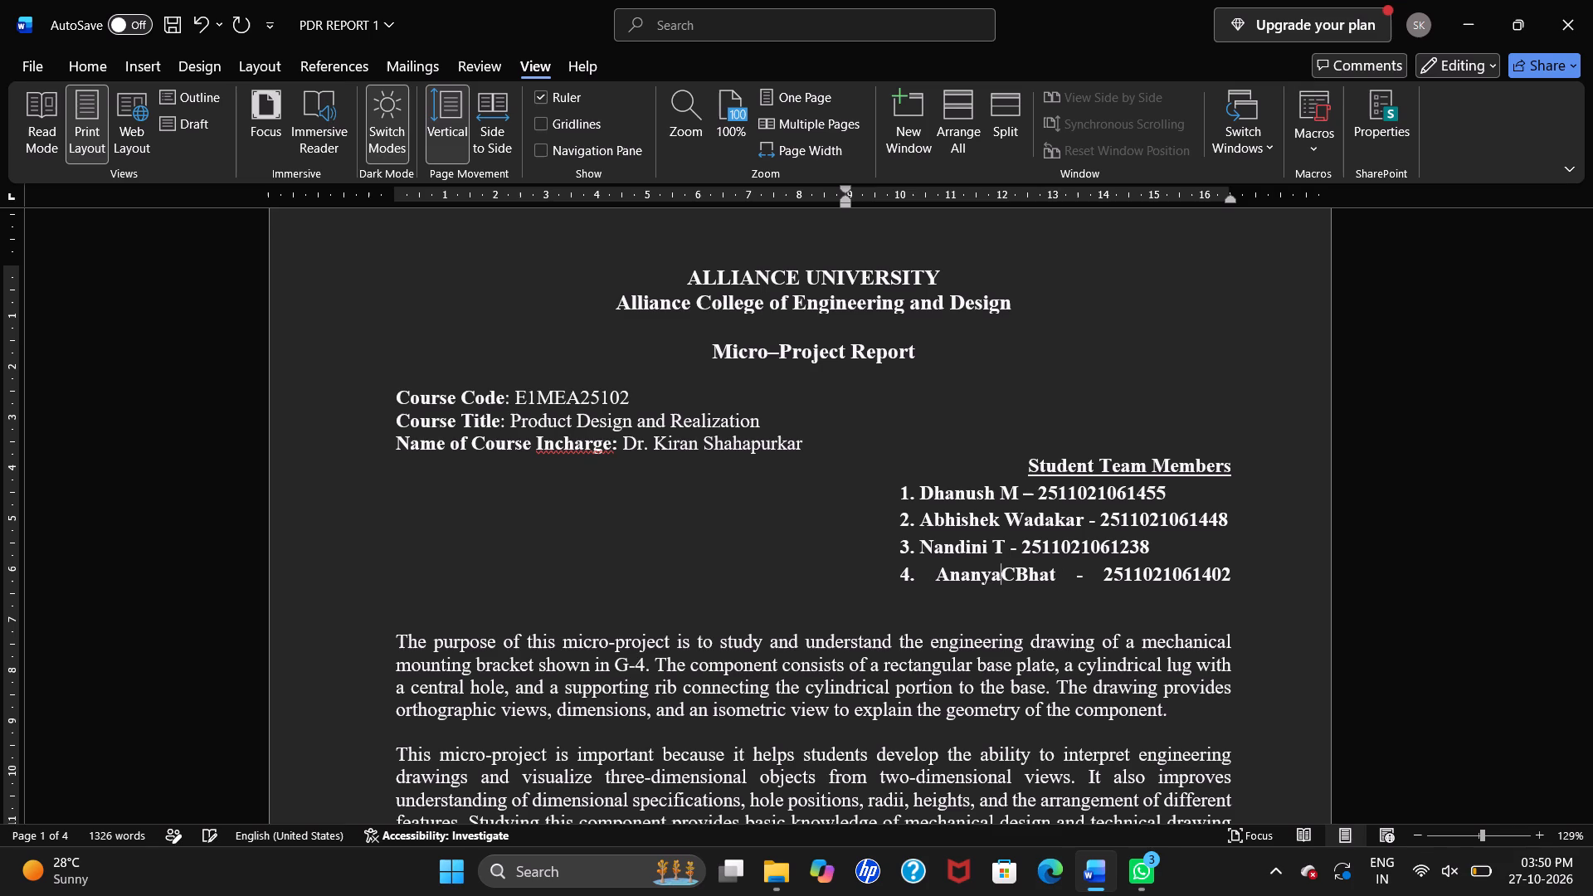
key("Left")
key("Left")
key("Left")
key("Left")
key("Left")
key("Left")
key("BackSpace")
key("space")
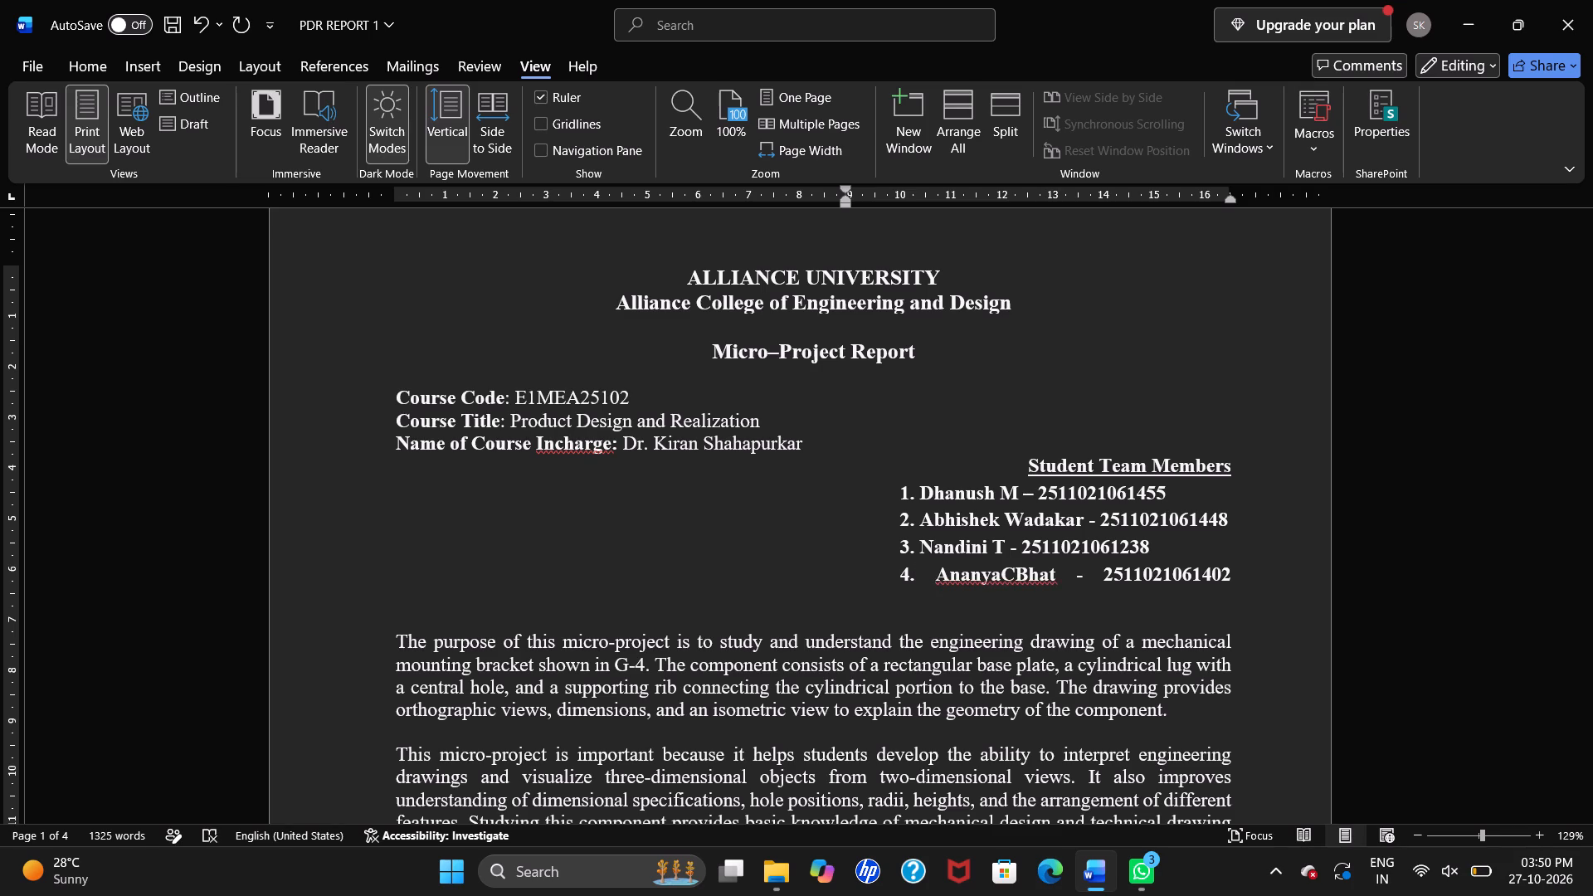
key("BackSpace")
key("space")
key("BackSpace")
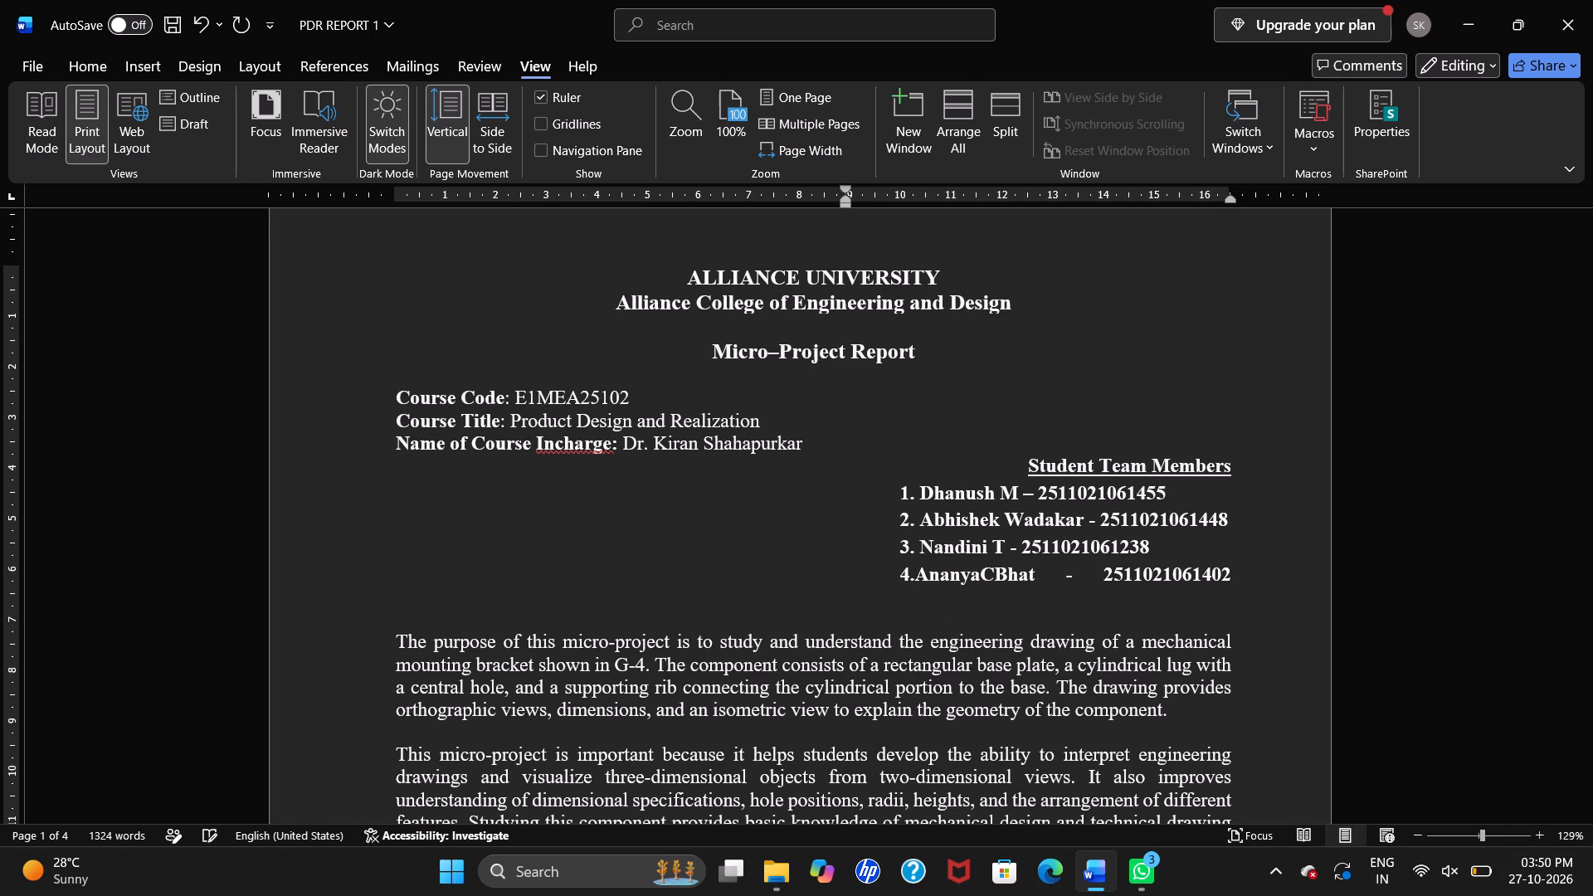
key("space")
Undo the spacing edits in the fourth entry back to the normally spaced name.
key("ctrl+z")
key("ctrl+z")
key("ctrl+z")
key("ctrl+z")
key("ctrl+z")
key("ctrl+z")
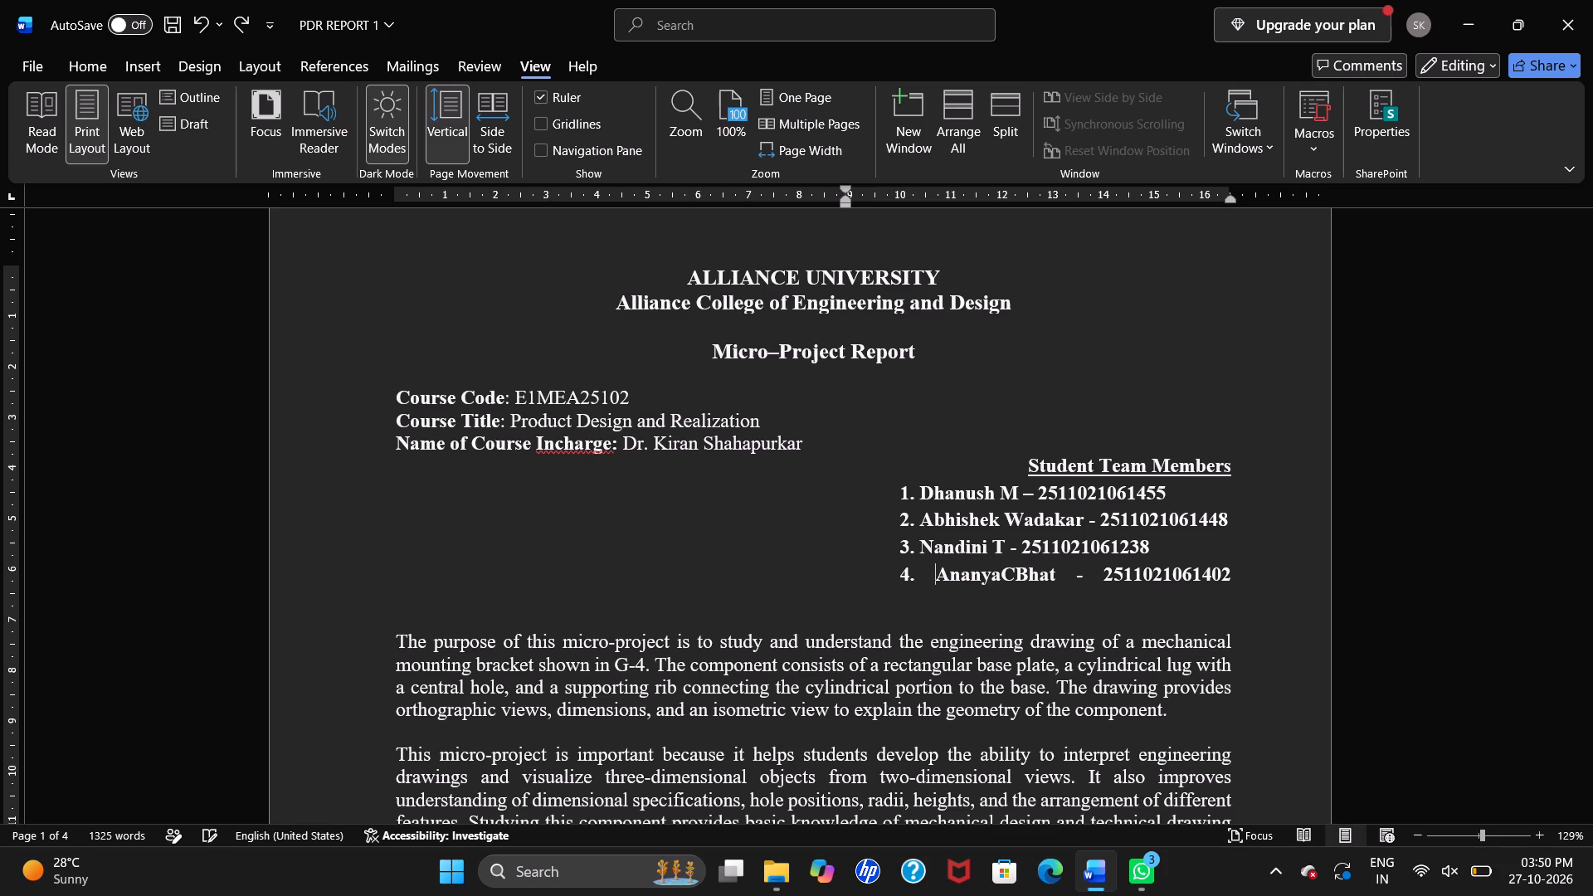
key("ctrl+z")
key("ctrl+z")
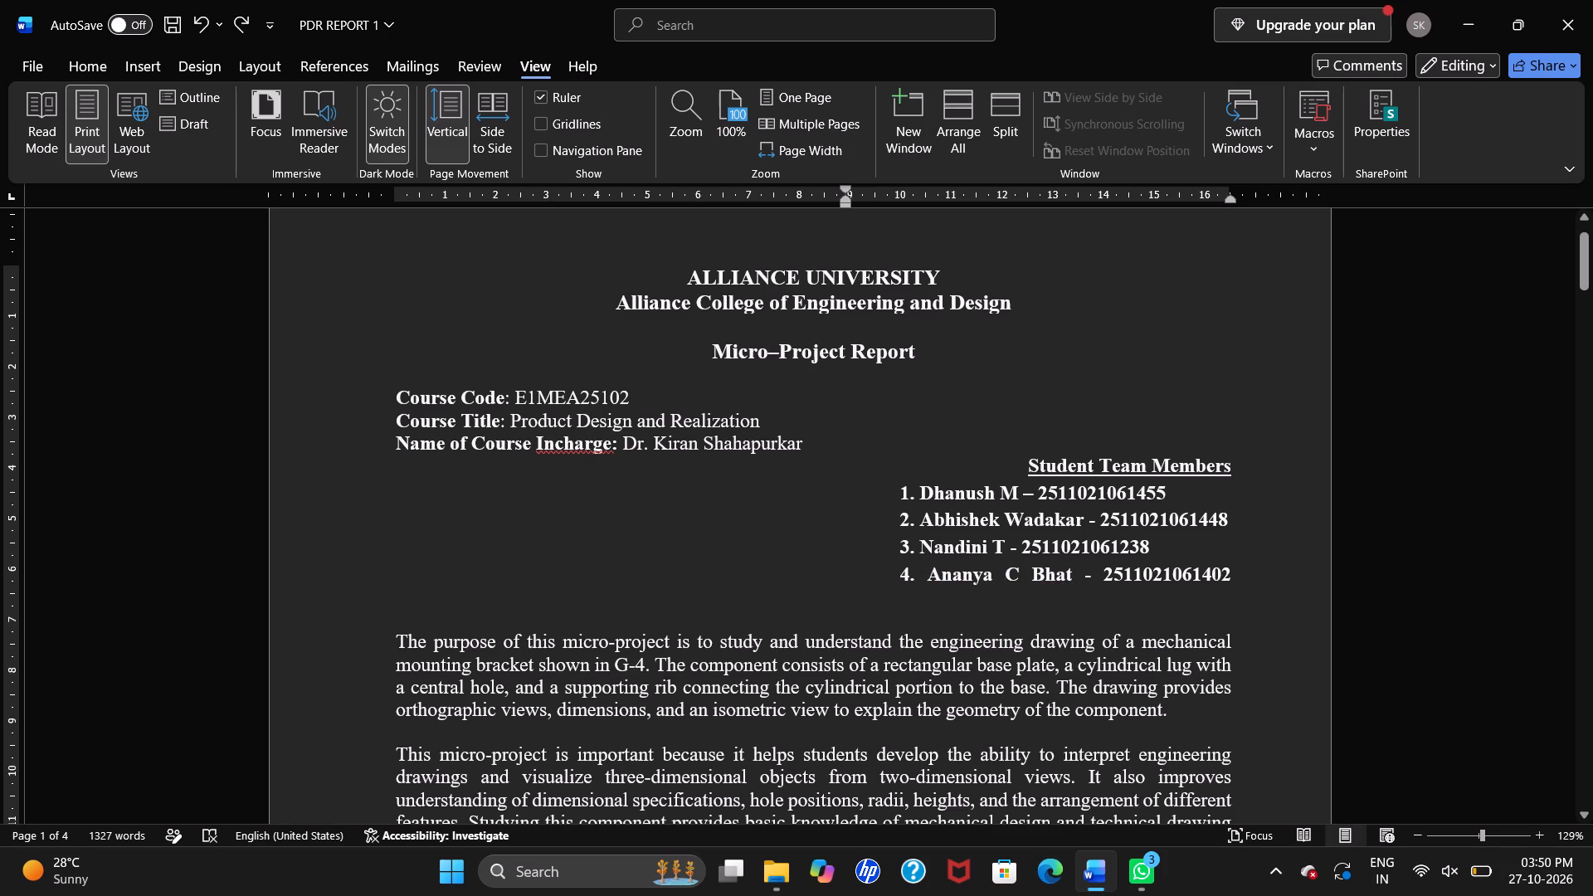
Start a line below the fourth entry with a line break and add the number "5." aligned under the 4 using spaces.
left_click(1230, 574)
key("shift+Return")
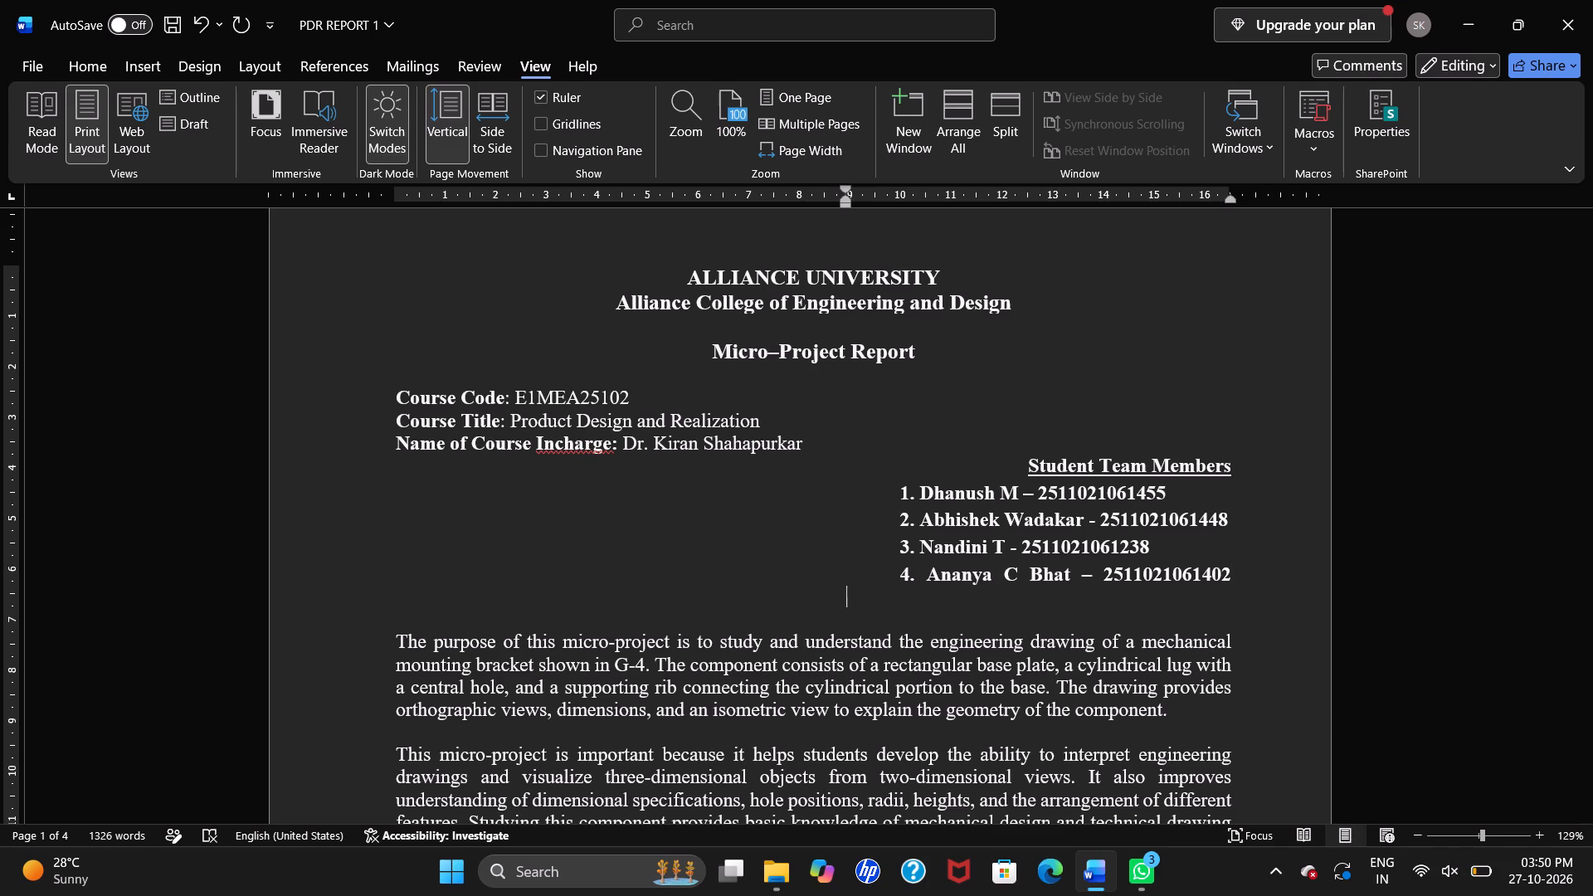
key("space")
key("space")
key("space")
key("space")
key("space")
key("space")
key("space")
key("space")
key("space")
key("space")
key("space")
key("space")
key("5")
key("BackSpace")
key("BackSpace")
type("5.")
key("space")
Enter the fifth team member's name and initial after the number, followed by a spaced hyphen.
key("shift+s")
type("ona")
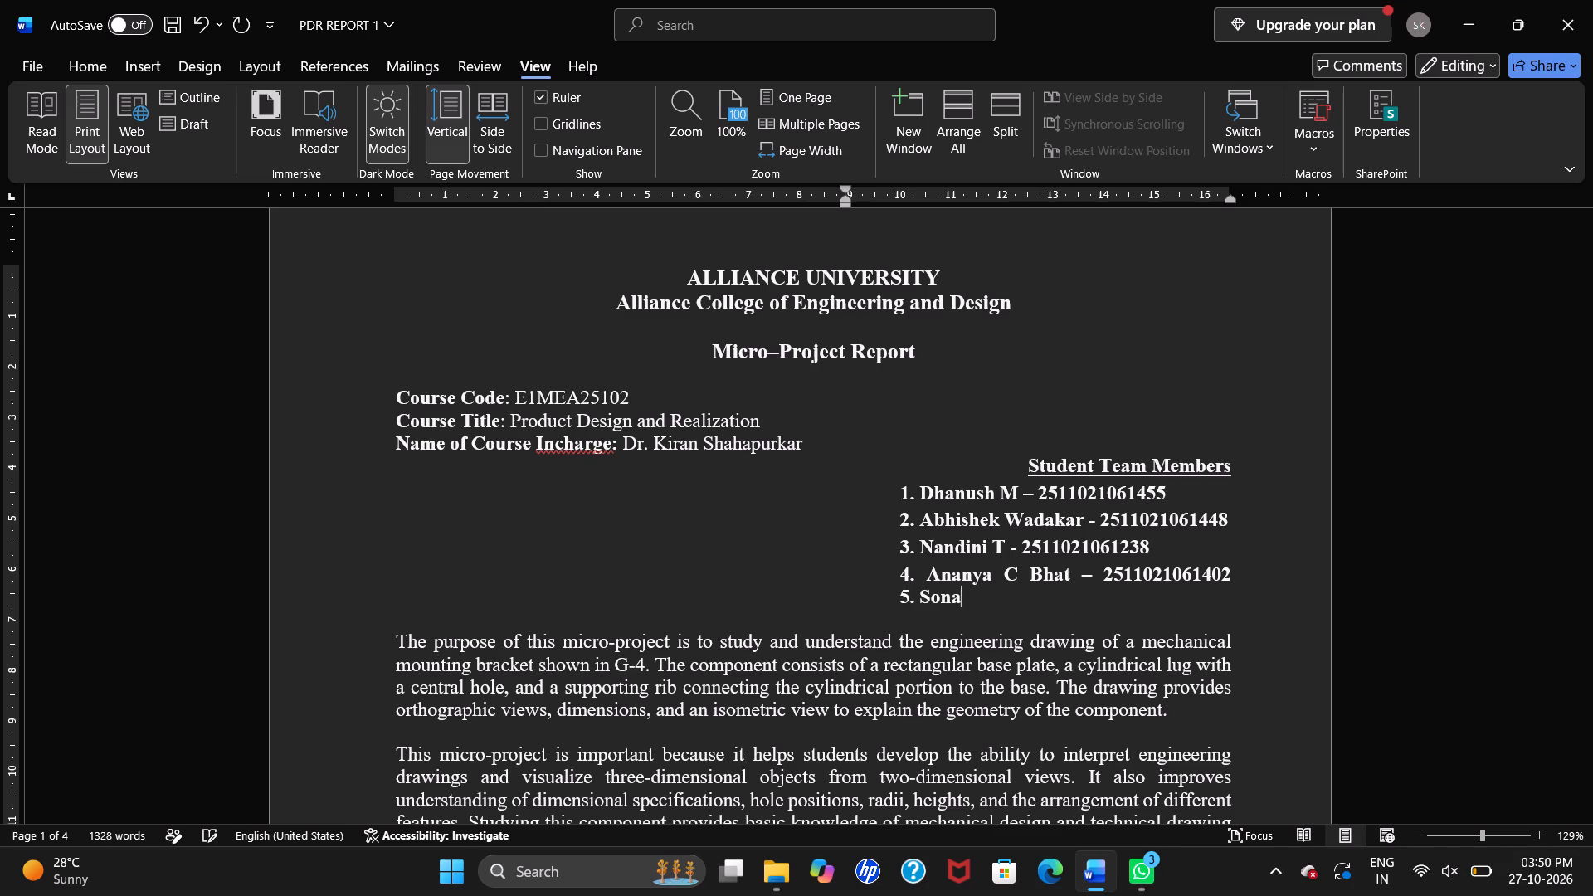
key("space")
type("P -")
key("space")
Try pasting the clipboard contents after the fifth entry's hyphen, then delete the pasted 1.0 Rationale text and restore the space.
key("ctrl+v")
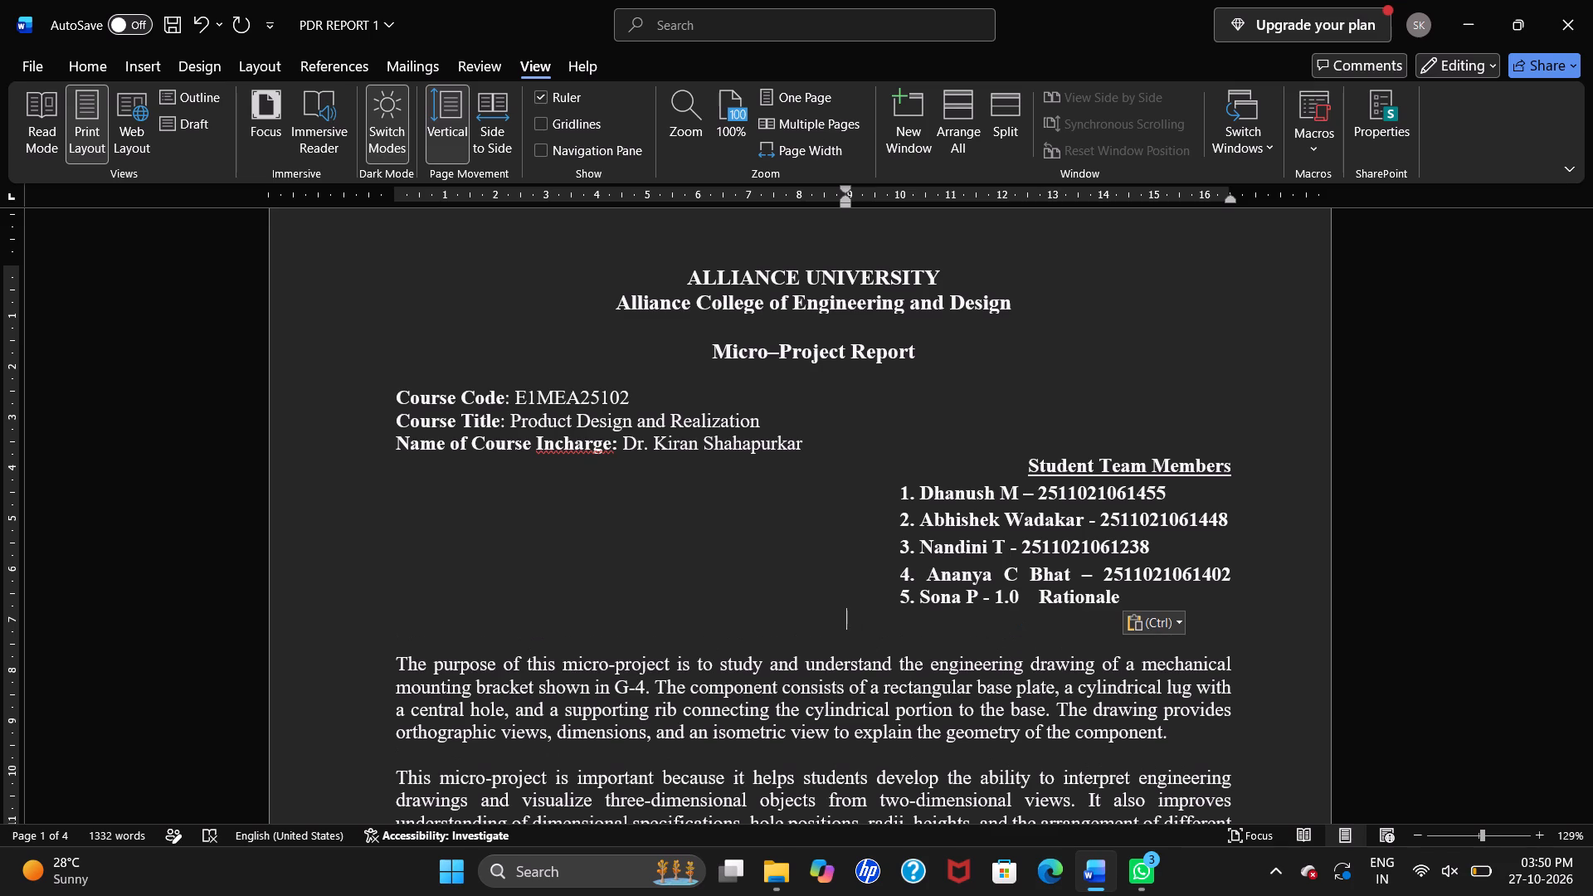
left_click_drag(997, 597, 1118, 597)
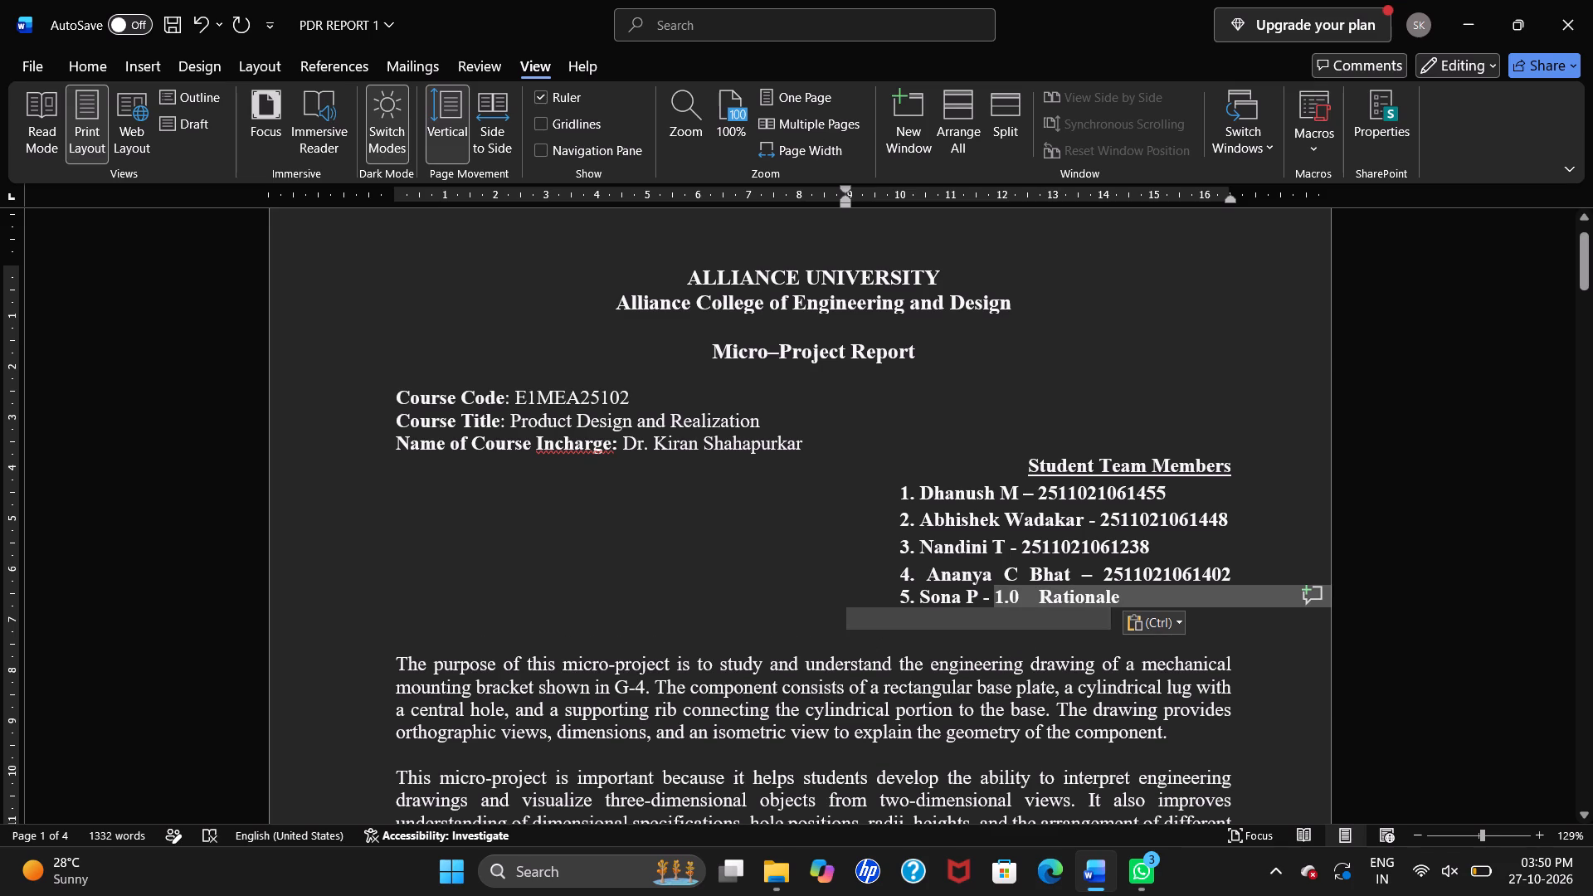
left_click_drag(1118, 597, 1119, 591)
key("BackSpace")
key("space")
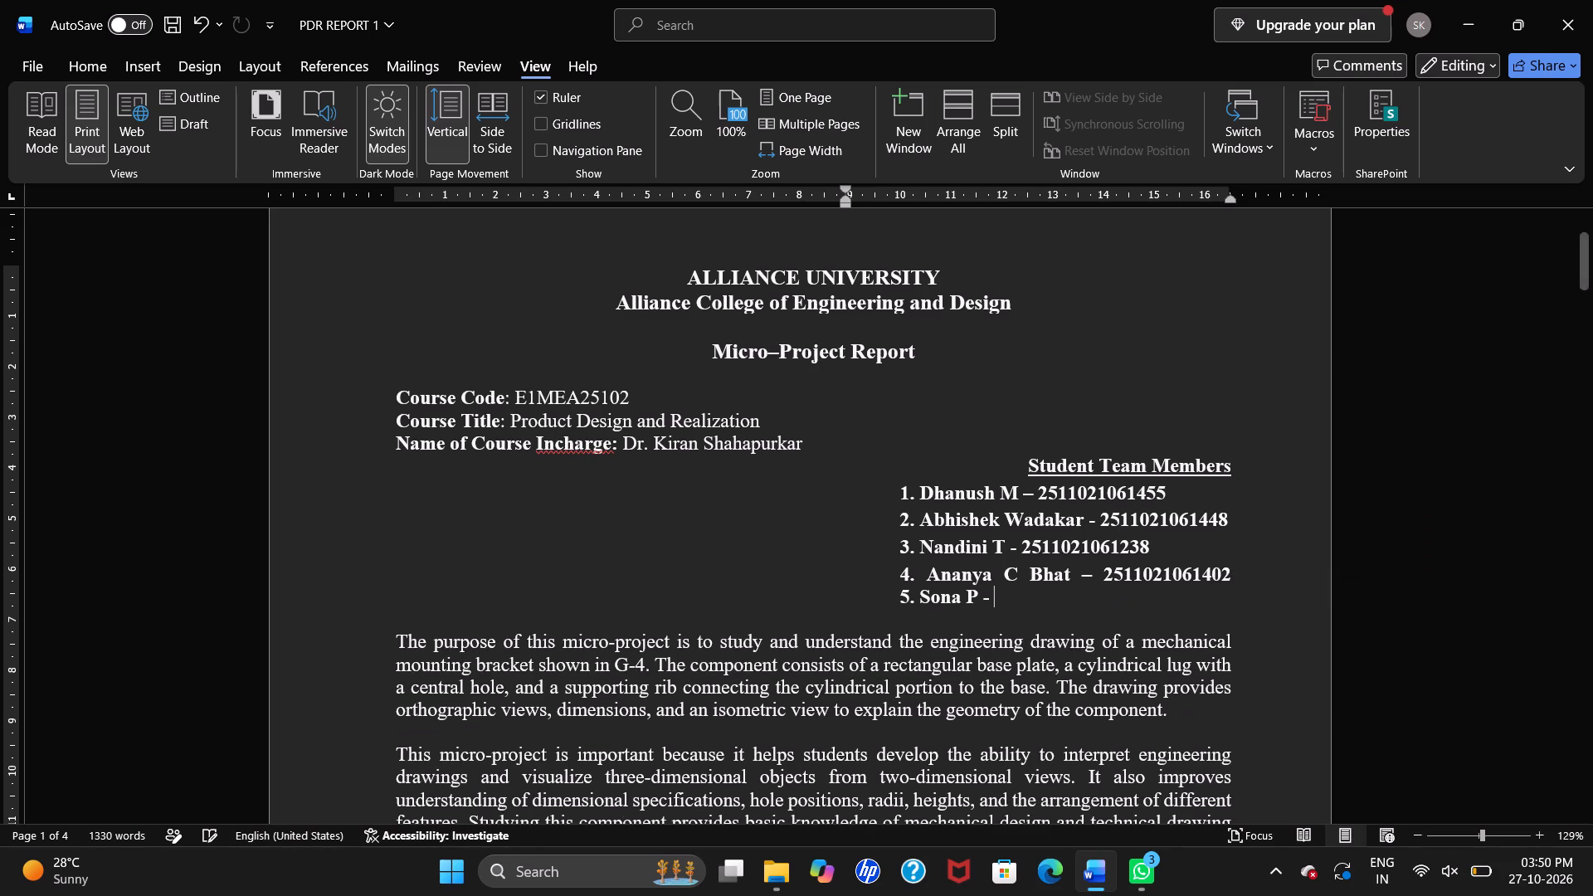
Enter the fifth team member's registration number after the hyphen.
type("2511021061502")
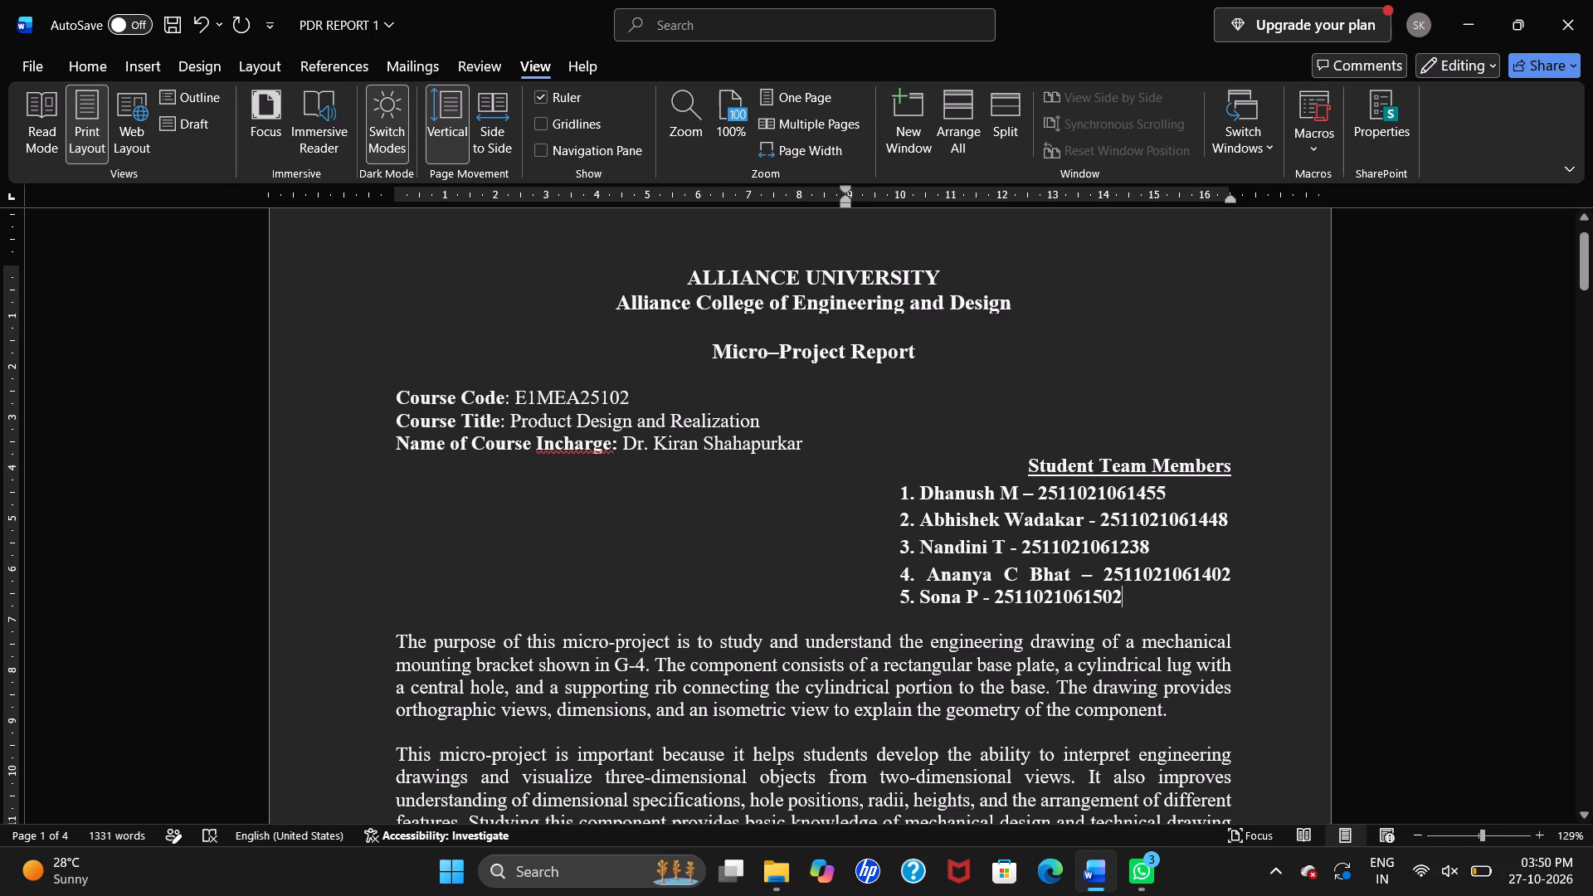
Start a line below the fifth entry with a line break and add the number "6." aligned under the 5 using spaces.
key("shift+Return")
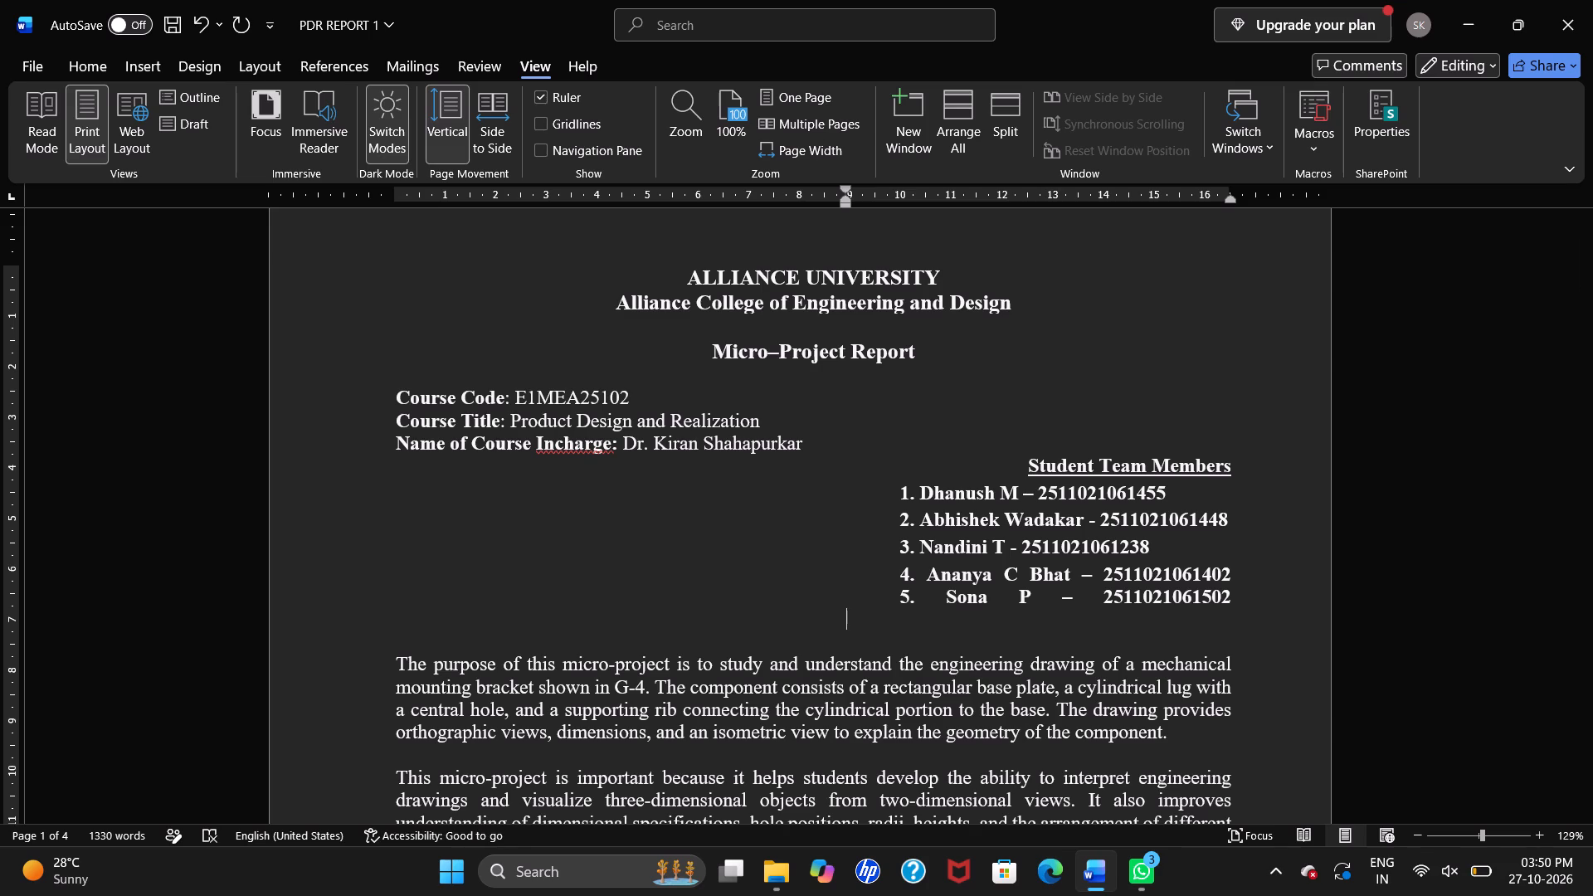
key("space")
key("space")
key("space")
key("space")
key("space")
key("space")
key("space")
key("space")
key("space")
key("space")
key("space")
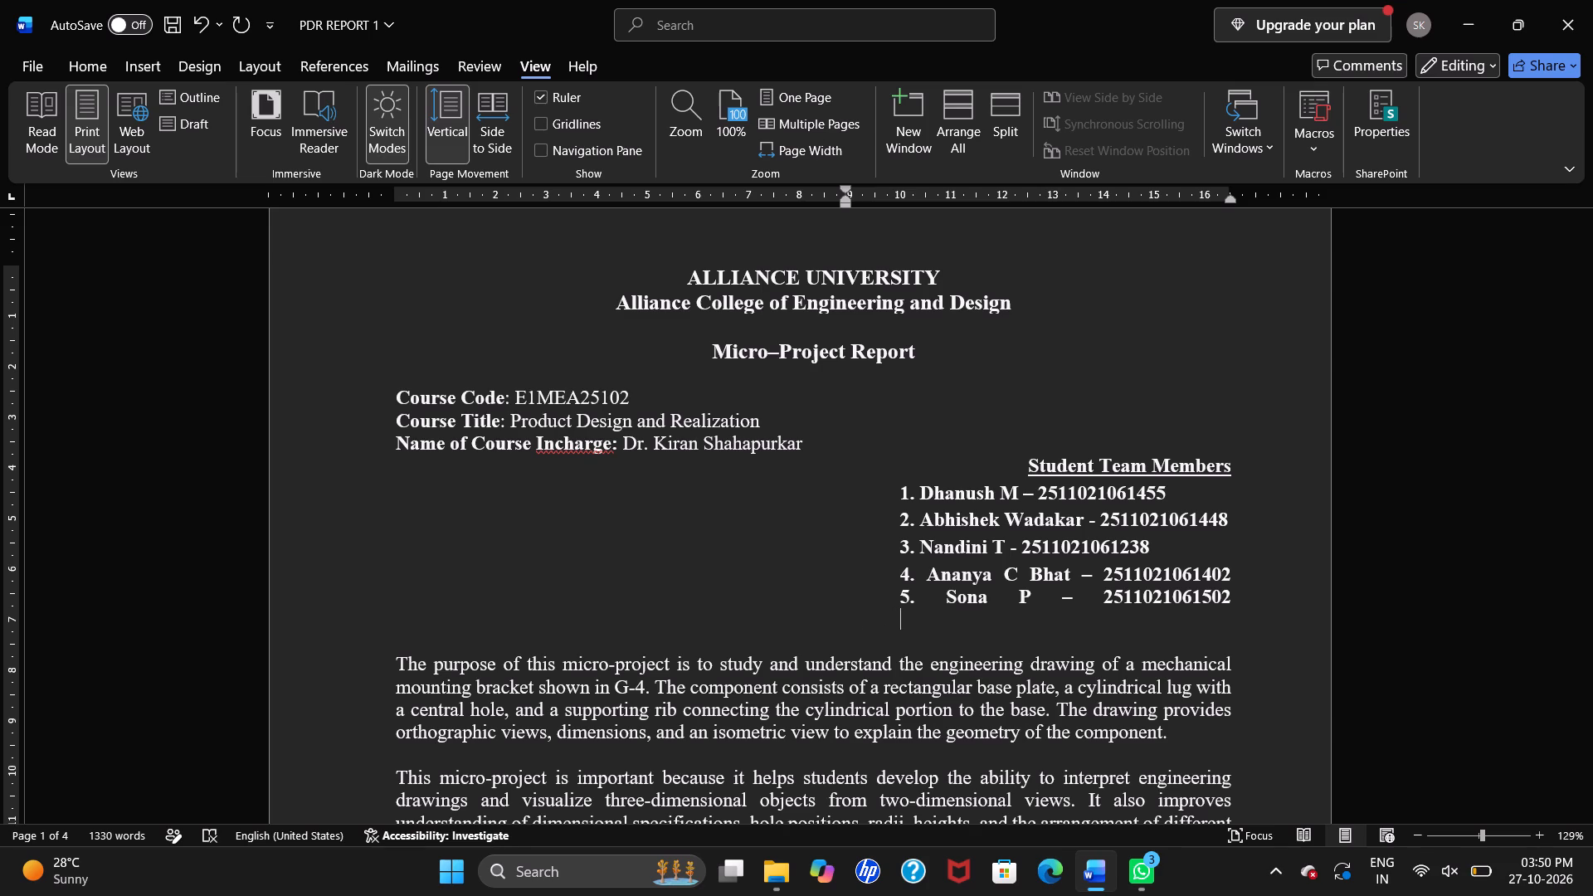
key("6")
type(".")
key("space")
Enter the sixth team member's name after the number, followed by a spaced hyphen and their registration number.
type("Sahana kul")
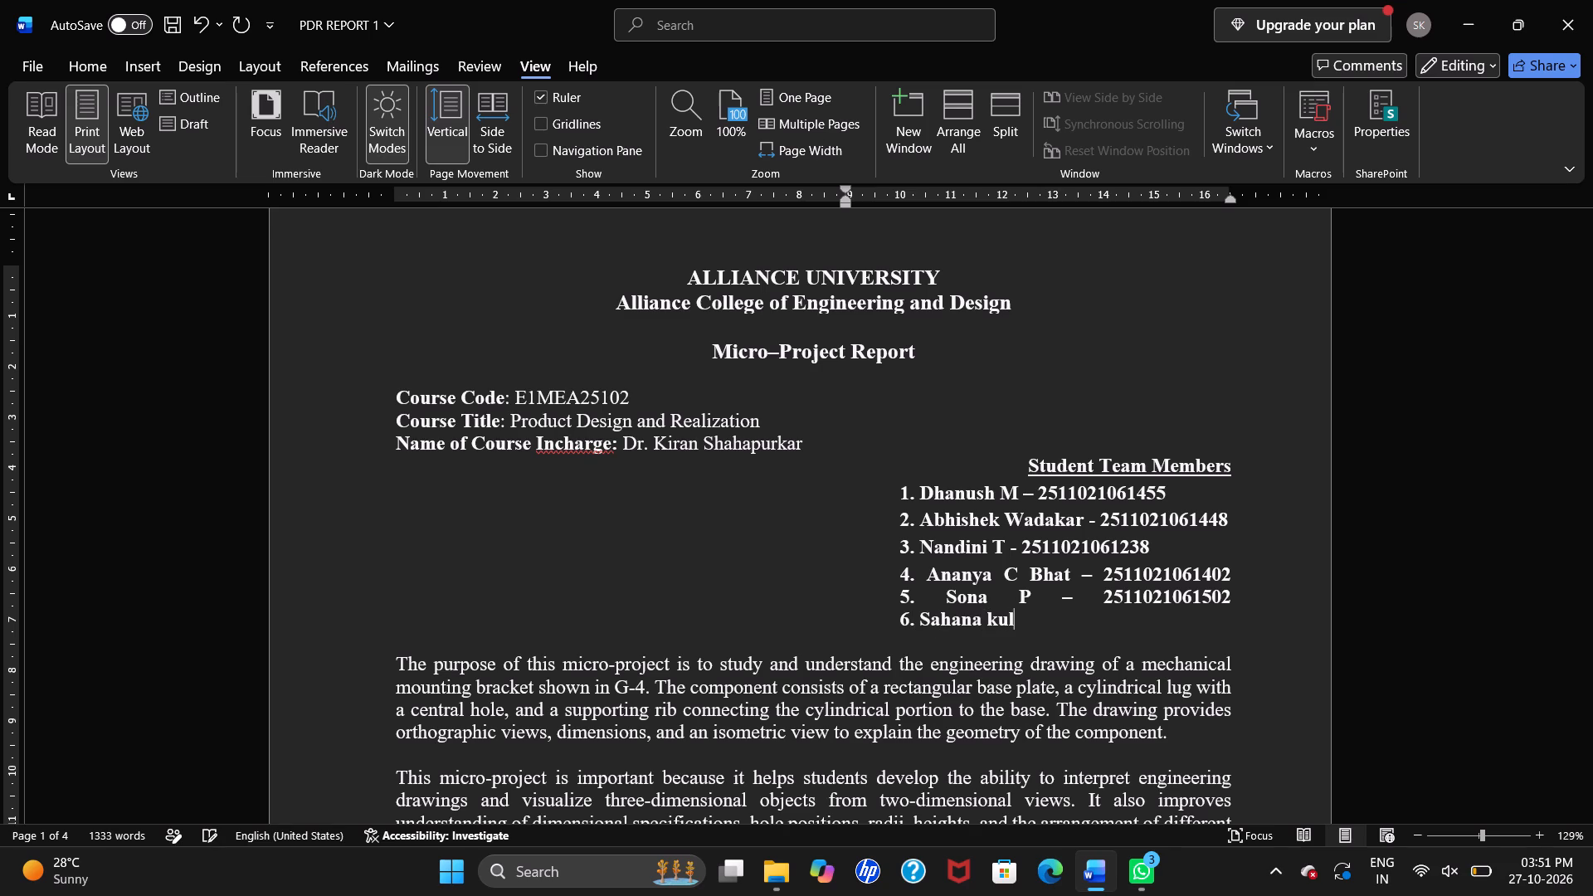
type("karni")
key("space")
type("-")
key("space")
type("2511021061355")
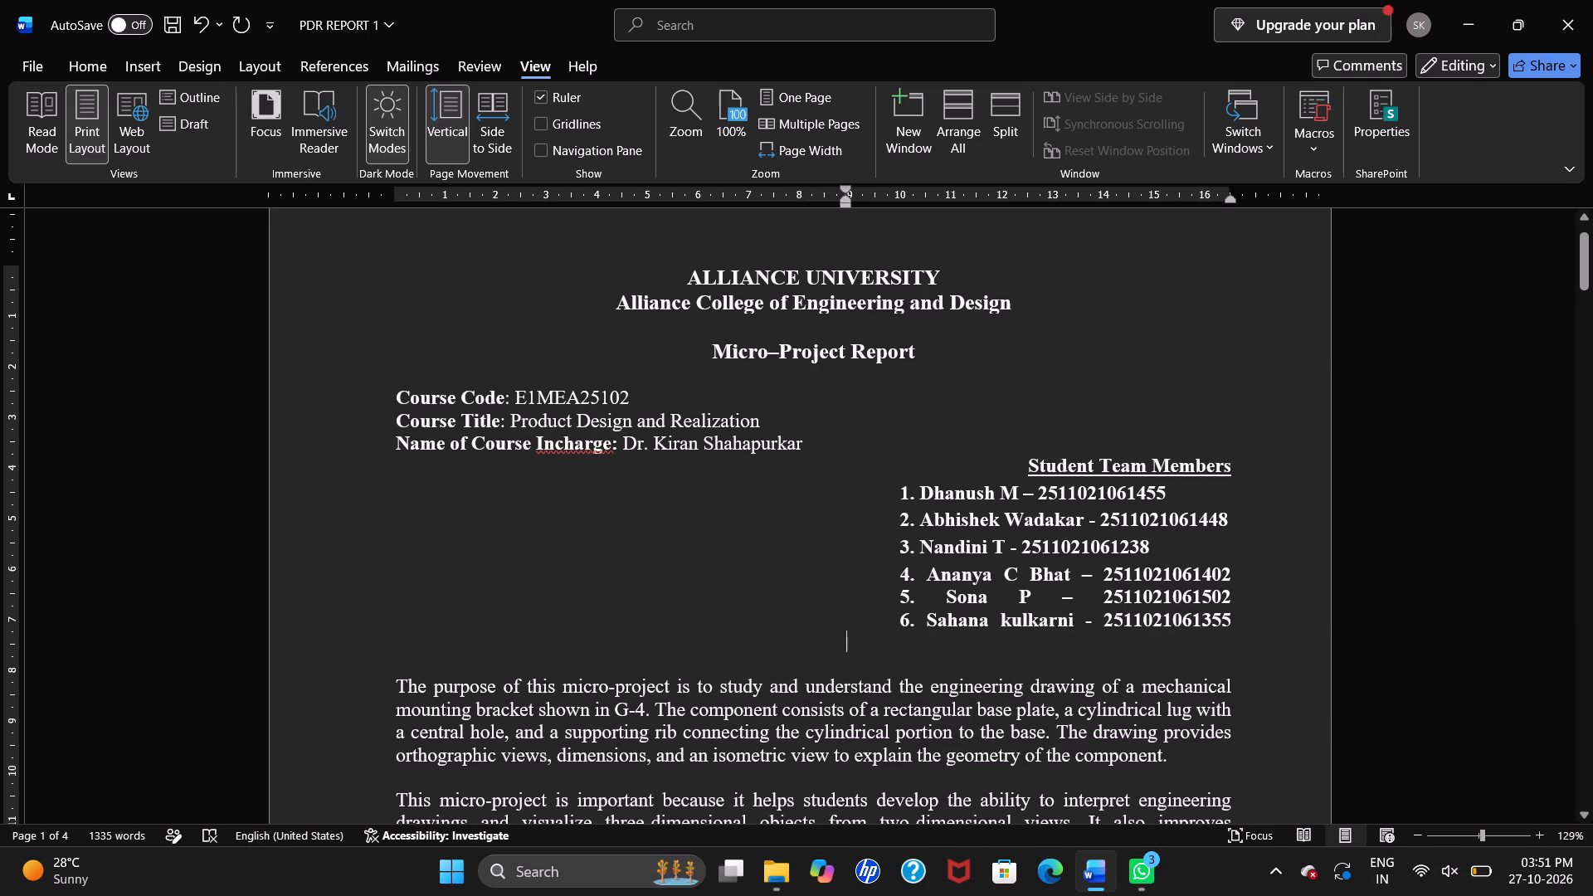
Rework the line breaks after the sixth entry, deleting its number's final digit and leaving two empty lines below it.
left_click(1241, 624)
key("shift+Return")
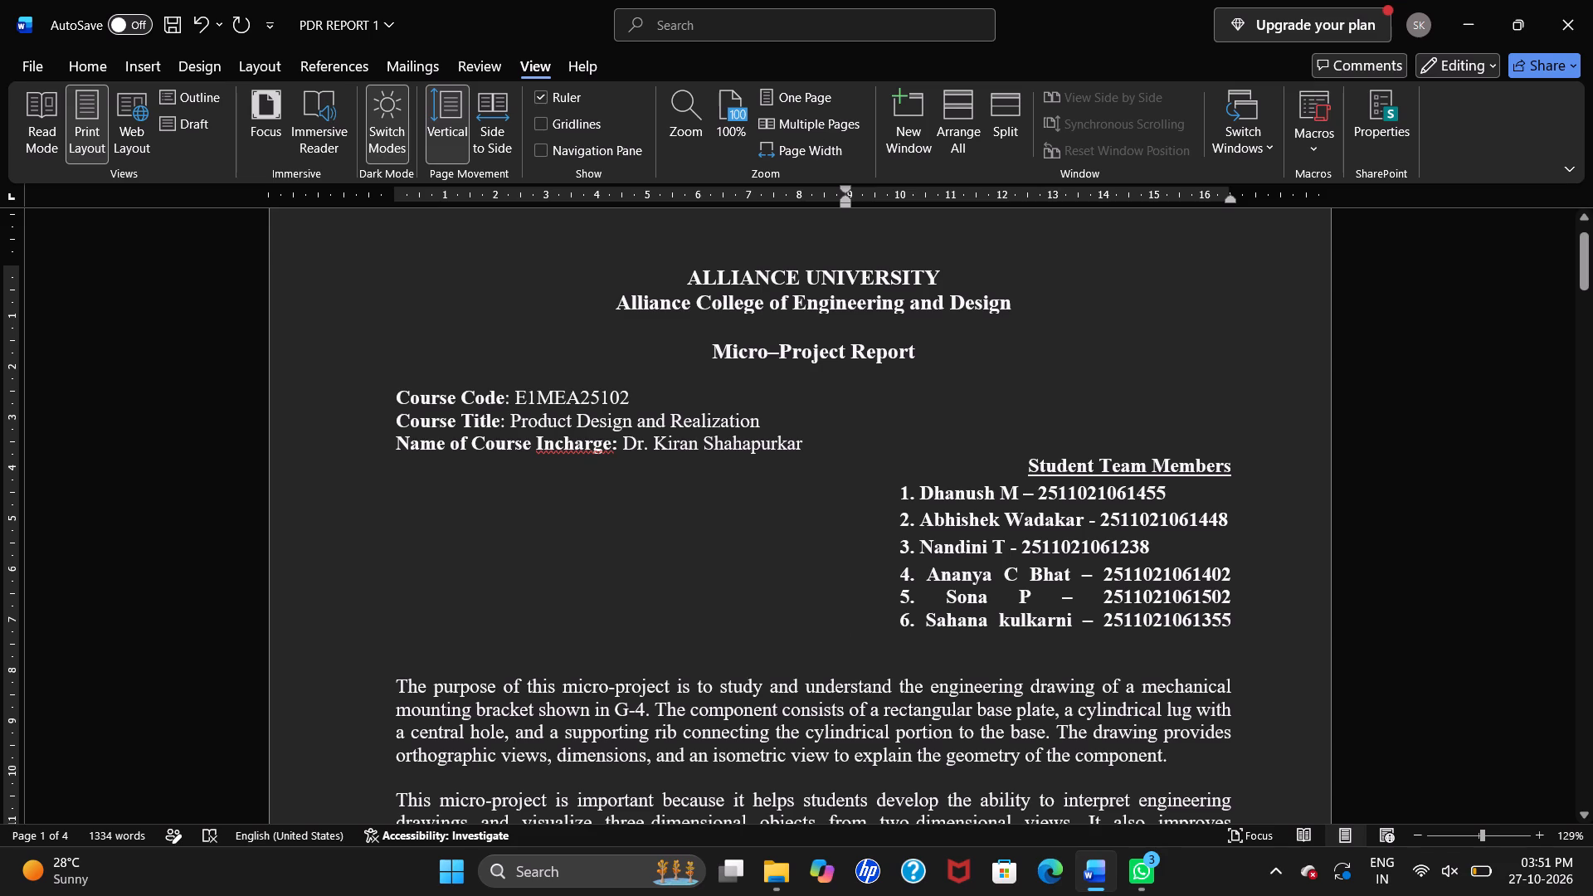
key("BackSpace")
key("shift+Return")
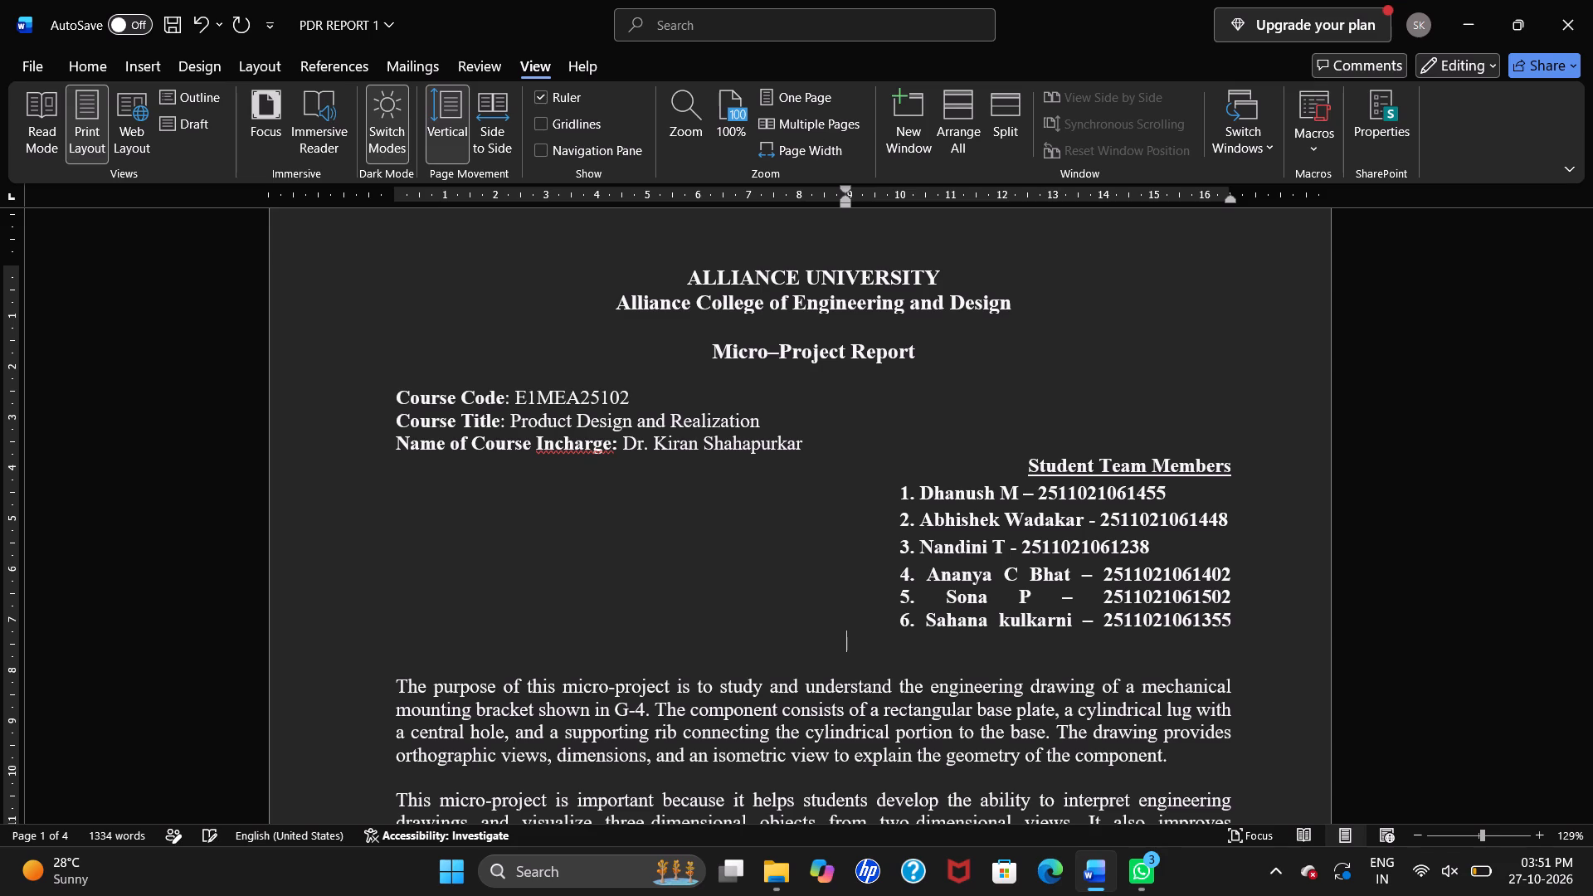
key("shift+Return")
key("BackSpace")
key("BackSpace")
key("BackSpace")
key("shift+Return")
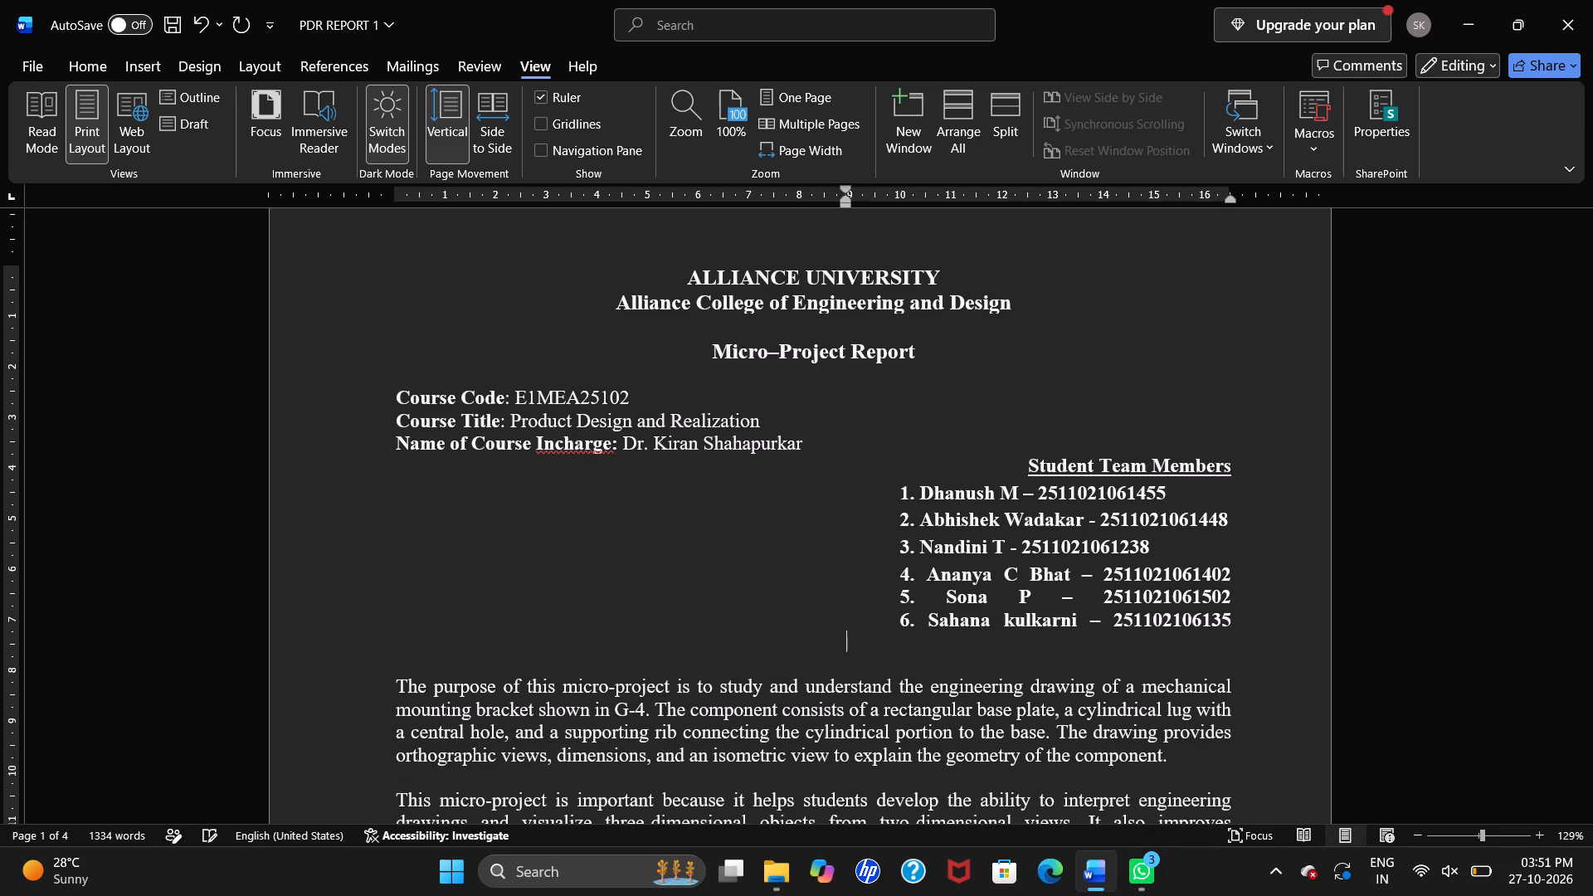
key("shift+Return")
Paste the copied "1.0 Rationale" heading on the empty line directly above the paragraph about the micro-project's purpose.
left_click(404, 686)
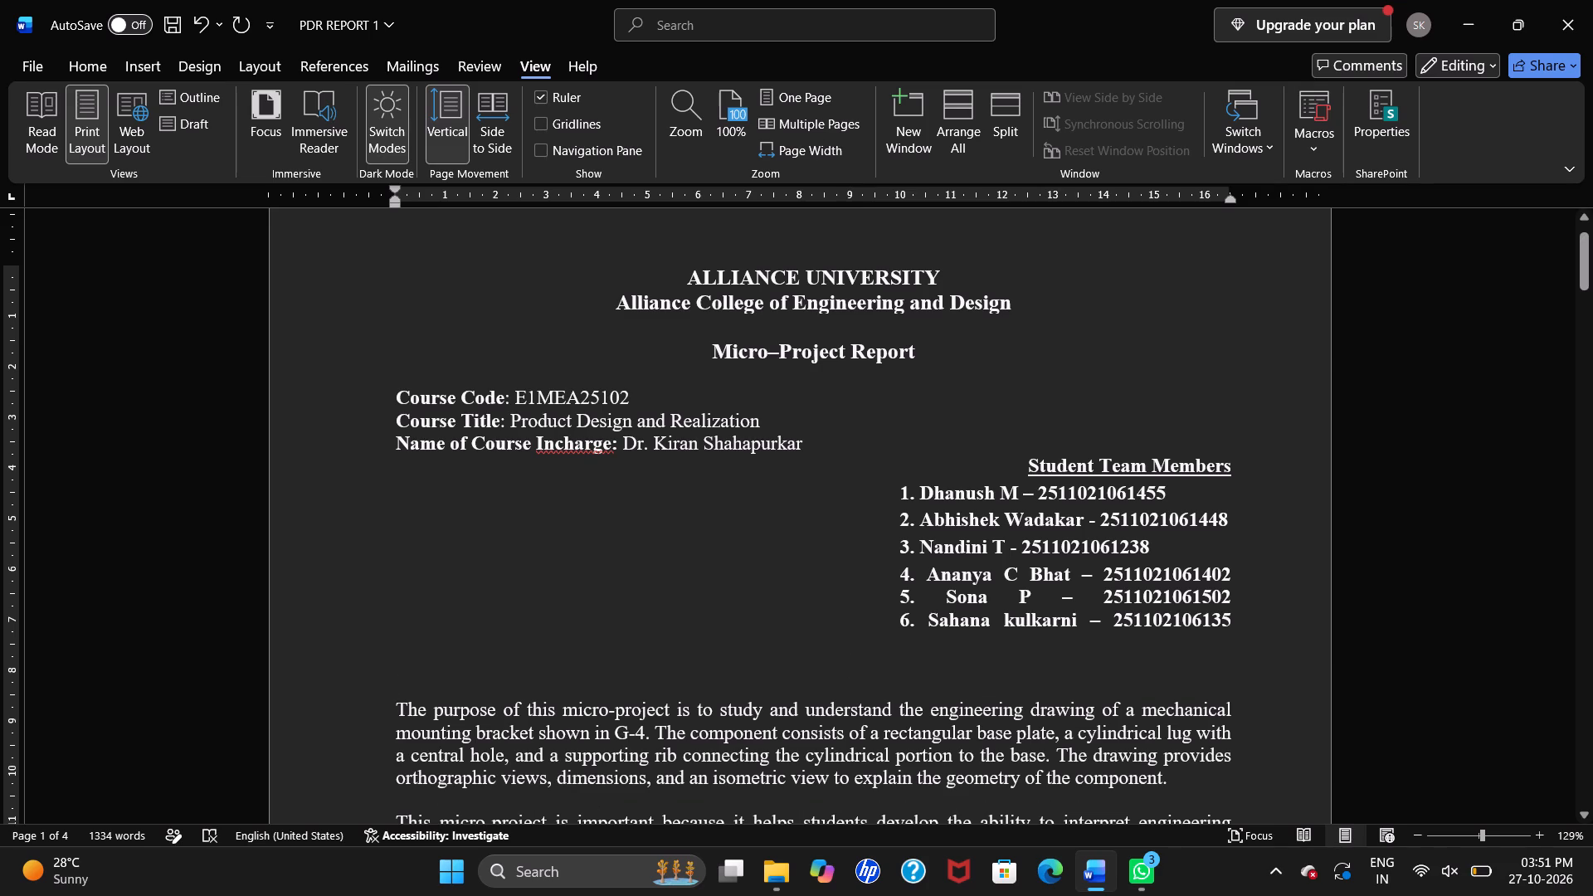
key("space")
key("ctrl+v")
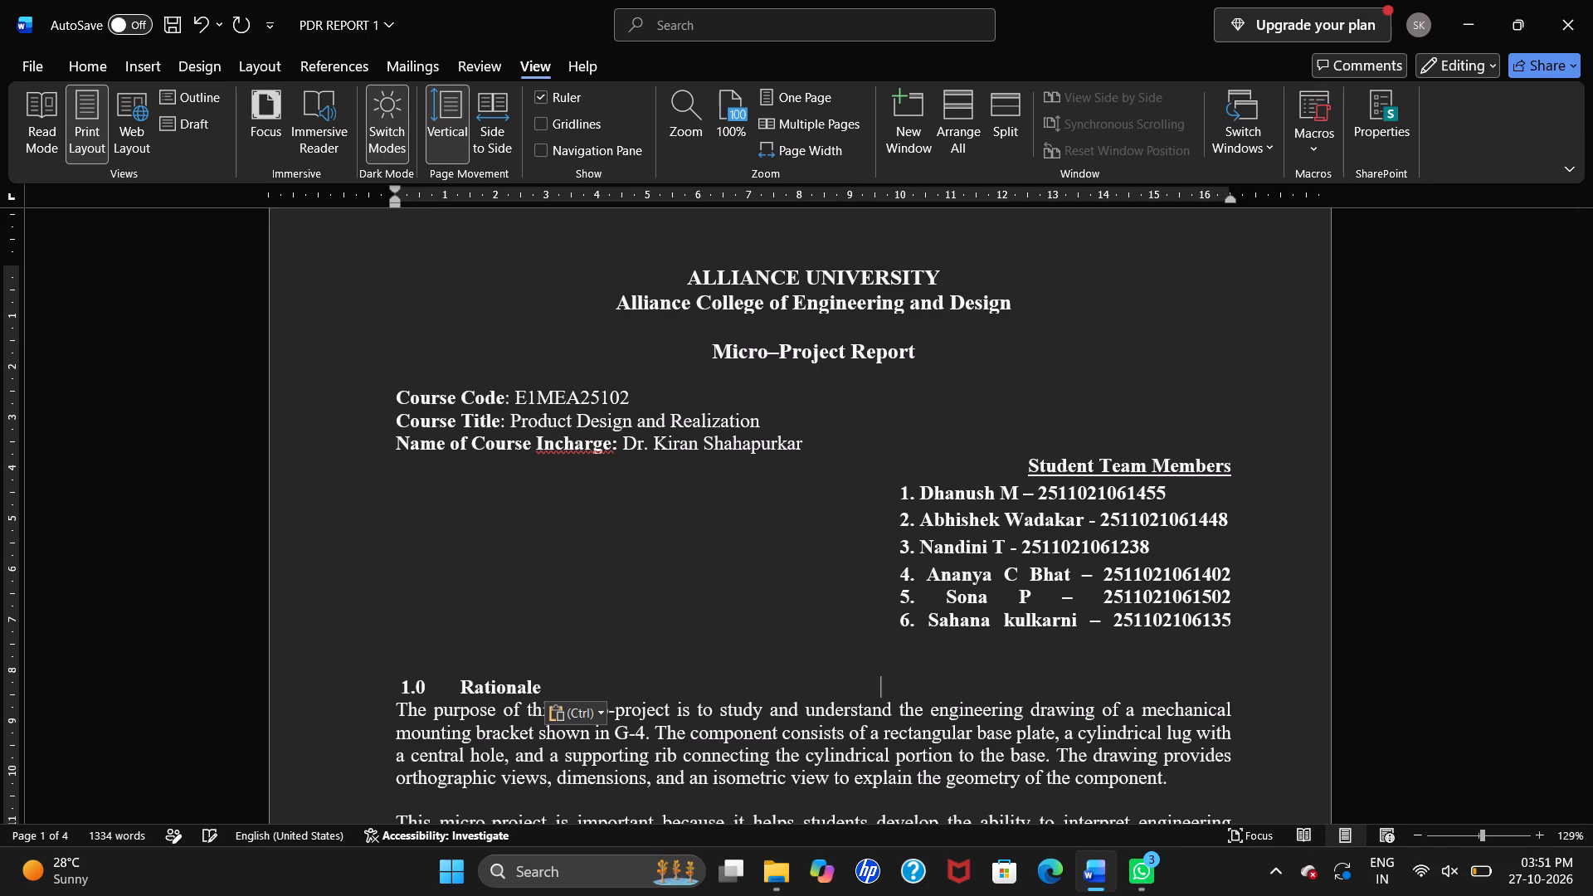
Remove the leading space before "1.0" so the Rationale heading starts at the margin, undoing any extra deletion.
key("Left")
key("Left")
key("Left")
key("Left")
key("Left")
key("Left")
key("Left")
key("Left")
key("Left")
key("Left")
key("Left")
key("Left")
key("Left")
key("Left")
key("Left")
key("Left")
key("Left")
key("Left")
key("Left")
key("Left")
key("Left")
key("Left")
key("Down")
key("Left")
key("Left")
key("Left")
key("Left")
key("Left")
key("Left")
key("Left")
key("Left")
key("Left")
key("Left")
key("Left")
key("Left")
key("Left")
key("Left")
key("Left")
key("Left")
key("Left")
key("Left")
key("Left")
key("Left")
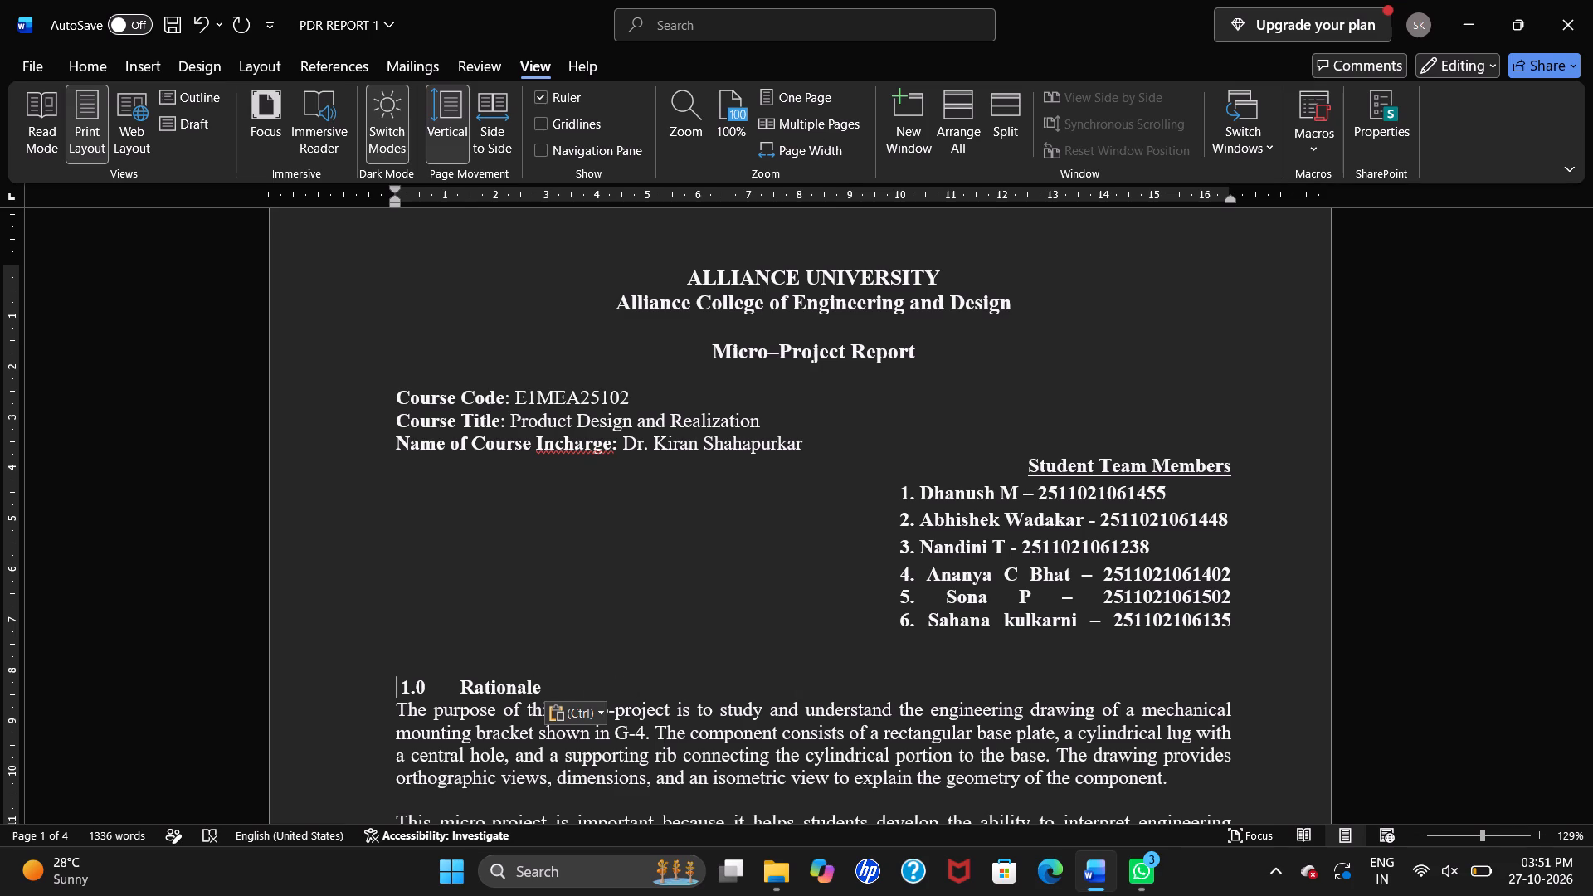
key("Right")
key("BackSpace")
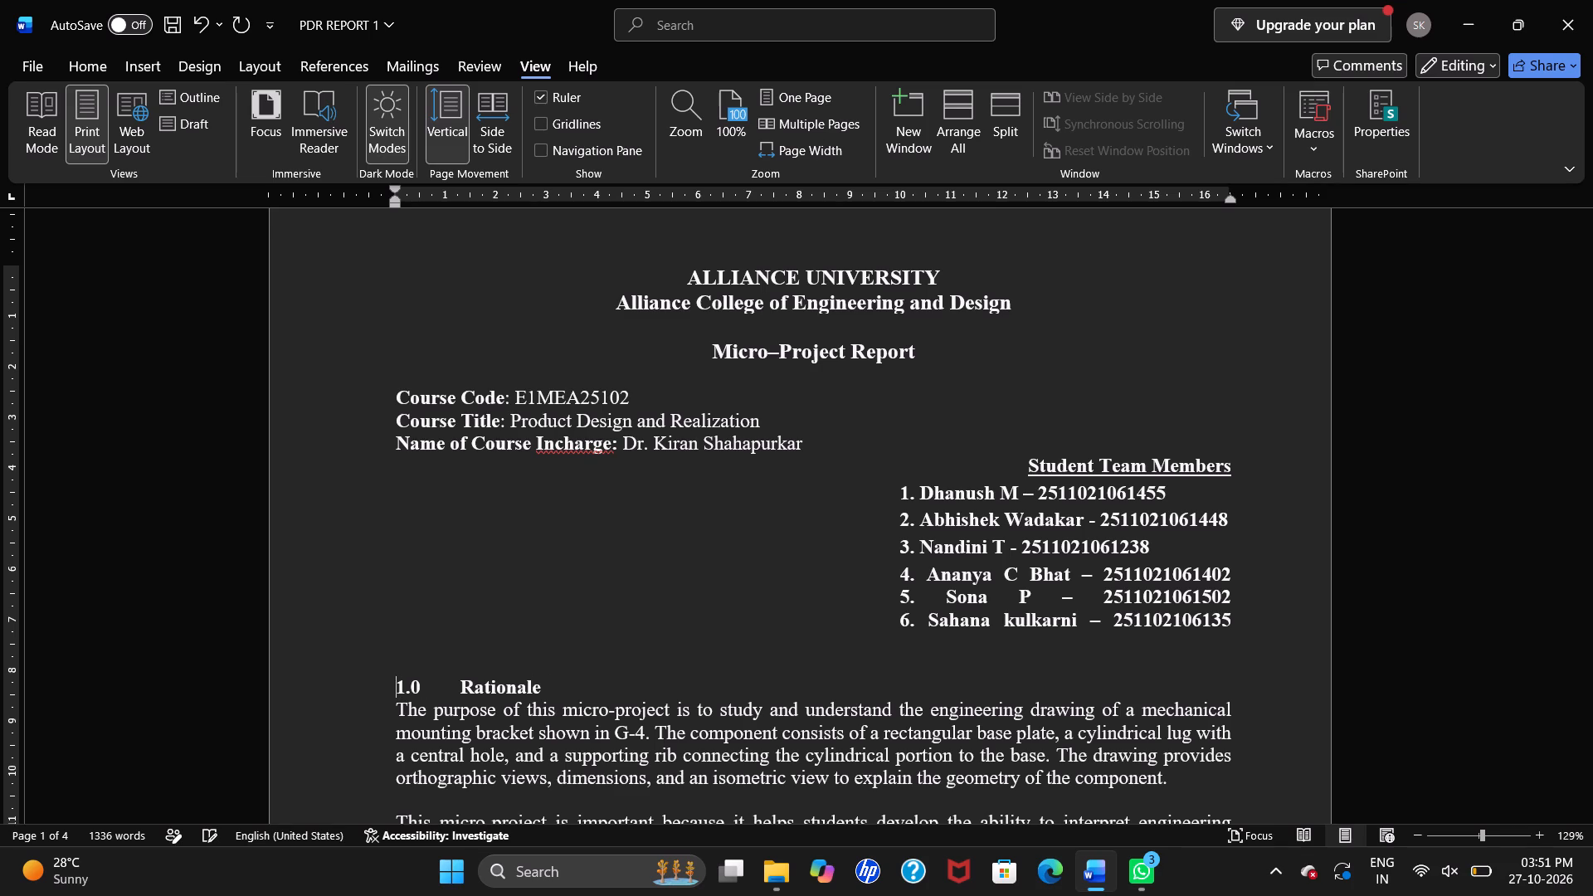
key("BackSpace")
key("ctrl+z")
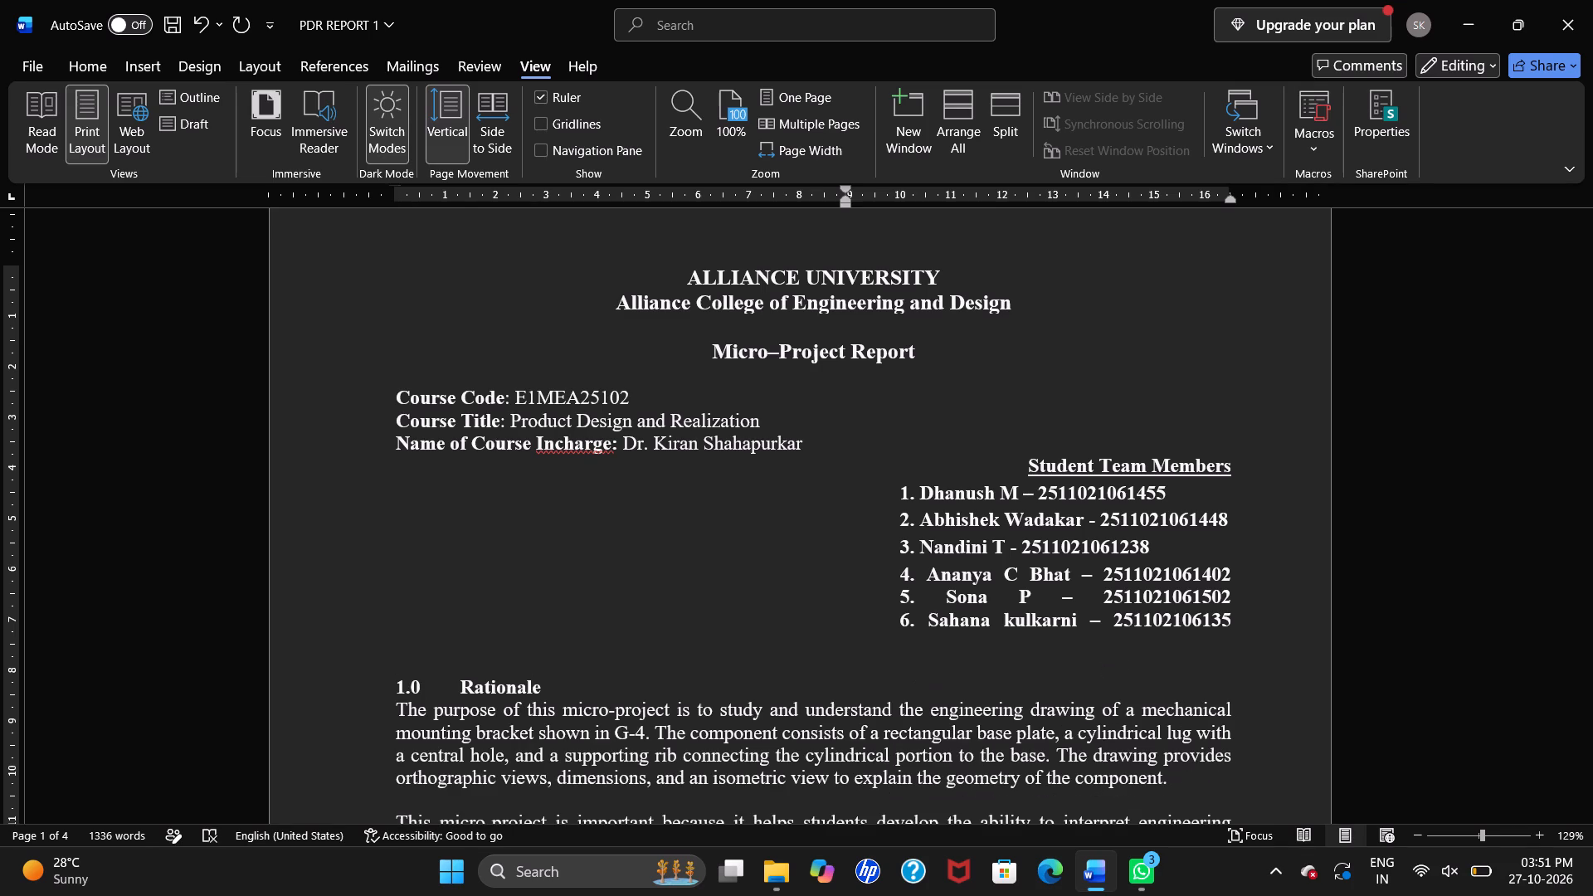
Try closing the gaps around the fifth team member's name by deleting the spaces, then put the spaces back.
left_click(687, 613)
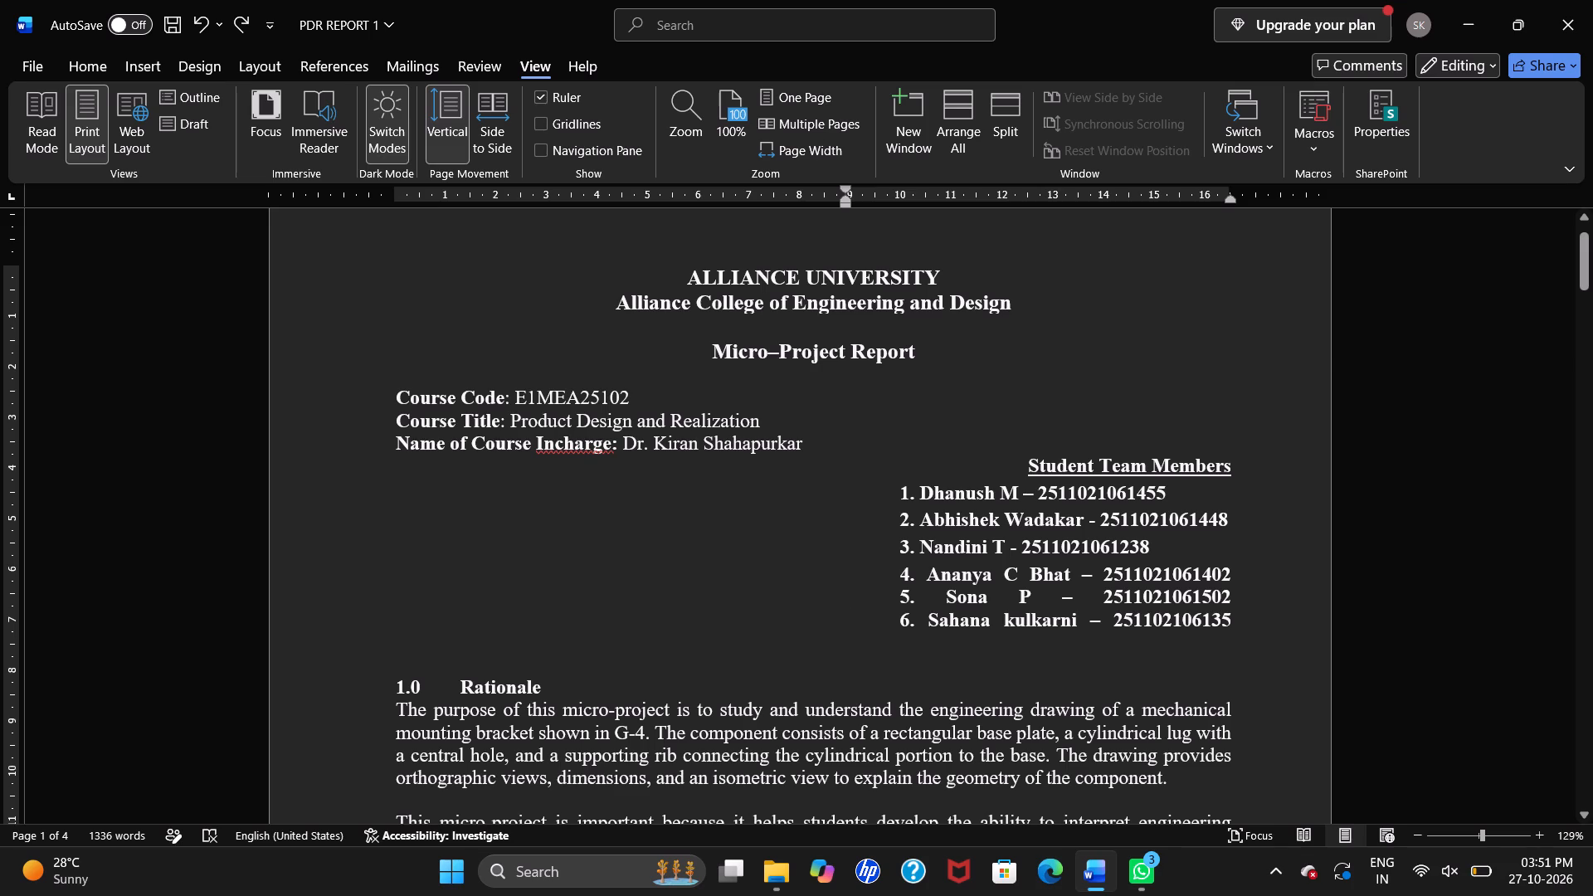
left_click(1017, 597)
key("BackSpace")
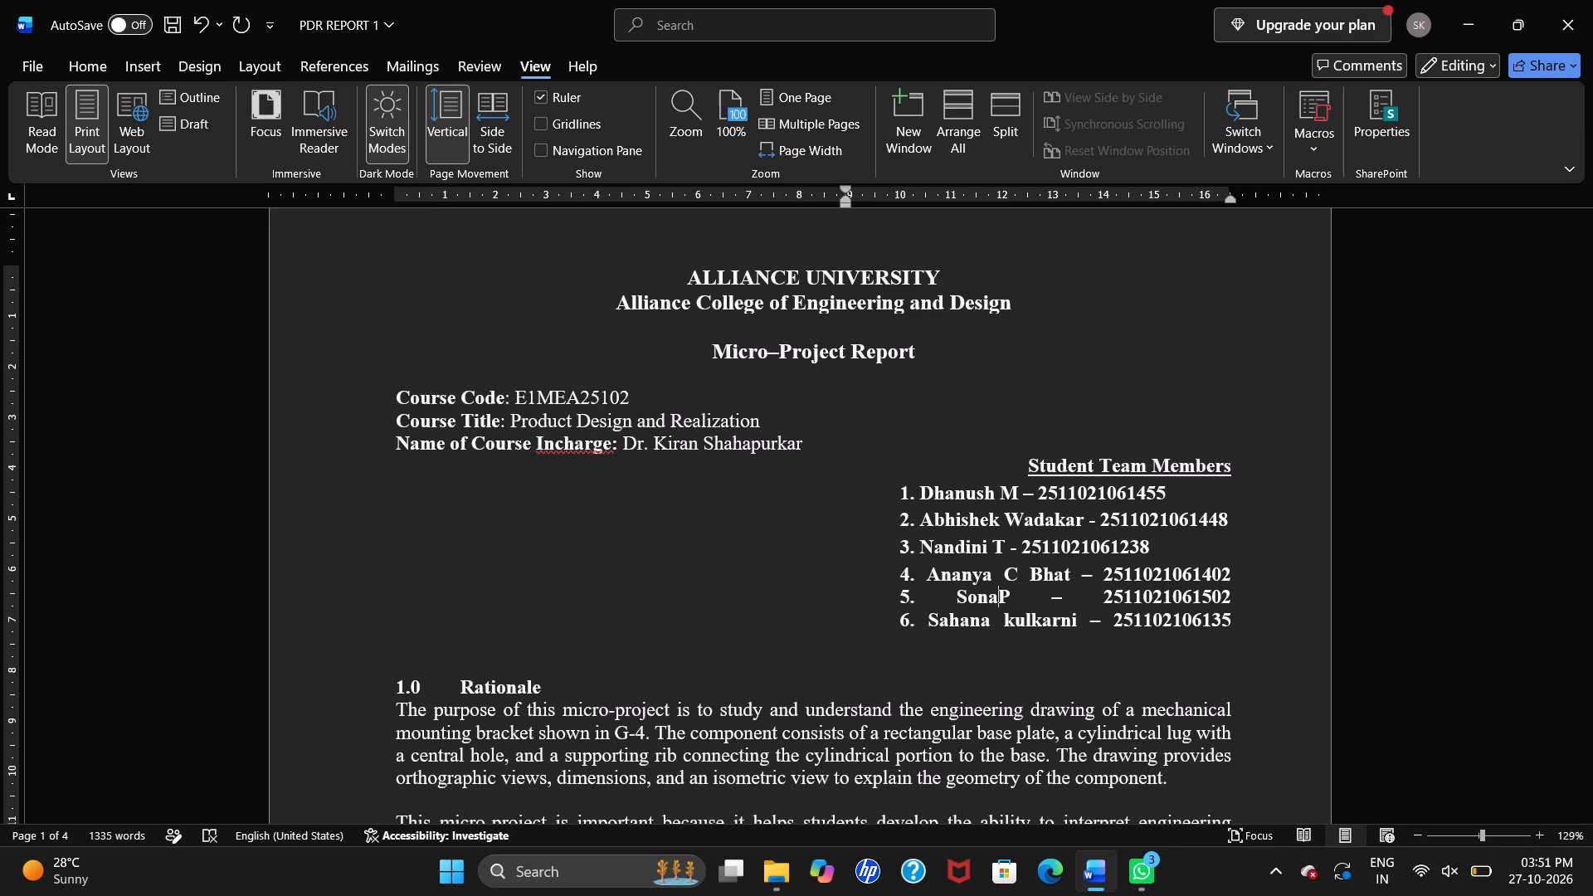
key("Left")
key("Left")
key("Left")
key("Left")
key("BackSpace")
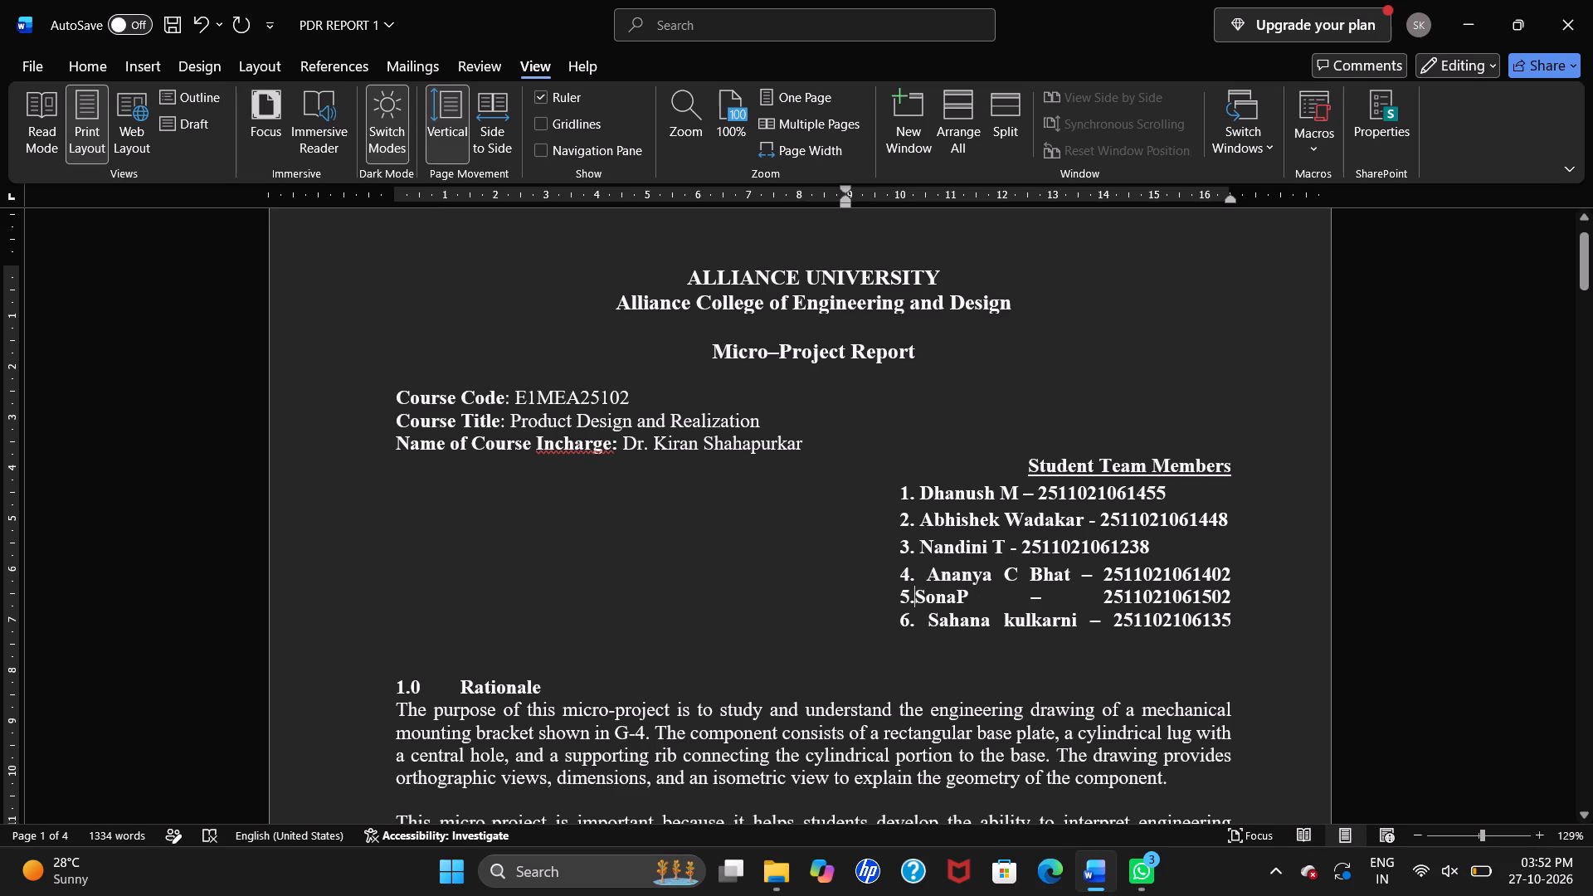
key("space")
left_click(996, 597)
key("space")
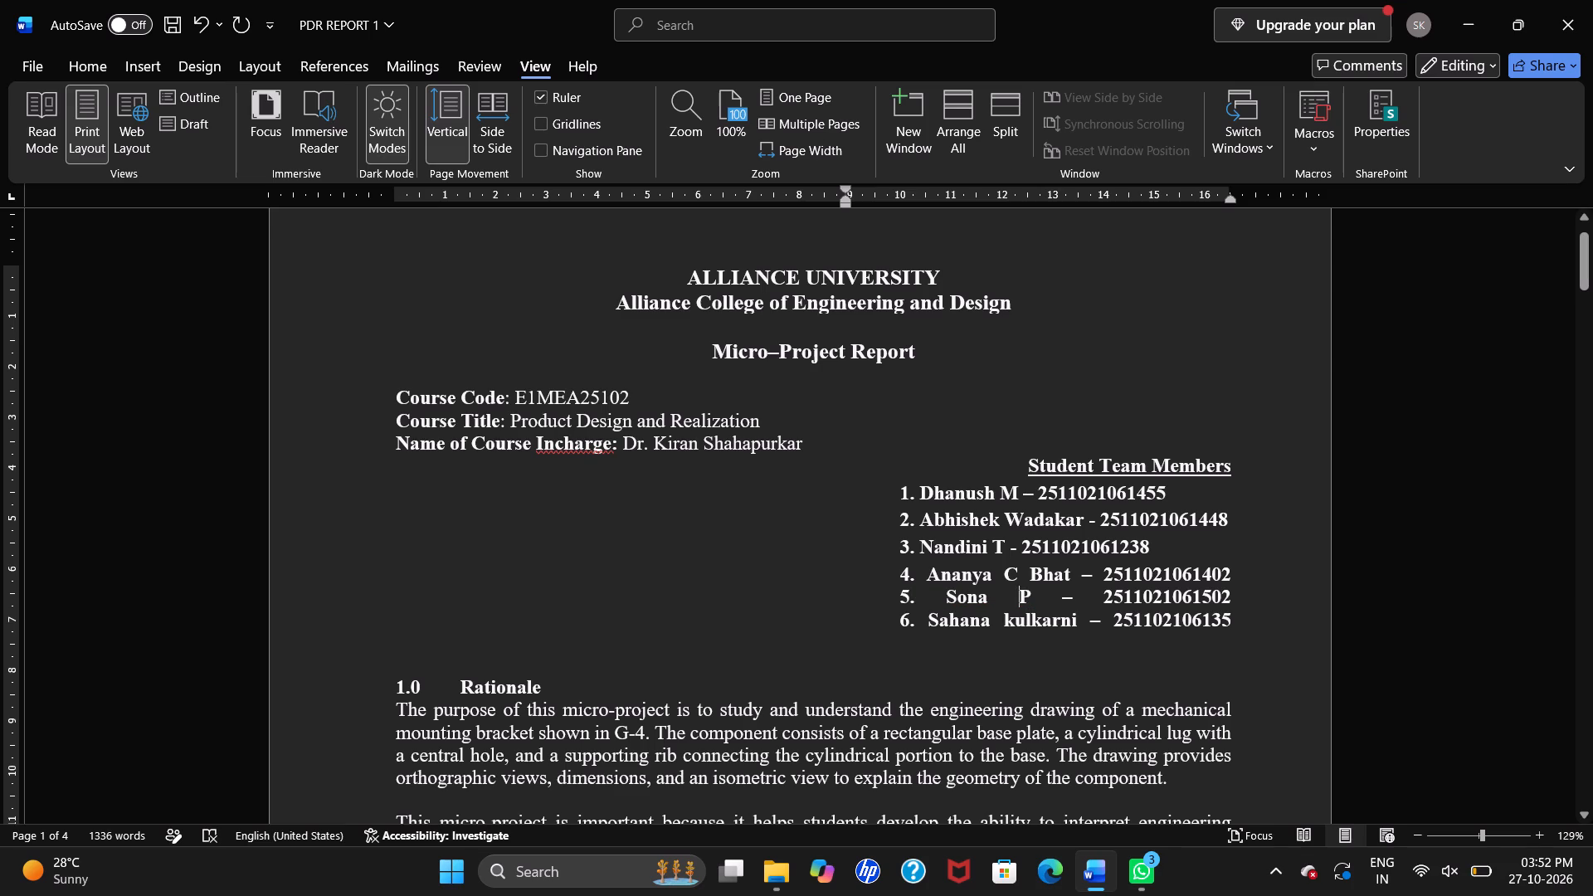
Move the initial "P" in the fifth entry ahead of the first name and delete it from after the name.
left_click(715, 637)
left_click(948, 592)
left_click(948, 592)
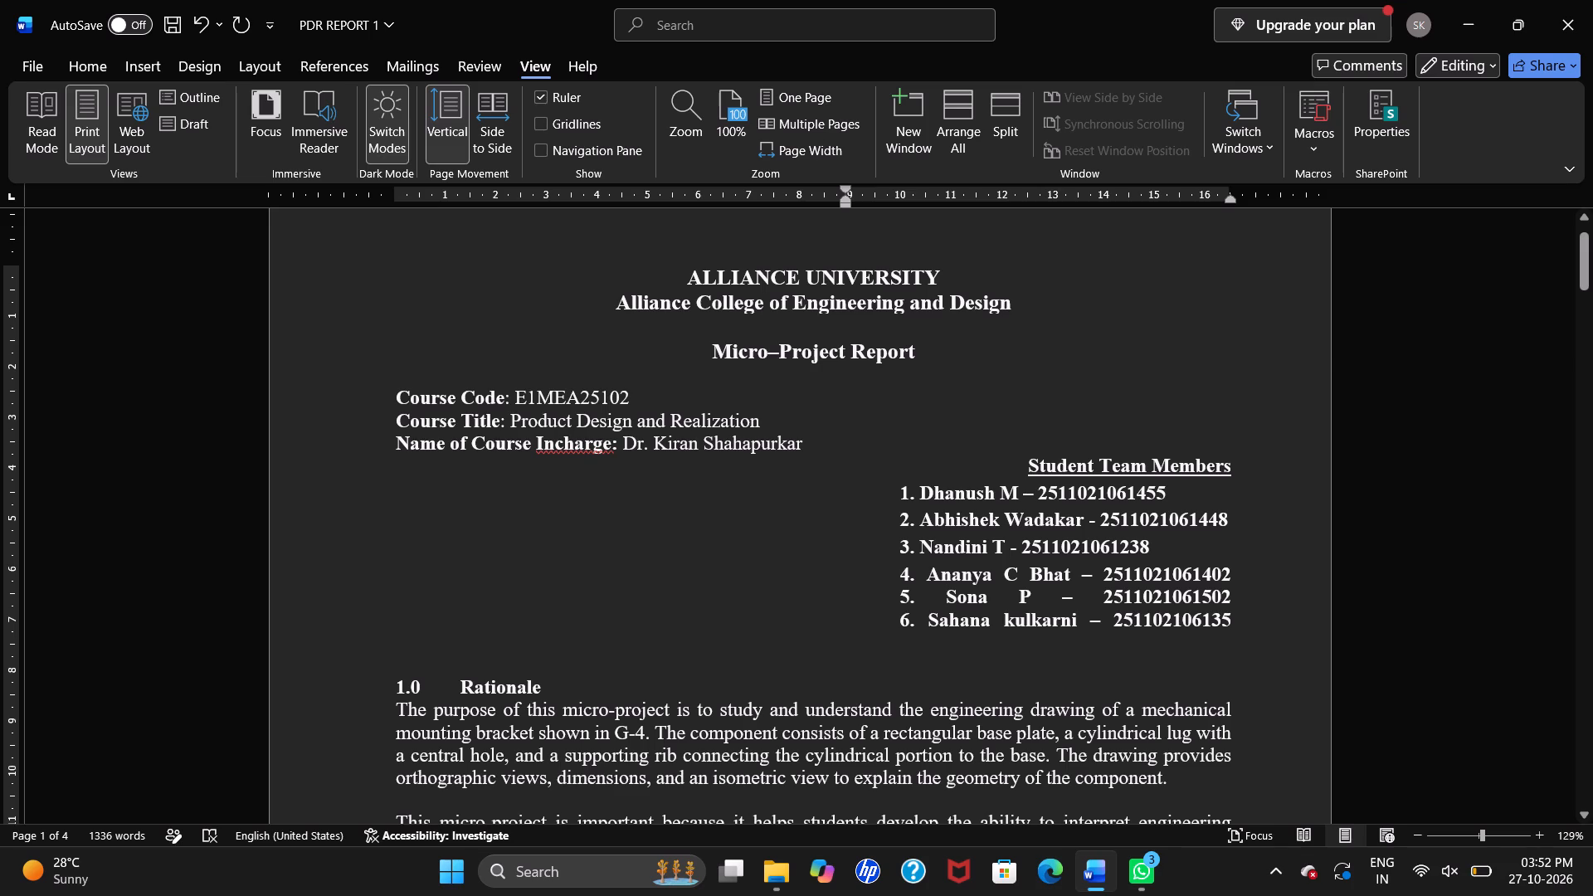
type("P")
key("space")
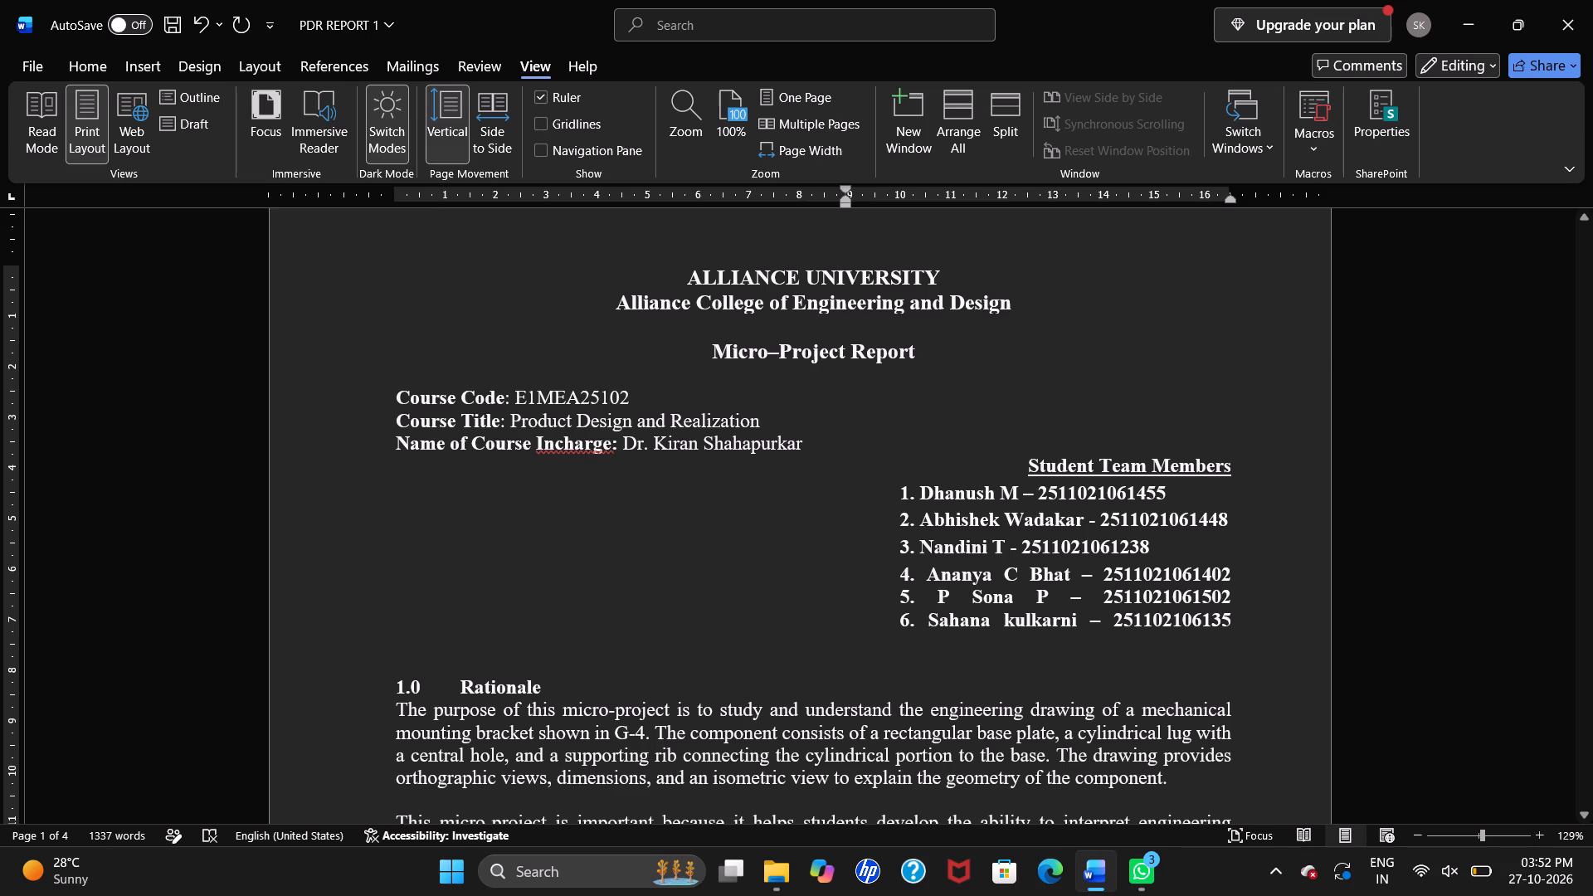
left_click(935, 600)
left_click(1055, 592)
key("BackSpace")
left_click(938, 596)
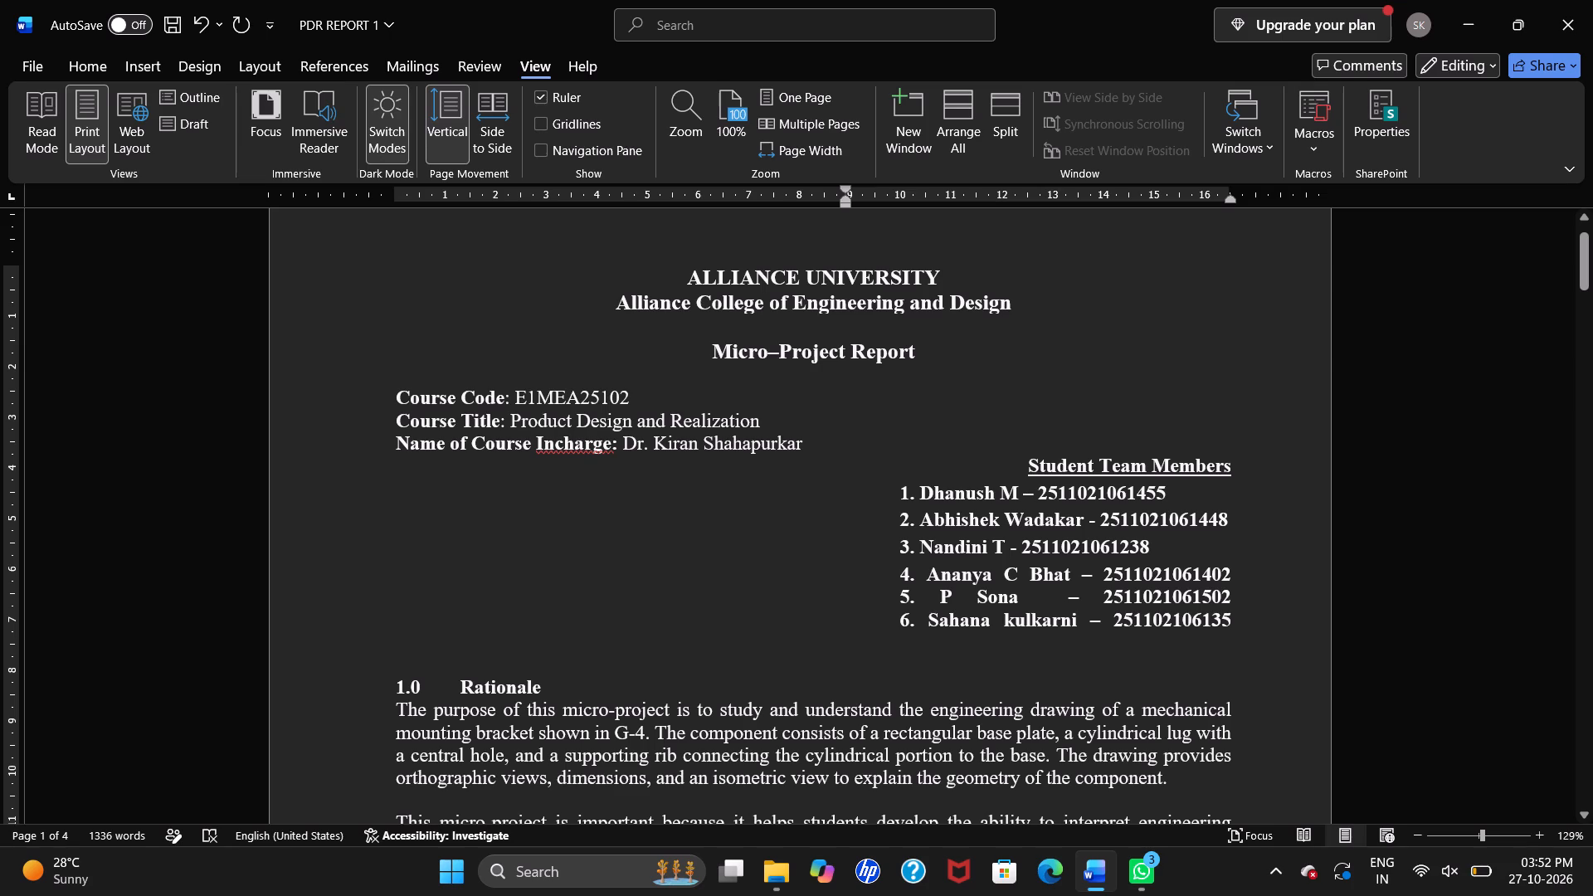
left_click(851, 228)
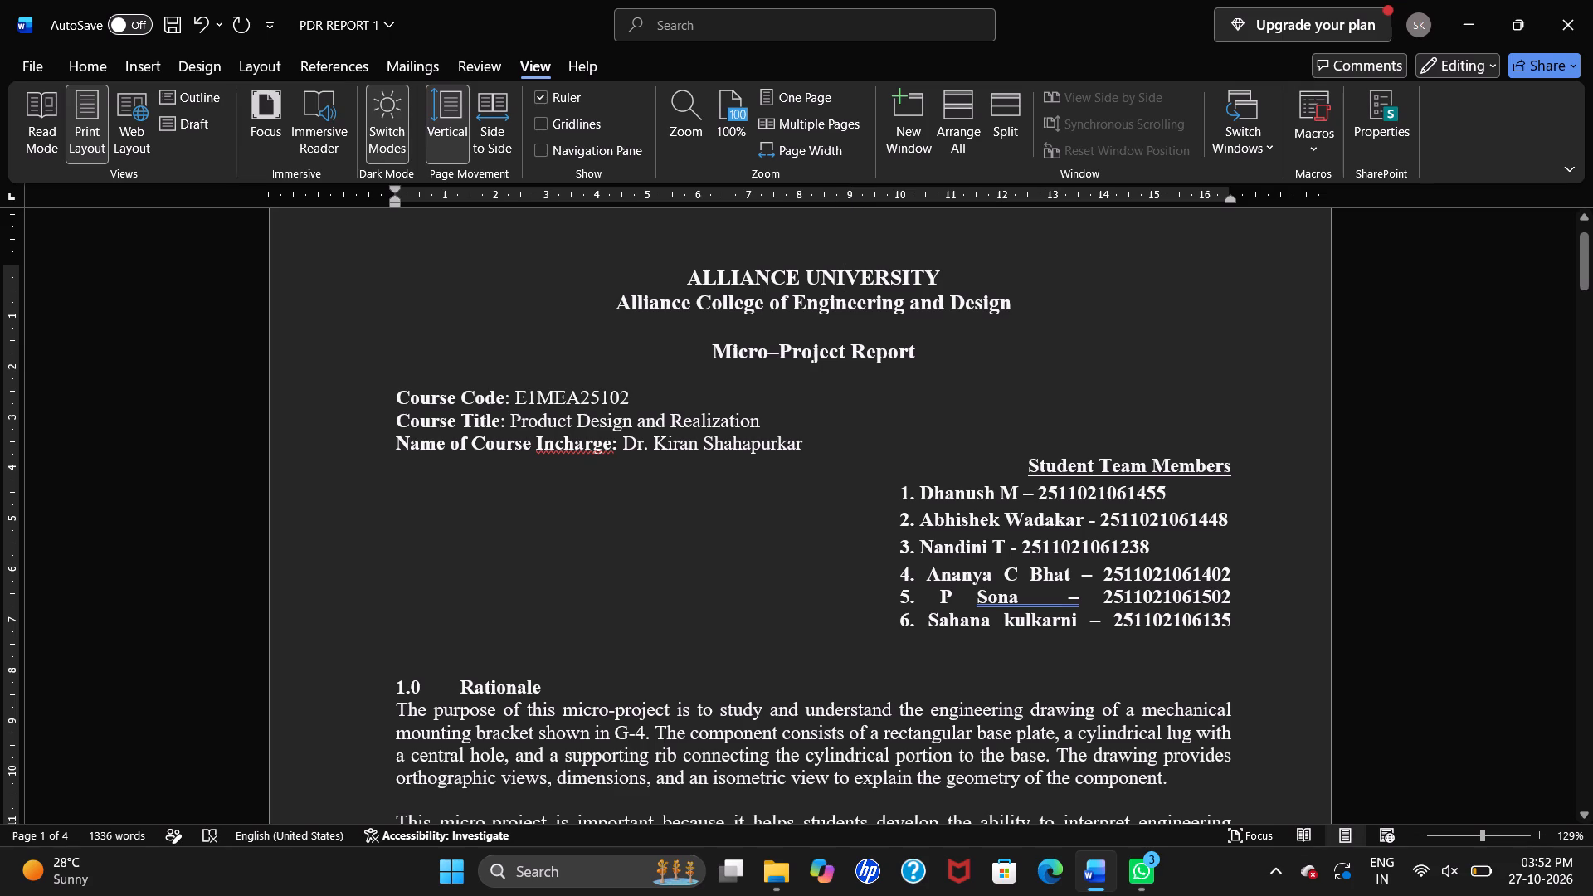
left_click(934, 598)
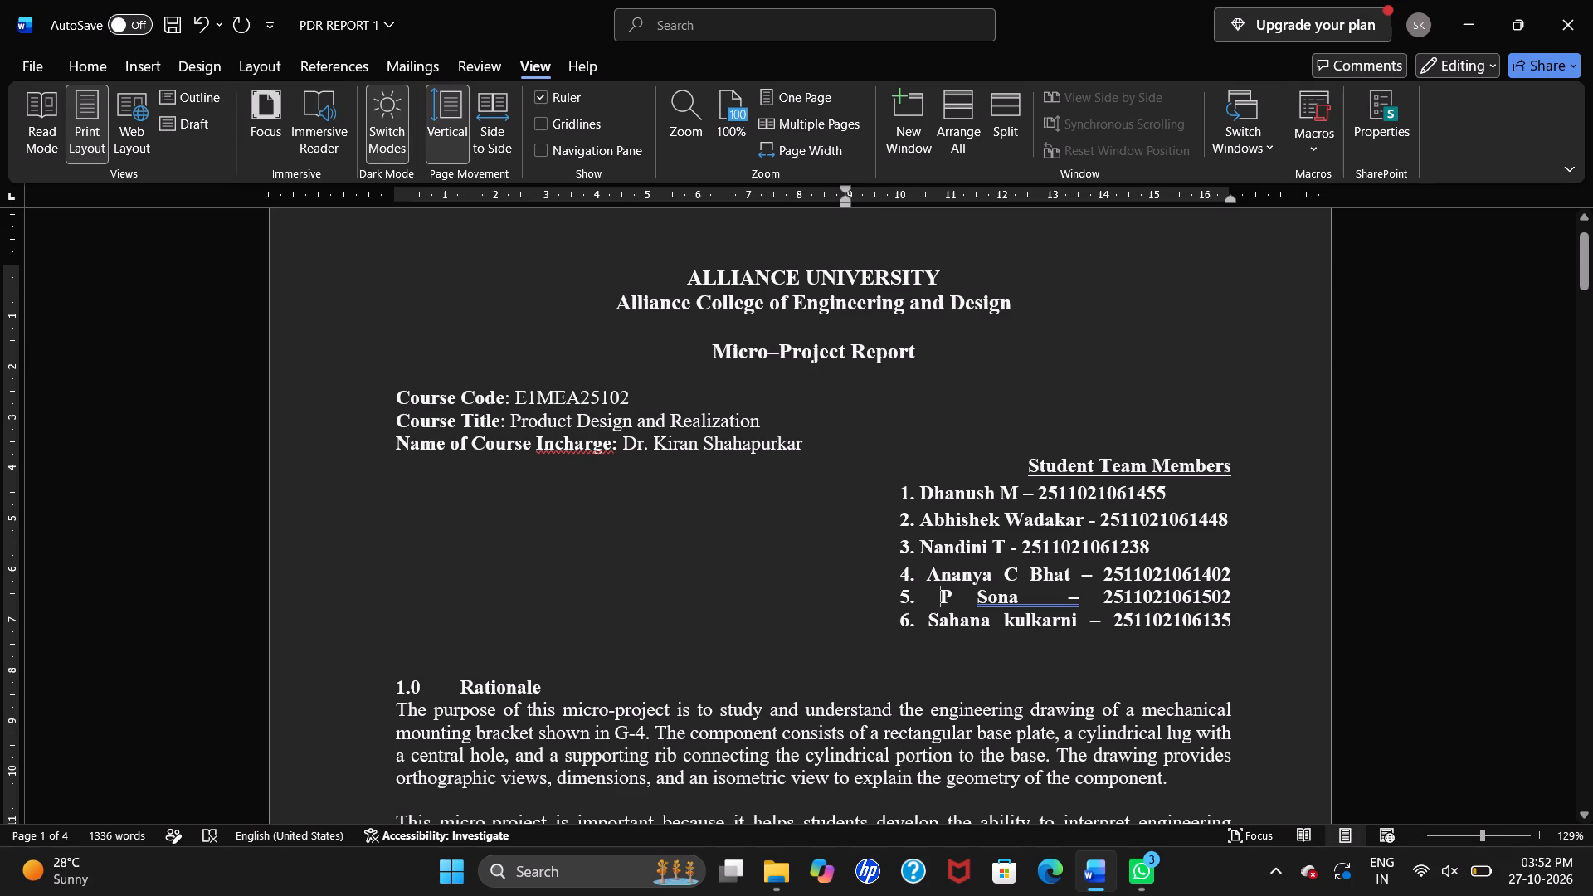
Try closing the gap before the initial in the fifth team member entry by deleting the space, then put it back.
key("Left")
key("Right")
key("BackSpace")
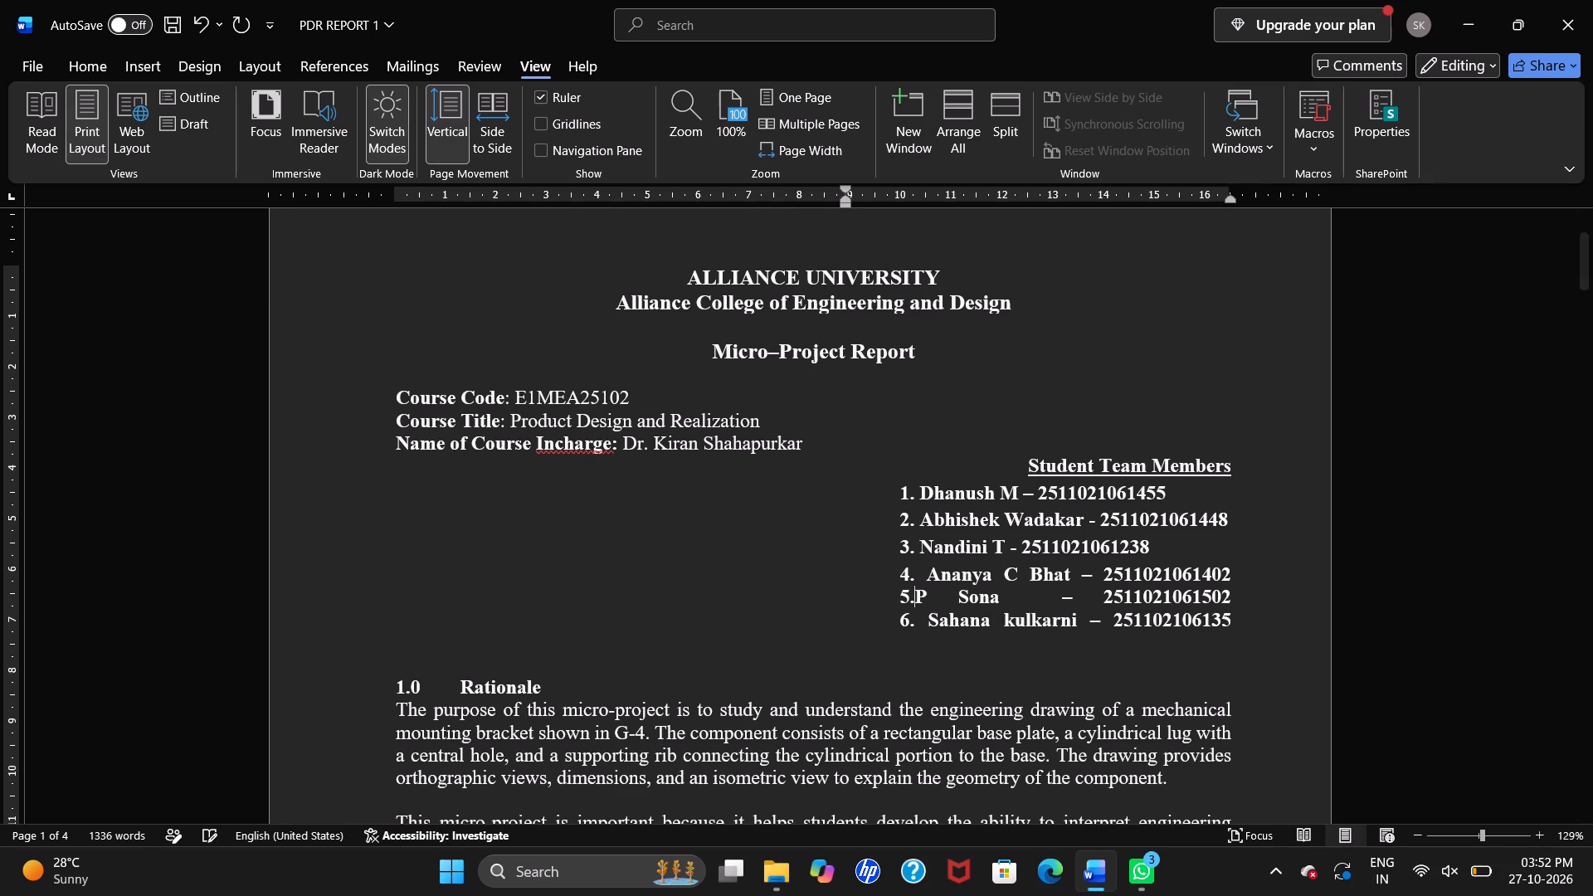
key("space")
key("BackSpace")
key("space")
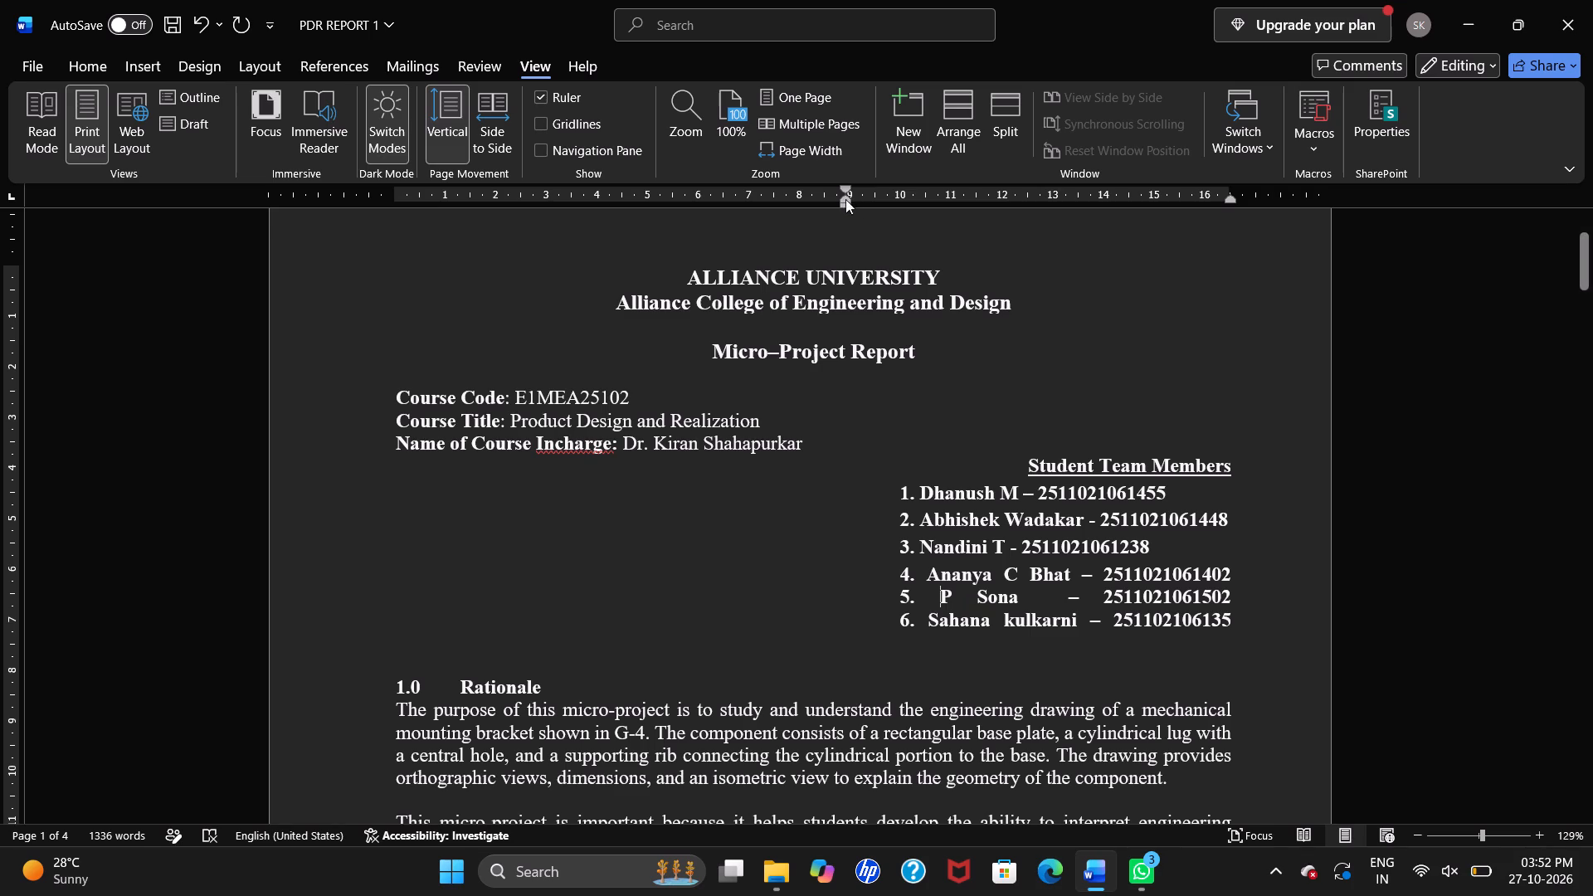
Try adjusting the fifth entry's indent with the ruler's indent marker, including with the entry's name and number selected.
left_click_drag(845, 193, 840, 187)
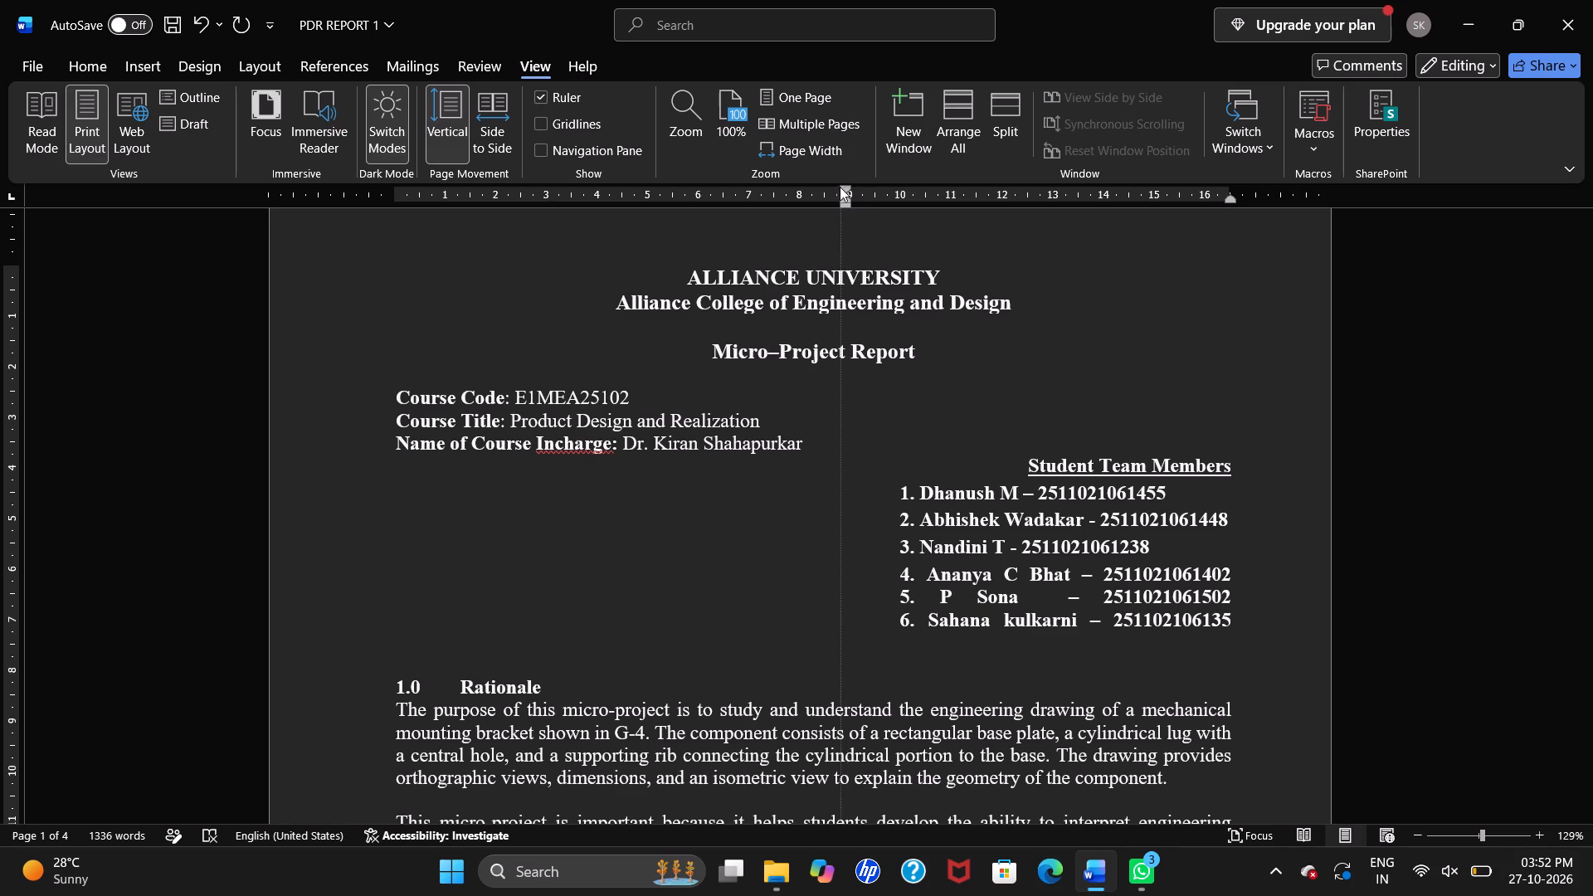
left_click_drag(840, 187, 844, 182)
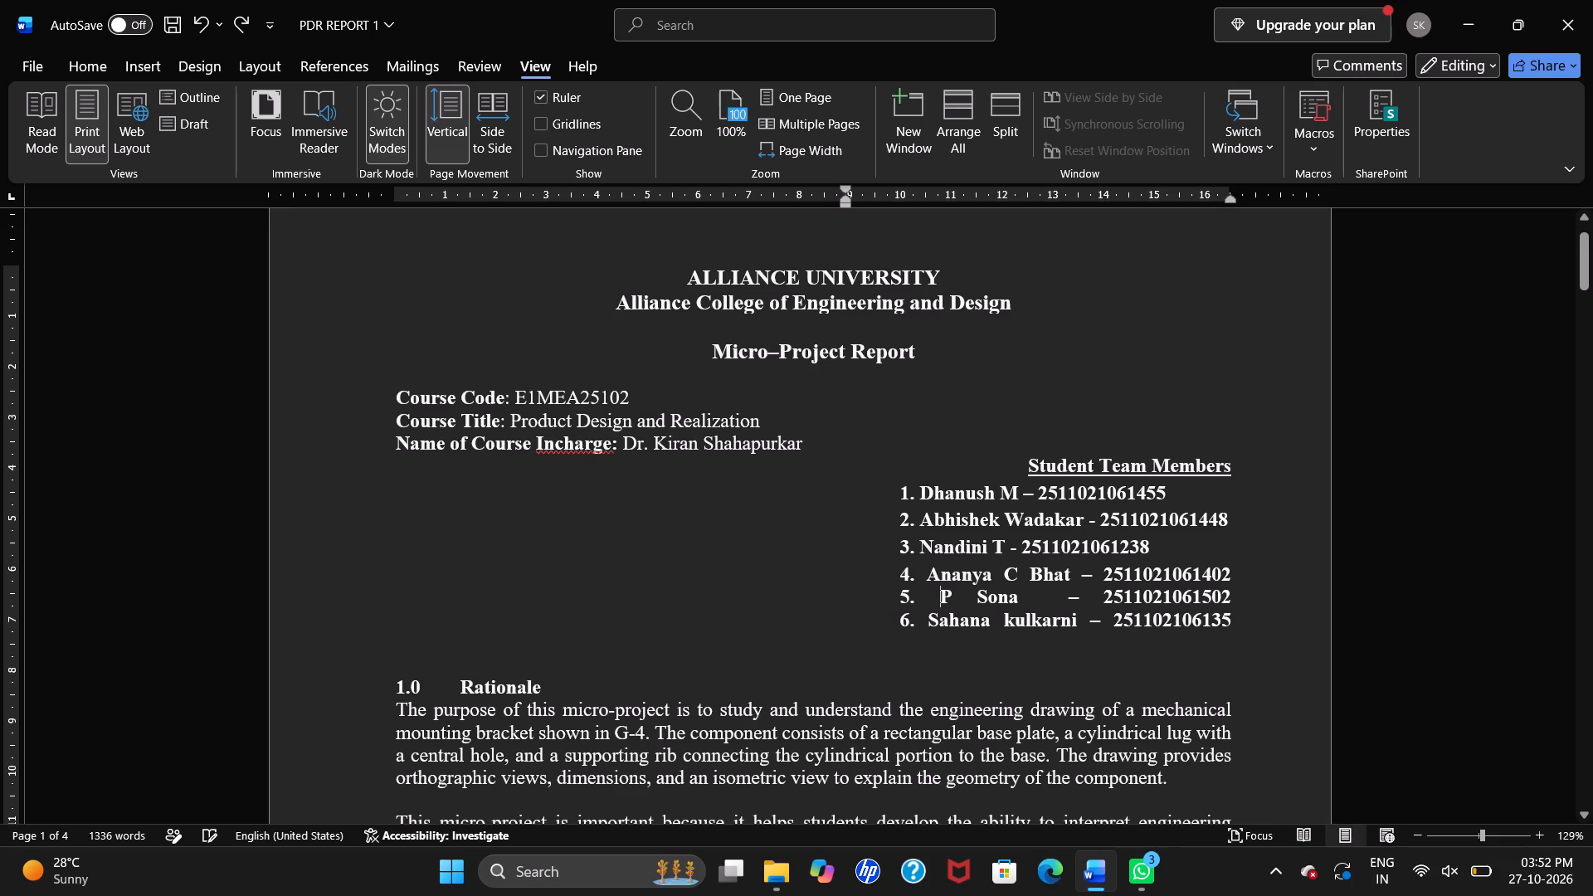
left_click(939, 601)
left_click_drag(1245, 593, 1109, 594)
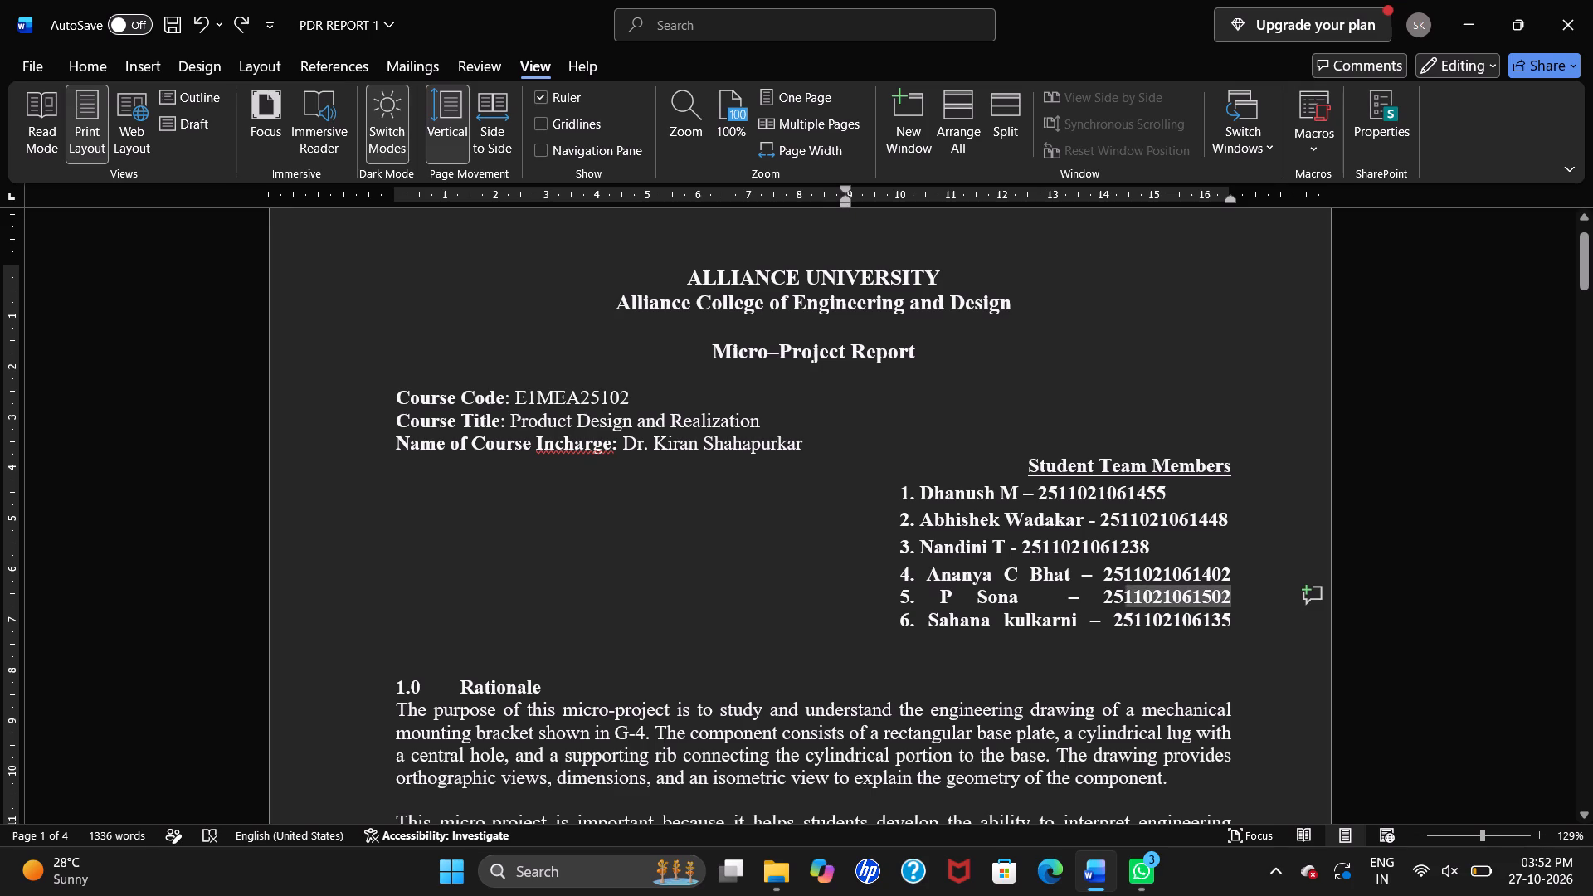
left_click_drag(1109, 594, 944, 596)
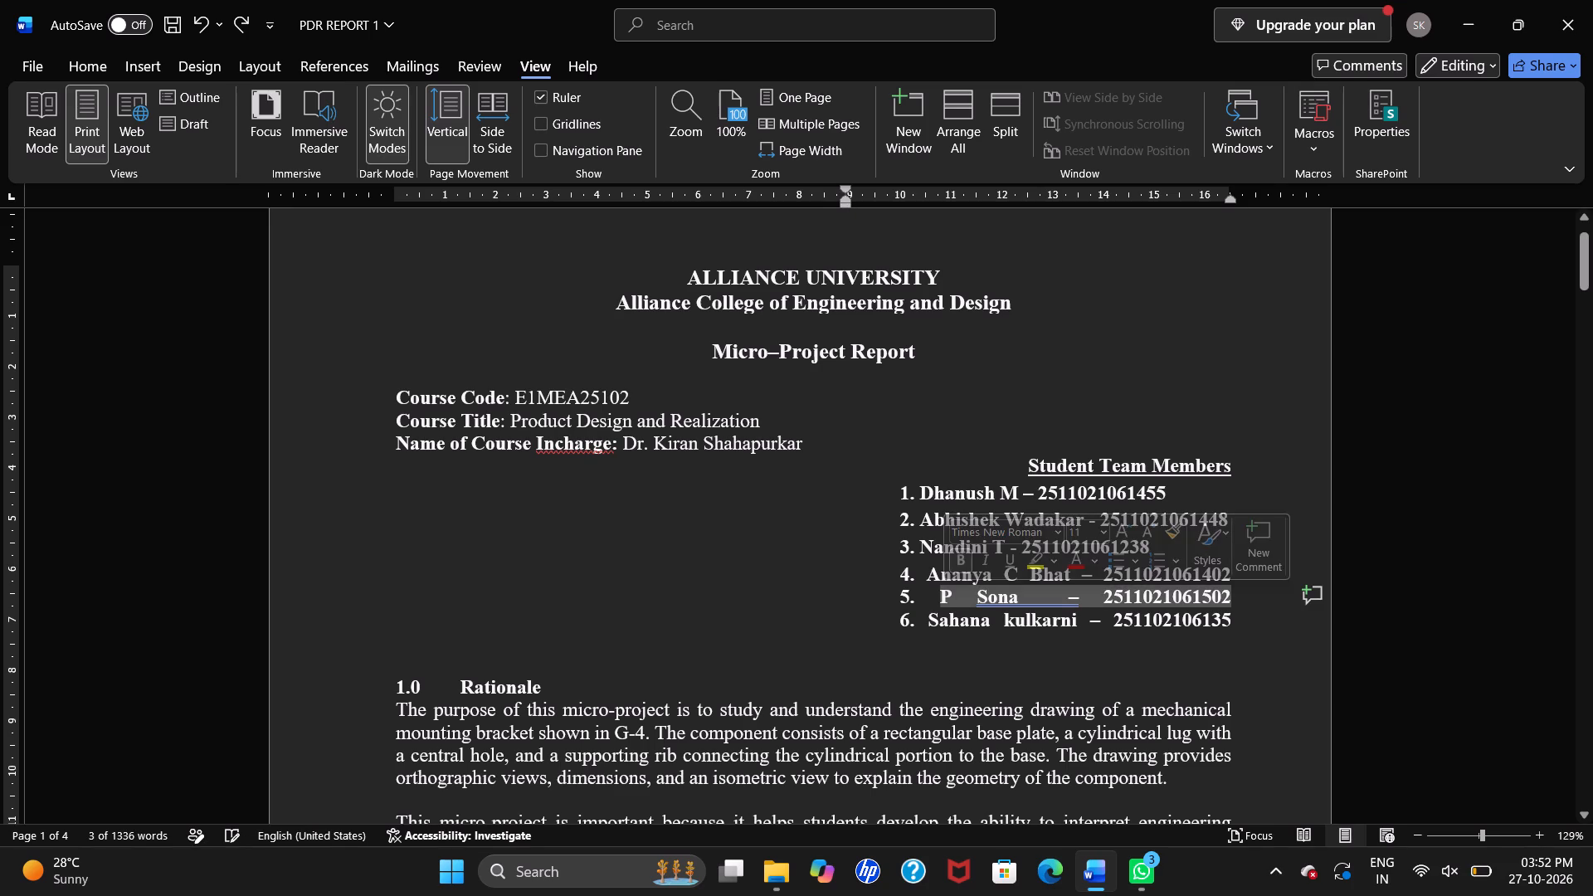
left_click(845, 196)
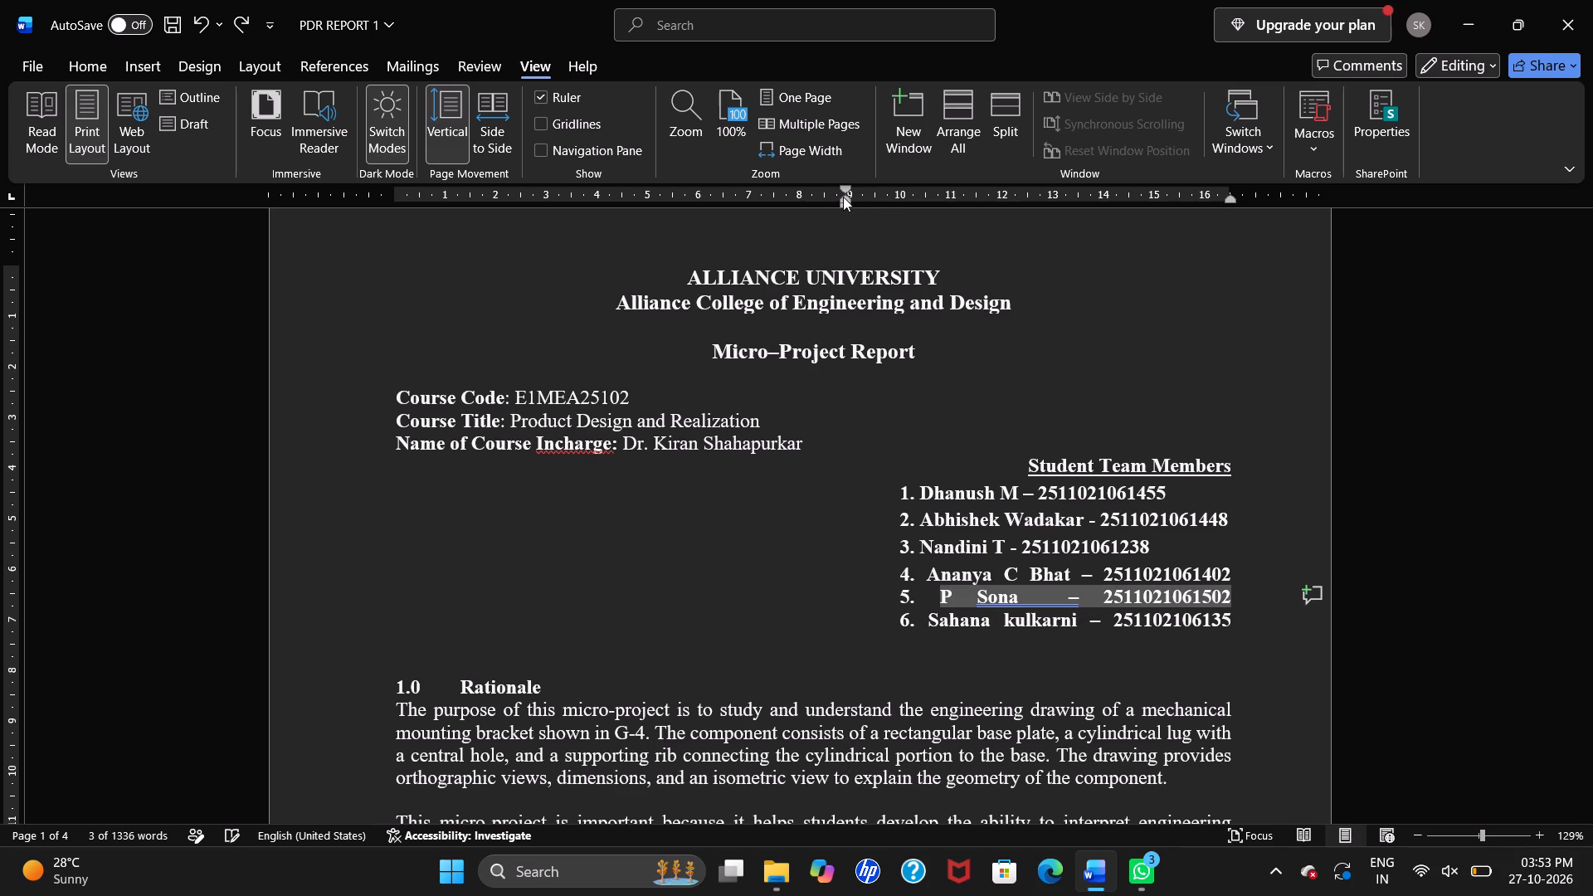
Delete the fourth, fifth and sixth entries from the Student Team Members list, keeping an empty line below the third.
left_click(1236, 599)
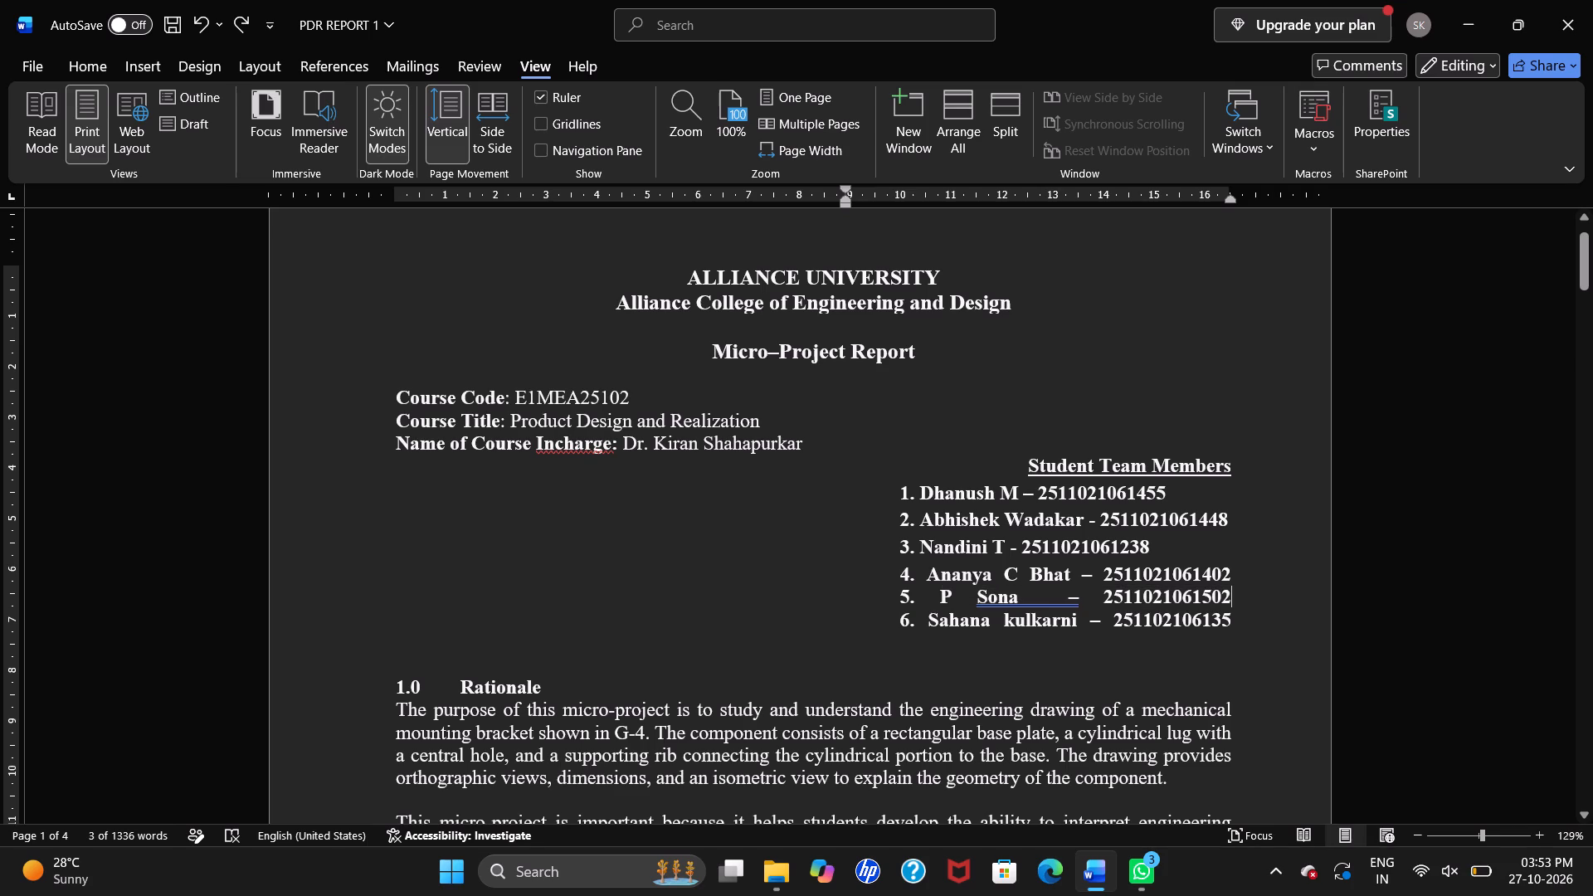
key("BackSpace")
key("BackSpace")
key("BackSpace")
key("BackSpace")
key("BackSpace")
key("BackSpace")
key("BackSpace")
key("BackSpace")
key("BackSpace")
key("BackSpace")
key("BackSpace")
key("BackSpace")
key("BackSpace")
key("BackSpace")
key("BackSpace")
key("BackSpace")
key("BackSpace")
key("BackSpace")
key("BackSpace")
key("BackSpace")
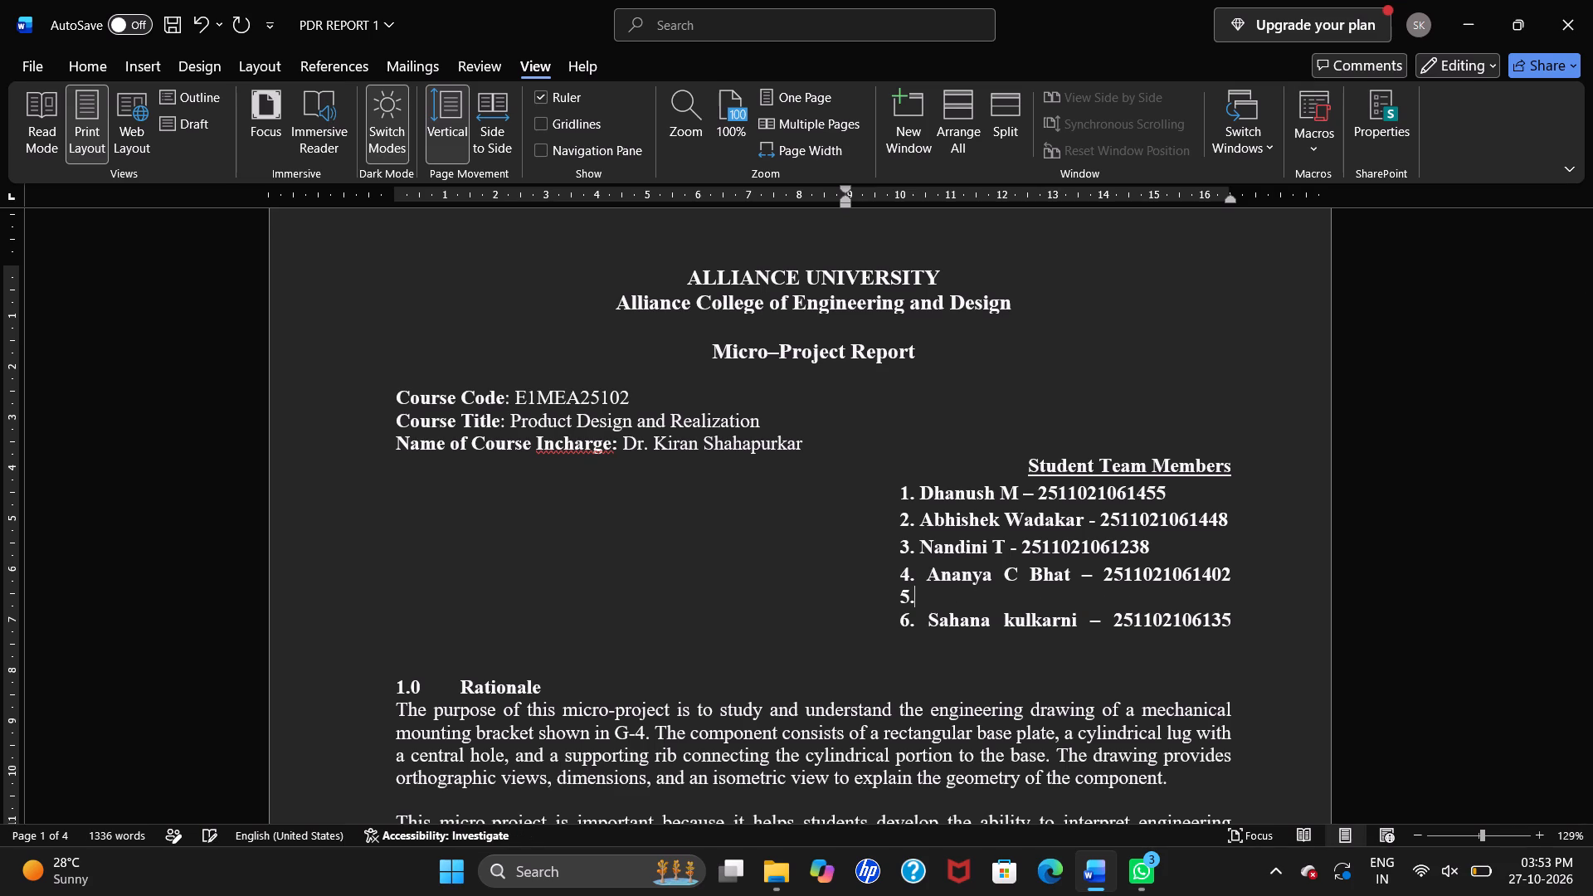
key("BackSpace")
left_click_drag(904, 574, 1221, 623)
key("BackSpace")
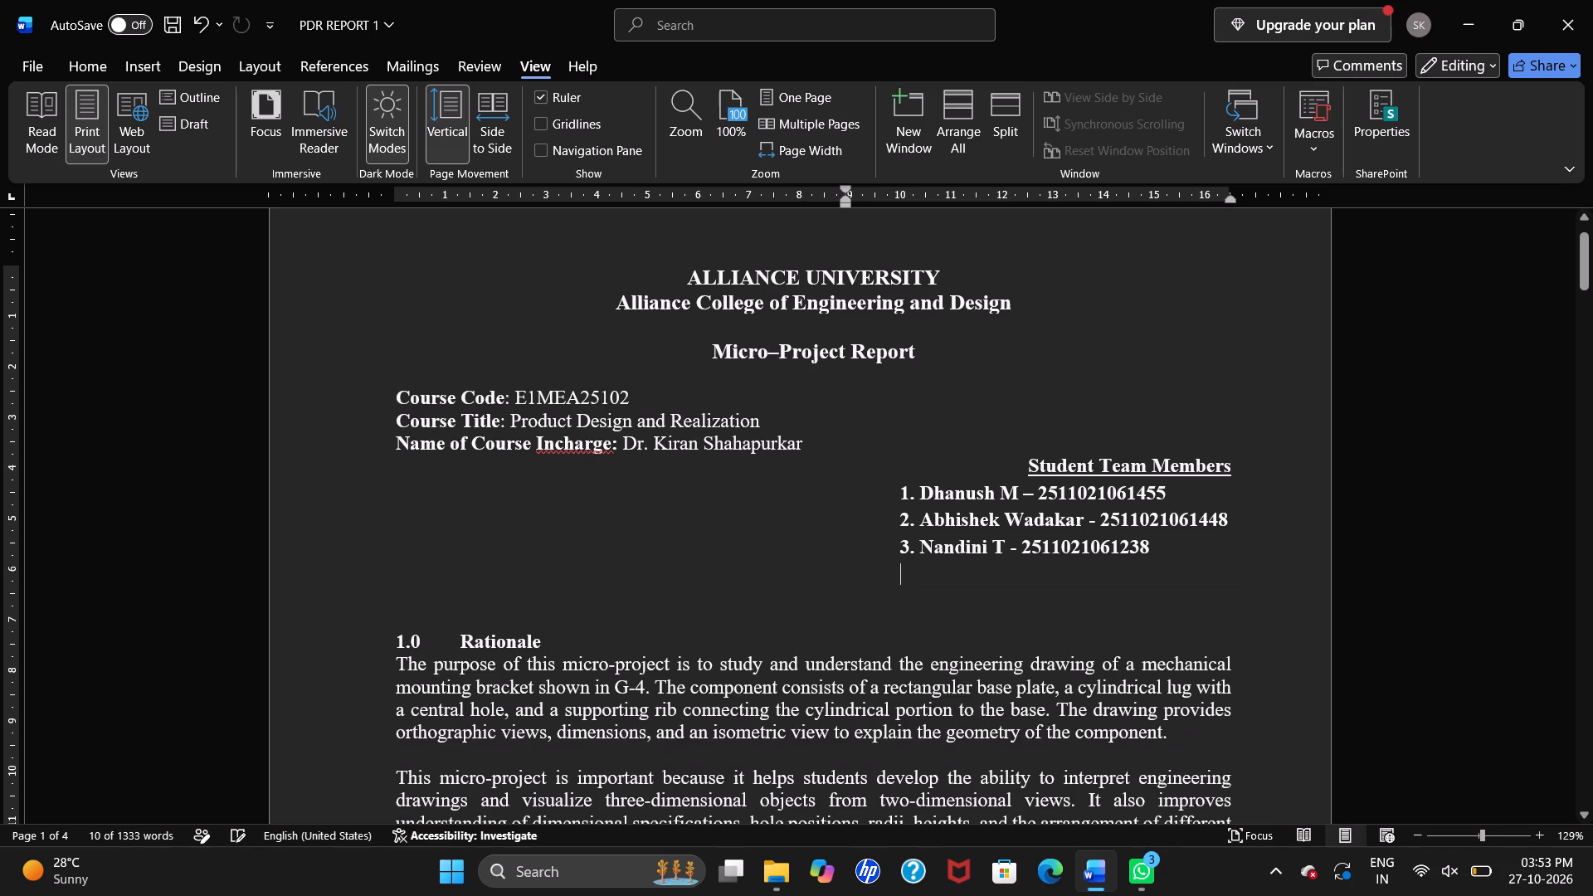
Retype the fourth team member entry as "4." followed by the member's name, a dash and the registration number.
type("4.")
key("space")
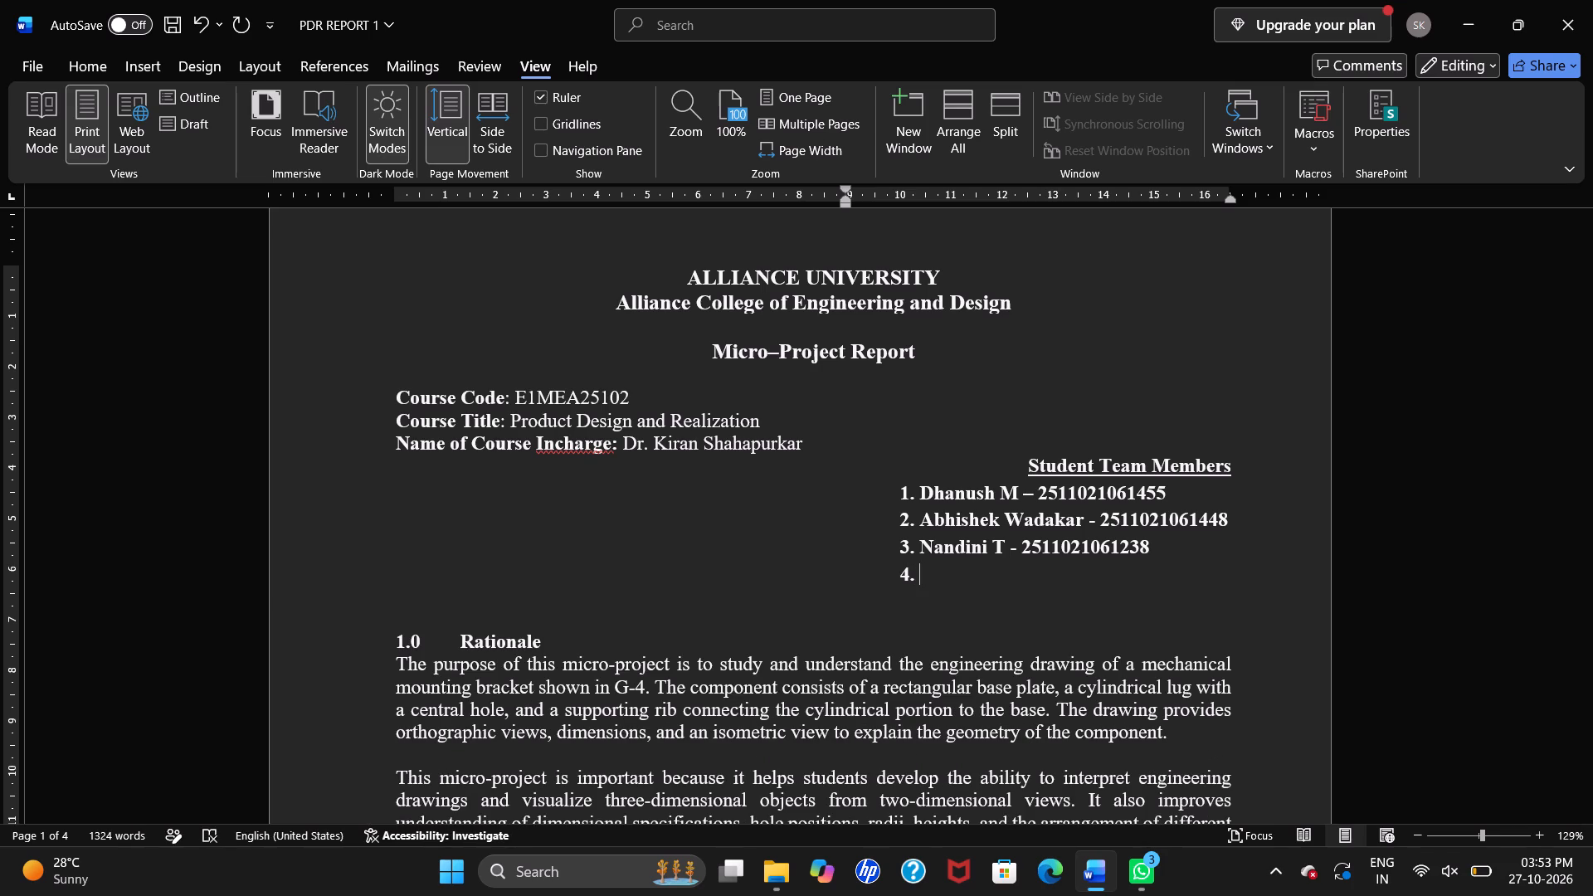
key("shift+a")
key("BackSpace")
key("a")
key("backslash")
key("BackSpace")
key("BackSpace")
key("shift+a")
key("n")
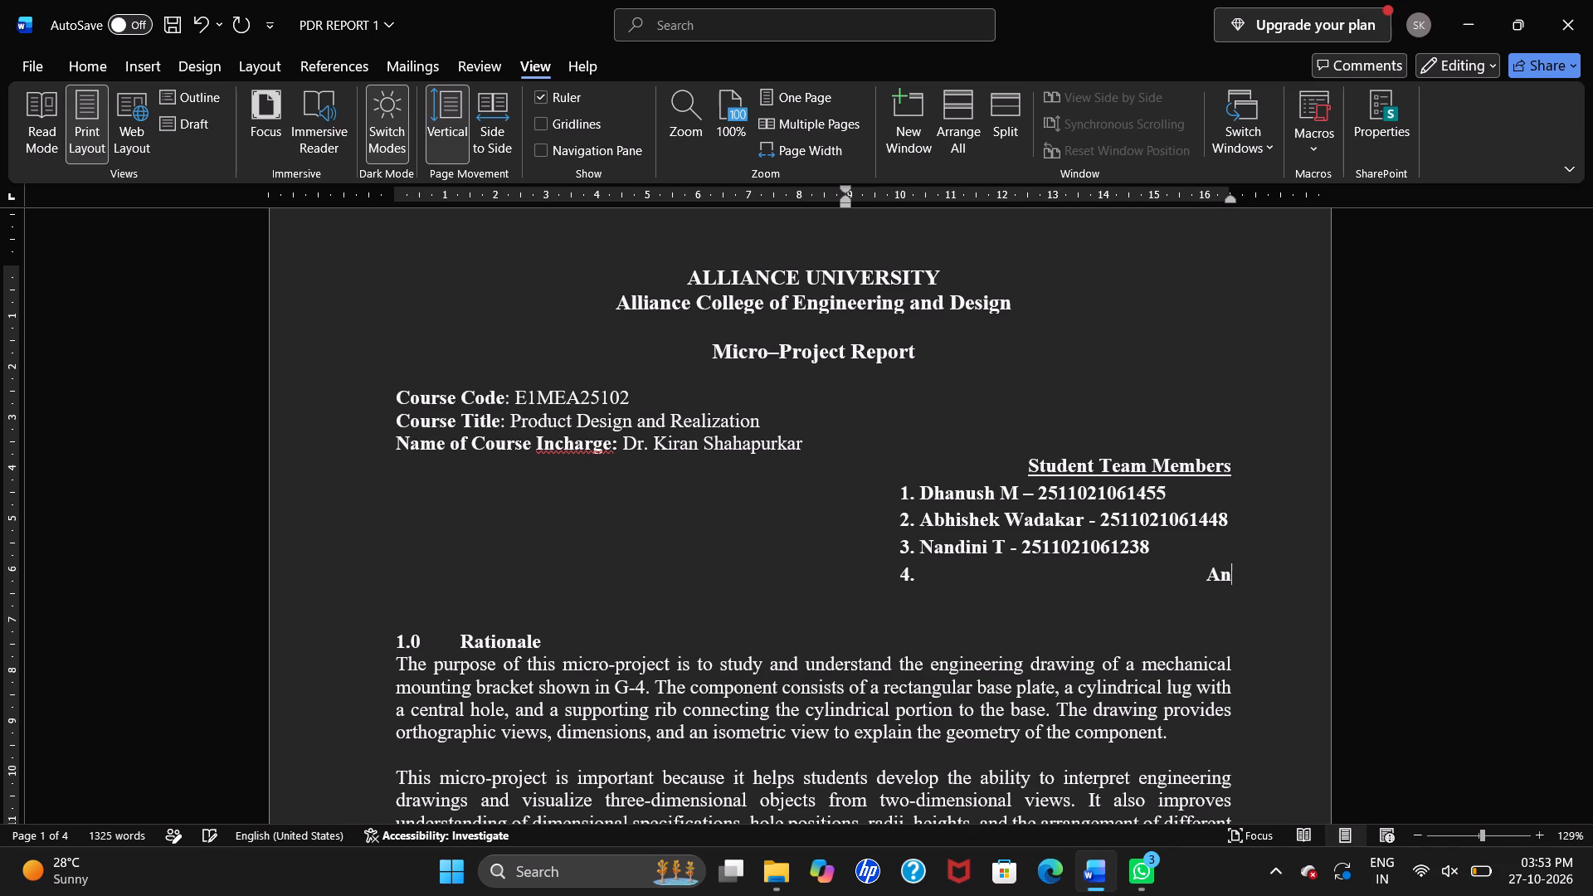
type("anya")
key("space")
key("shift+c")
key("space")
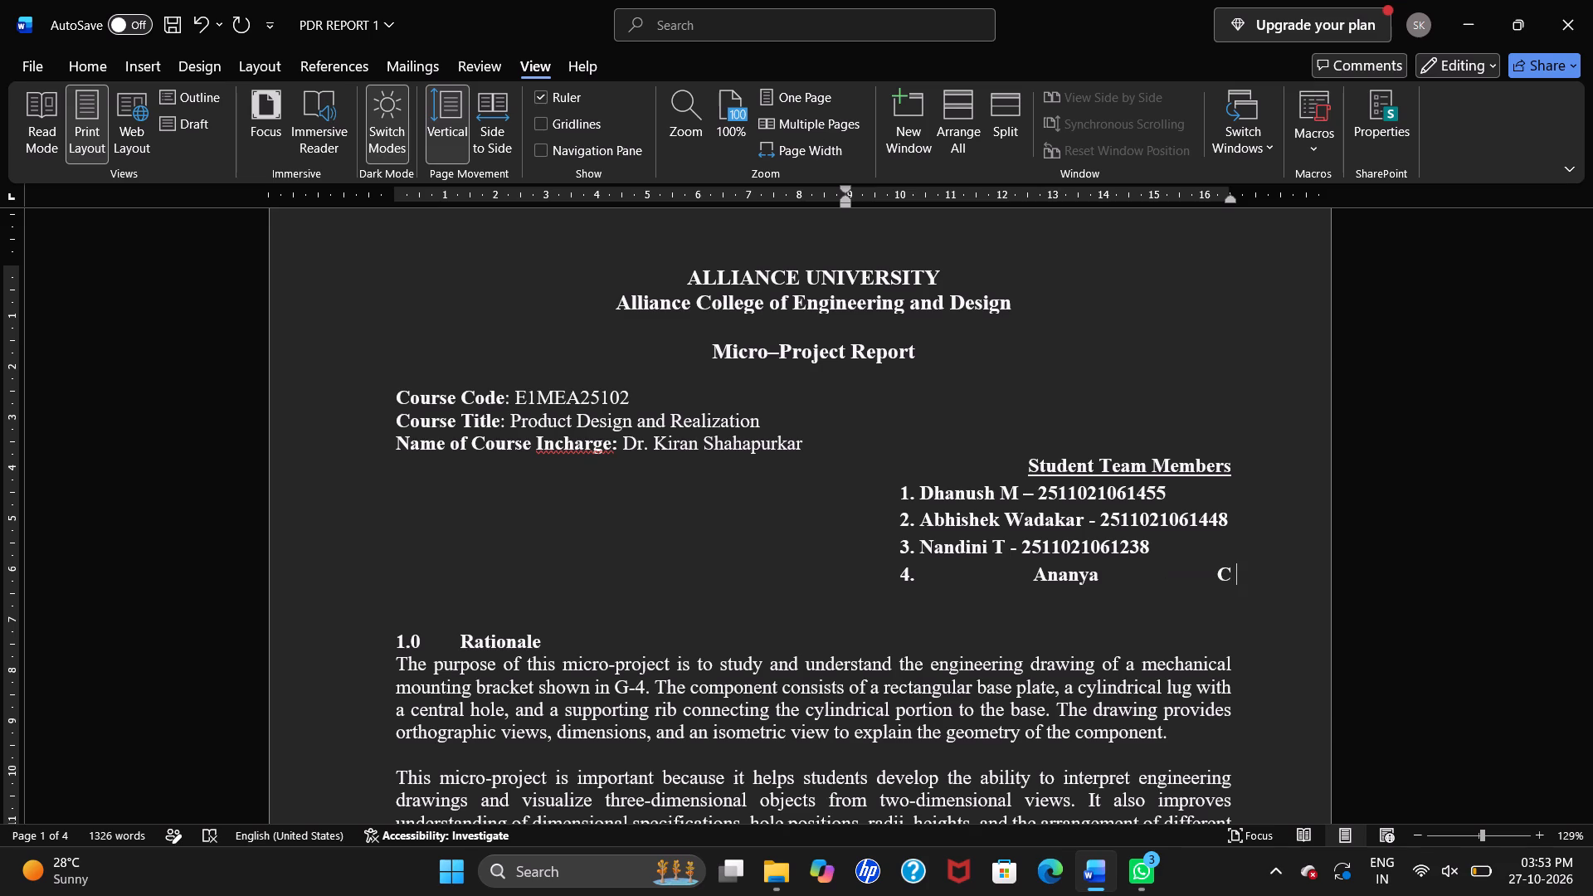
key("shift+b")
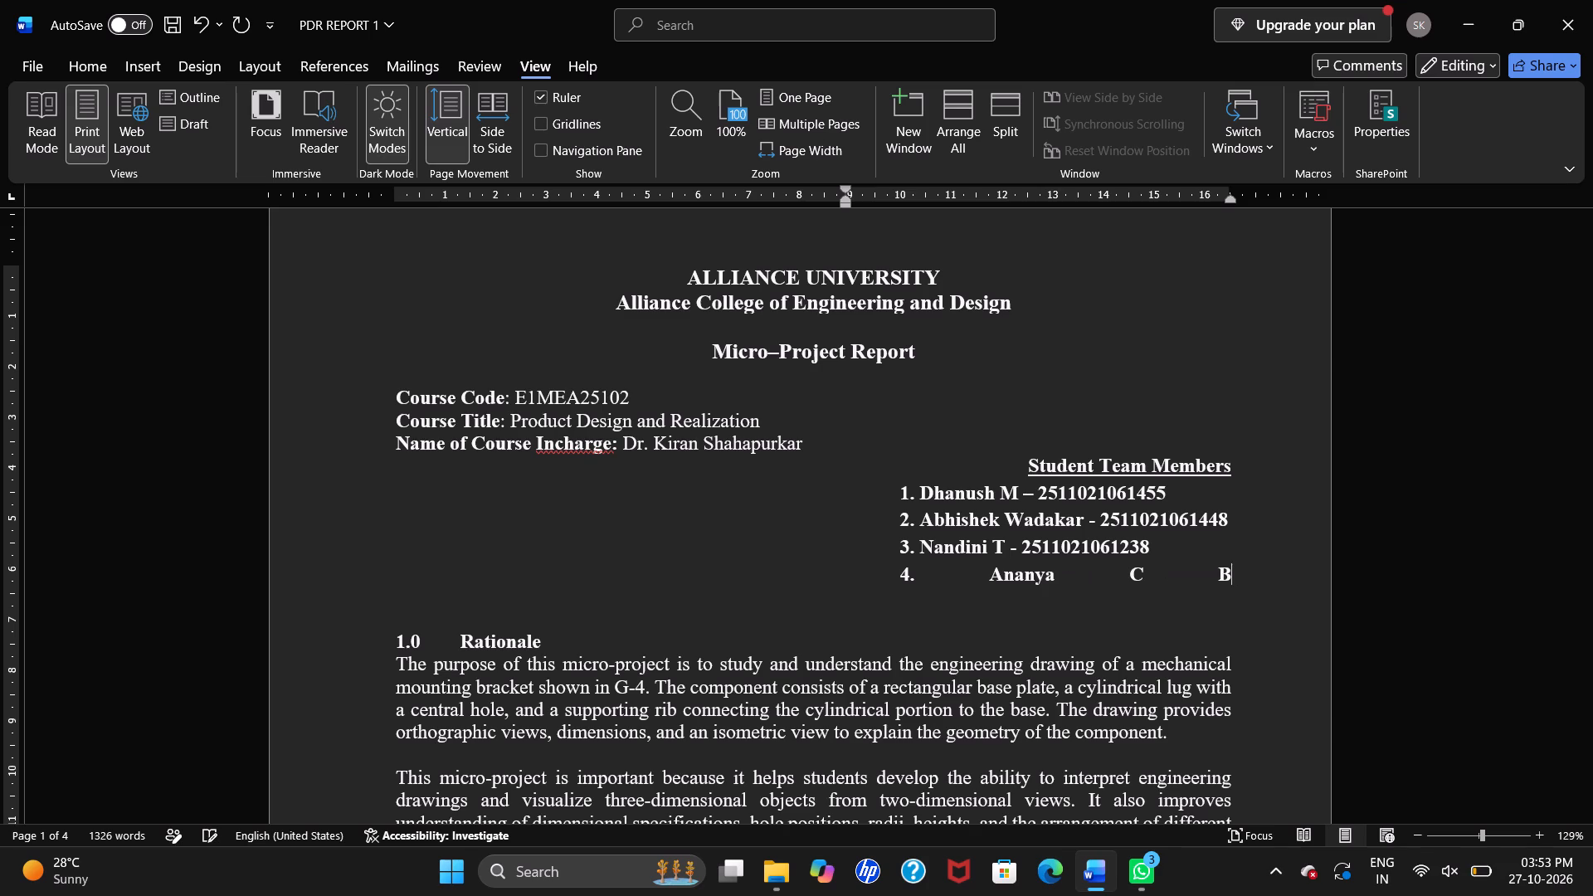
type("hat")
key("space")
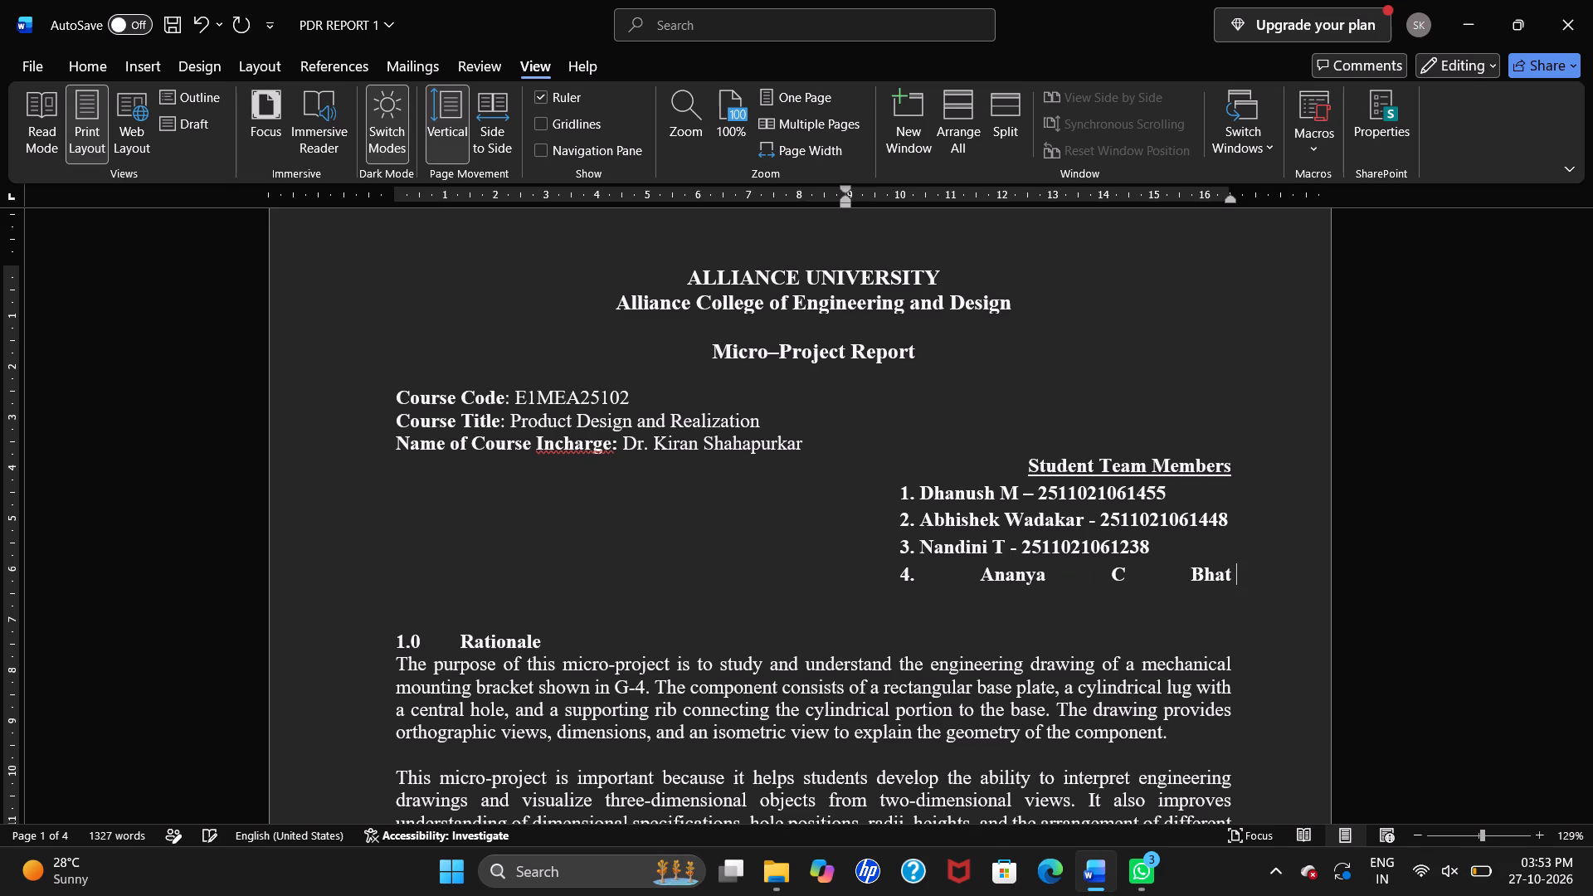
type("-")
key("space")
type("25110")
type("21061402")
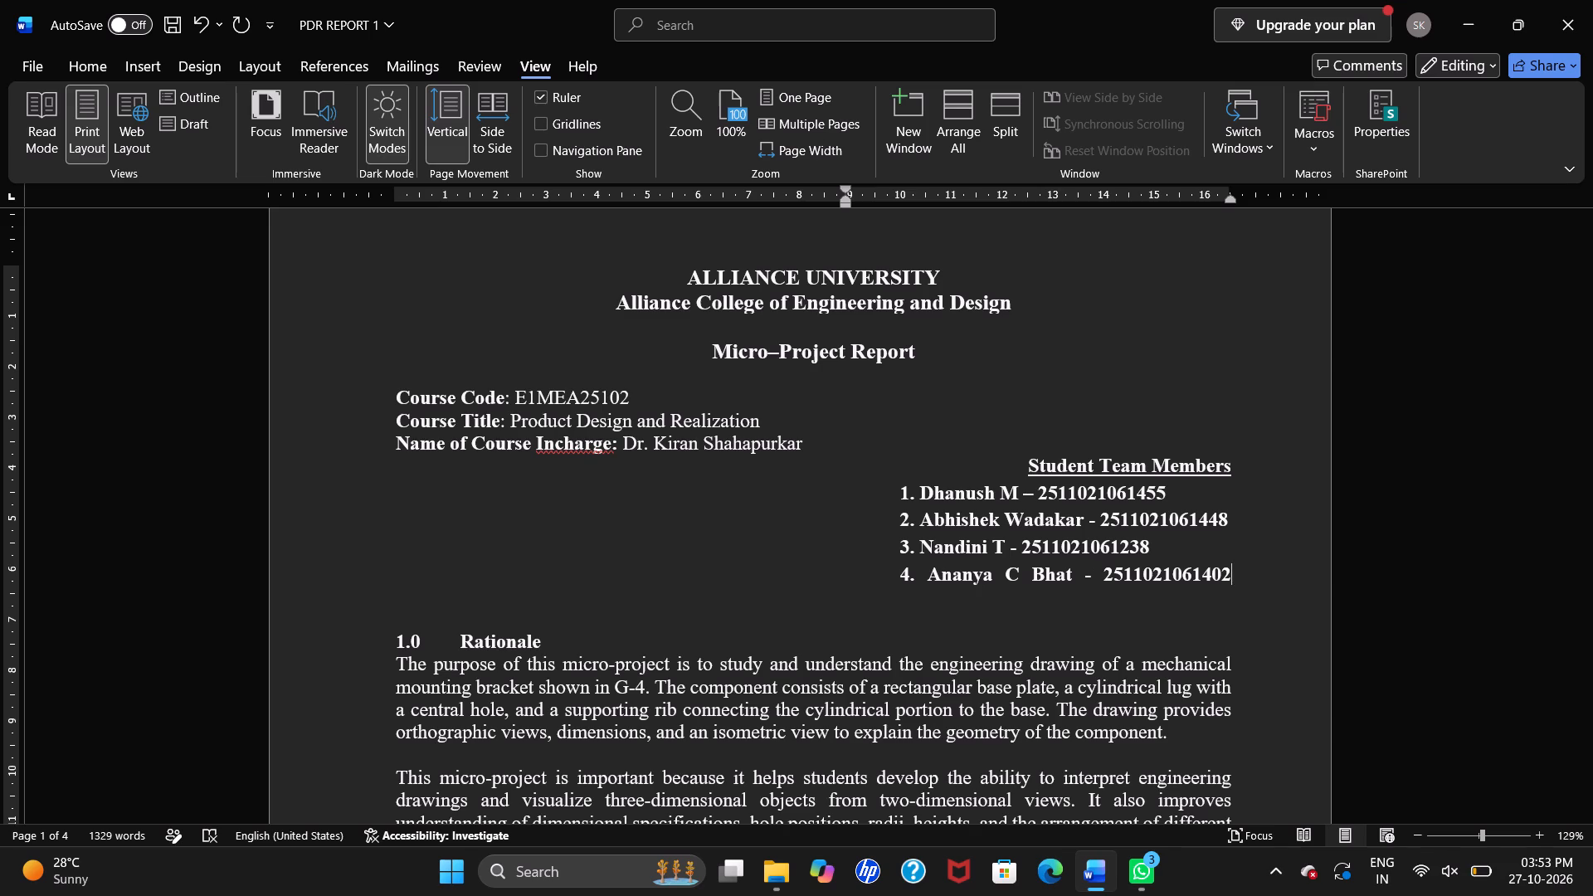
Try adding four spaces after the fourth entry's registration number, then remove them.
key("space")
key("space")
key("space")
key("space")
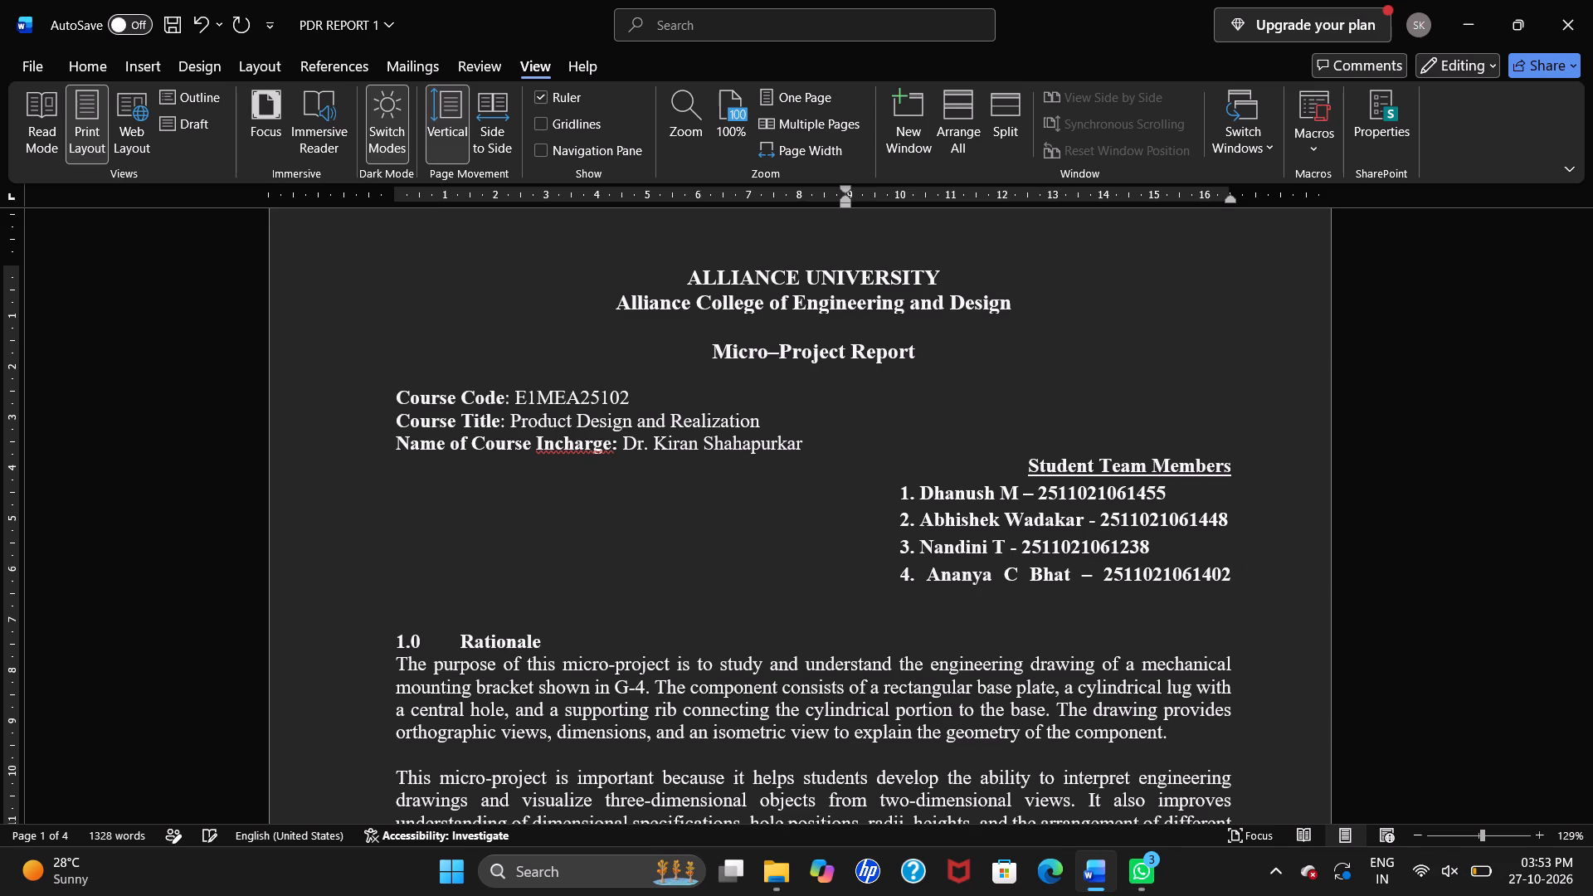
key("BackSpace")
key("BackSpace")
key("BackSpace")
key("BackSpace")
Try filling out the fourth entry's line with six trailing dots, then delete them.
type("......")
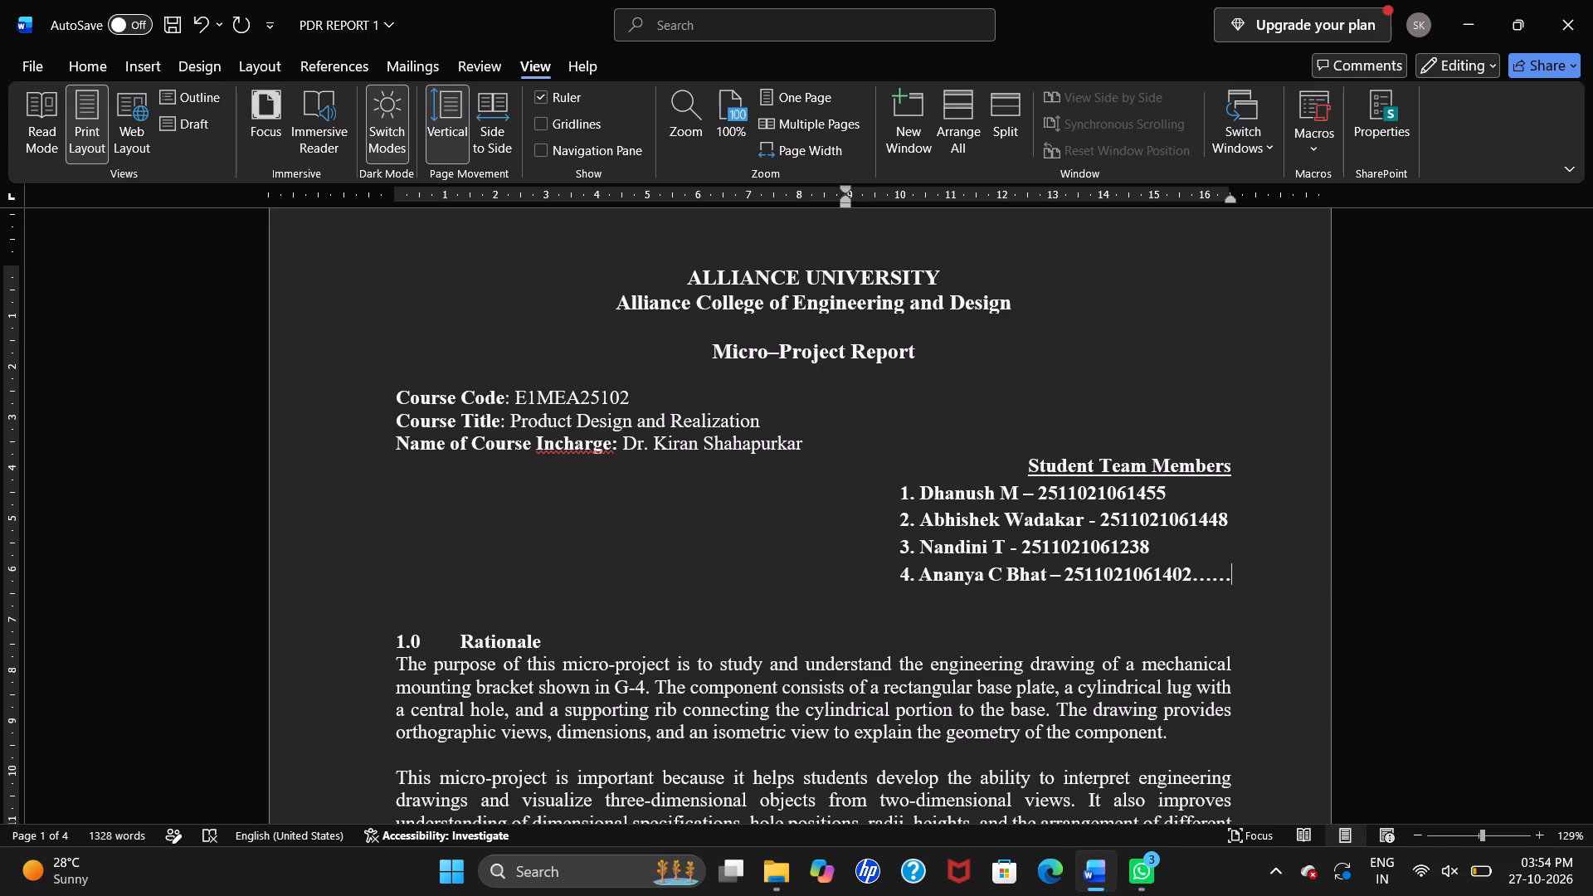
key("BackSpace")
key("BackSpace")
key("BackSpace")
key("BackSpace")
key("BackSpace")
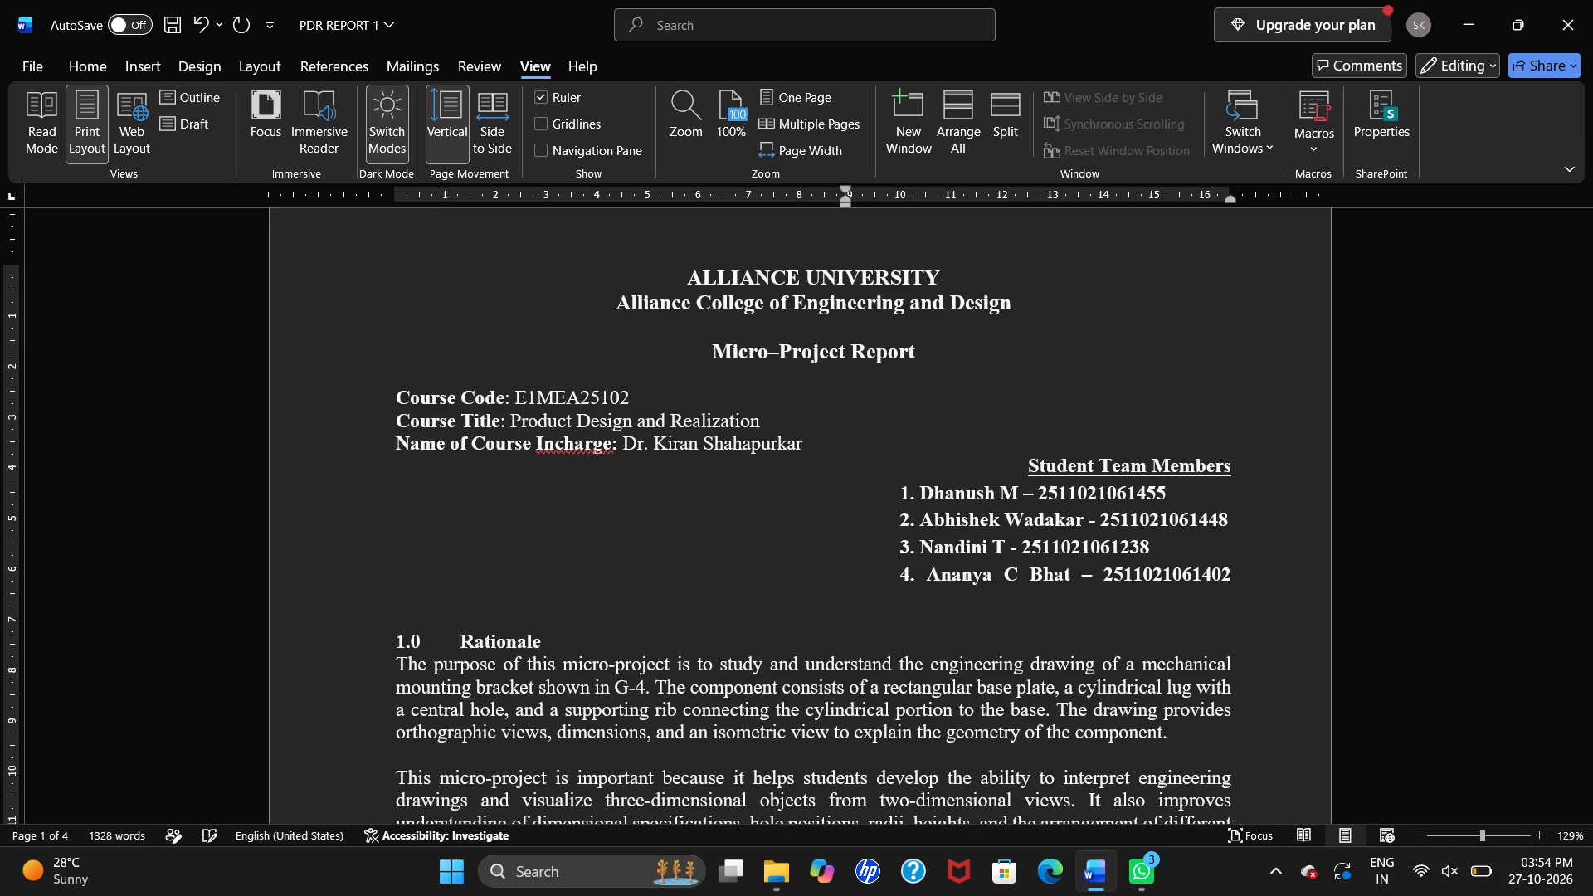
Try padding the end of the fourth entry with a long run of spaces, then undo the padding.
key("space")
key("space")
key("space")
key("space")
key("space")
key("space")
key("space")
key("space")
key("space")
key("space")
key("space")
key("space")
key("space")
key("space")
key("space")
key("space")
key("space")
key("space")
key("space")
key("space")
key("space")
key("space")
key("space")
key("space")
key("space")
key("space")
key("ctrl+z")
Add six dots after the fourth entry's registration number to fill out the line and tighten its word spacing.
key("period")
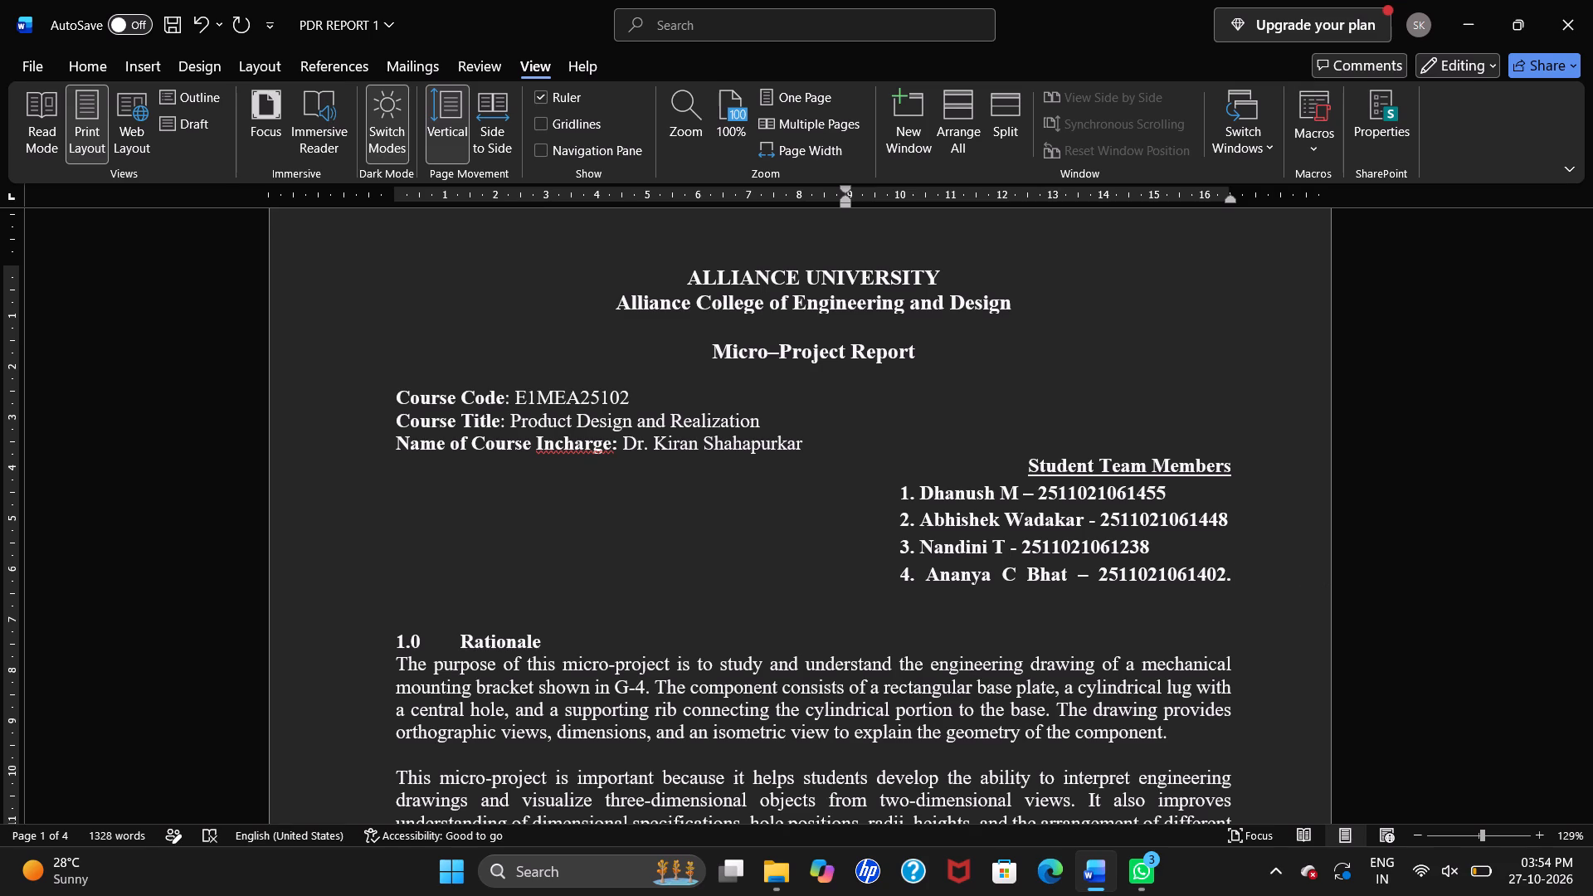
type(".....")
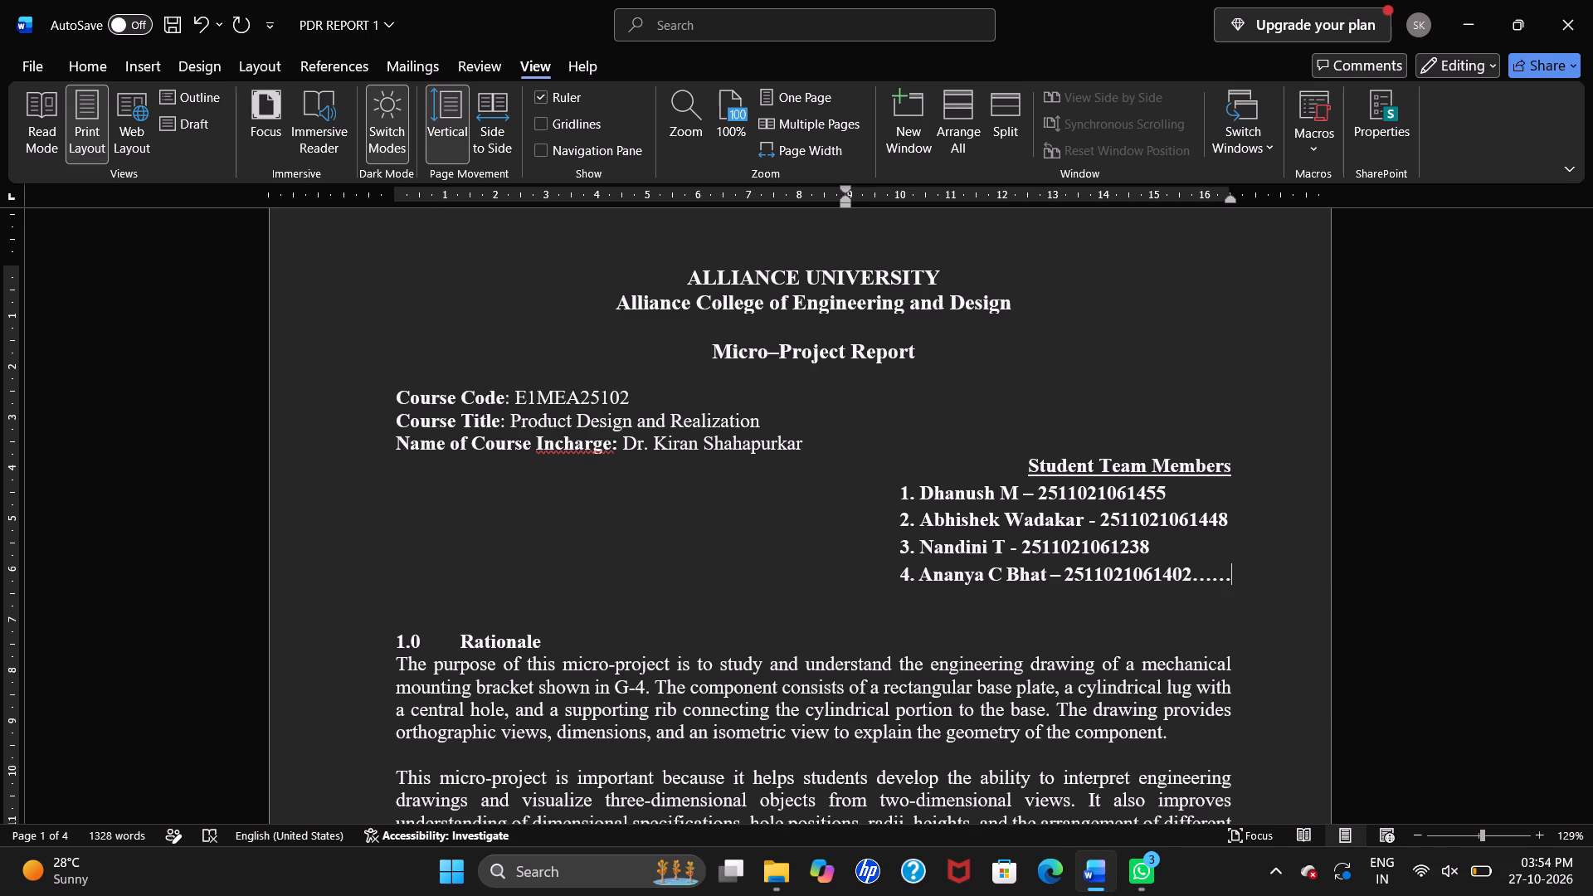
Start a new line below the fourth Student Team Members entry, indent it with eleven spaces and number it 5.
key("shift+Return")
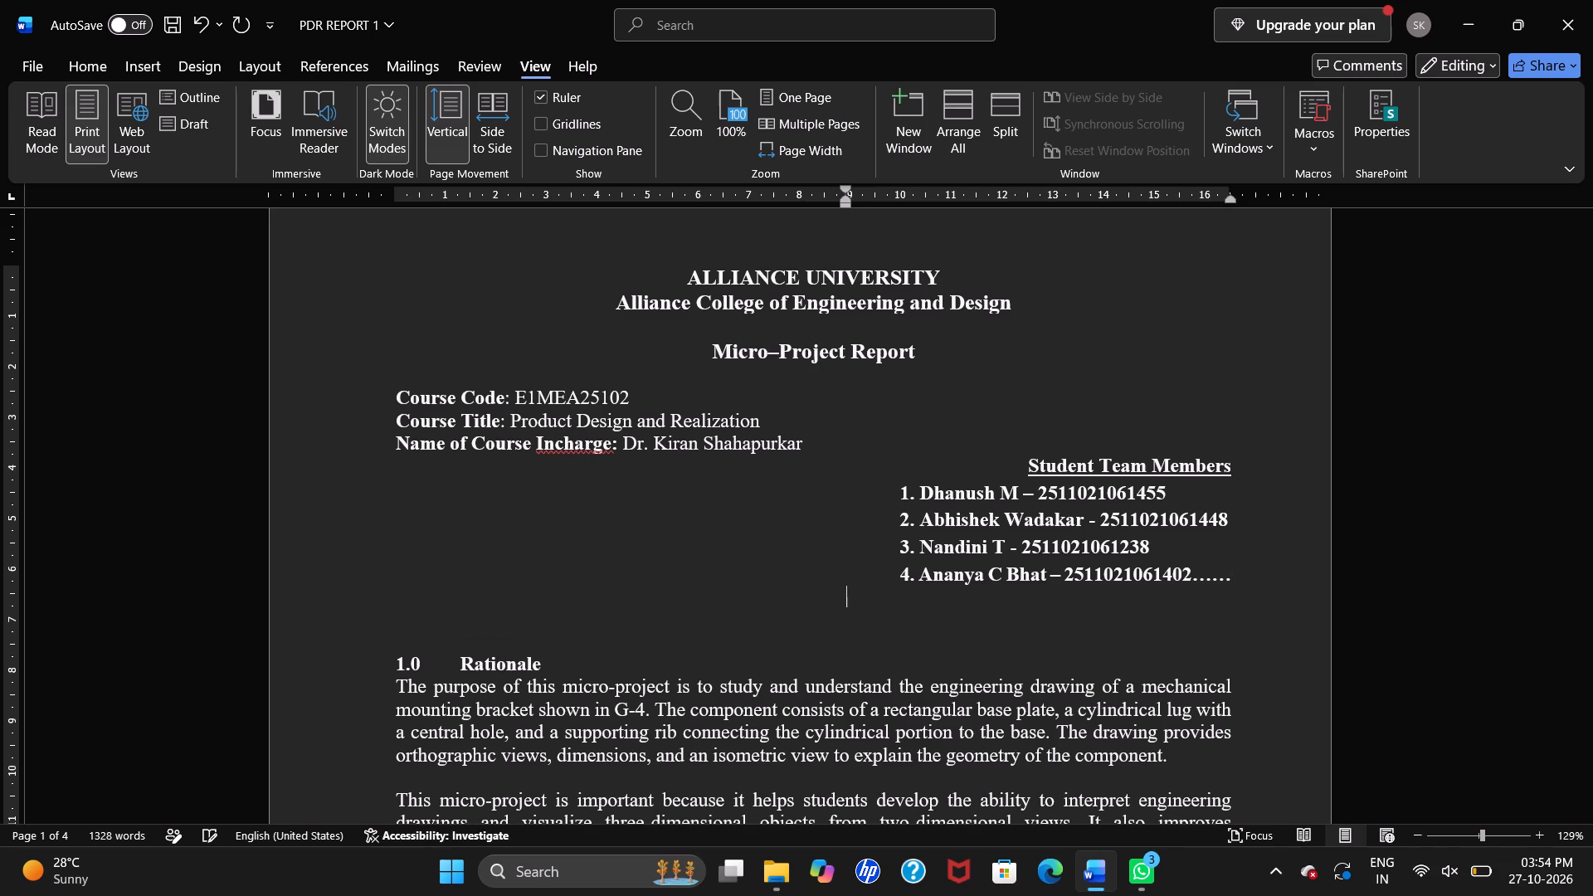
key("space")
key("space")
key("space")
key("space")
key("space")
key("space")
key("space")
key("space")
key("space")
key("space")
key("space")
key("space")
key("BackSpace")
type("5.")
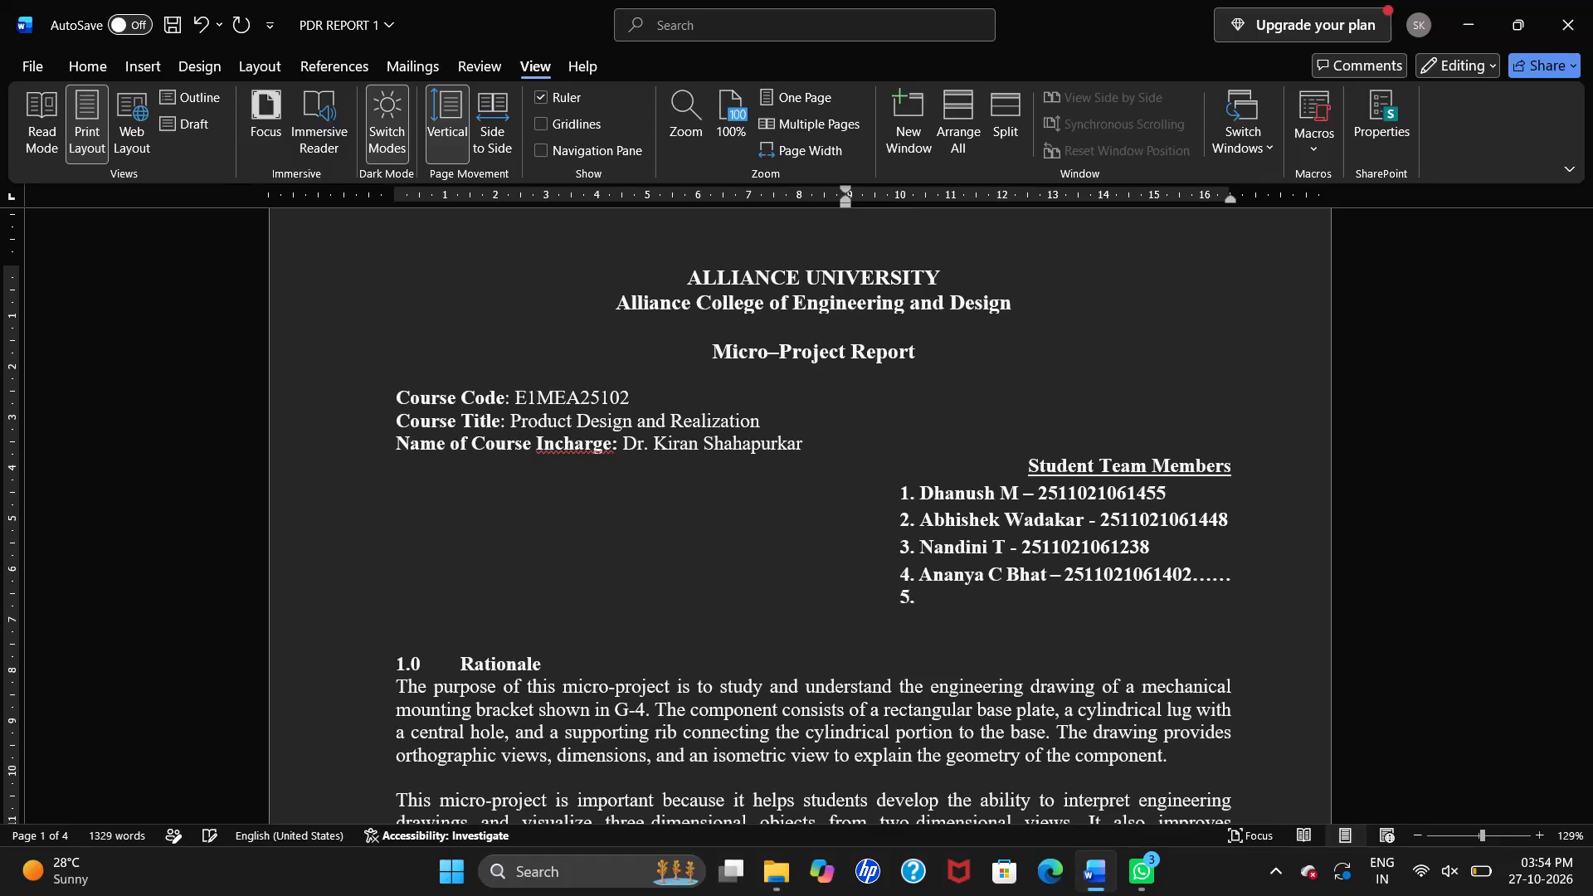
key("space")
Enter the fifth member's name and registration number separated by a hyphen, and fill out the line with trailing dots.
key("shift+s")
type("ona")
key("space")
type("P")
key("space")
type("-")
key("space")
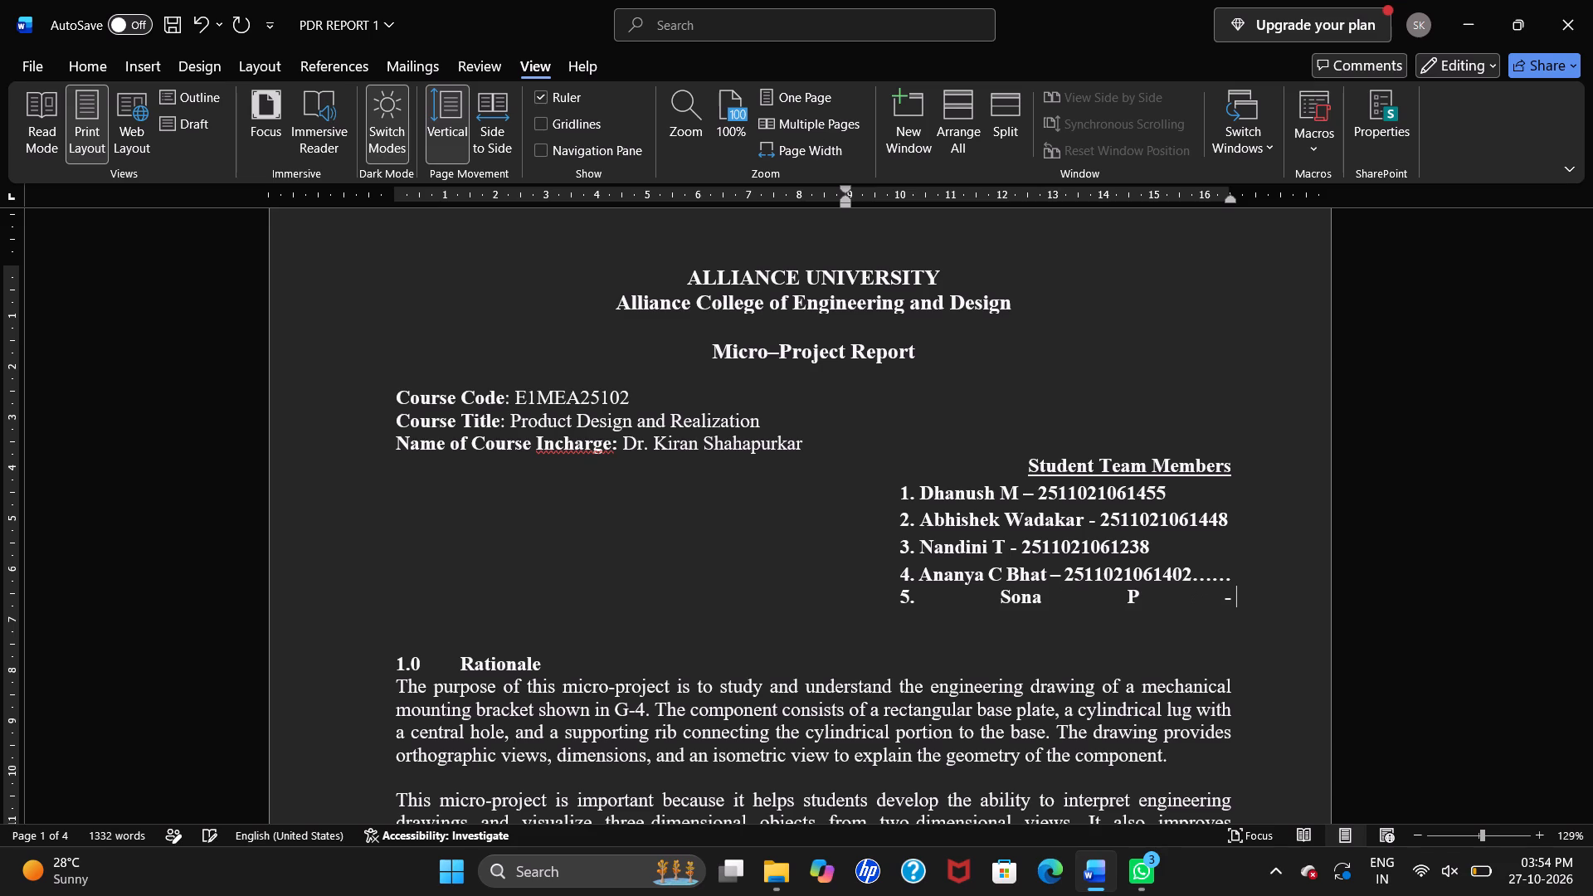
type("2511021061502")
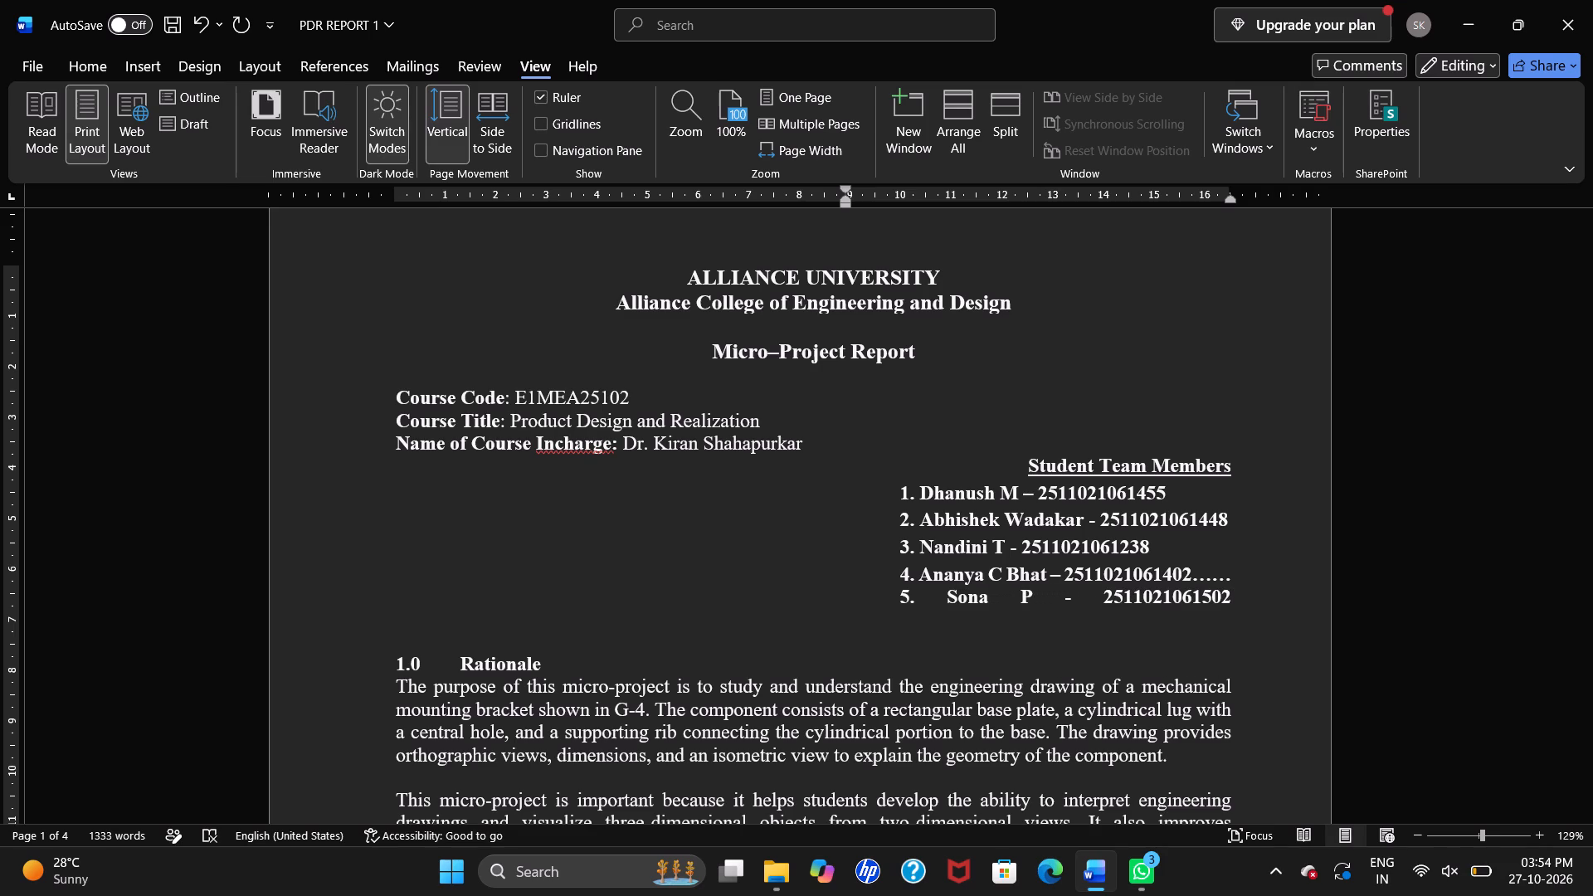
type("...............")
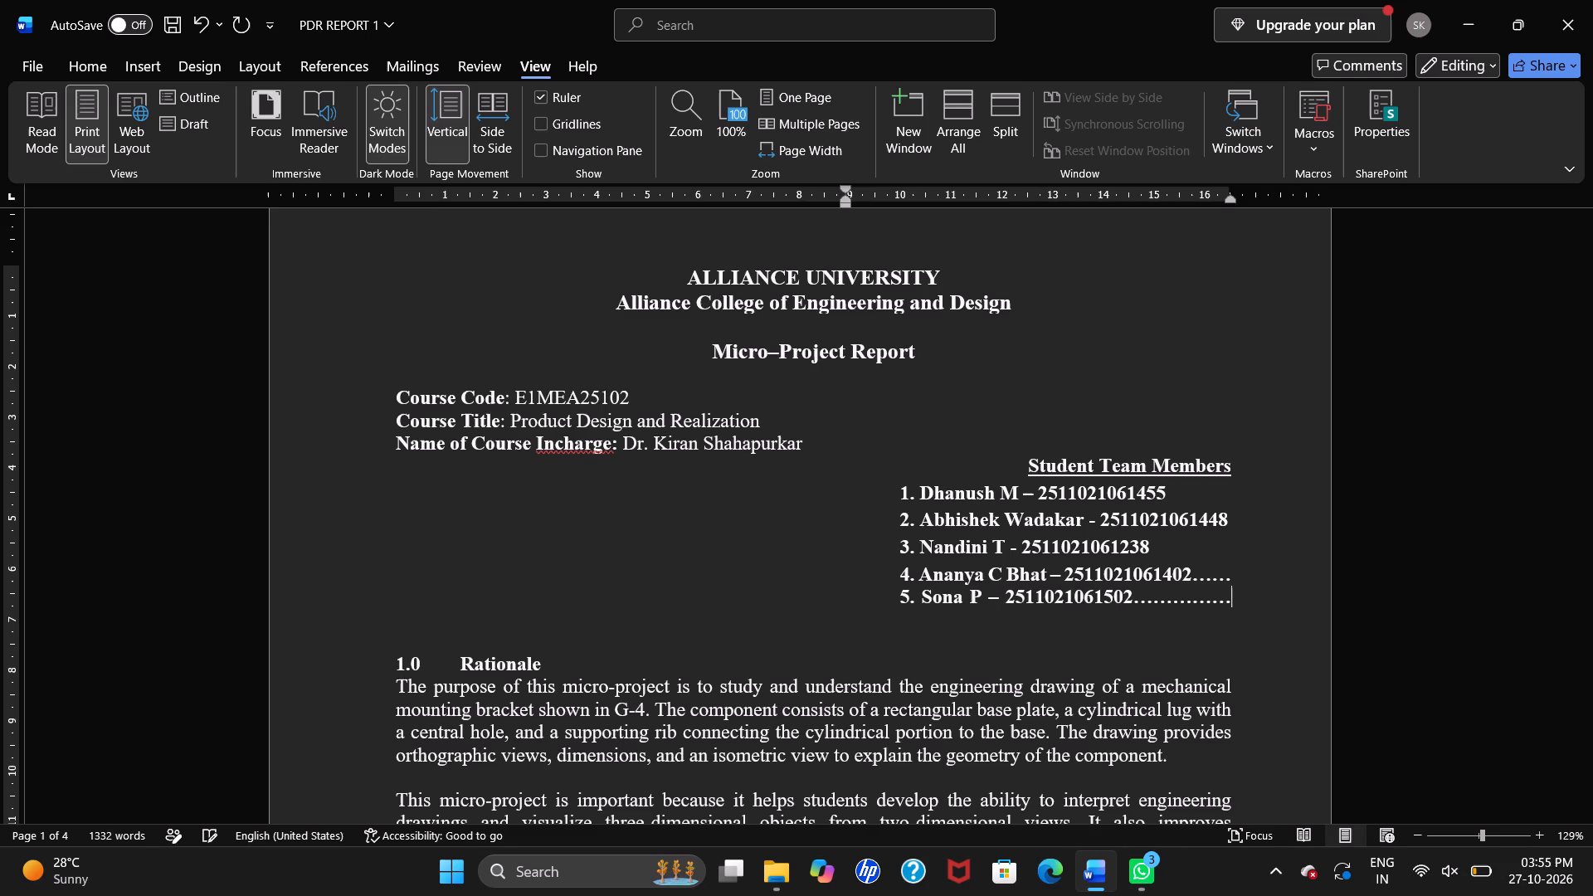
Start another line below the fifth entry, indent it with eleven spaces and number it 6.
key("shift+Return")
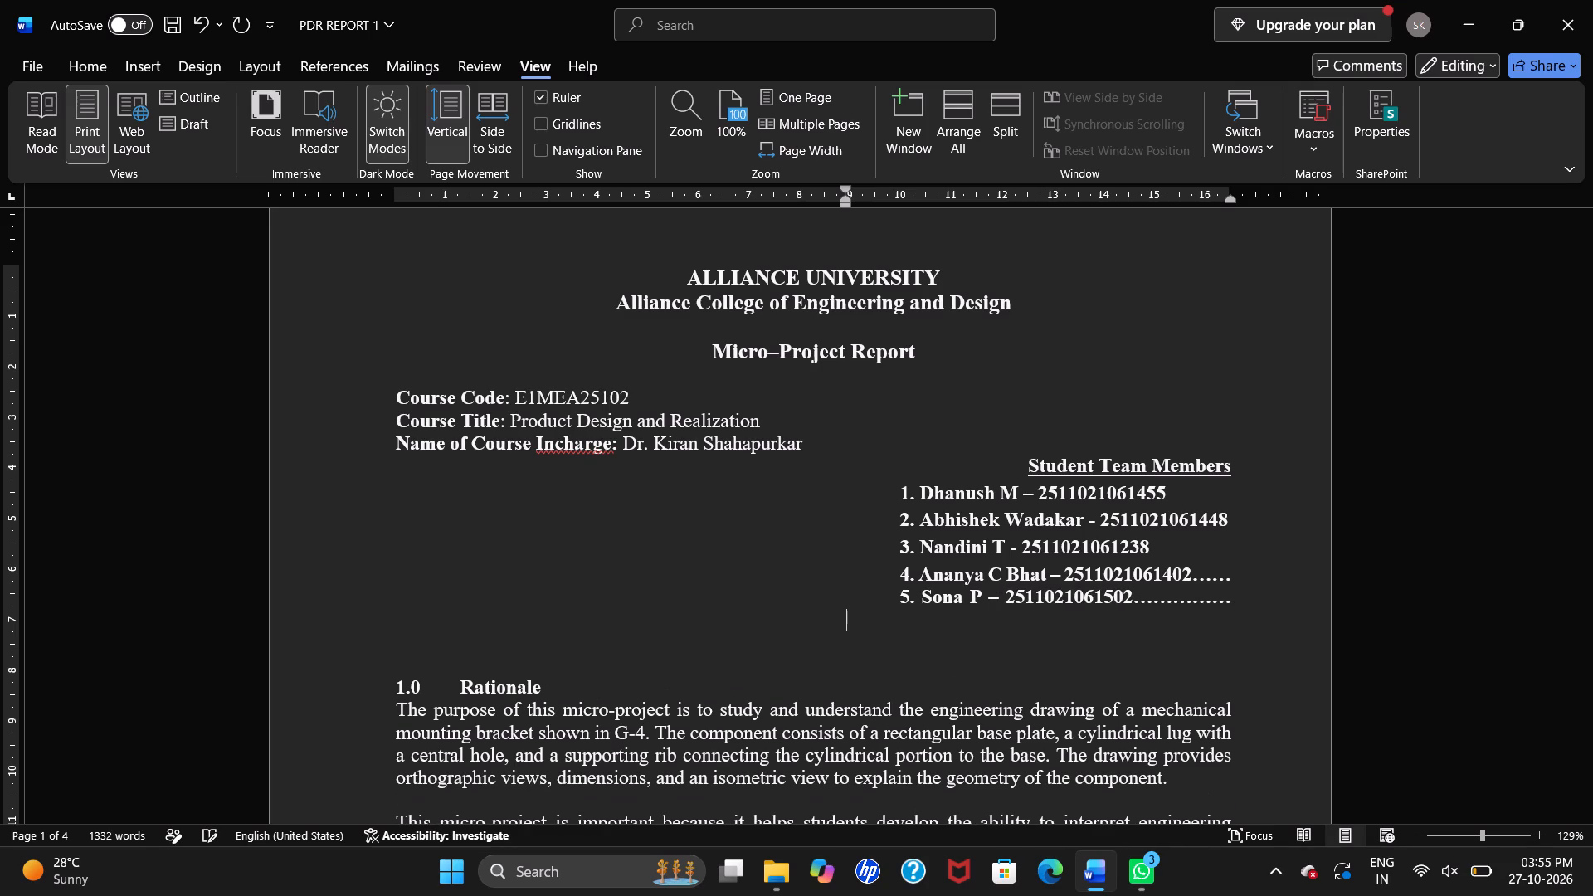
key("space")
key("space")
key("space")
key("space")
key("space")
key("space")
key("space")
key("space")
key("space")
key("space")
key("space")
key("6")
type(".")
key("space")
Enter the sixth member's name and registration number separated by a hyphen, and fill out the line with four trailing dots.
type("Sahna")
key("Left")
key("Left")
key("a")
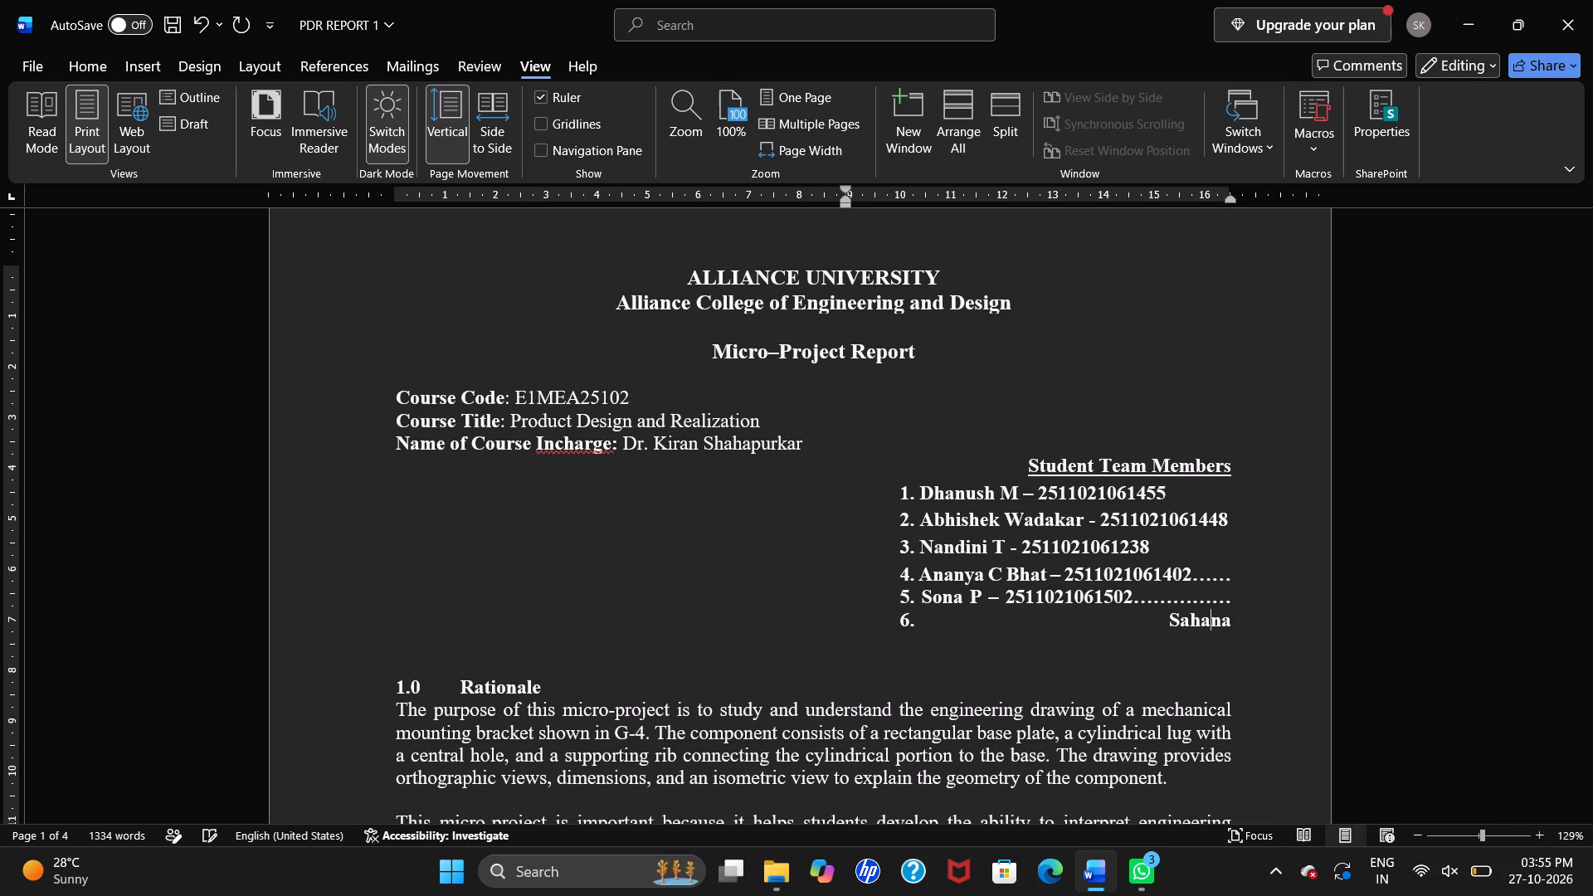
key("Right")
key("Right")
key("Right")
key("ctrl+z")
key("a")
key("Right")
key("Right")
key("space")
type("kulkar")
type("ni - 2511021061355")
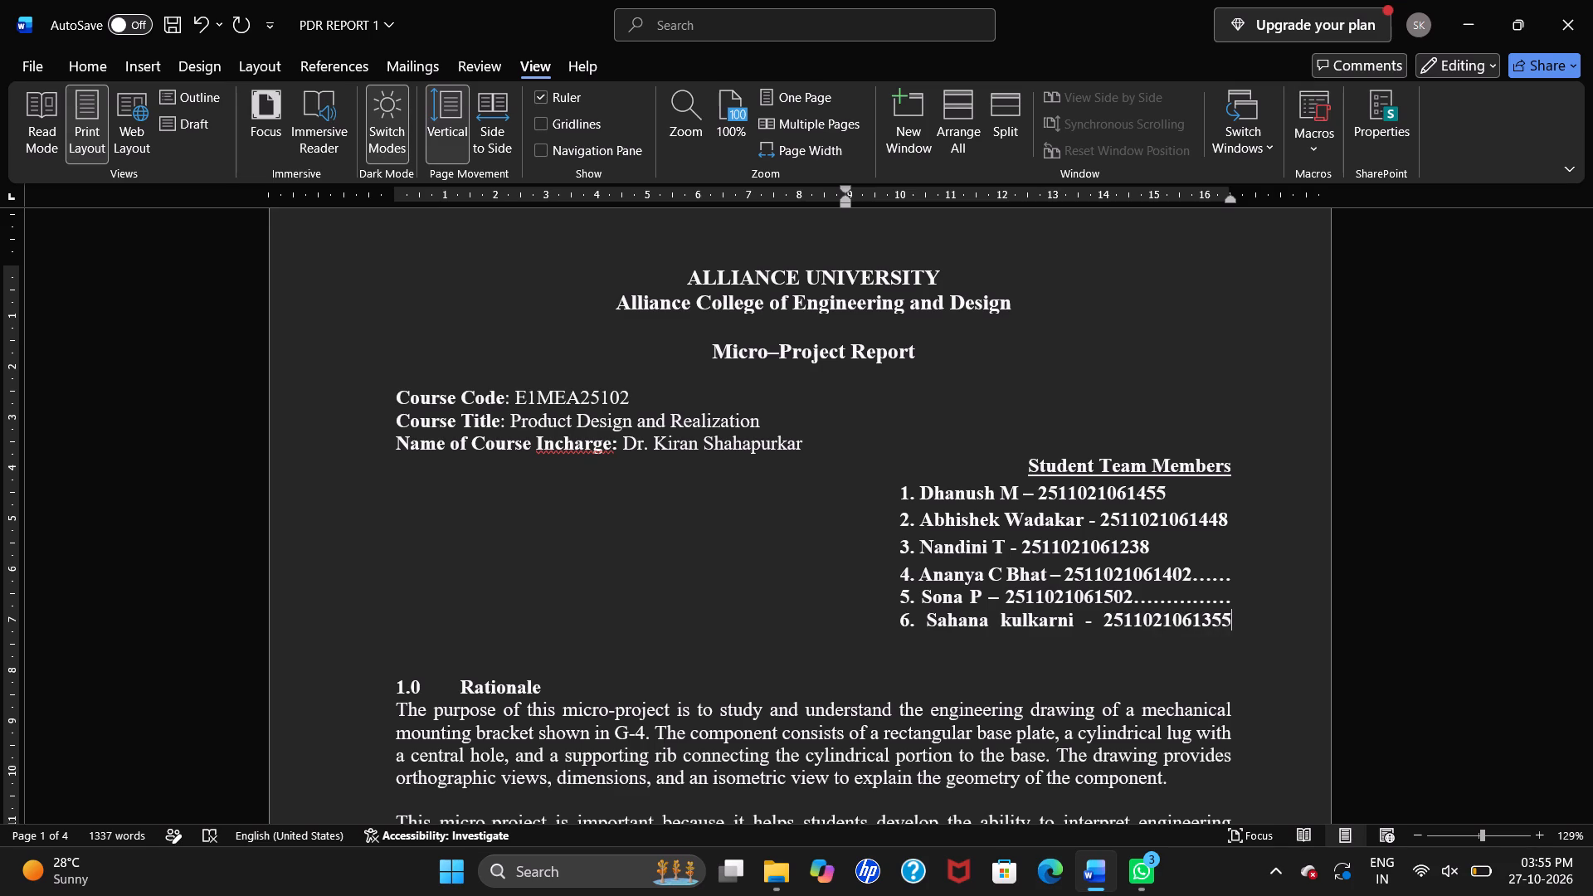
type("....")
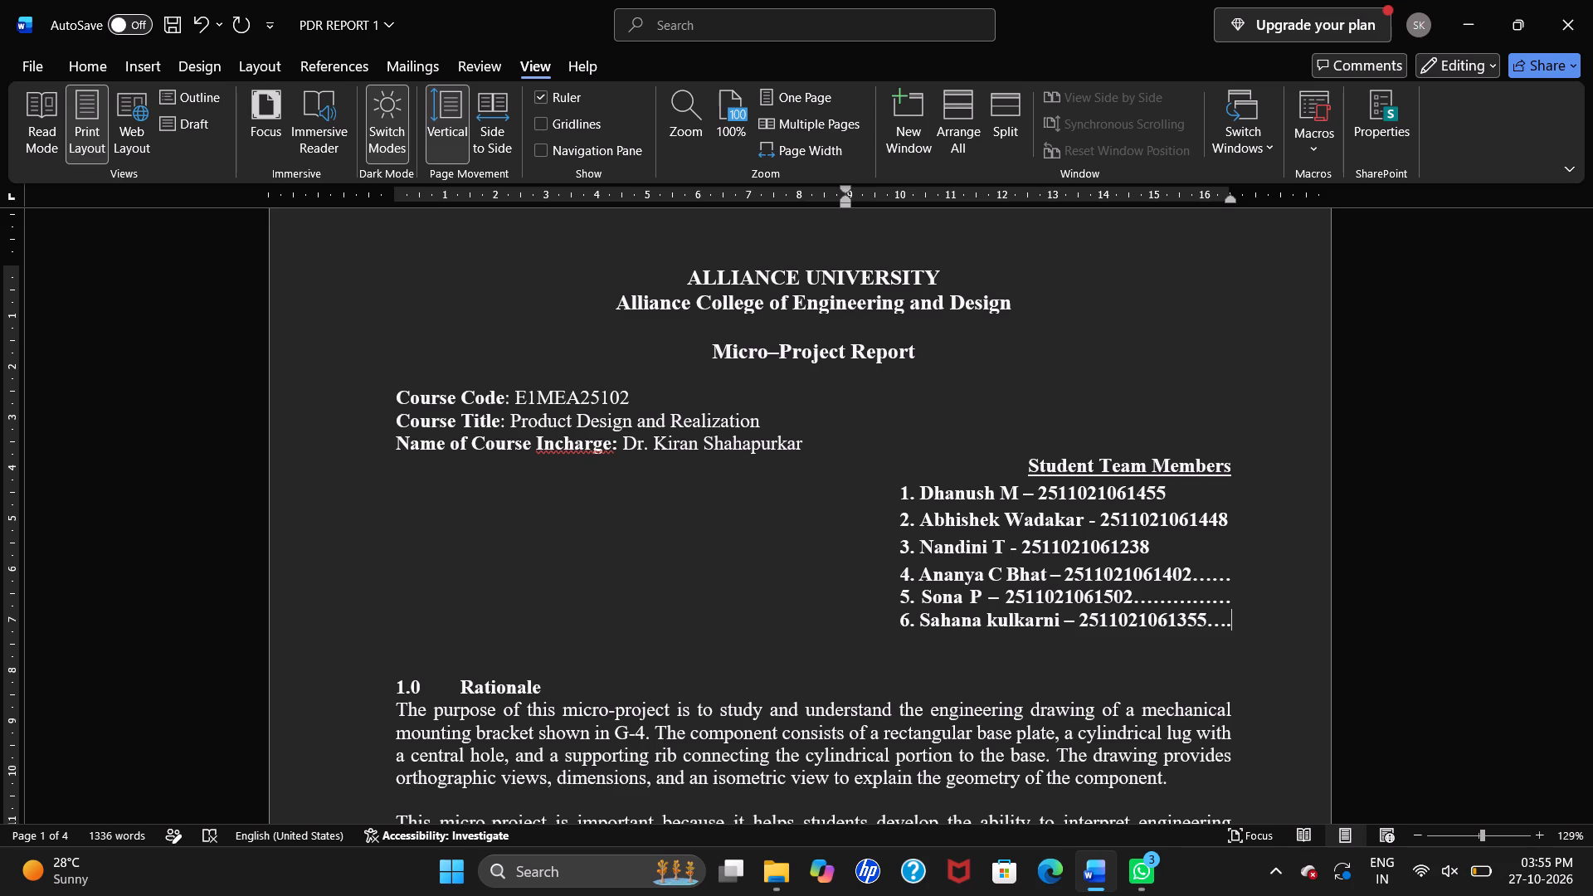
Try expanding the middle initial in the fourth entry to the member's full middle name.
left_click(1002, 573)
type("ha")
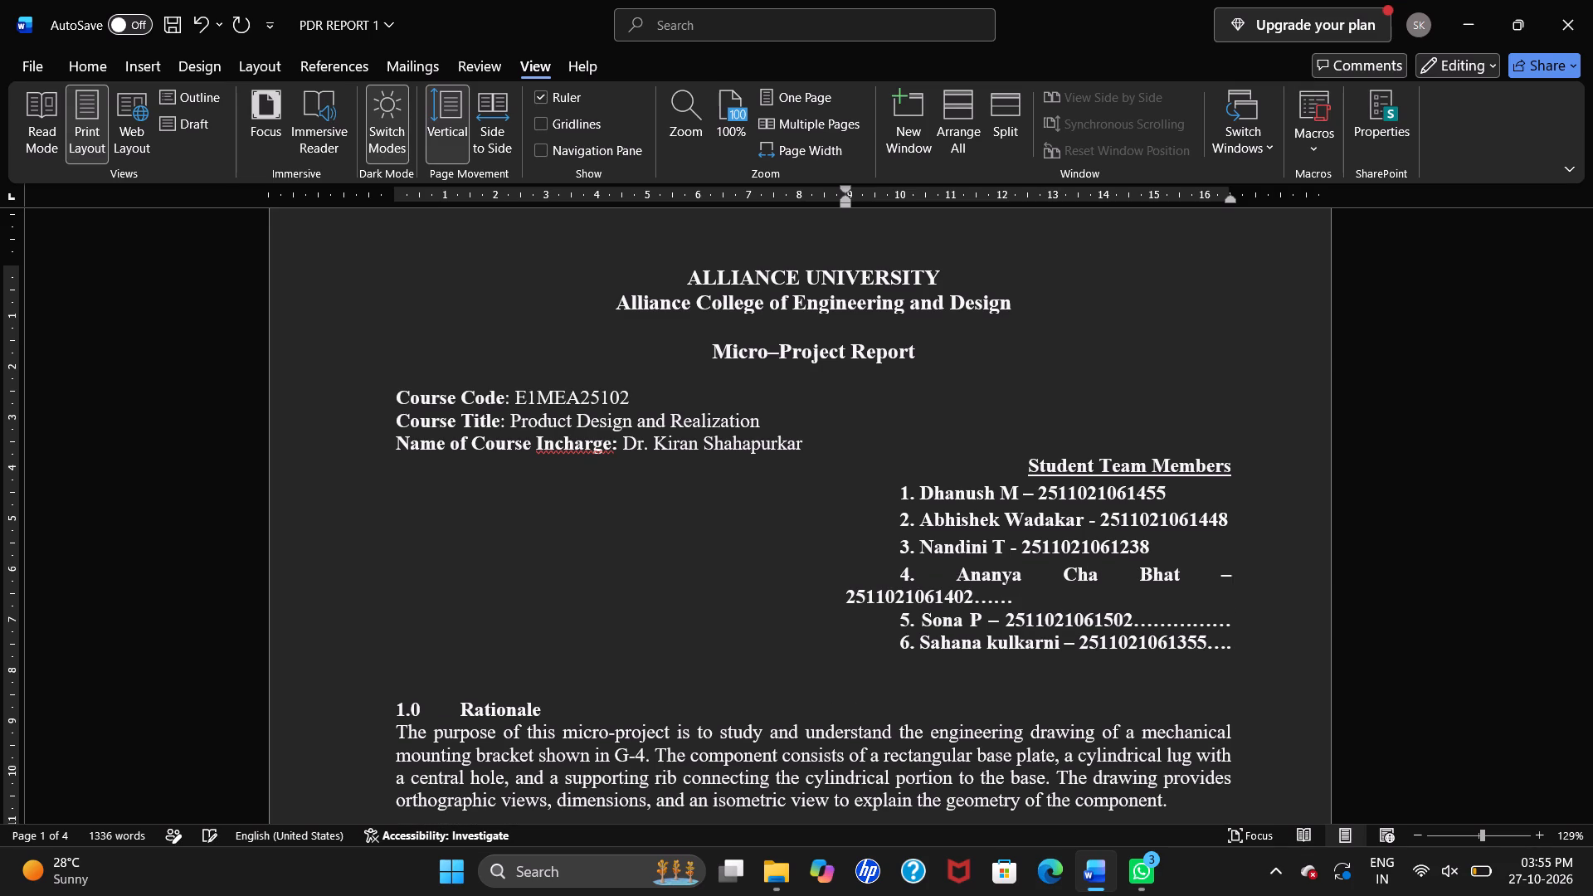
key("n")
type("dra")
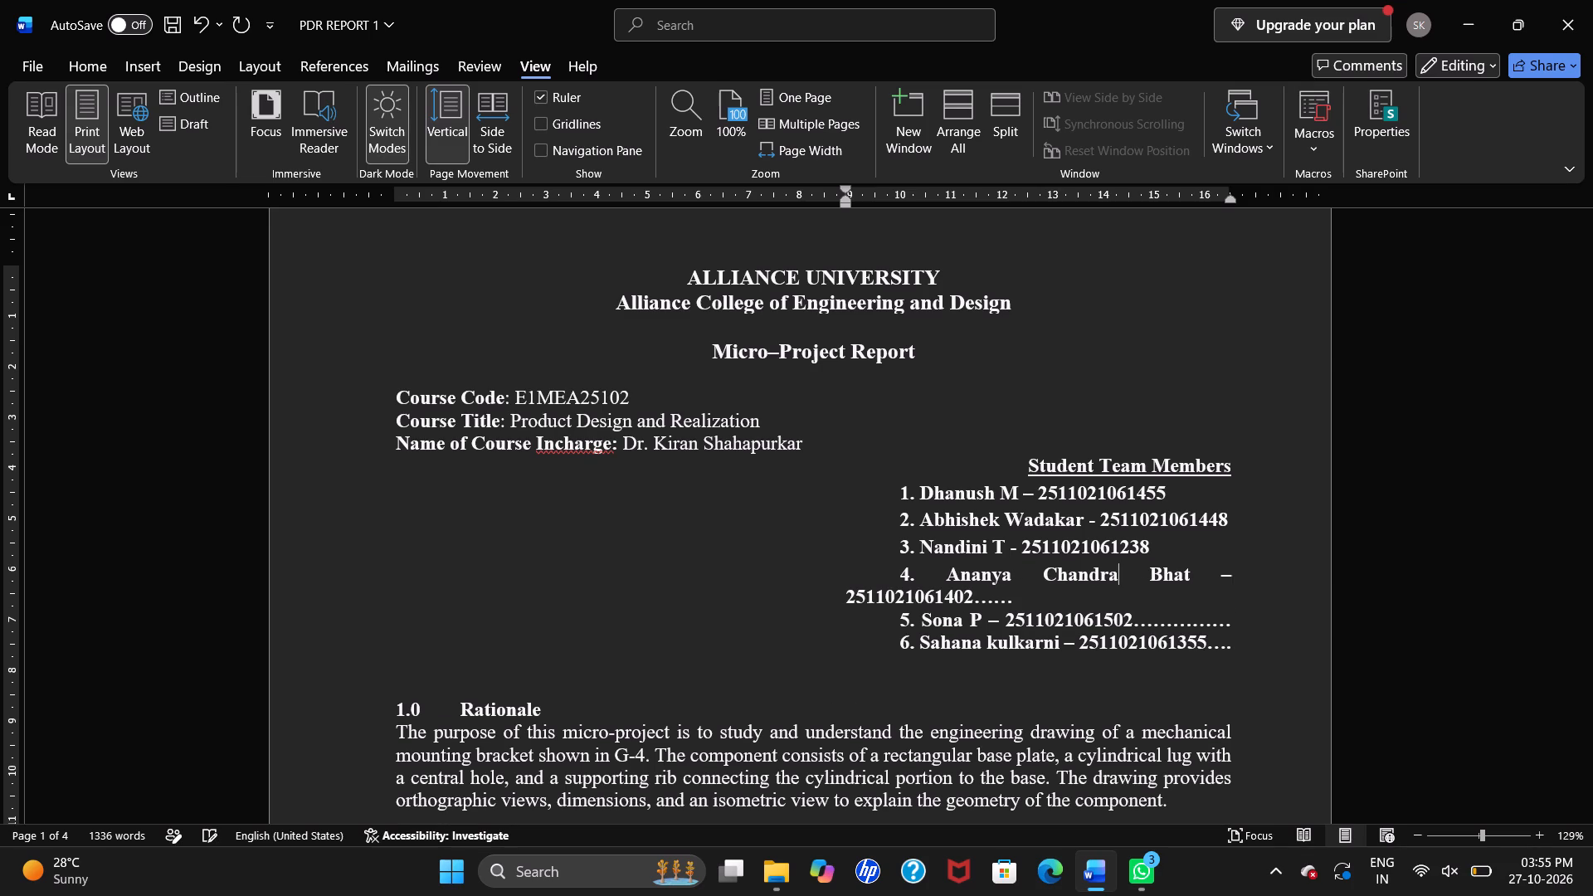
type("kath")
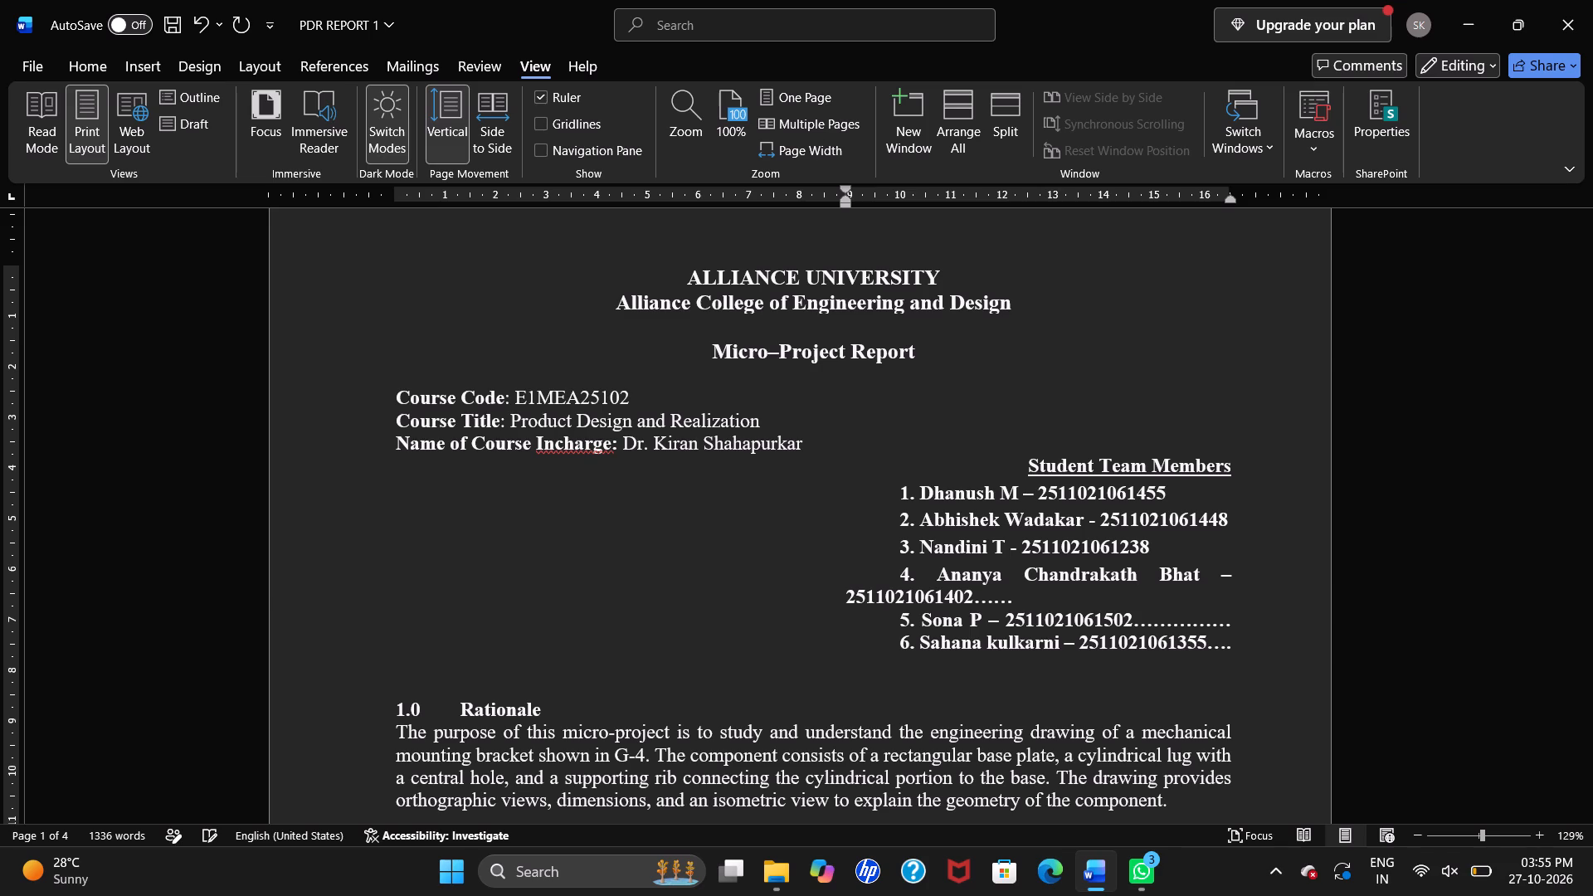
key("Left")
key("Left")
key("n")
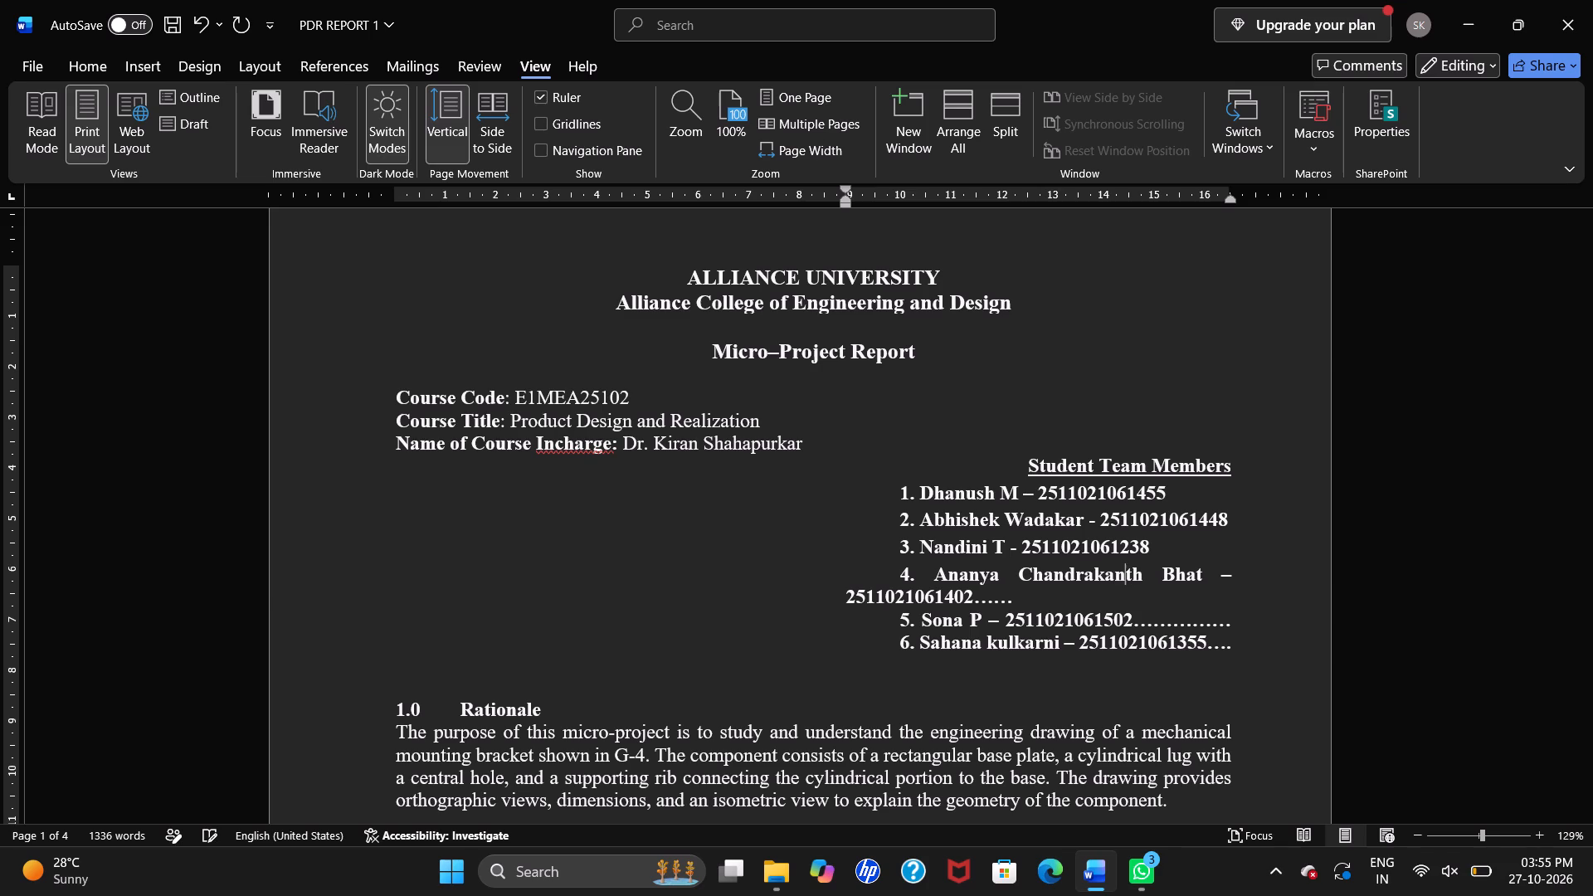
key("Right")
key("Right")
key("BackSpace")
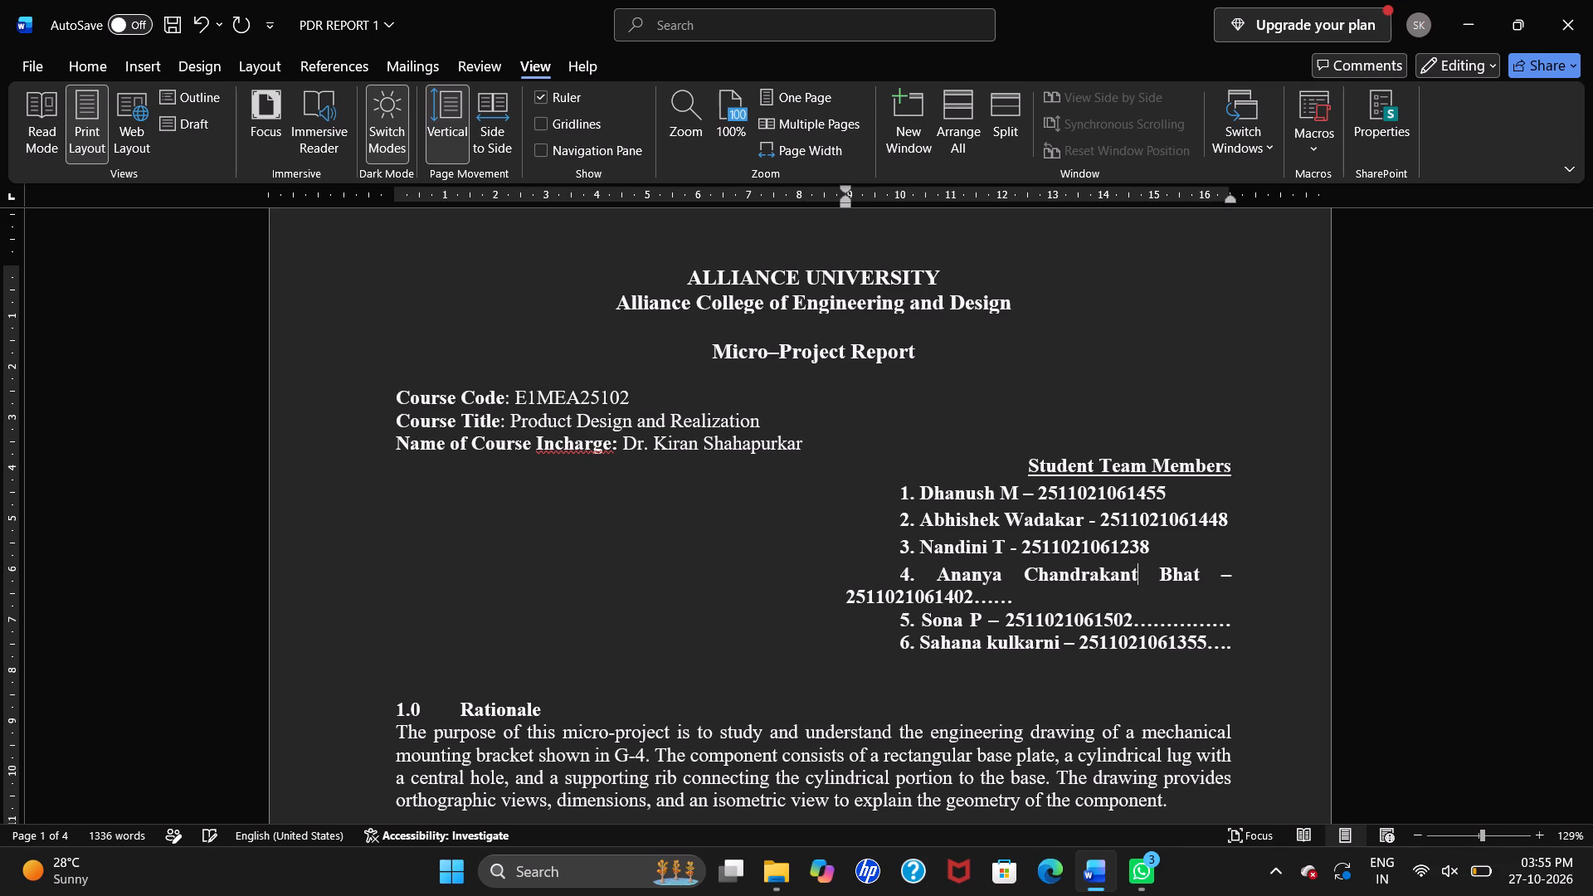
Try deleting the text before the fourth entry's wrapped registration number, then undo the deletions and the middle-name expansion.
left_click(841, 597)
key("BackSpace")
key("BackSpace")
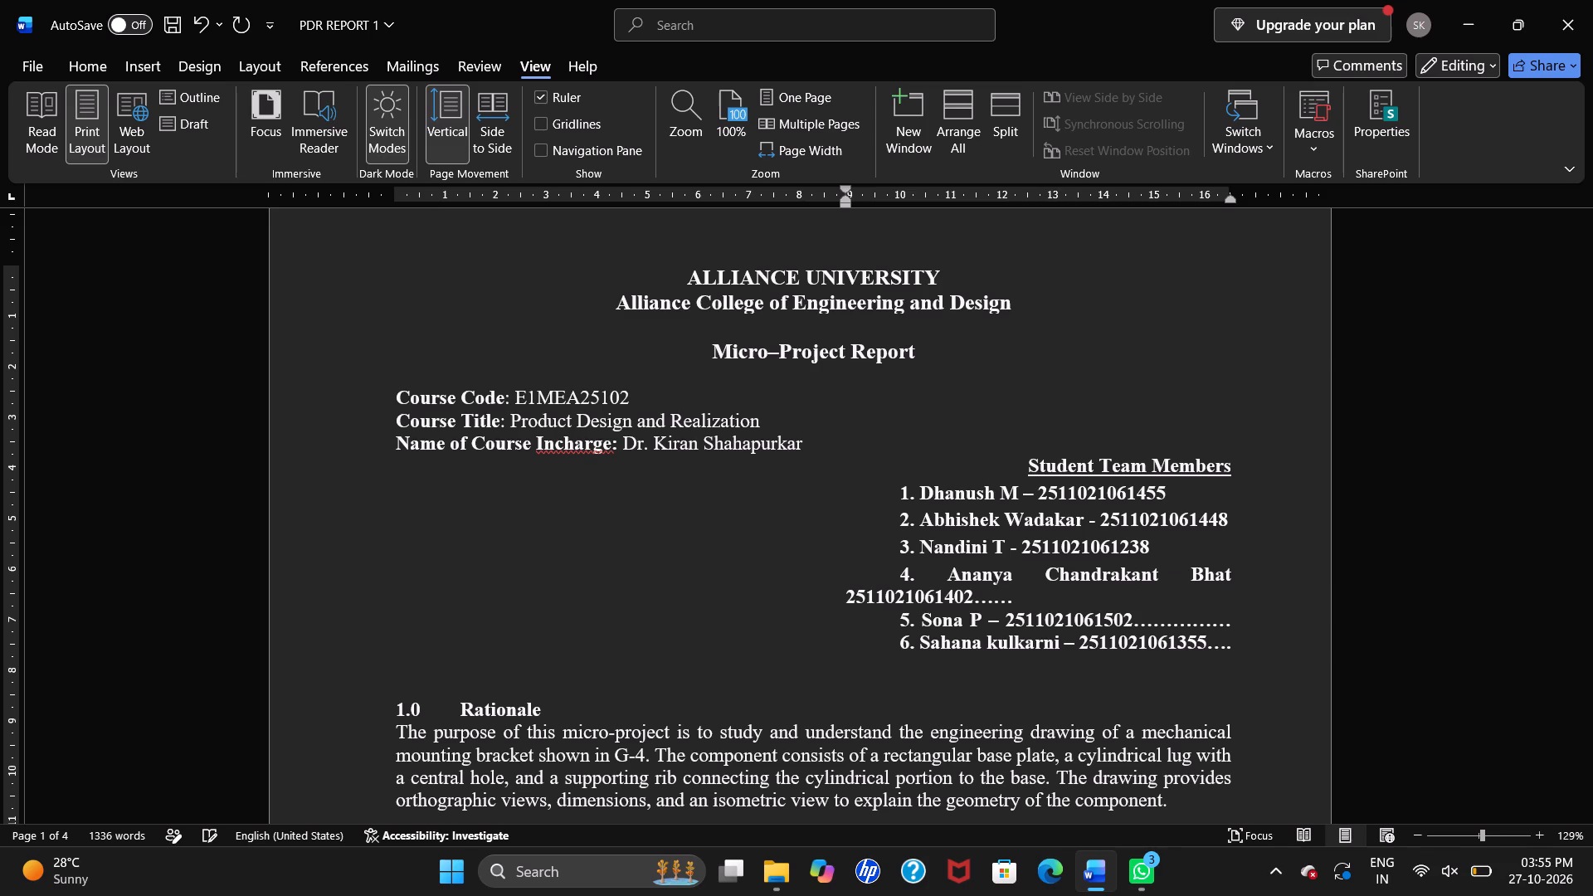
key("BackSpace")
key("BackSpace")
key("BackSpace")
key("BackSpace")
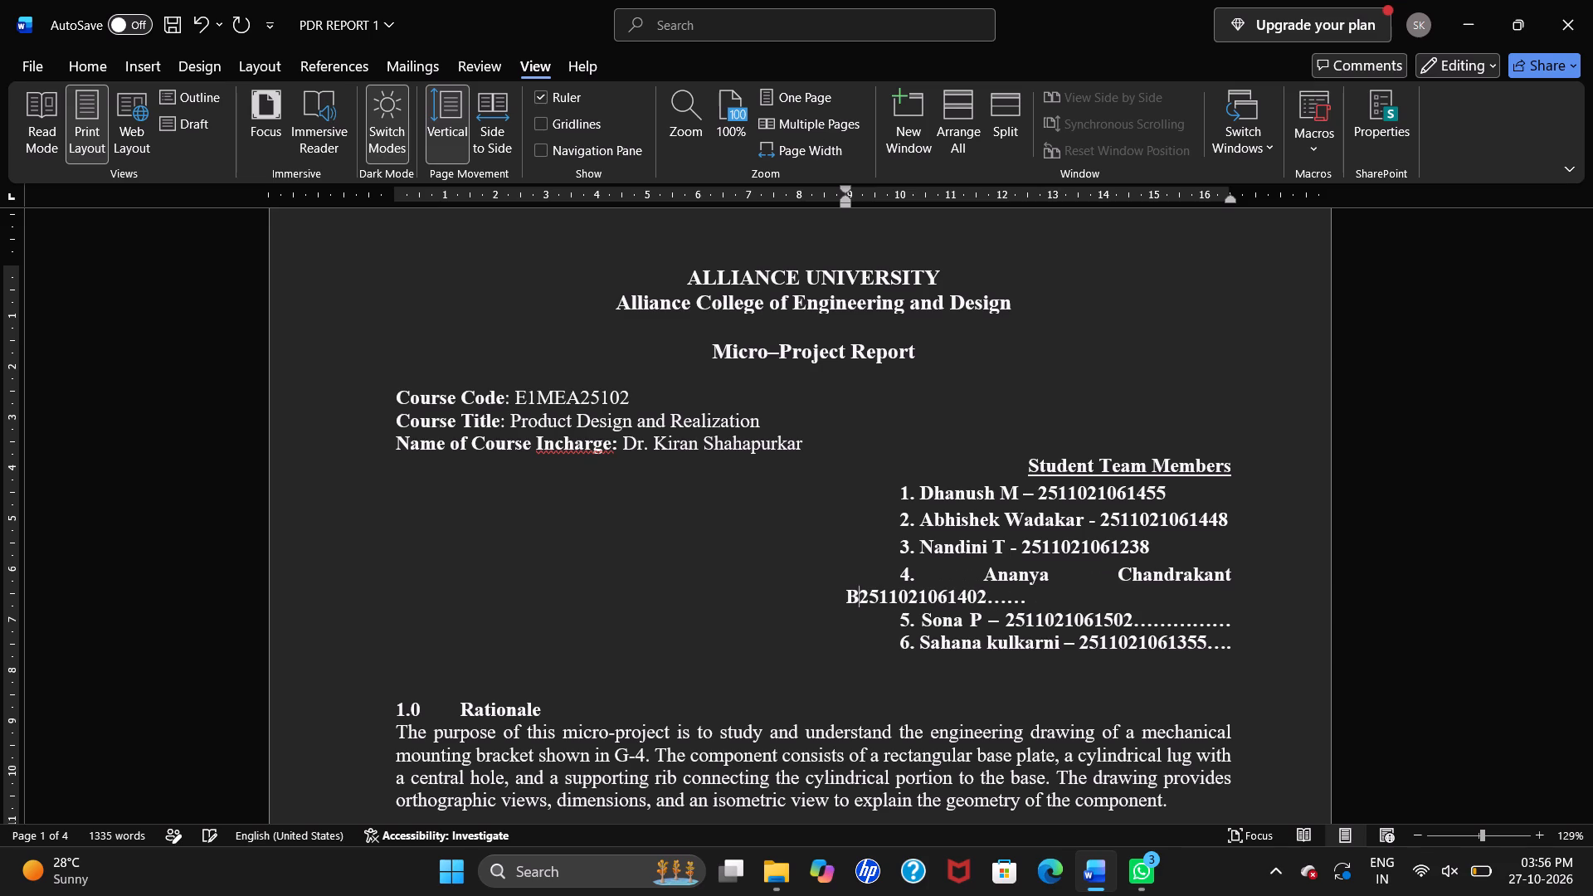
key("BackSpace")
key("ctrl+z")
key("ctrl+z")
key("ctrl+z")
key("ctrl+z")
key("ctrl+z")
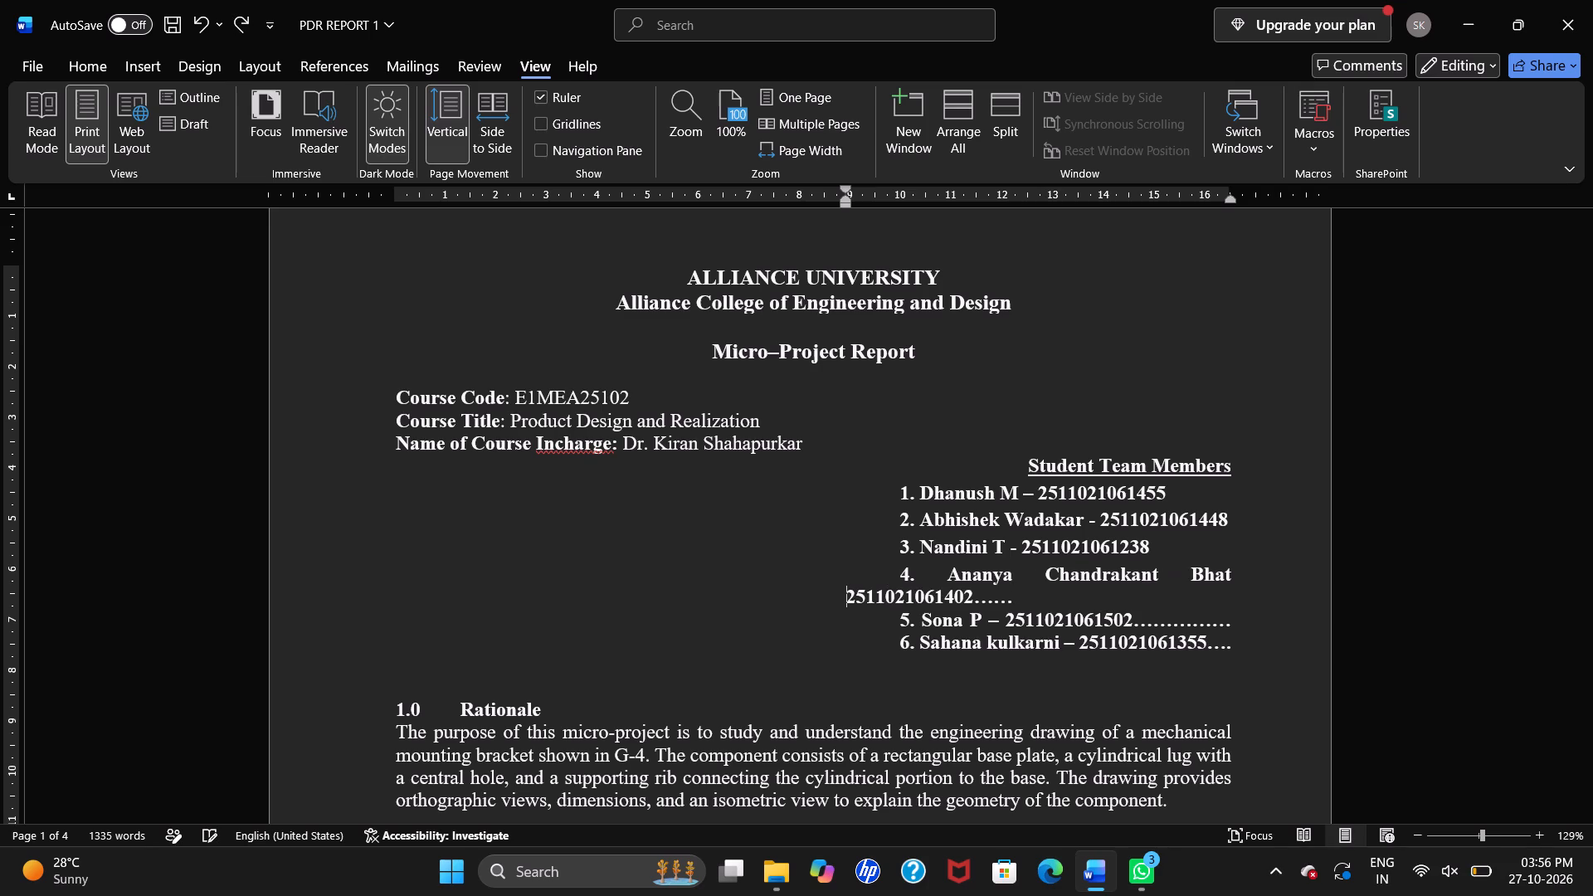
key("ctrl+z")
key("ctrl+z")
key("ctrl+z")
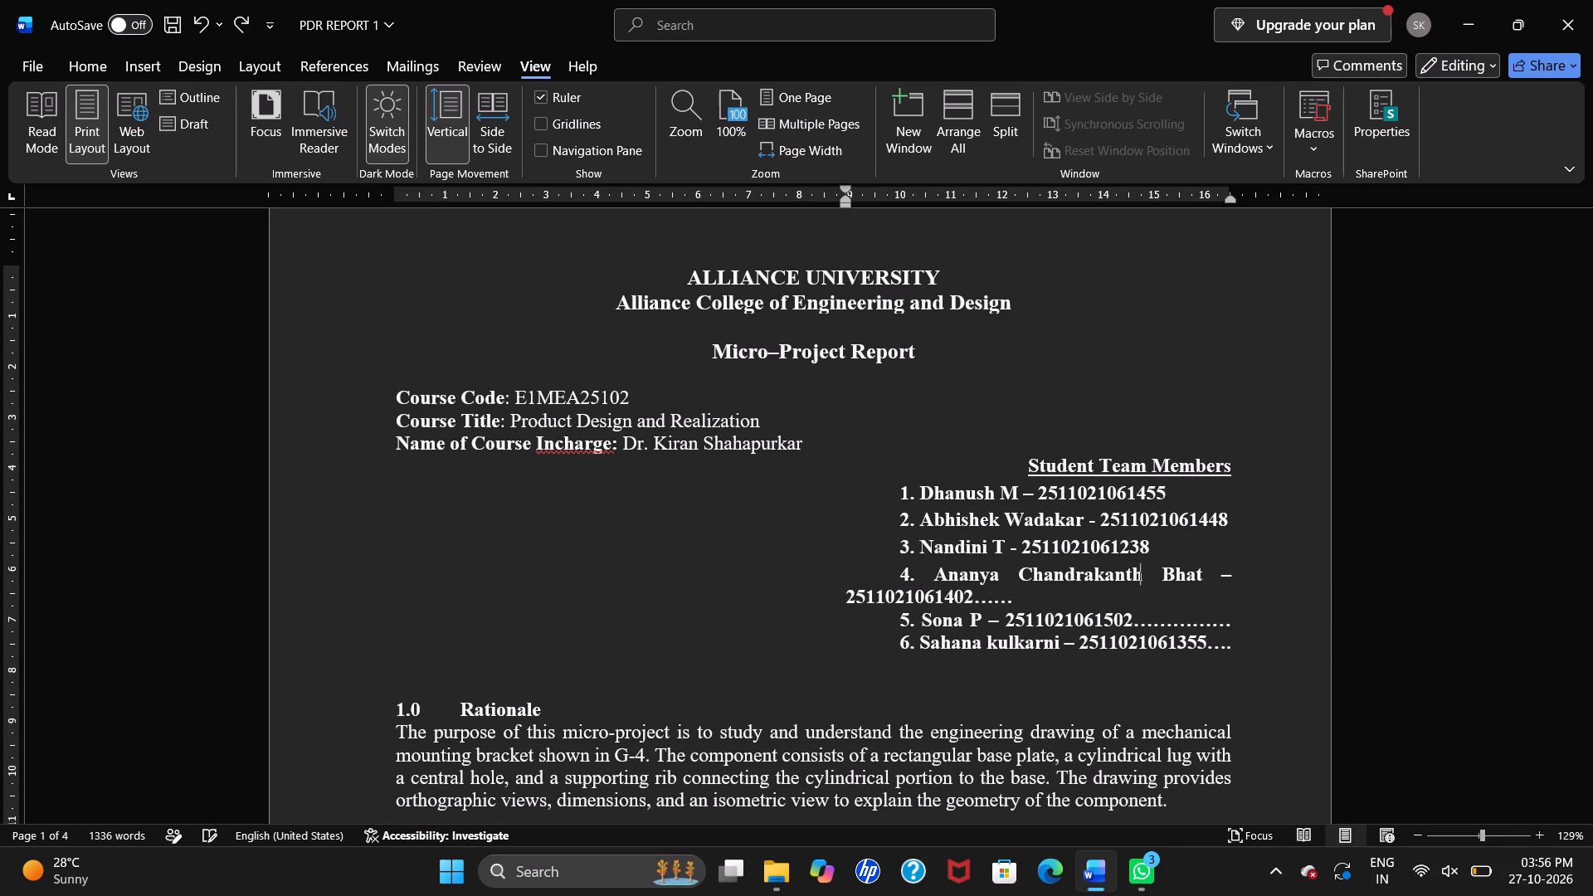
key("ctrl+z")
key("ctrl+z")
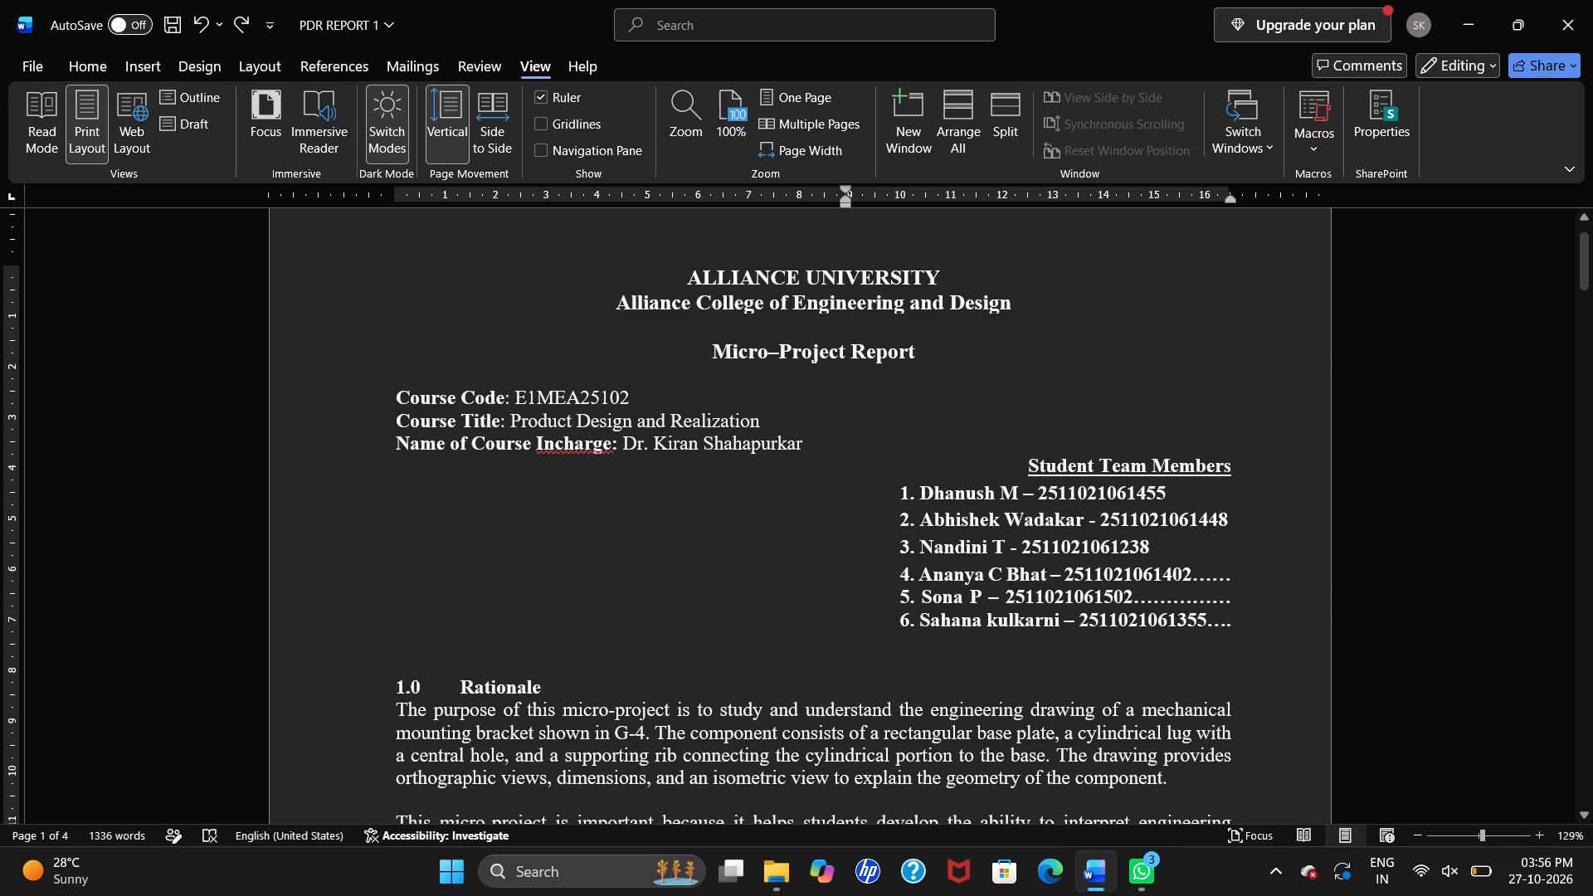
Take the Student Team Members heading out of right alignment and indent it six levels so it starts above the numbered list.
left_click(1030, 469)
key("BackSpace")
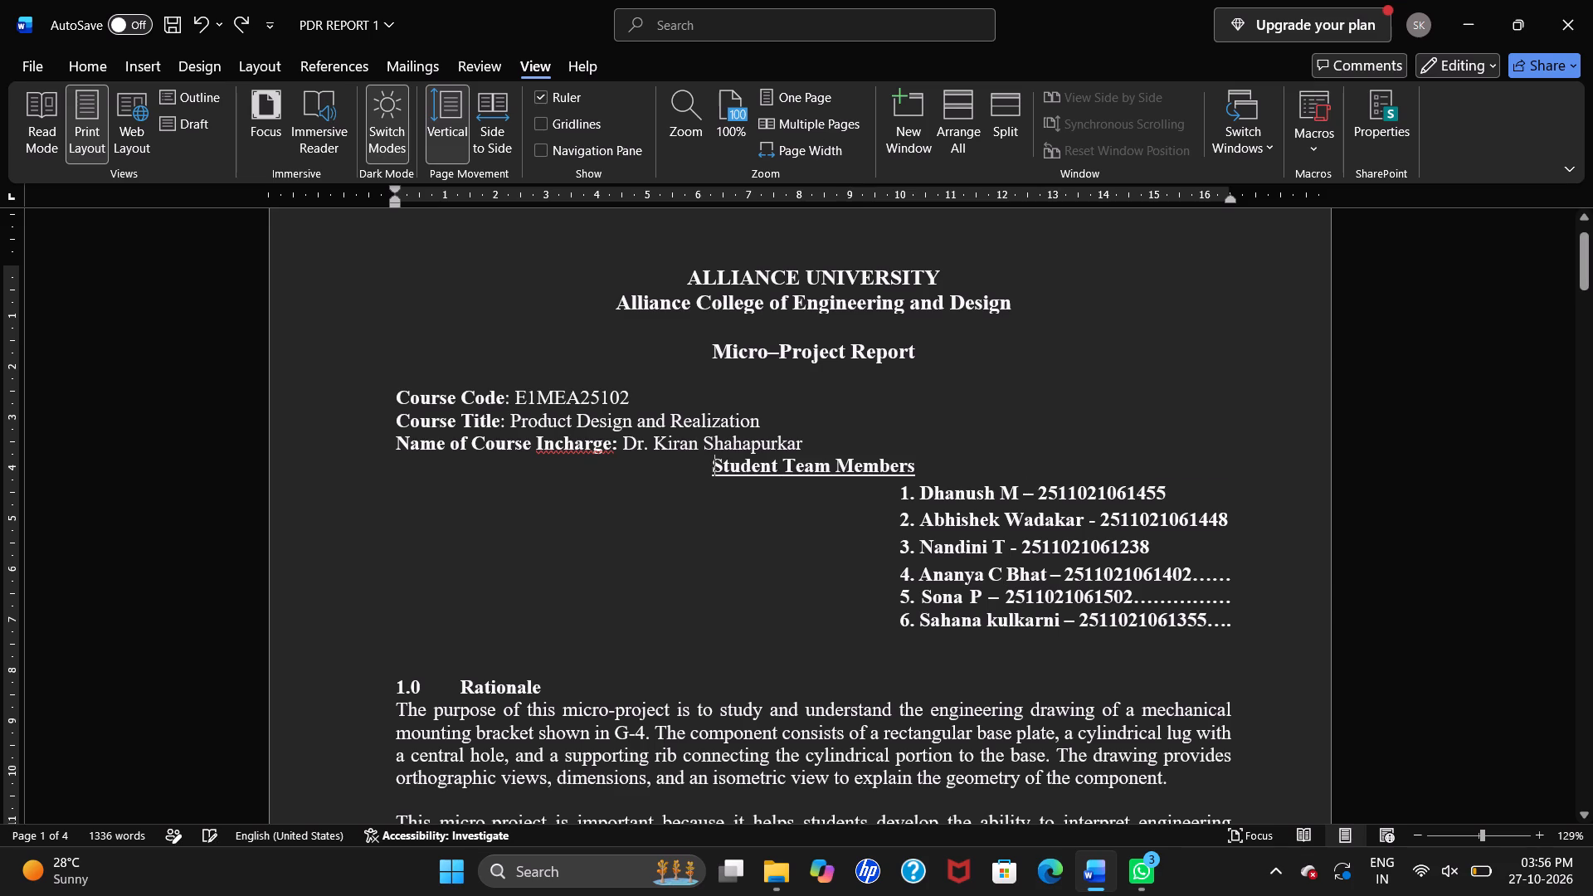
key("Tab")
key("Tab")
key("Tab")
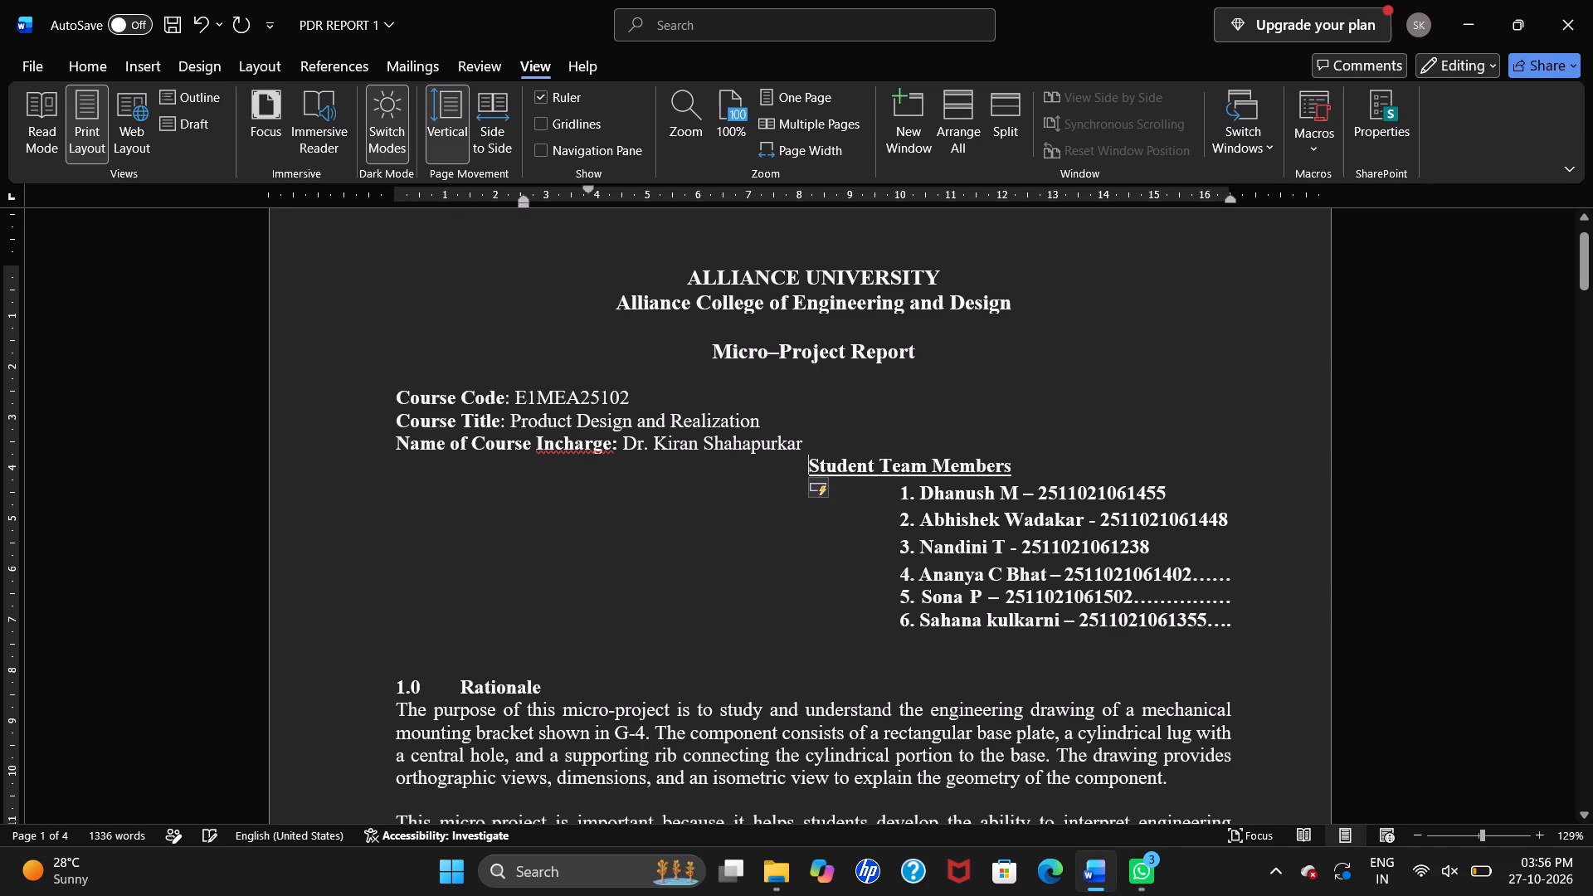
key("Tab")
key("Tab")
key("Tab")
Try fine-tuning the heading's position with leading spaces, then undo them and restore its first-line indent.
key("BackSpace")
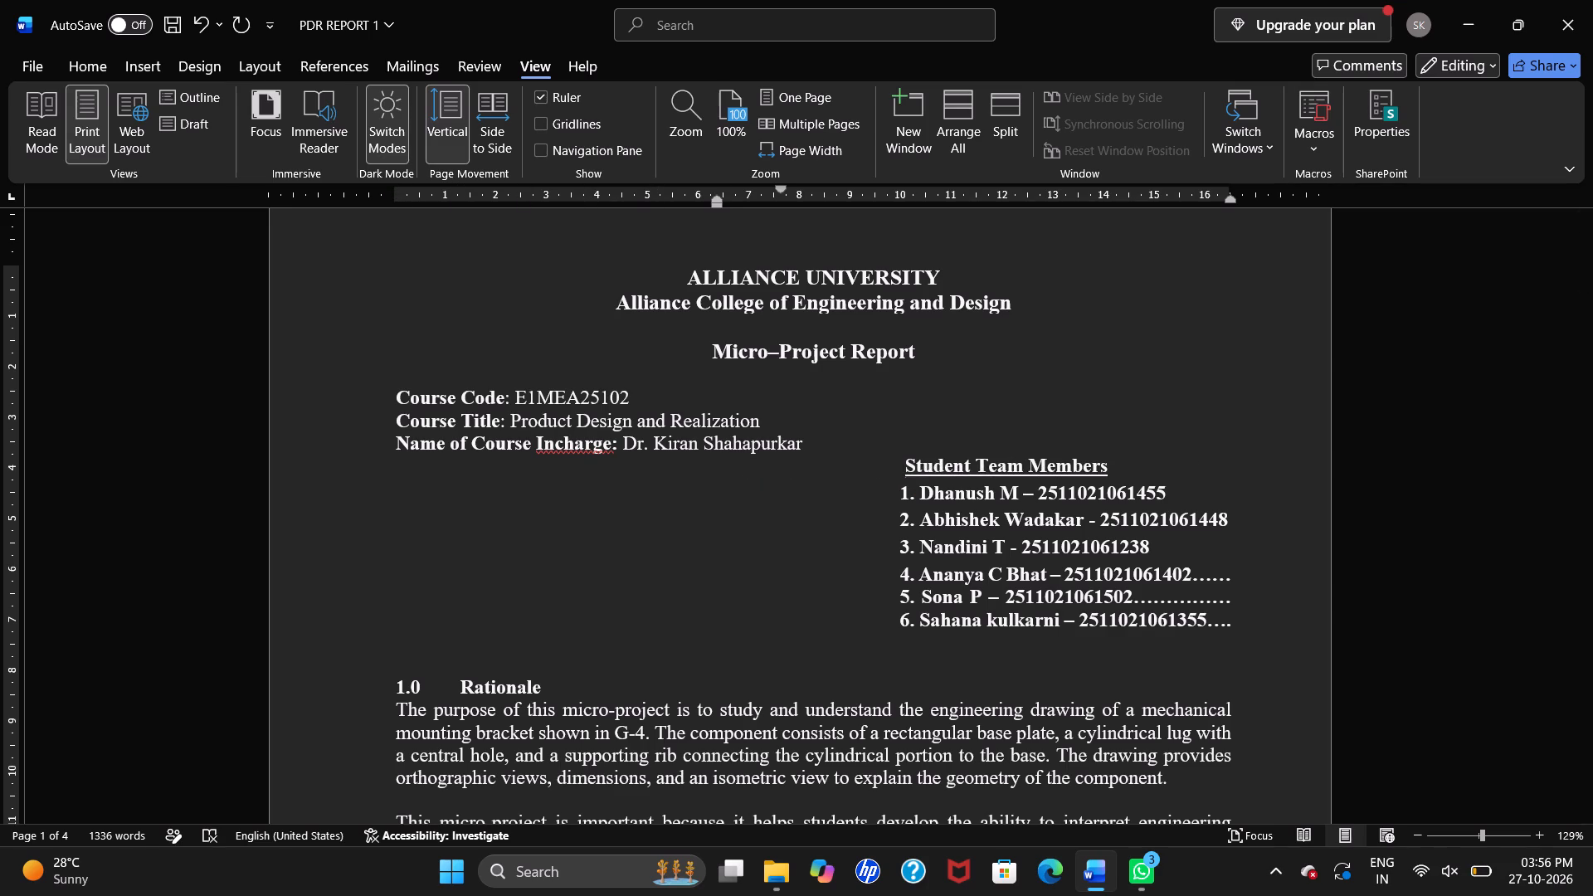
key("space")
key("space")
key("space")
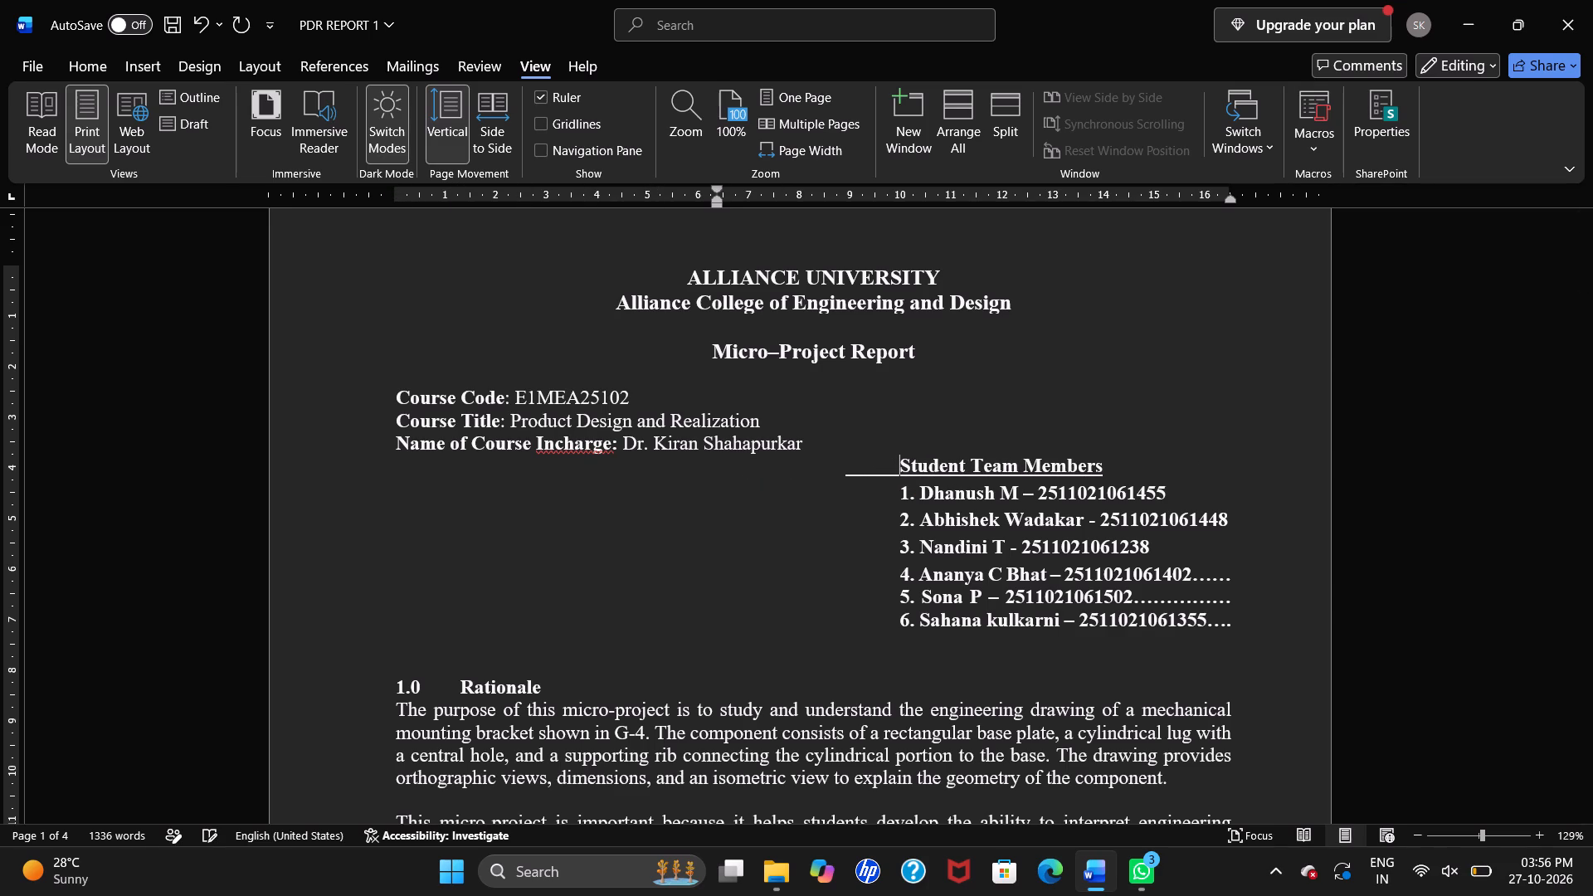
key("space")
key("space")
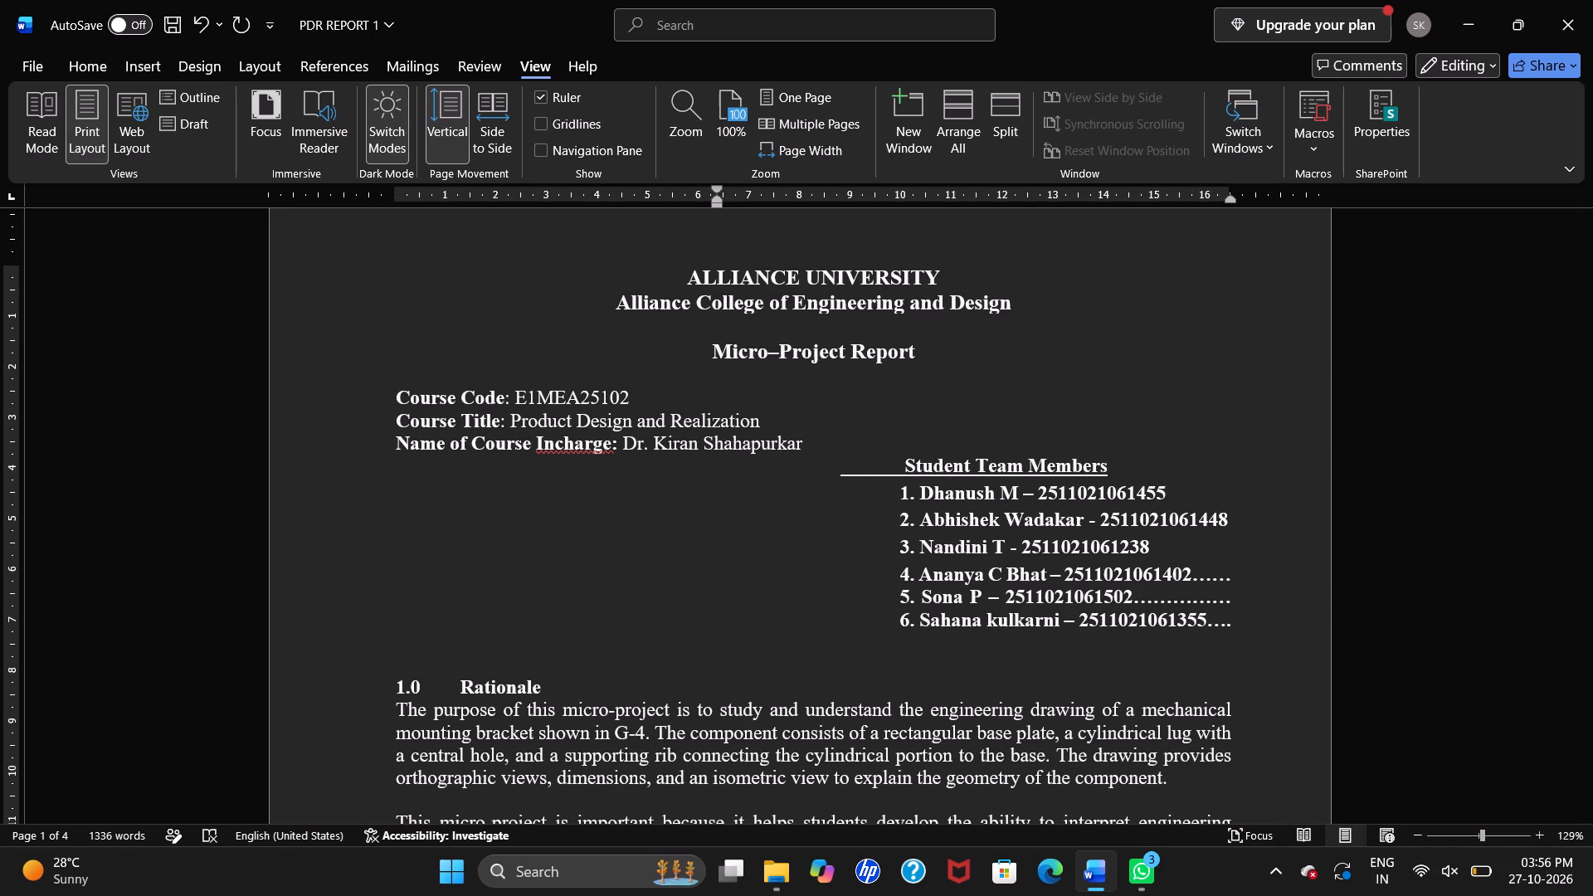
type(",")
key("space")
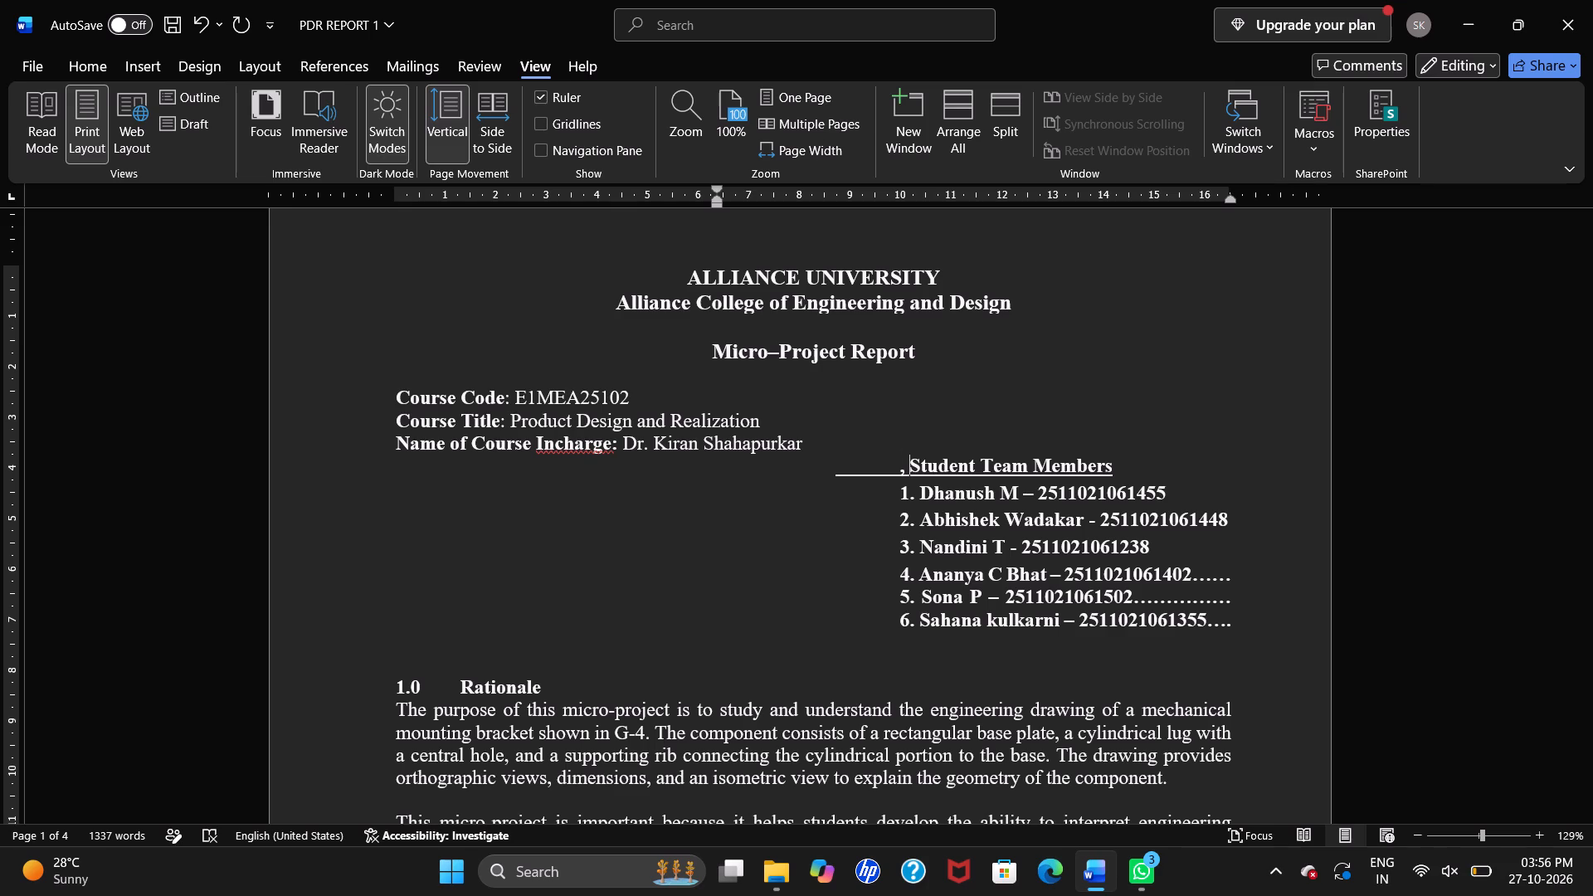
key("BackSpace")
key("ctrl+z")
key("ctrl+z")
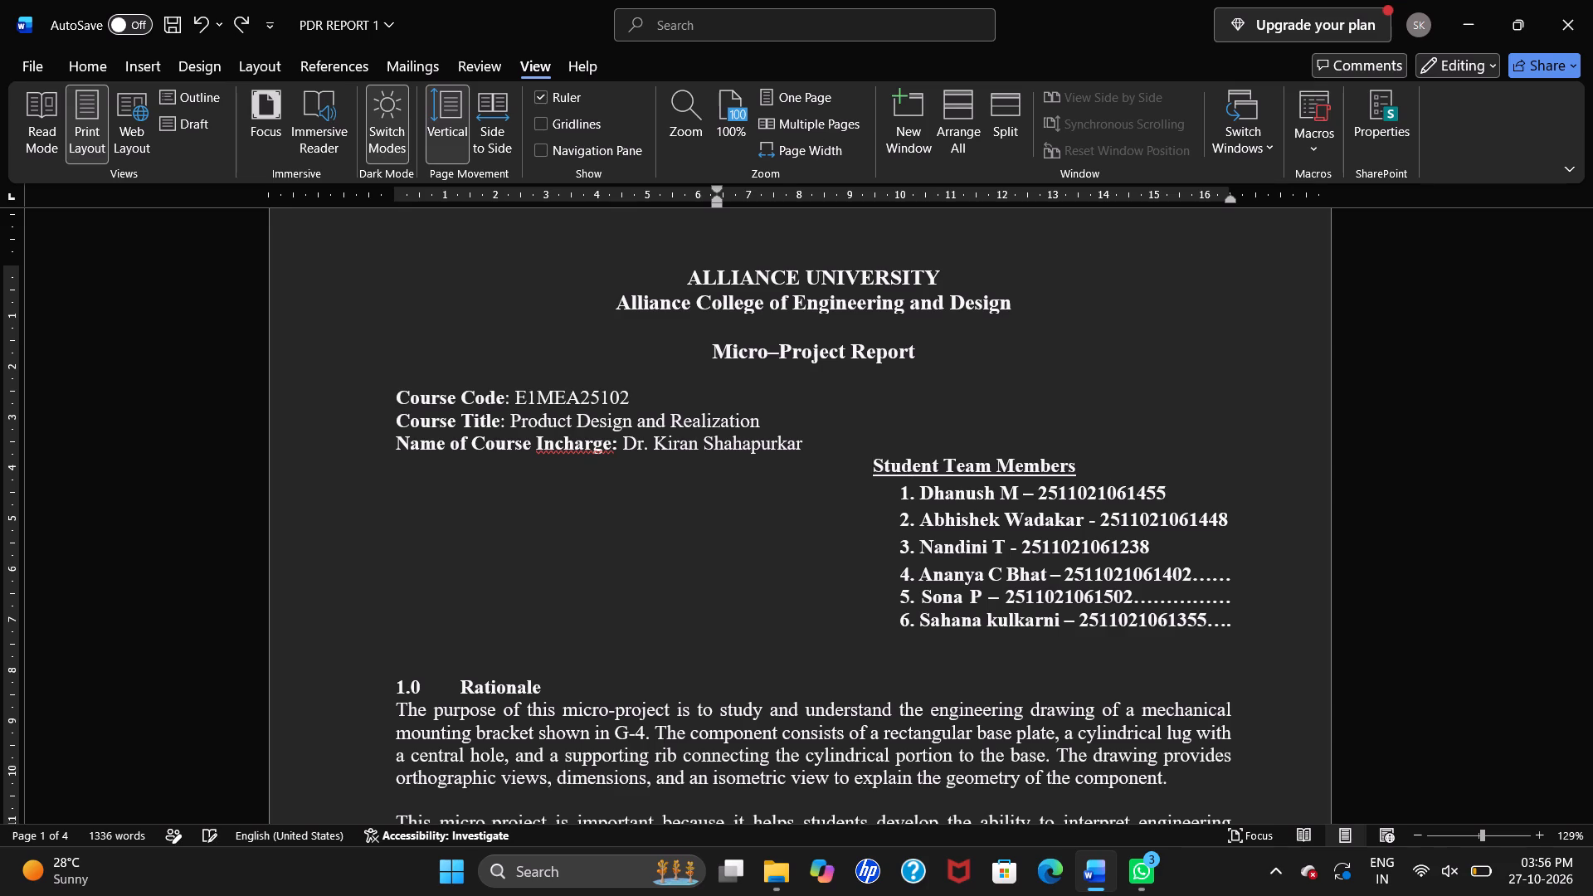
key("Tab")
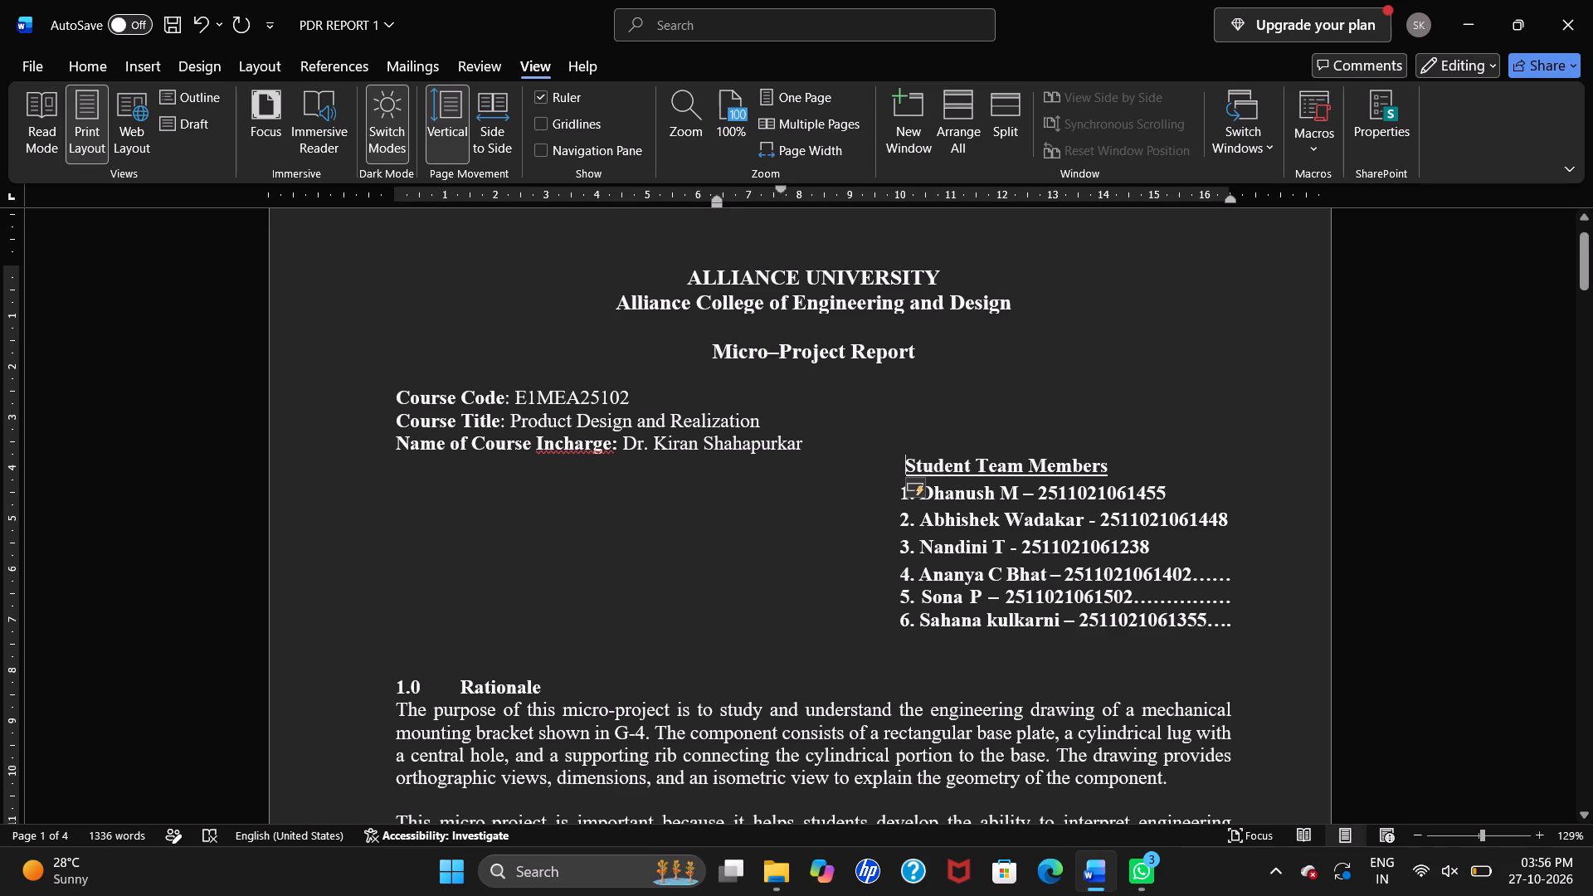
Delete the trailing dots after the registration numbers in the fourth, fifth and sixth entries.
left_click(1252, 408)
left_click(1248, 455)
left_click(1234, 547)
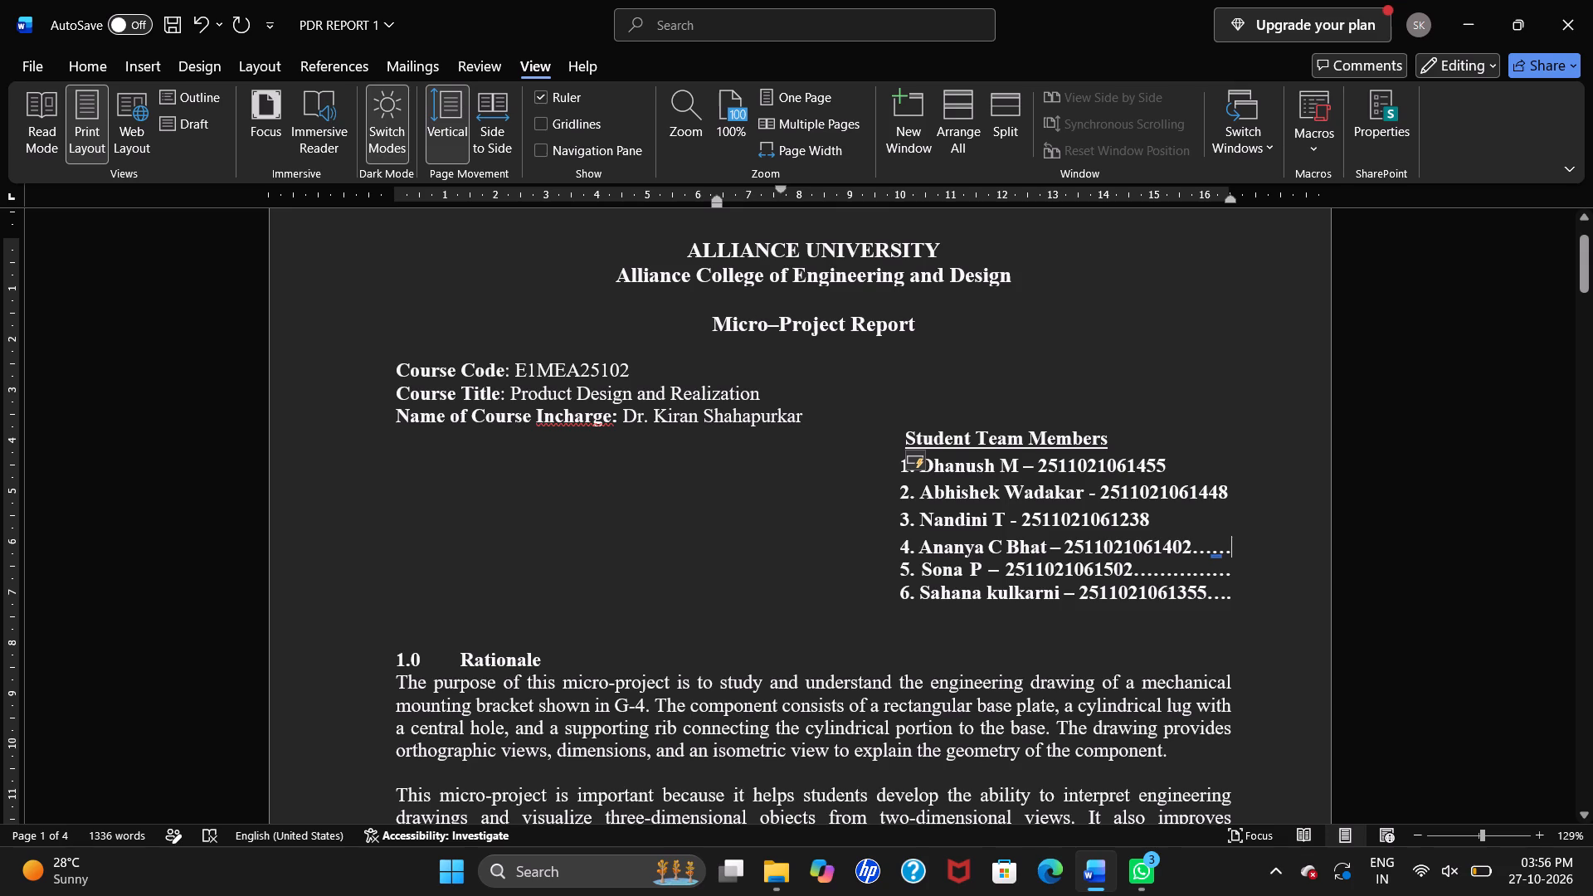
key("backslash")
key("BackSpace")
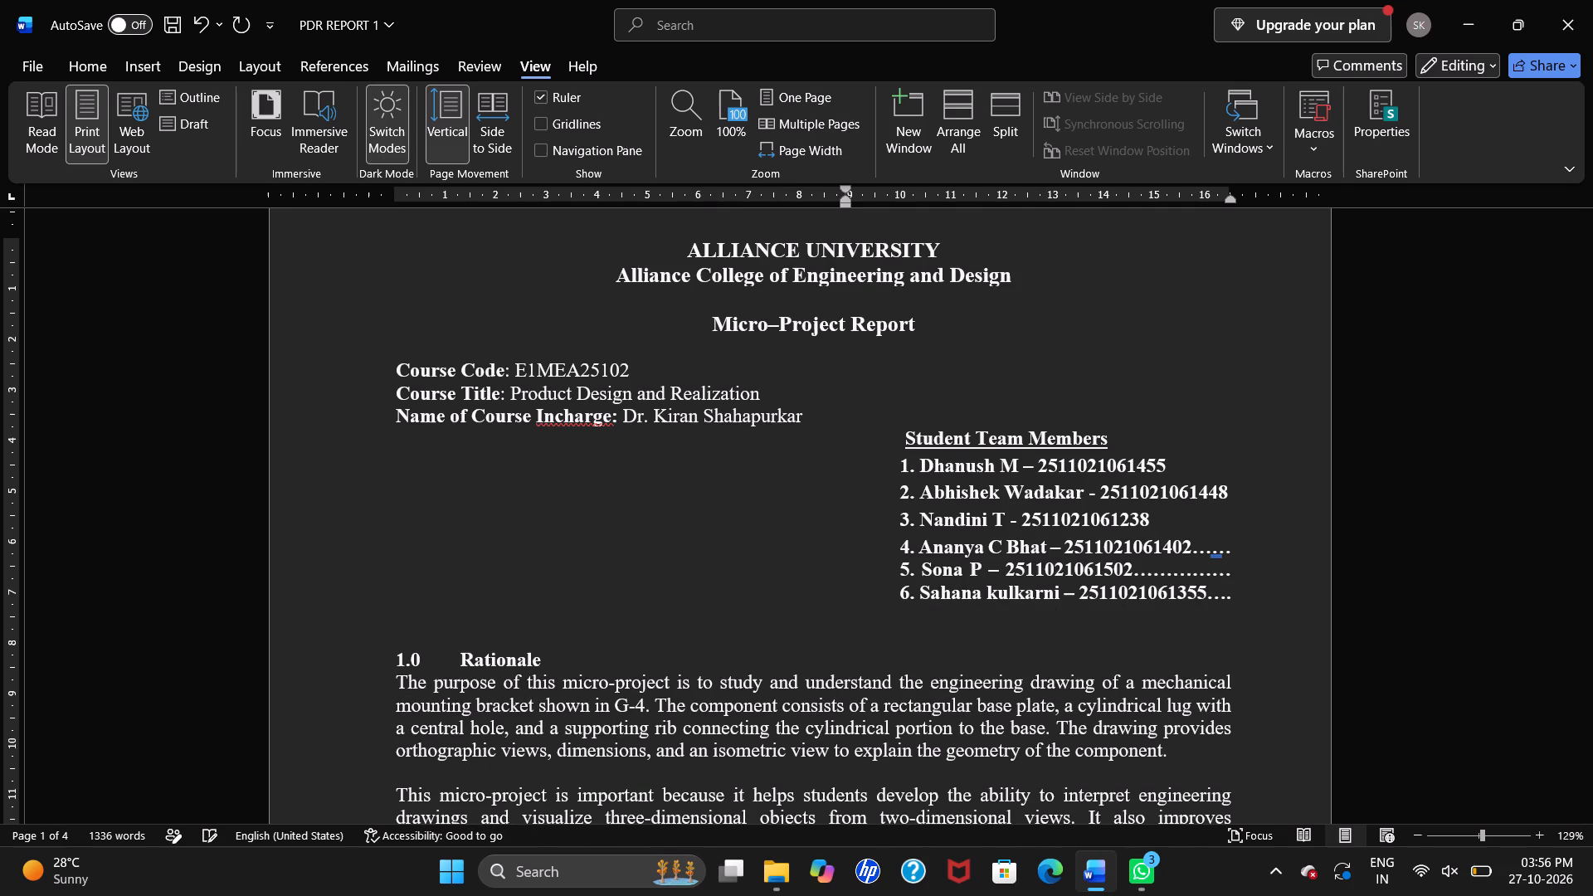
key("BackSpace")
key("BackSpace")
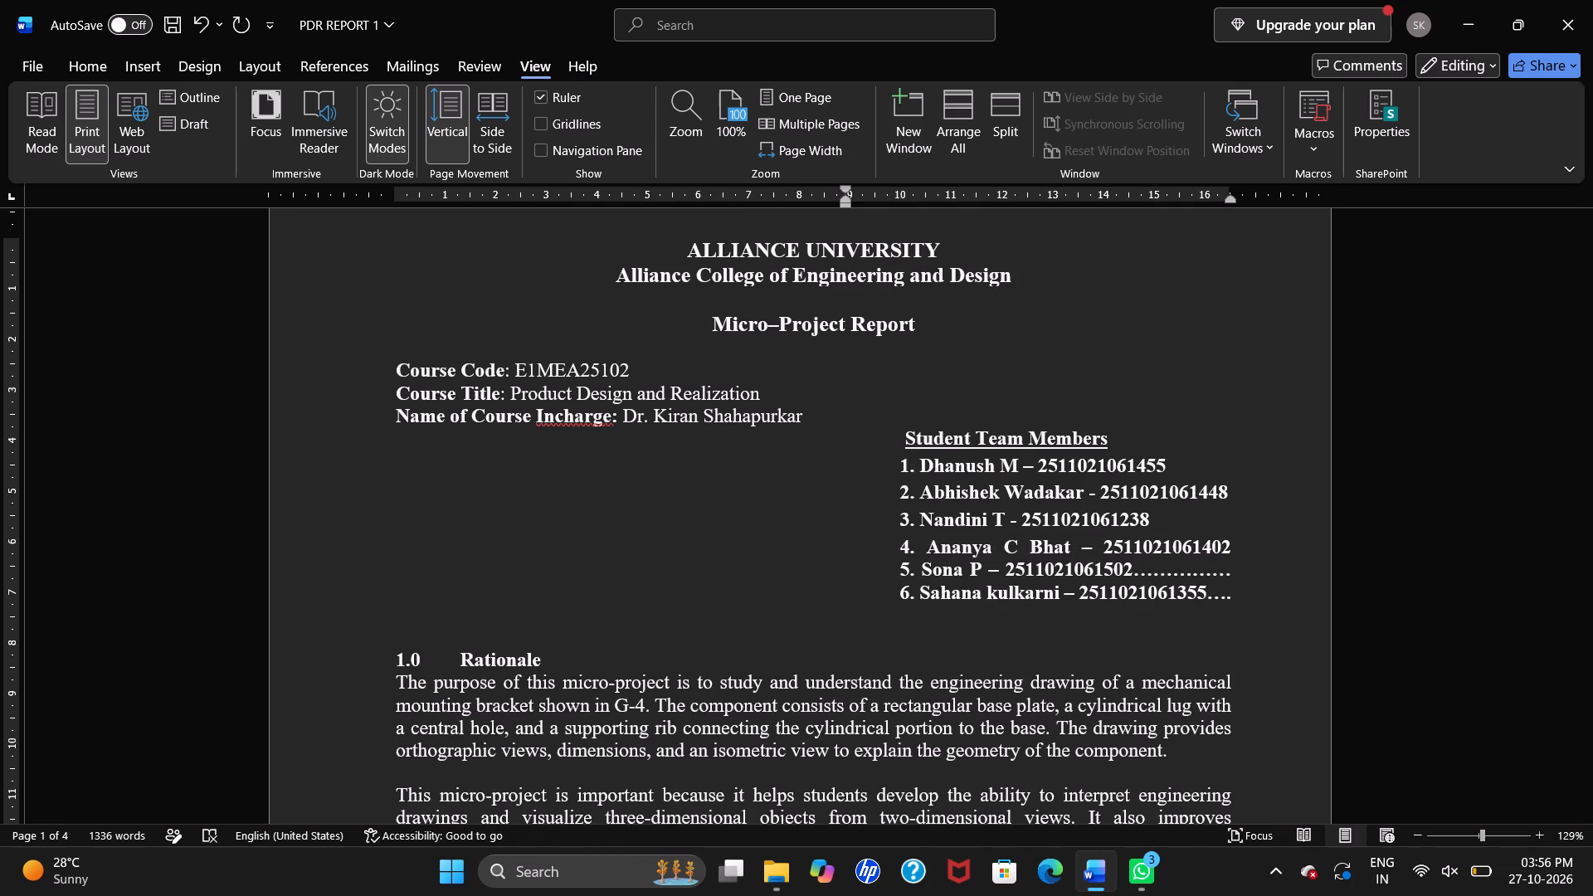
key("Down")
key("BackSpace")
key("BackSpace")
key("BackSpace")
key("BackSpace")
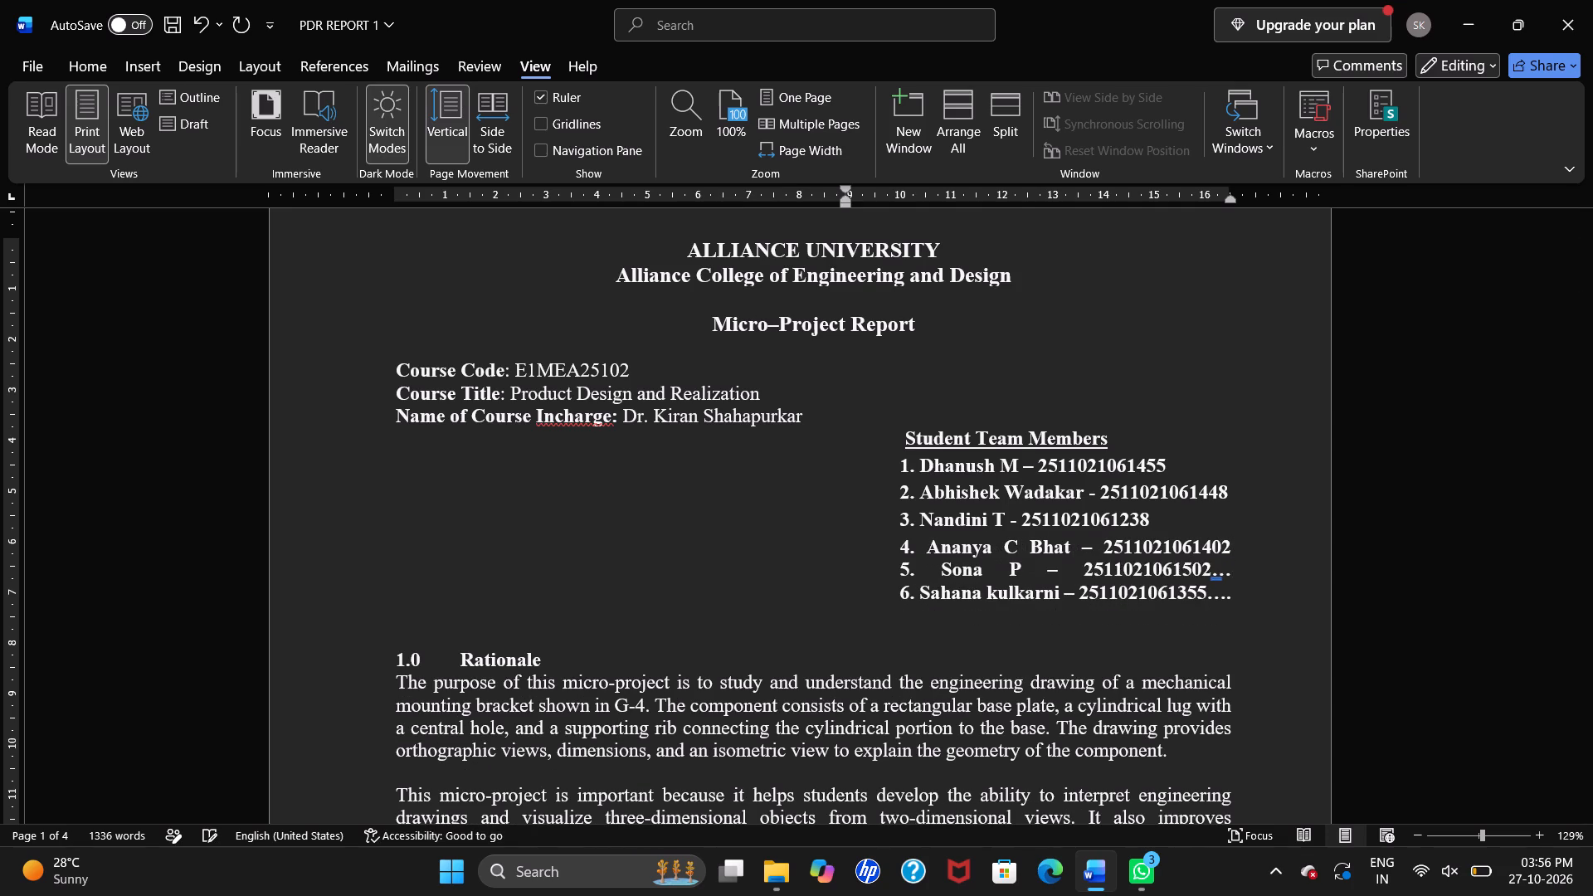
key("BackSpace")
key("Down")
key("BackSpace")
key("BackSpace")
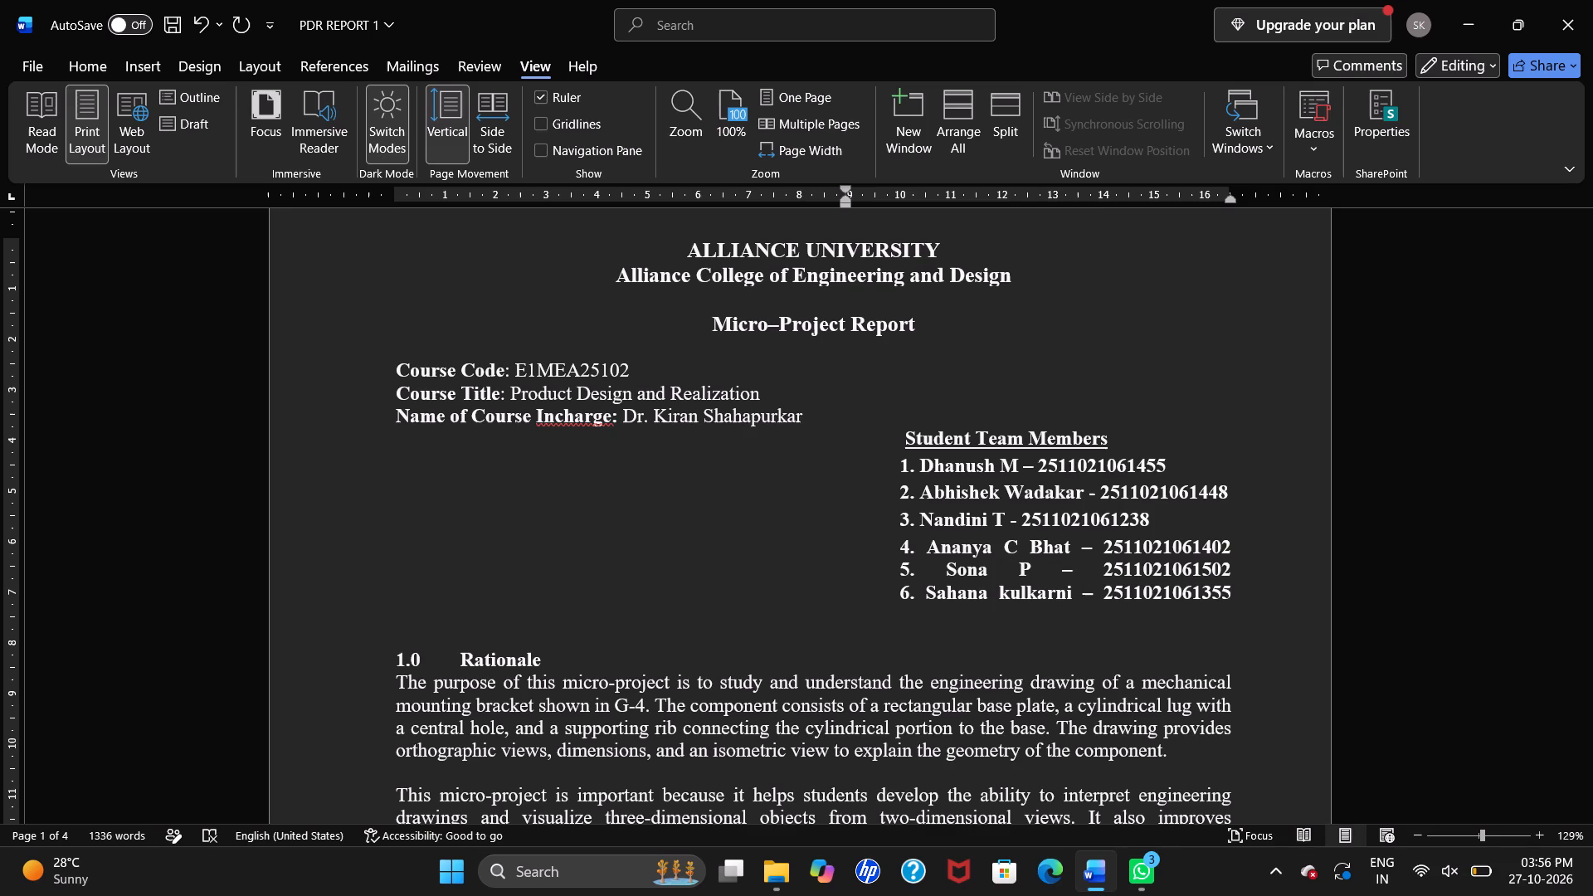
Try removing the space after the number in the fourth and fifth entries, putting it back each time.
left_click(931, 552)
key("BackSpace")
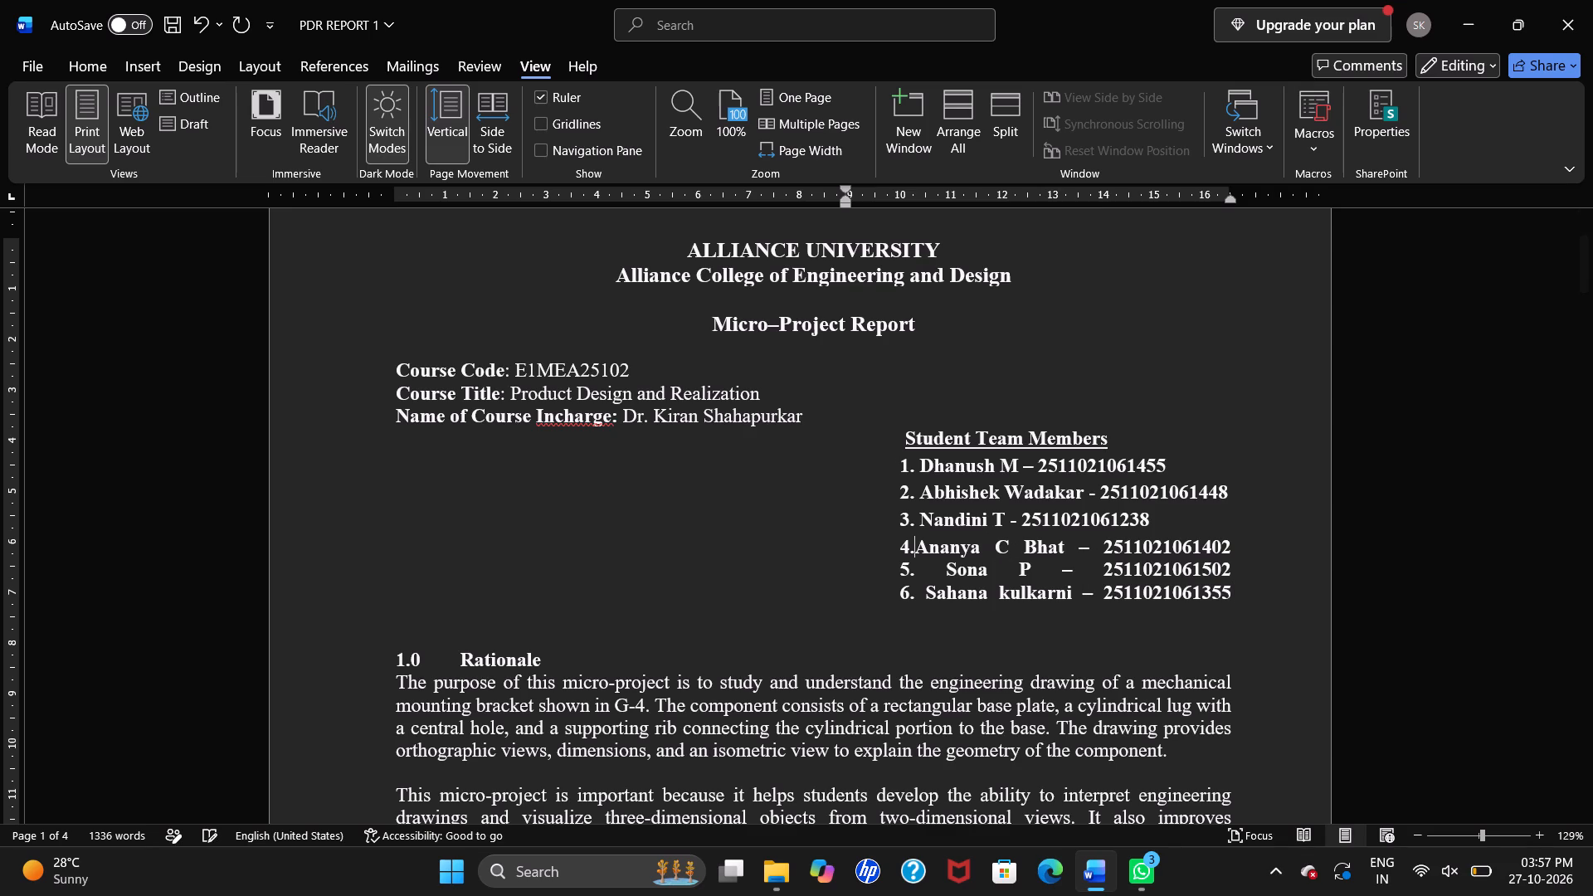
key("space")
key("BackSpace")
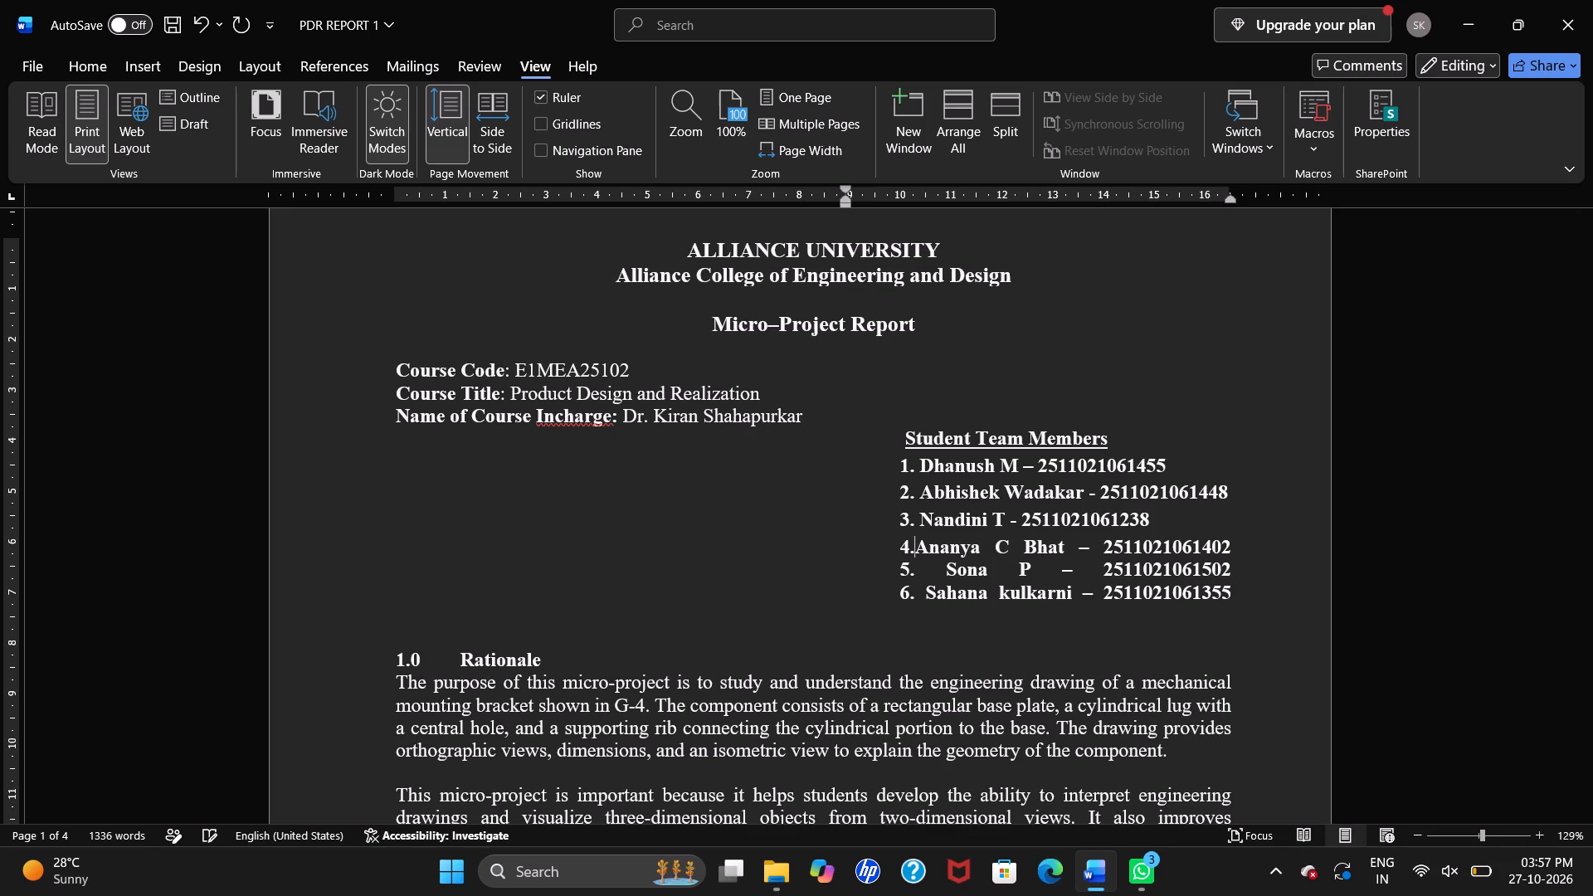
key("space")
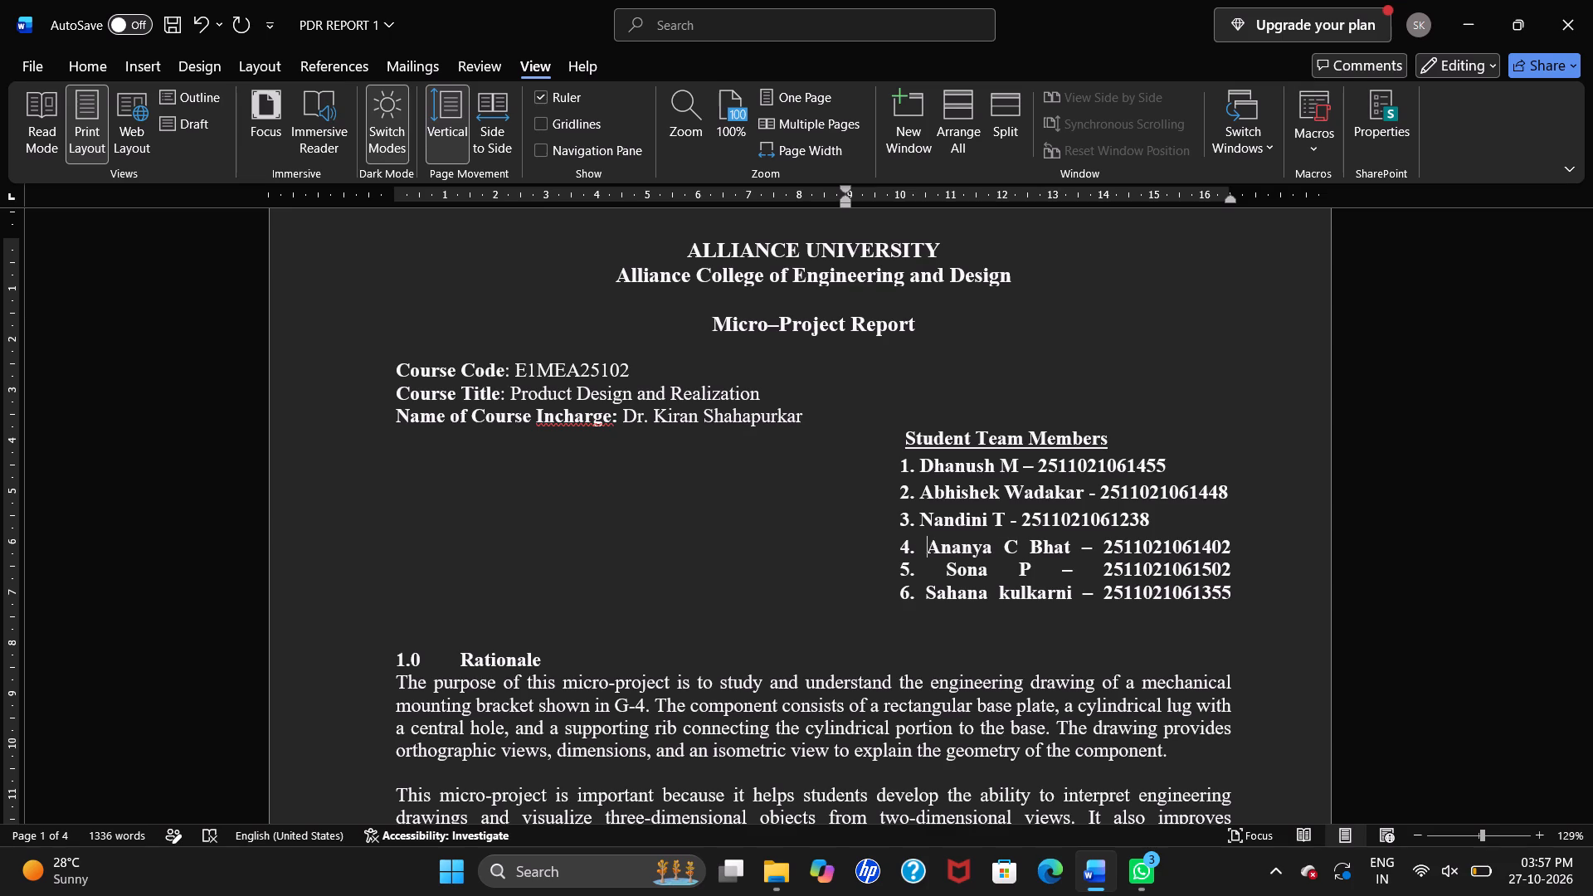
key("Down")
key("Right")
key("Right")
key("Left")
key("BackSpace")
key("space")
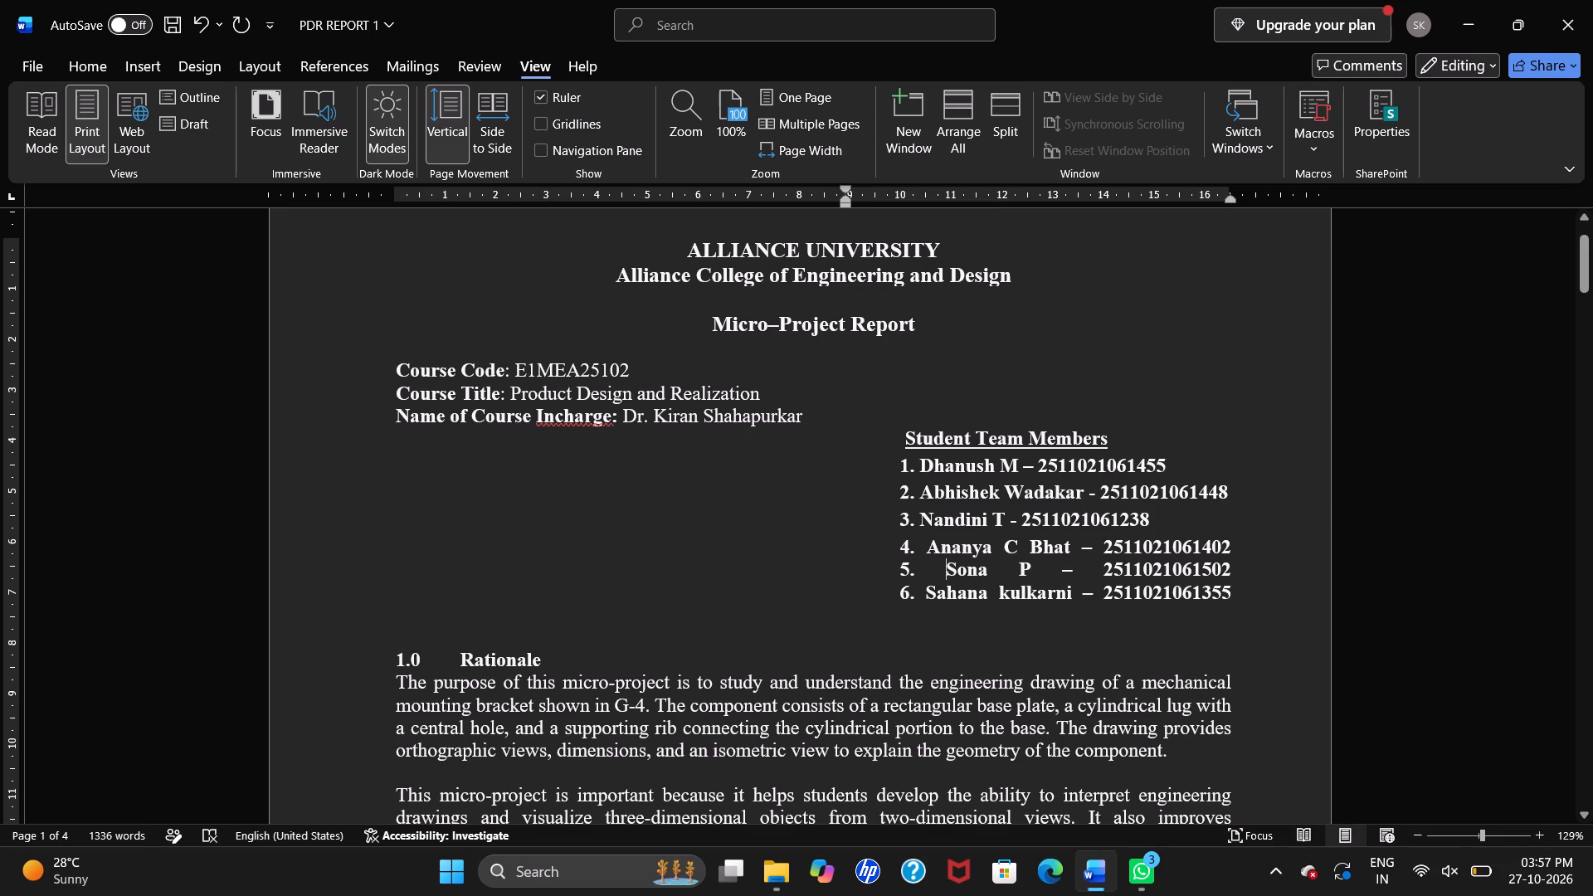
Replace the fifth entry's text with the second member's name and registration number, separated by a spaced hyphen.
left_click_drag(946, 571, 1168, 572)
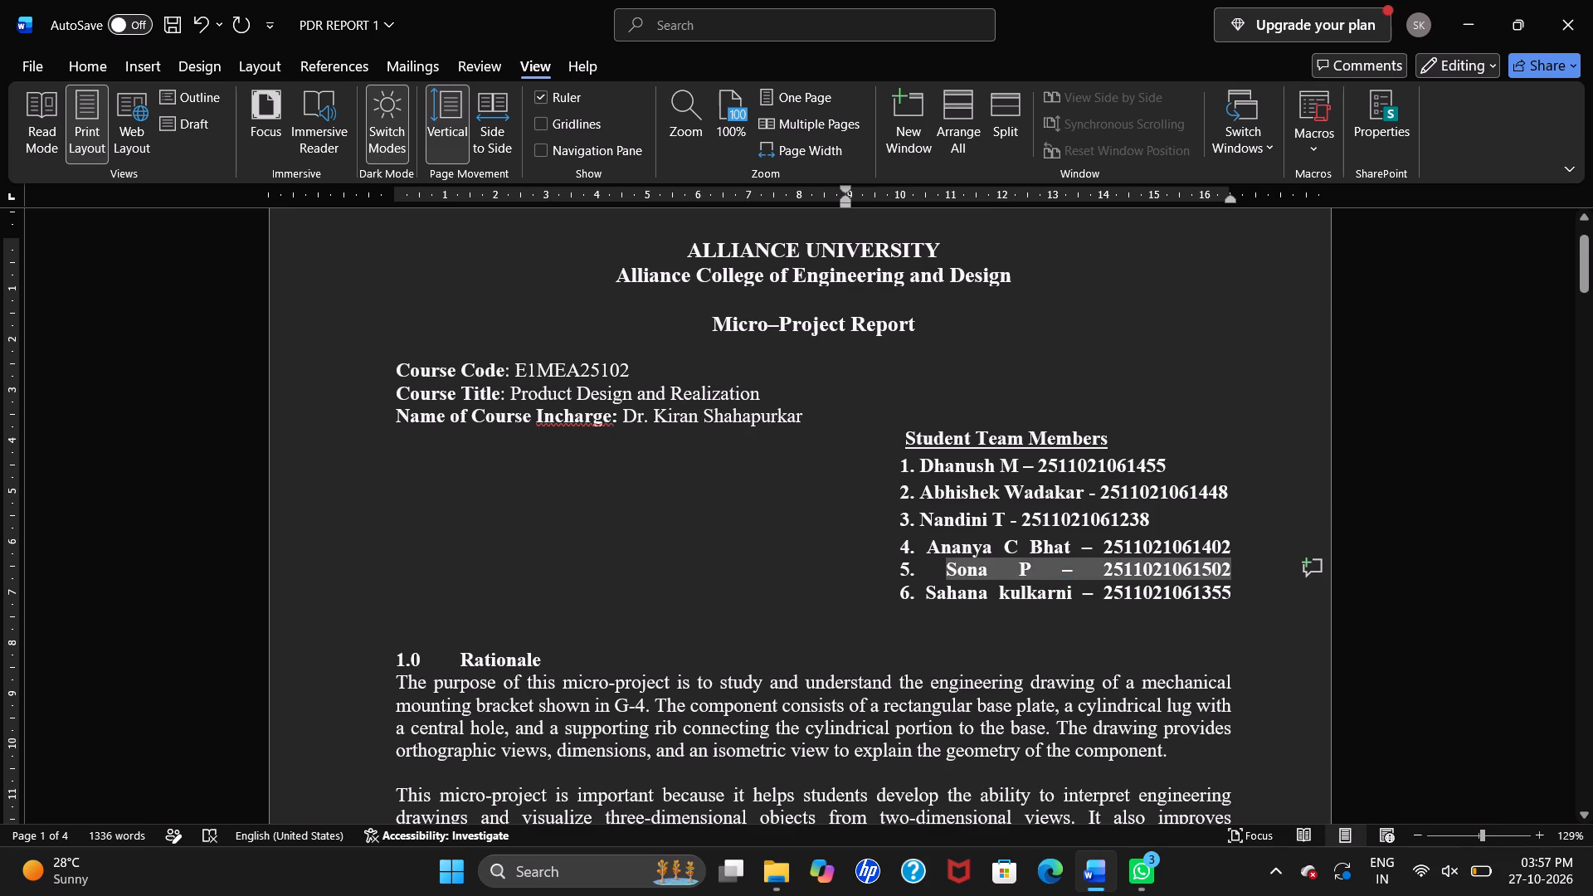
left_click_drag(1168, 572, 1167, 572)
left_click(1230, 659)
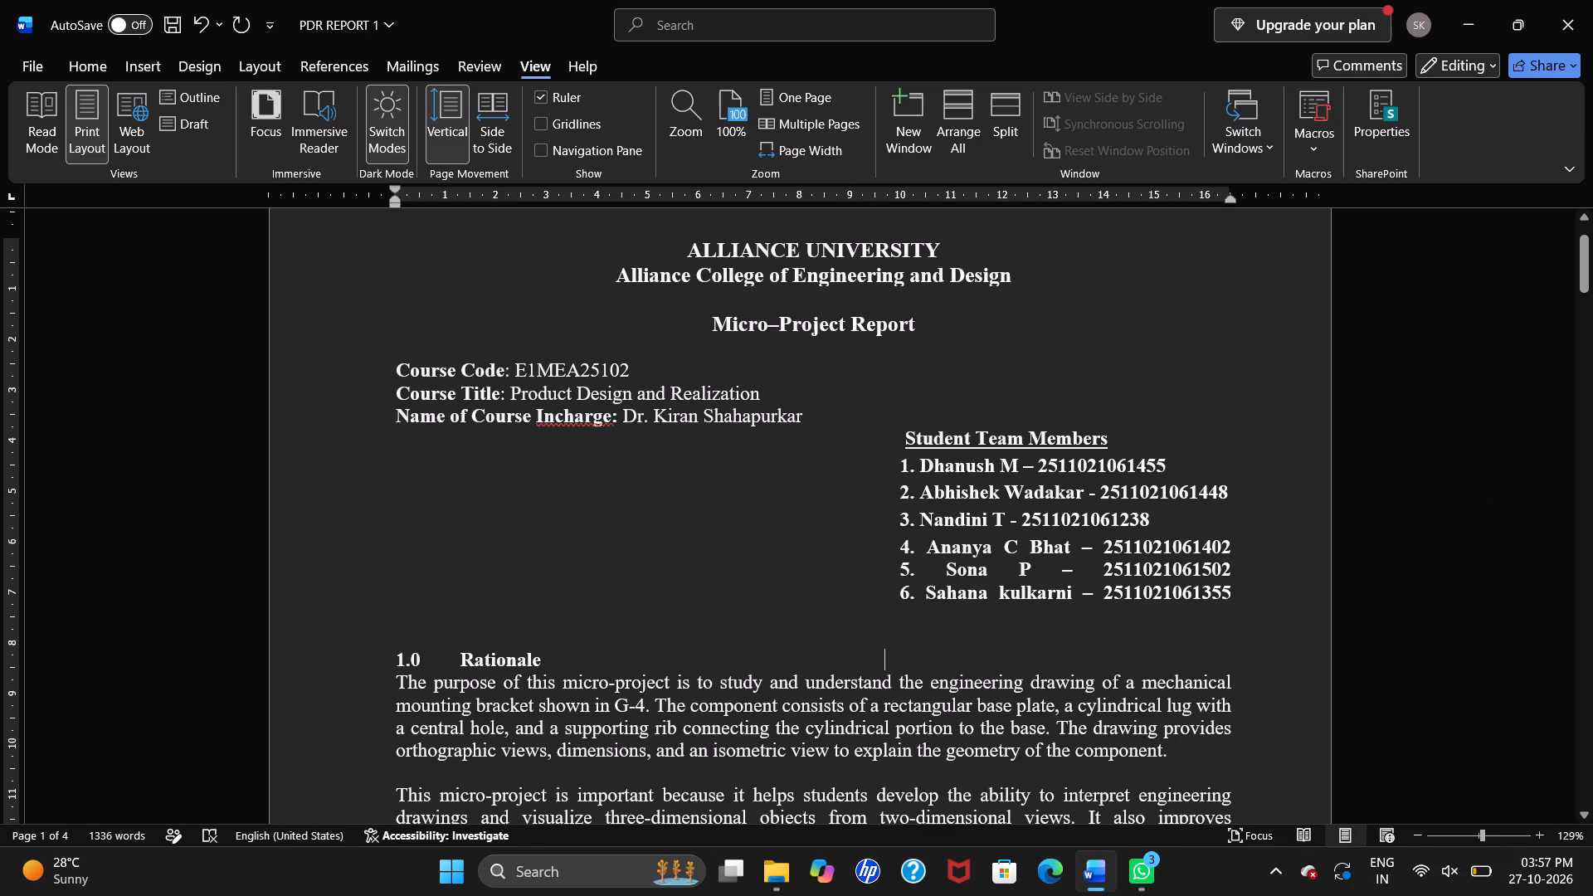
left_click(1235, 563)
left_click_drag(1235, 567, 944, 571)
key("BackSpace")
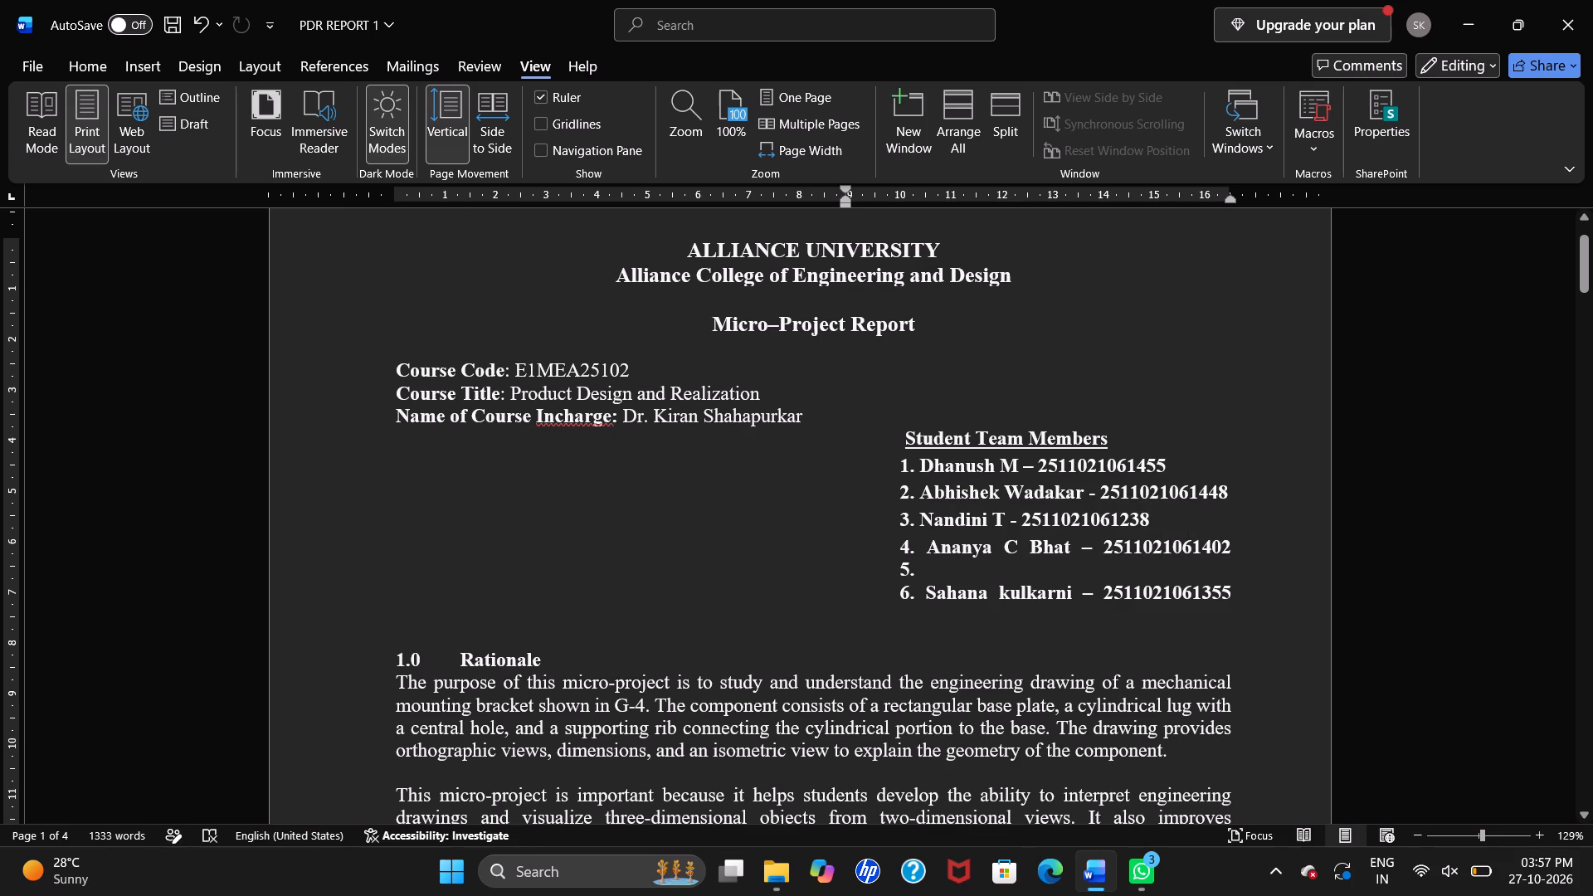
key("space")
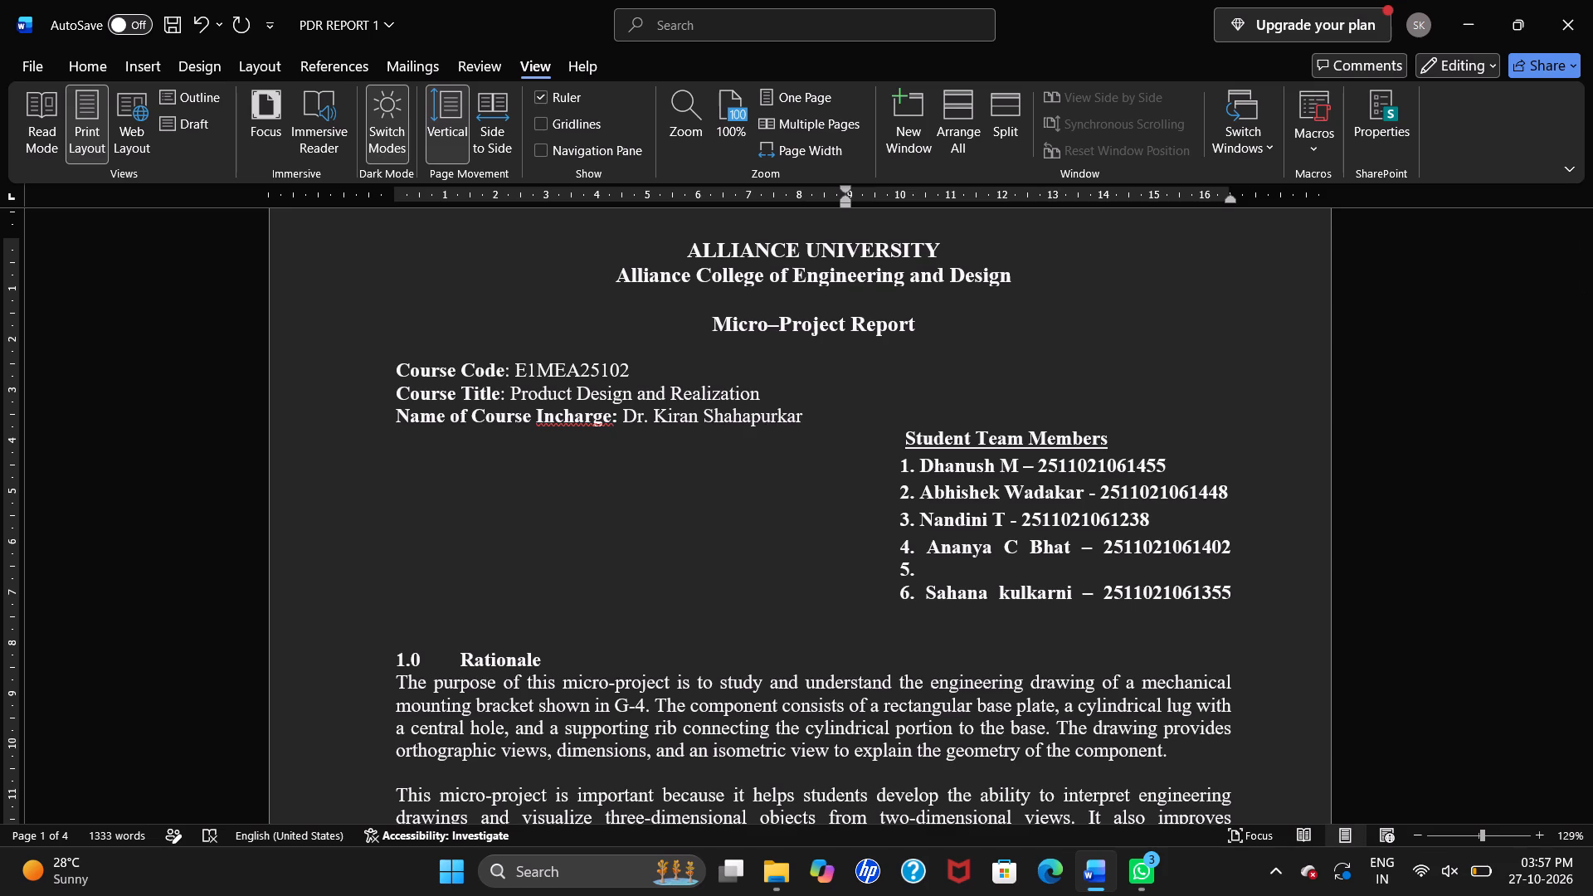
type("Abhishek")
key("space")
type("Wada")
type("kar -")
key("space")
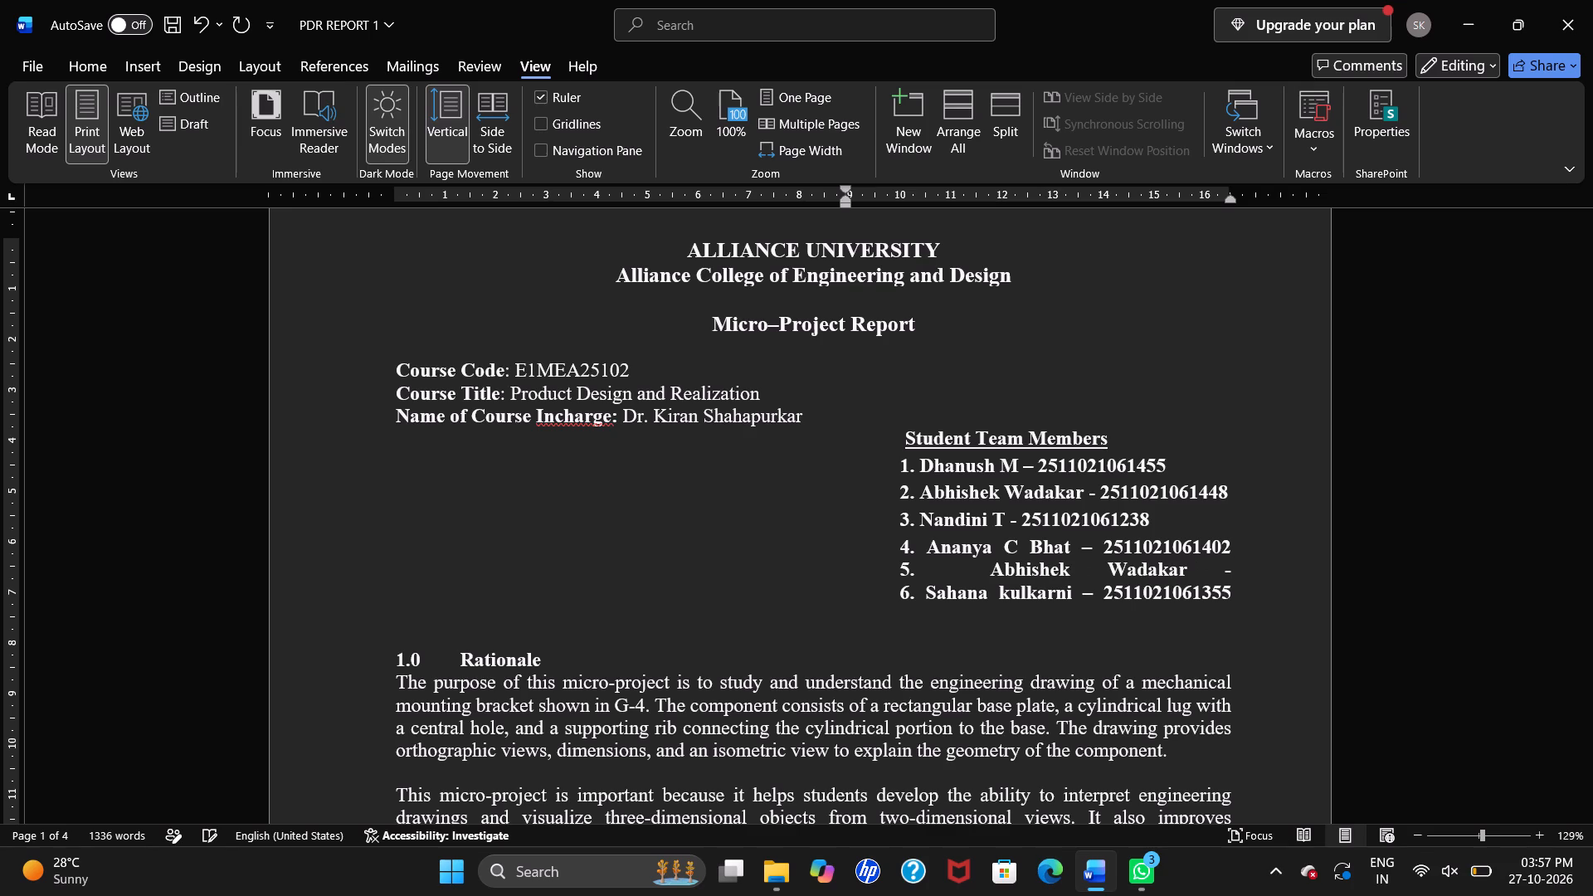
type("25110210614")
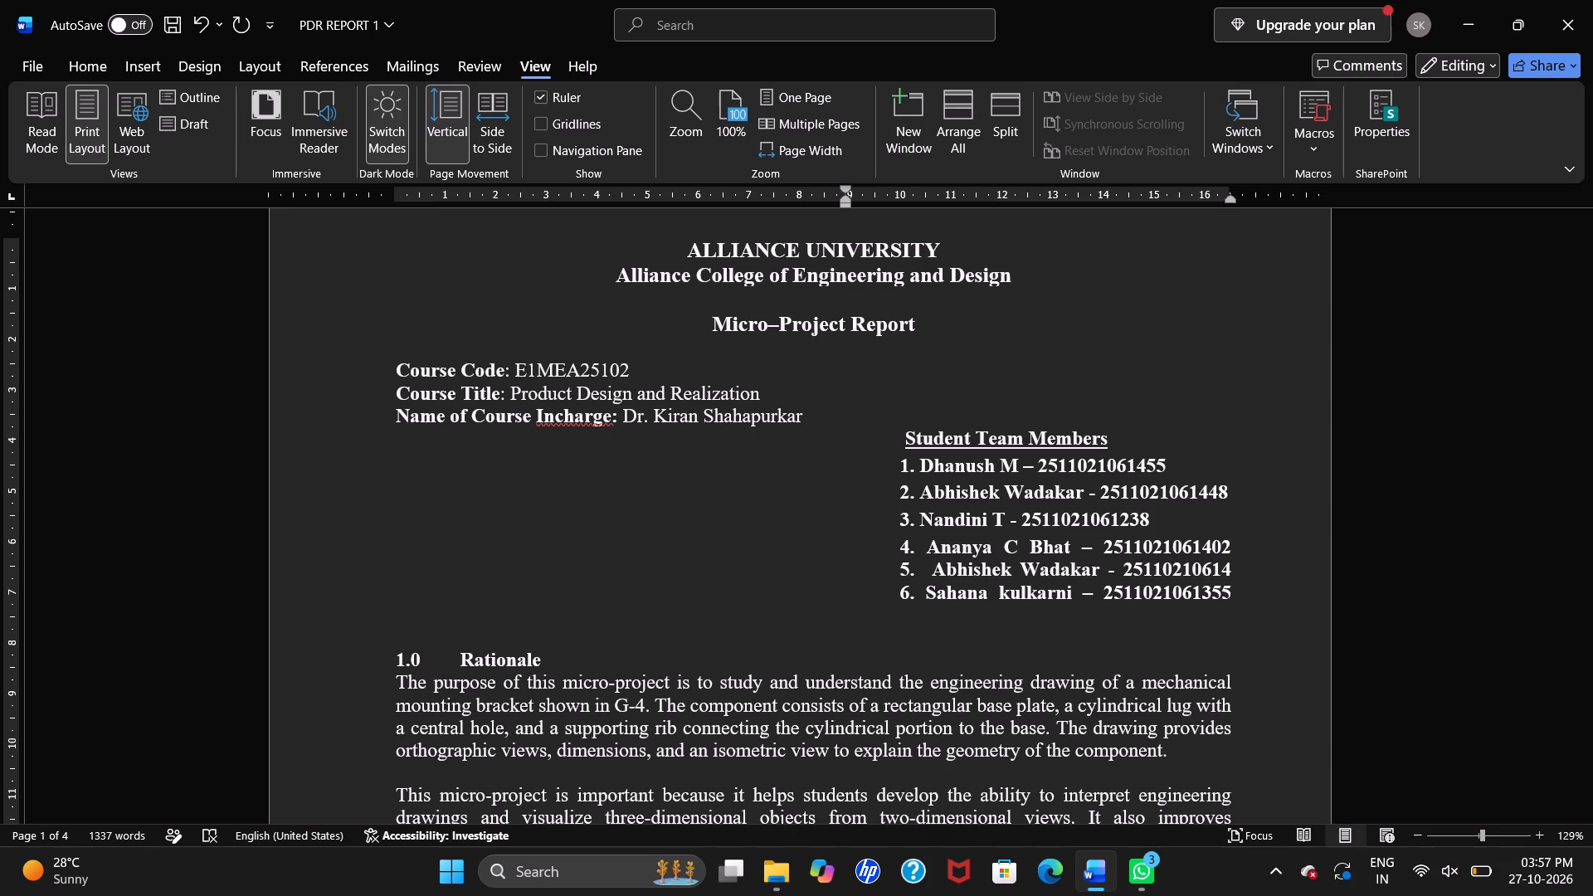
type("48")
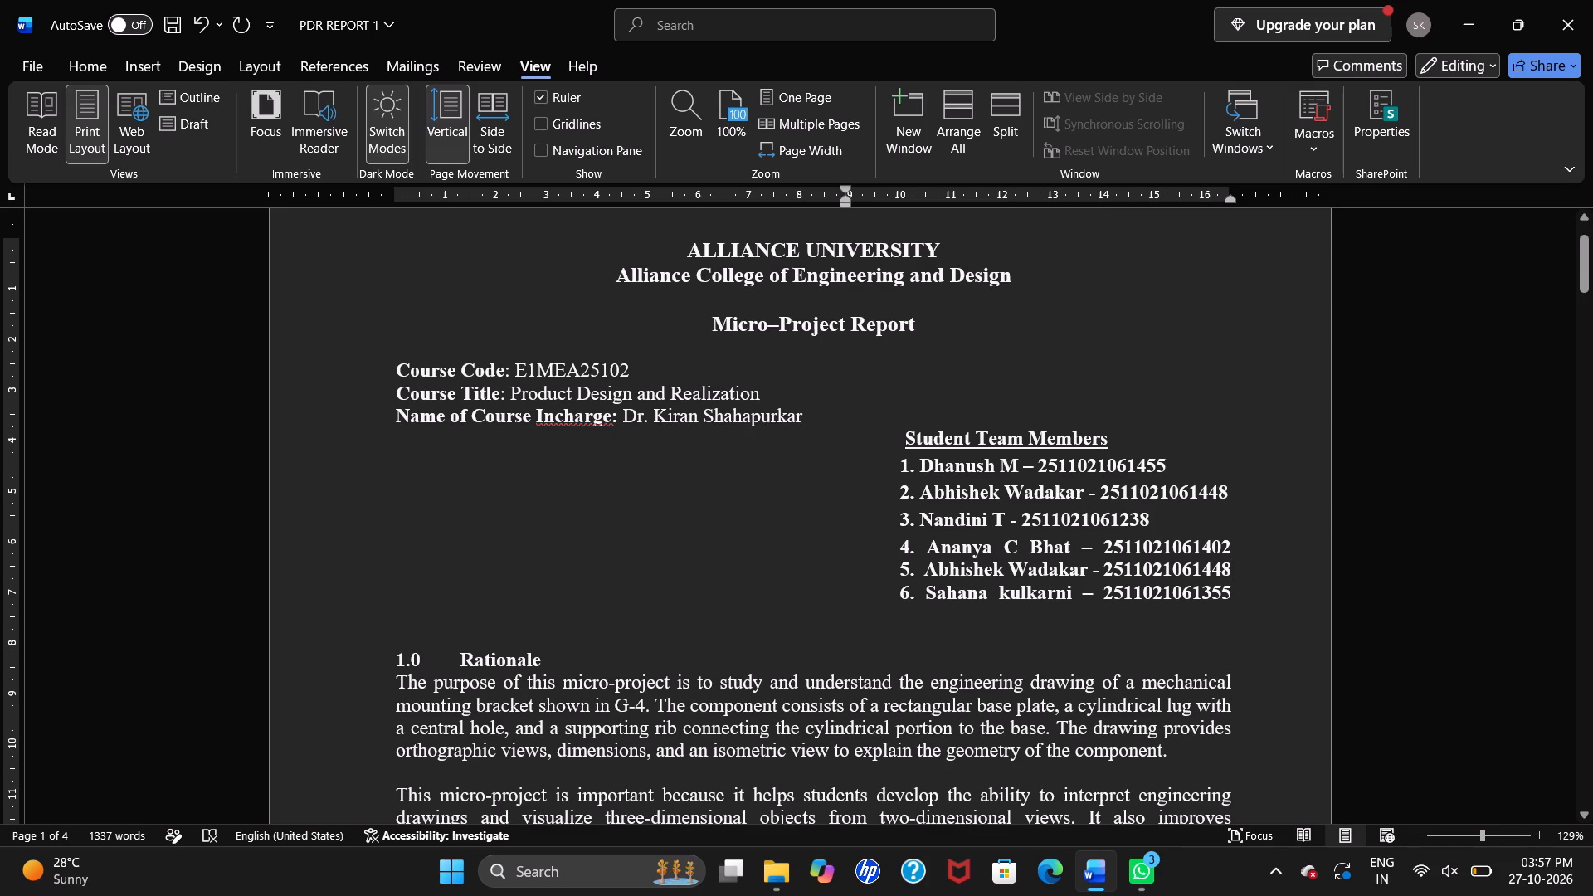
Replace the second entry's text with the former fifth member's name and registration number, separated by a spaced hyphen.
left_click_drag(924, 486, 1179, 473)
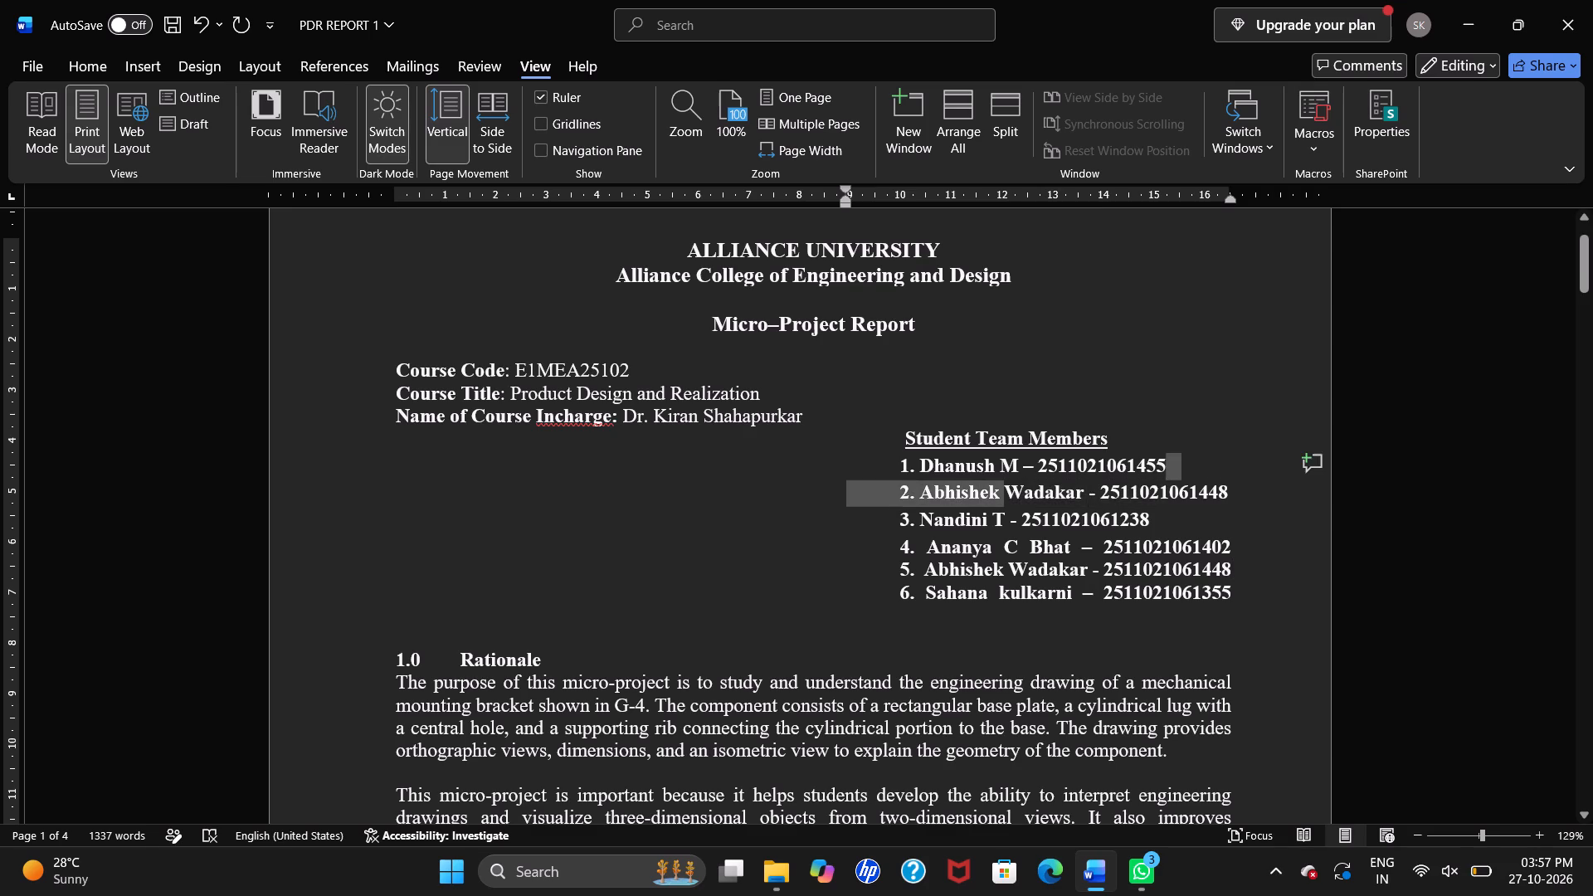
left_click_drag(1179, 473, 1219, 491)
key("BackSpace")
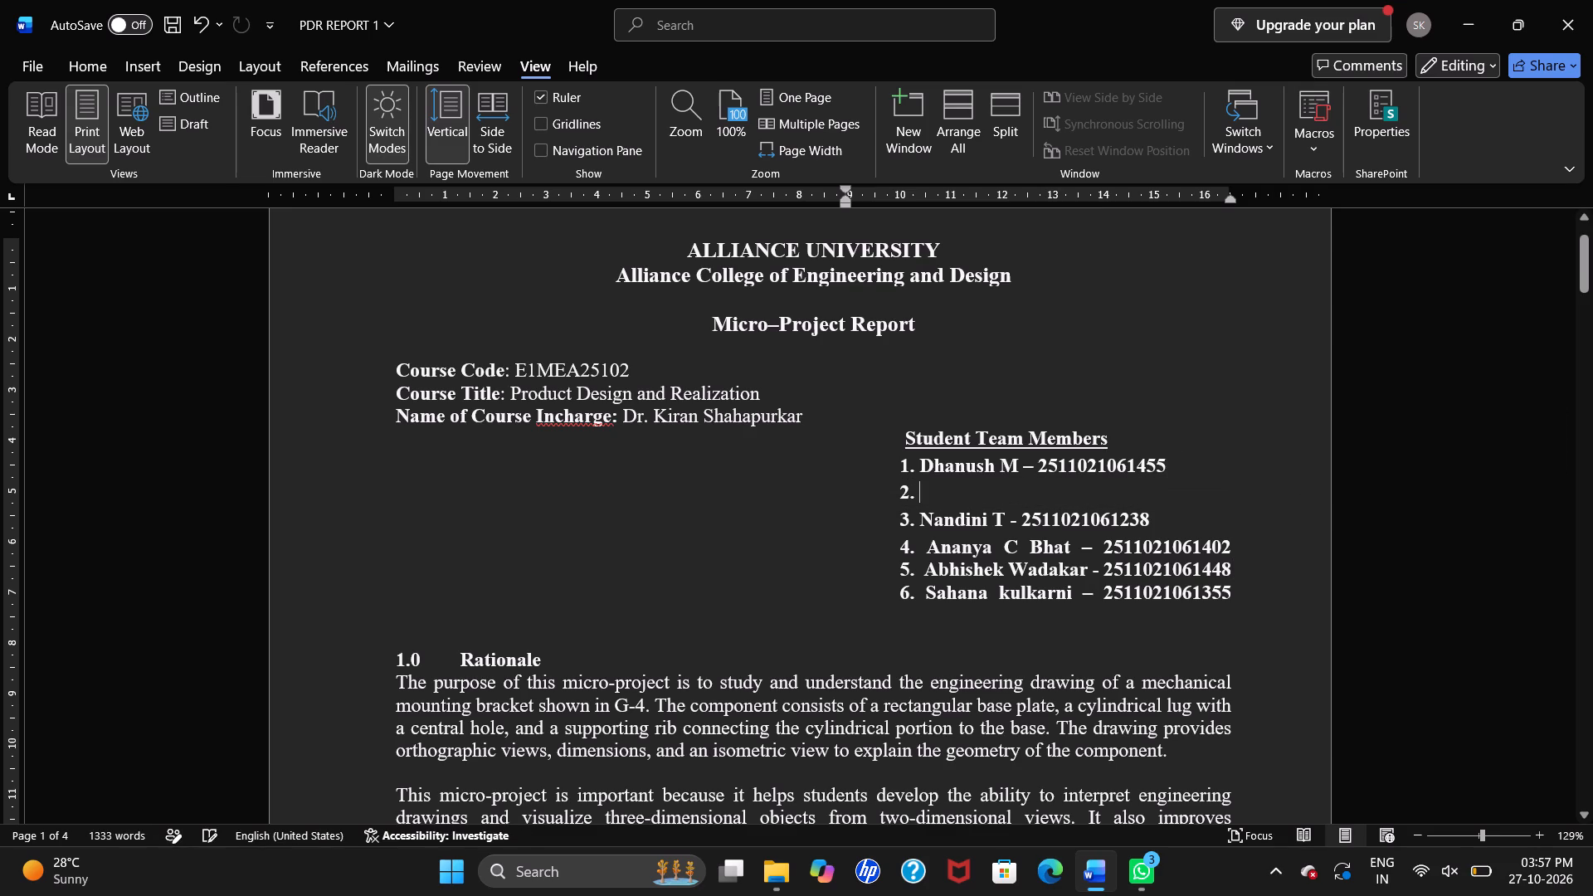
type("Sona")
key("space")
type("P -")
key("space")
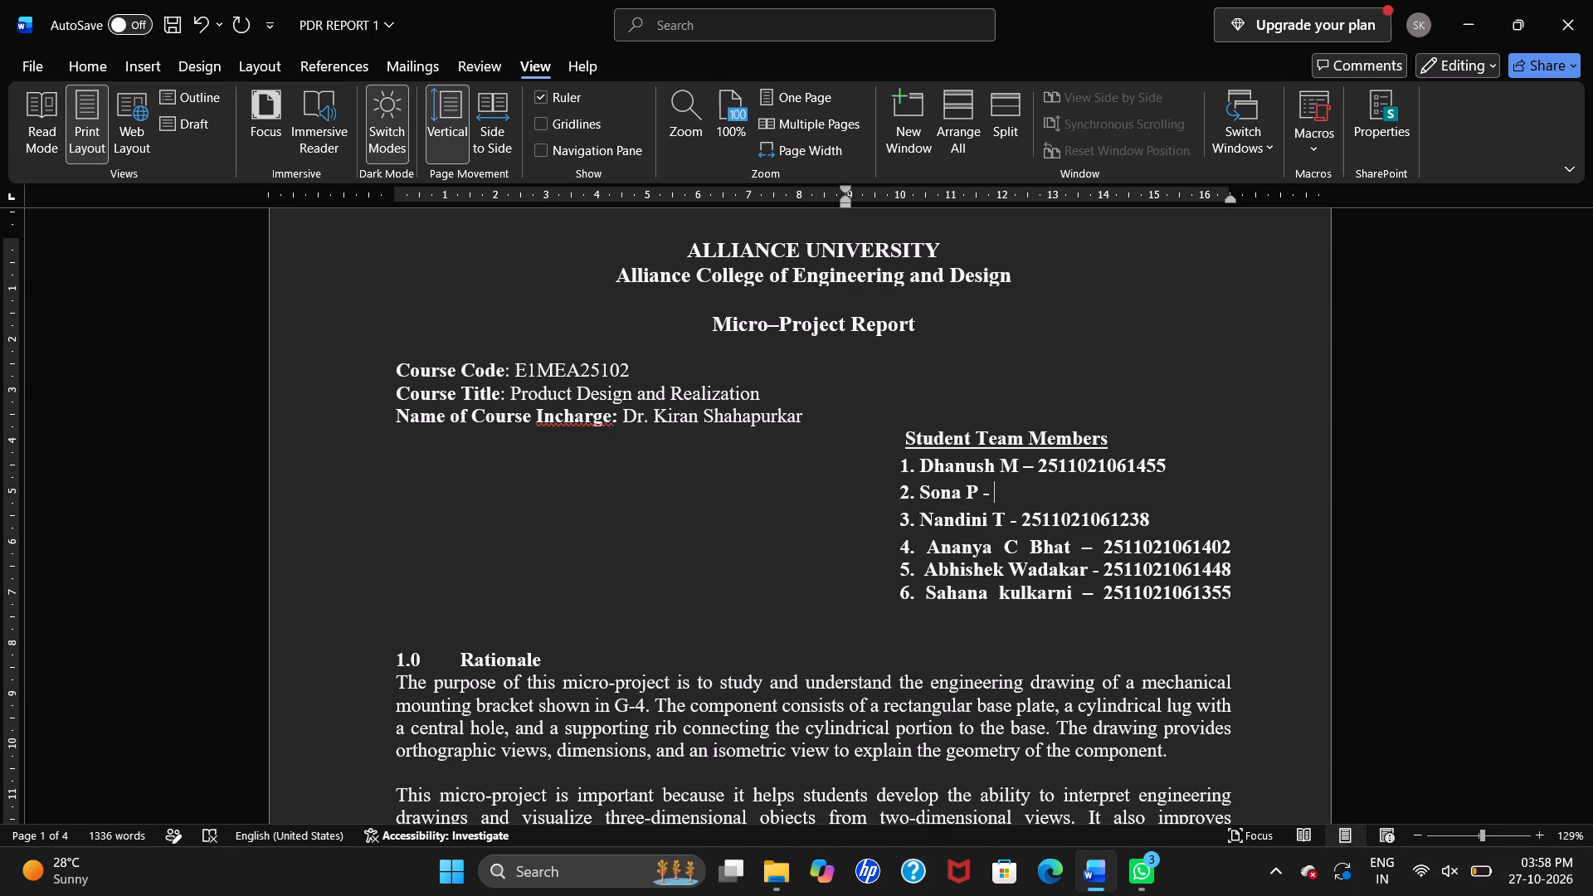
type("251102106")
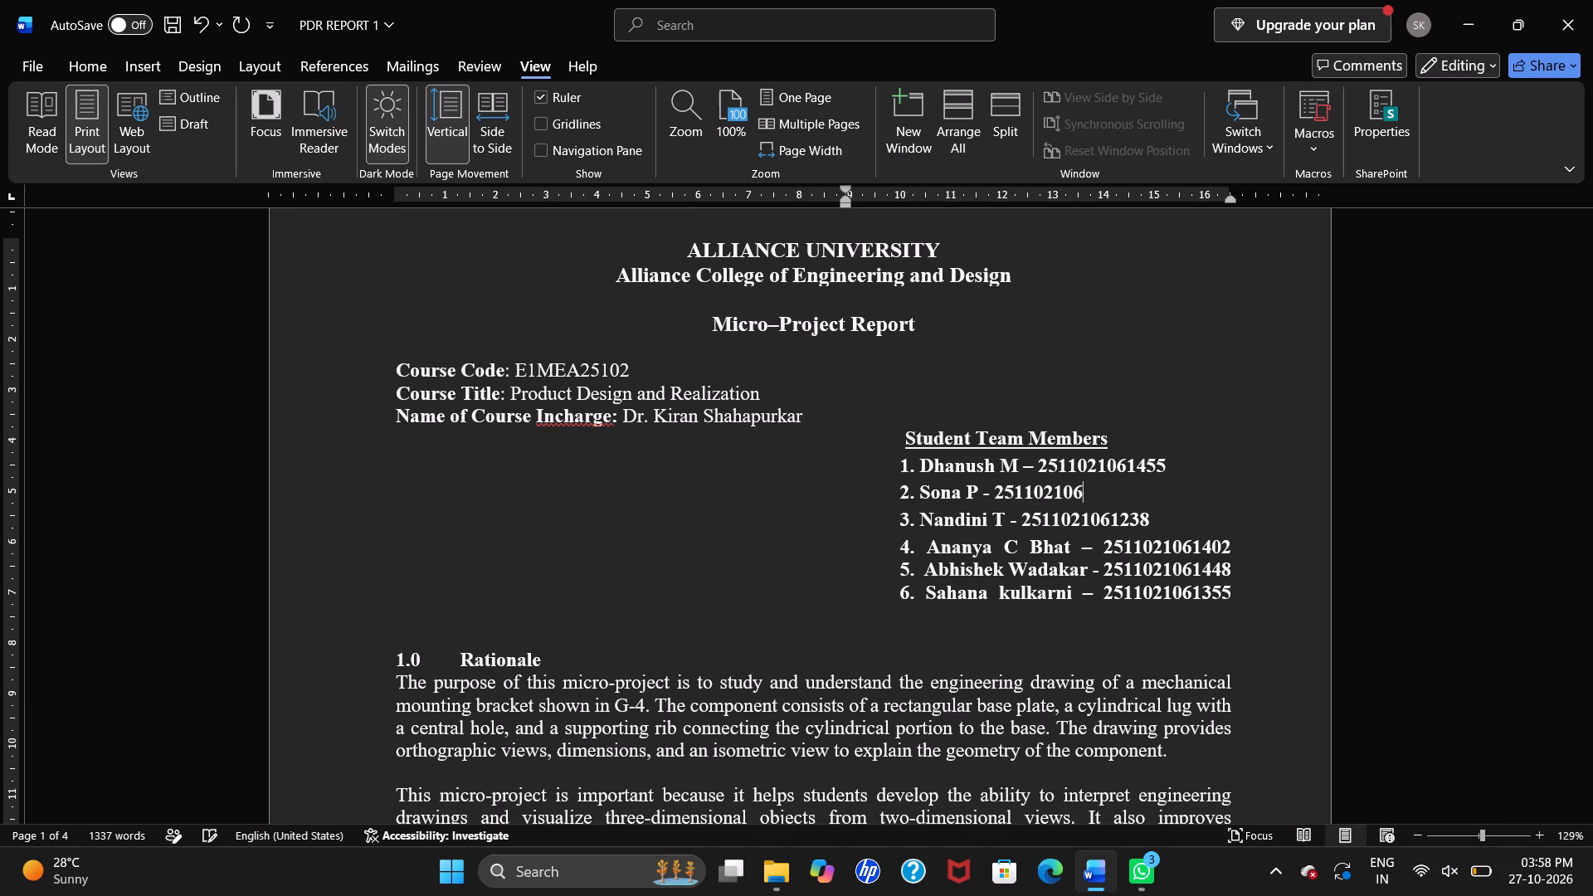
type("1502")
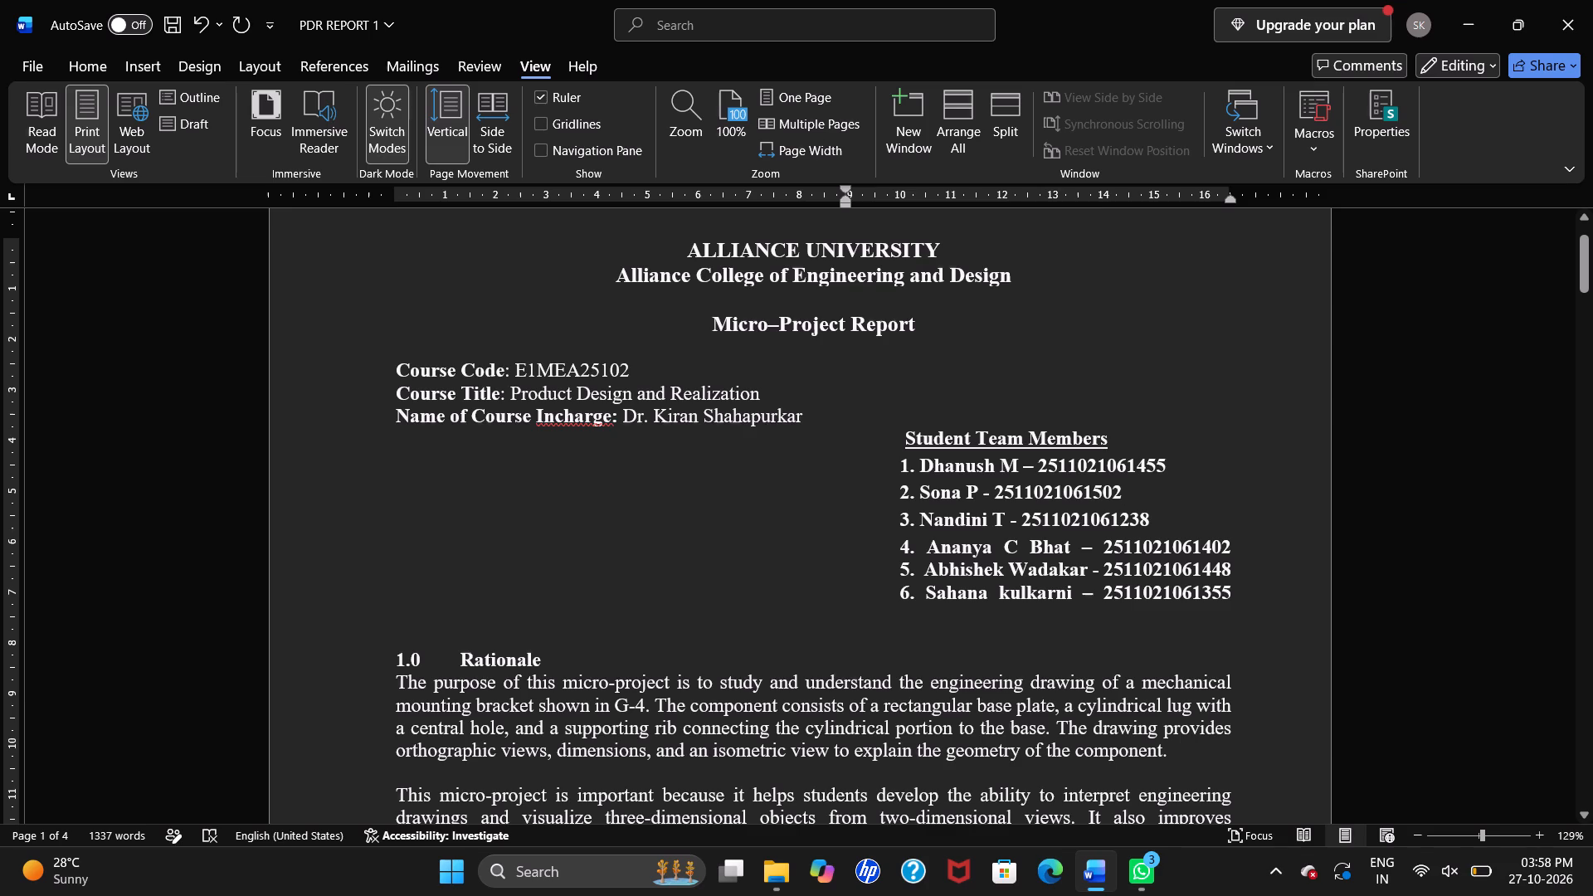
Insert an extra space between the number and the name in the first, second and third Student Team Members entries.
left_click(920, 462)
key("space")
key("Down")
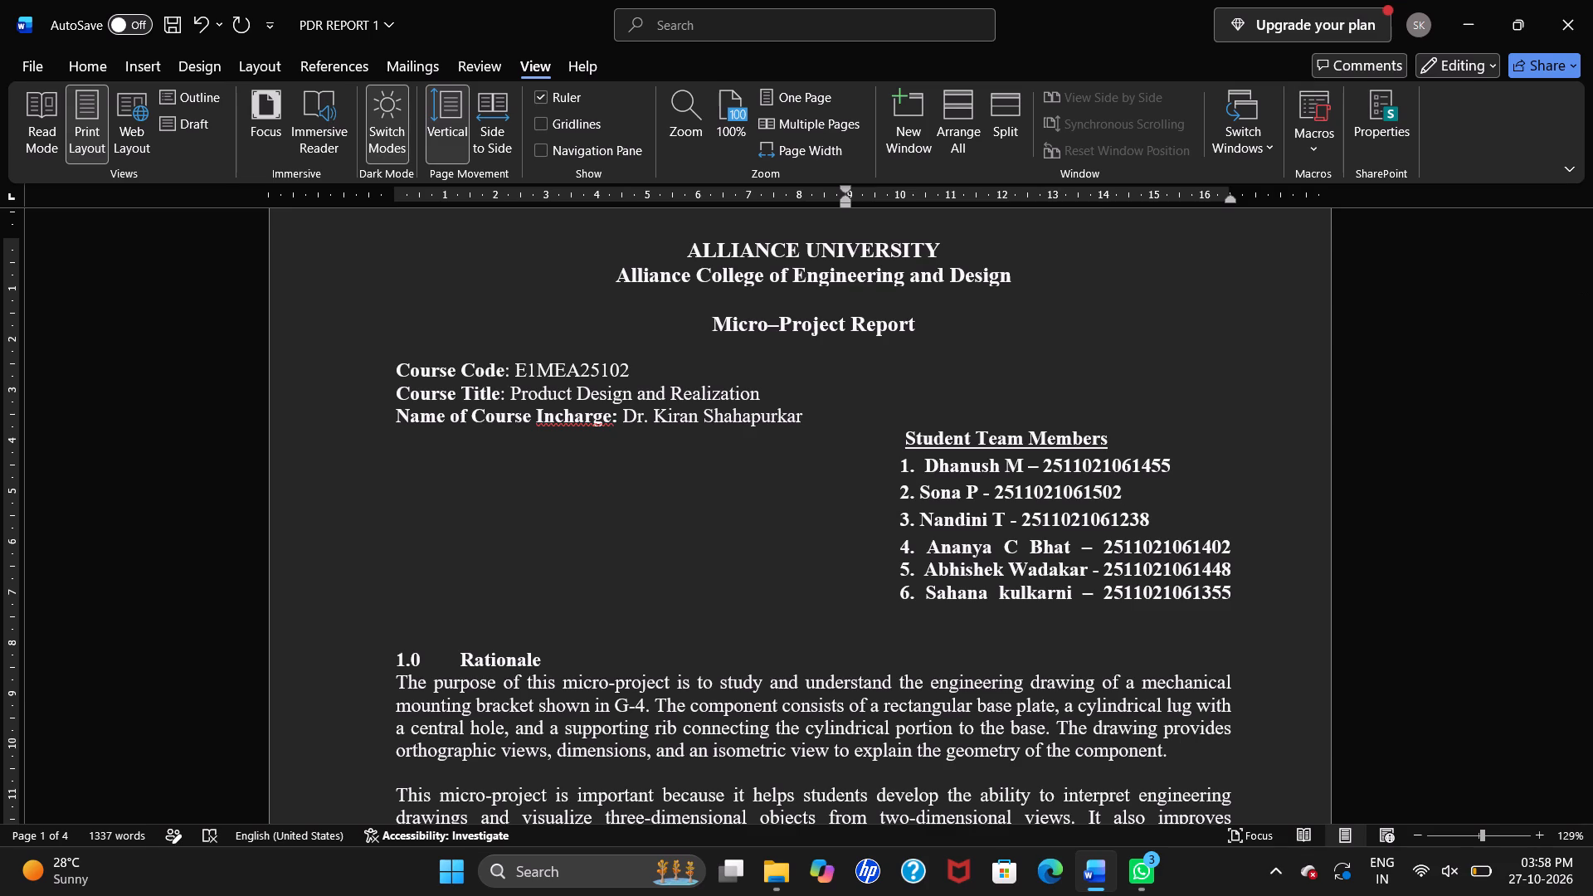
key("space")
key("Down")
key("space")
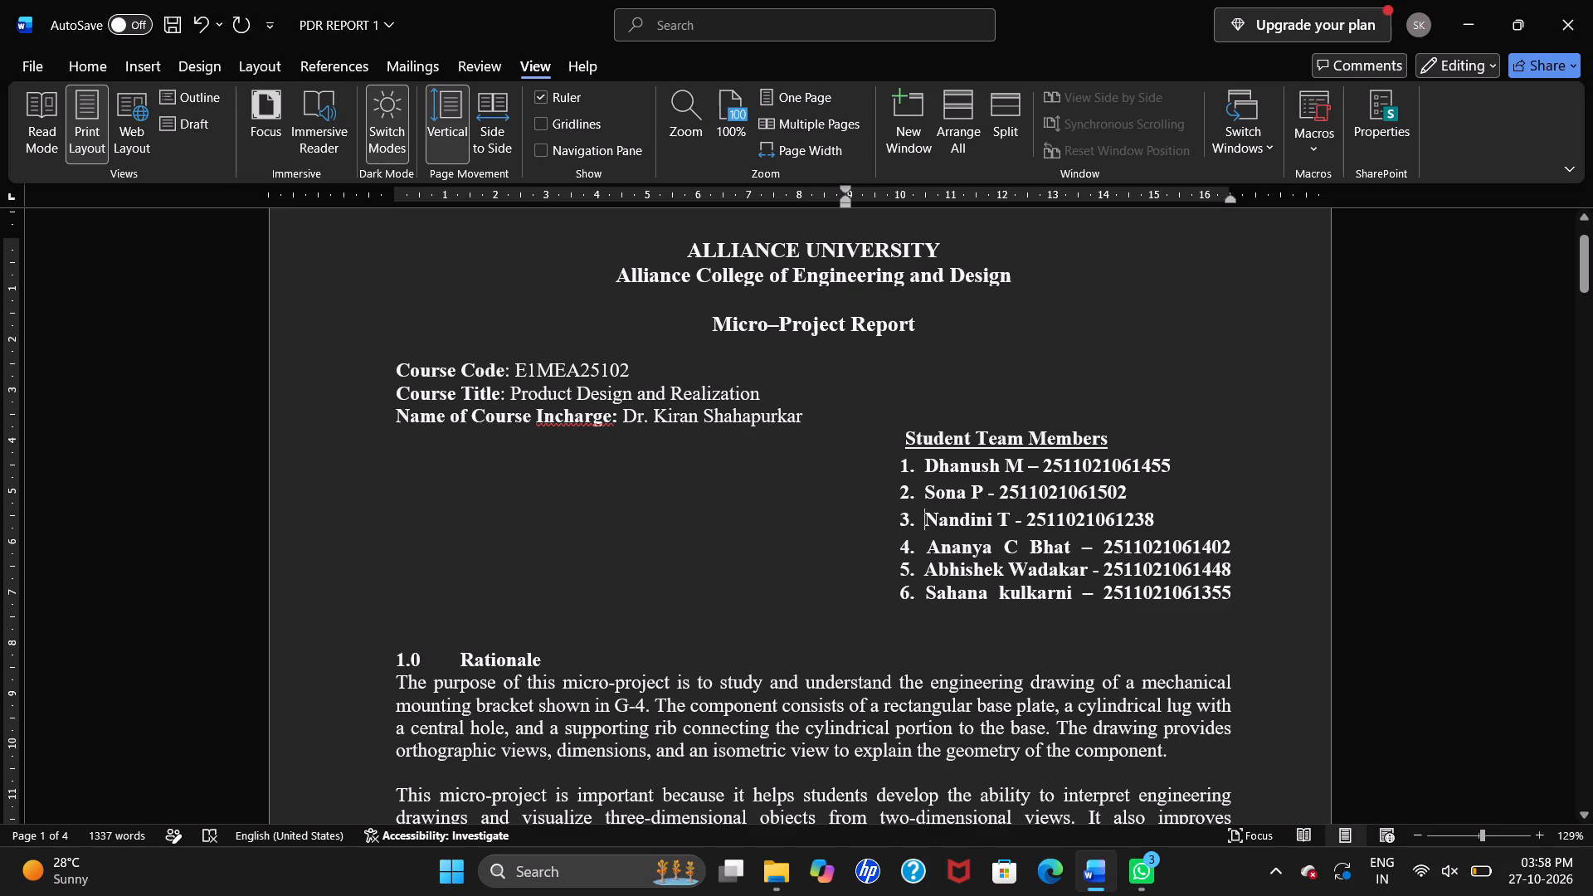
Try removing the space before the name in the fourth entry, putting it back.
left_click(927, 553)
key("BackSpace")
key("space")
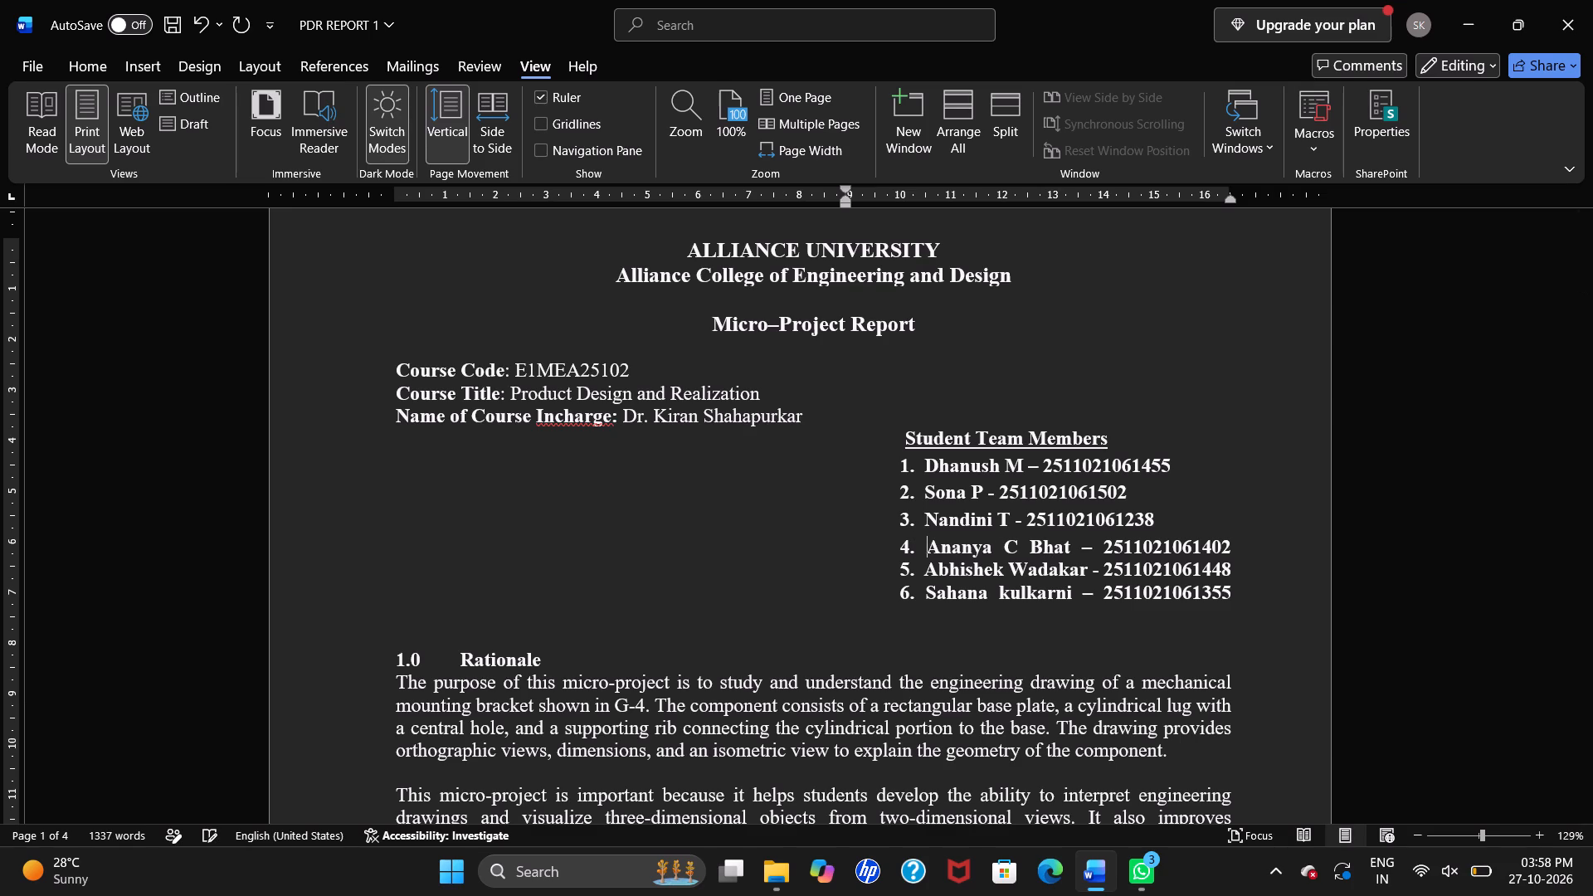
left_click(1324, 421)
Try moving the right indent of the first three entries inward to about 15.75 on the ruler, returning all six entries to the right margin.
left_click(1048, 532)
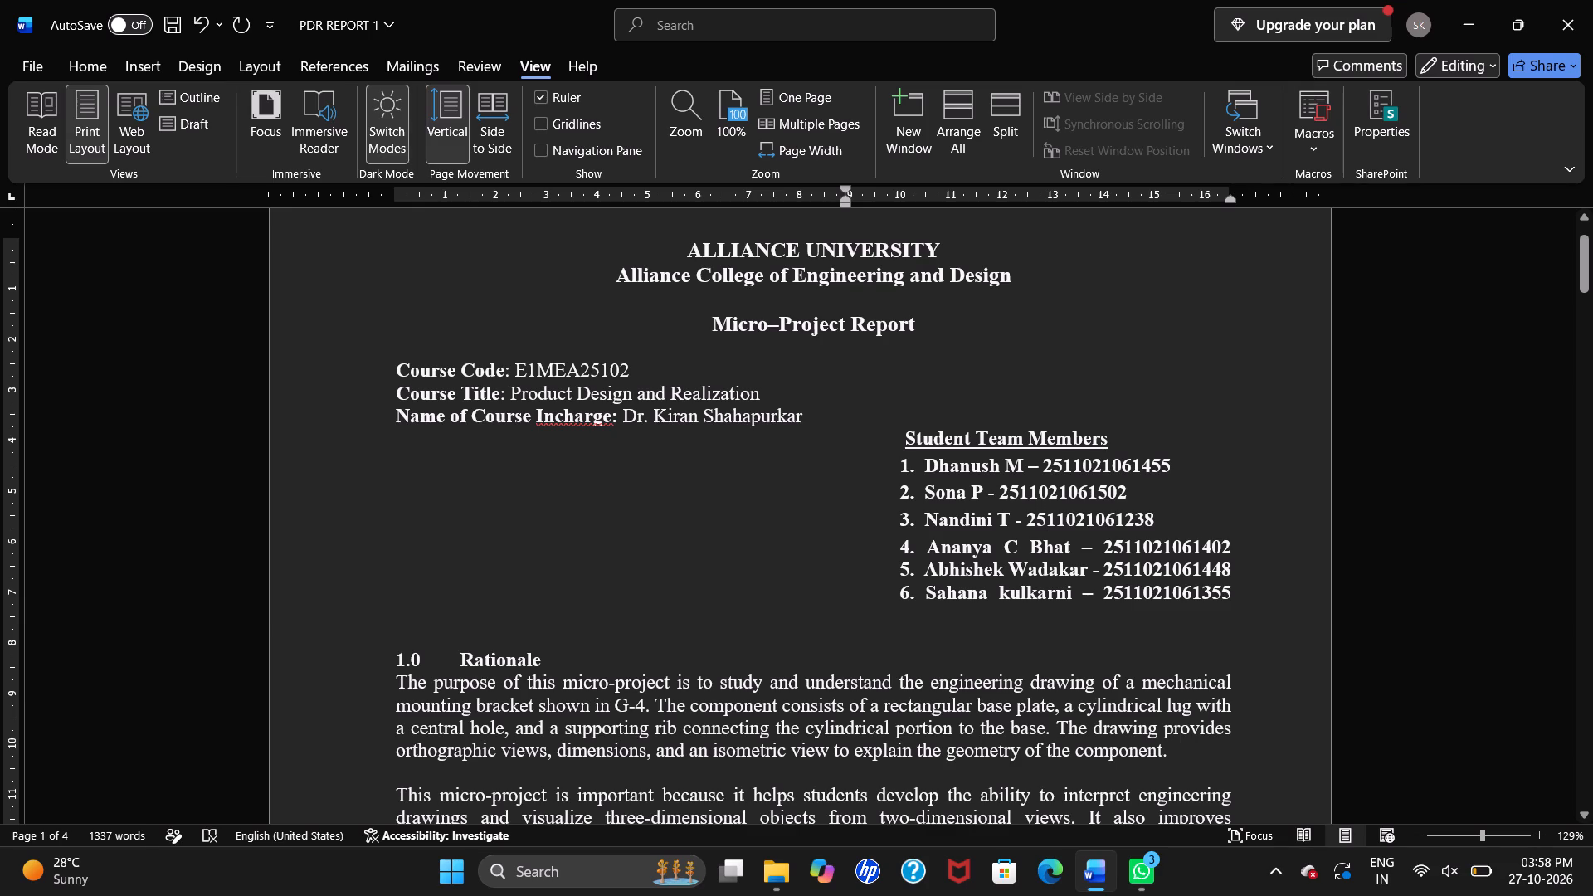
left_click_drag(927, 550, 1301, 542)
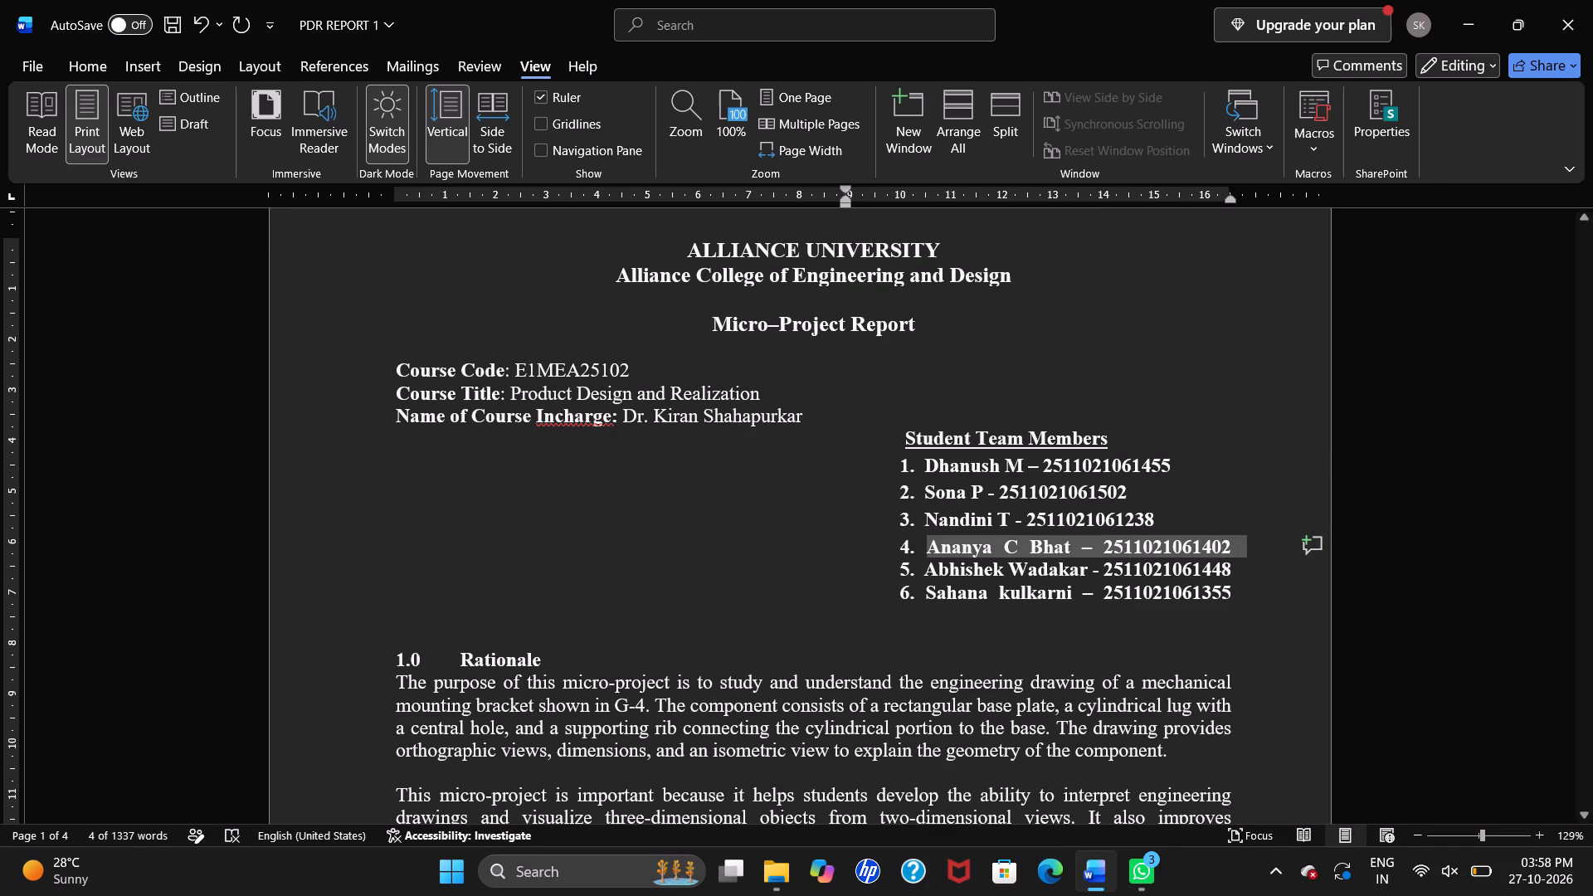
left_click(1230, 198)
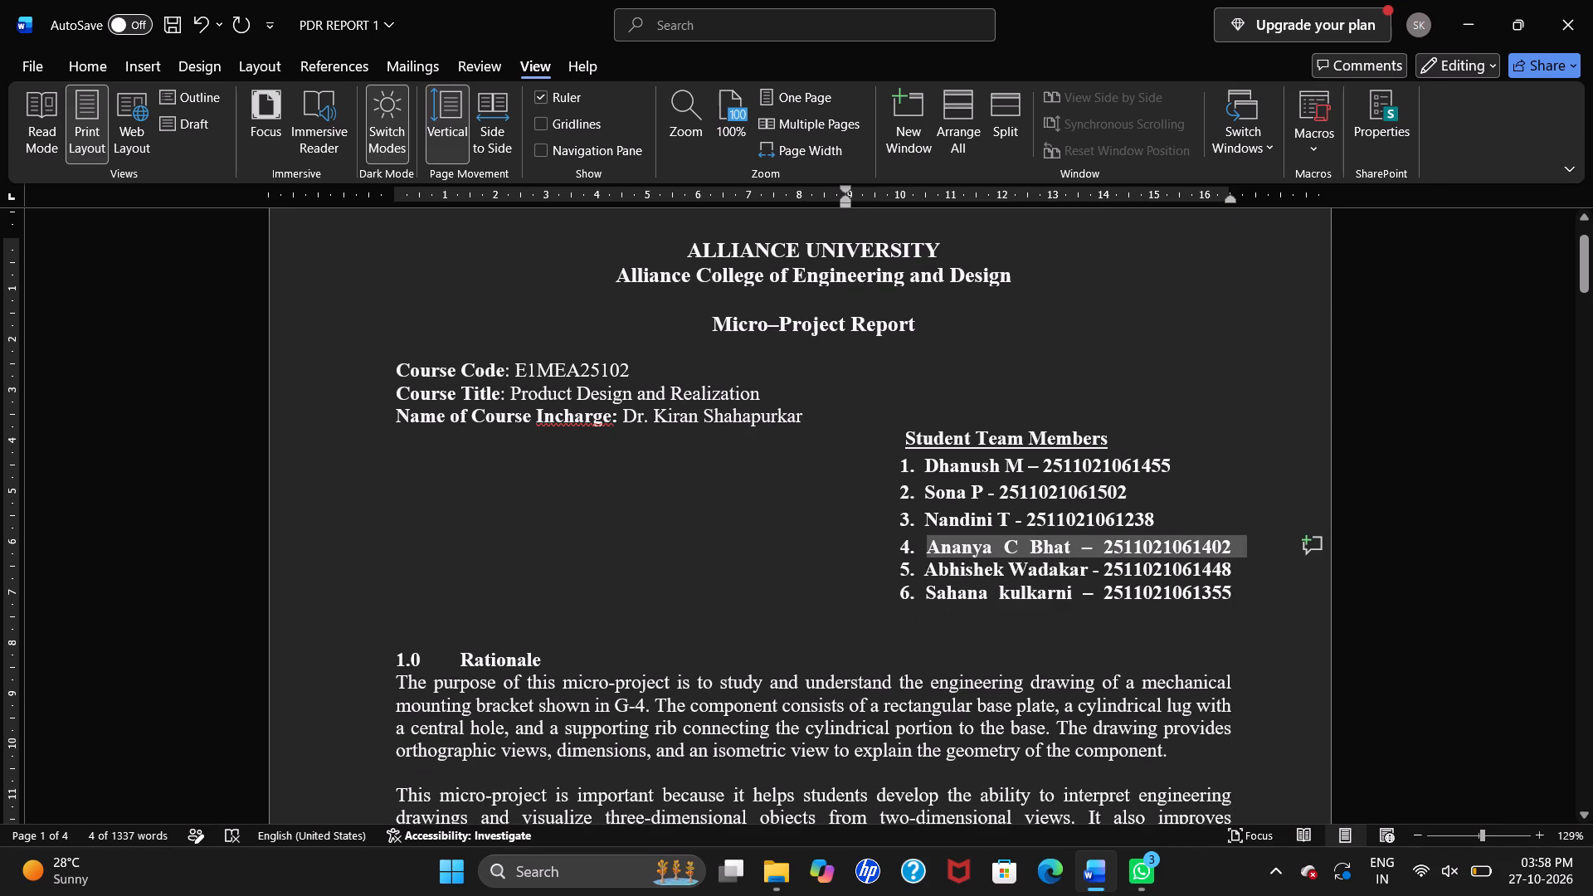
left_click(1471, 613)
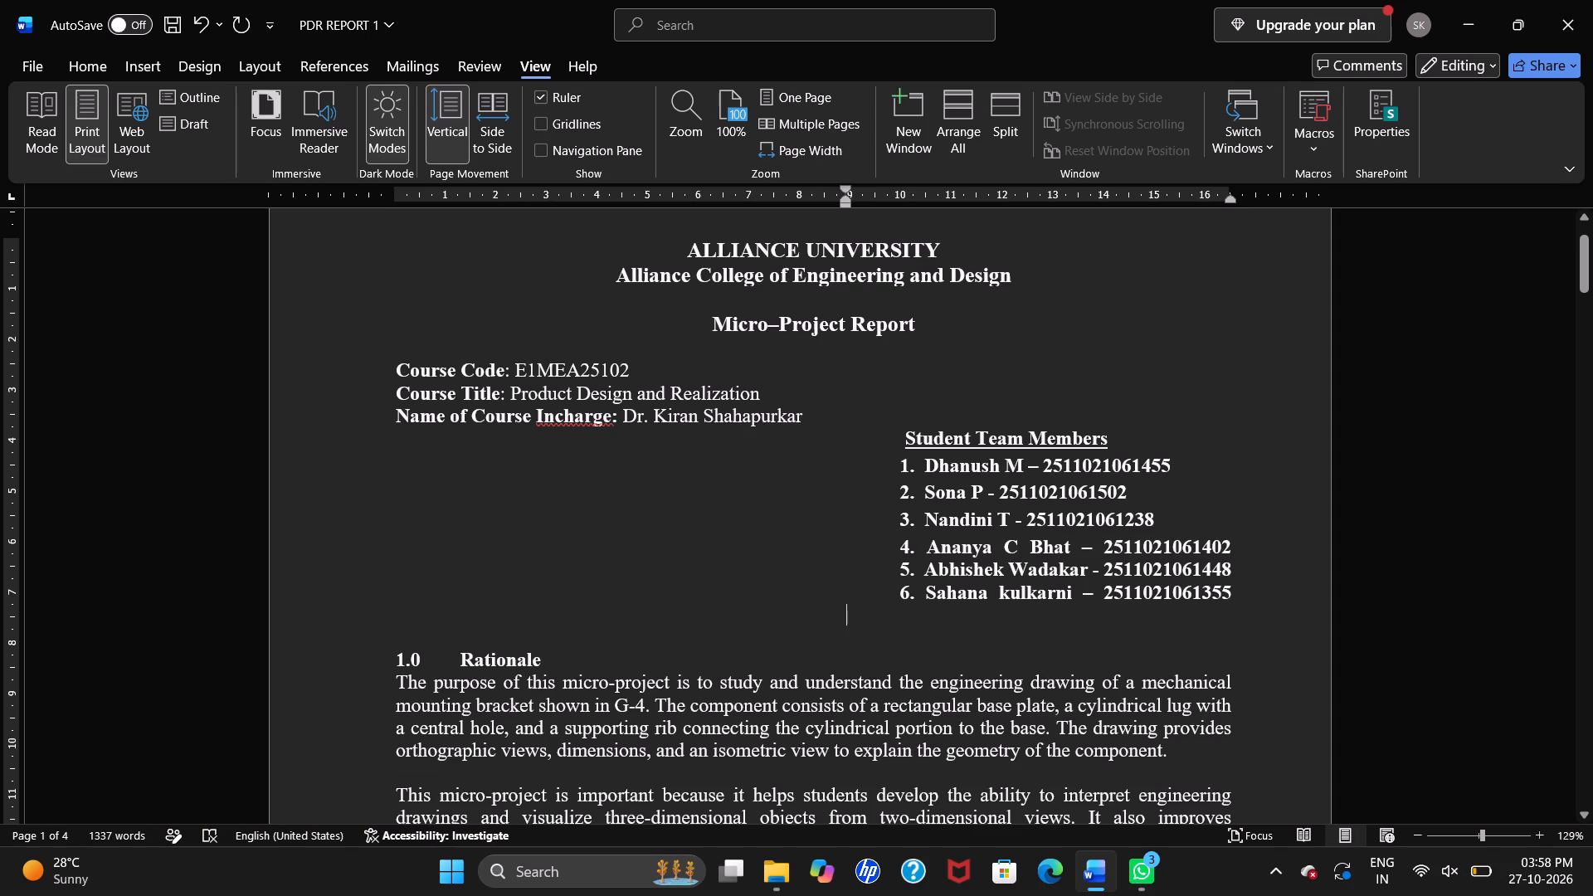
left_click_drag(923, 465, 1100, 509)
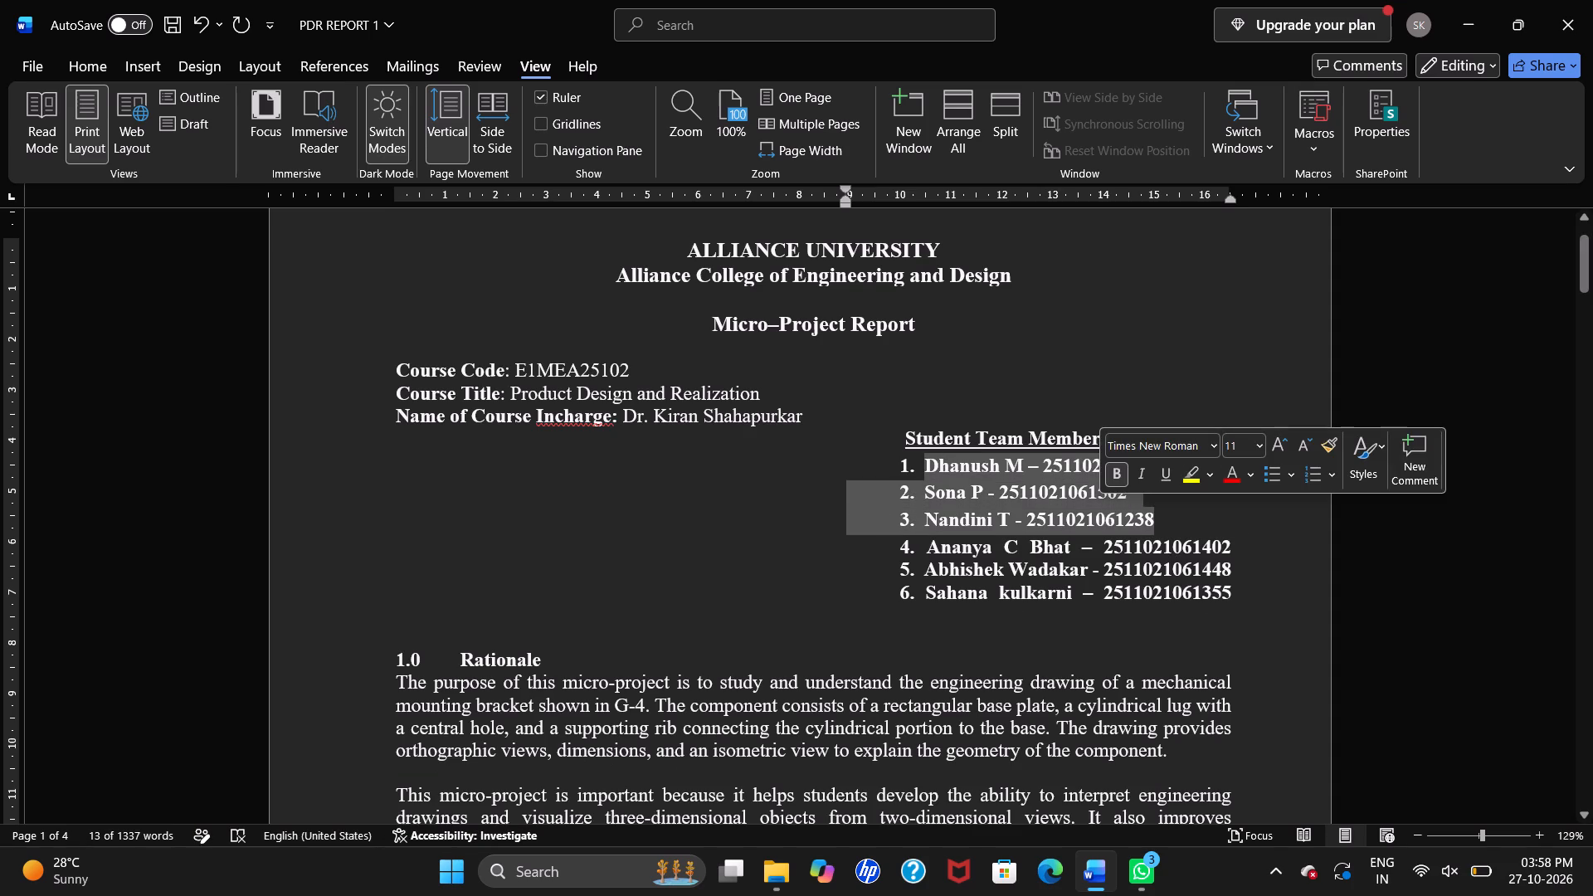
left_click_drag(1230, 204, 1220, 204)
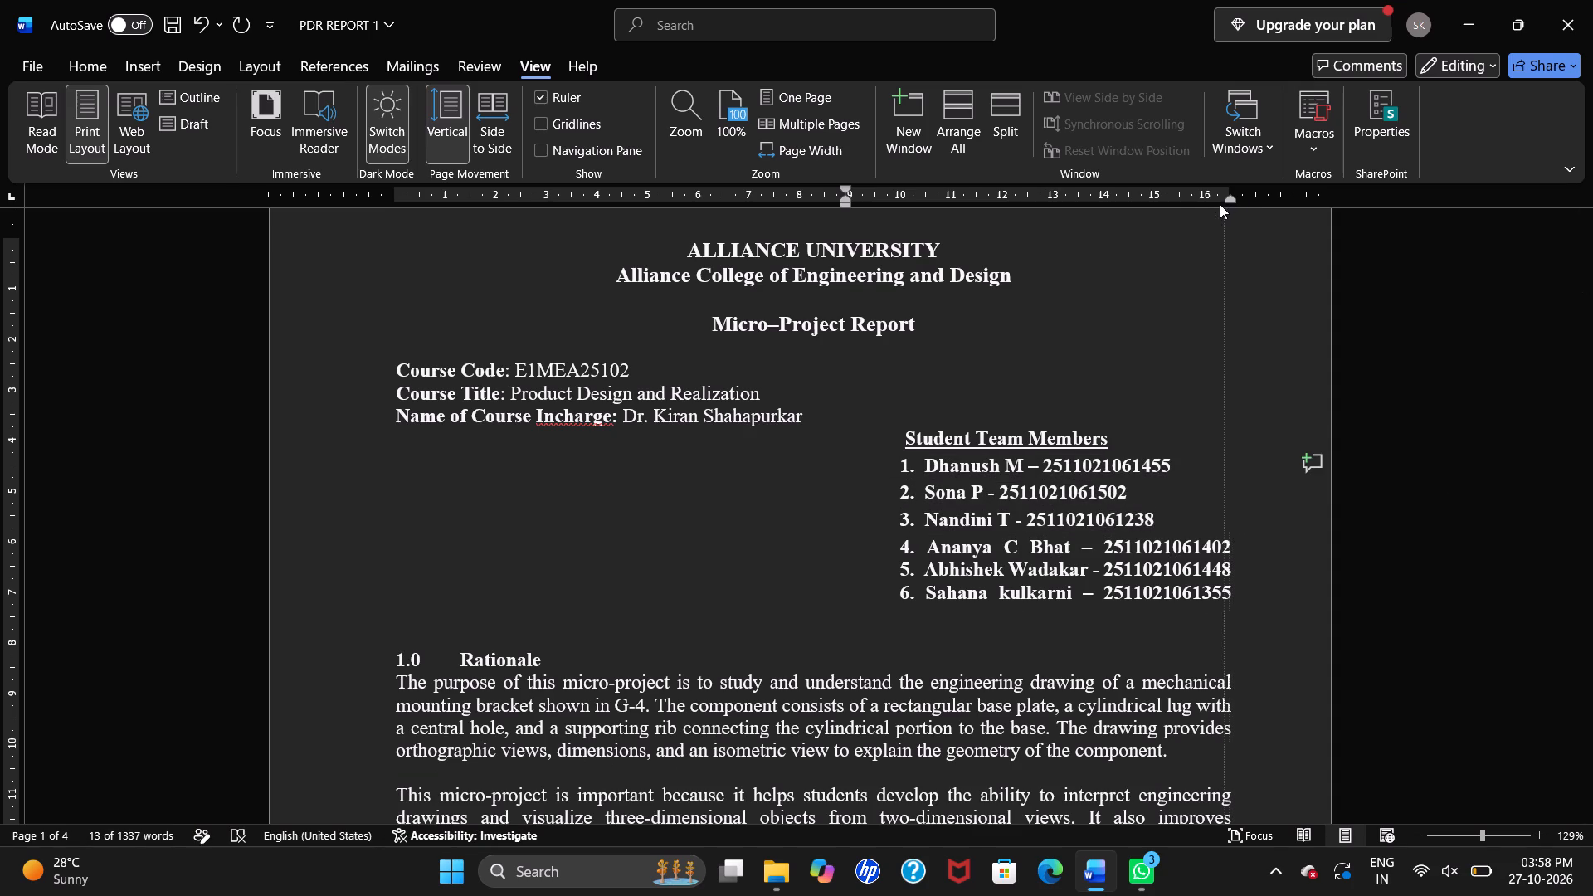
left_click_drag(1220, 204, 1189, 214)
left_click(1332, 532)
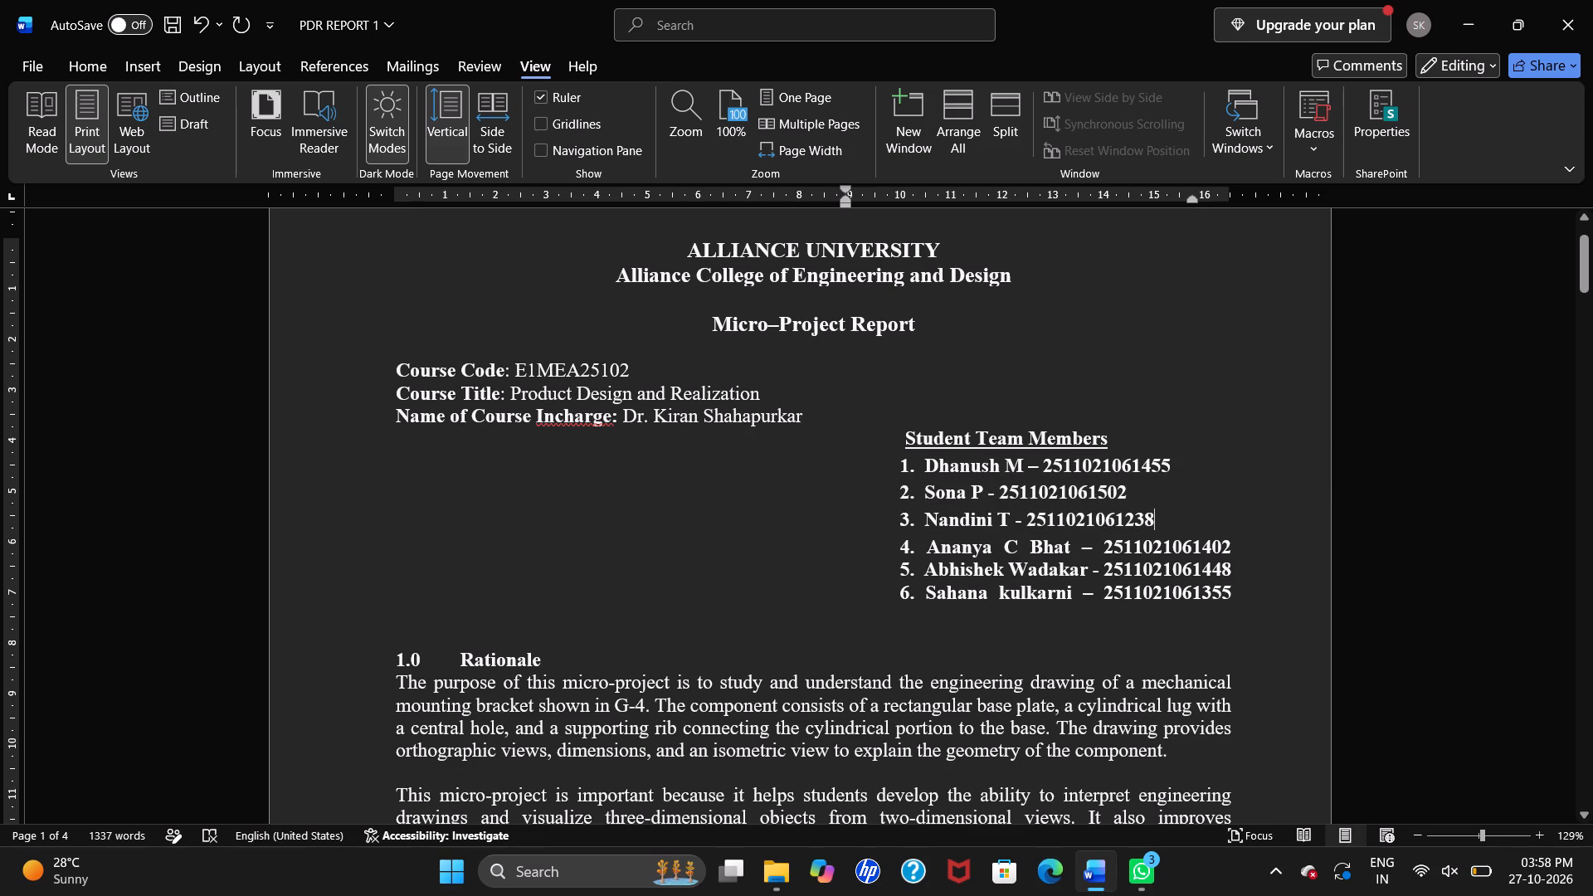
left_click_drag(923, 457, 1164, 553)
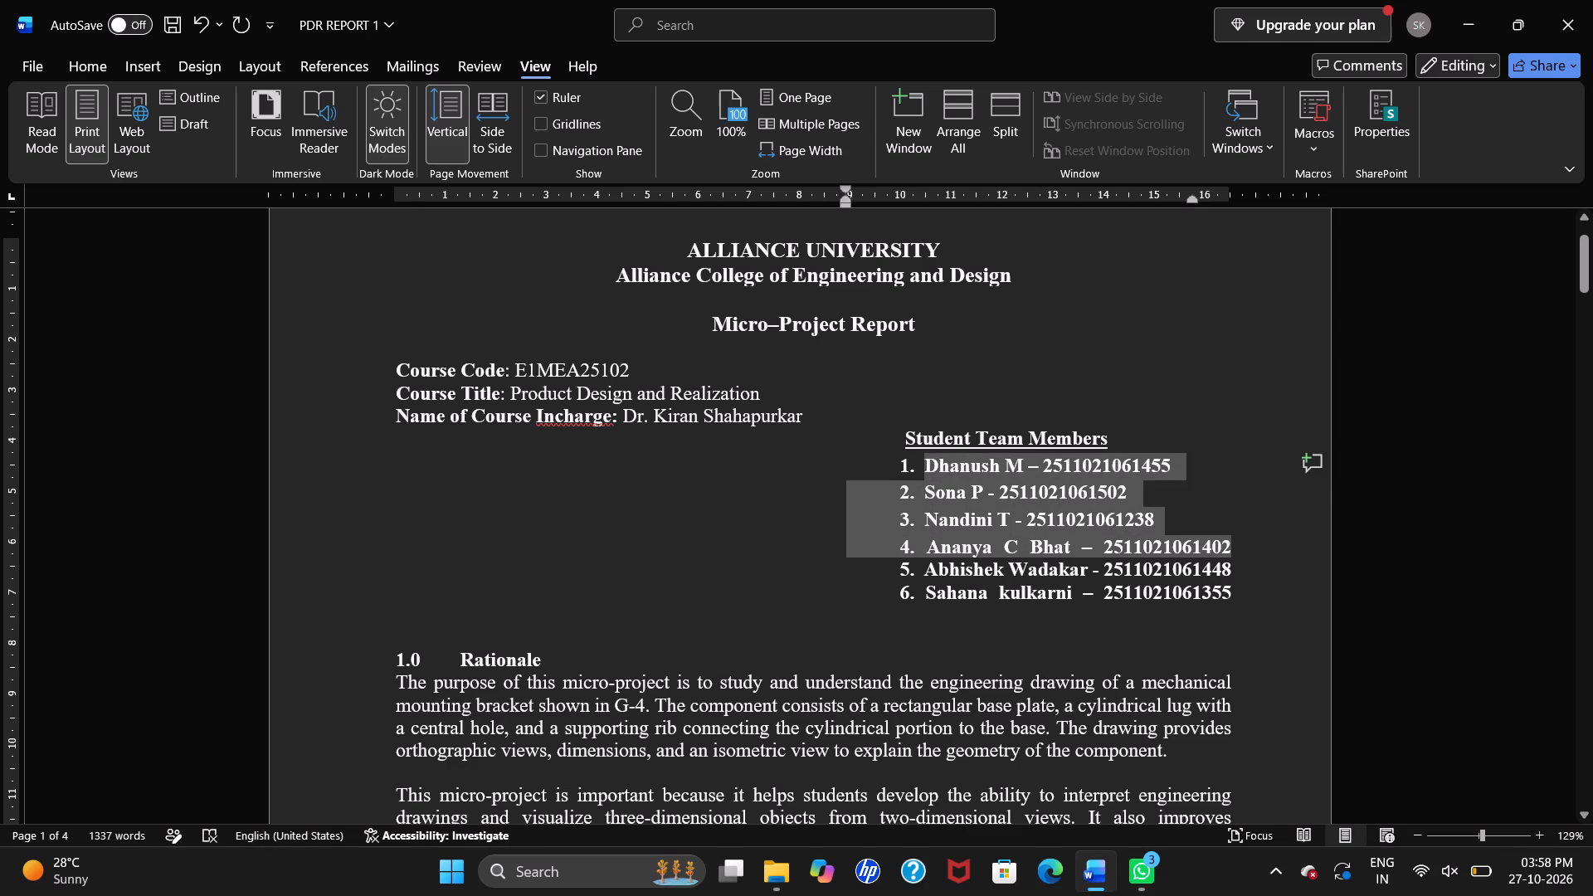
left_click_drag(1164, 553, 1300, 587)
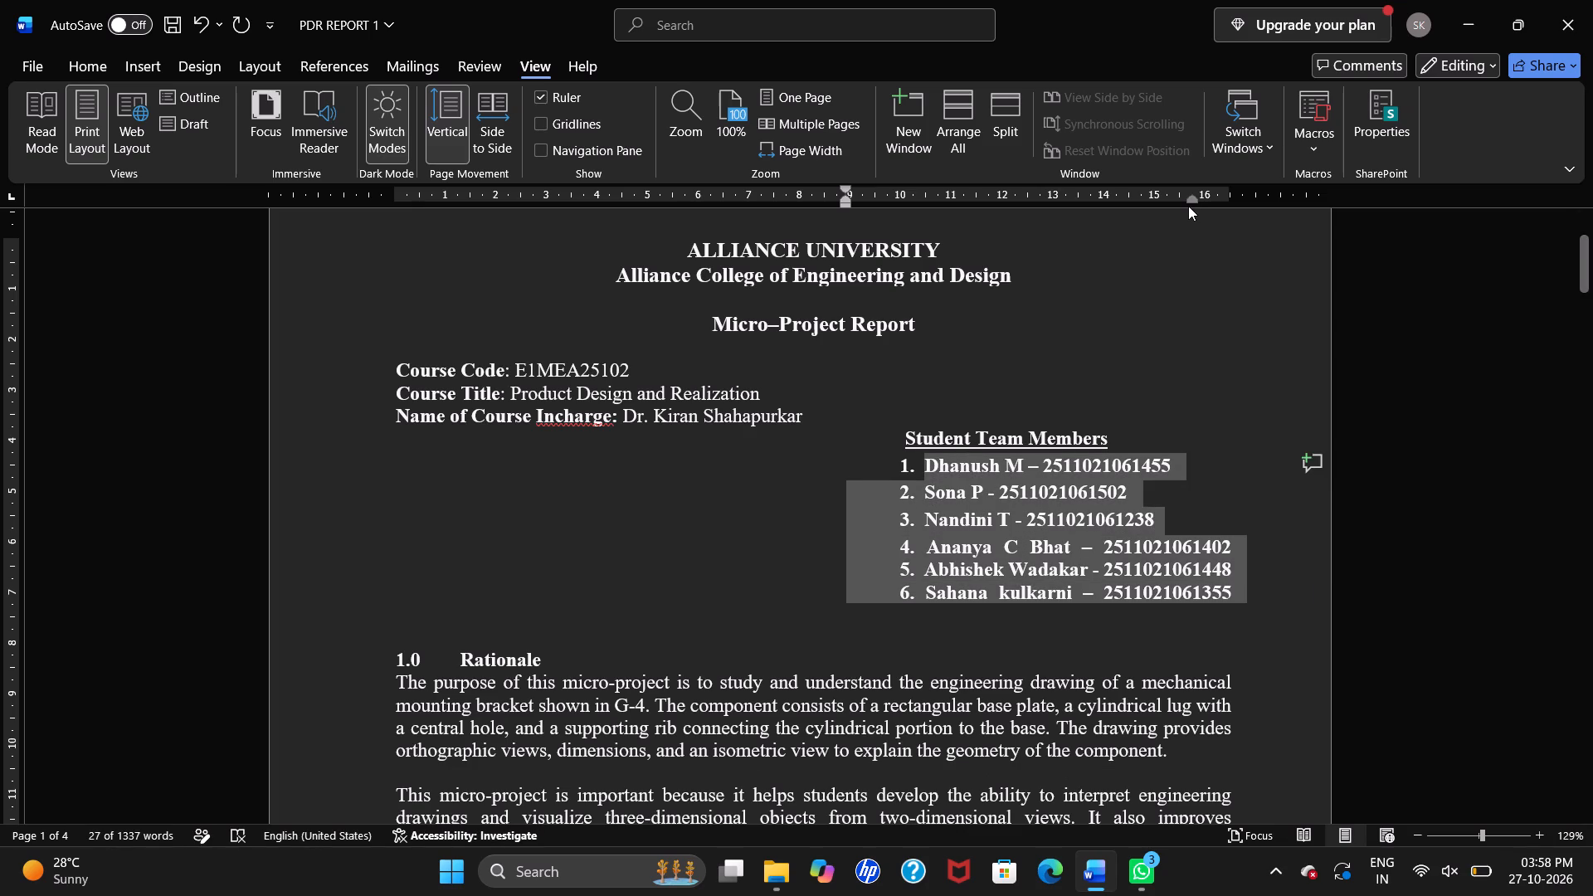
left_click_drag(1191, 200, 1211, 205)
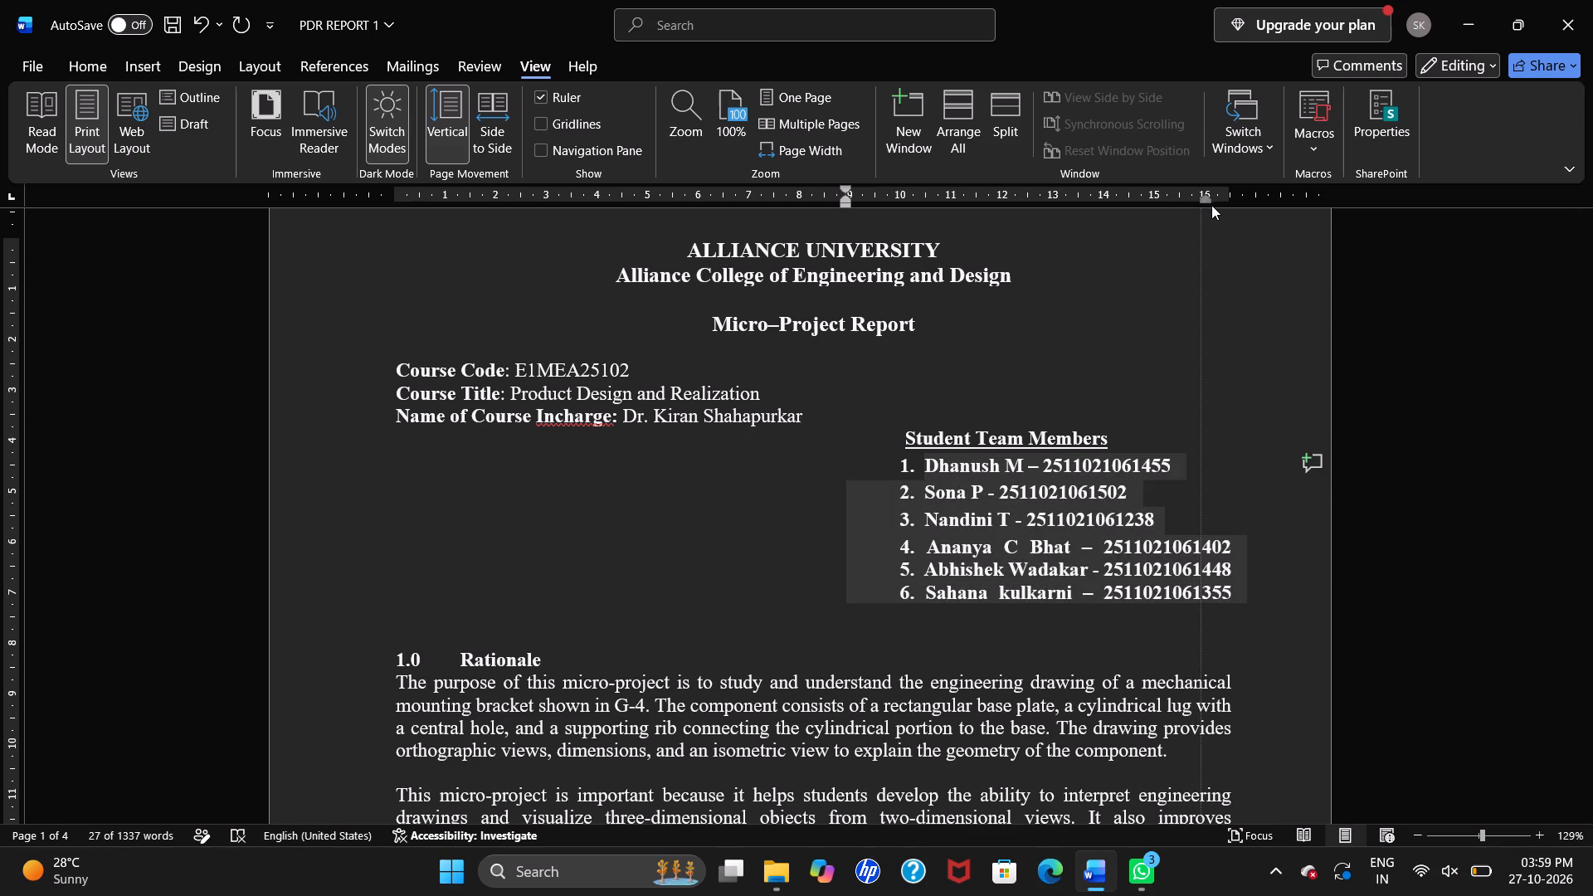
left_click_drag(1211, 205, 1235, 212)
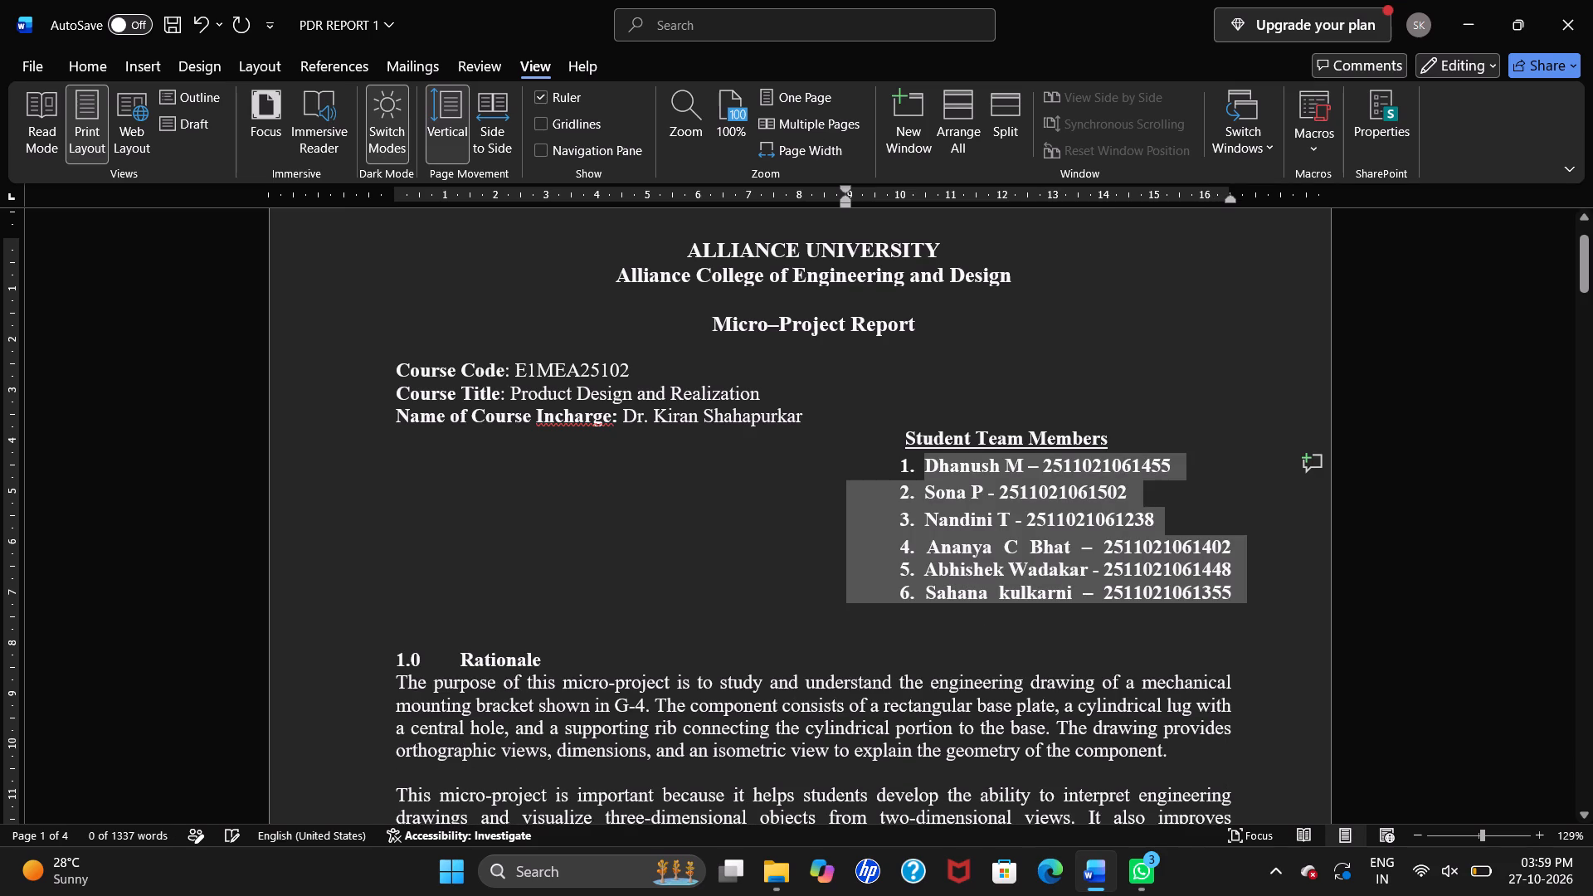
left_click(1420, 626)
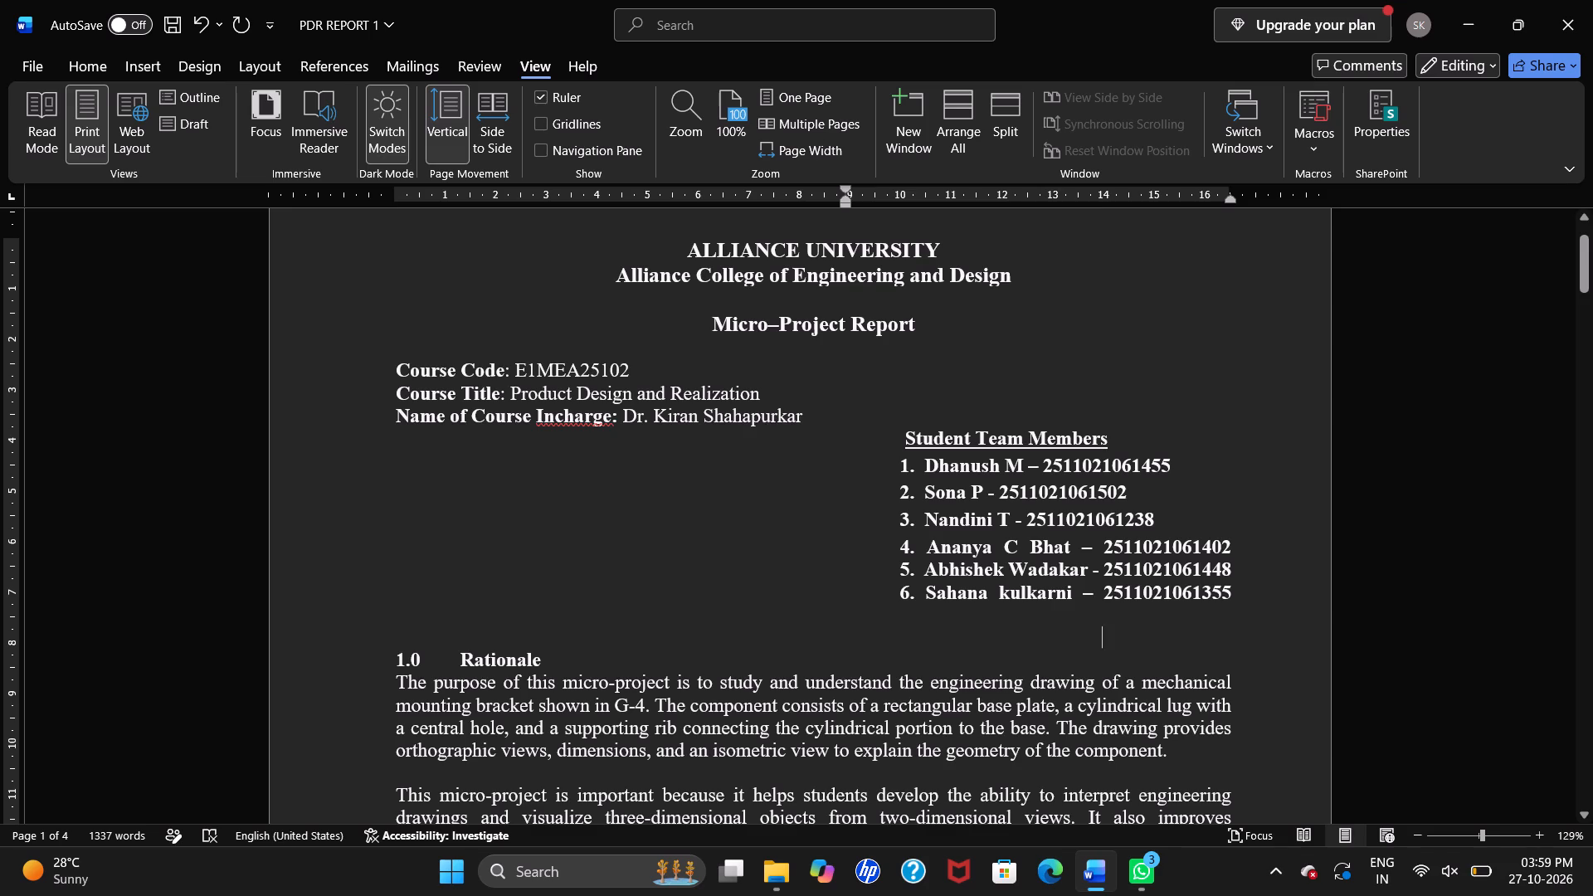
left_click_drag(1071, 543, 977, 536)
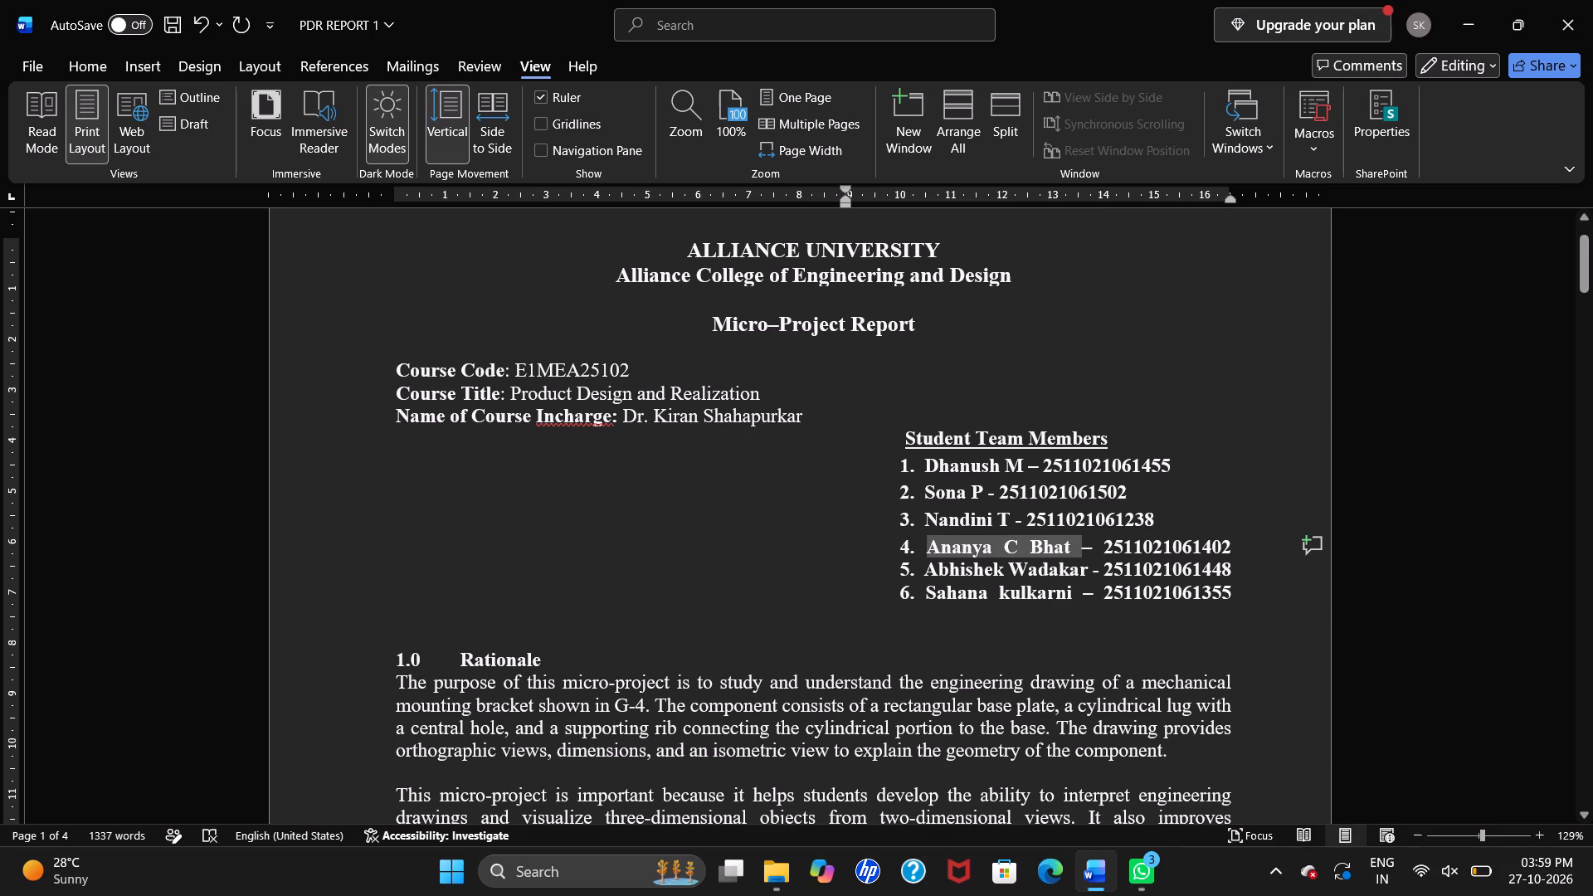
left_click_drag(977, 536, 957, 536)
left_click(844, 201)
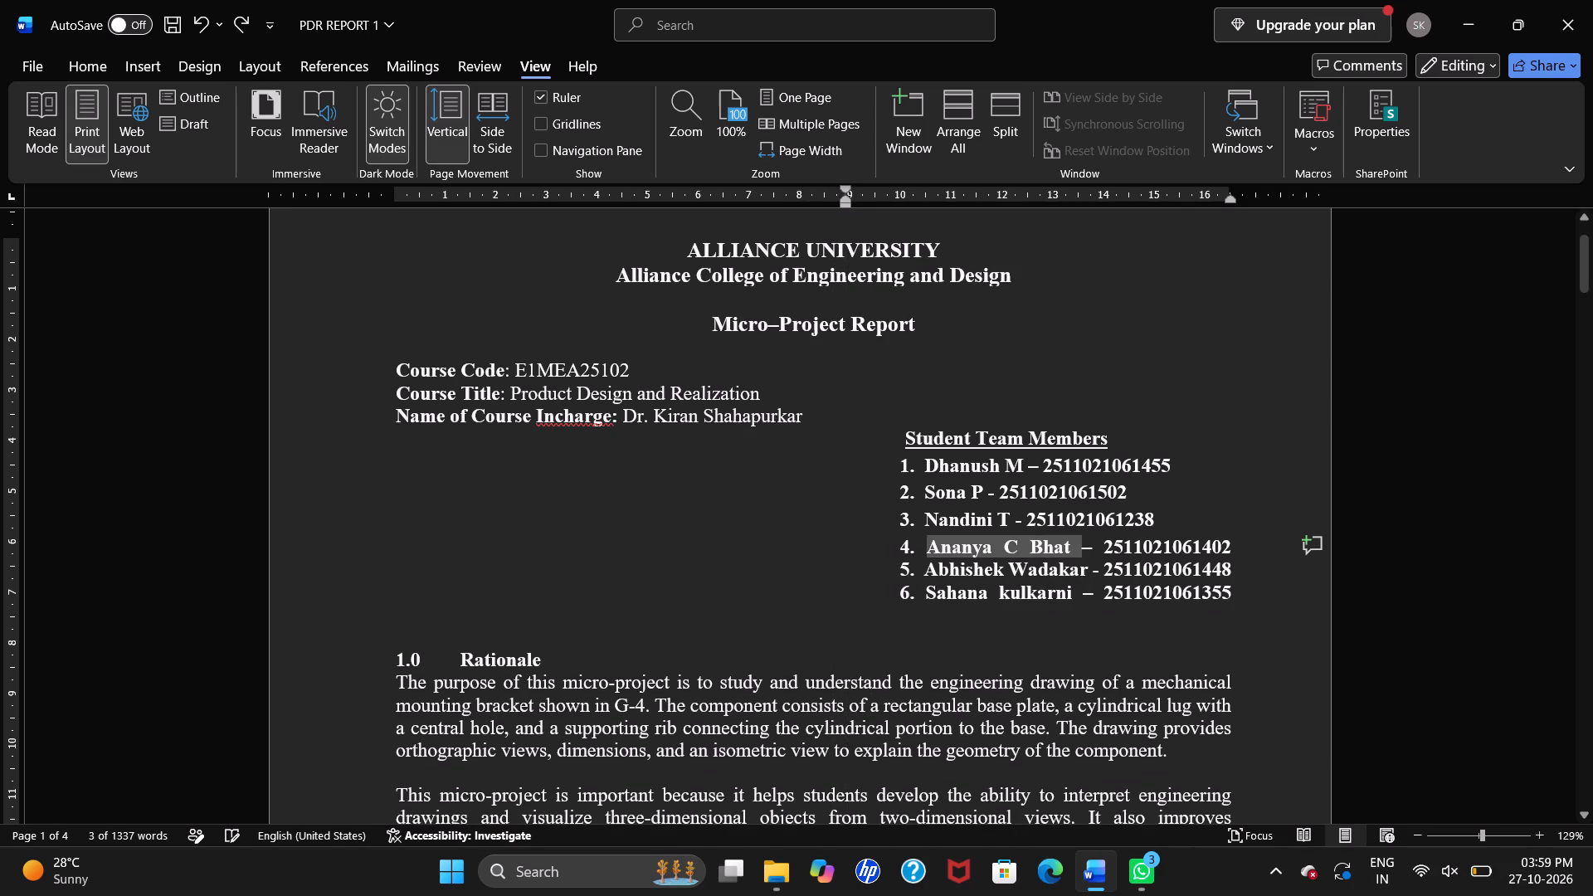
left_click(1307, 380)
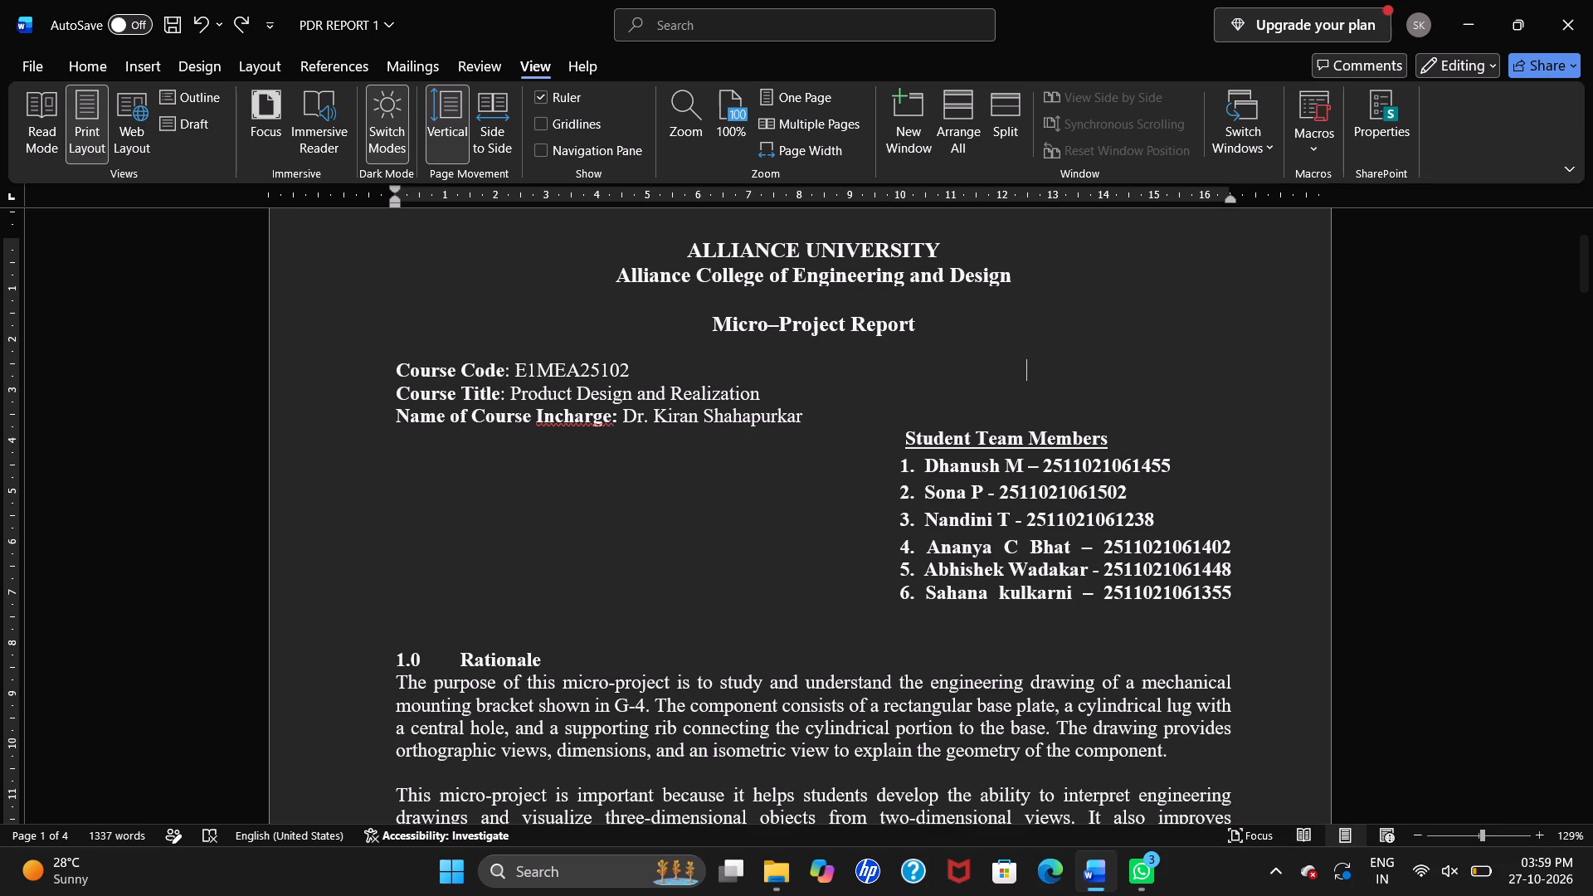
Insert two manual line breaks after the sixth team member's registration number.
left_click(1244, 597)
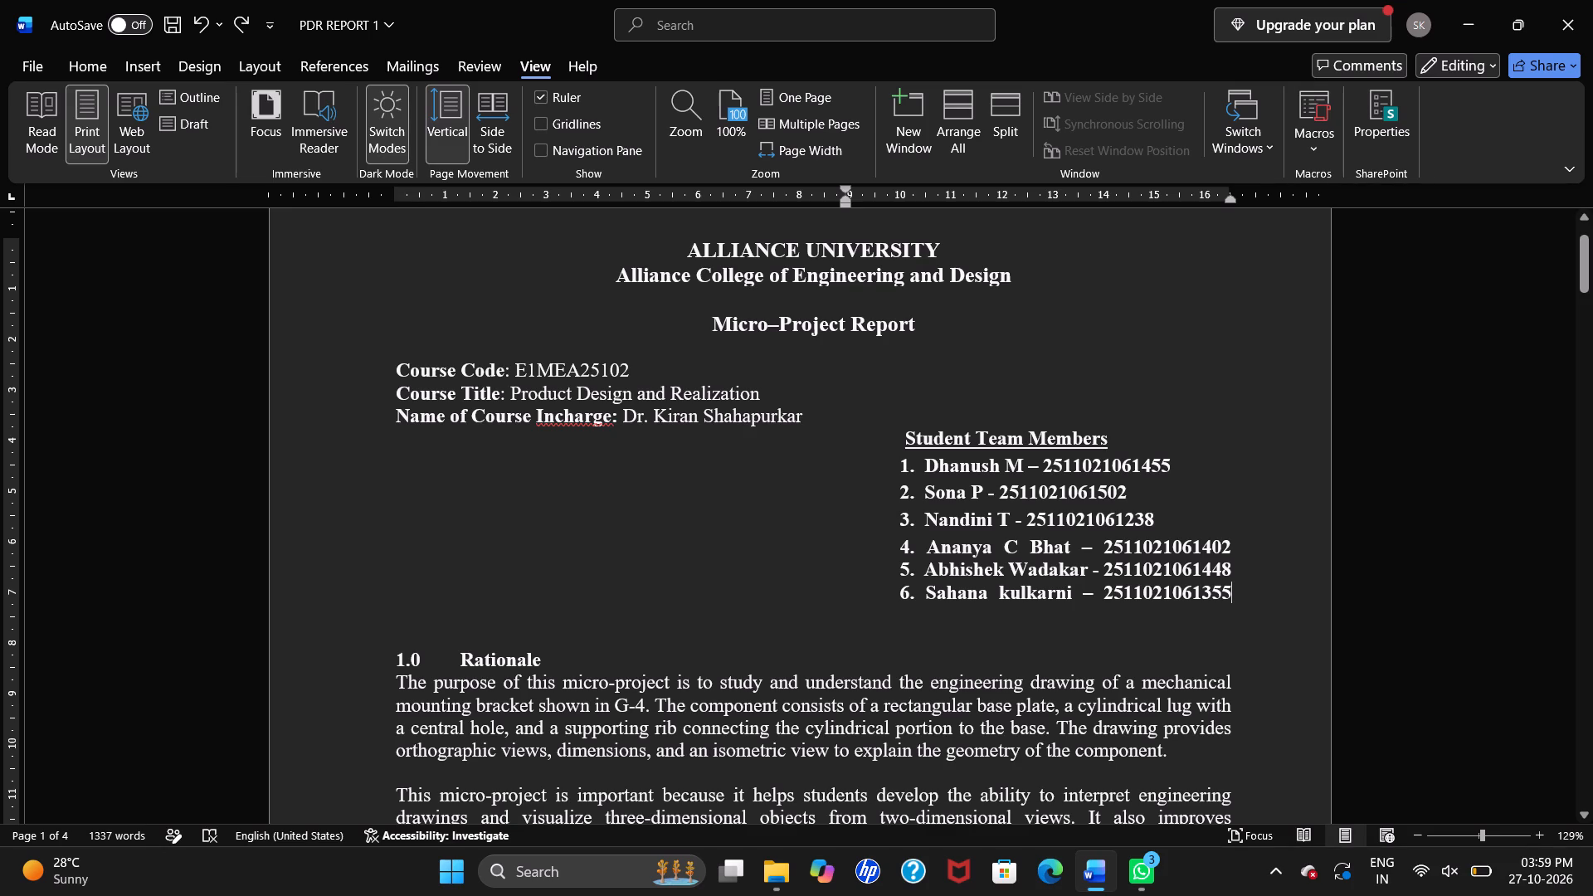
key("shift+Return")
key("shift+Return")
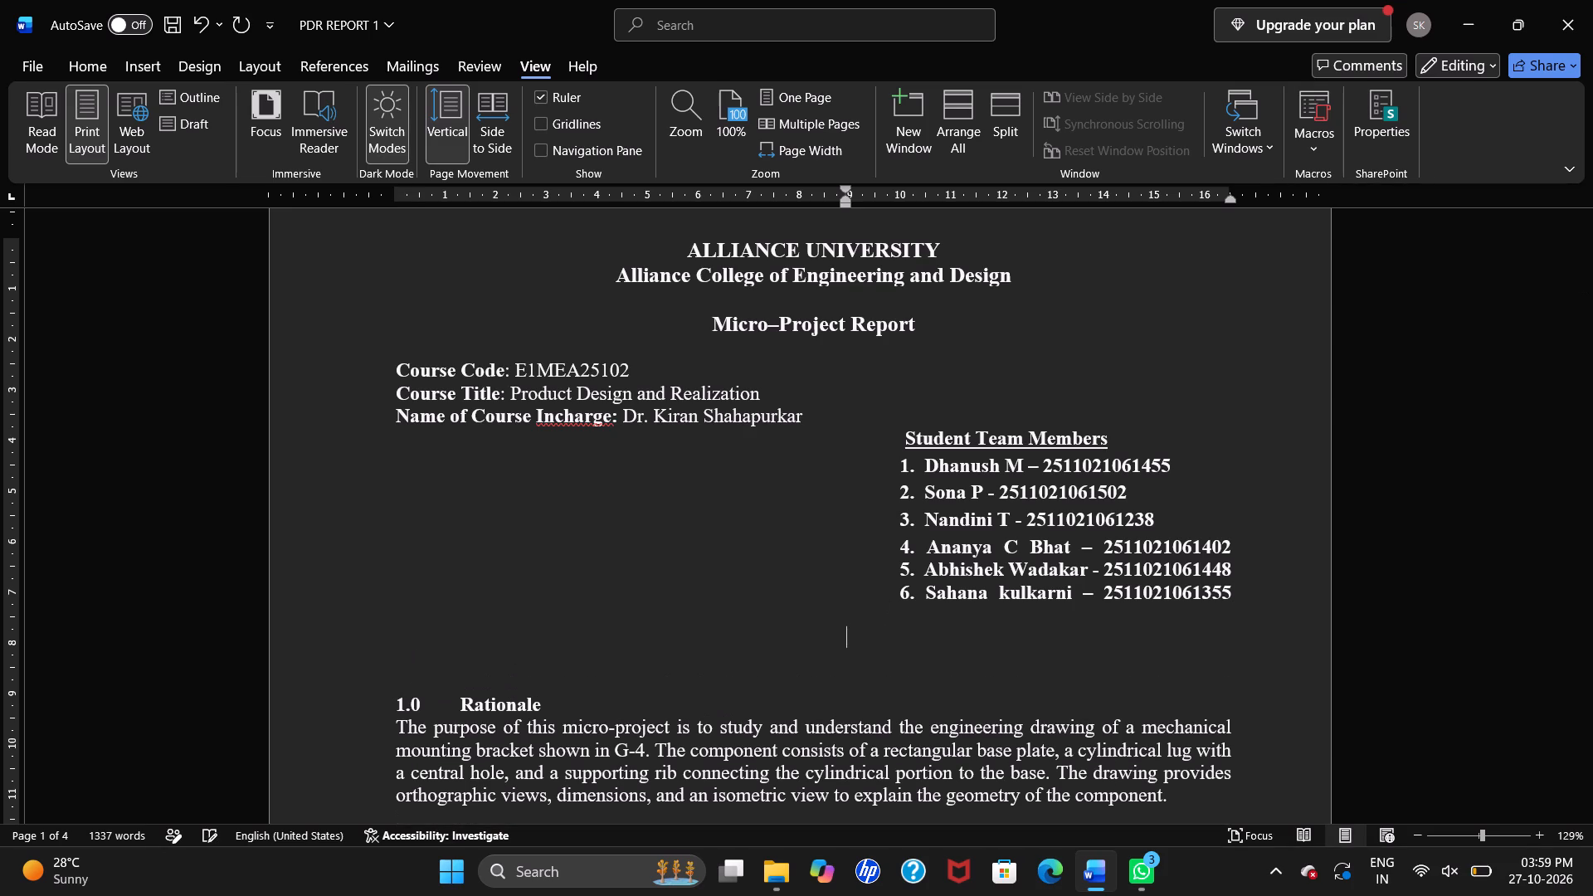
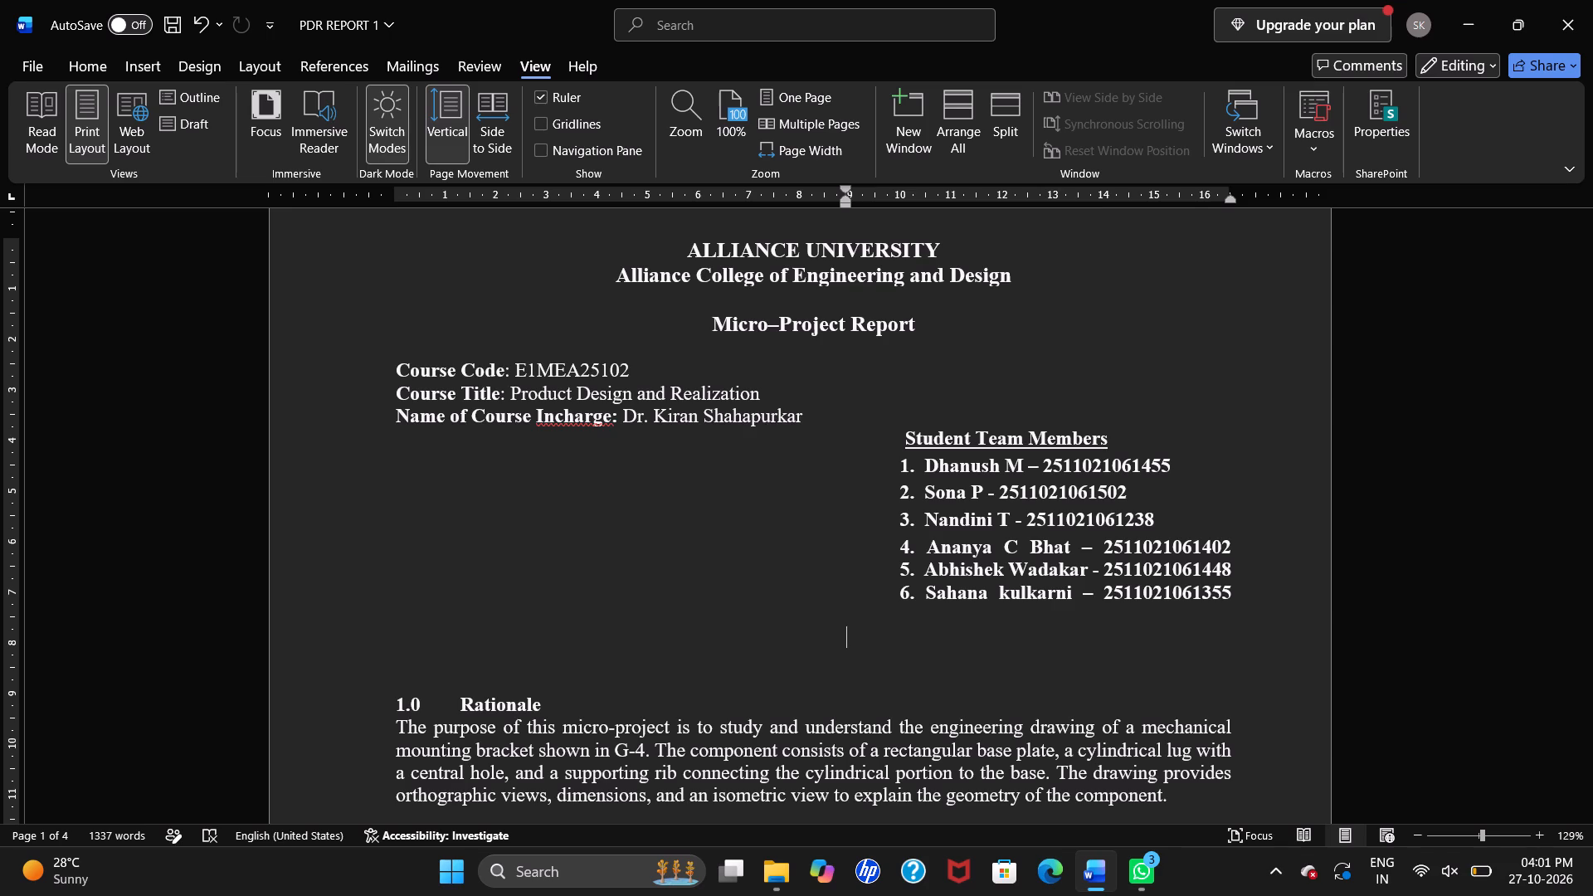
Enter the word "Hinged" on the blank line below the sixth team member, without parentheses.
key("z")
key("BackSpace")
key("shift+h")
key("o")
key("BackSpace")
type("inged")
key("shift+parenleft")
key("shift+parenright")
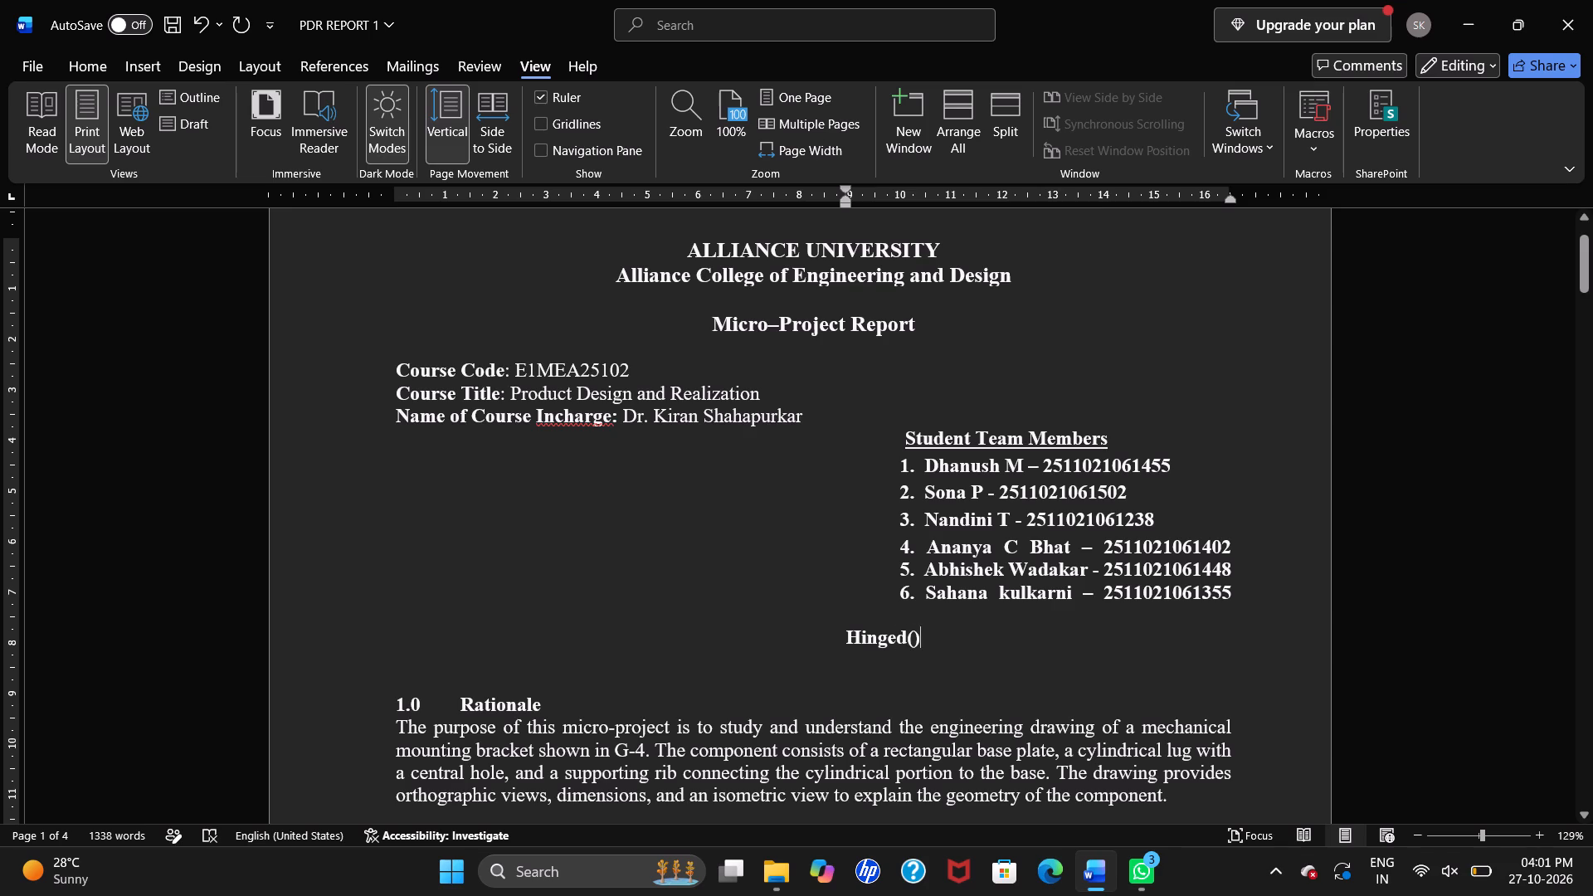
left_click(913, 638)
key("Right")
key("BackSpace")
key("BackSpace")
Add the word "Bracket" after "Hinged", separated by a space.
key("space")
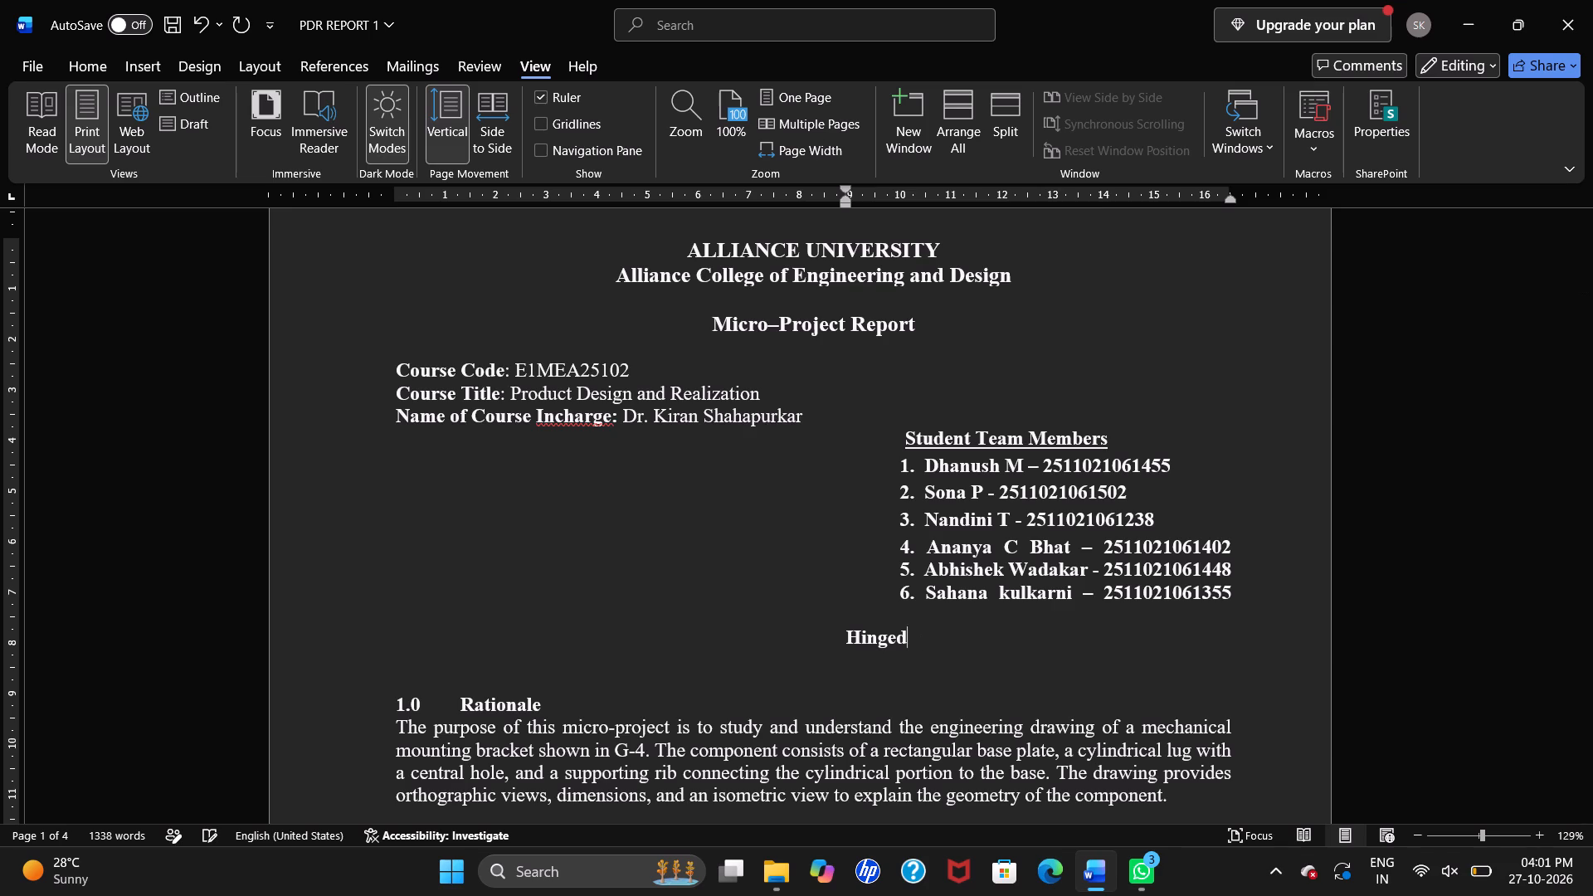
key("shift+b")
key("r")
key("BackSpace")
key("BackSpace")
key("BackSpace")
key("space")
key("shift+b")
key("shift+b")
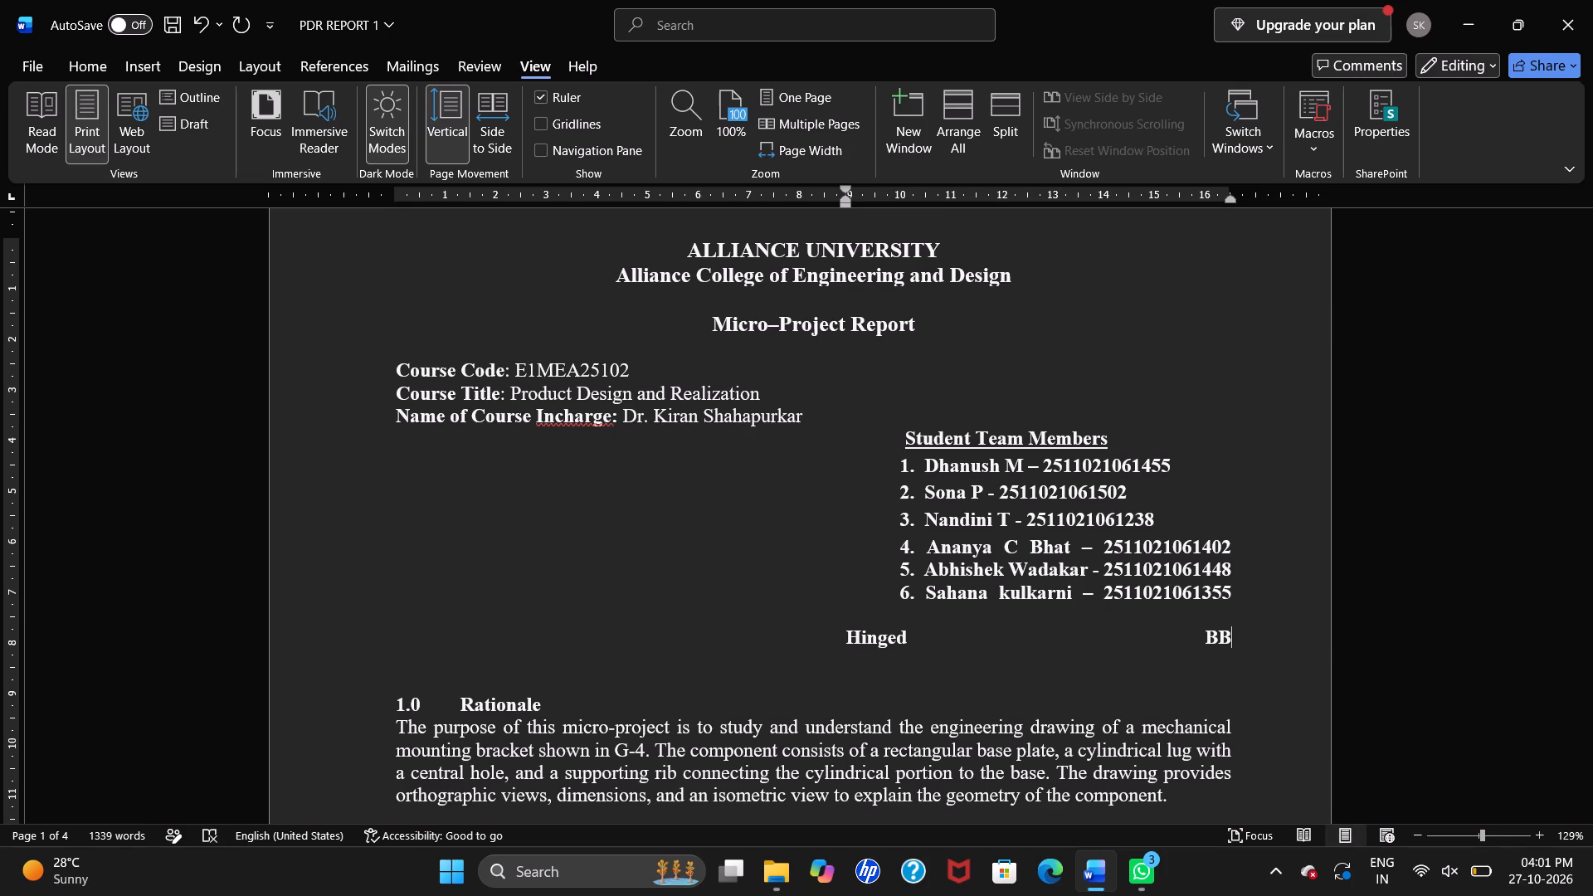
key("BackSpace")
type("racket")
Remove the wide space between "Hinged" and "Bracket" so the two words join.
key("Left")
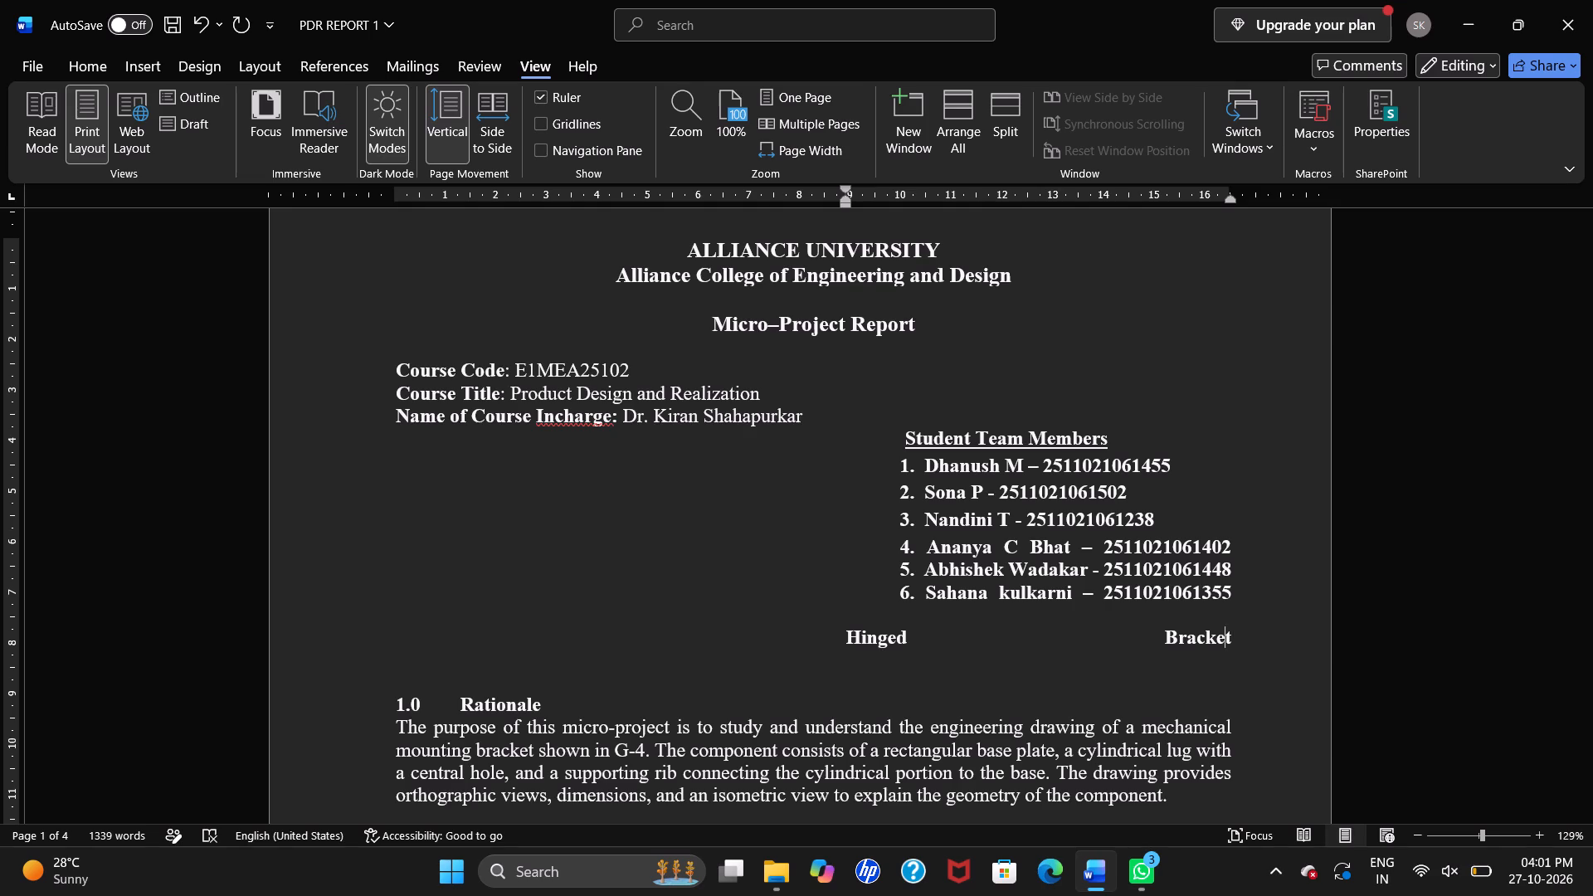
key("Left")
key("Left")
key("Left")
key("Left")
key("Left")
key("Left")
key("Left")
key("Right")
key("BackSpace")
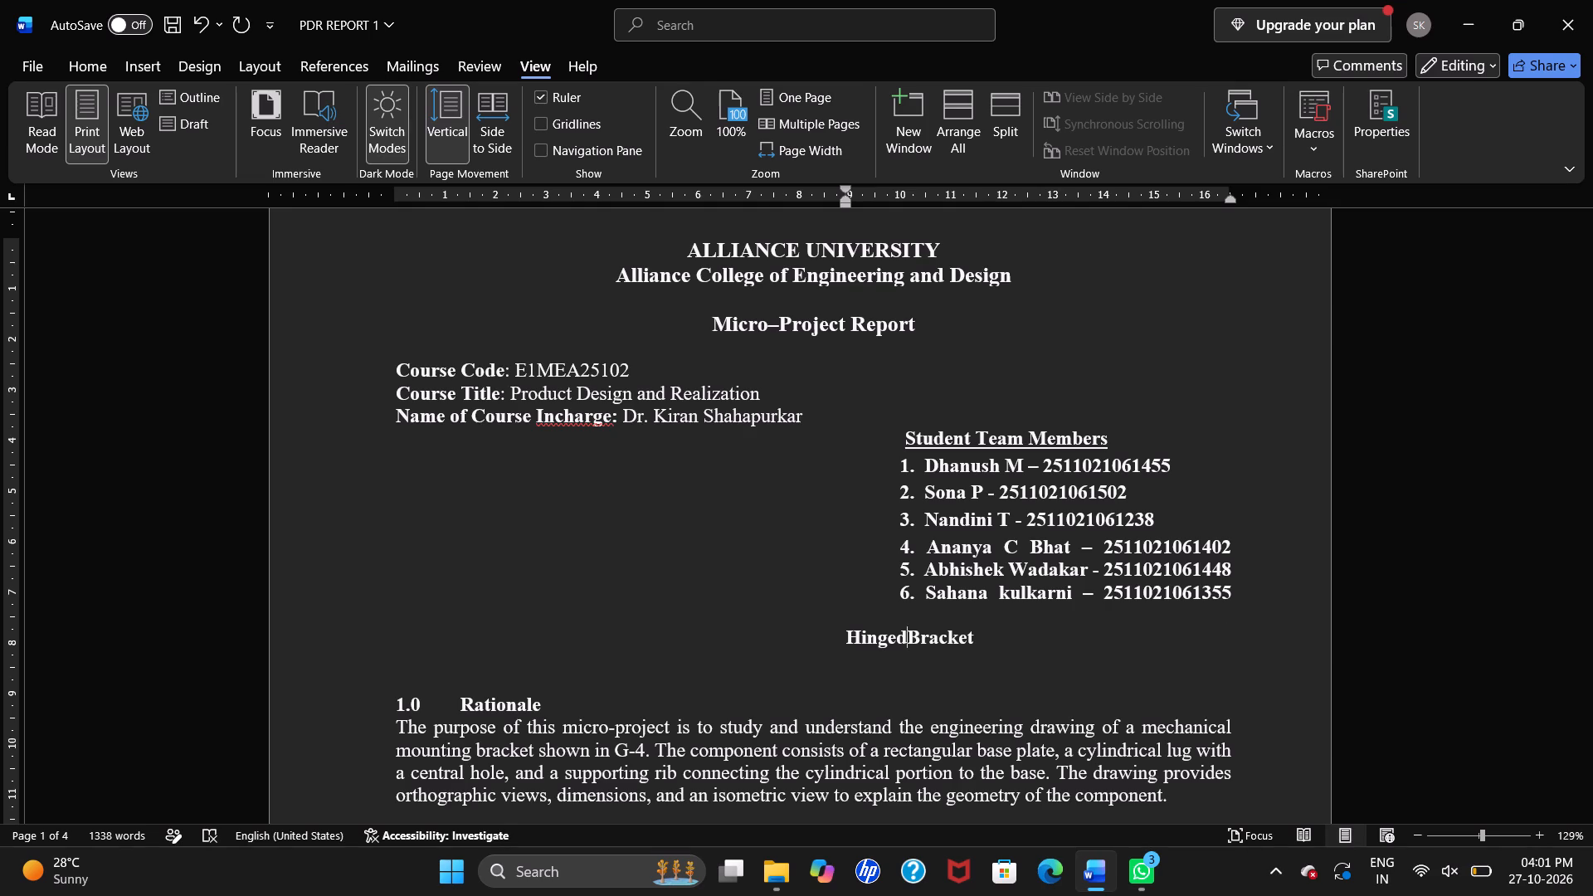
key("space")
key("BackSpace")
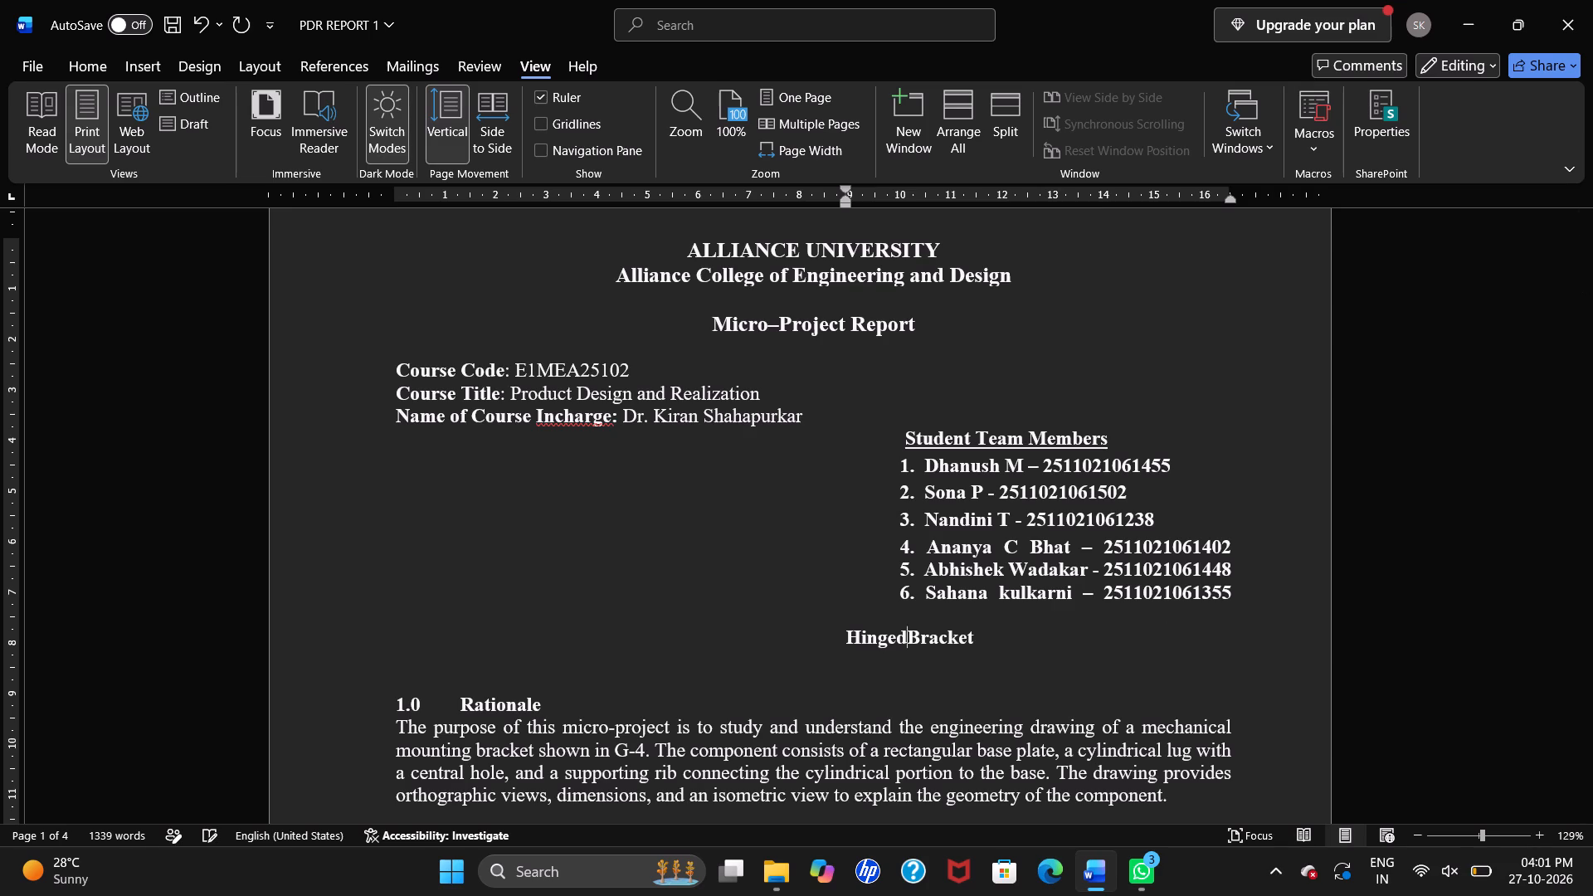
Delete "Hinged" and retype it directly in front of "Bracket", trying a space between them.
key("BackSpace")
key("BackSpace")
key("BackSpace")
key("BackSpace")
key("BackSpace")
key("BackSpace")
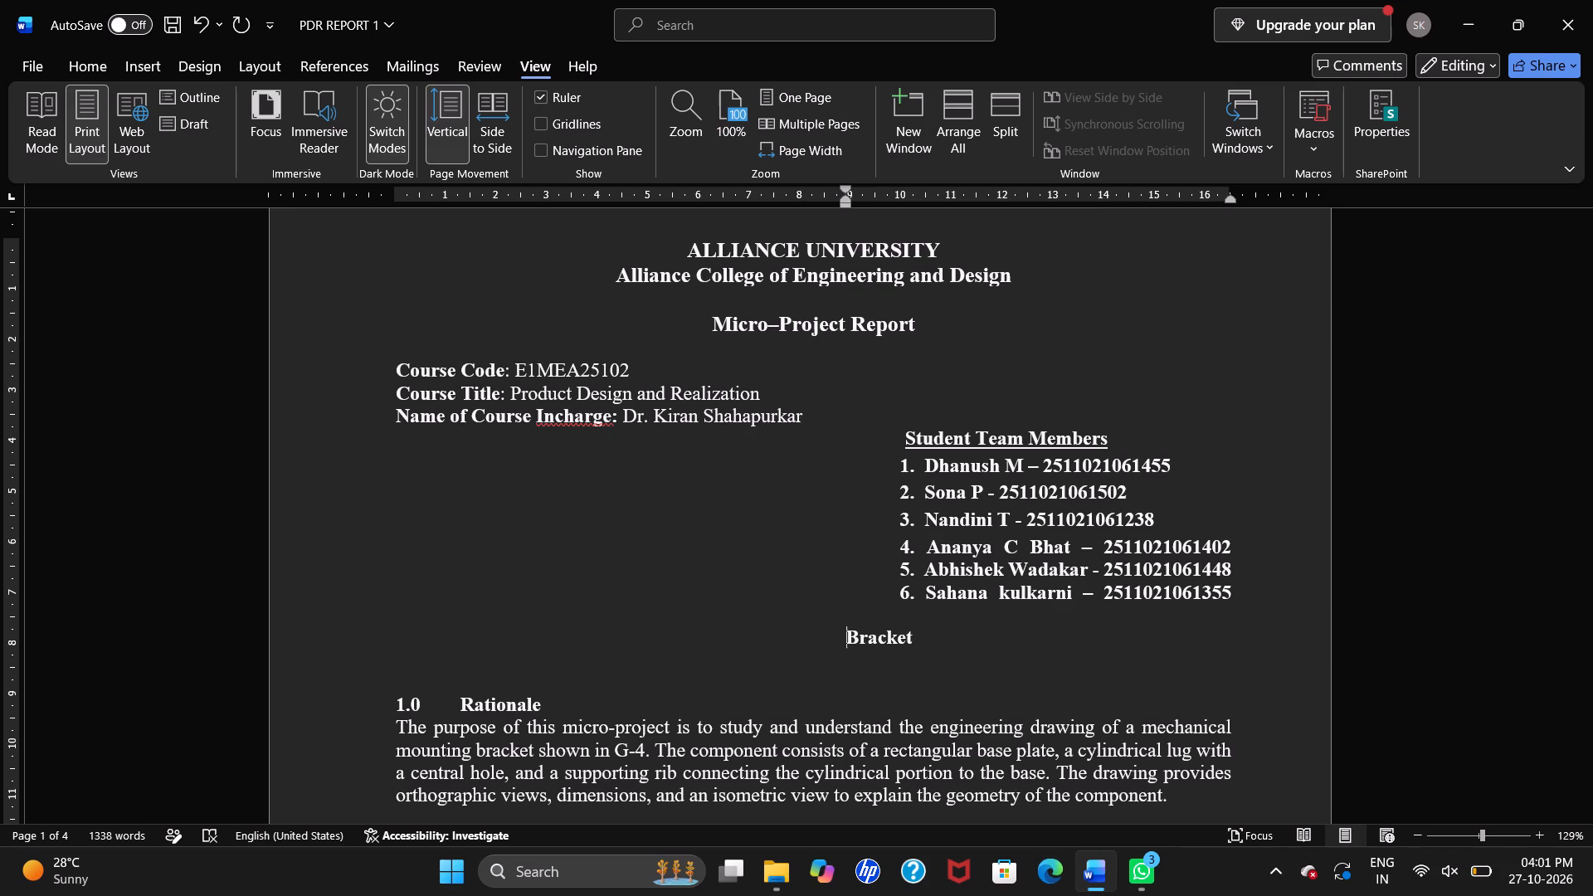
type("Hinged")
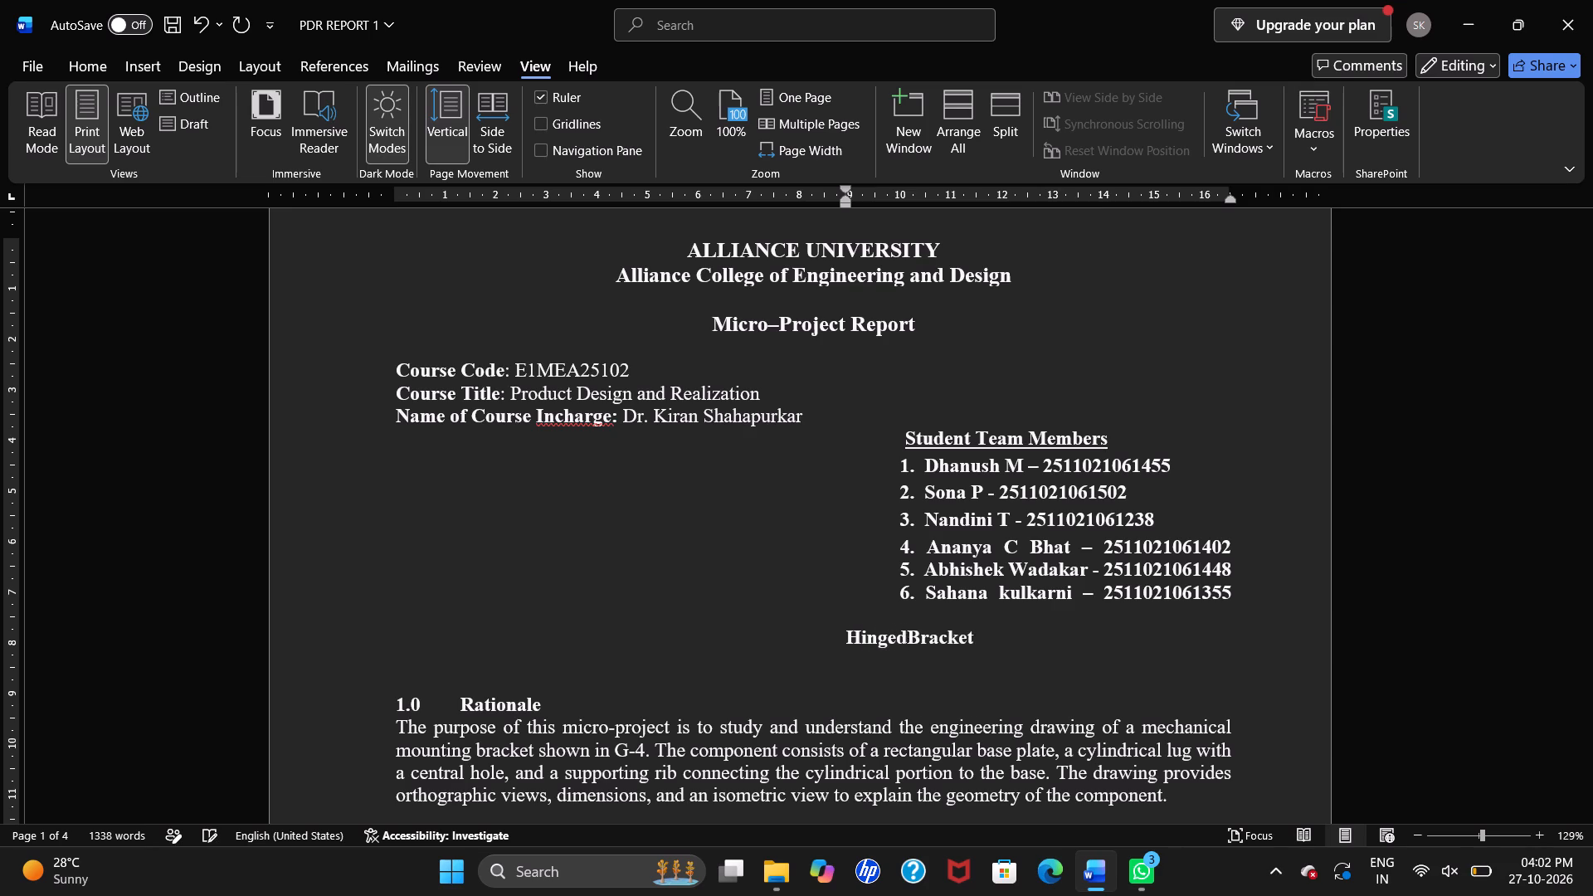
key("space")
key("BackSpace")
Preview the report with side-to-side page movement, return to vertical movement, and look over the first page.
left_click(438, 117)
left_click(502, 129)
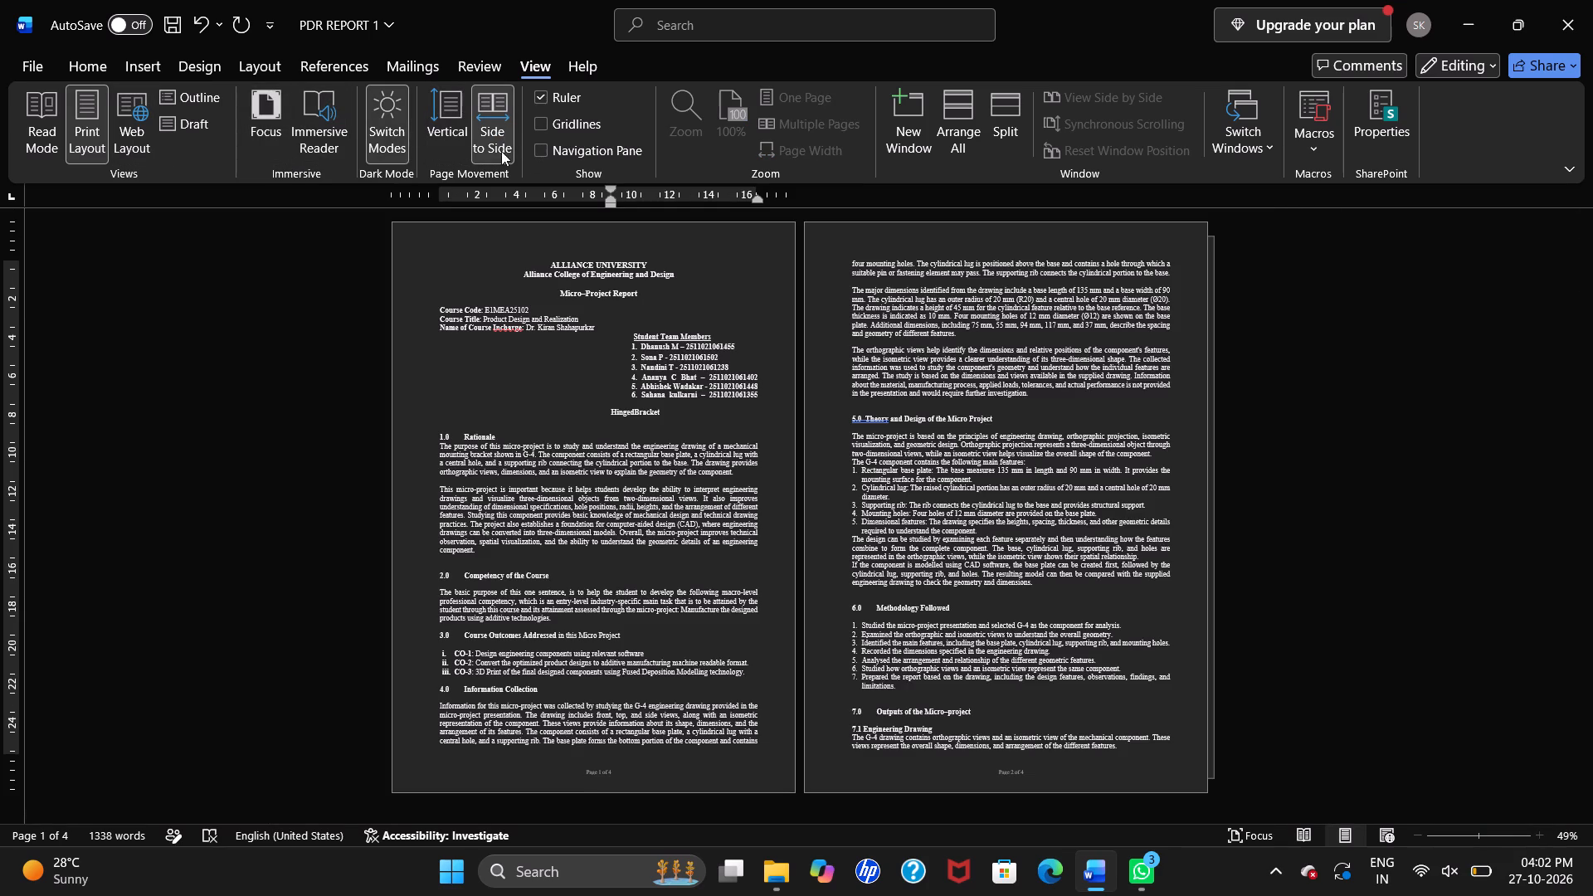
left_click(442, 120)
scroll(676, 375, "up", 4)
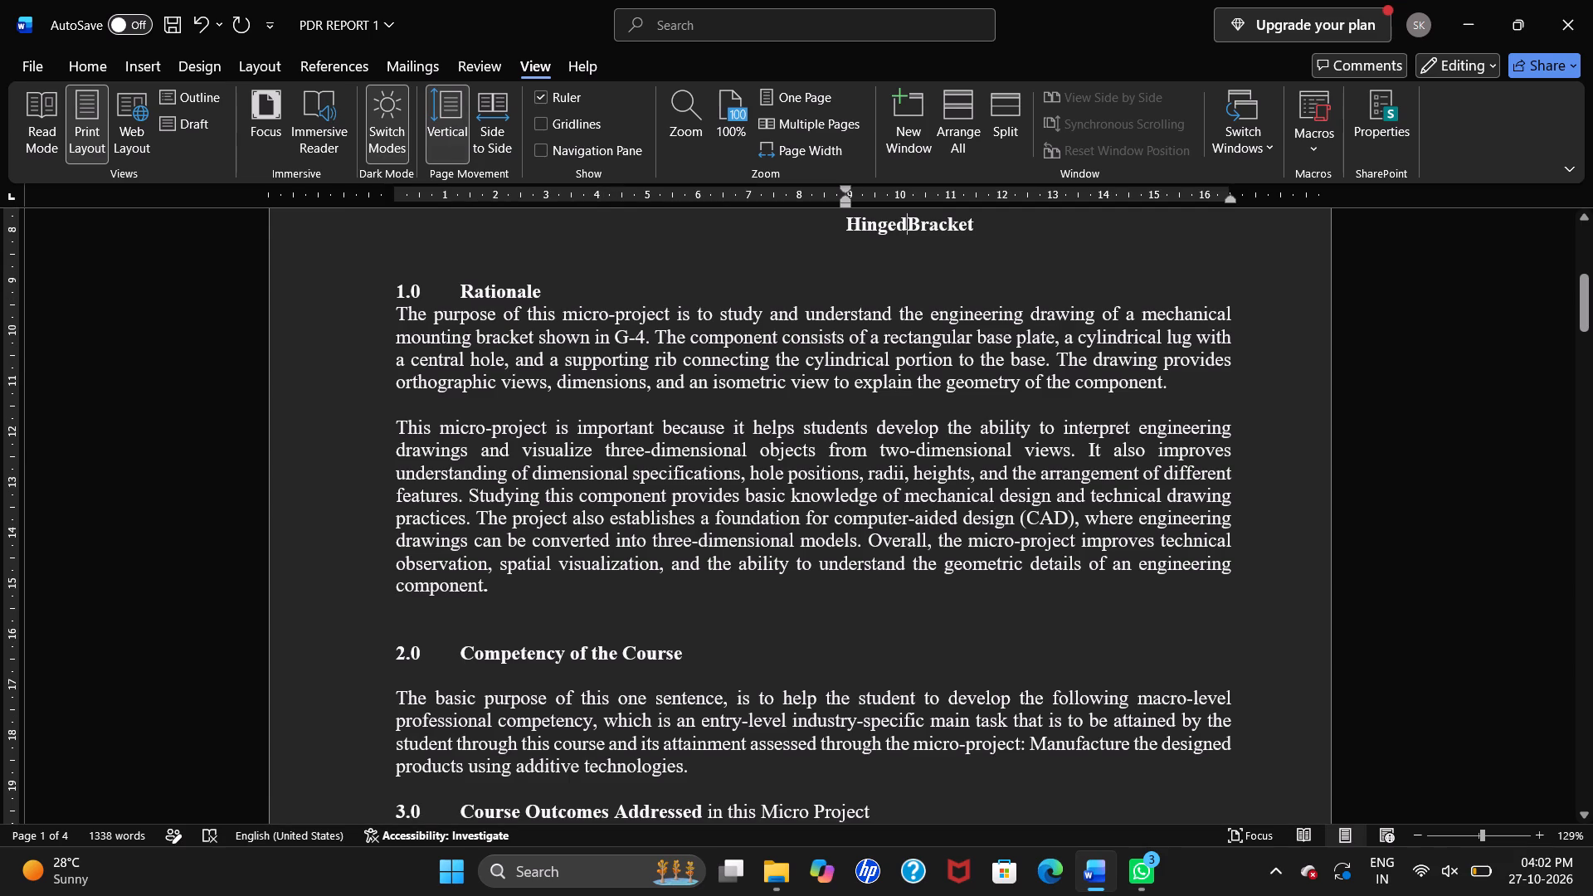
scroll(676, 375, "up", 6)
scroll(676, 375, "down", 1)
scroll(723, 498, "down", 1, "ctrl")
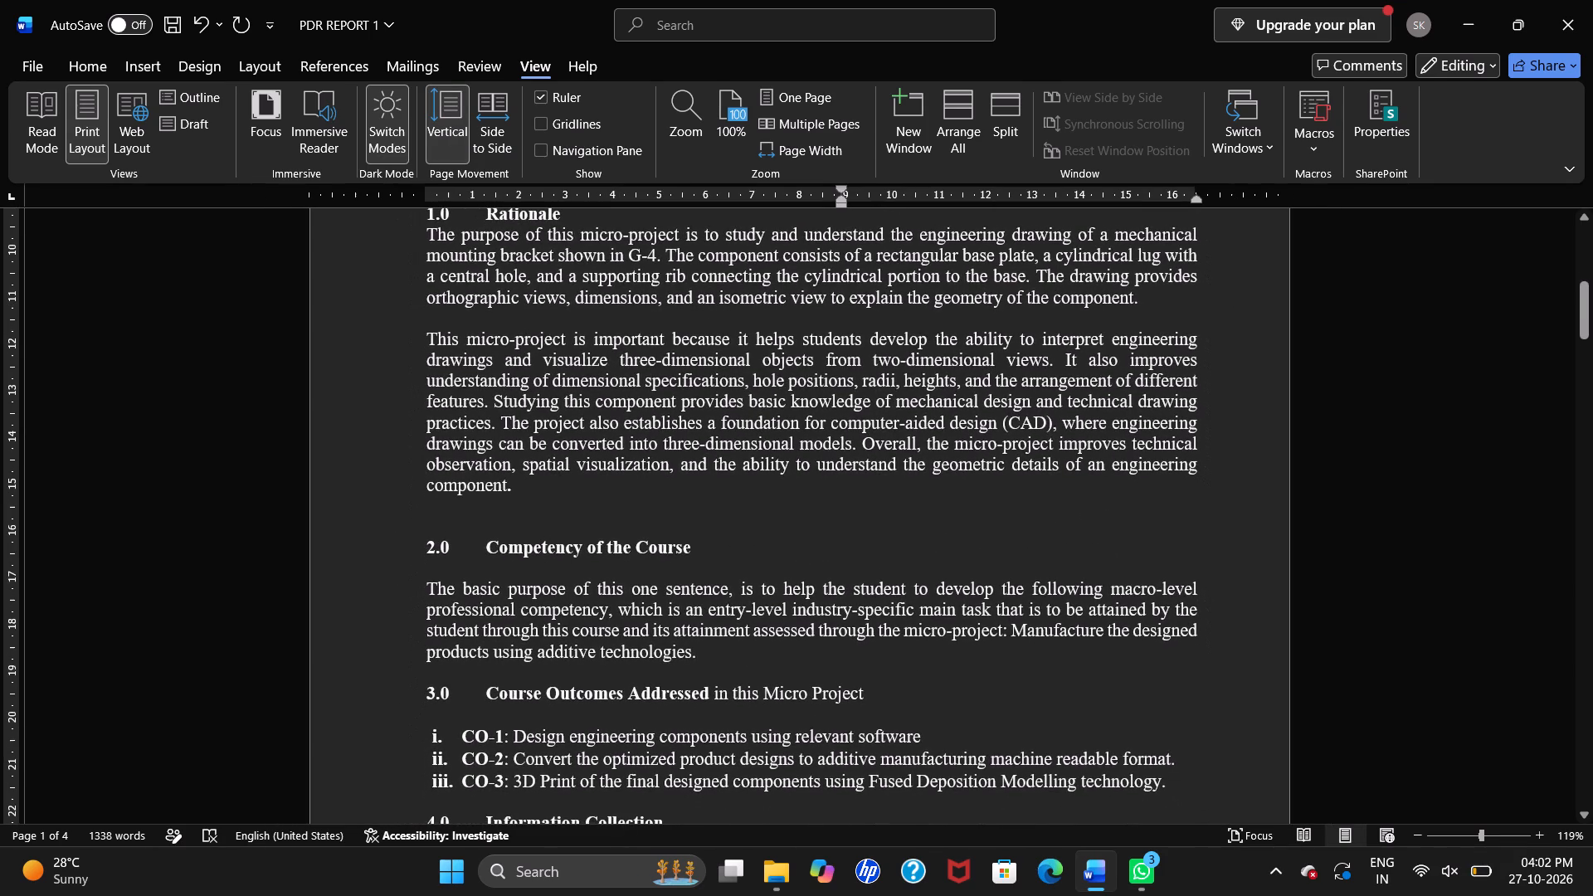
left_click(1242, 326)
left_click(1384, 304)
scroll(1384, 304, "up", 8)
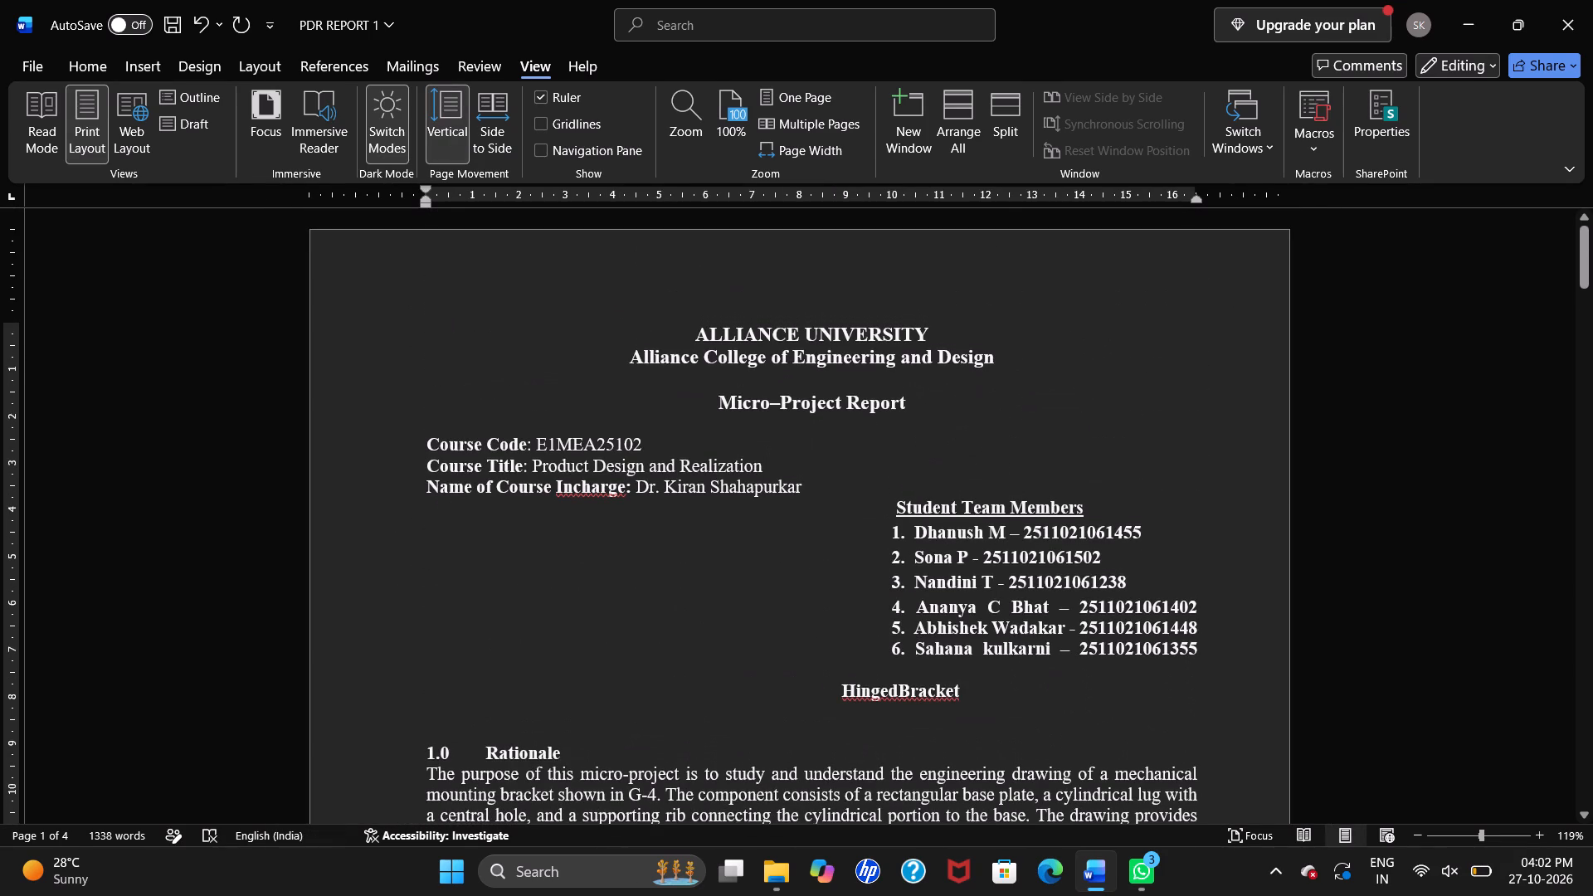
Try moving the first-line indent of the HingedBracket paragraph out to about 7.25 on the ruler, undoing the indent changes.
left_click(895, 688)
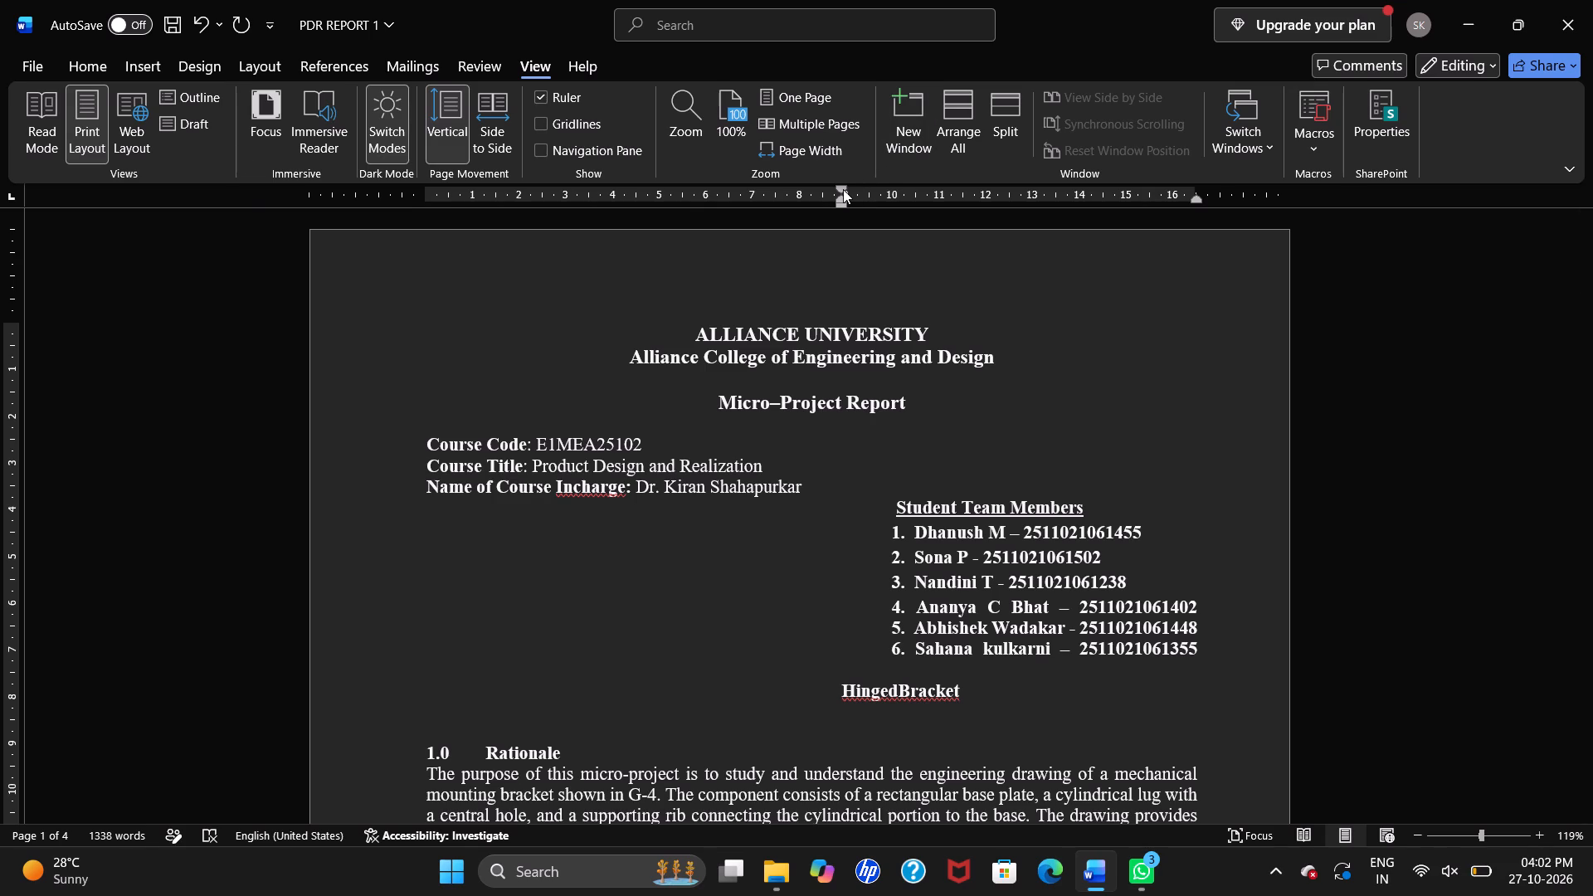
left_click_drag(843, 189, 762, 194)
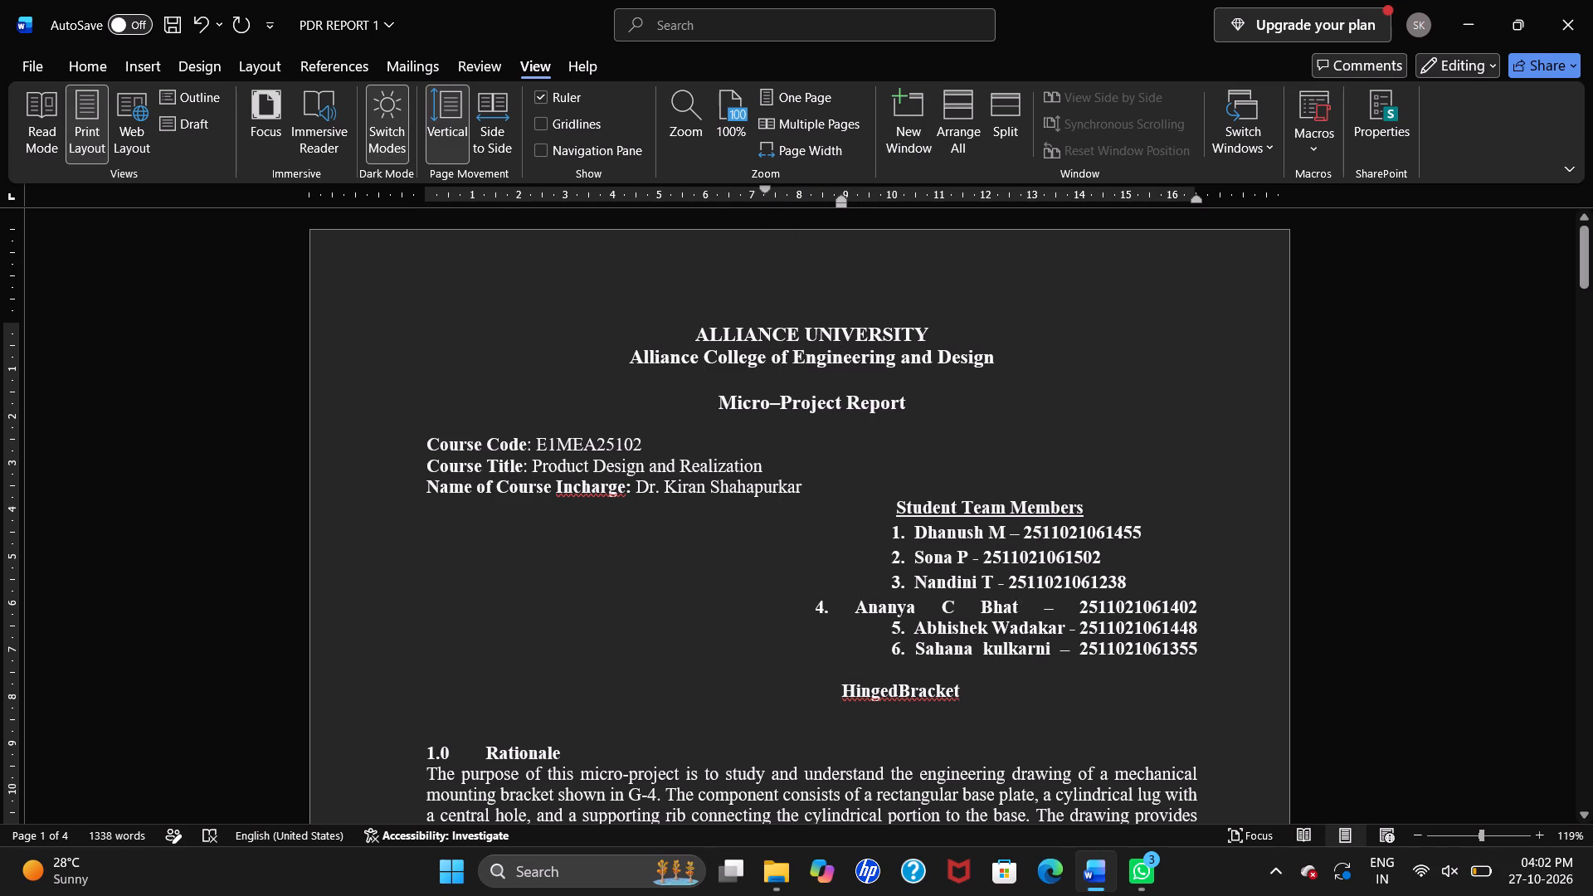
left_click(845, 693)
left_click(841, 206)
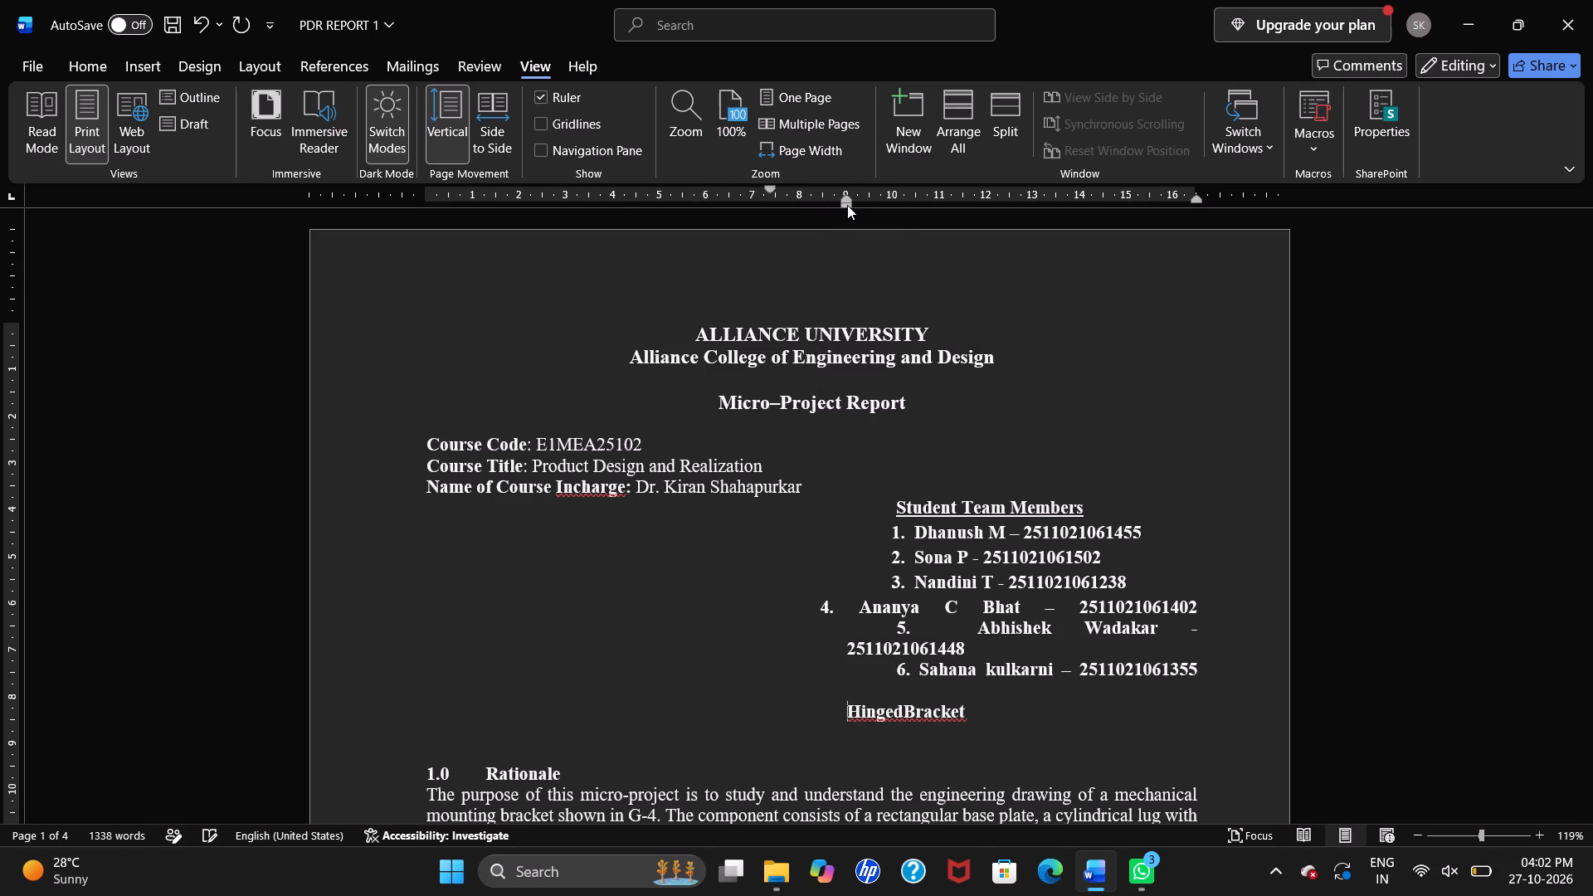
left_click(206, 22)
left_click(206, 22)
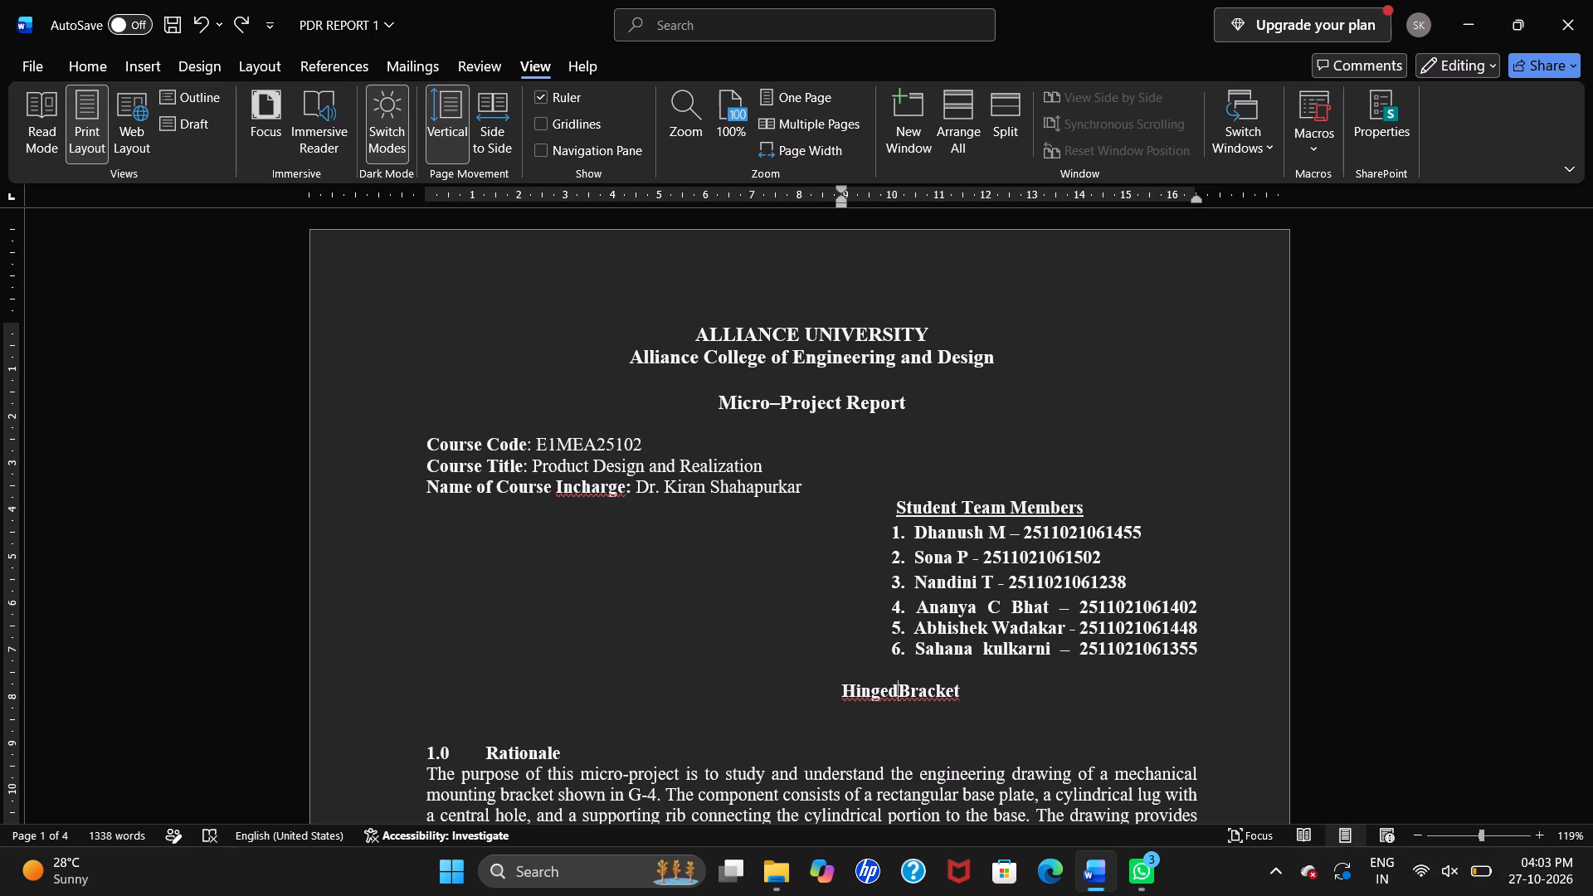
Ignore all spelling flags for the word "Incharge" in the course details.
right_click(597, 482)
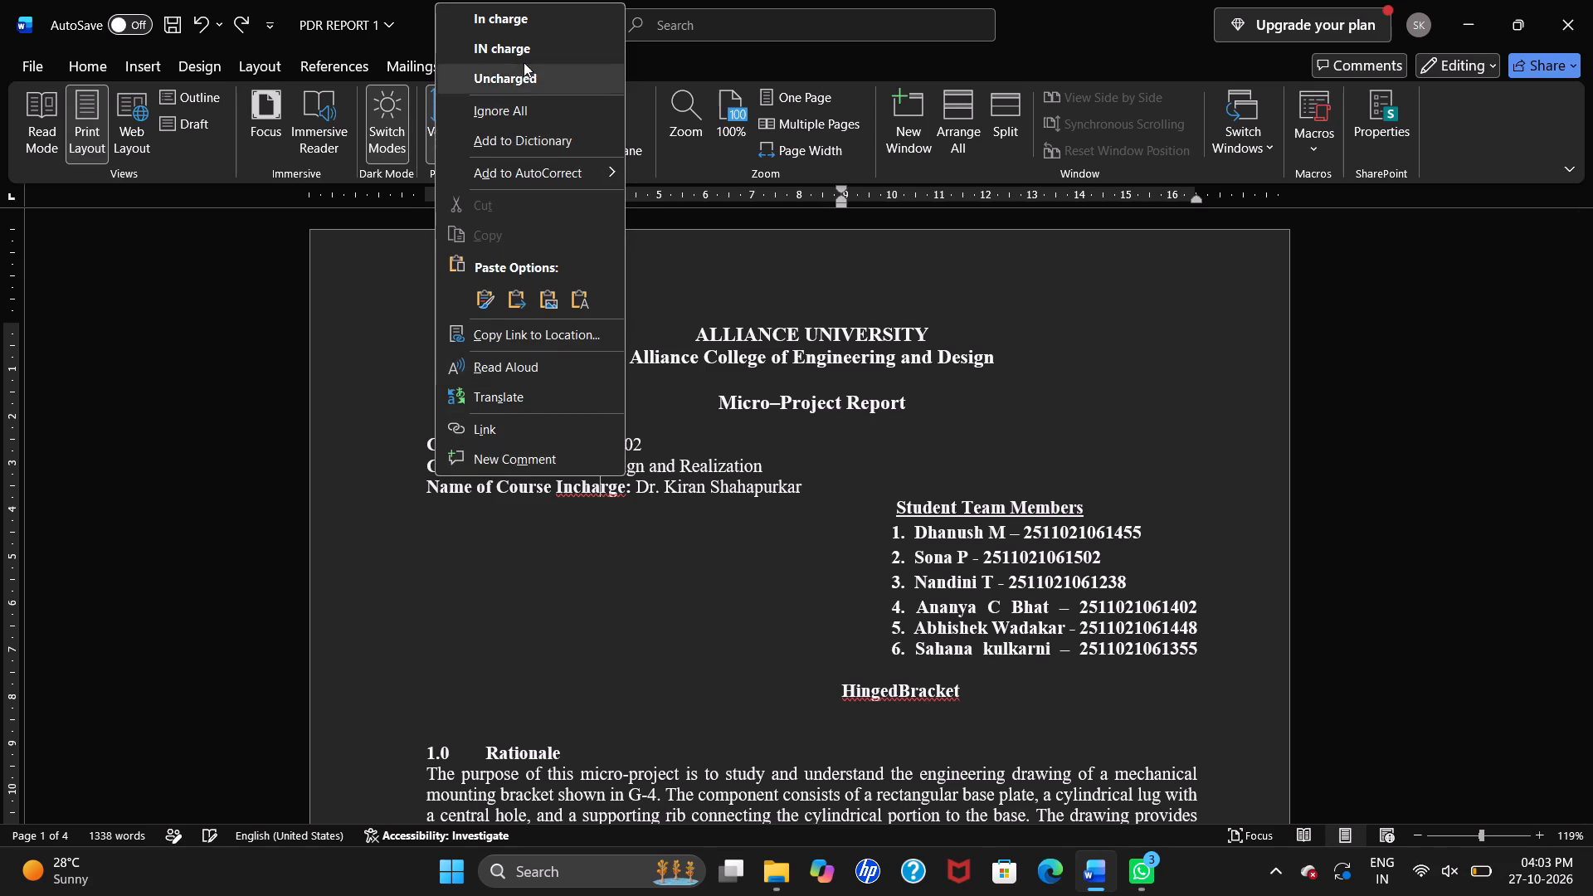
left_click(522, 110)
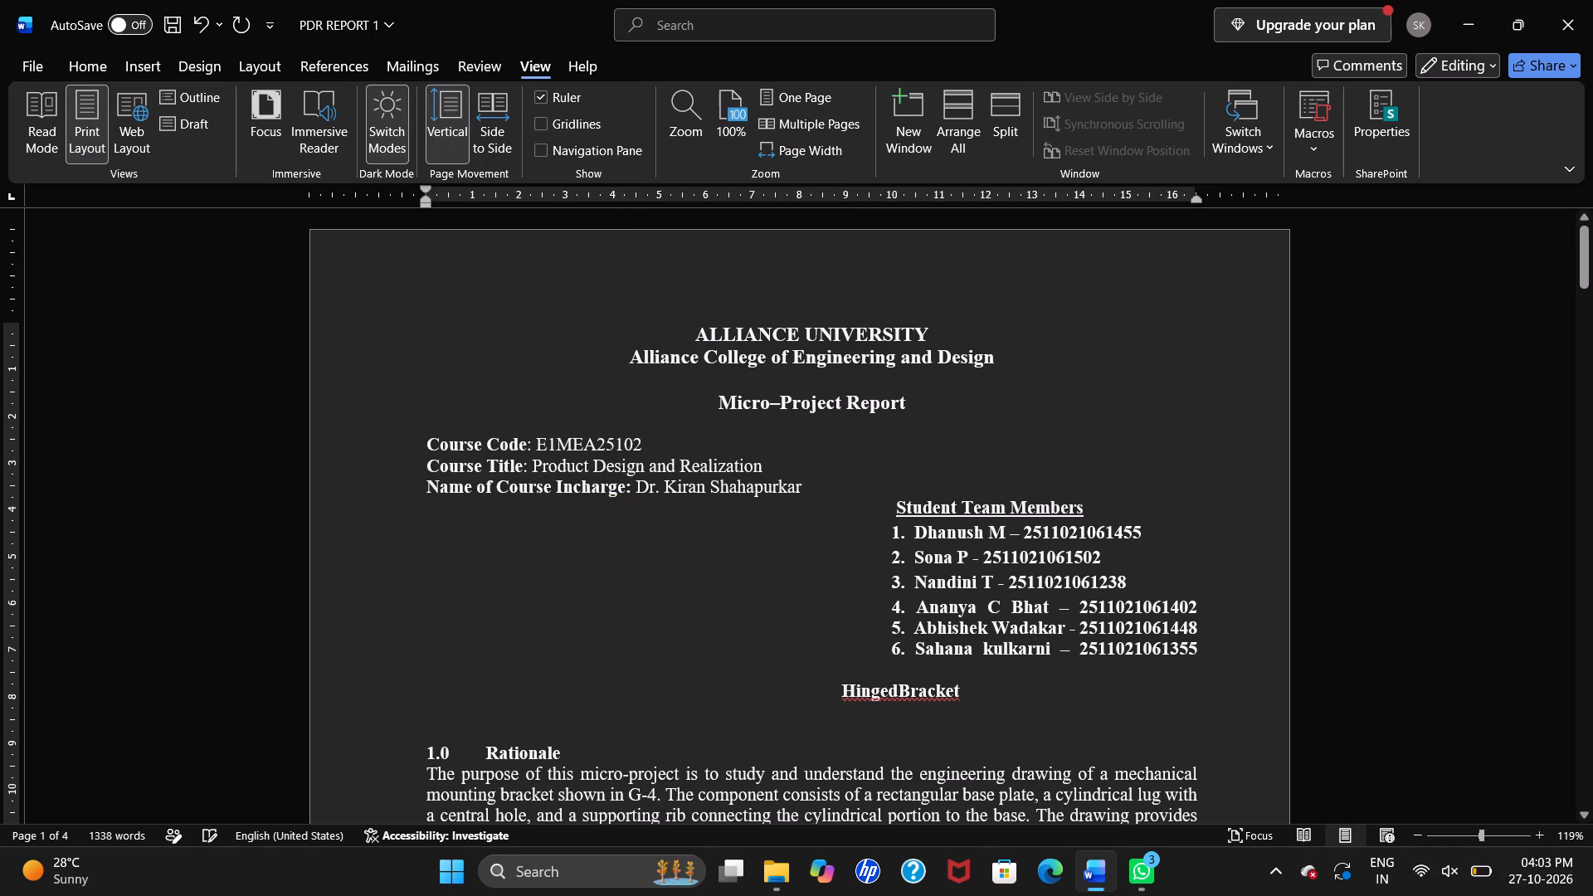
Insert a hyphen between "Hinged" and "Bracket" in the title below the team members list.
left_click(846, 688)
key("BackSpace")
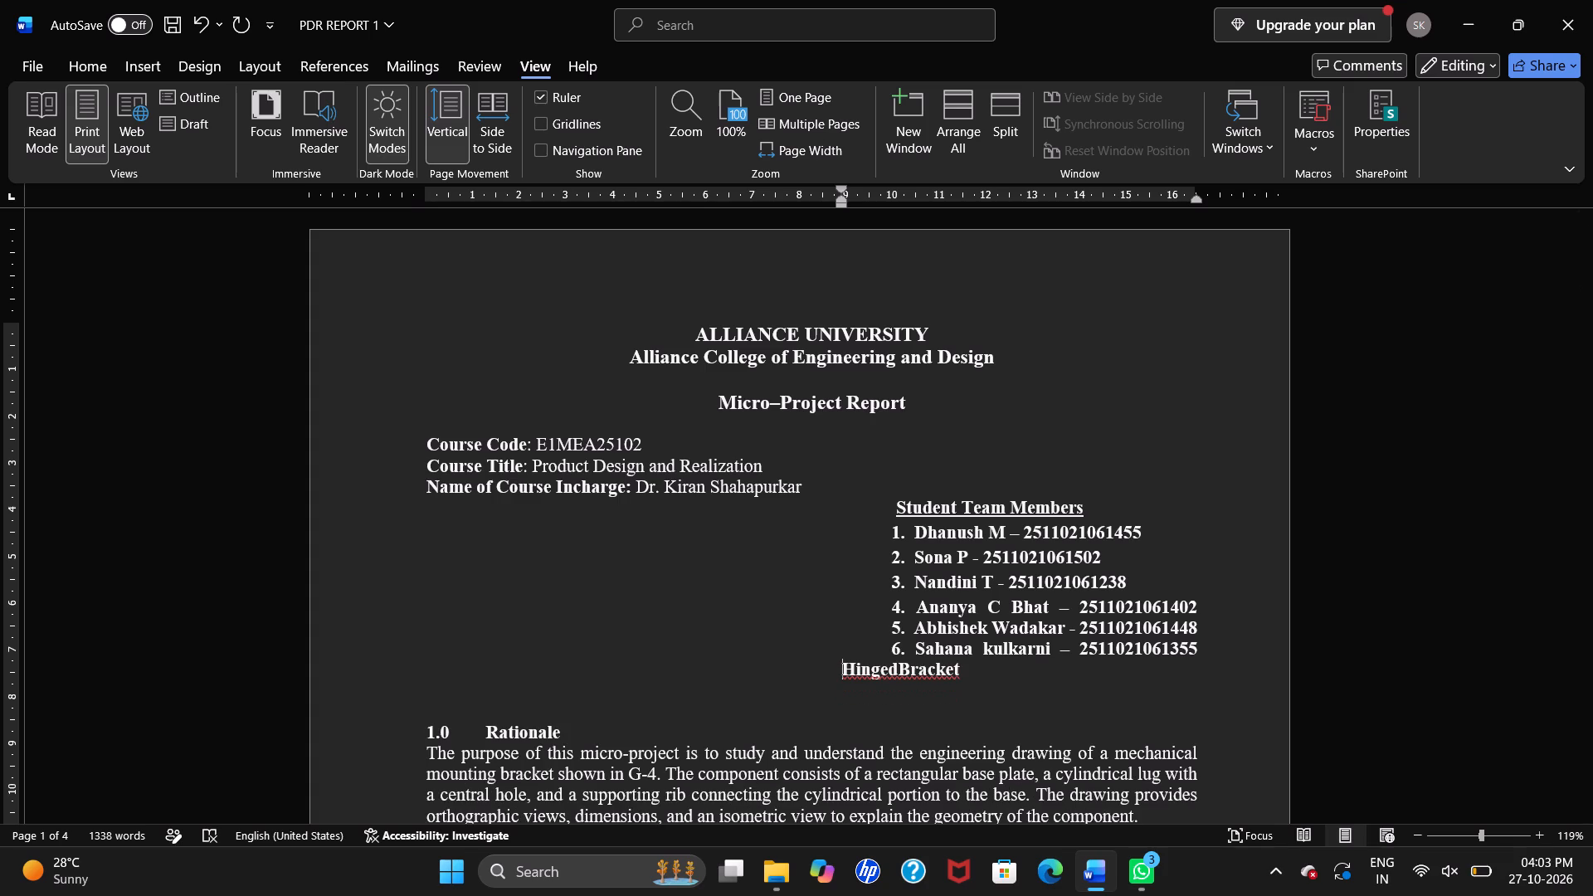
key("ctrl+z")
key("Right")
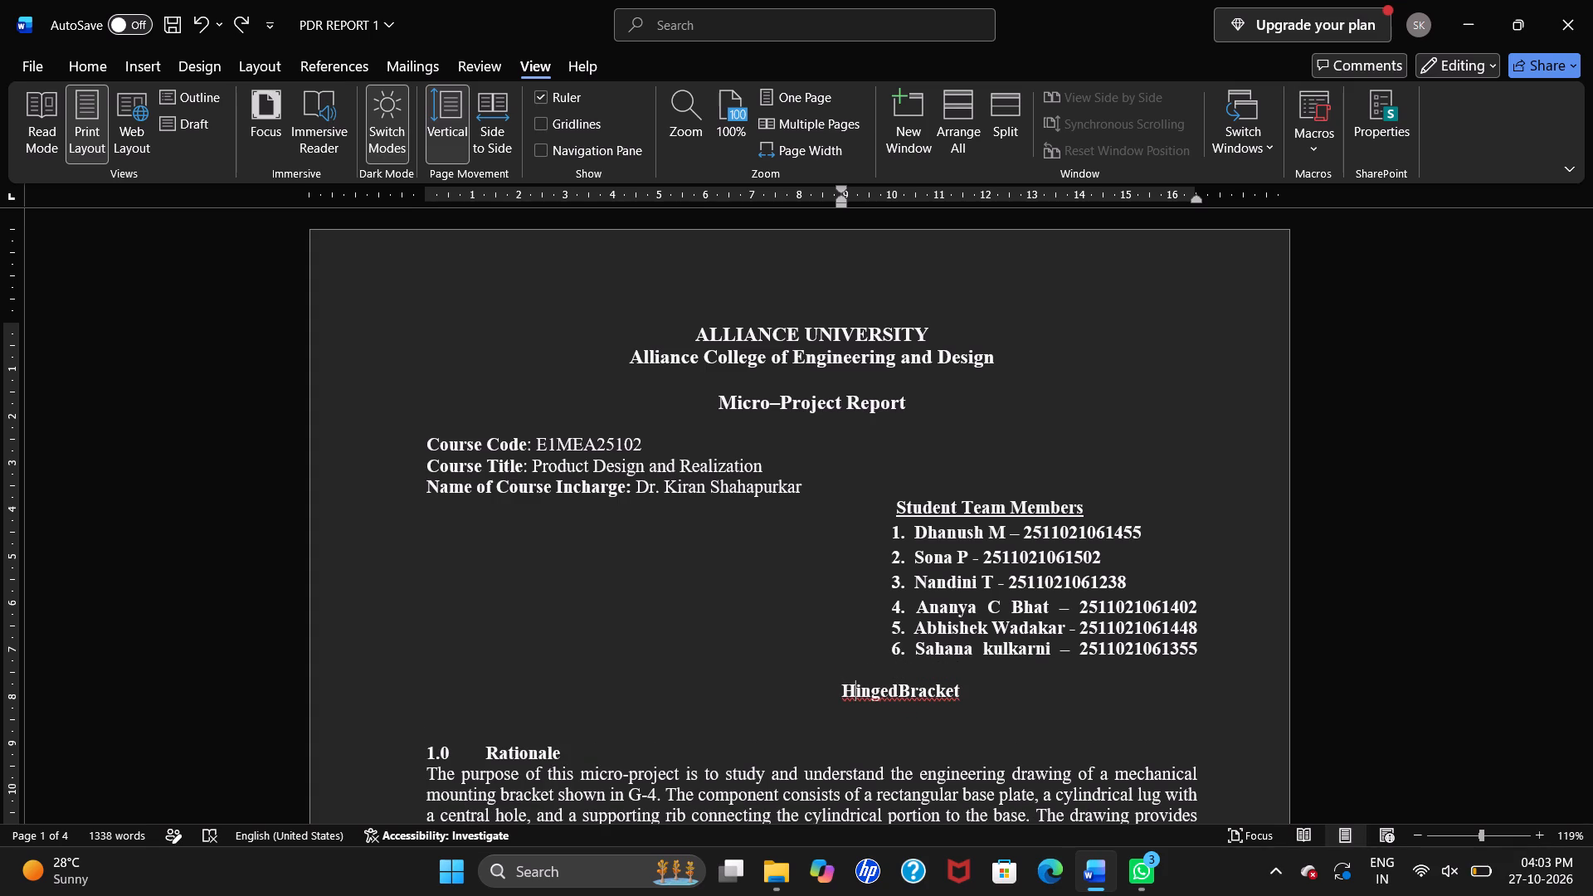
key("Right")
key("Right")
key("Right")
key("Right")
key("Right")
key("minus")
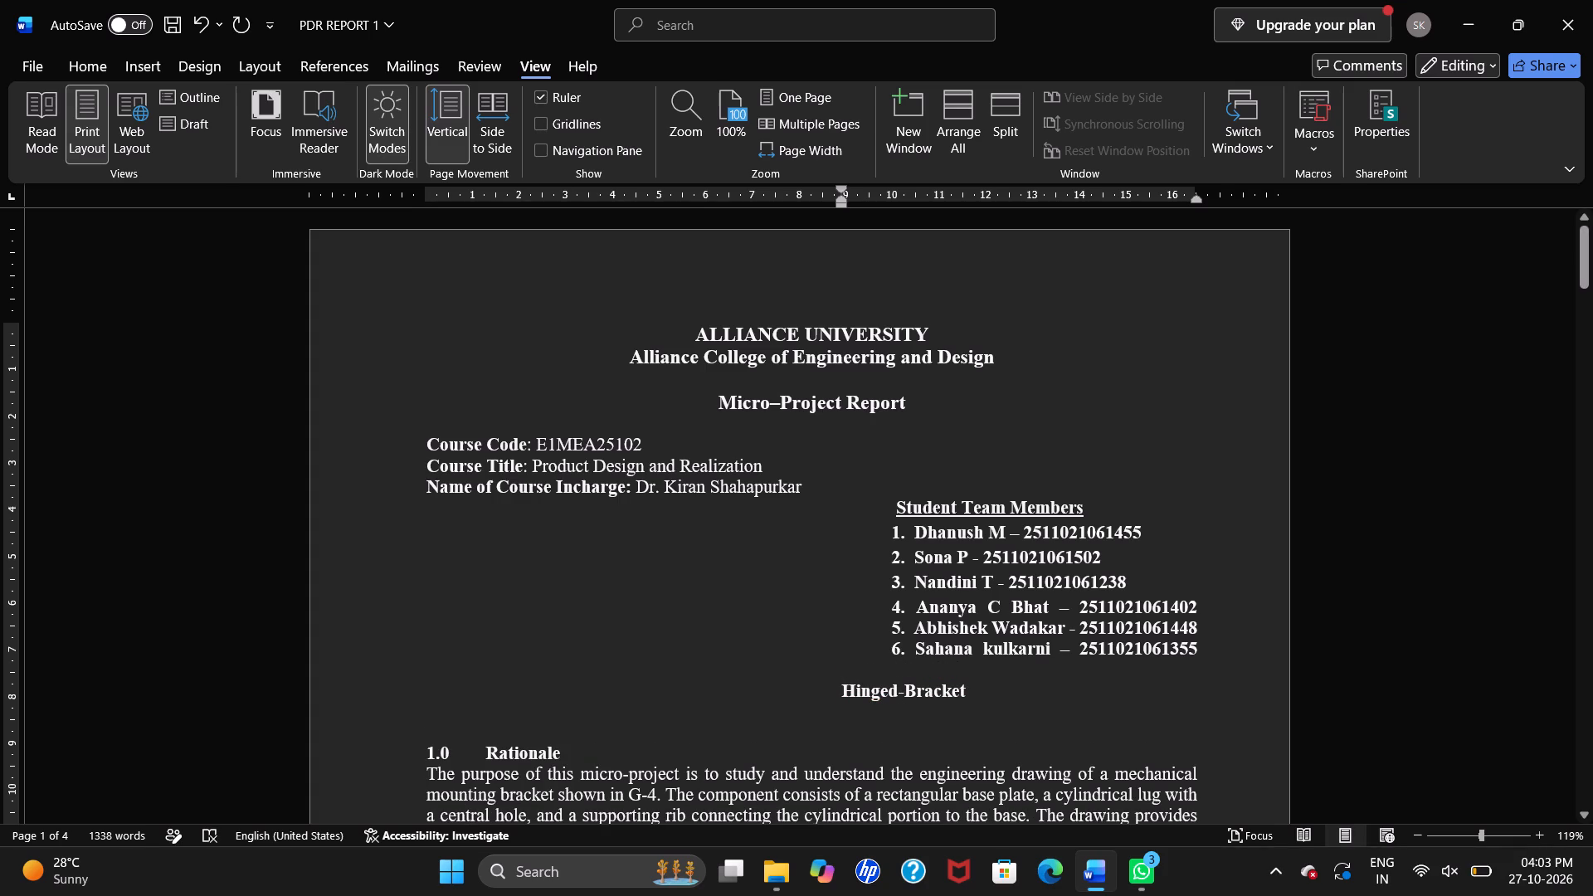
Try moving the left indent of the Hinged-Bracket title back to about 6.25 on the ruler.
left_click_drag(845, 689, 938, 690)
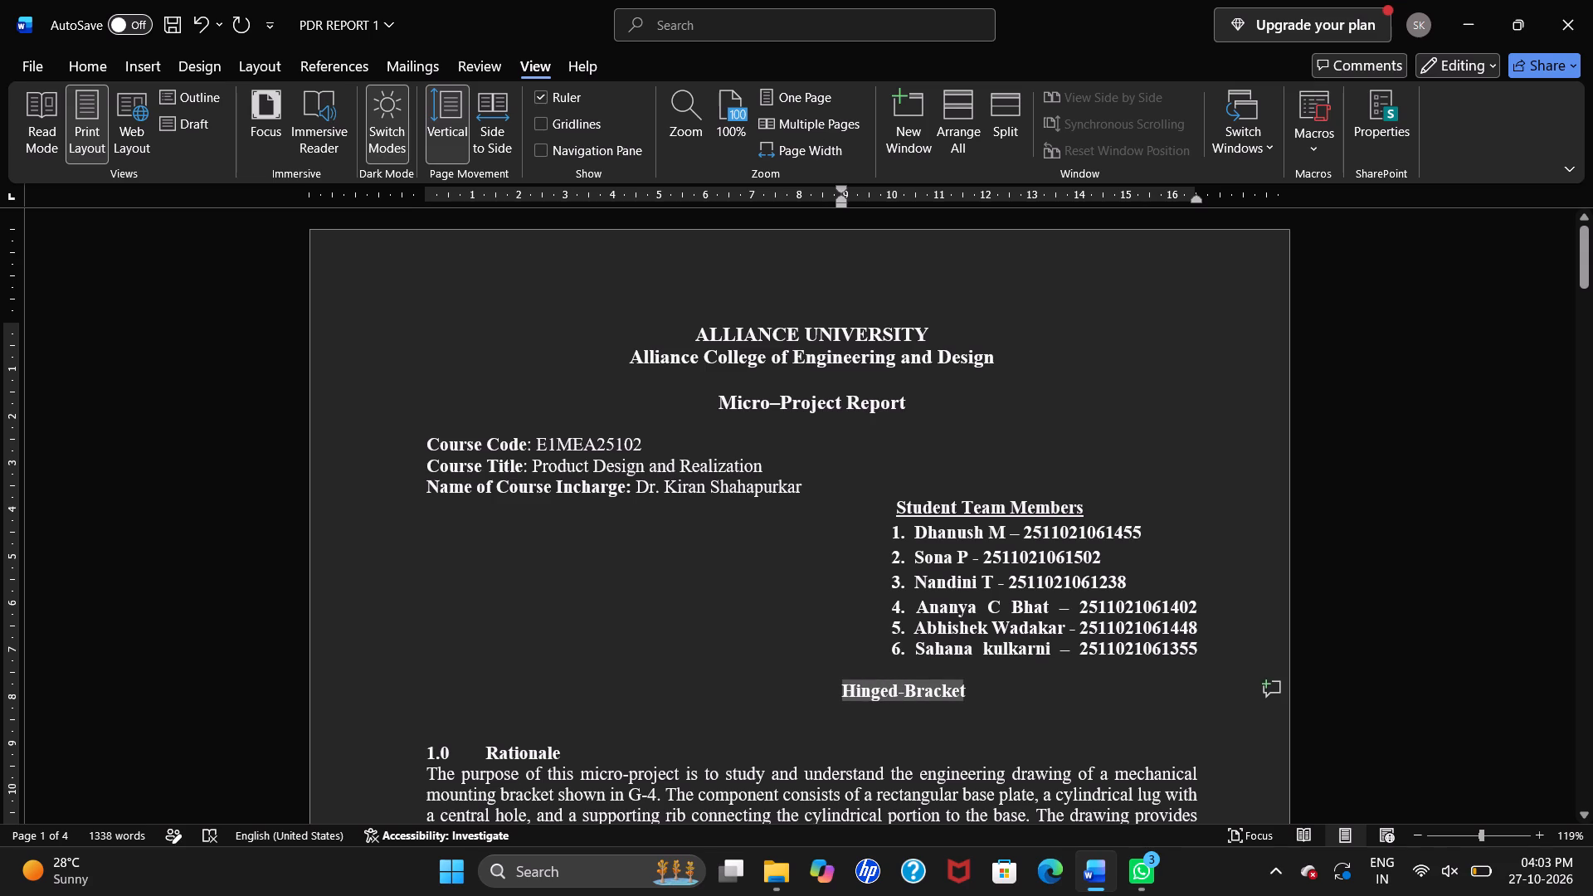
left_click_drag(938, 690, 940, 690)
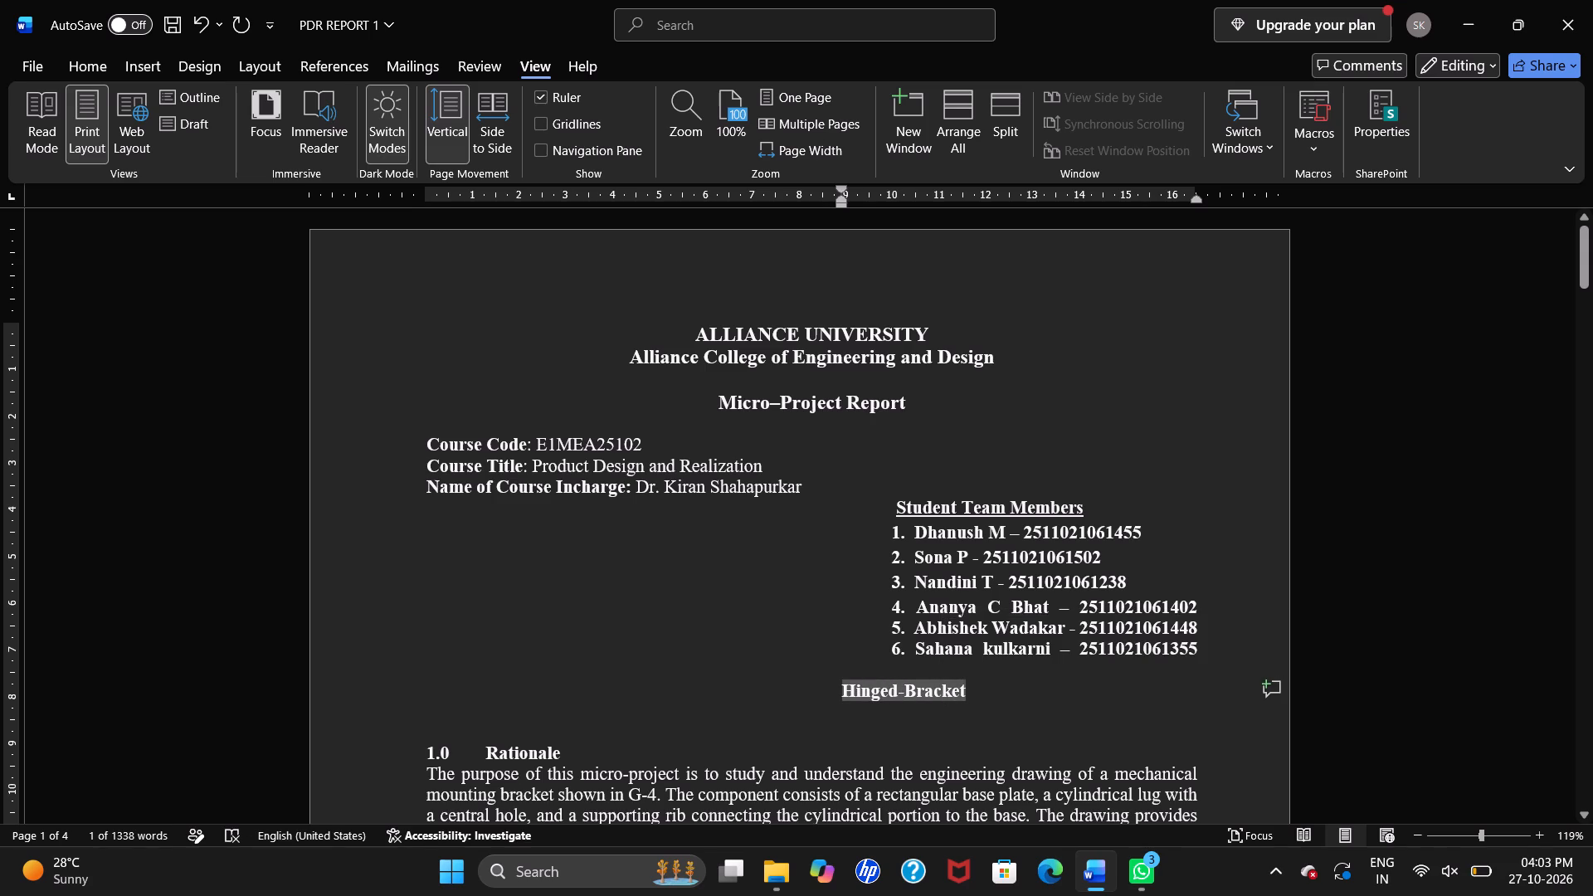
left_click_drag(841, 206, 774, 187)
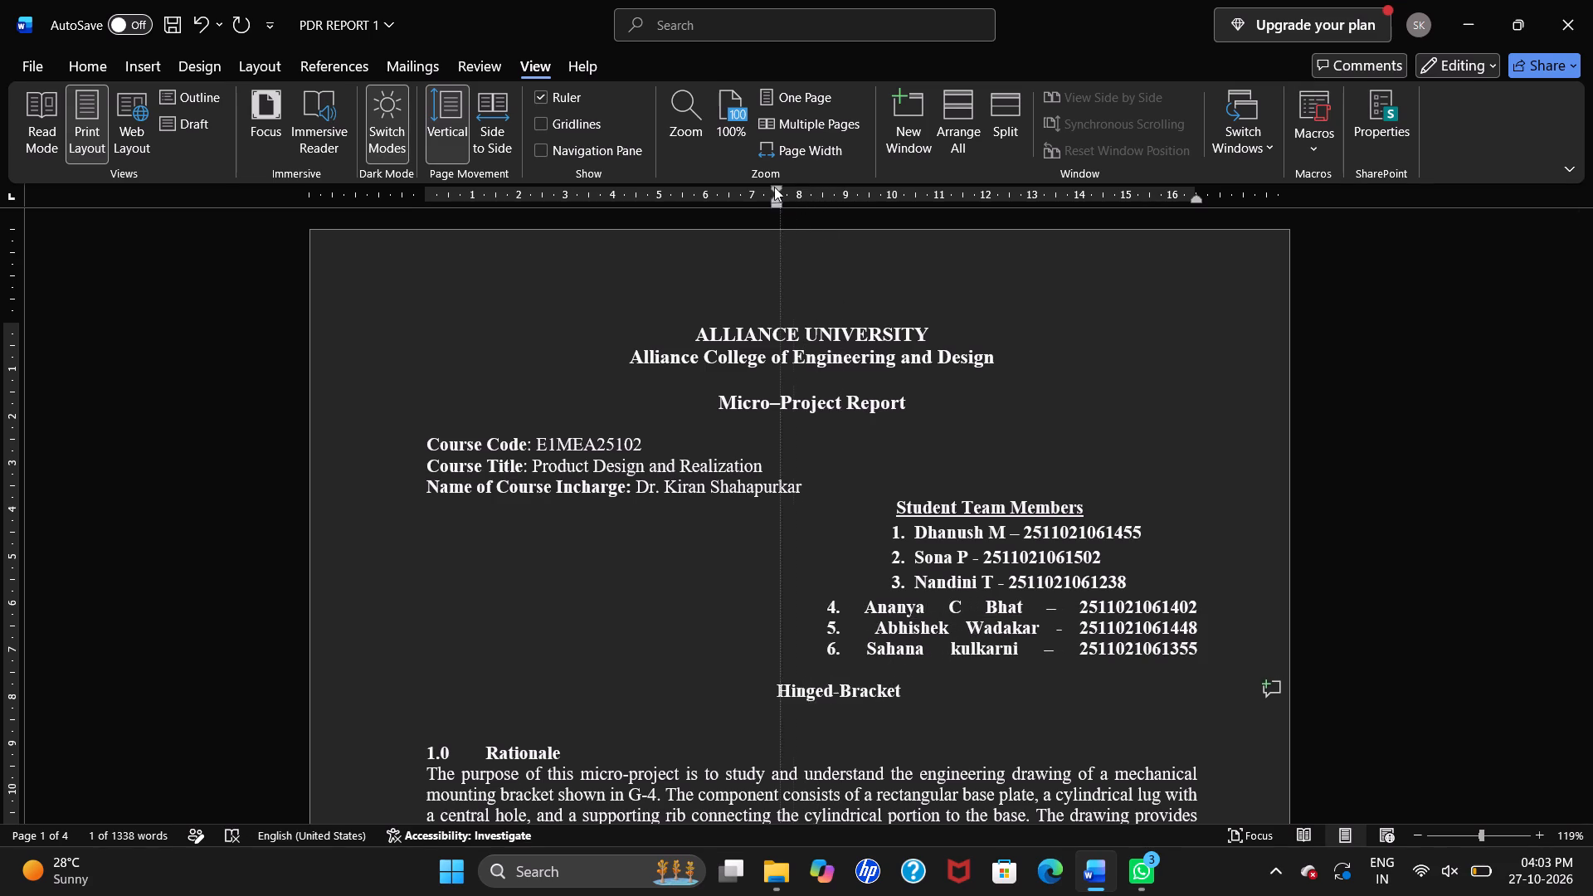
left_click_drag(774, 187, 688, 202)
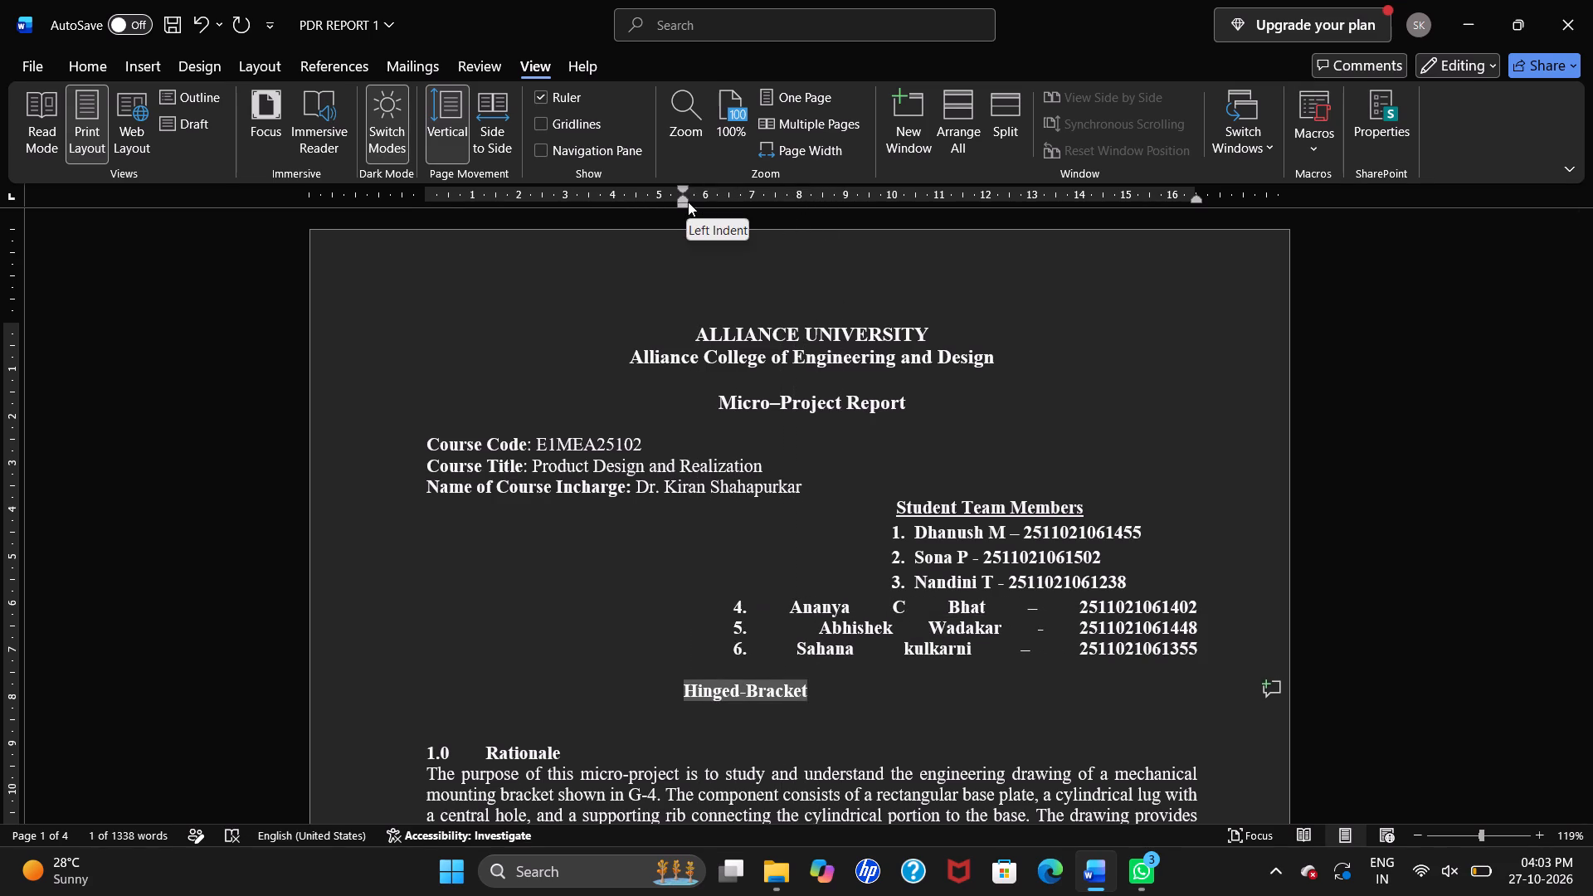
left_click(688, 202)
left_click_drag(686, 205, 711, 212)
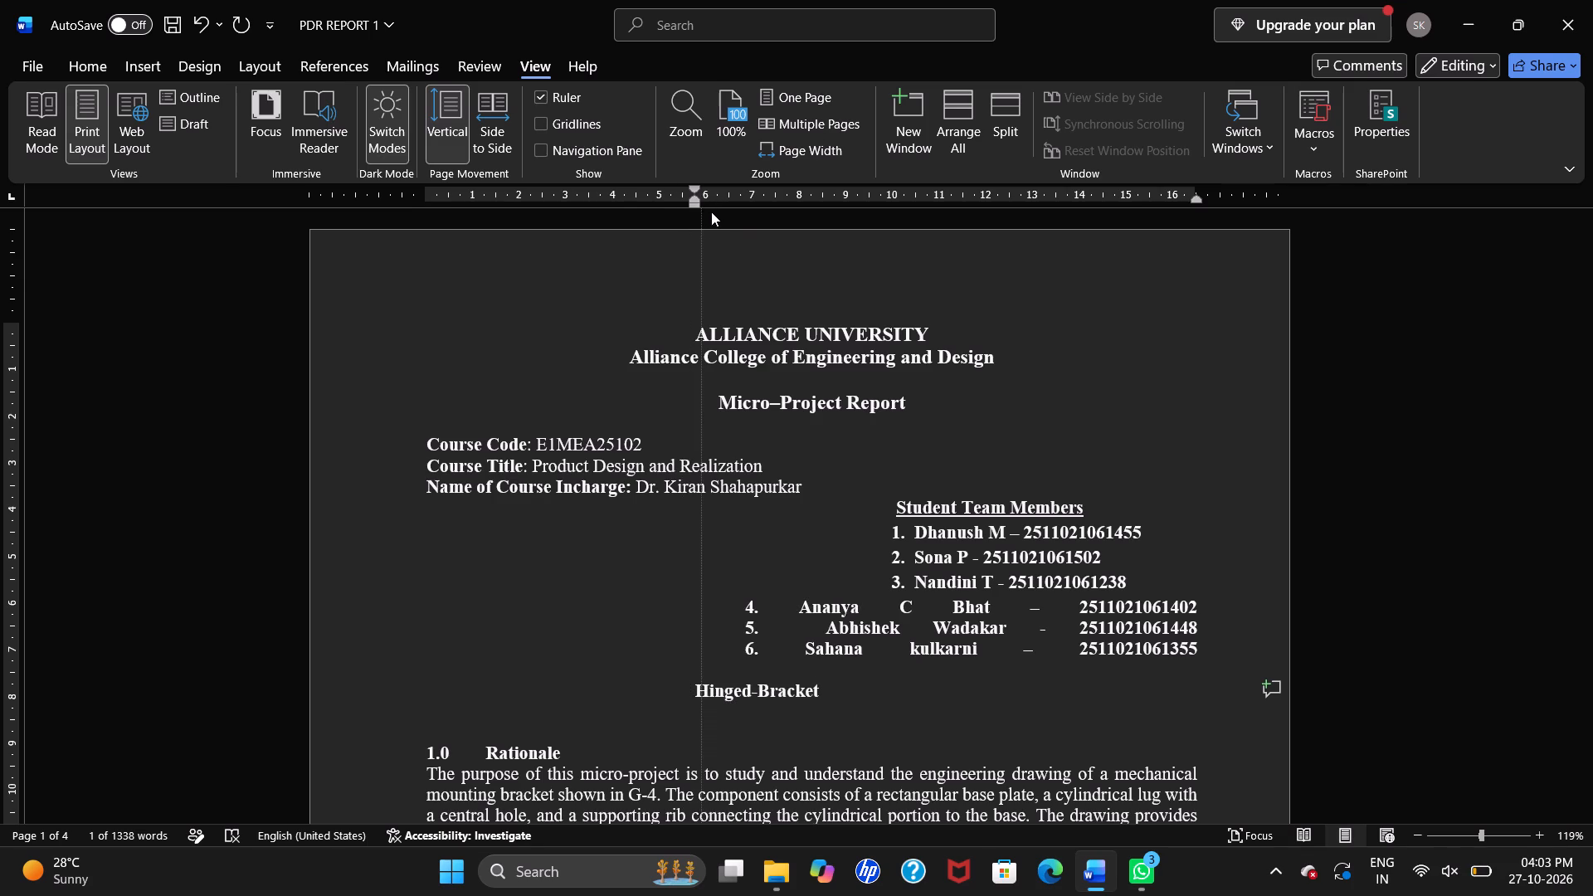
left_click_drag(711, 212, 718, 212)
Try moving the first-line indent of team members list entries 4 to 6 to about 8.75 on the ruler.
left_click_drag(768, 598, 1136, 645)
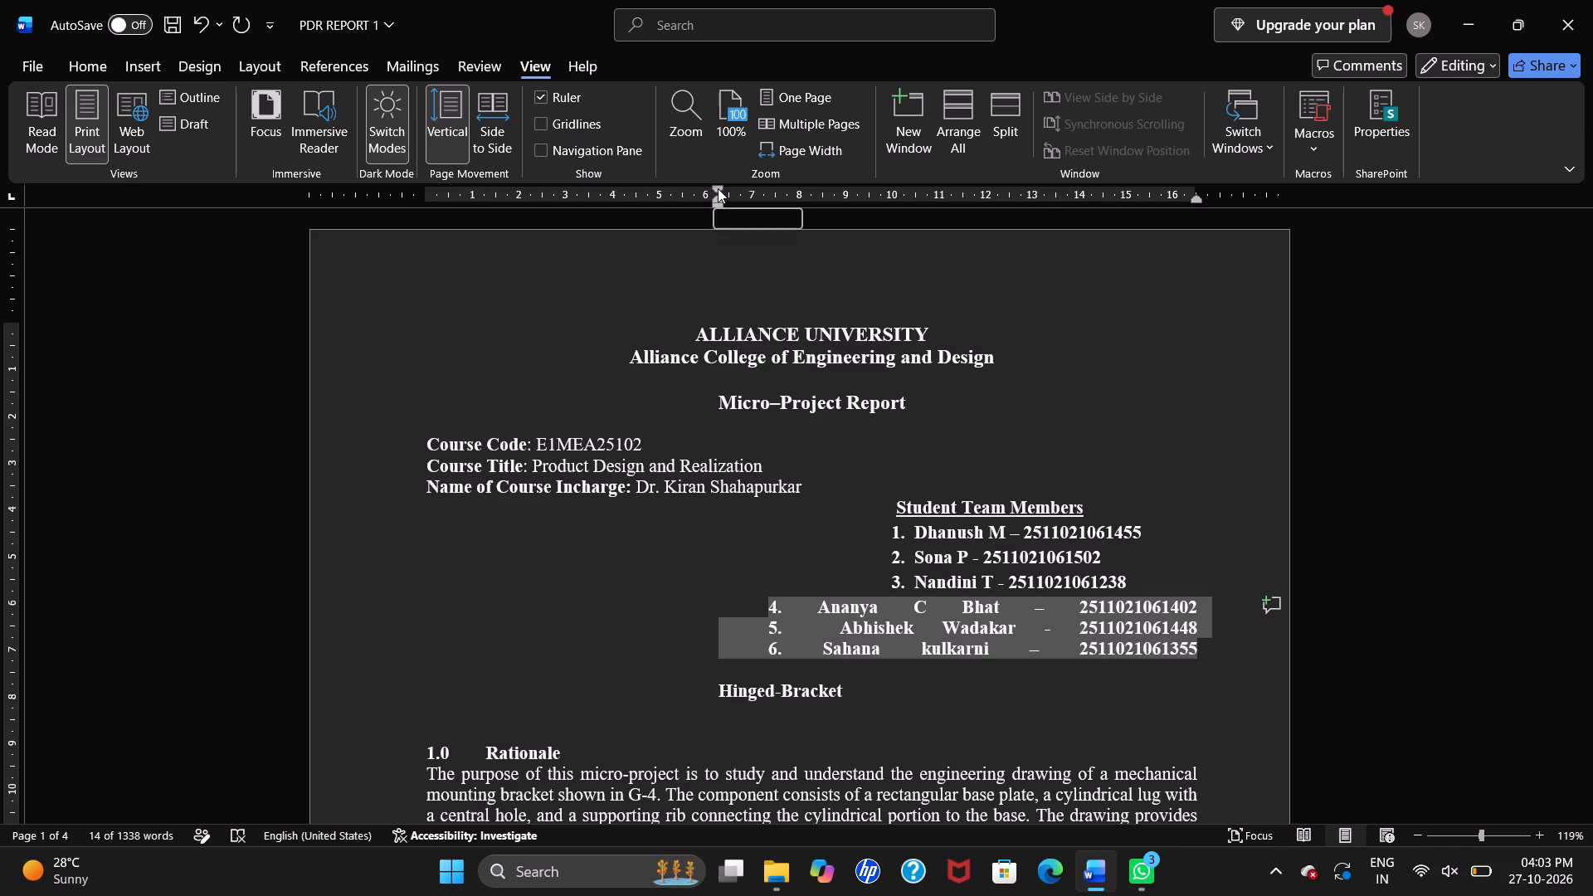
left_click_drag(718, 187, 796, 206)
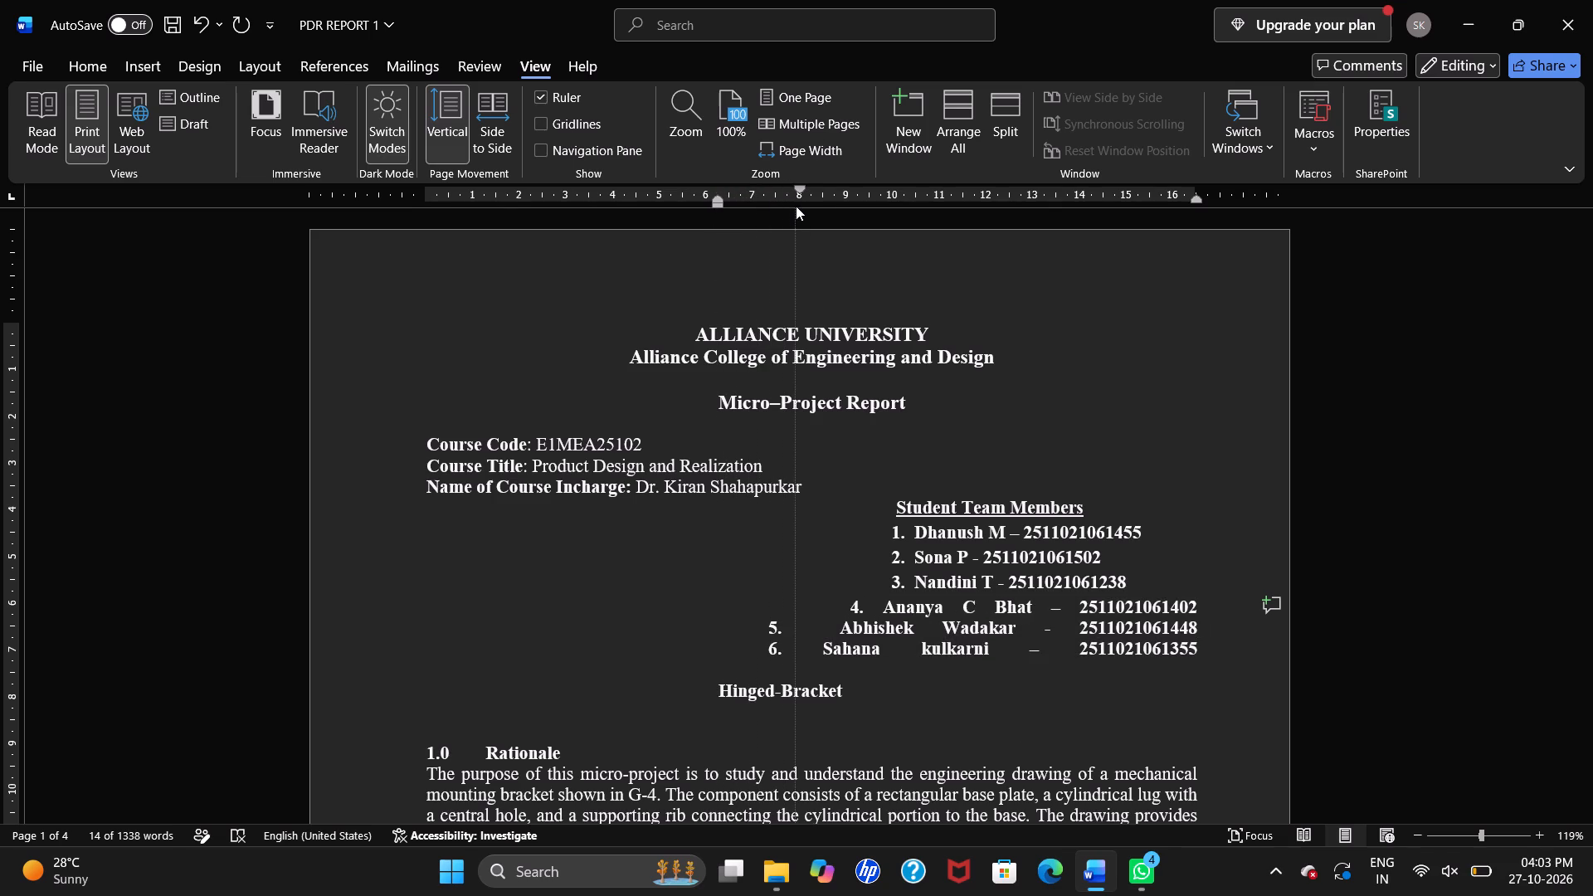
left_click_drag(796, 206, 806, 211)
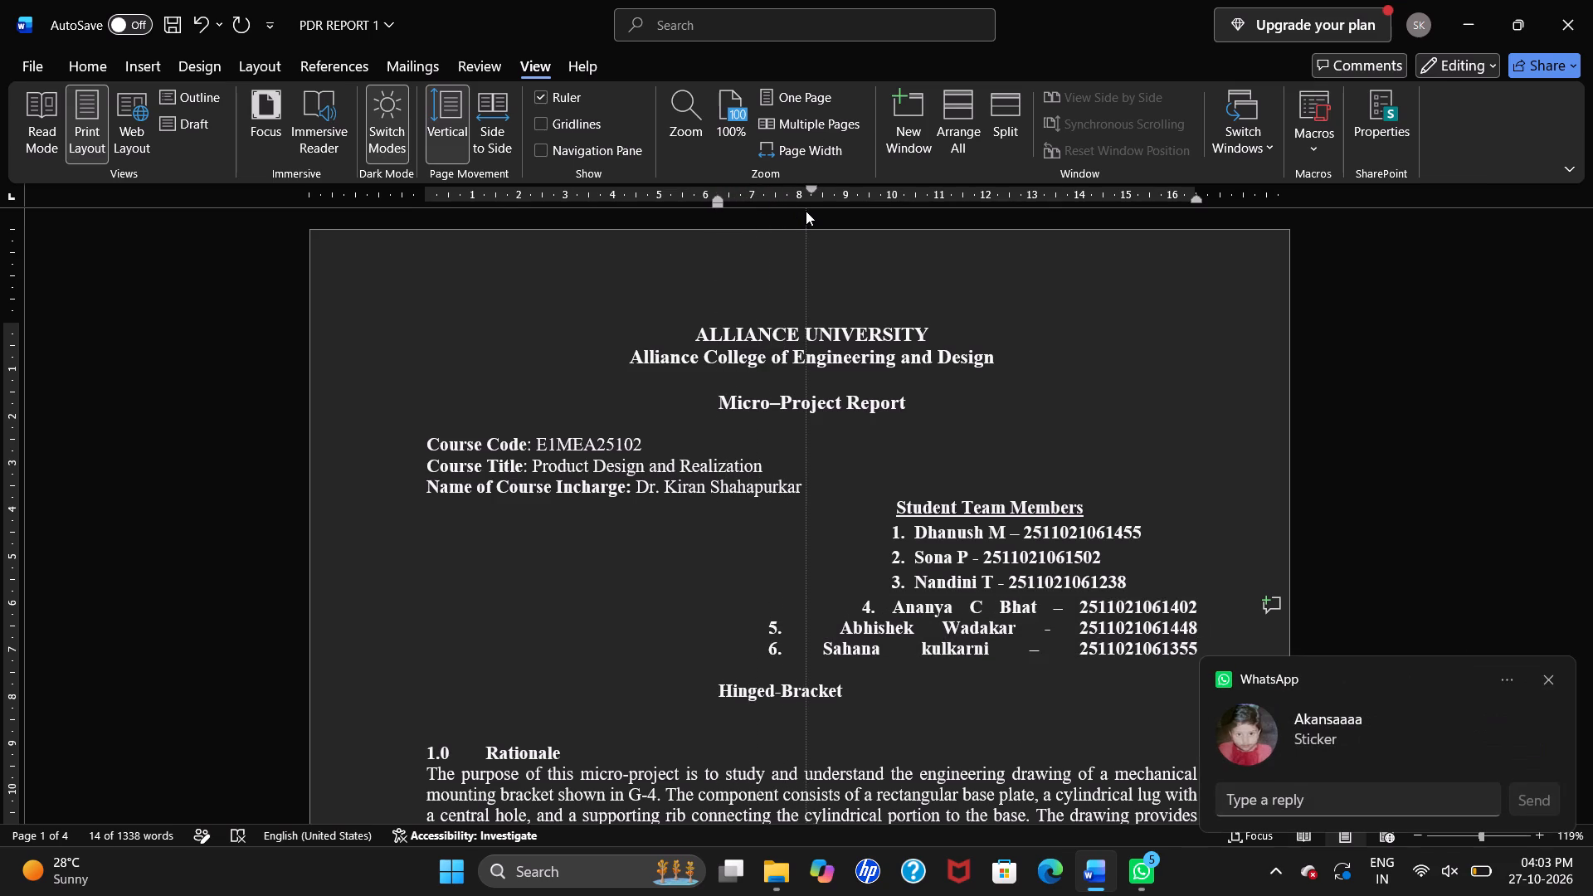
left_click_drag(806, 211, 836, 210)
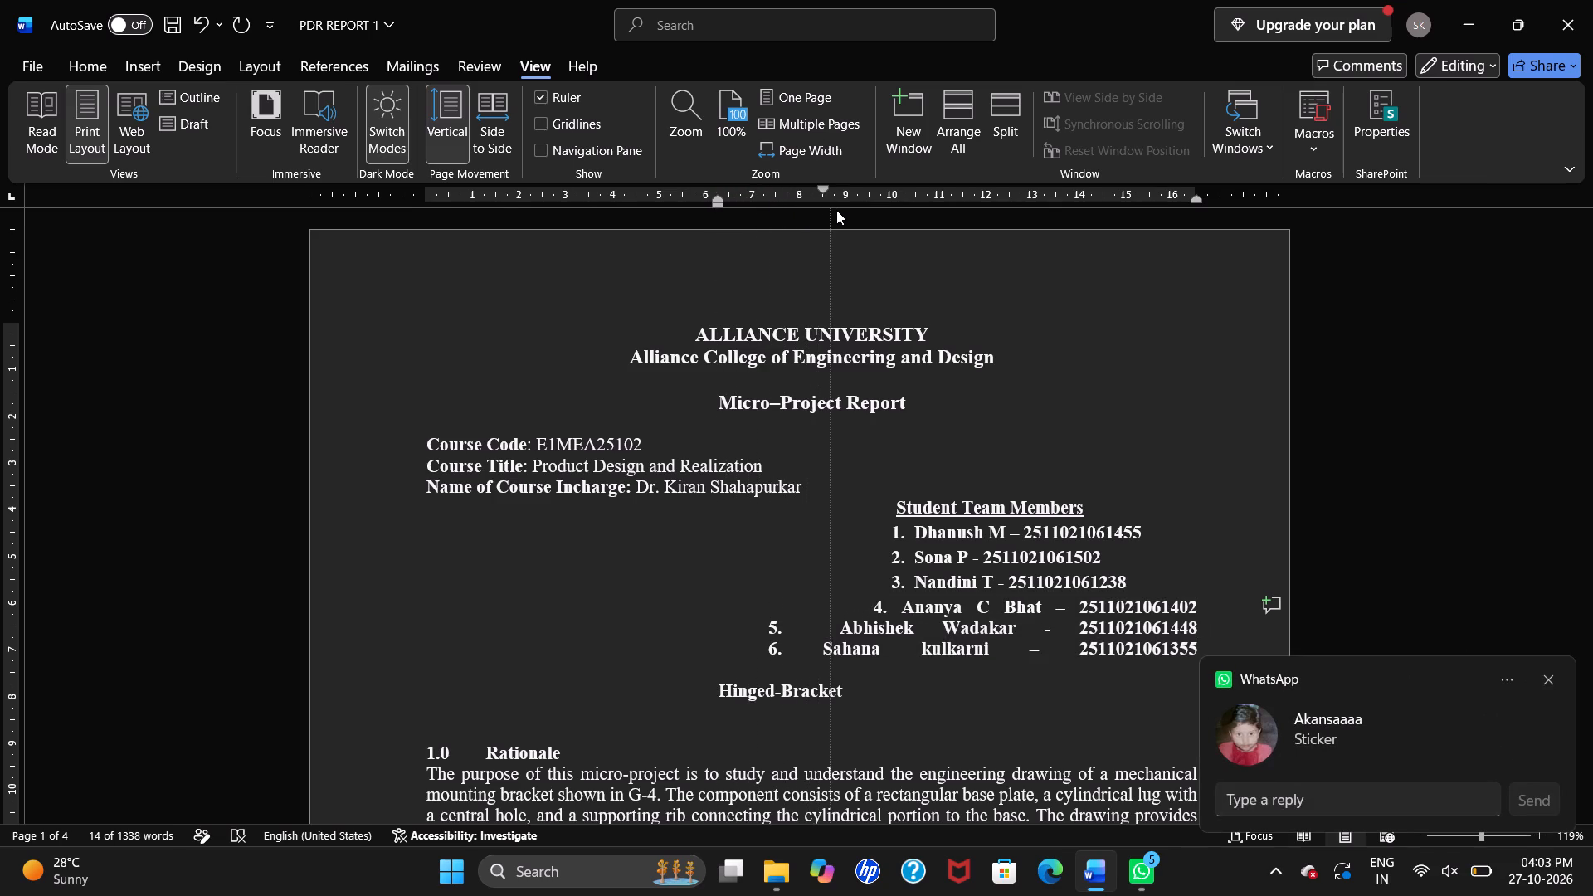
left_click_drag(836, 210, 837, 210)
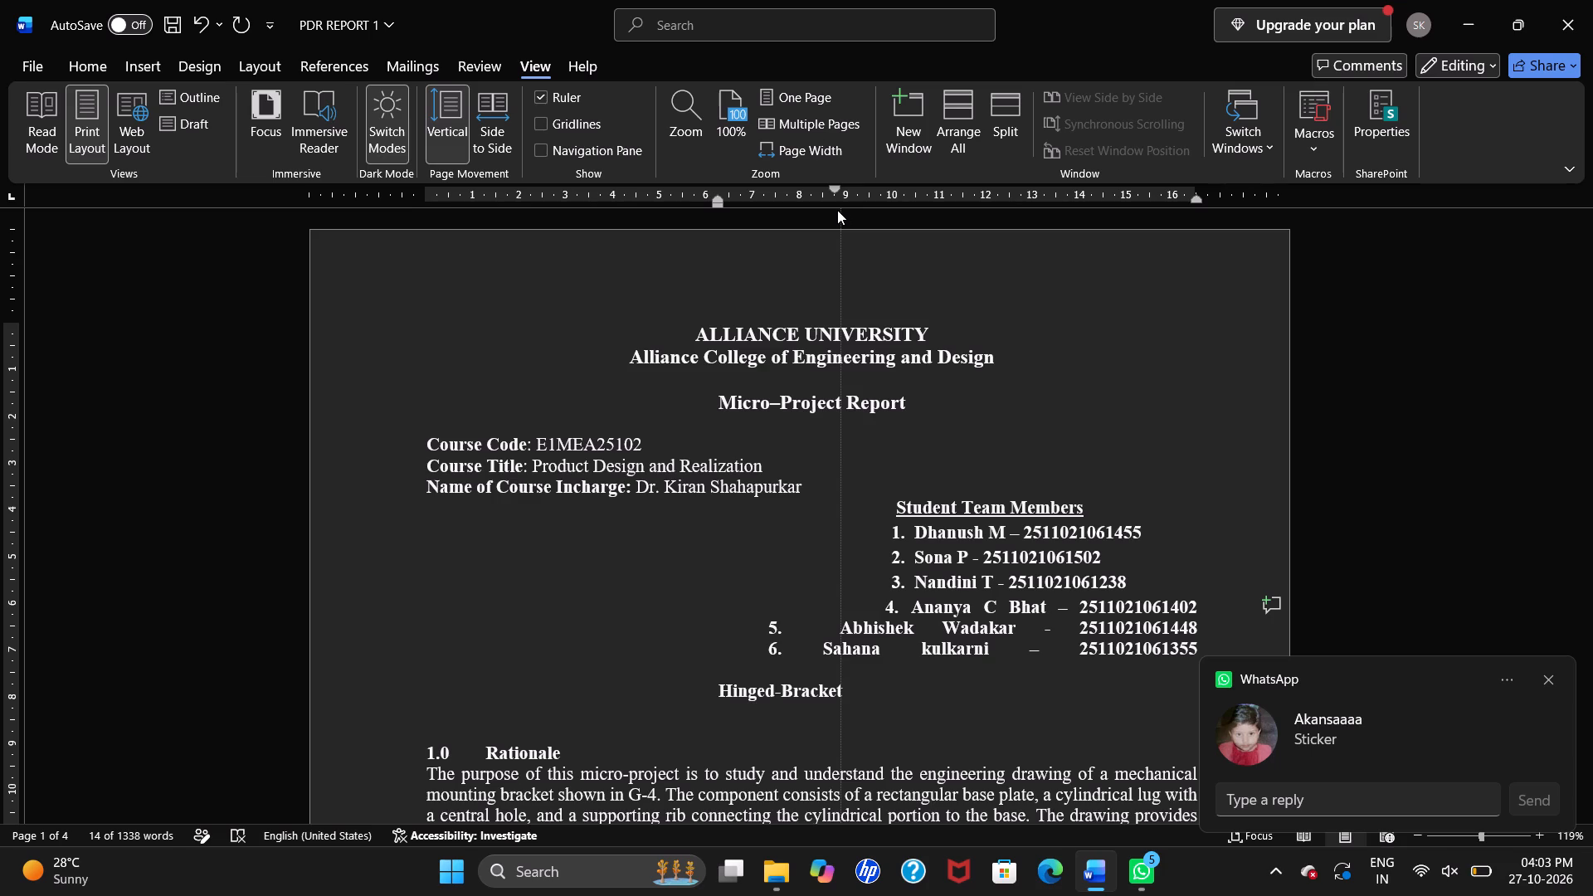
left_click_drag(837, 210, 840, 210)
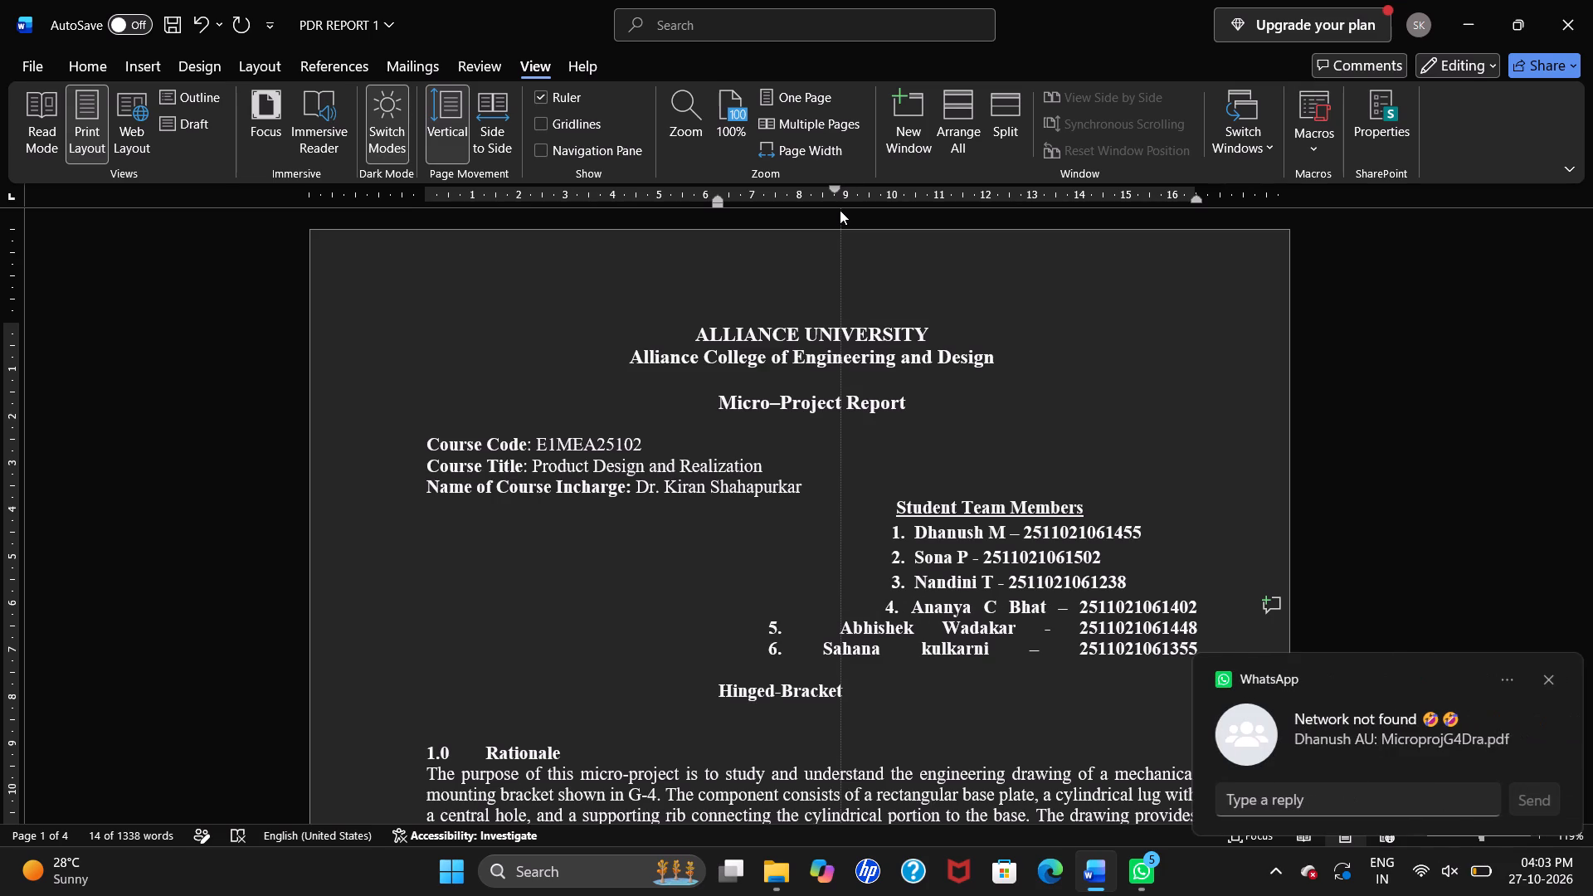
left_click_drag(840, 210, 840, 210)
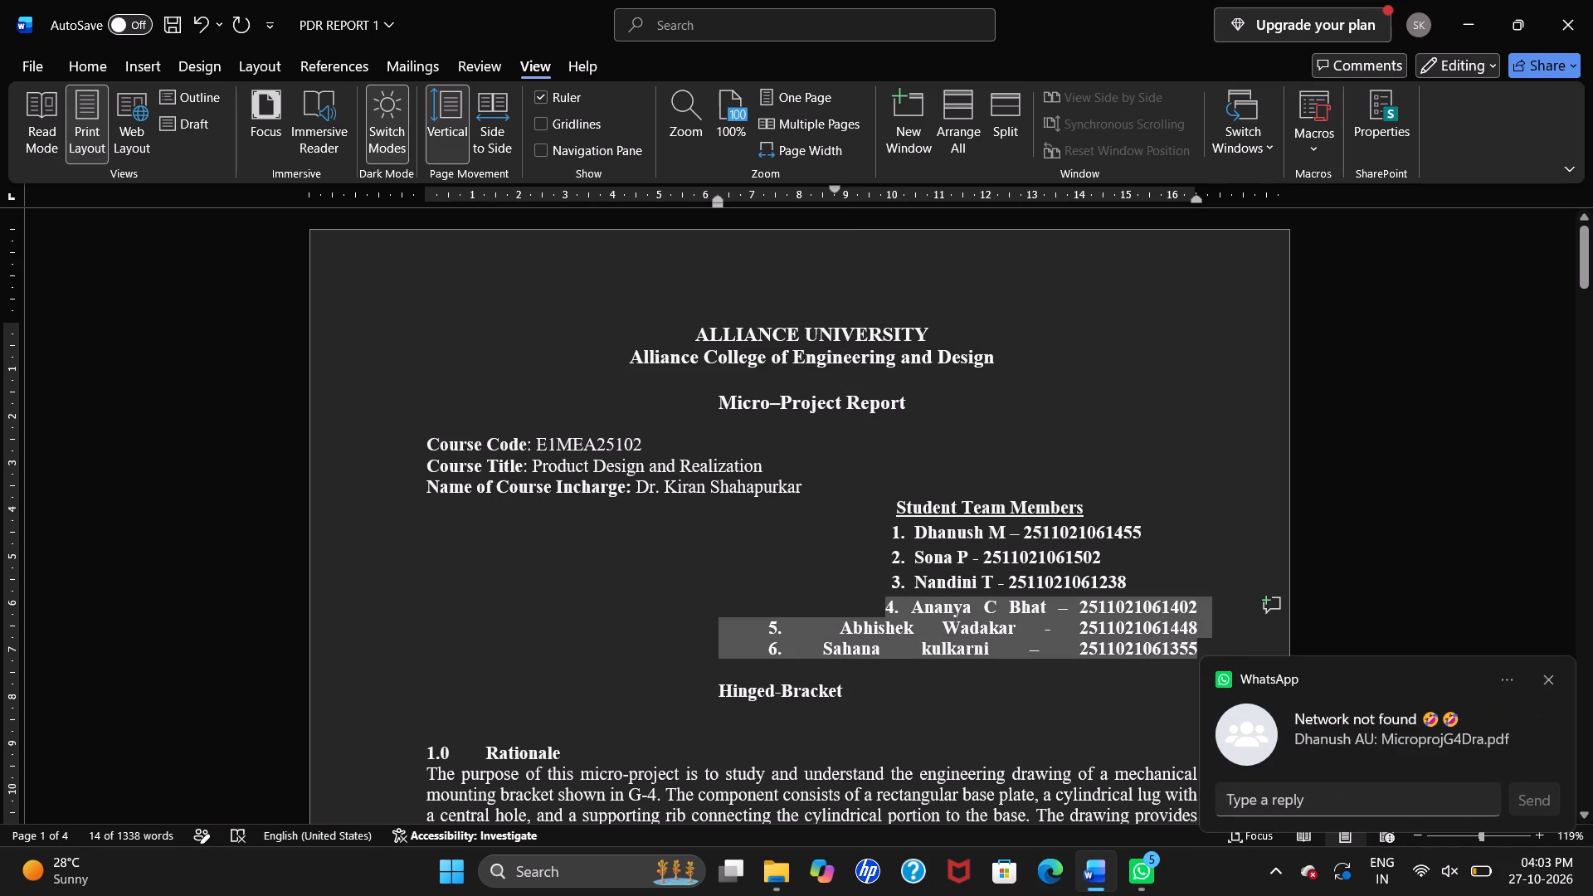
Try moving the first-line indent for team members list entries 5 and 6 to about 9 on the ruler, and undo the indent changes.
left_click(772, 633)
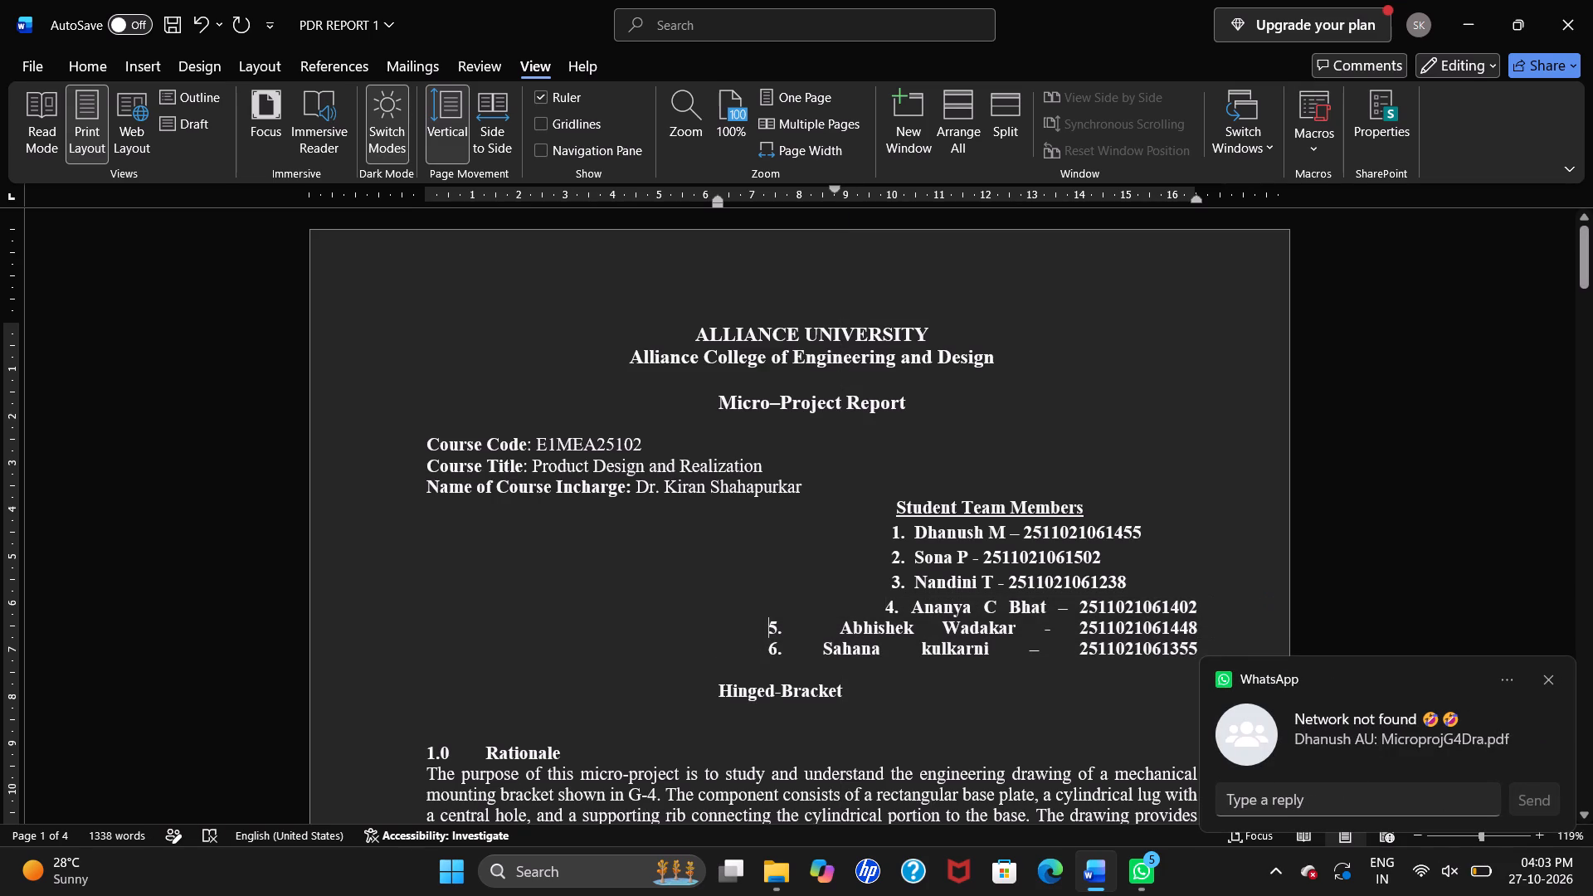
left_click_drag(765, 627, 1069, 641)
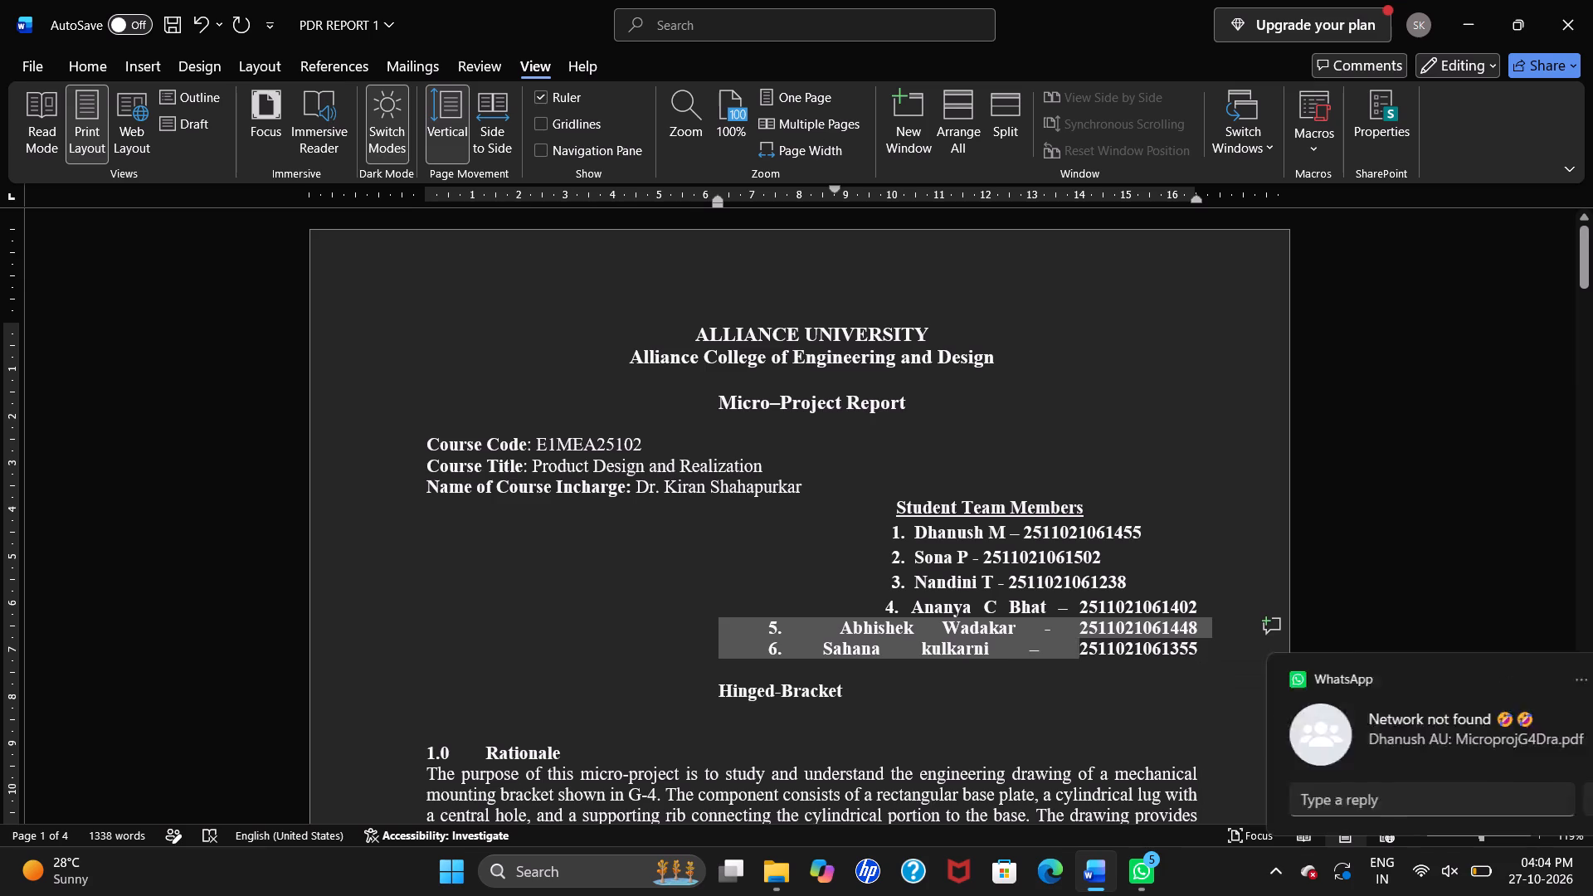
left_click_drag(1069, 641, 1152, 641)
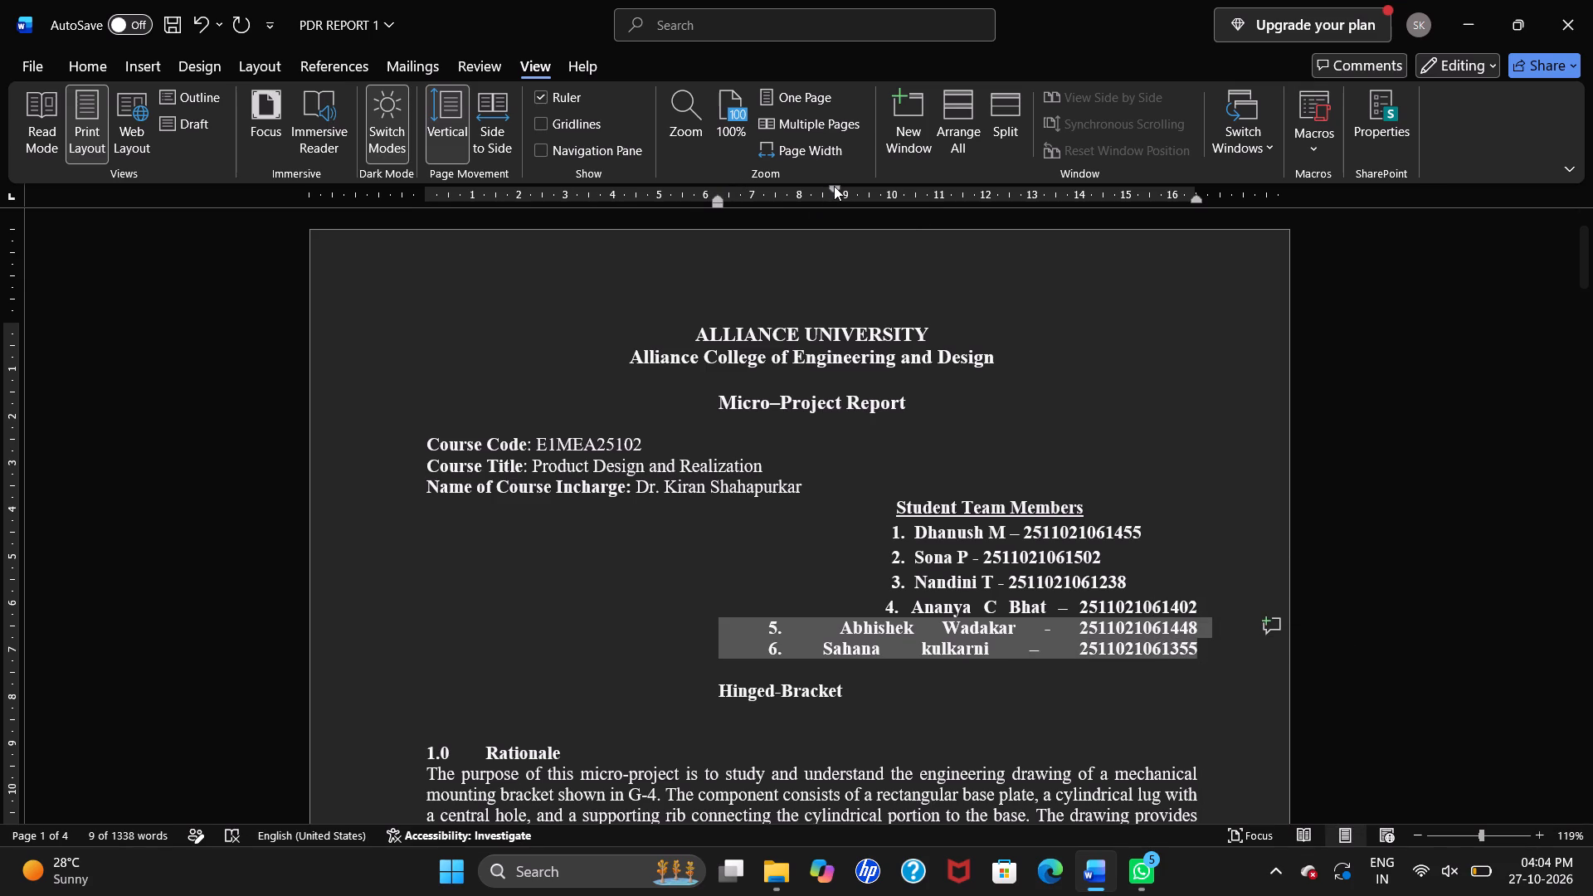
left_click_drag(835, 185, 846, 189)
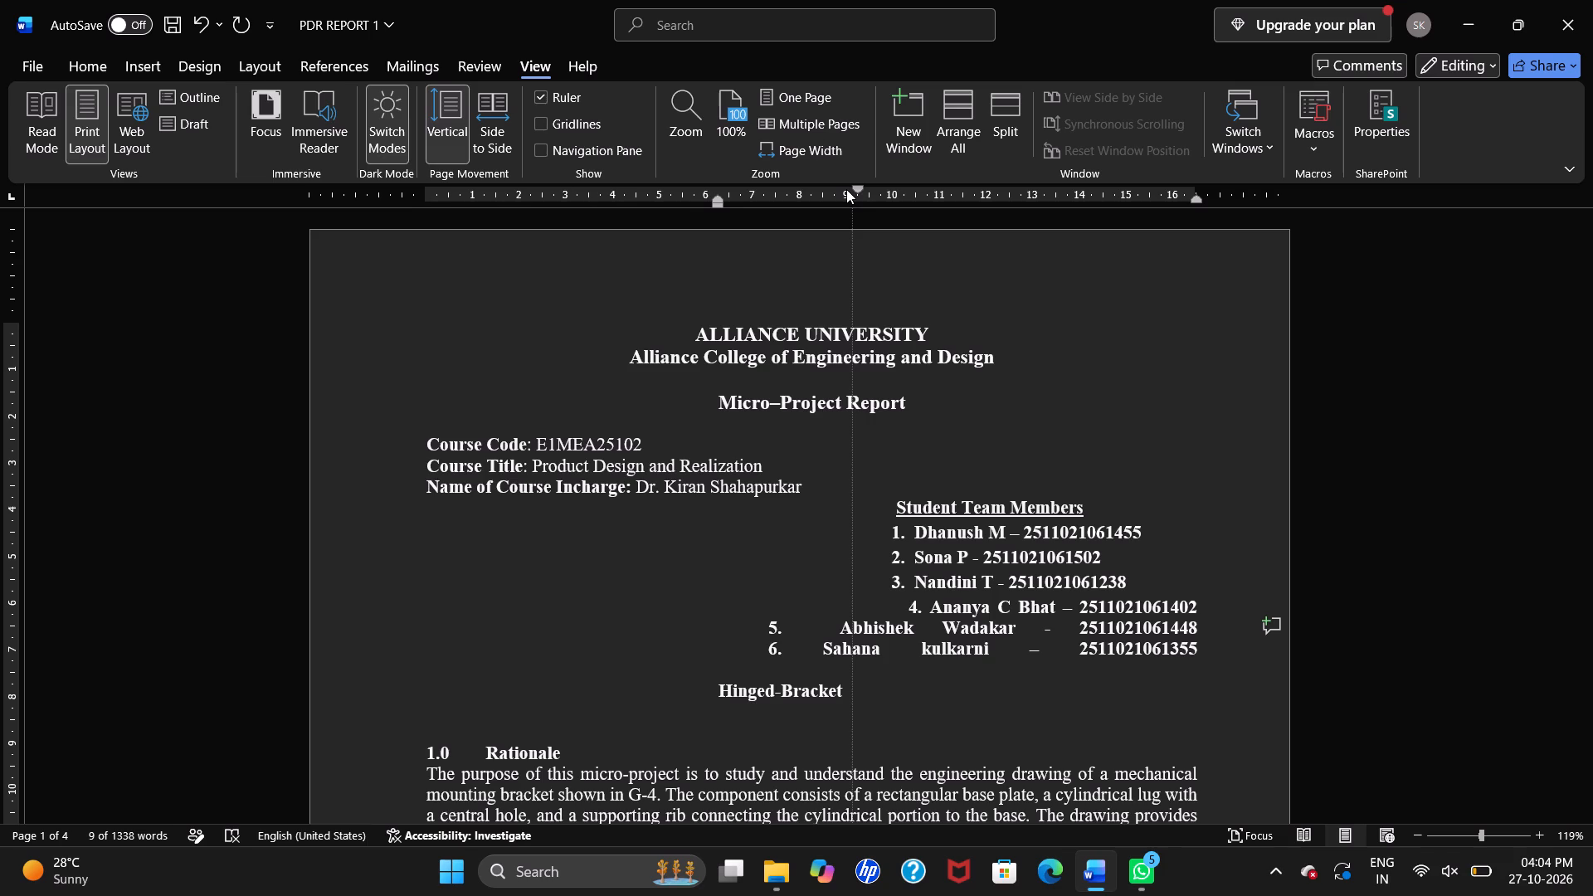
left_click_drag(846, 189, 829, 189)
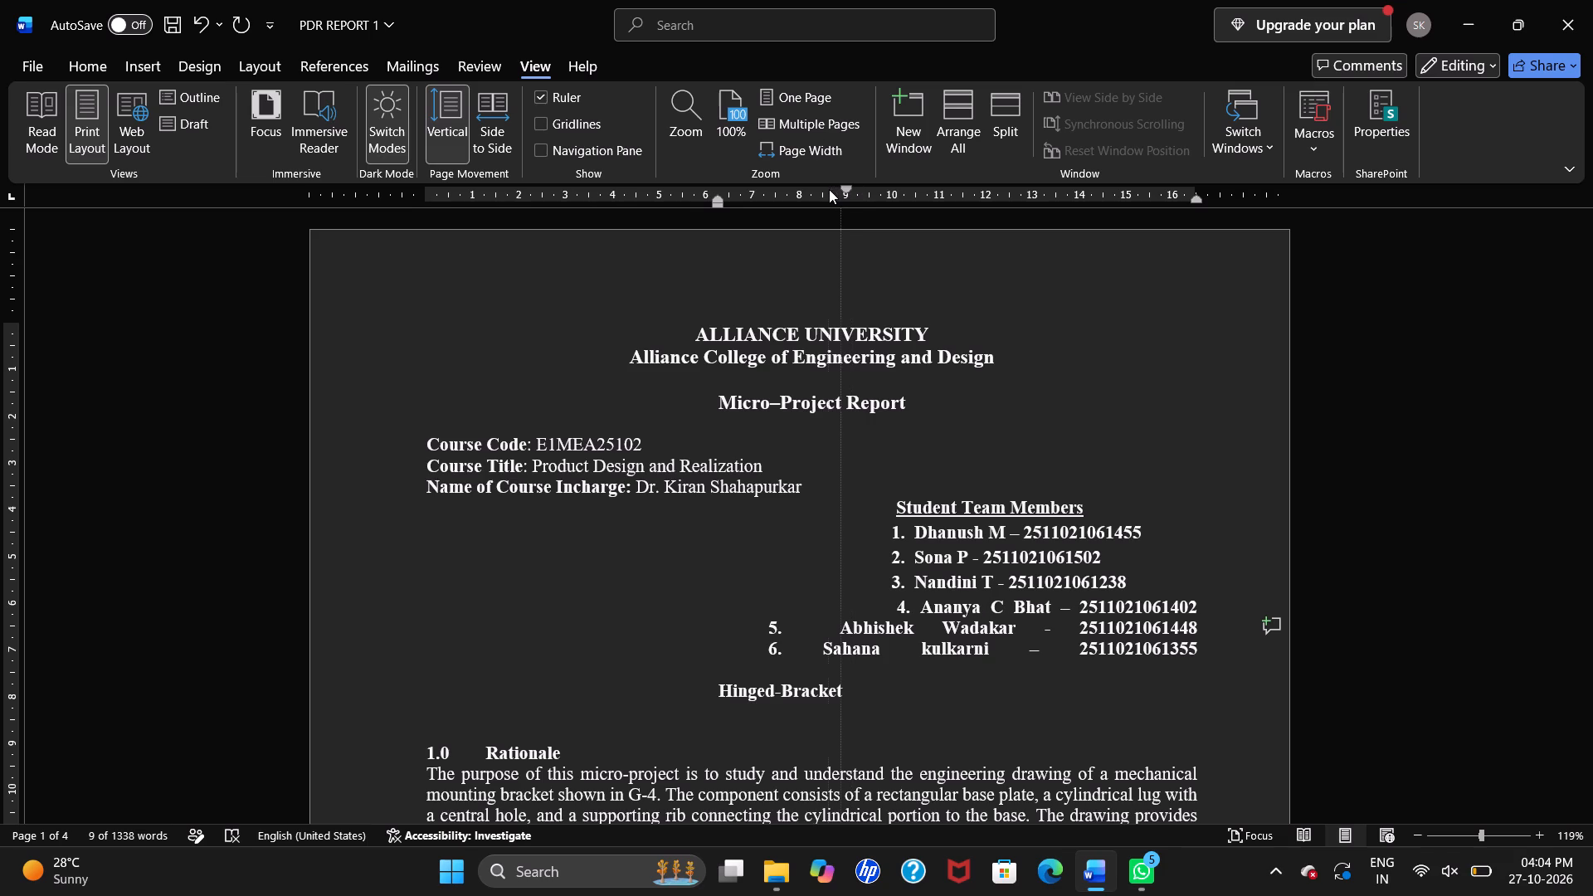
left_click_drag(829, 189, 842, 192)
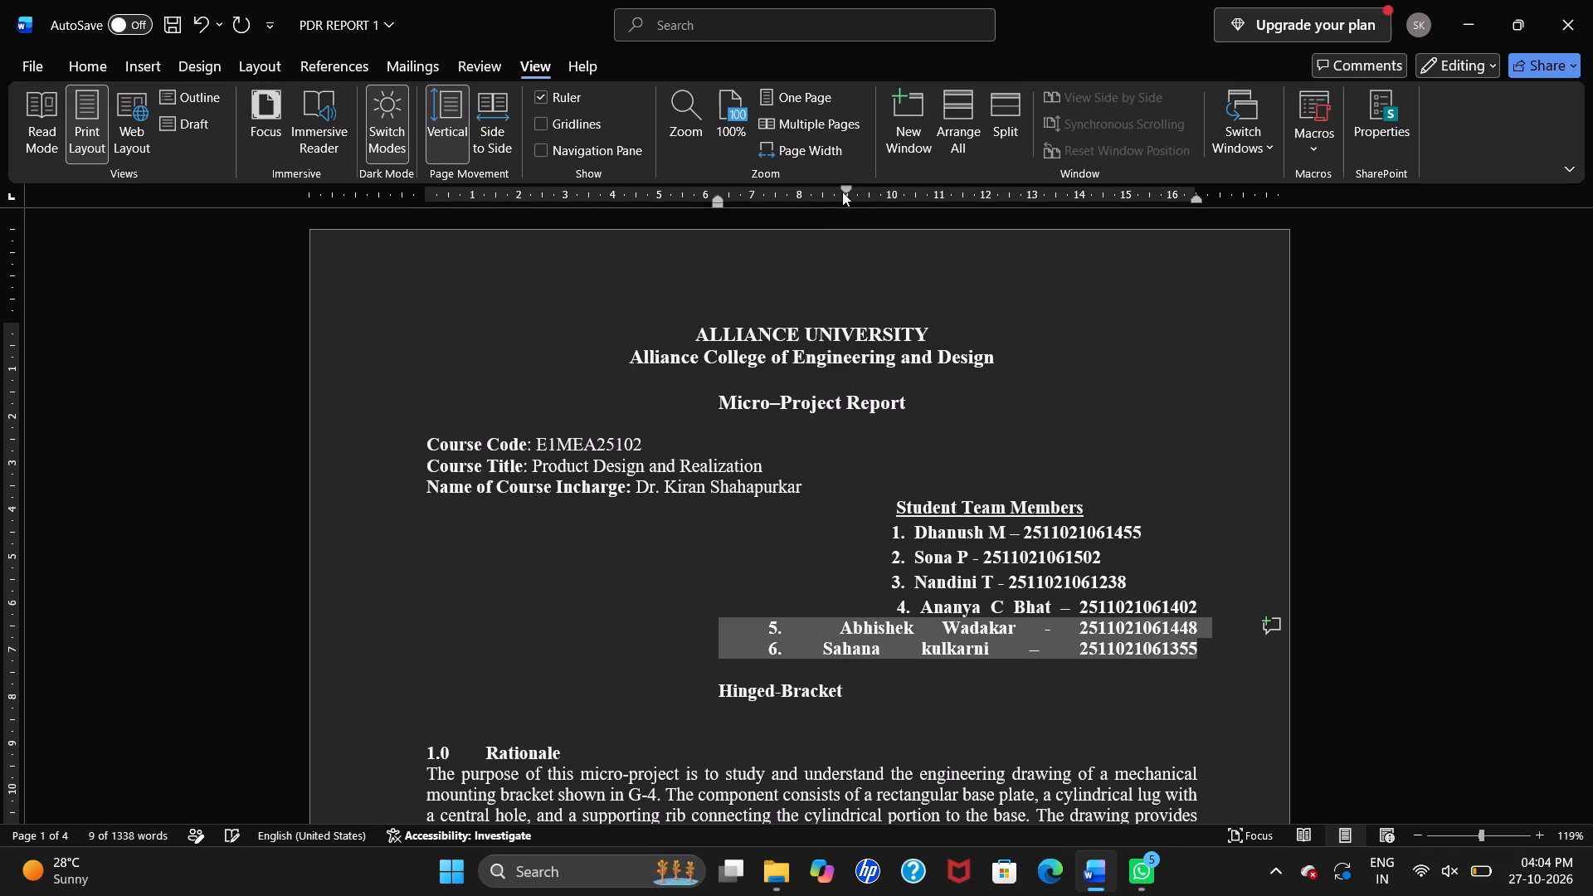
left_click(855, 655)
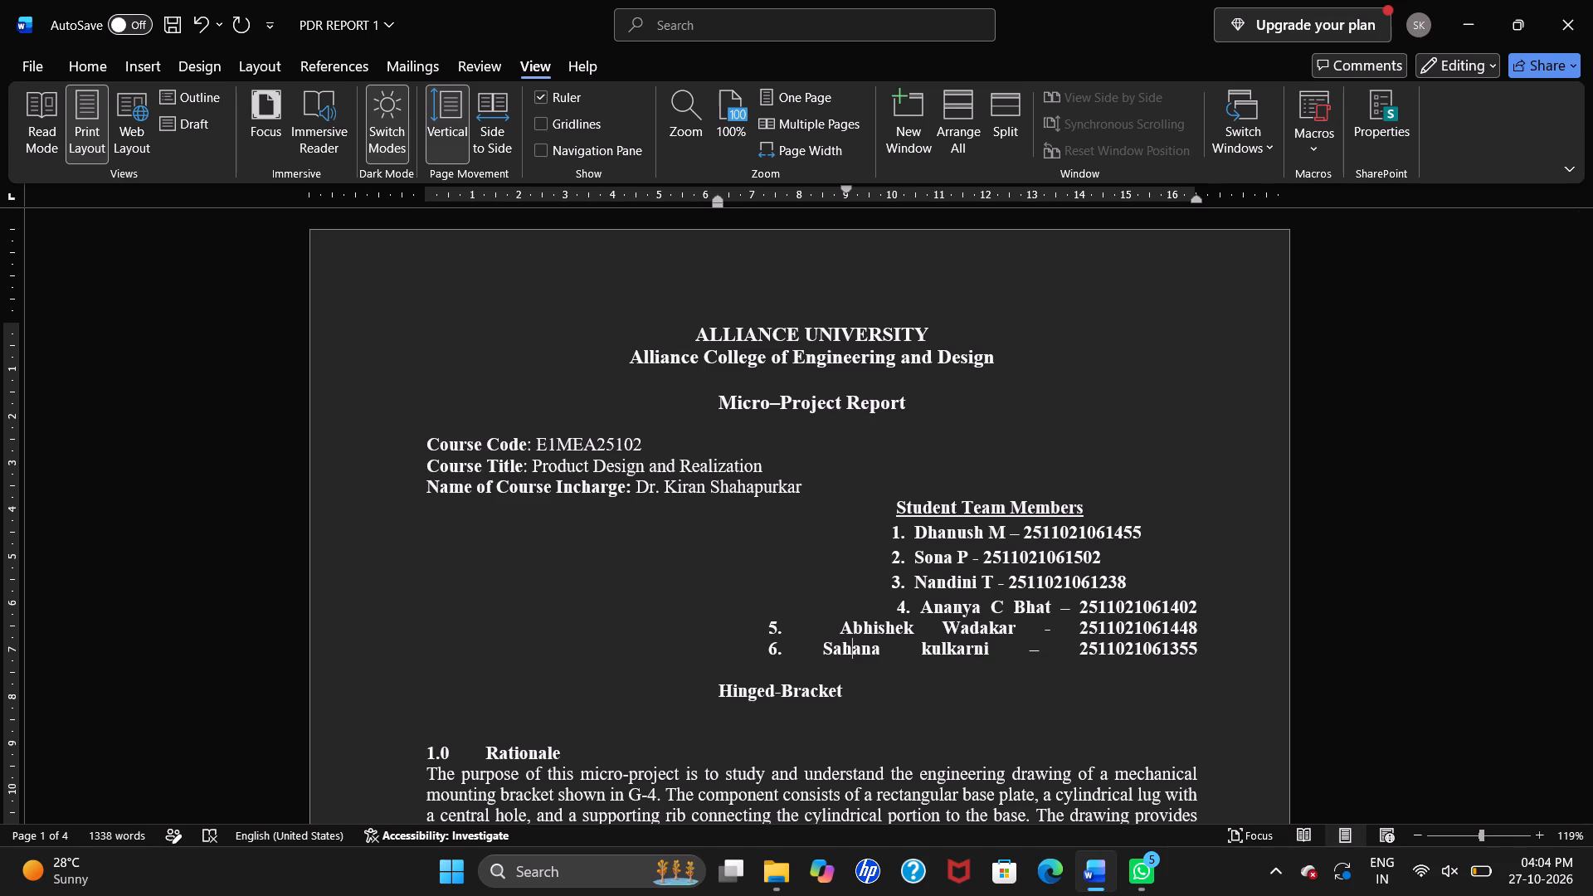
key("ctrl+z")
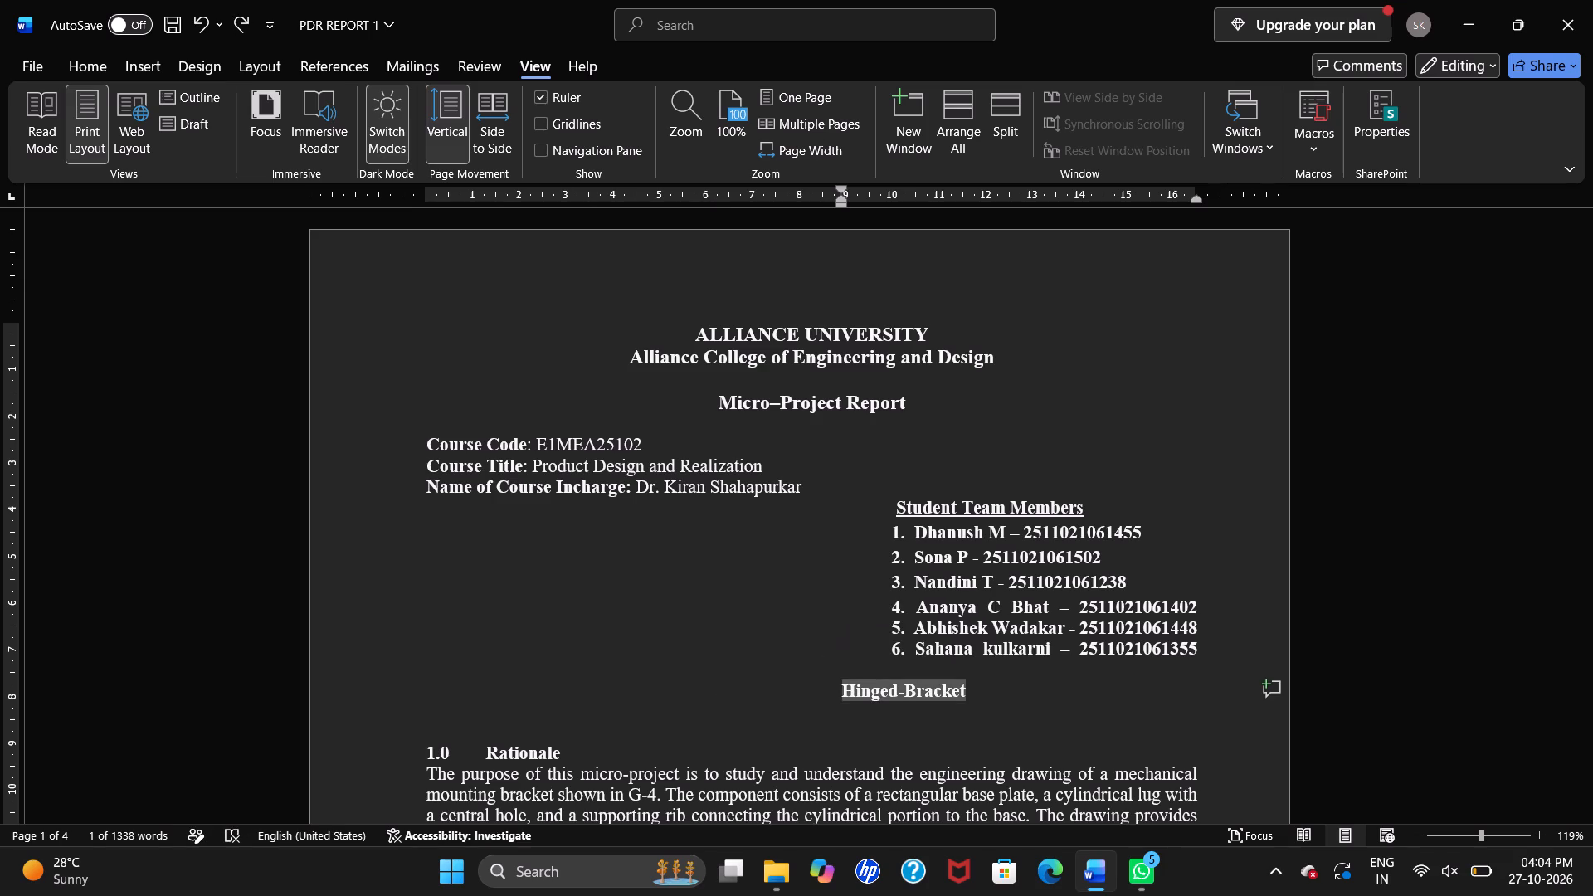
Replace the hyphenated title with "Hinged Bracket" one line lower, without the paragraph indent and with leading spaces moving it toward the page's middle.
key("BackSpace")
key("Return")
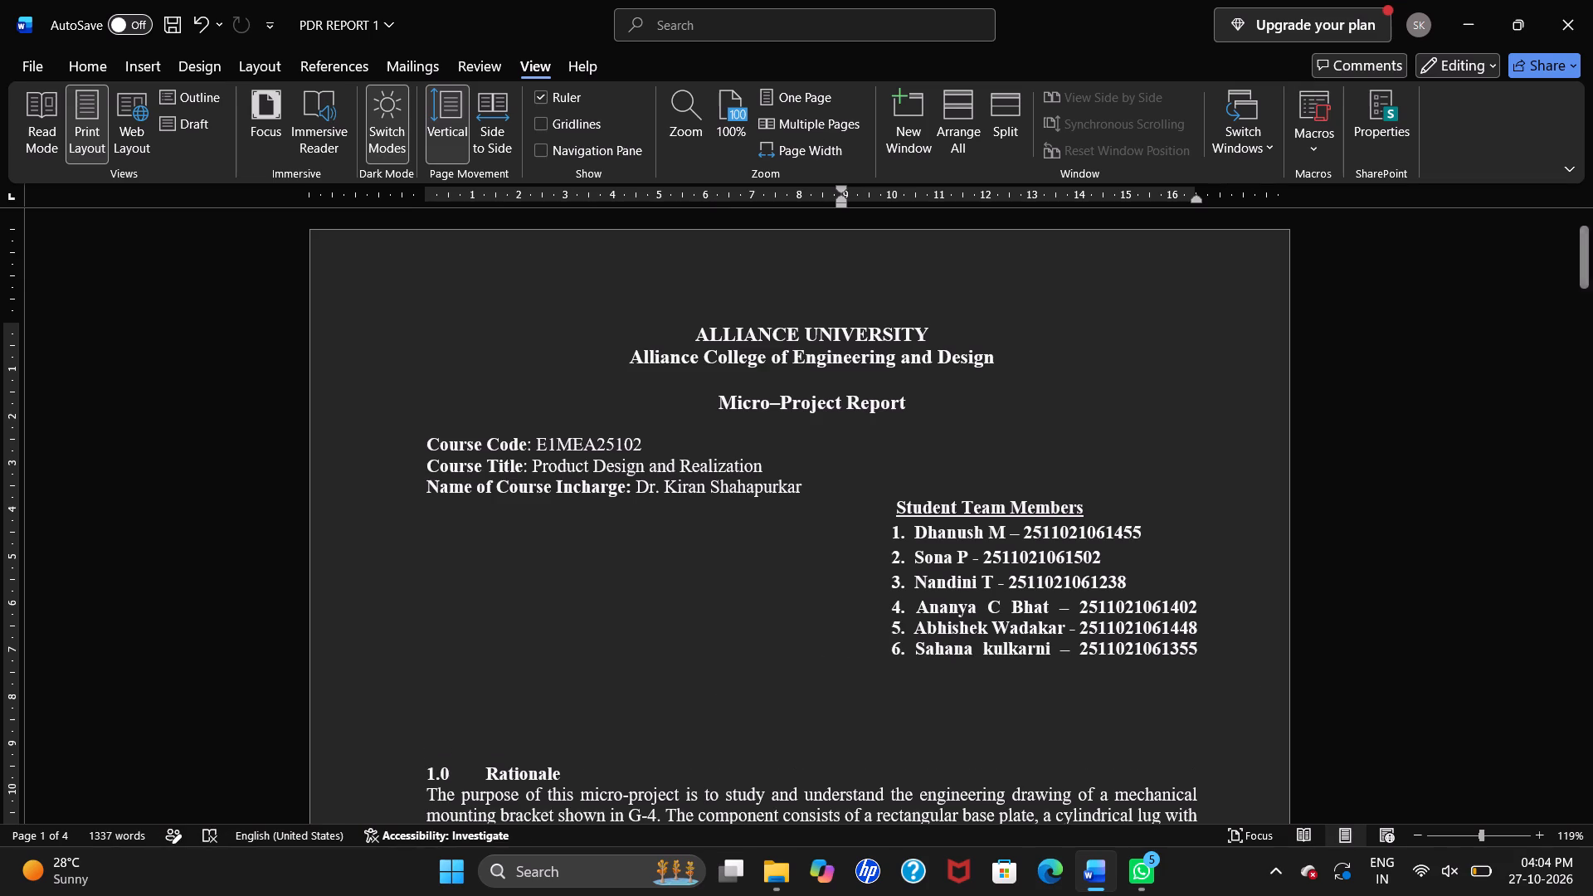
key("BackSpace")
key("space")
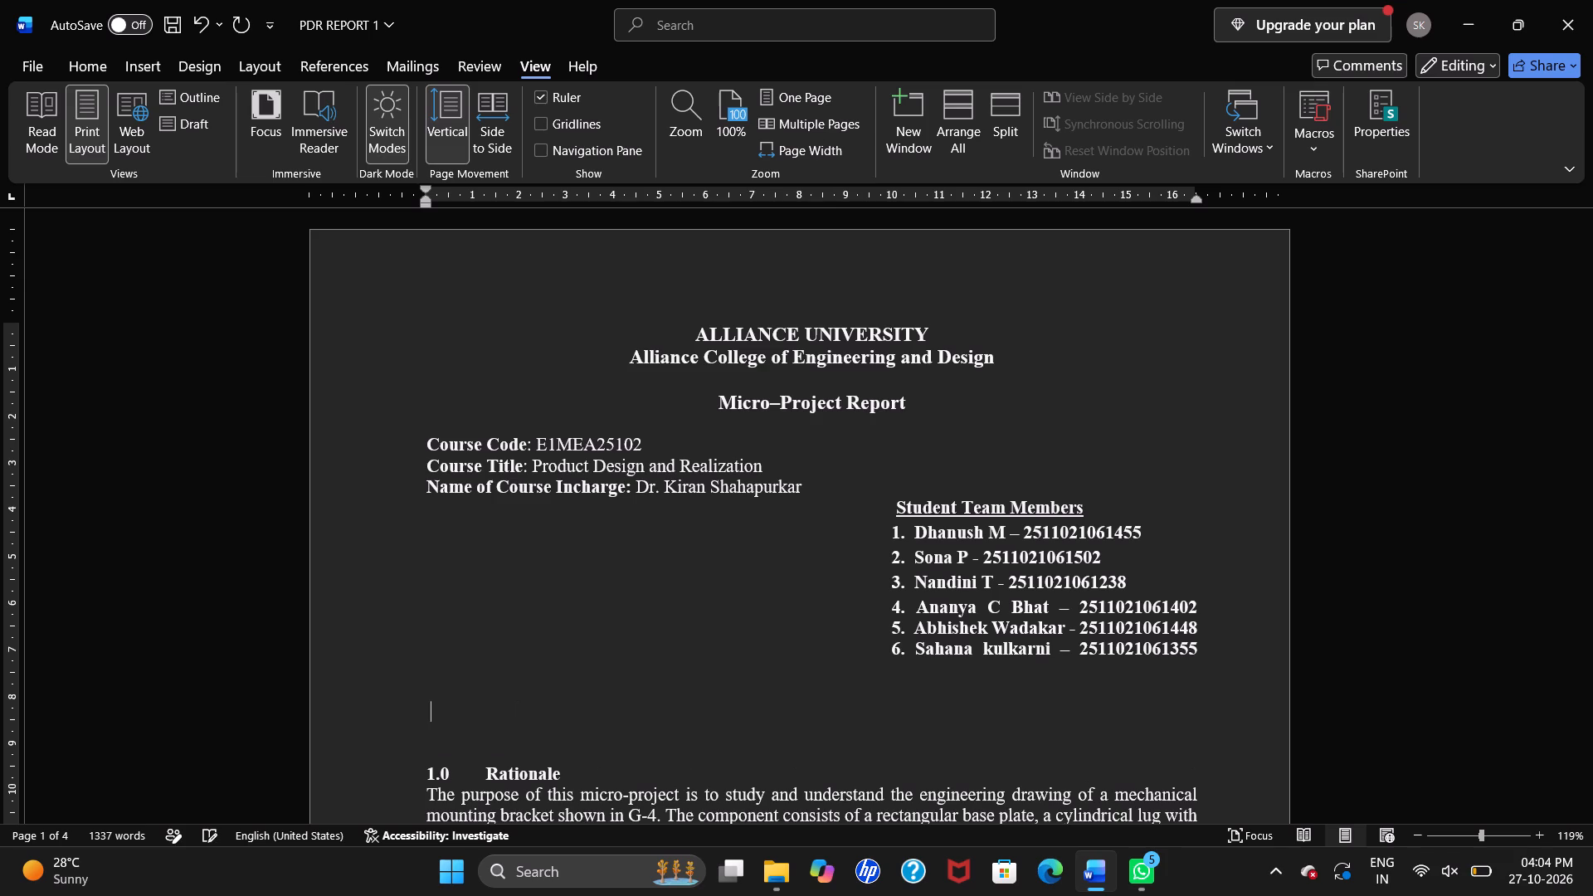
key("space")
key("space")
key("space")
key("space")
key("space")
key("space")
key("space")
key("space")
key("space")
key("space")
key("space")
key("space")
key("space")
key("space")
key("space")
key("space")
key("space")
key("space")
key("space")
key("space")
key("space")
key("space")
key("space")
key("space")
key("space")
key("space")
type("Hinged B")
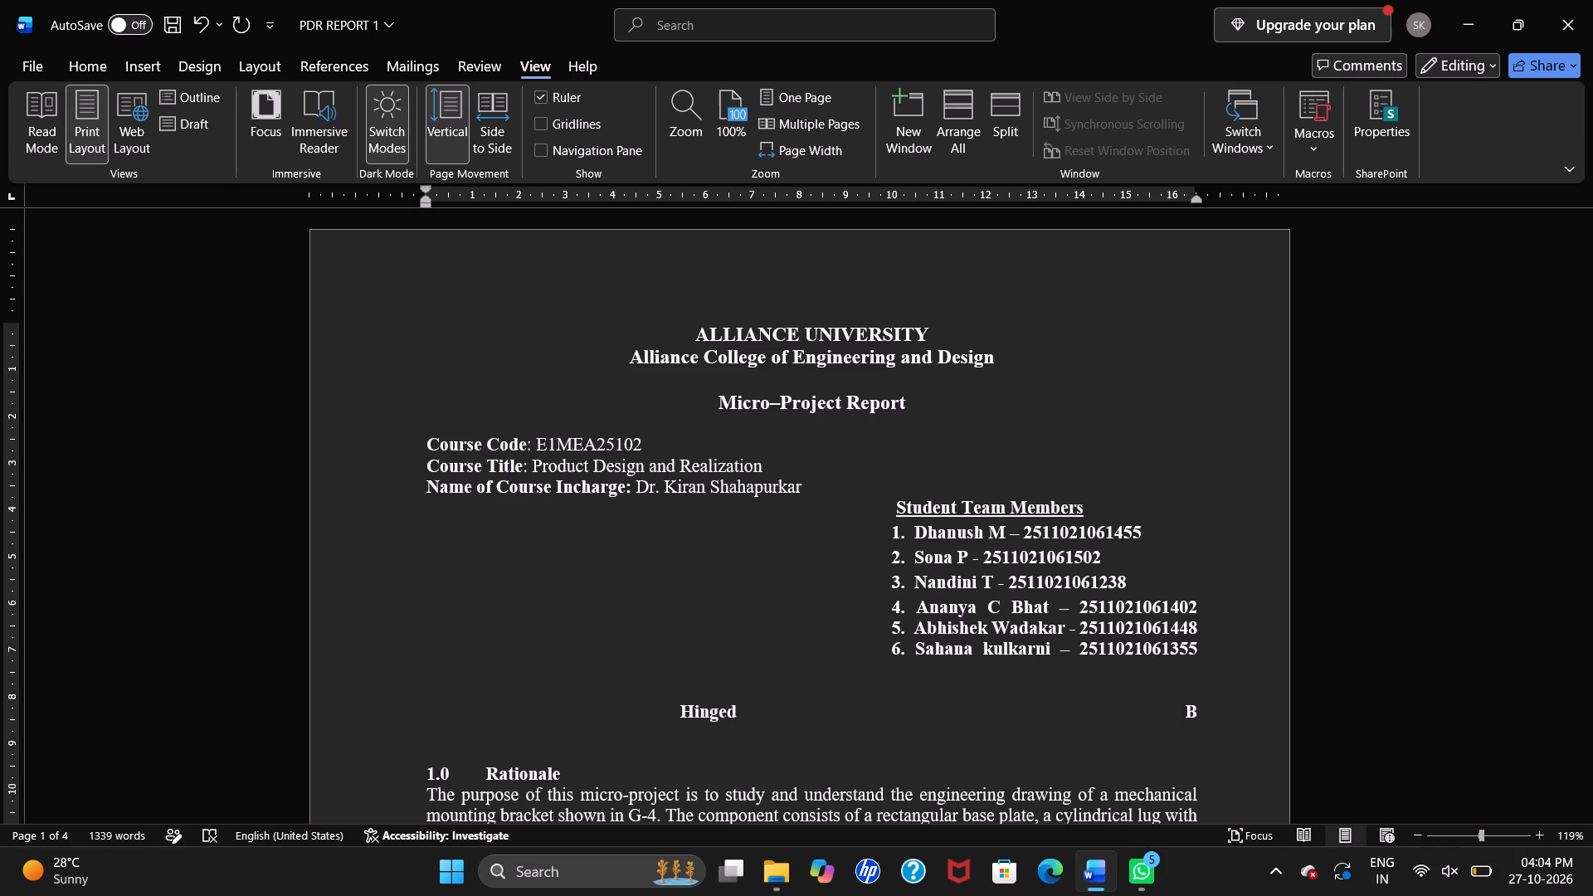
type("racket")
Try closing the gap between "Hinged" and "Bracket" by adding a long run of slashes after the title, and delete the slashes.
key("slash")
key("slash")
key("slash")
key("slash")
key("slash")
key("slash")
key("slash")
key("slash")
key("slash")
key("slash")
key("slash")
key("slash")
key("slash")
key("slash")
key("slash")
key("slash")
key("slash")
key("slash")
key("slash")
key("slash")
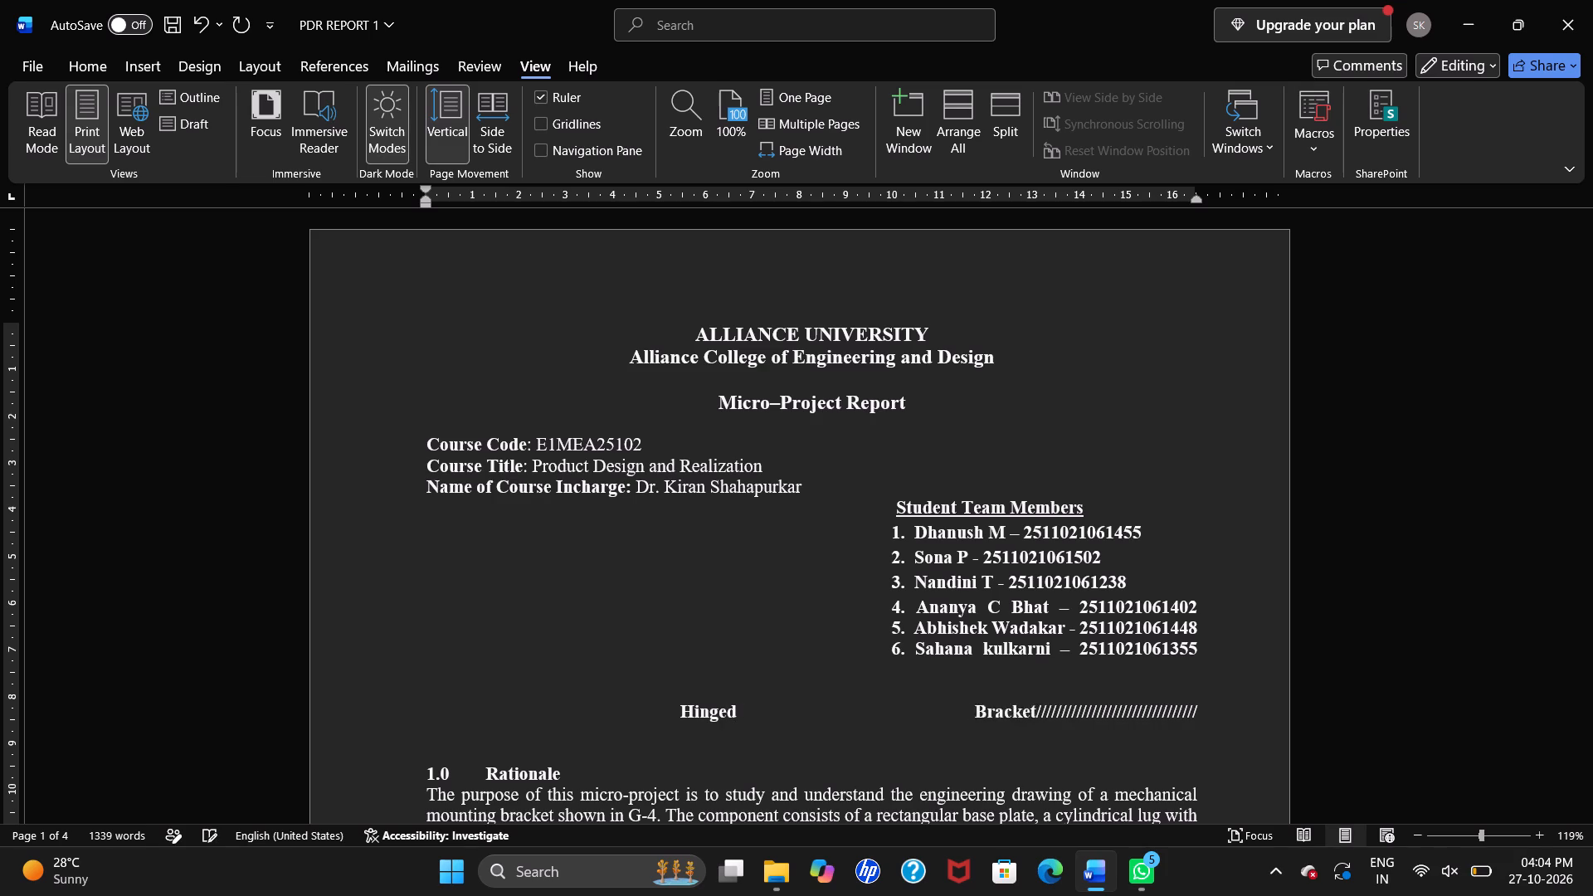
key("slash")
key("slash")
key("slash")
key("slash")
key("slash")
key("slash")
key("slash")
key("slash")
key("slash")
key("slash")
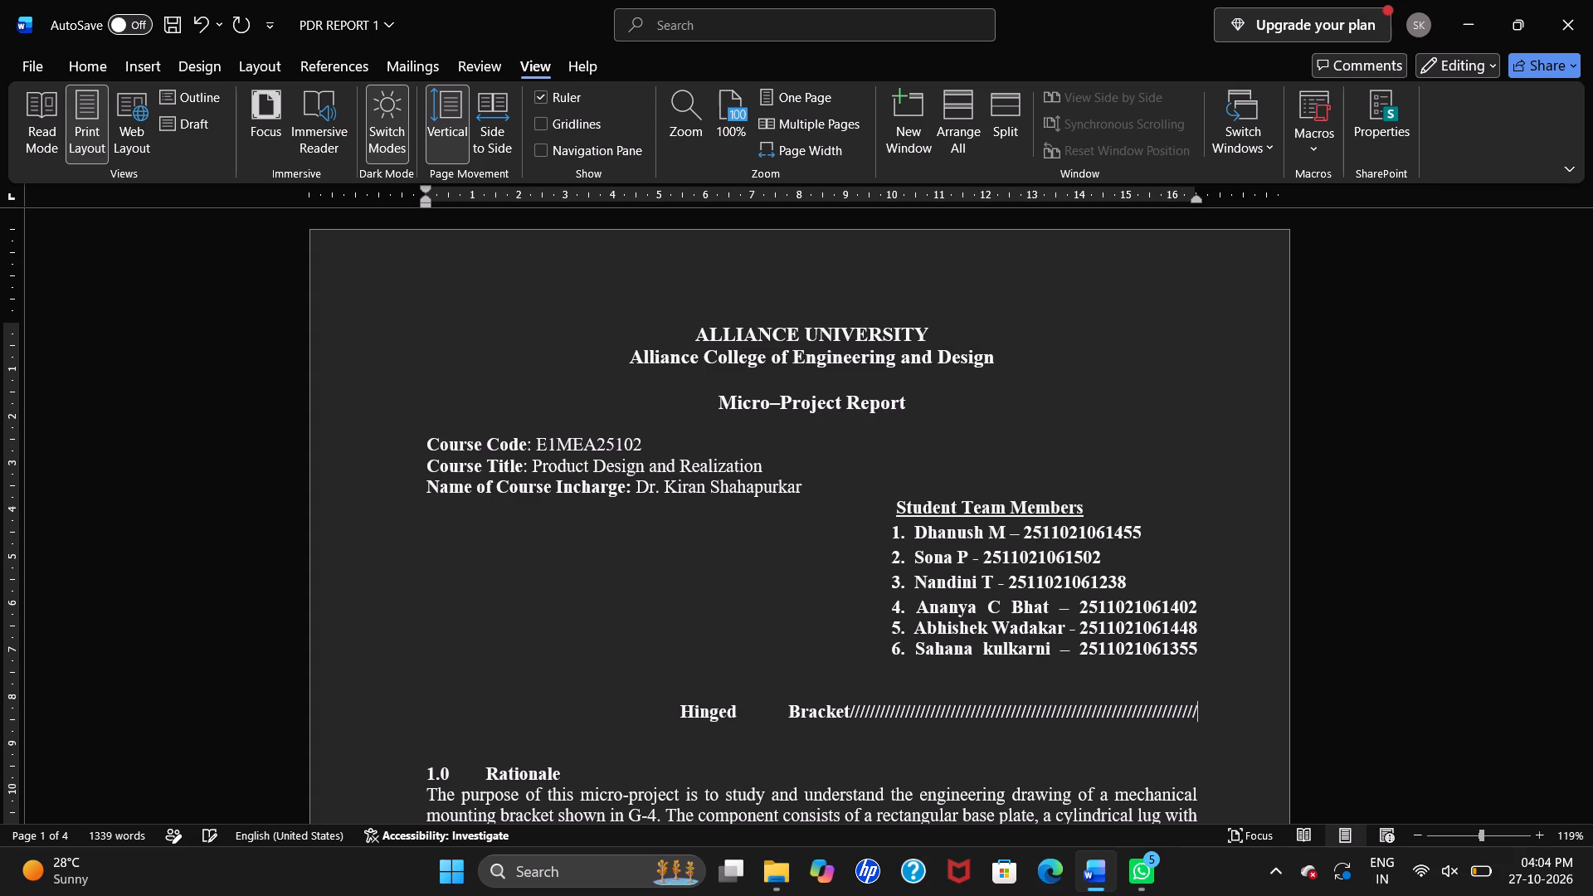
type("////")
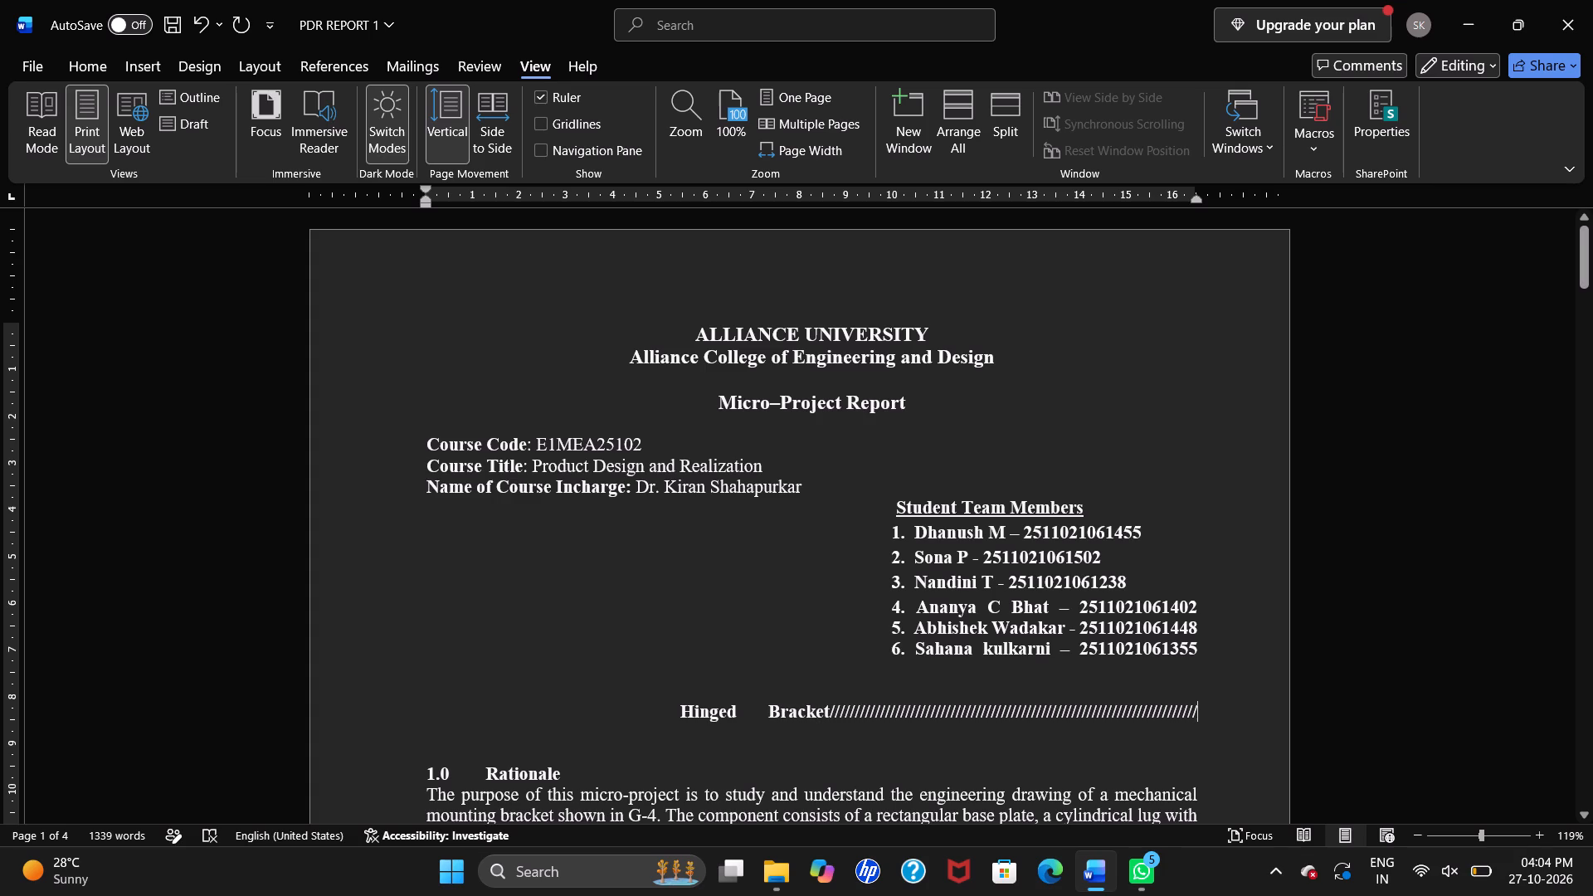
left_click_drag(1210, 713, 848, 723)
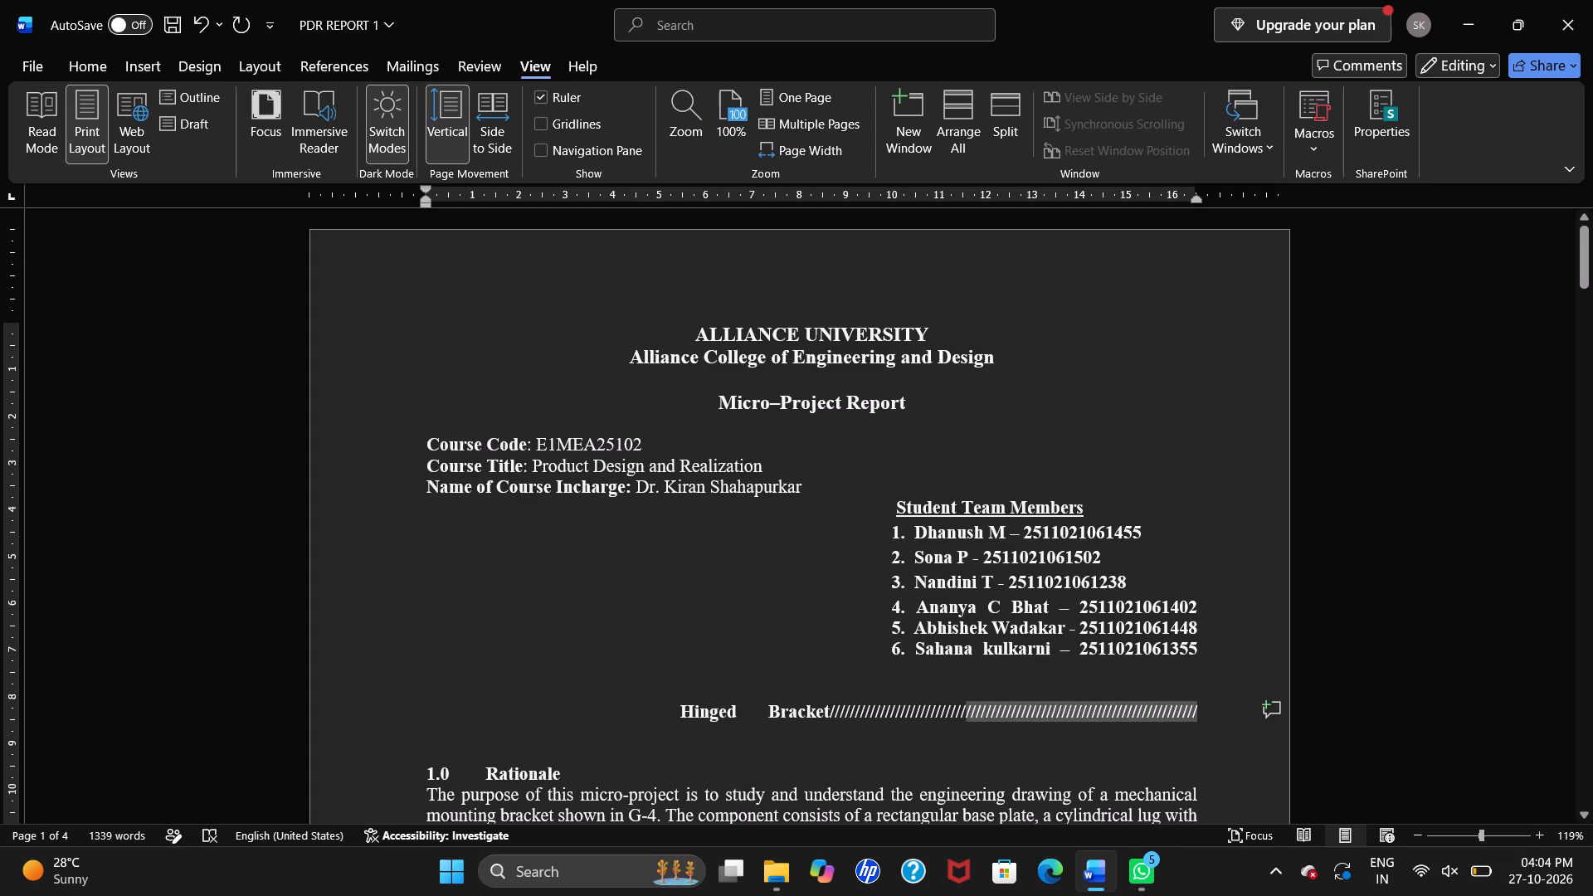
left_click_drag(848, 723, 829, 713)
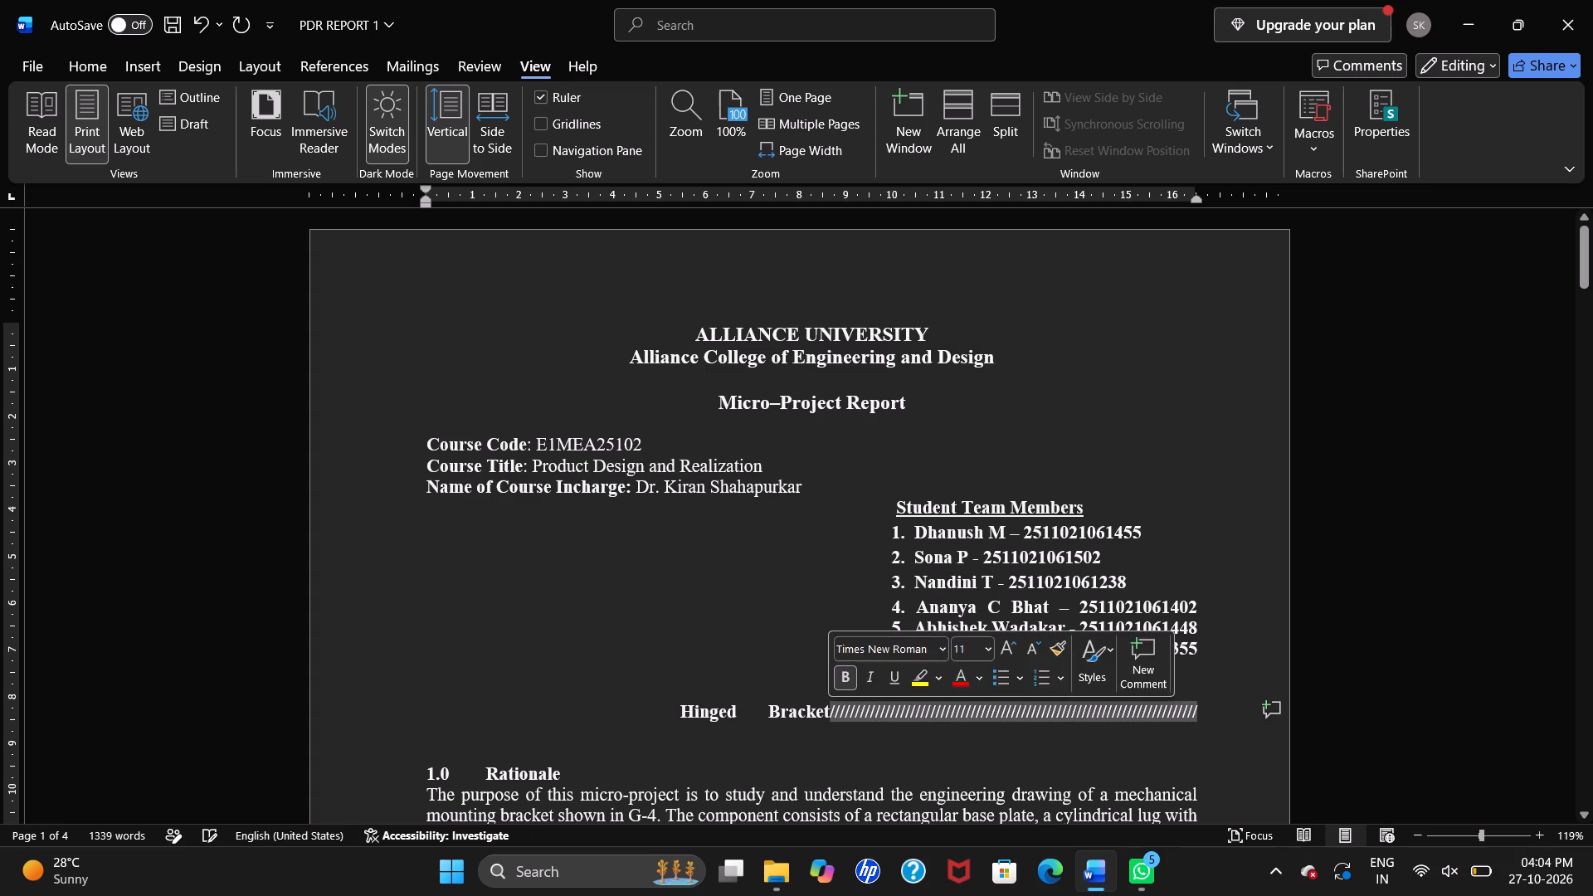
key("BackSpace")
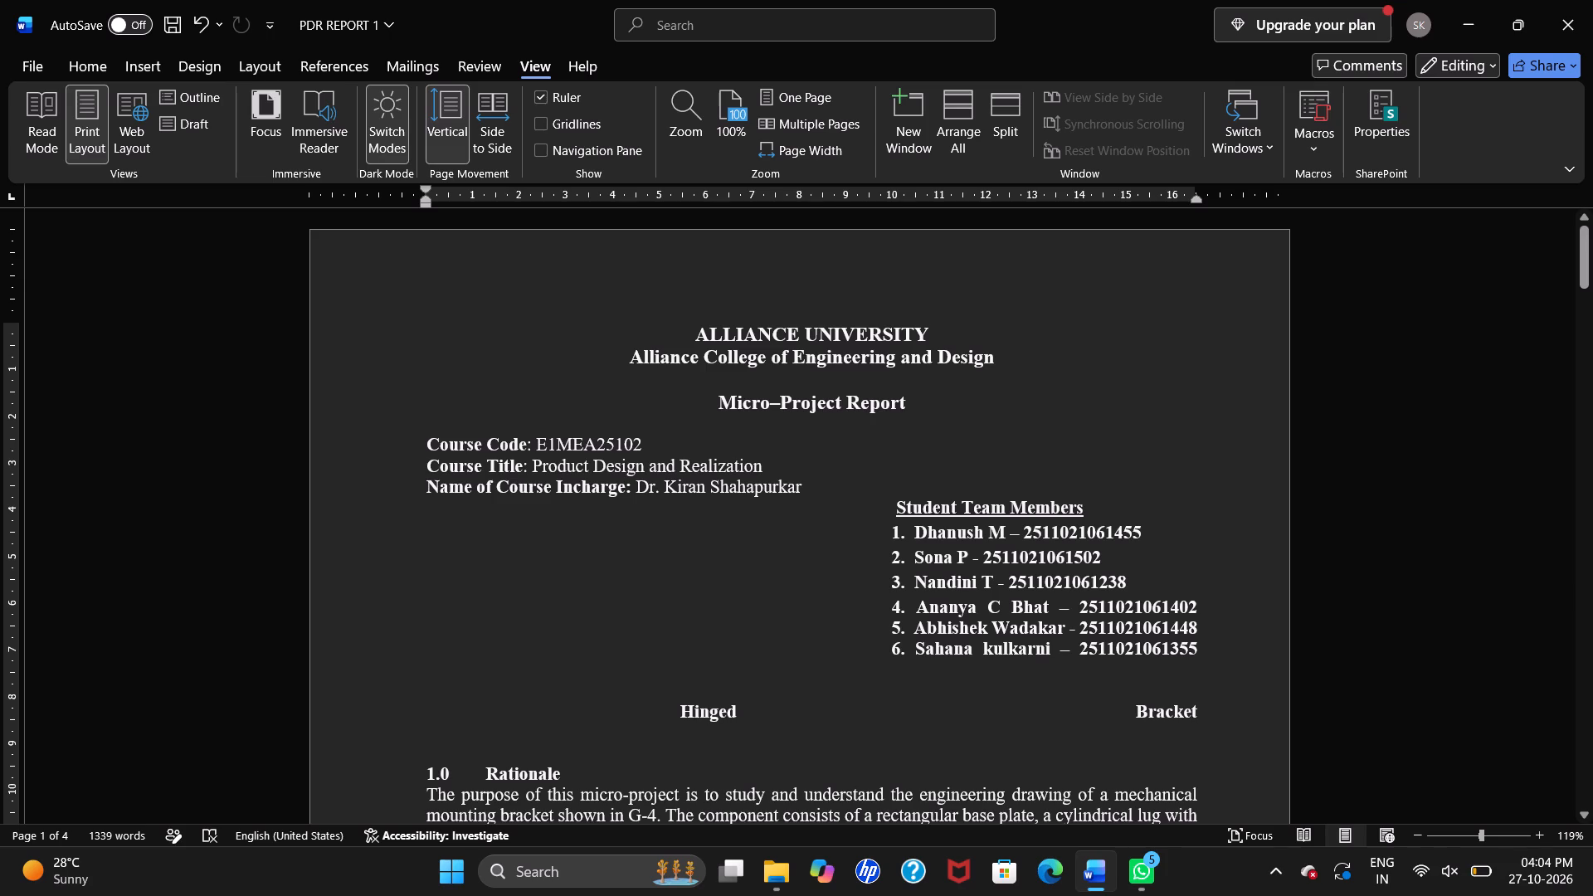
Centre-align the "Hinged Bracket" title.
left_click_drag(1204, 709, 678, 713)
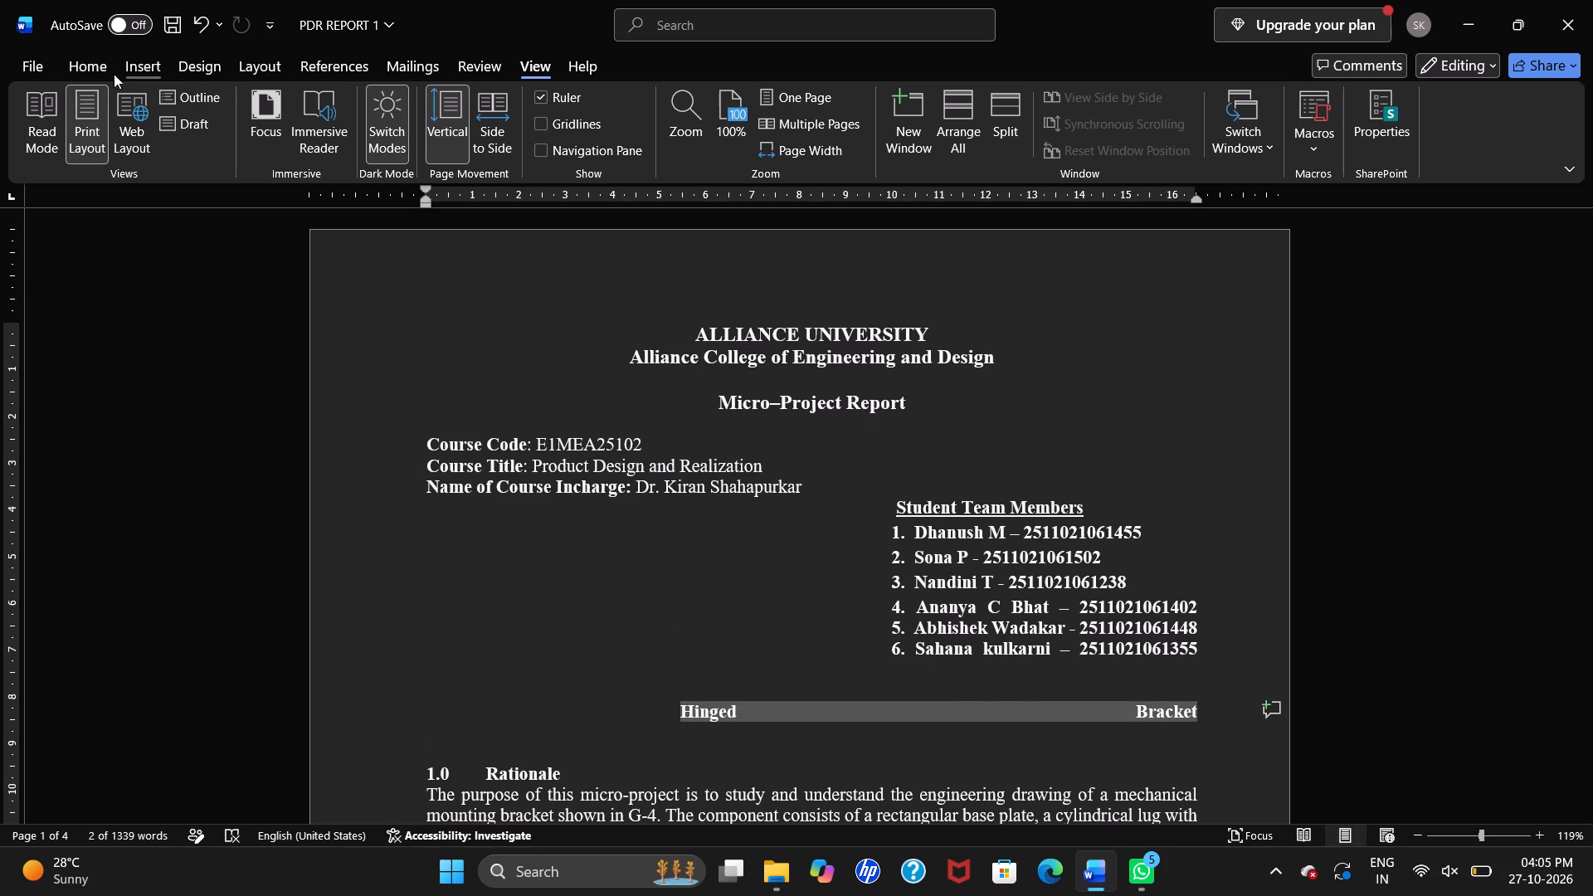
left_click(87, 70)
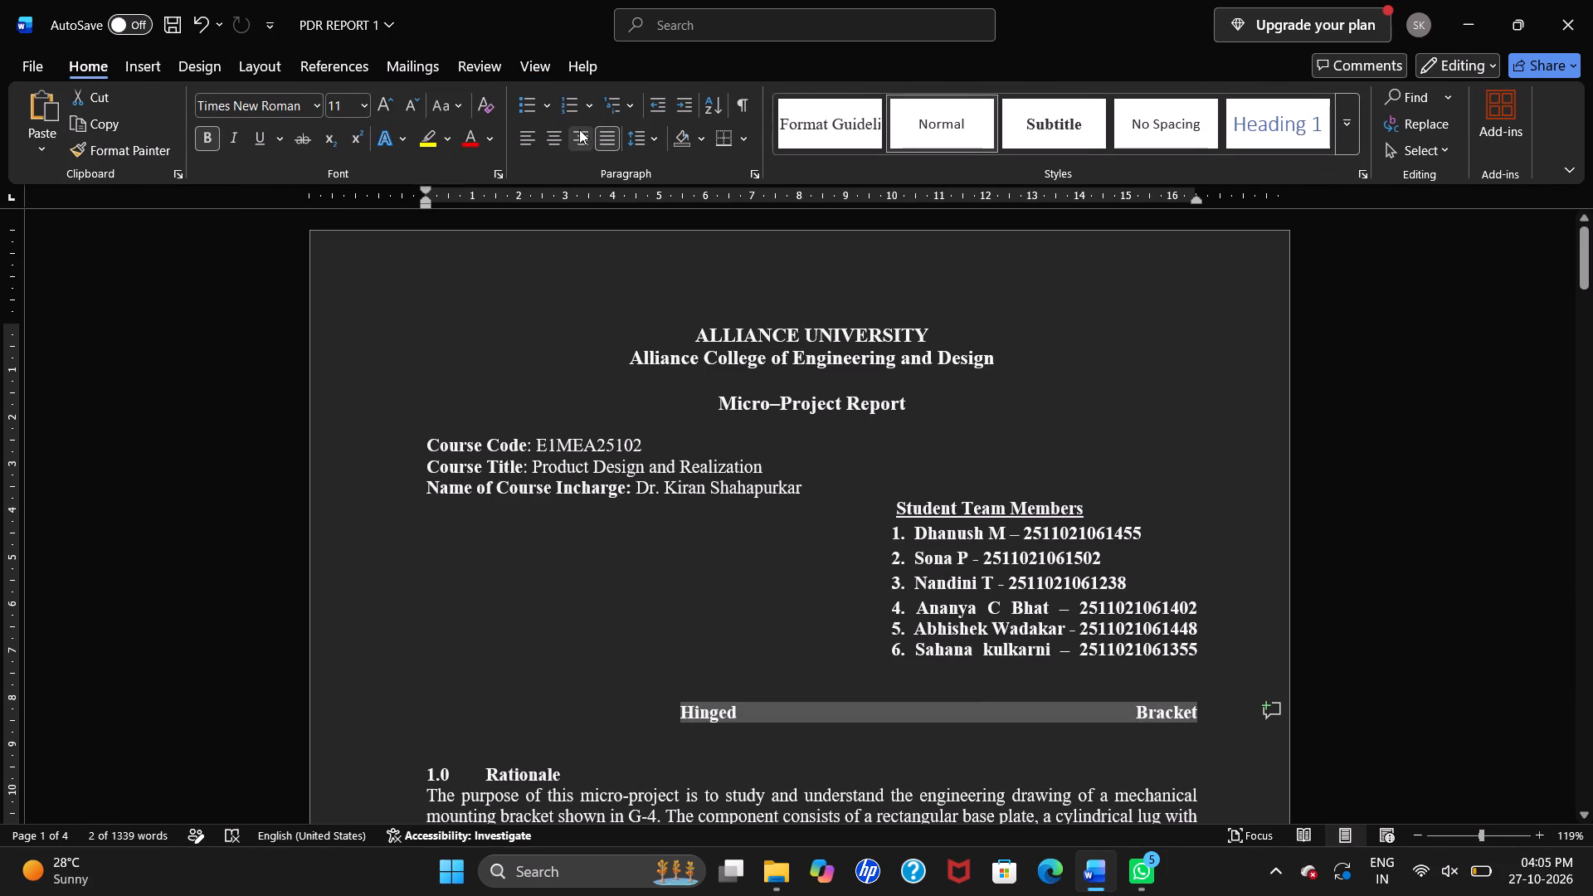
left_click(548, 139)
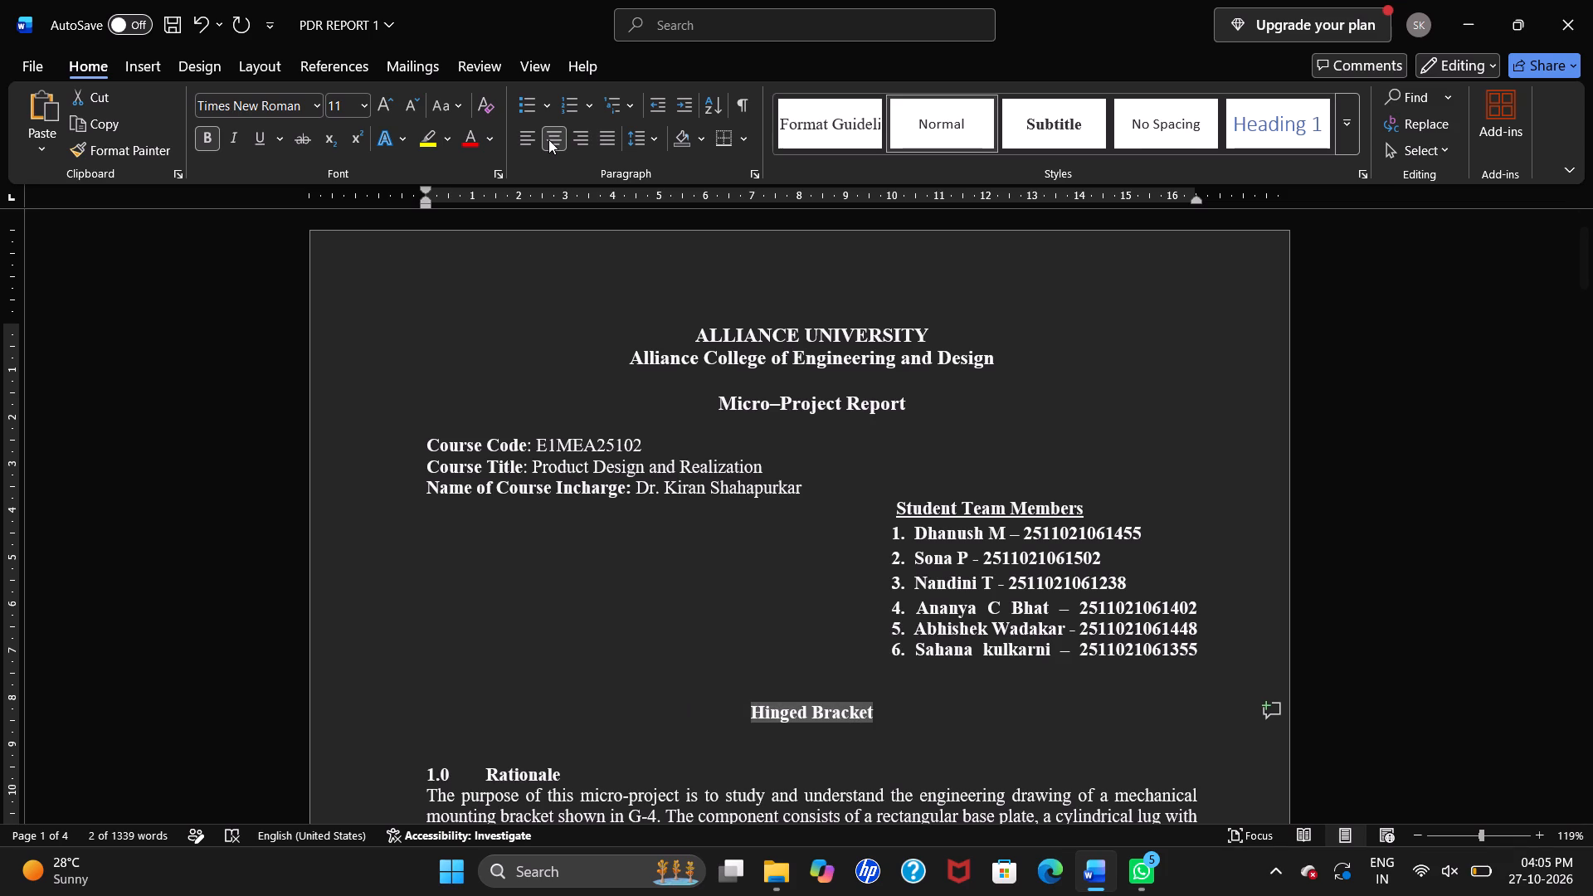
left_click(831, 571)
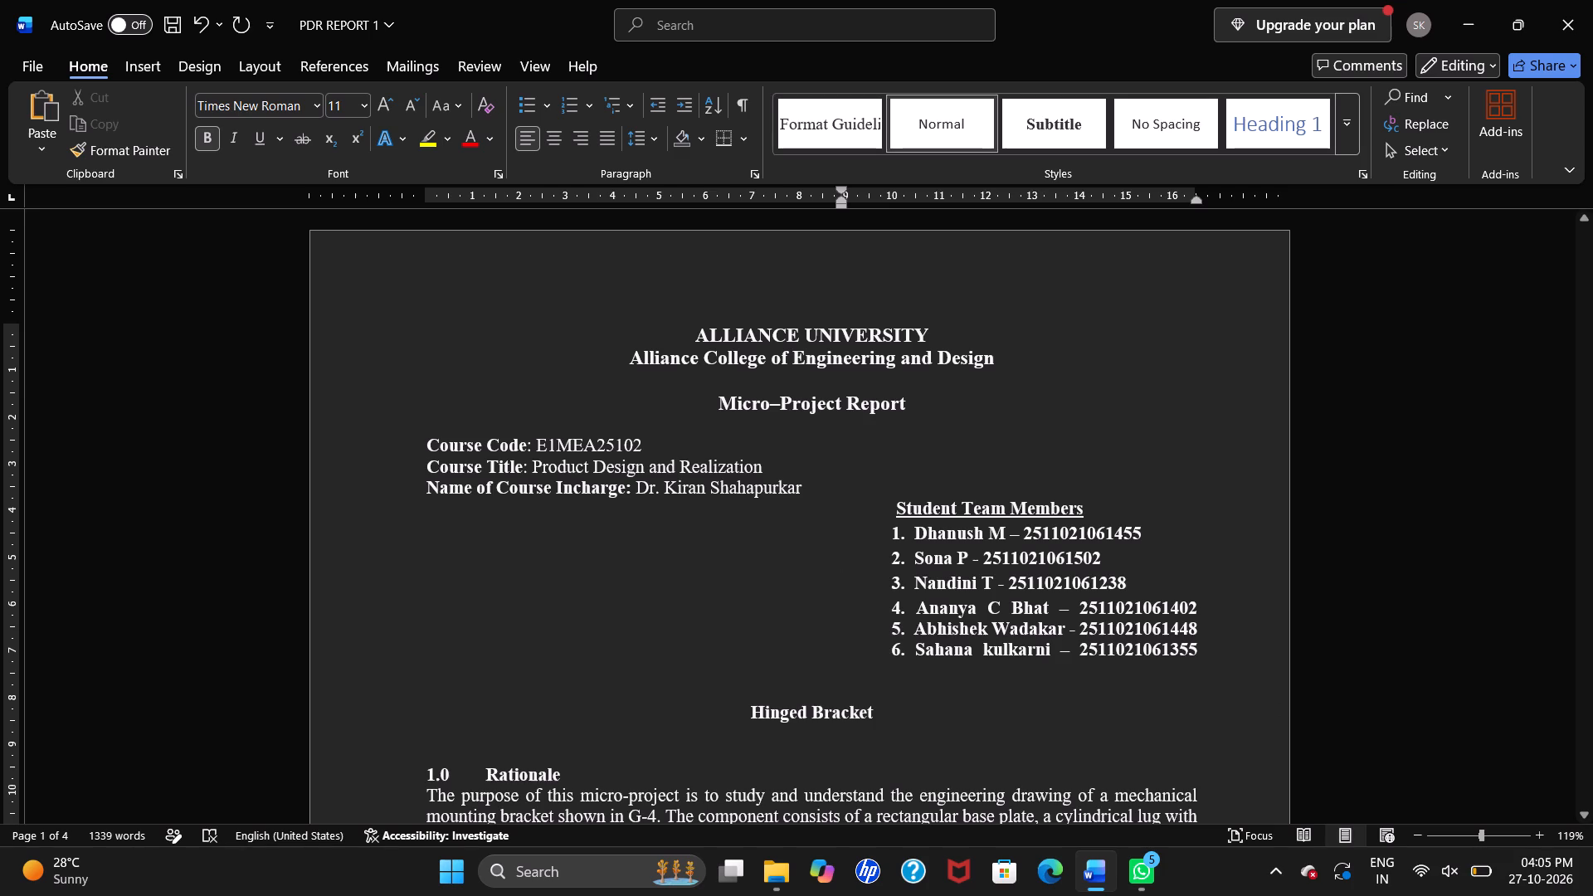
Look through the report's pages to check the layout from the first page through section 7, and return to the opening sections.
scroll(974, 697, "down", 2)
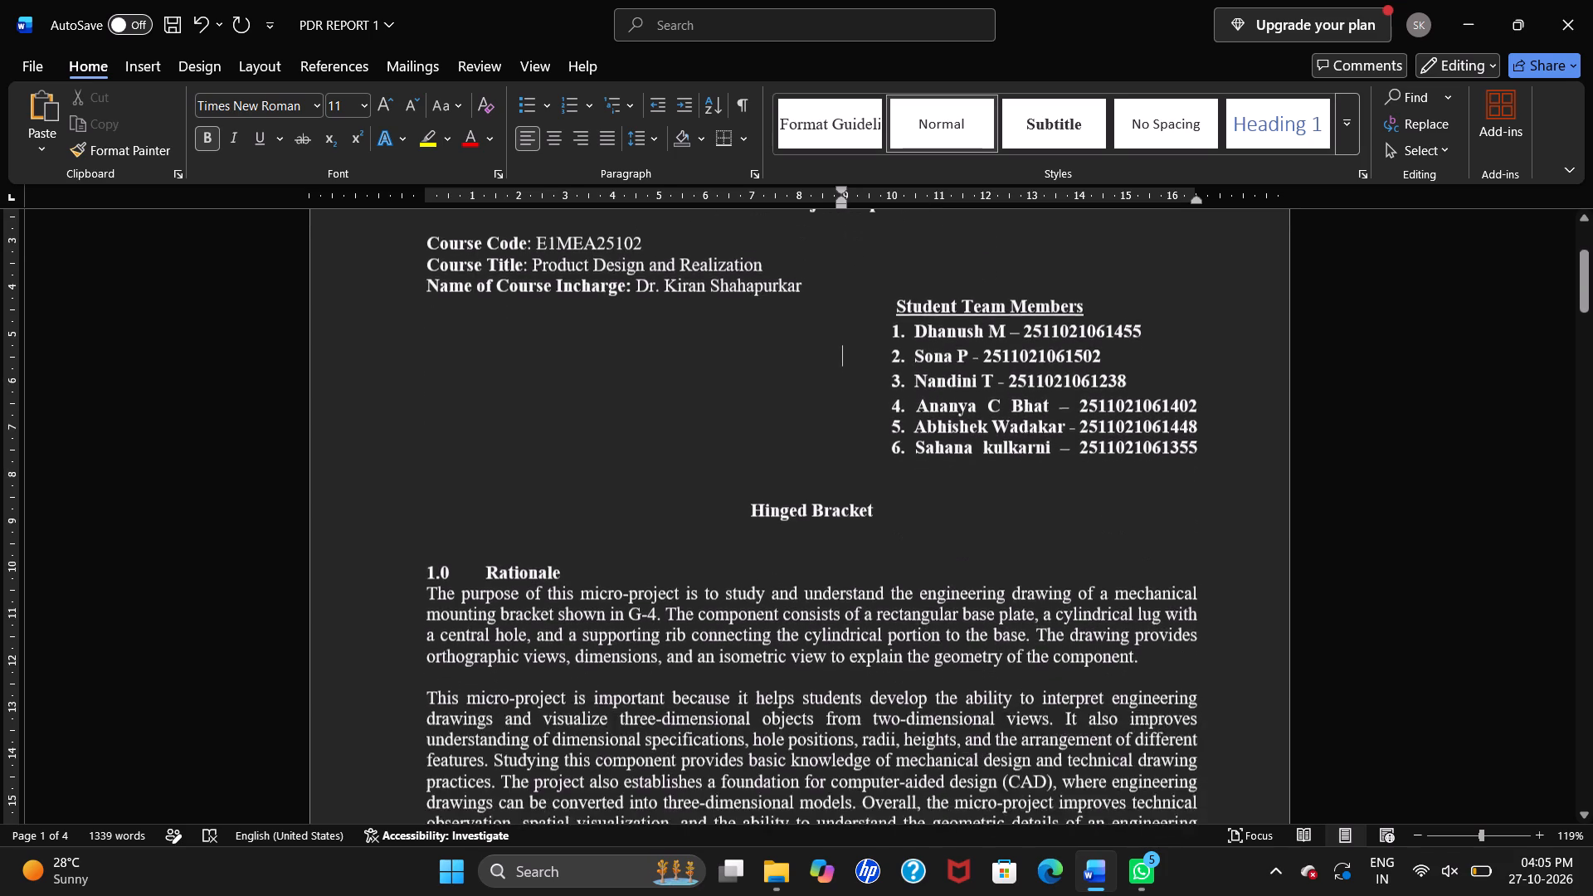
scroll(943, 647, "down", 2)
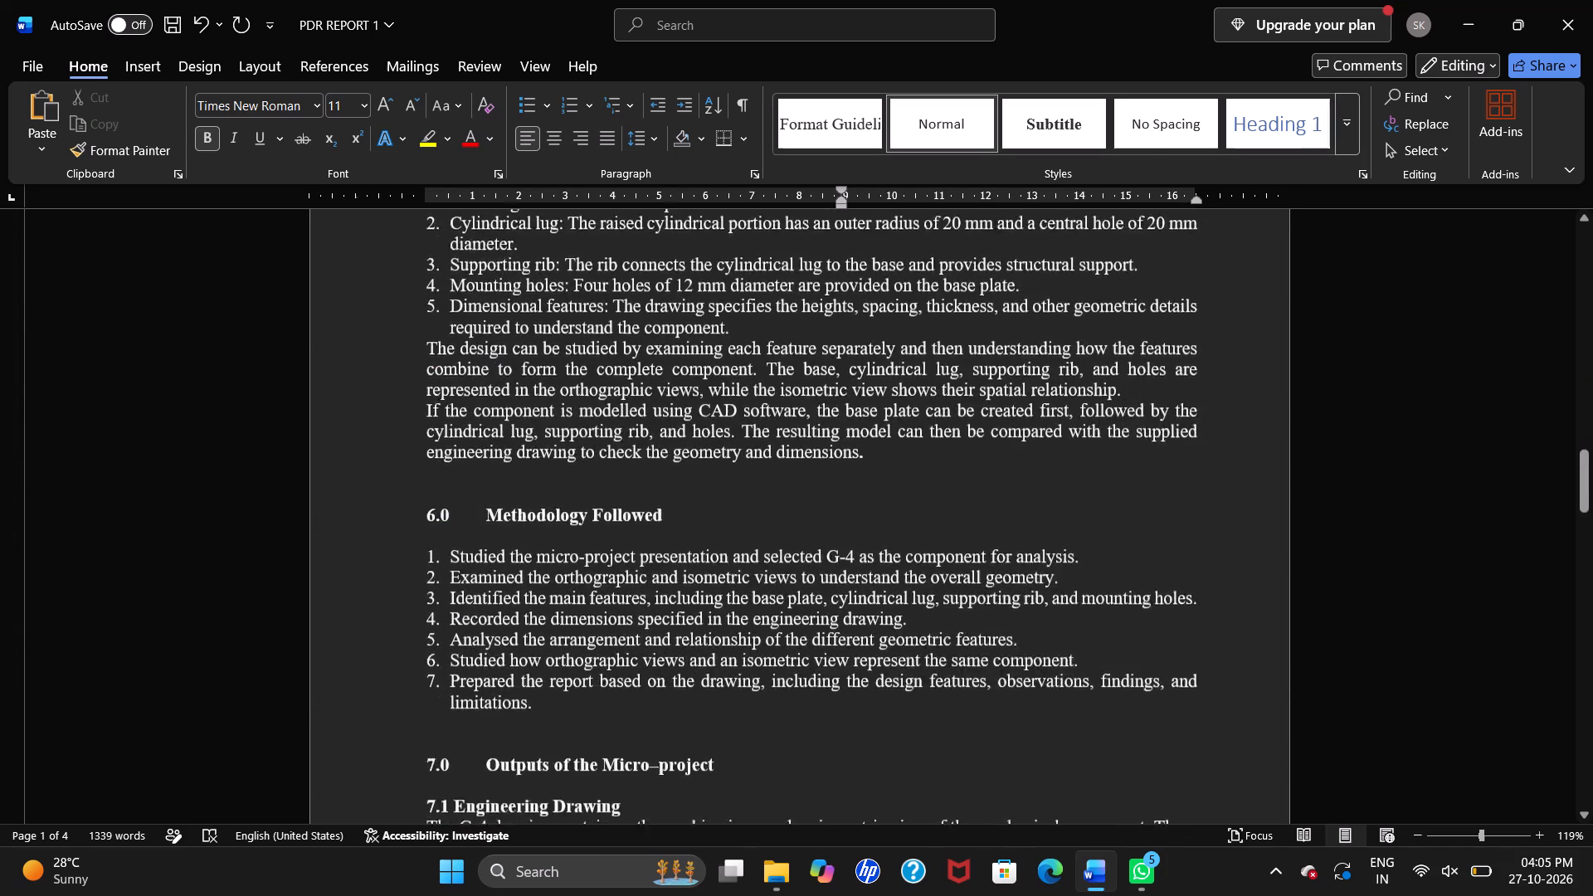
scroll(943, 647, "down", 1)
scroll(943, 647, "up", 8)
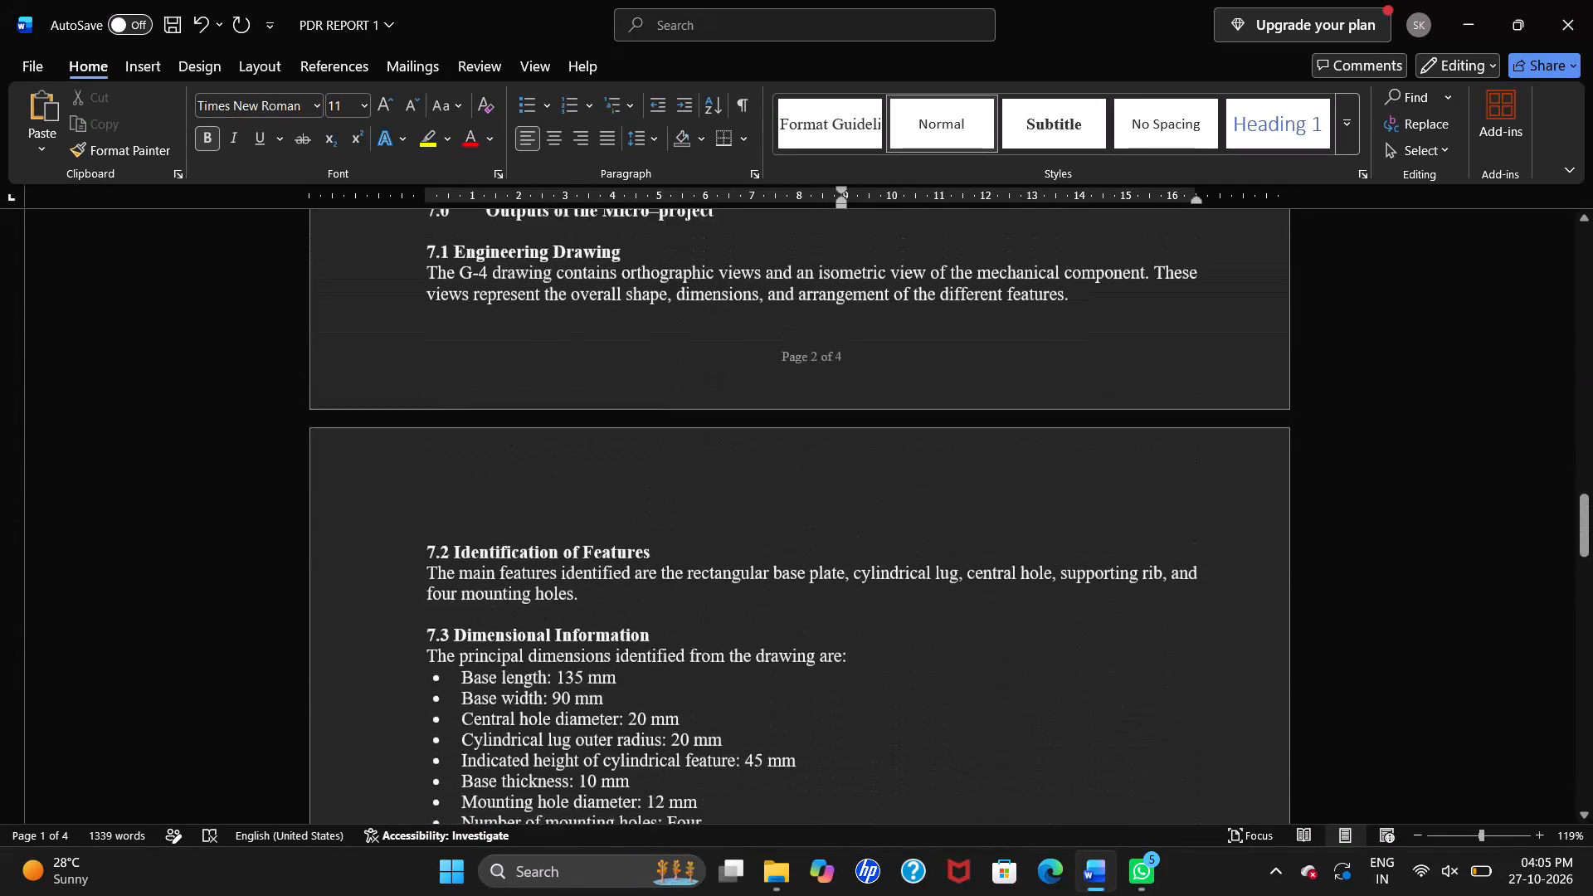
scroll(943, 647, "up", 8)
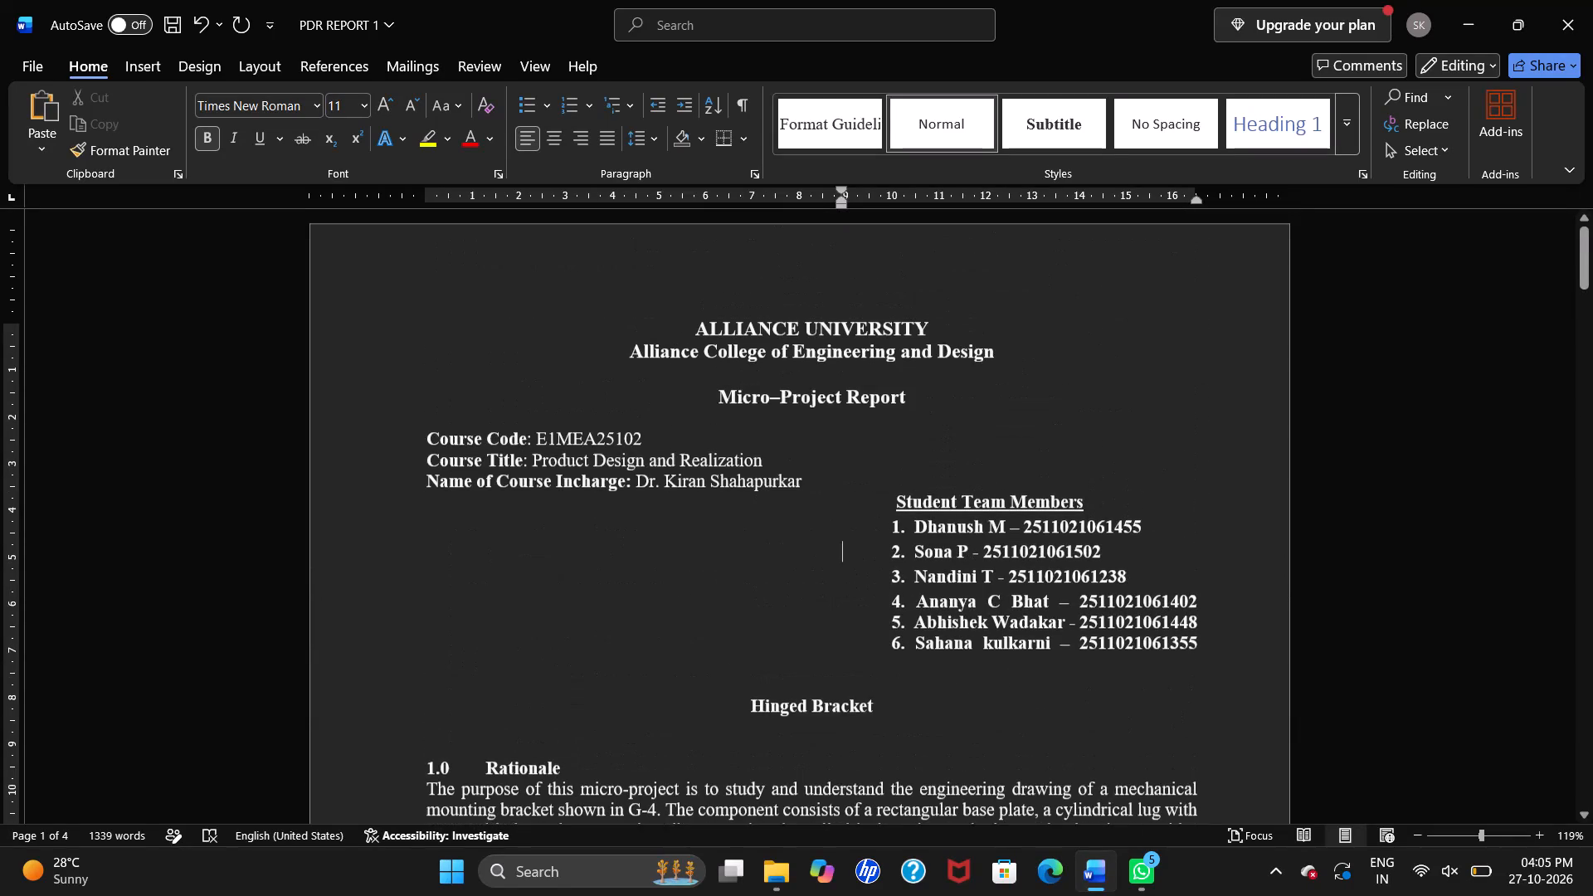
scroll(880, 658, "down", 1)
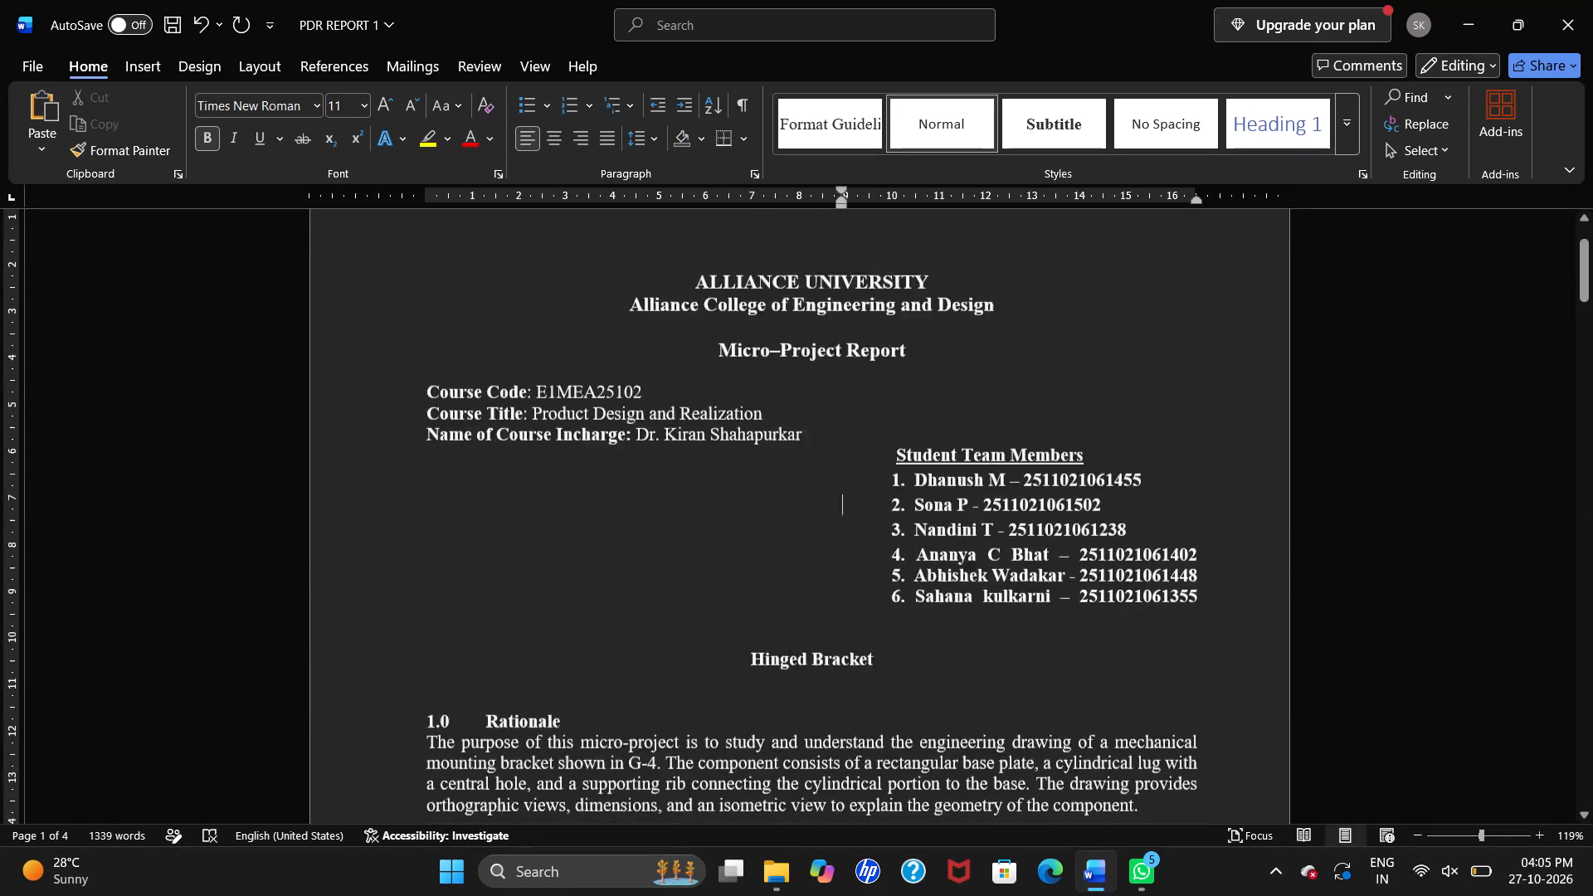
scroll(880, 658, "down", 2)
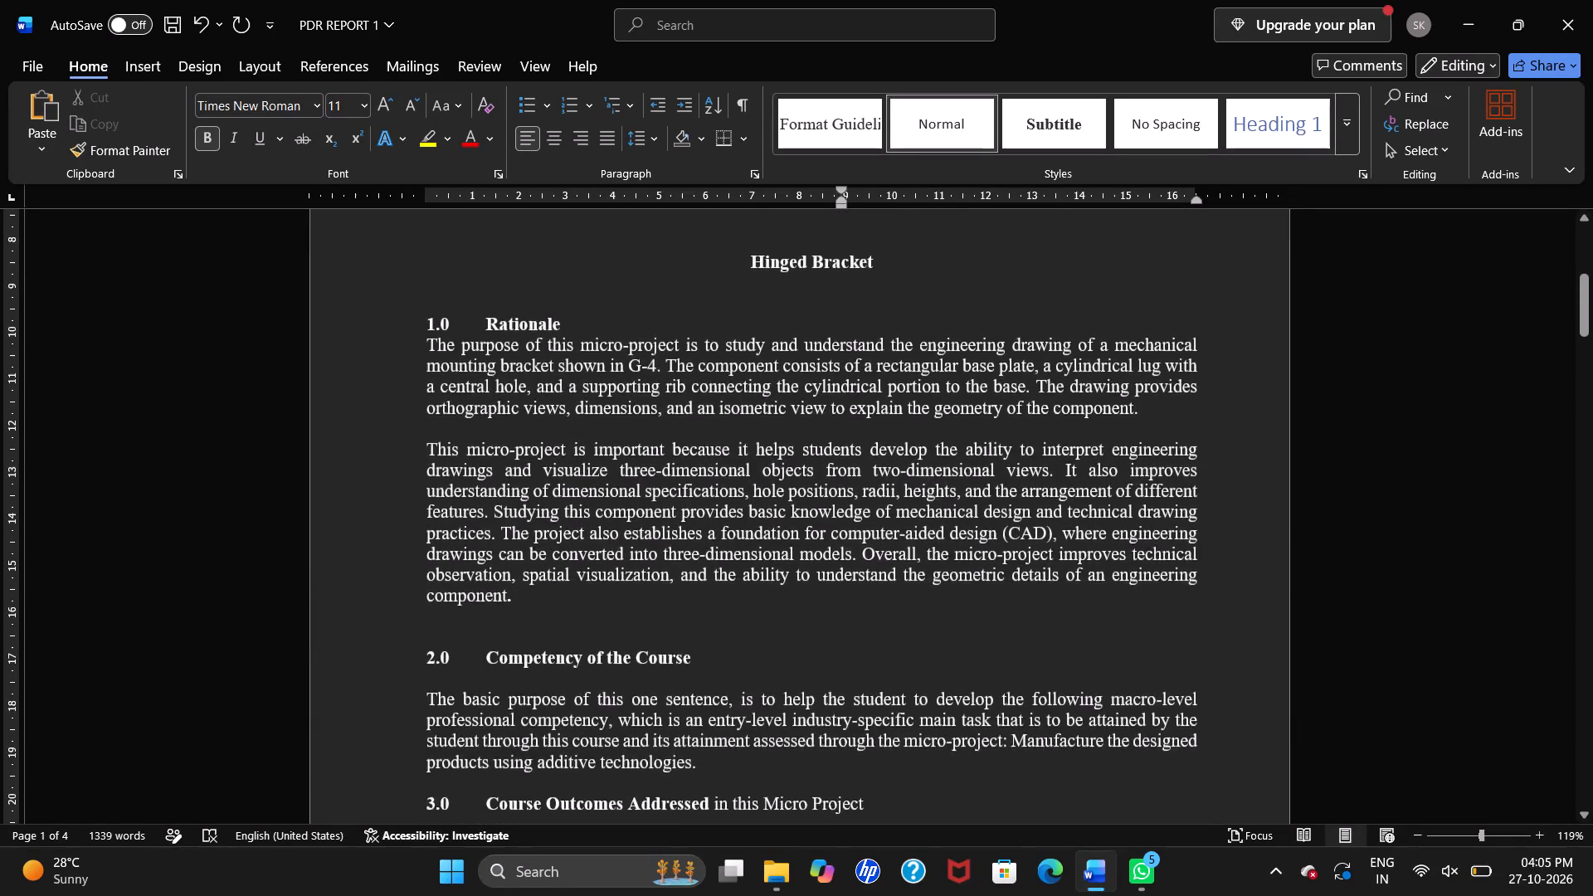
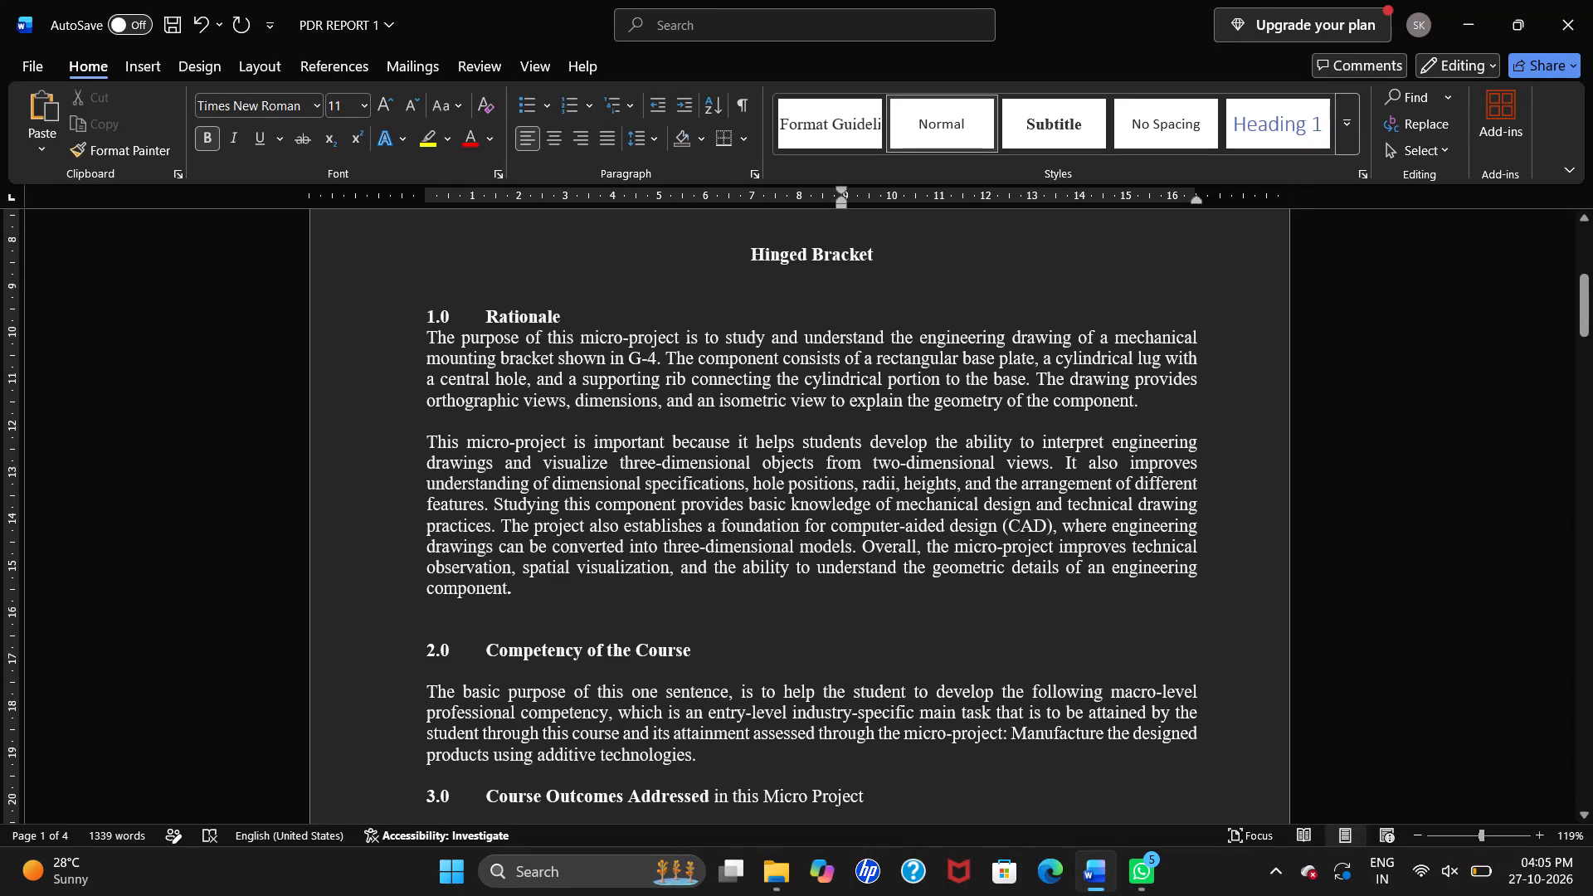
Replace the wide gap after the number in the "2.0 Competency of the Course" heading with a single space.
left_click(485, 651)
key("BackSpace")
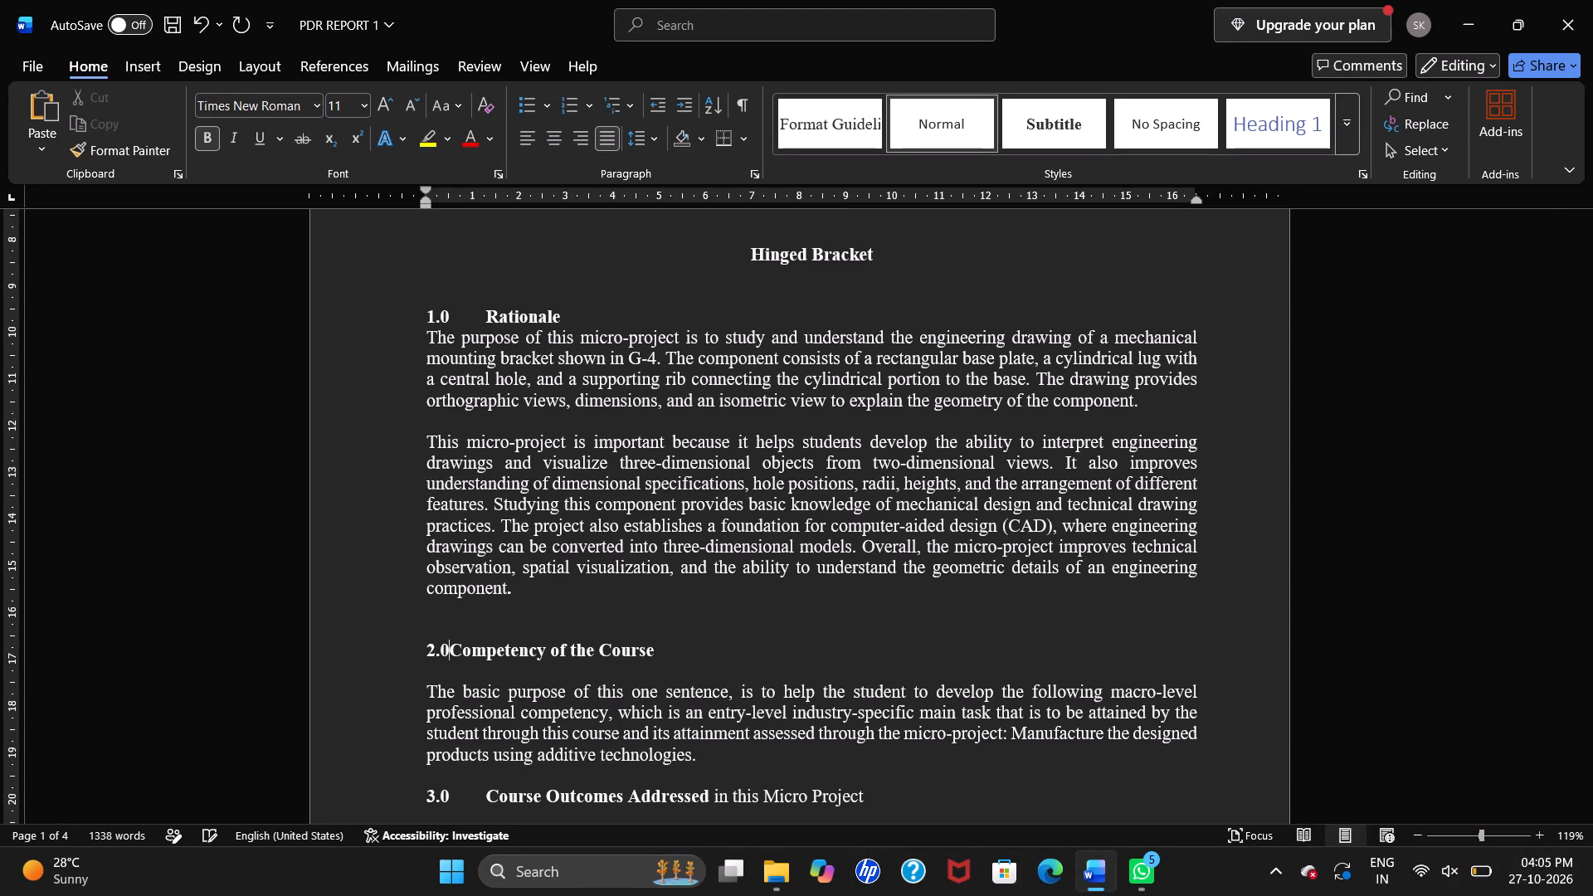
key("space")
Replace the wide gap after the number in the "3.0 Course Outcomes Addressed" heading with a single space.
key("Down")
key("Down")
key("Down")
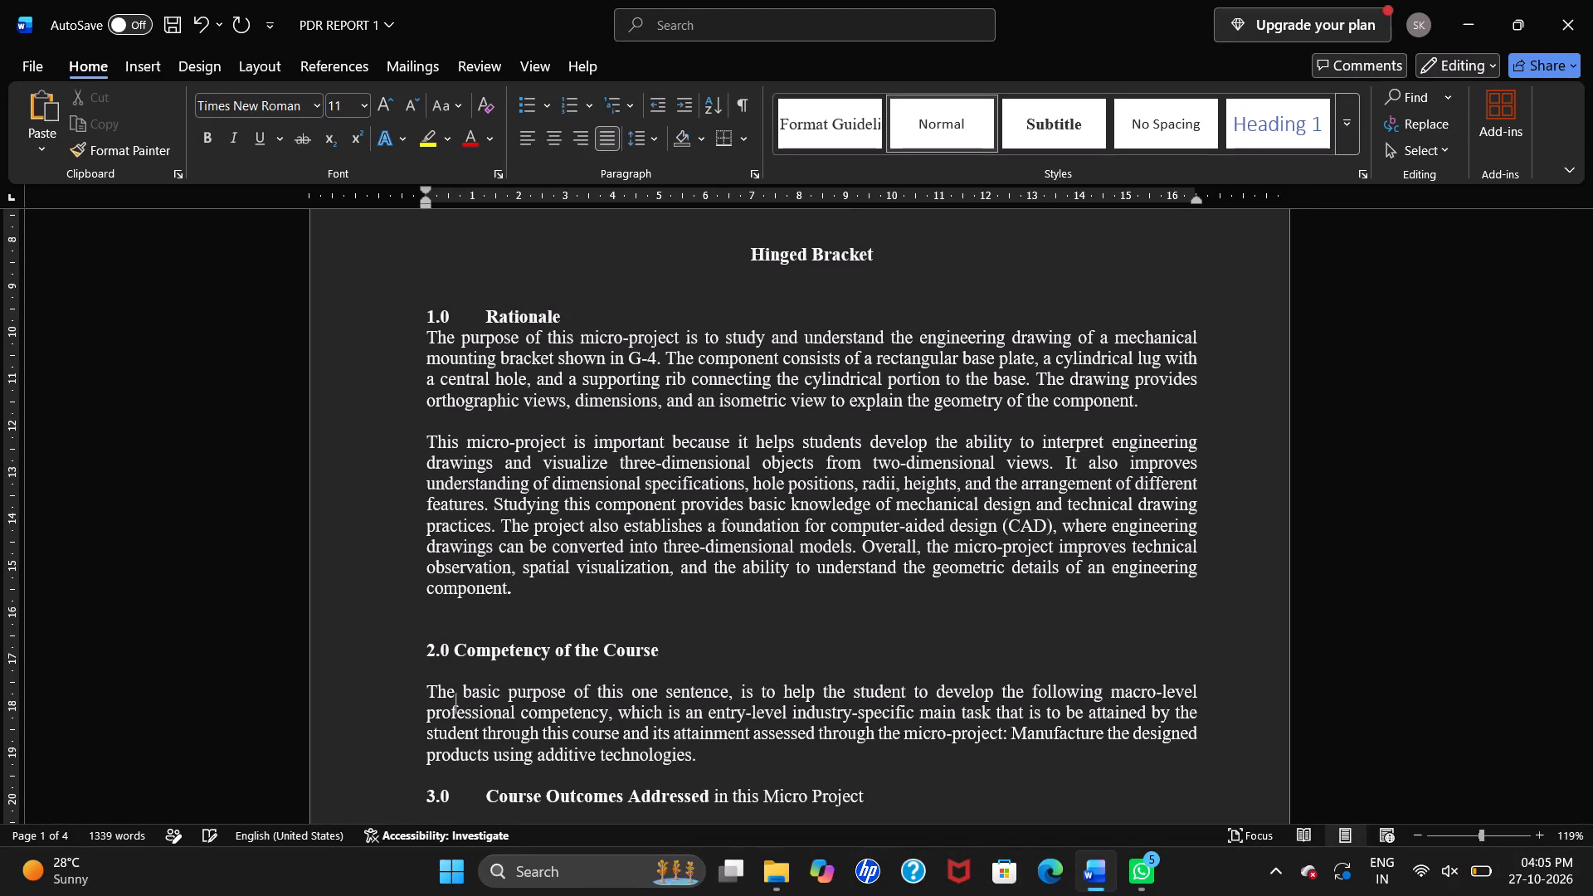
key("Down")
key("Down")
key("Down")
key("Down")
key("Right")
key("Right")
key("Left")
key("BackSpace")
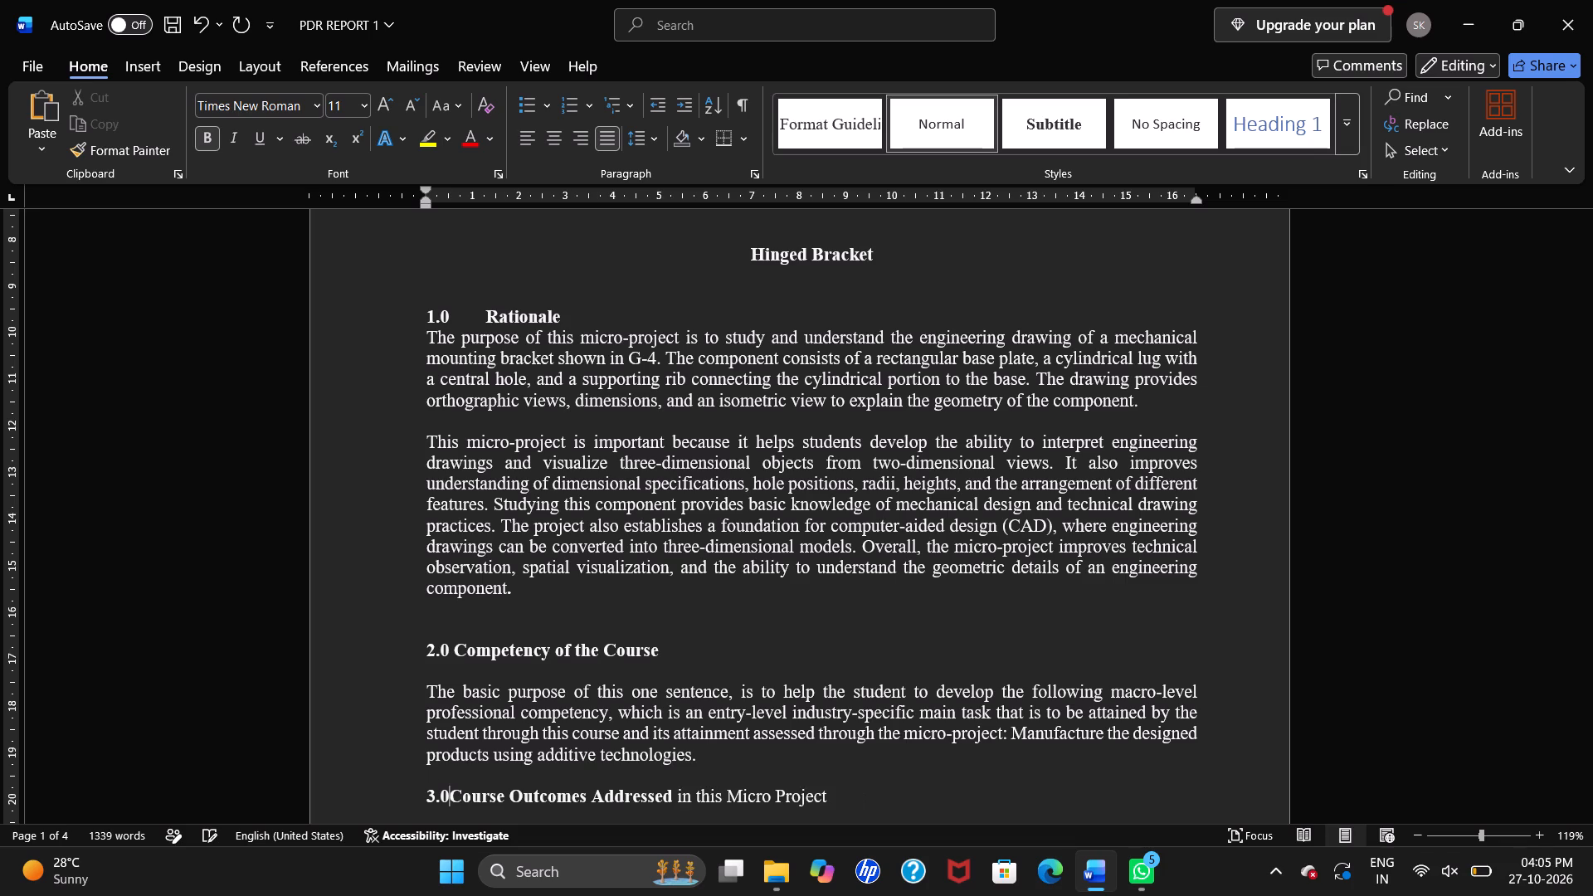
key("space")
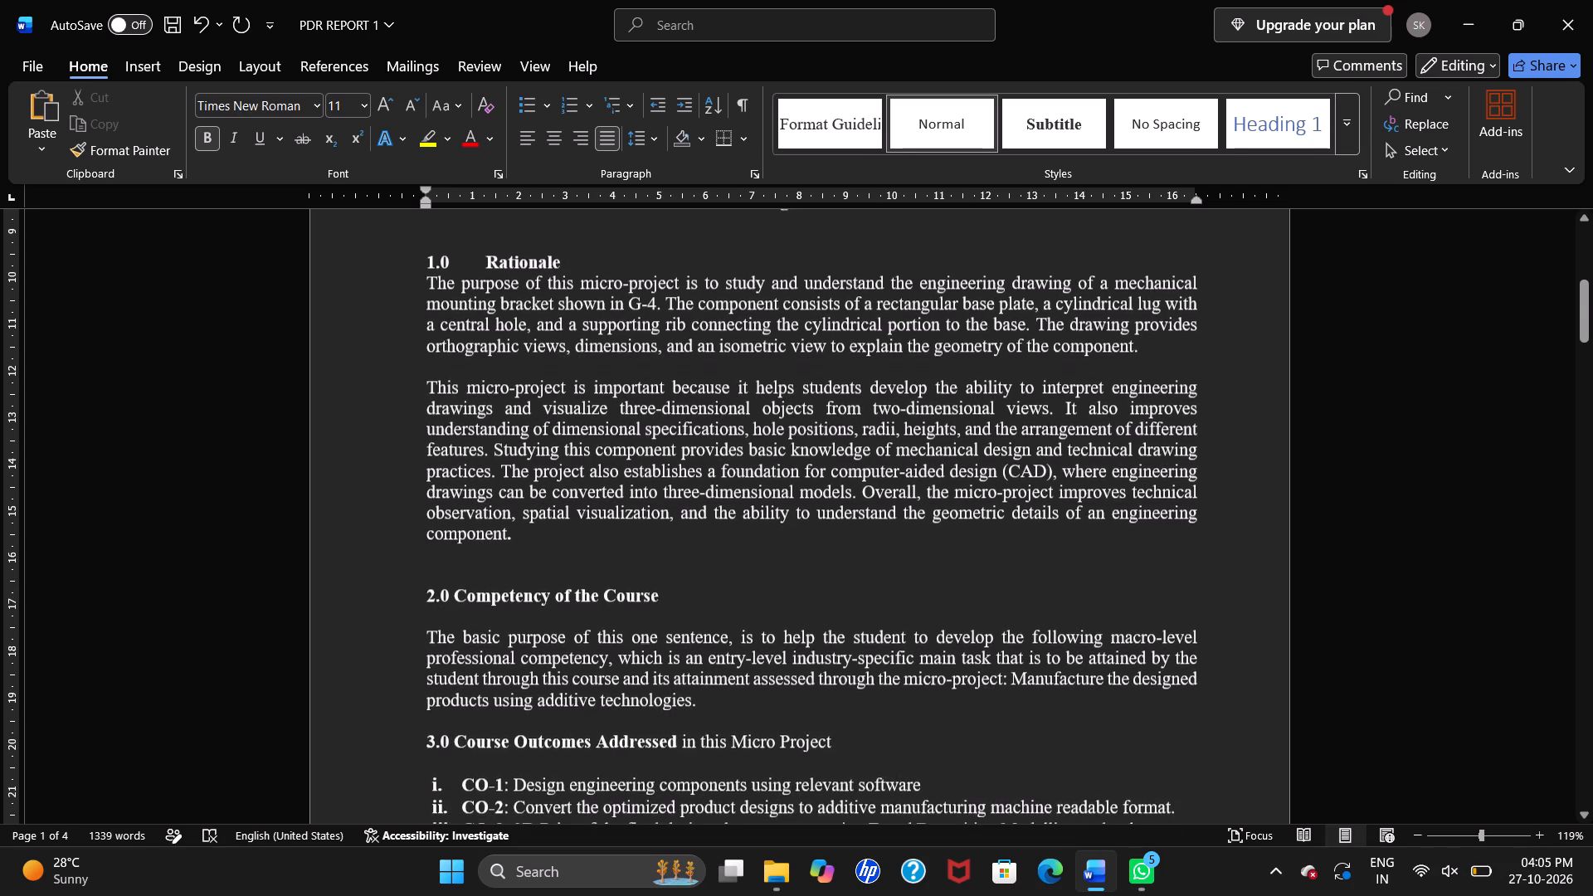
Reduce the gap after the number in the "5.0 Theory and Design of the Micro Project" heading to a single space.
scroll(605, 514, "down", 1)
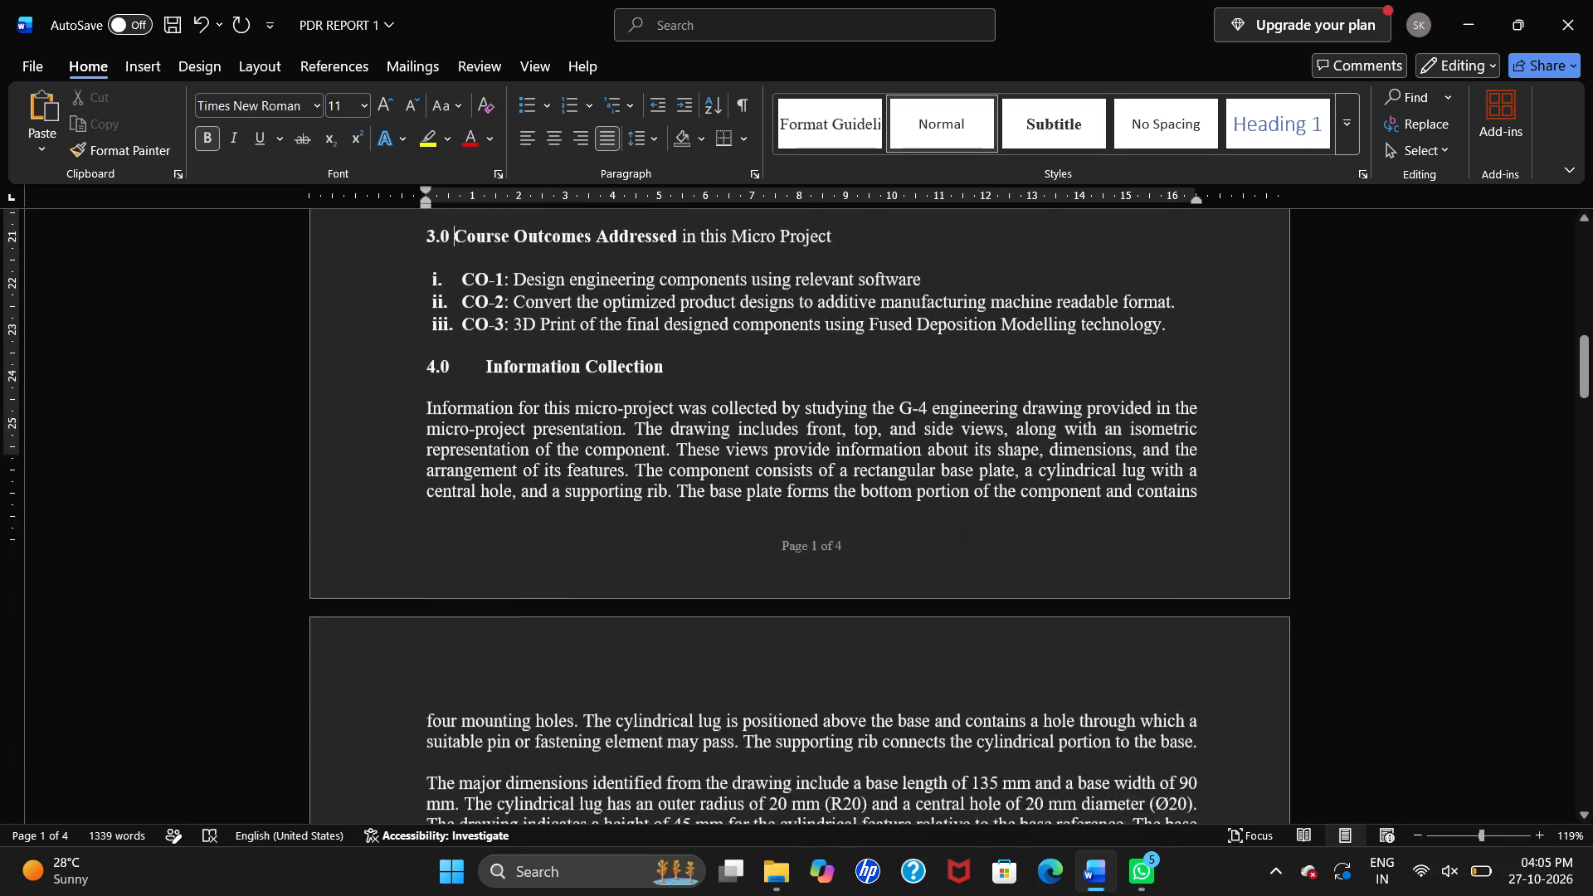
scroll(605, 514, "down", 2)
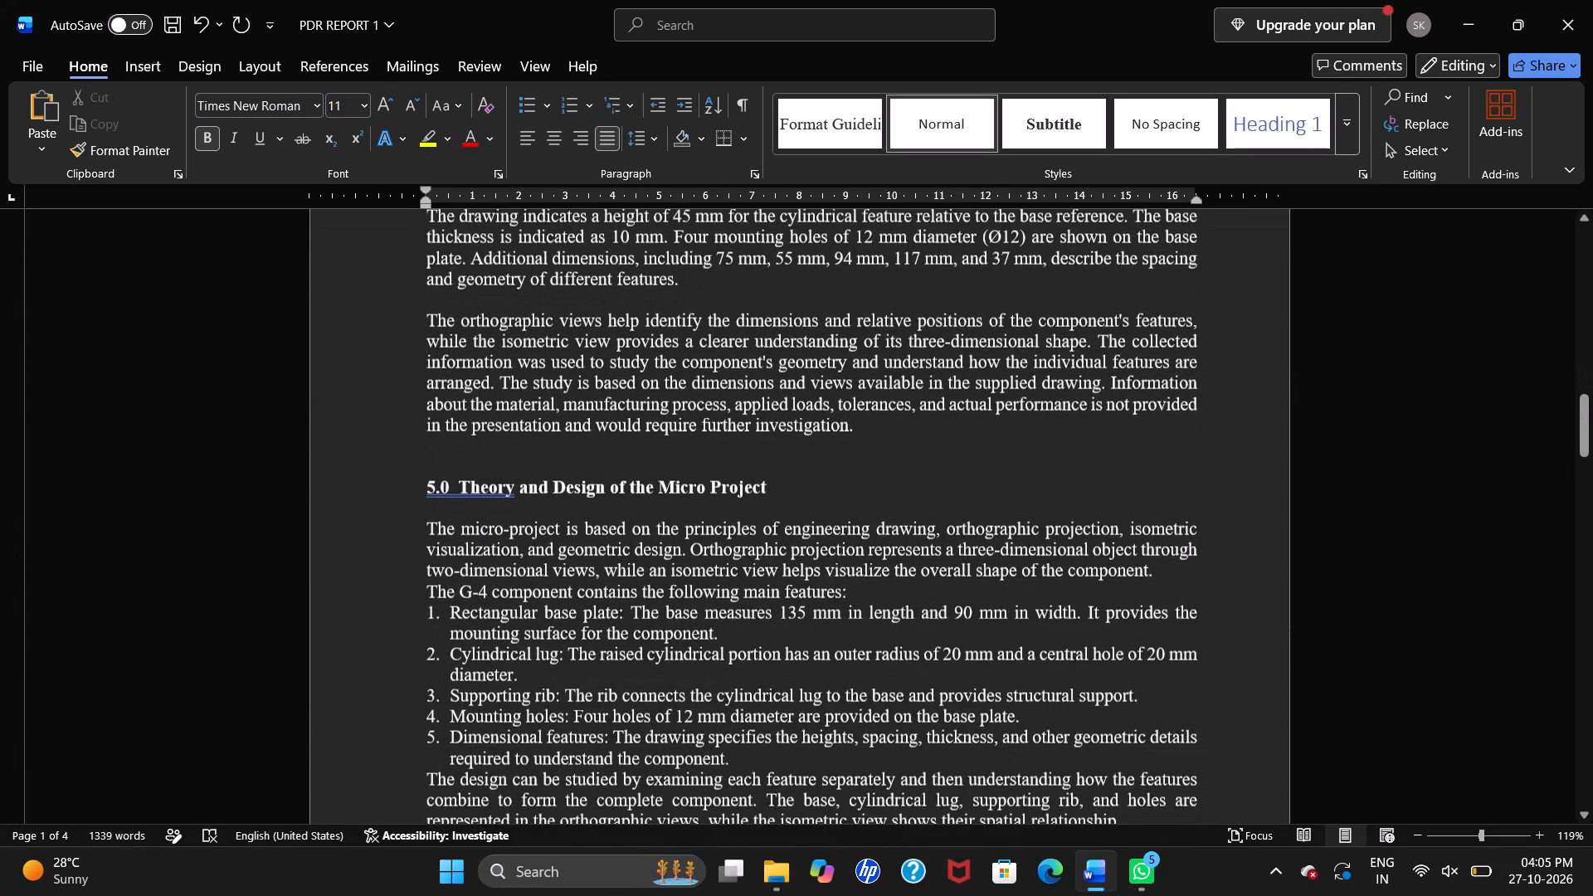
left_click(457, 487)
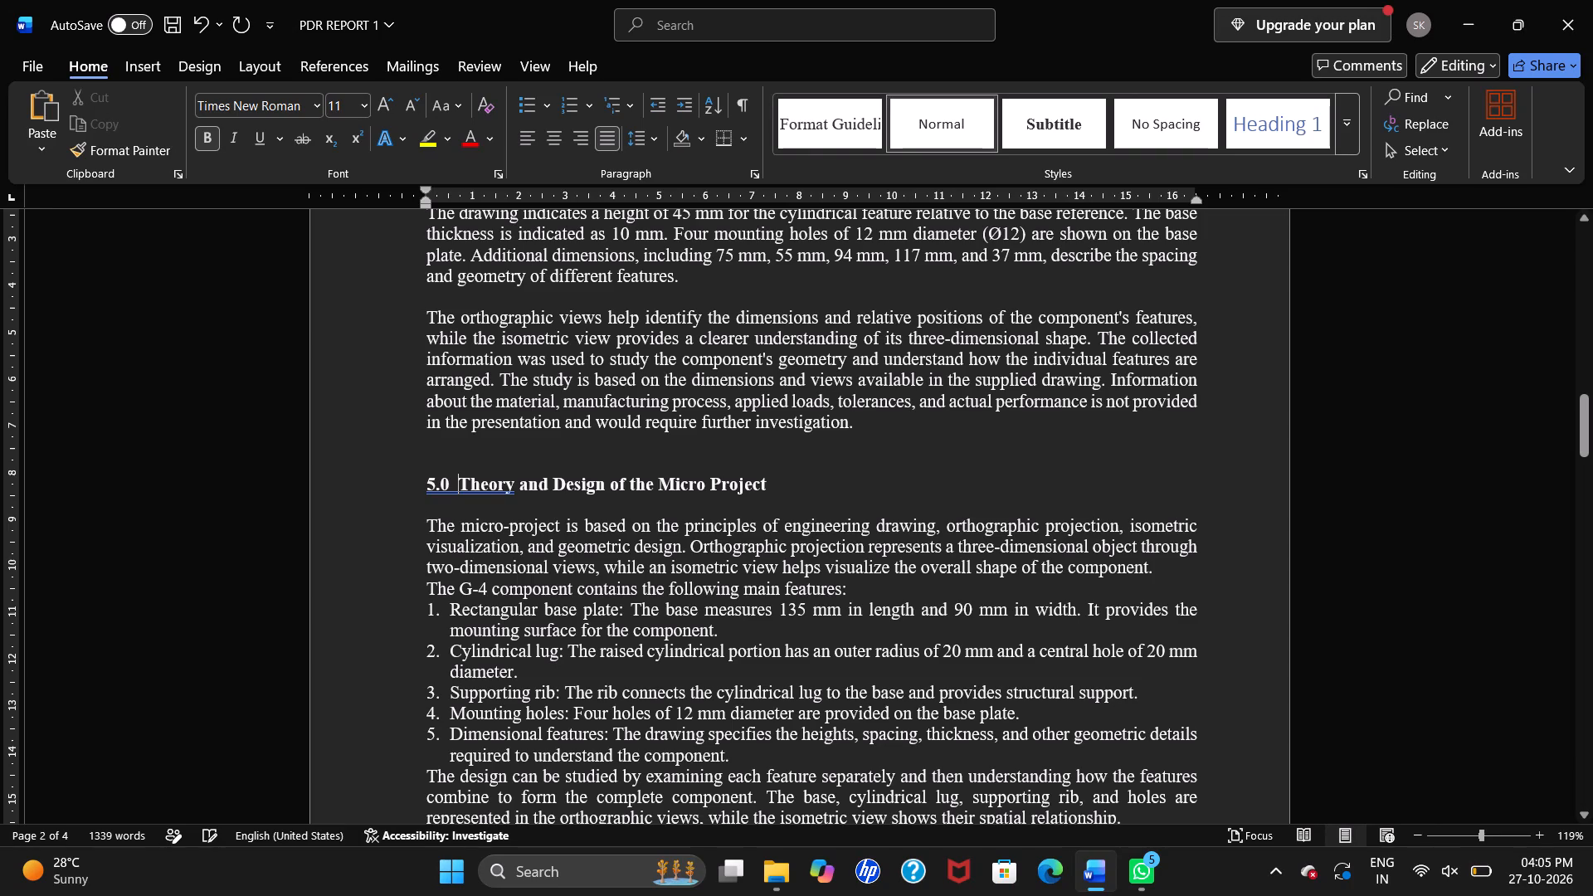
key("BackSpace")
key("space")
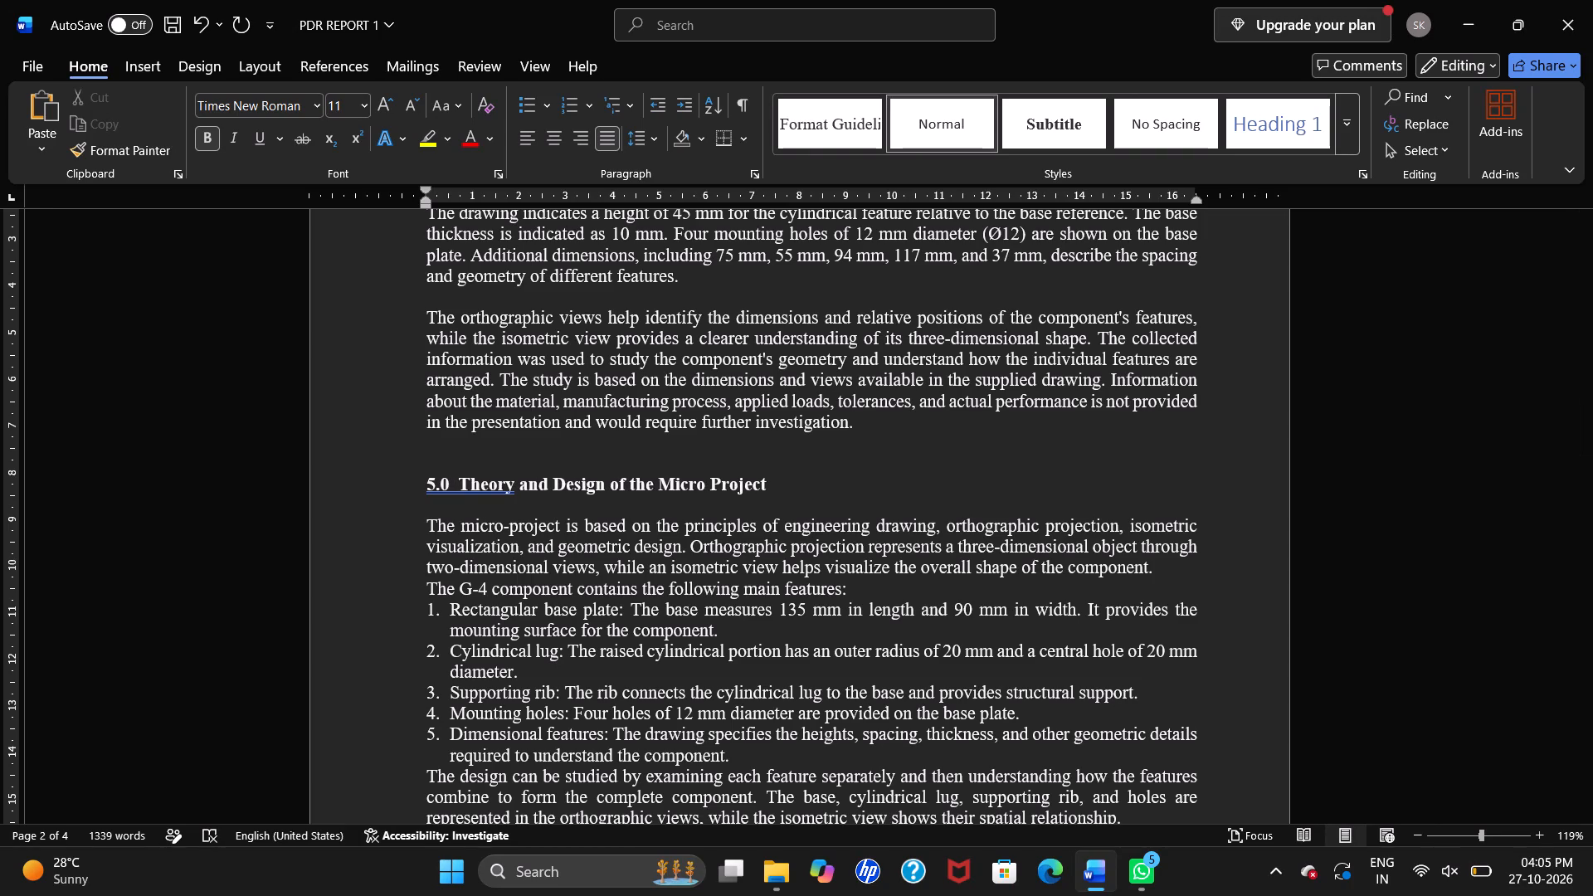
key("BackSpace")
Replace the wide gap after the number in the "6.0 Methodology Followed" heading with a single space.
scroll(555, 536, "down", 1)
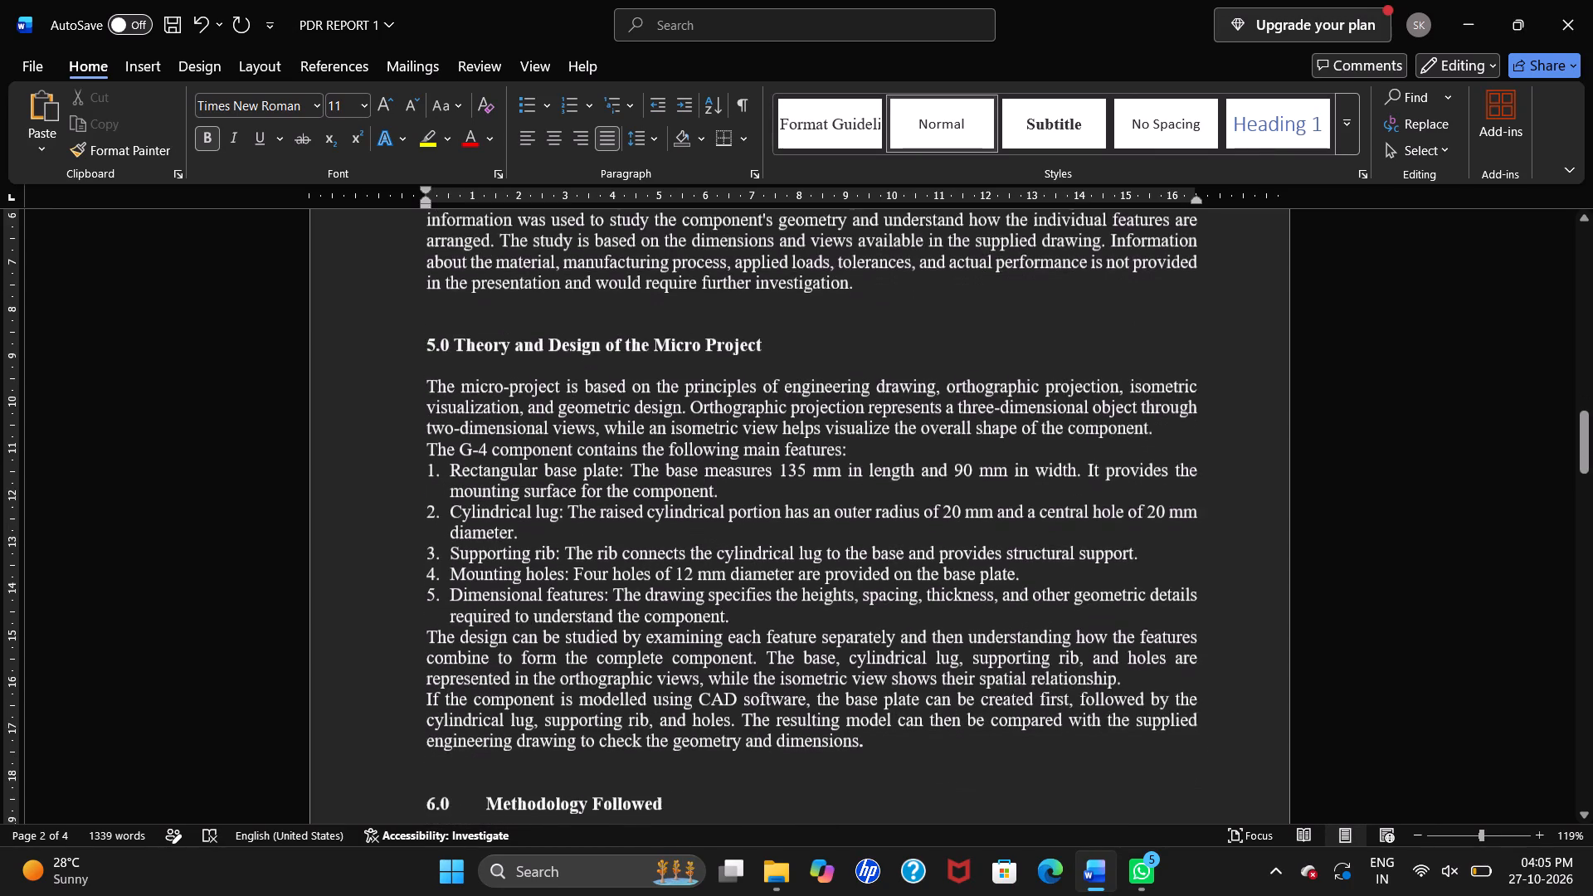
scroll(555, 536, "down", 1)
left_click(490, 564)
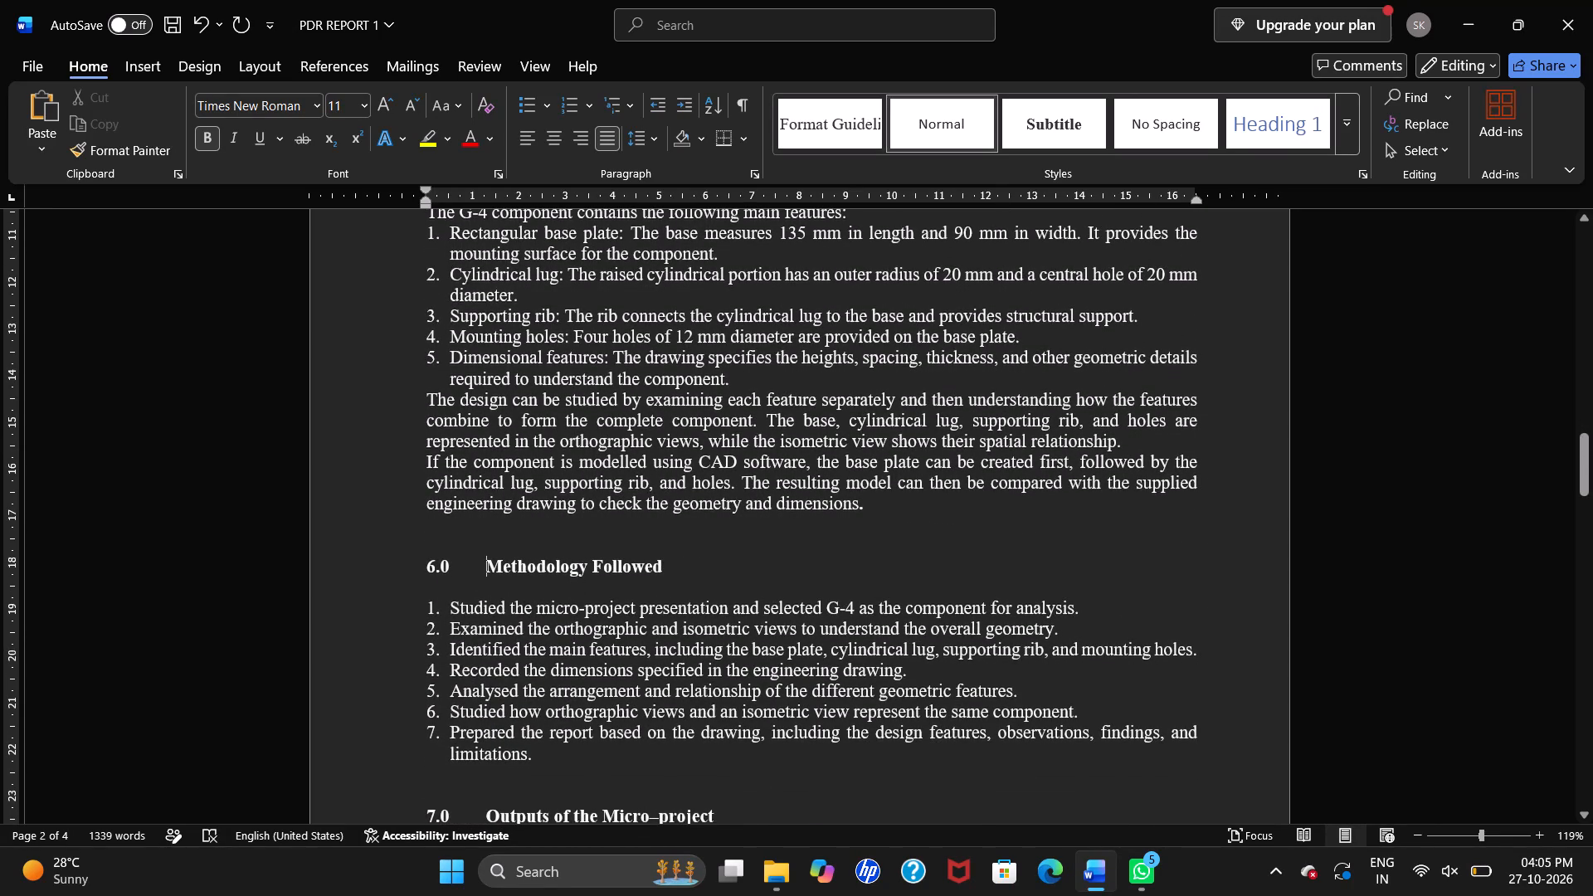
key("BackSpace")
key("space")
Replace the wide gap after the number in the "7.0 Outputs of the Micro-project" heading with a single space.
scroll(519, 562, "down", 1)
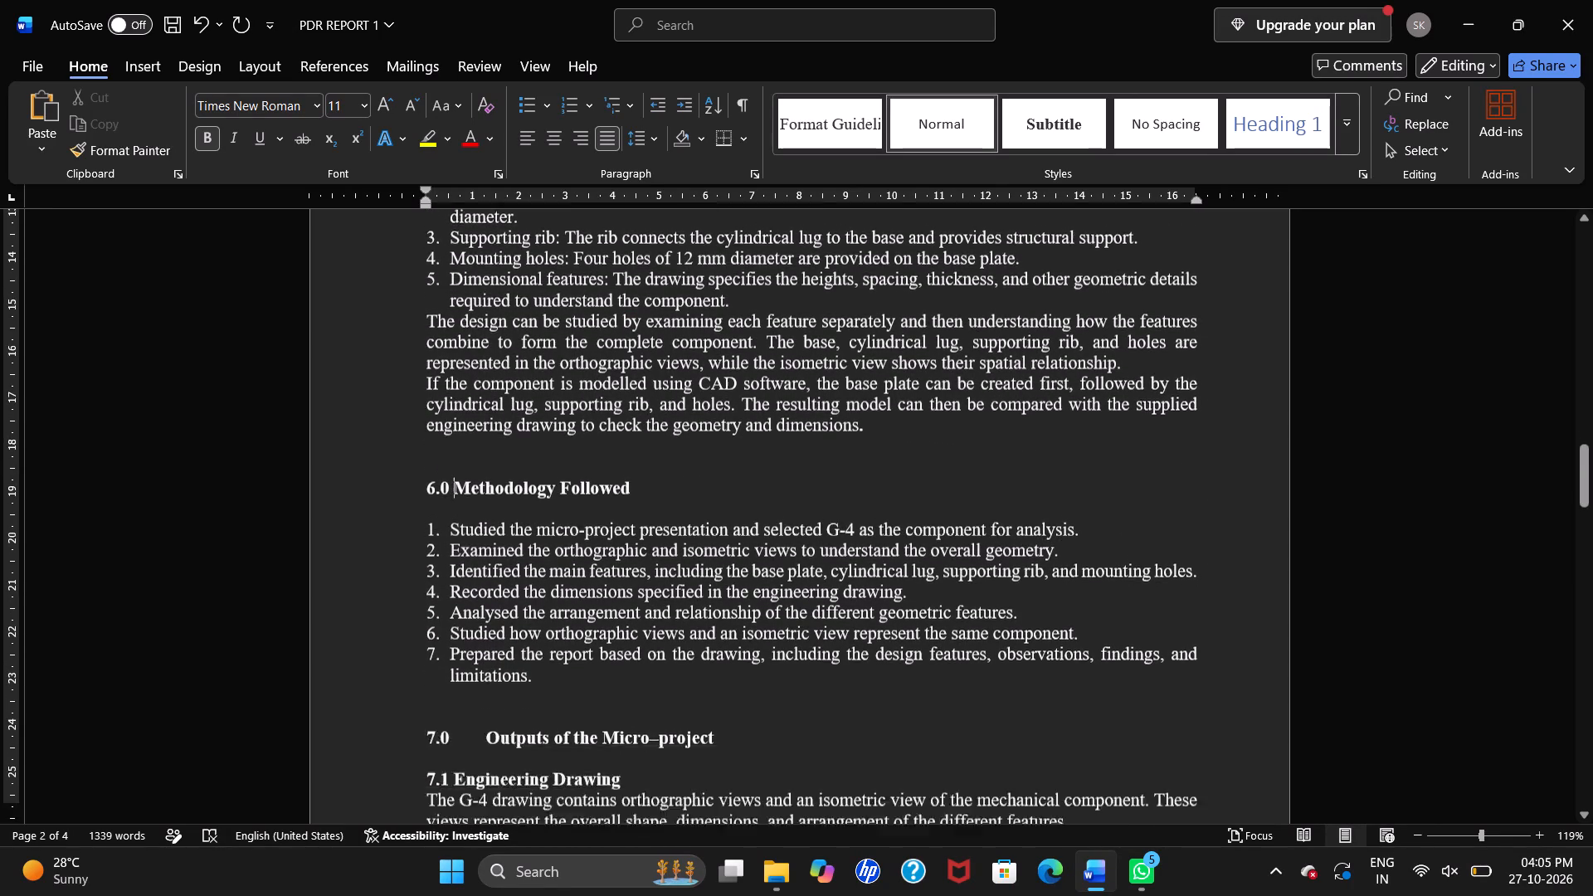
scroll(519, 562, "down", 1)
left_click(484, 622)
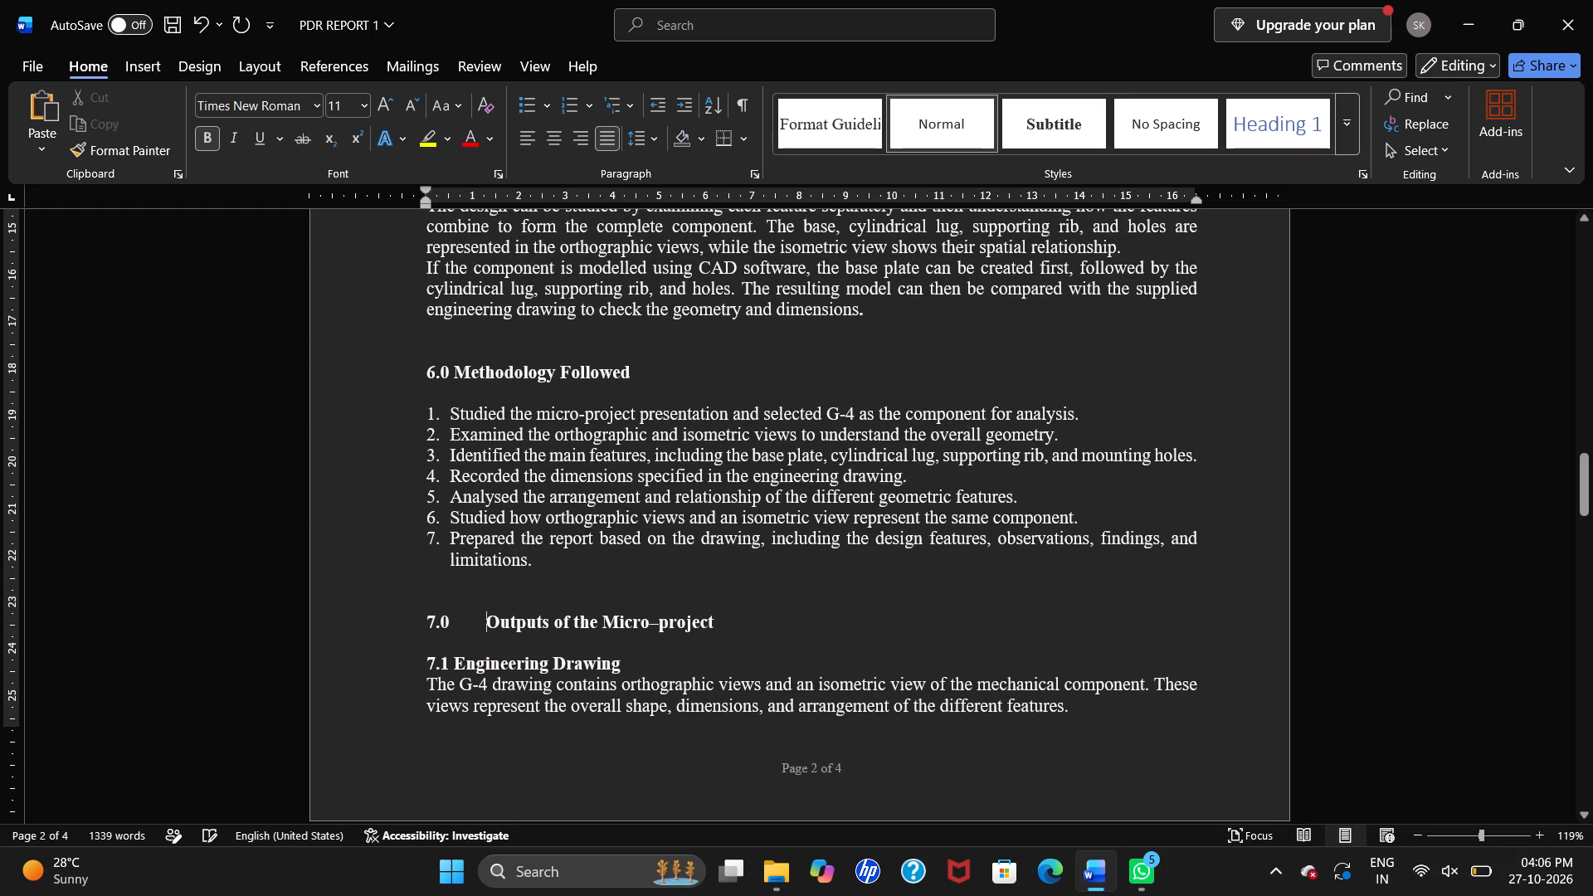
key("BackSpace")
key("space")
key("space")
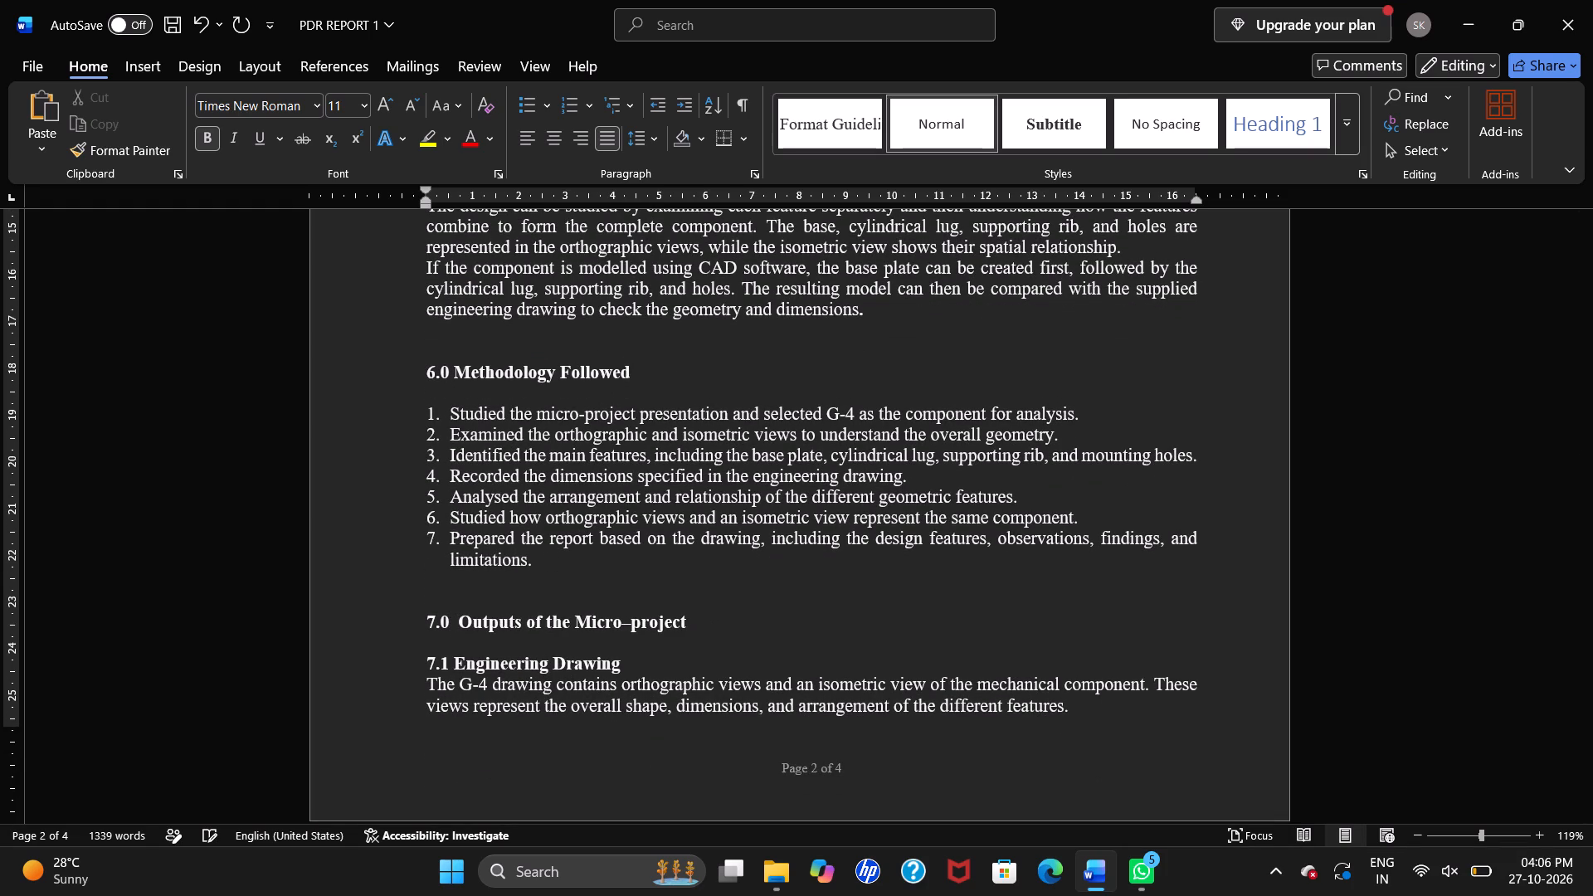
key("BackSpace")
Check the heading spacing through the section 7 subsections and back up to the team members list and Rationale section.
scroll(505, 614, "down", 1)
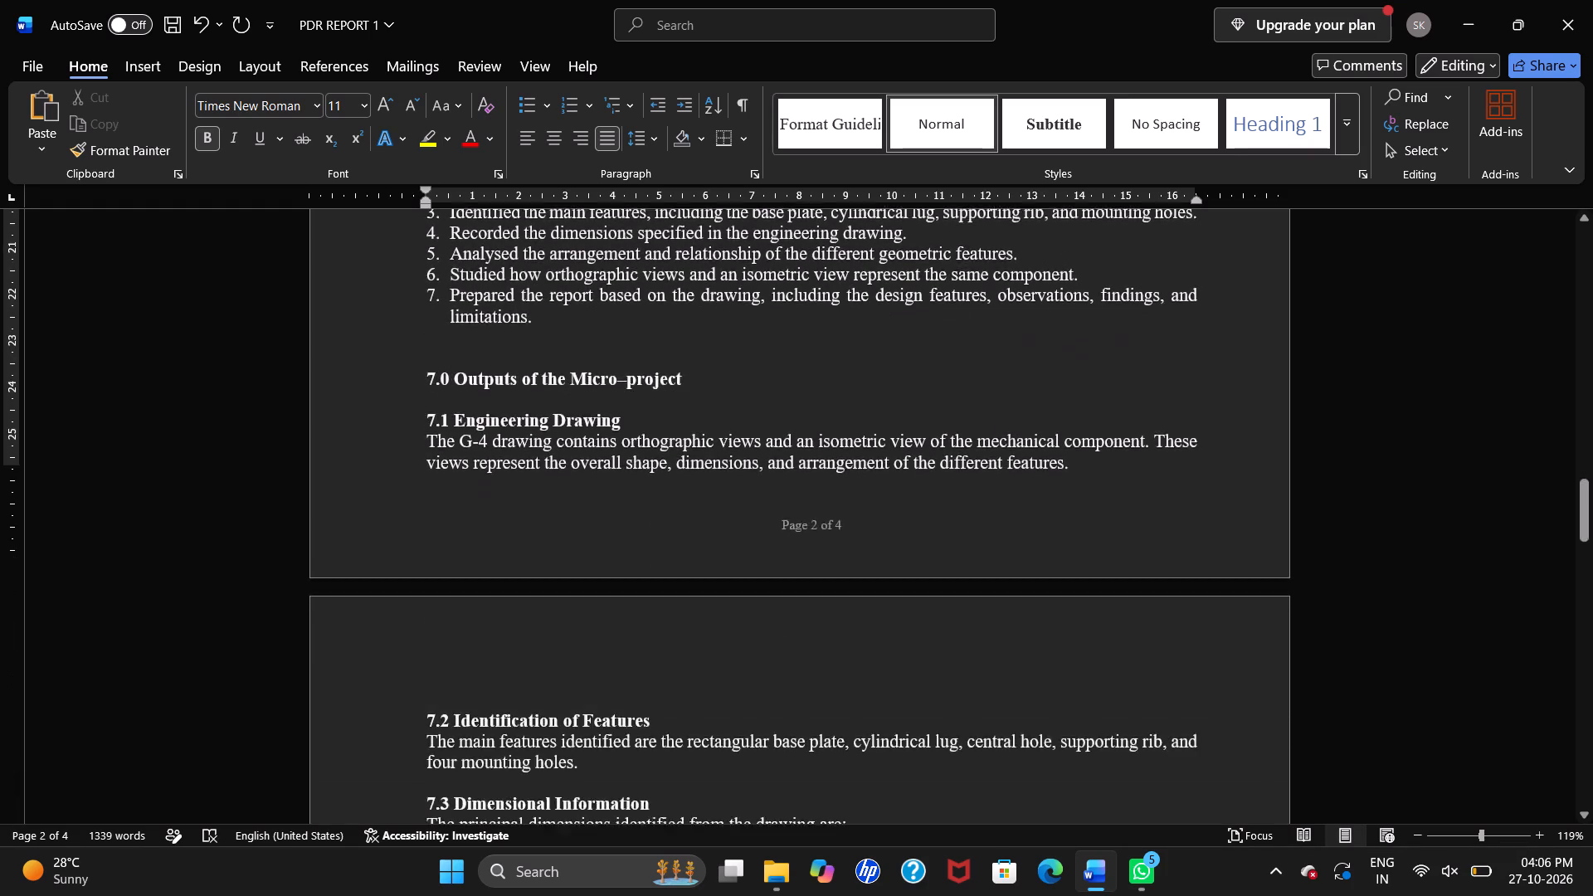
scroll(505, 614, "down", 2)
scroll(505, 614, "up", 1)
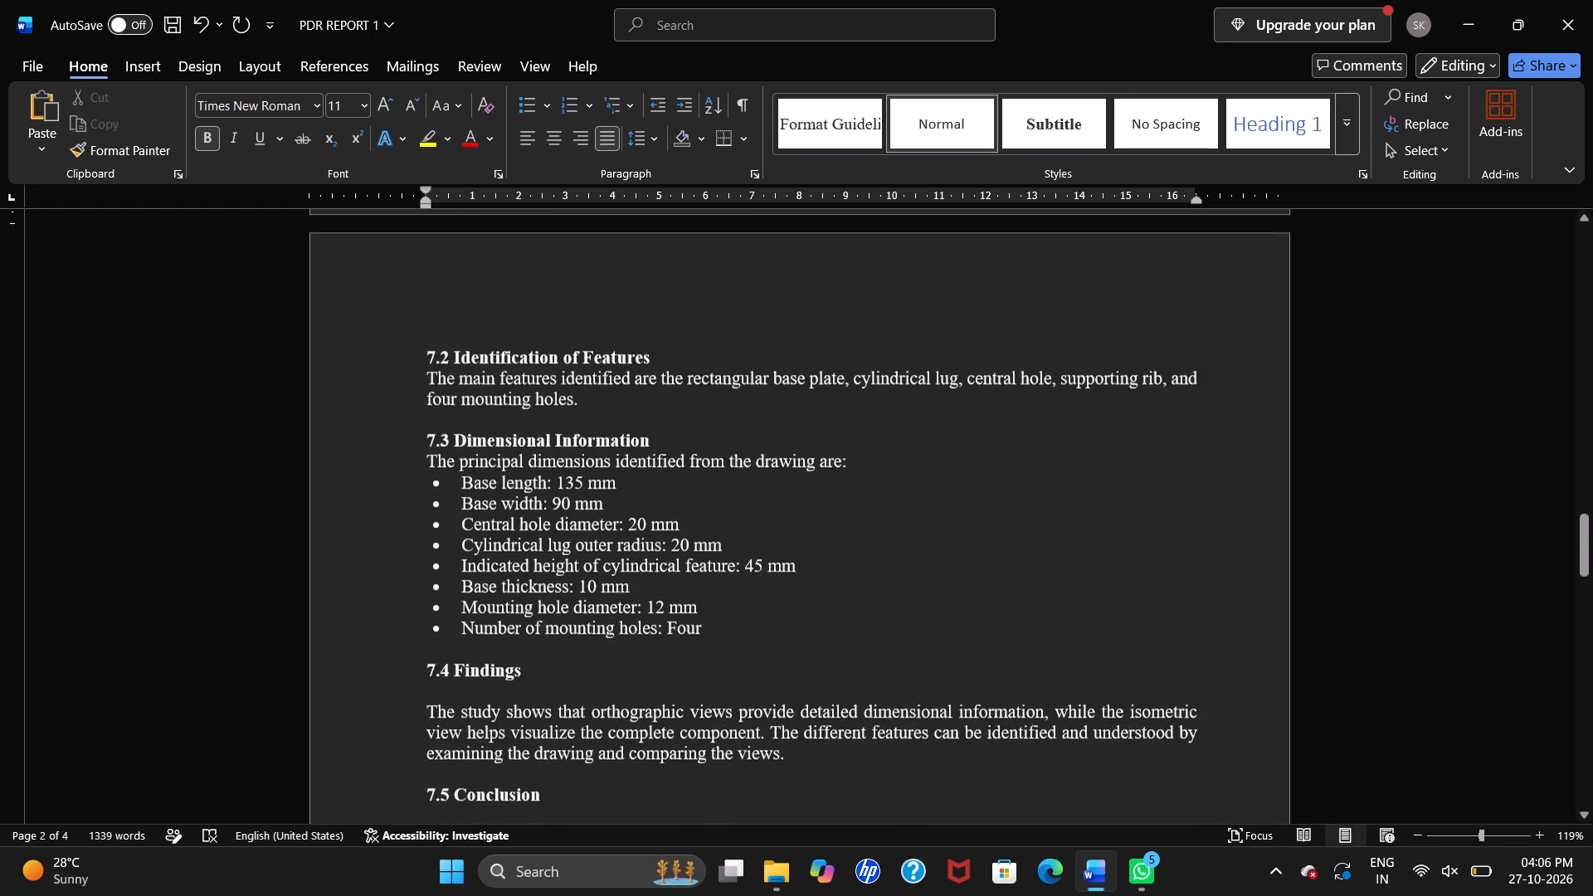
scroll(505, 614, "up", 2)
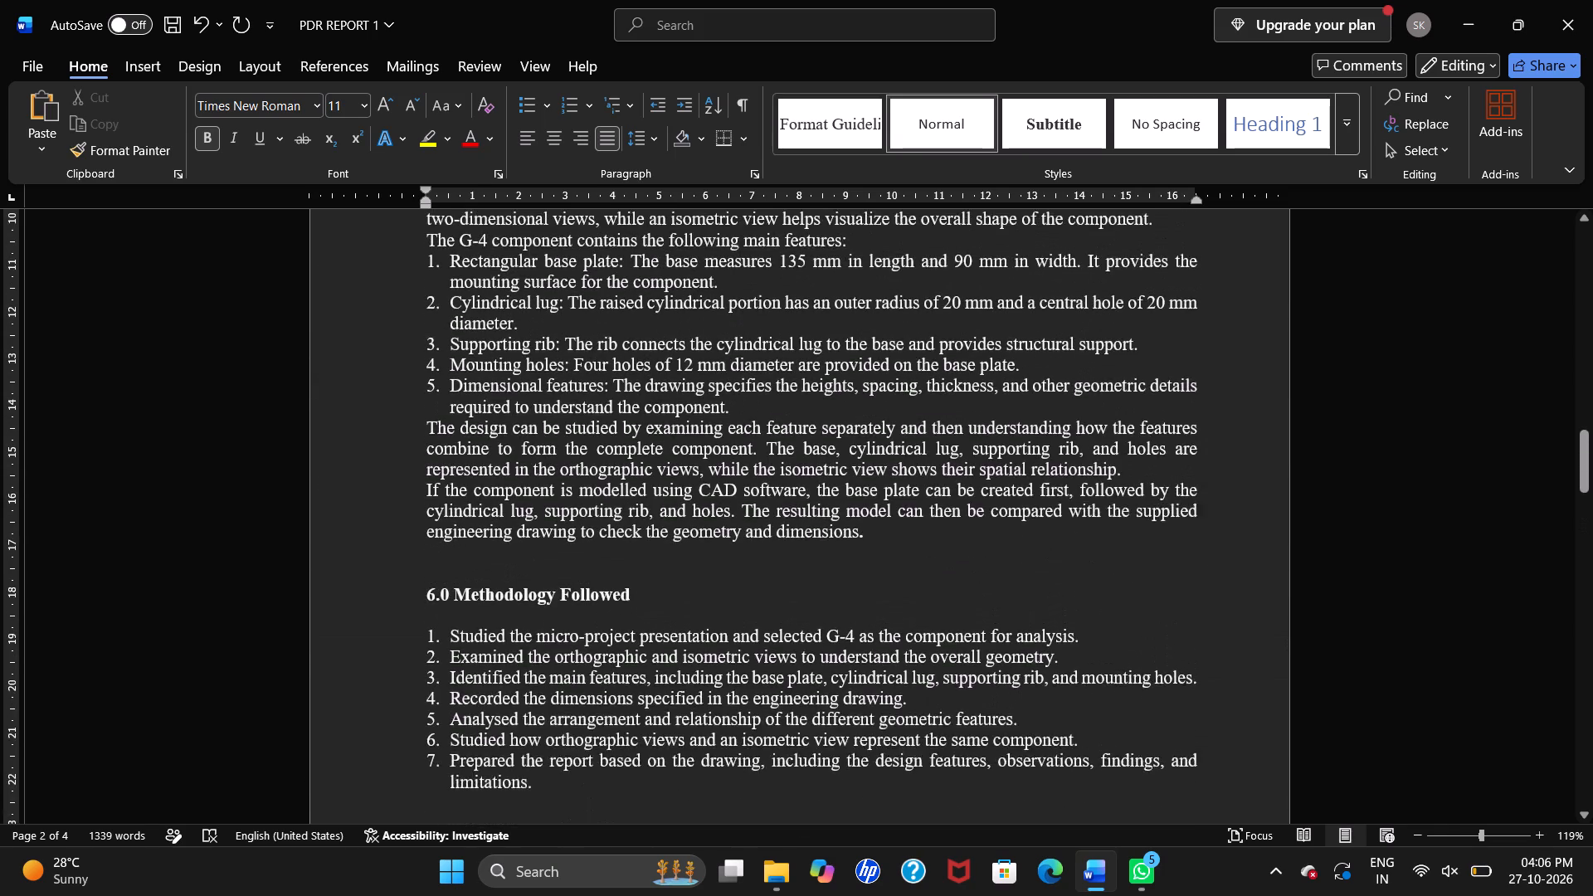
scroll(505, 614, "up", 3)
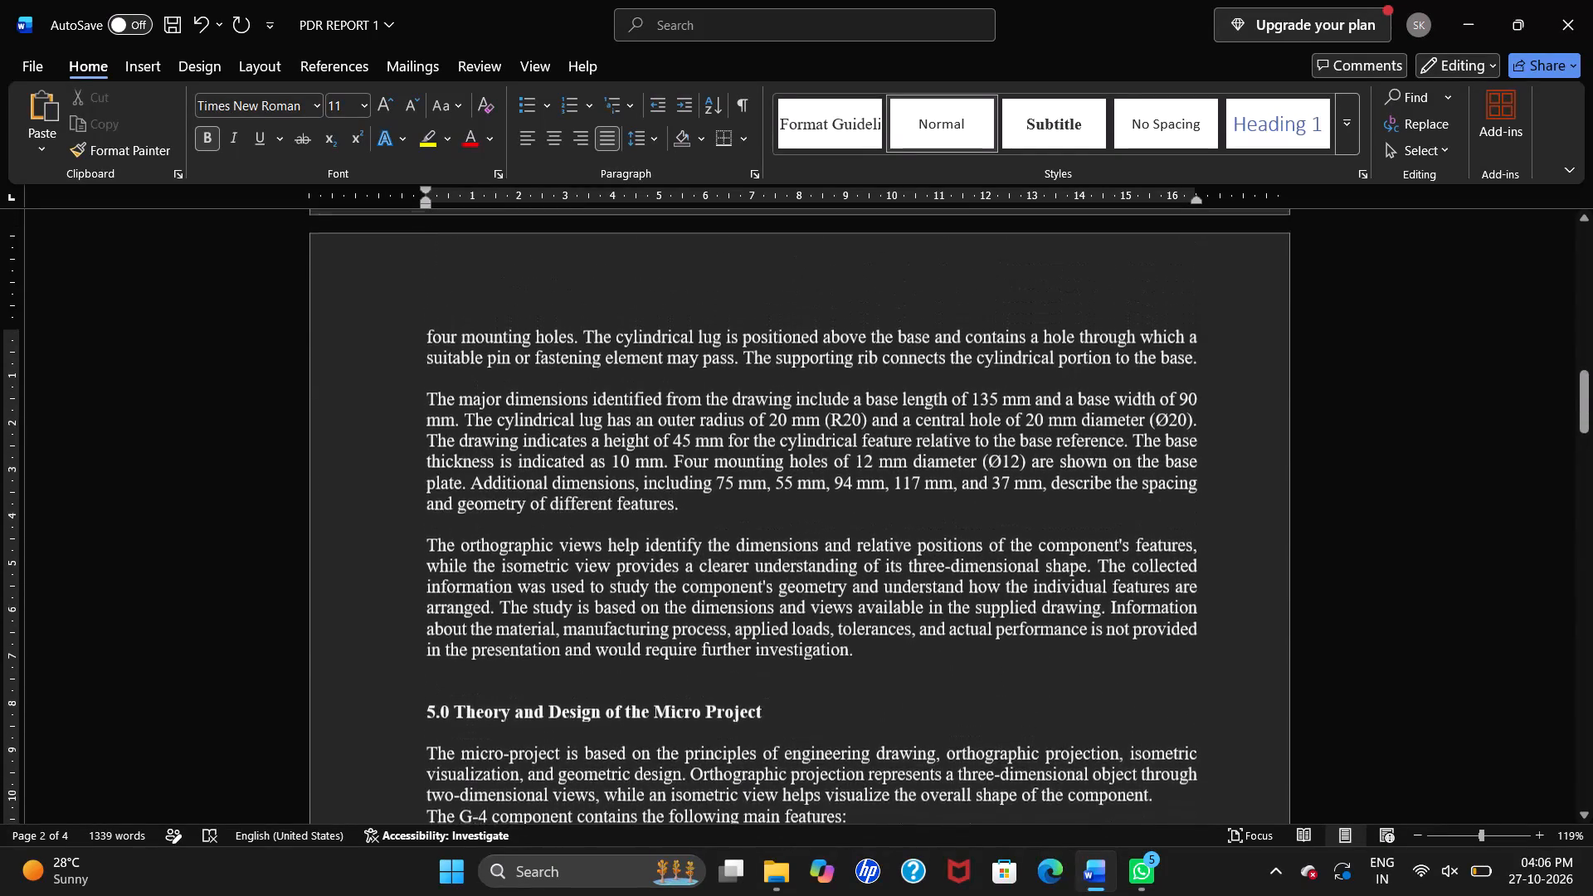
scroll(505, 614, "up", 3)
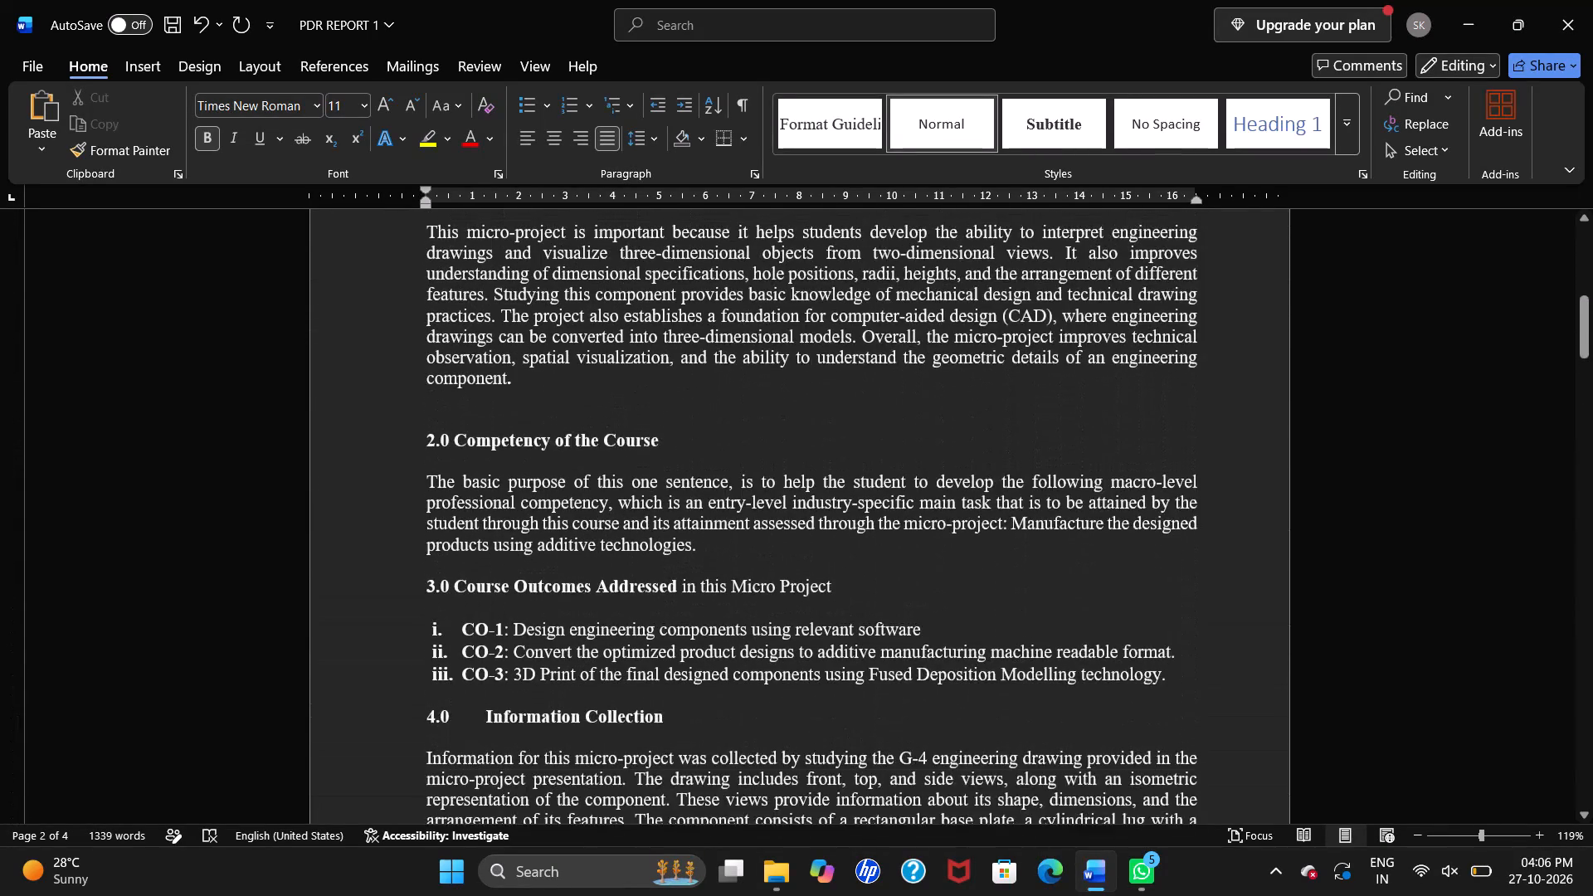
scroll(505, 614, "up", 1)
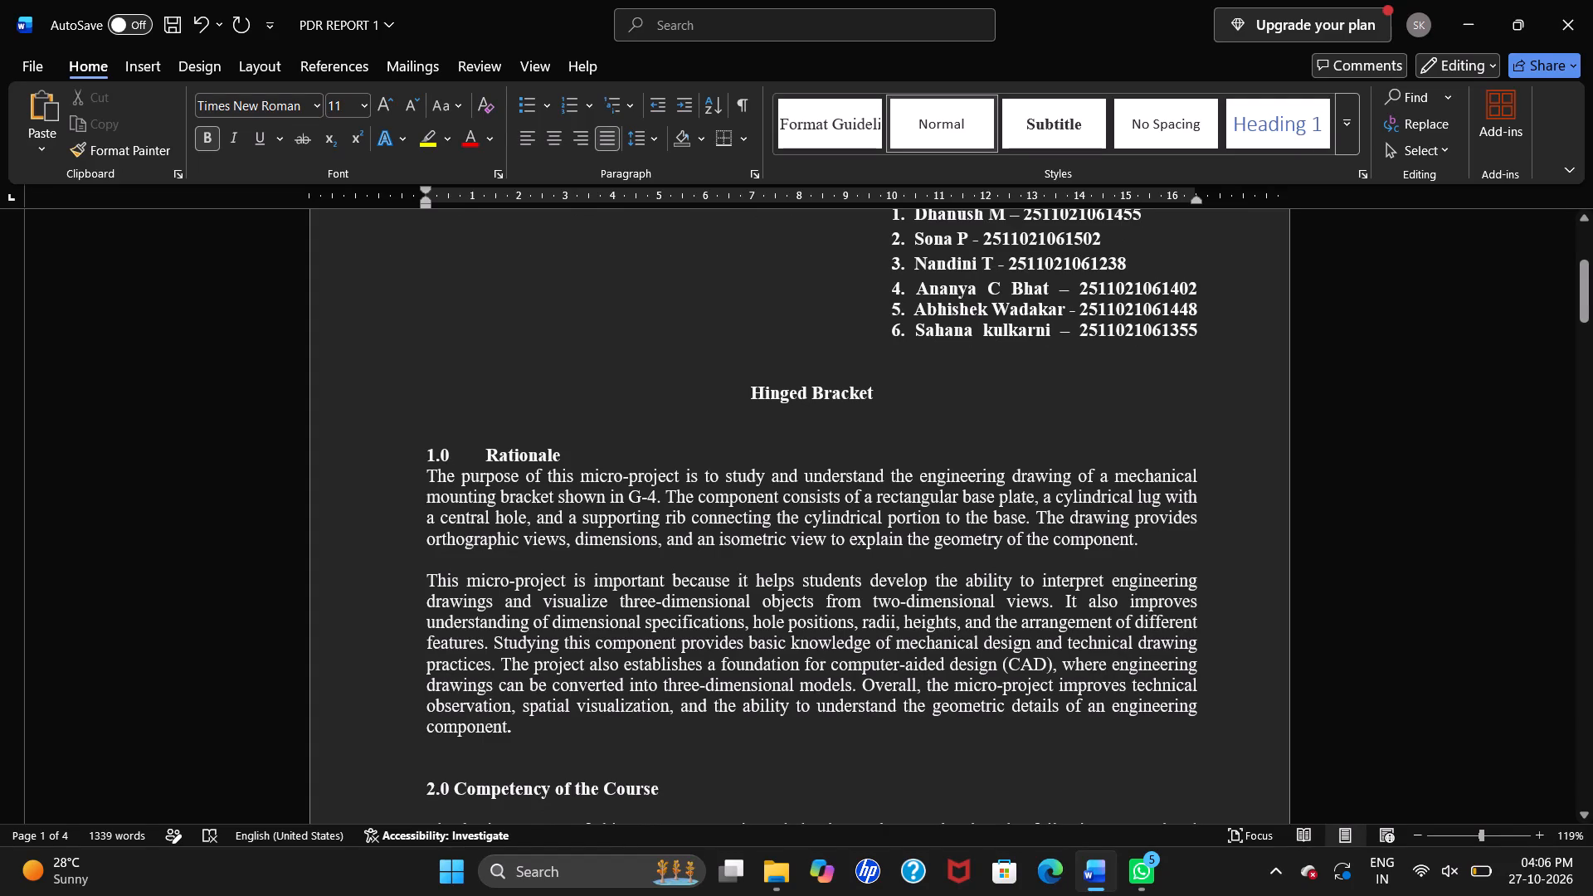
scroll(1223, 329, "up", 1)
scroll(1223, 329, "down", 1)
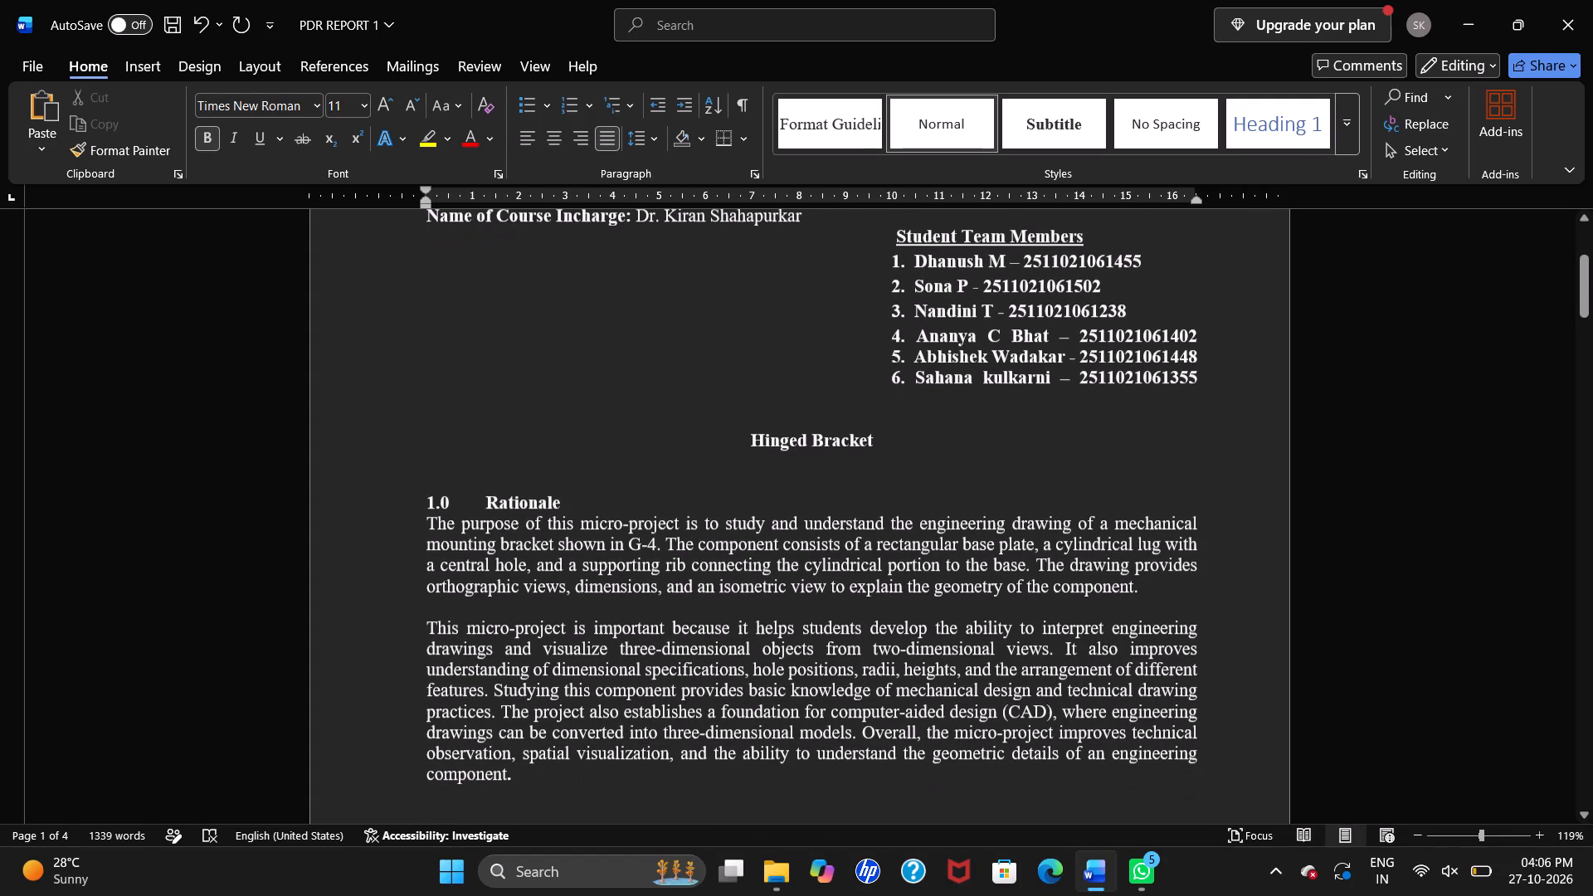
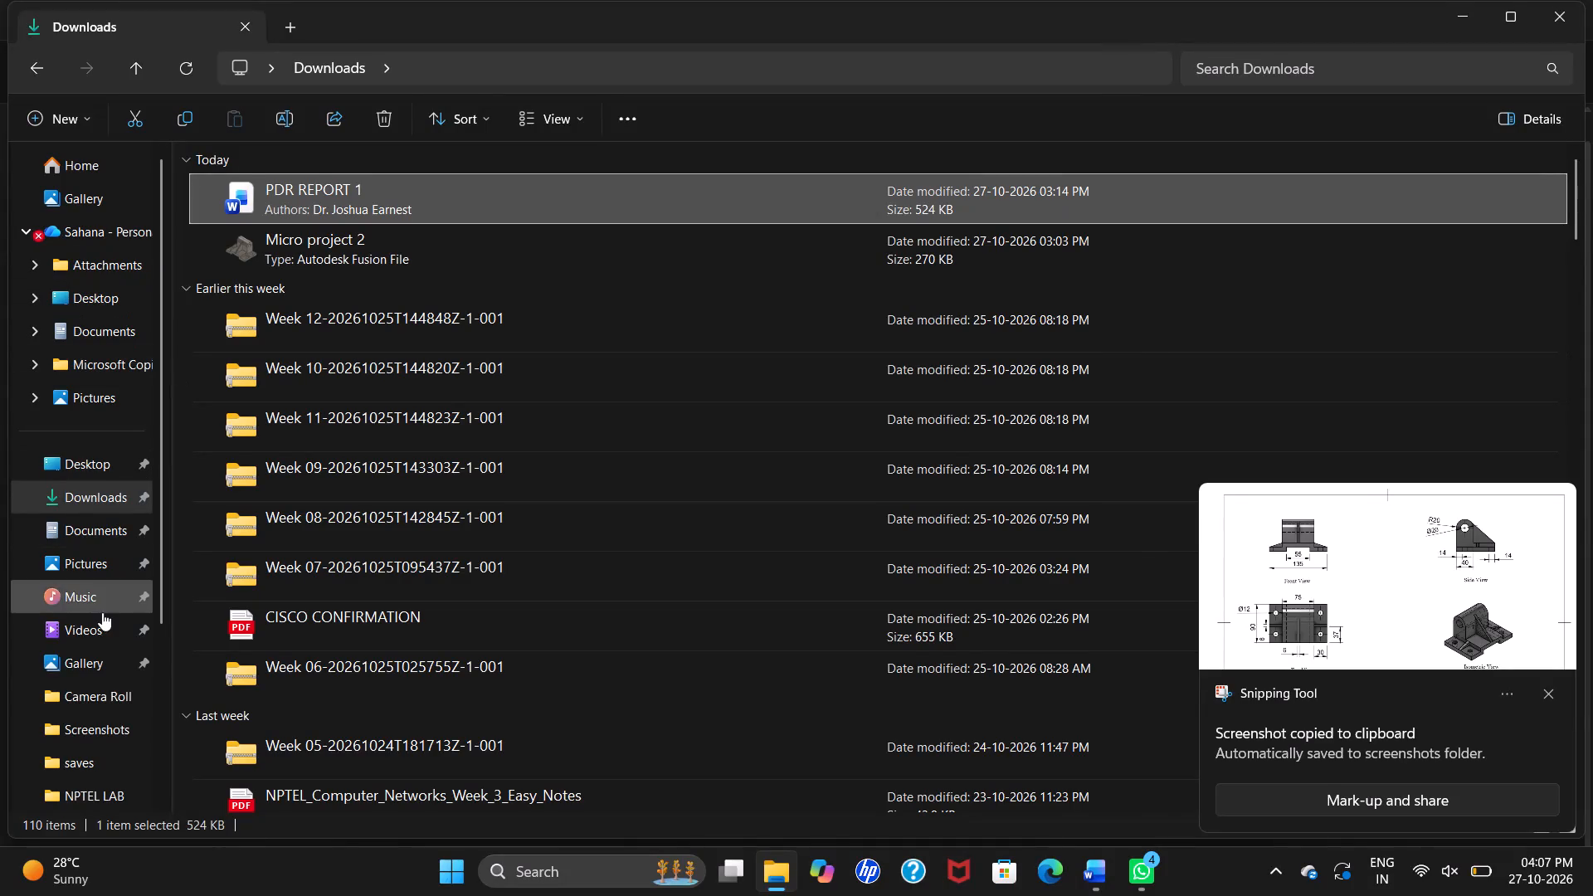
left_click(85, 722)
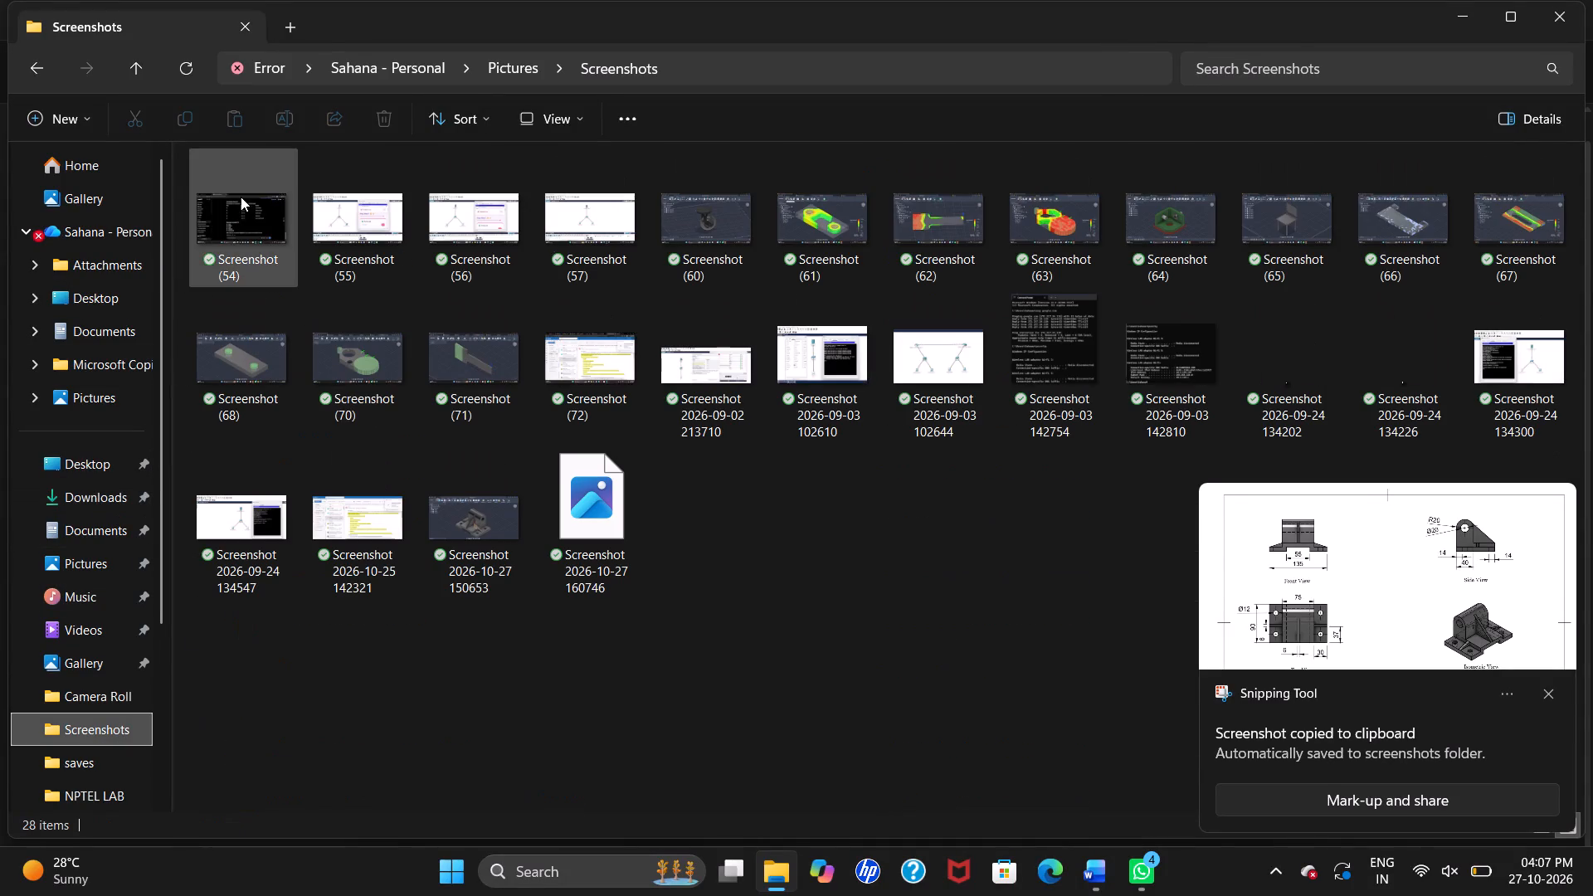
left_click(607, 497)
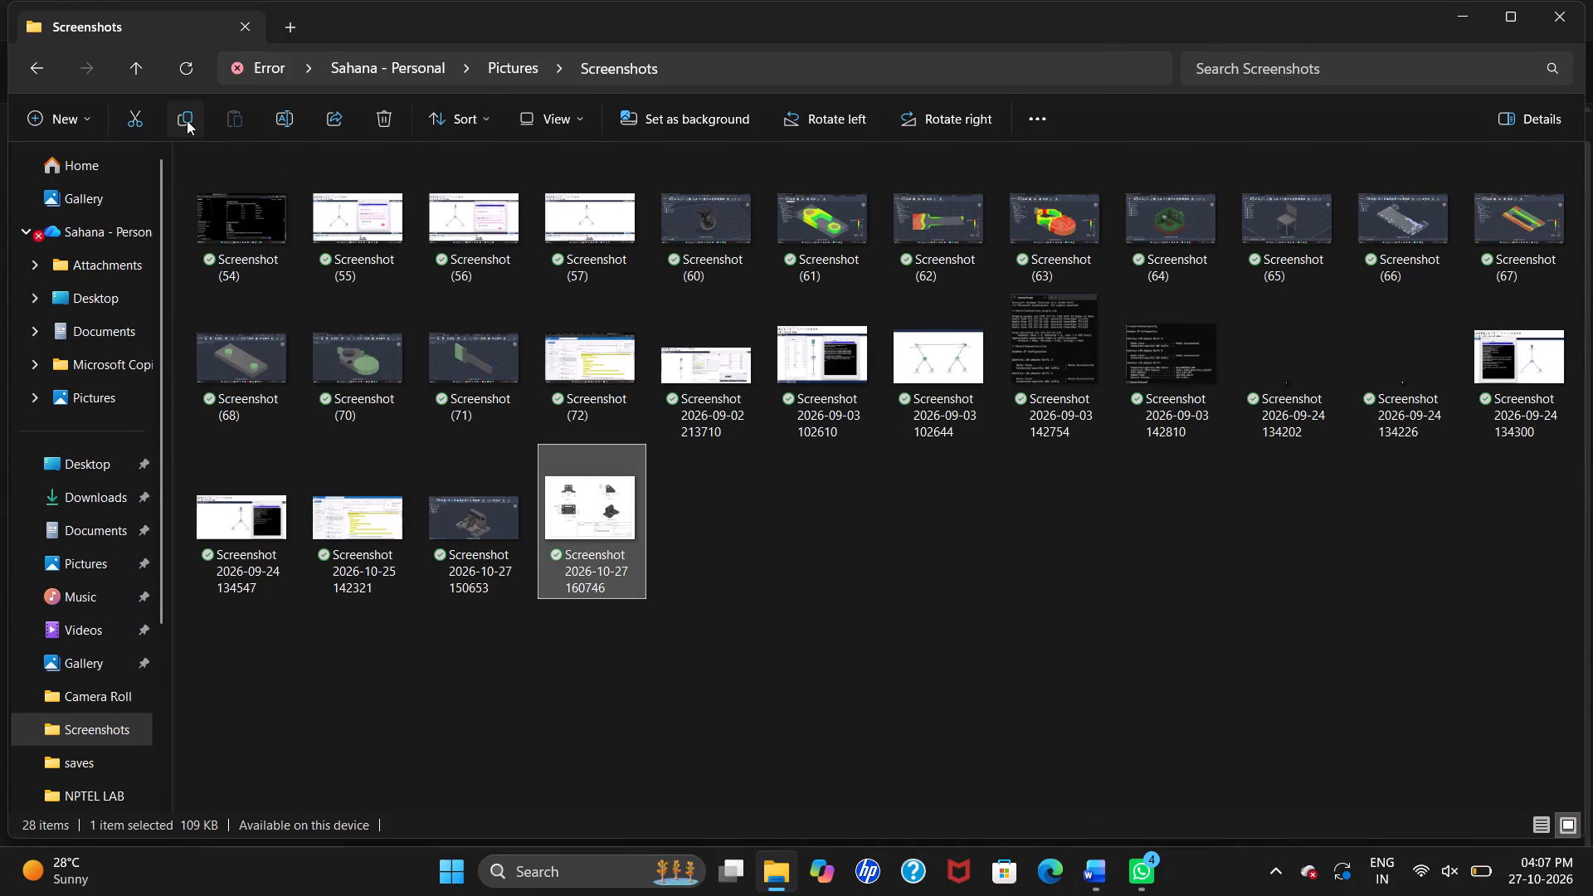
left_click(187, 120)
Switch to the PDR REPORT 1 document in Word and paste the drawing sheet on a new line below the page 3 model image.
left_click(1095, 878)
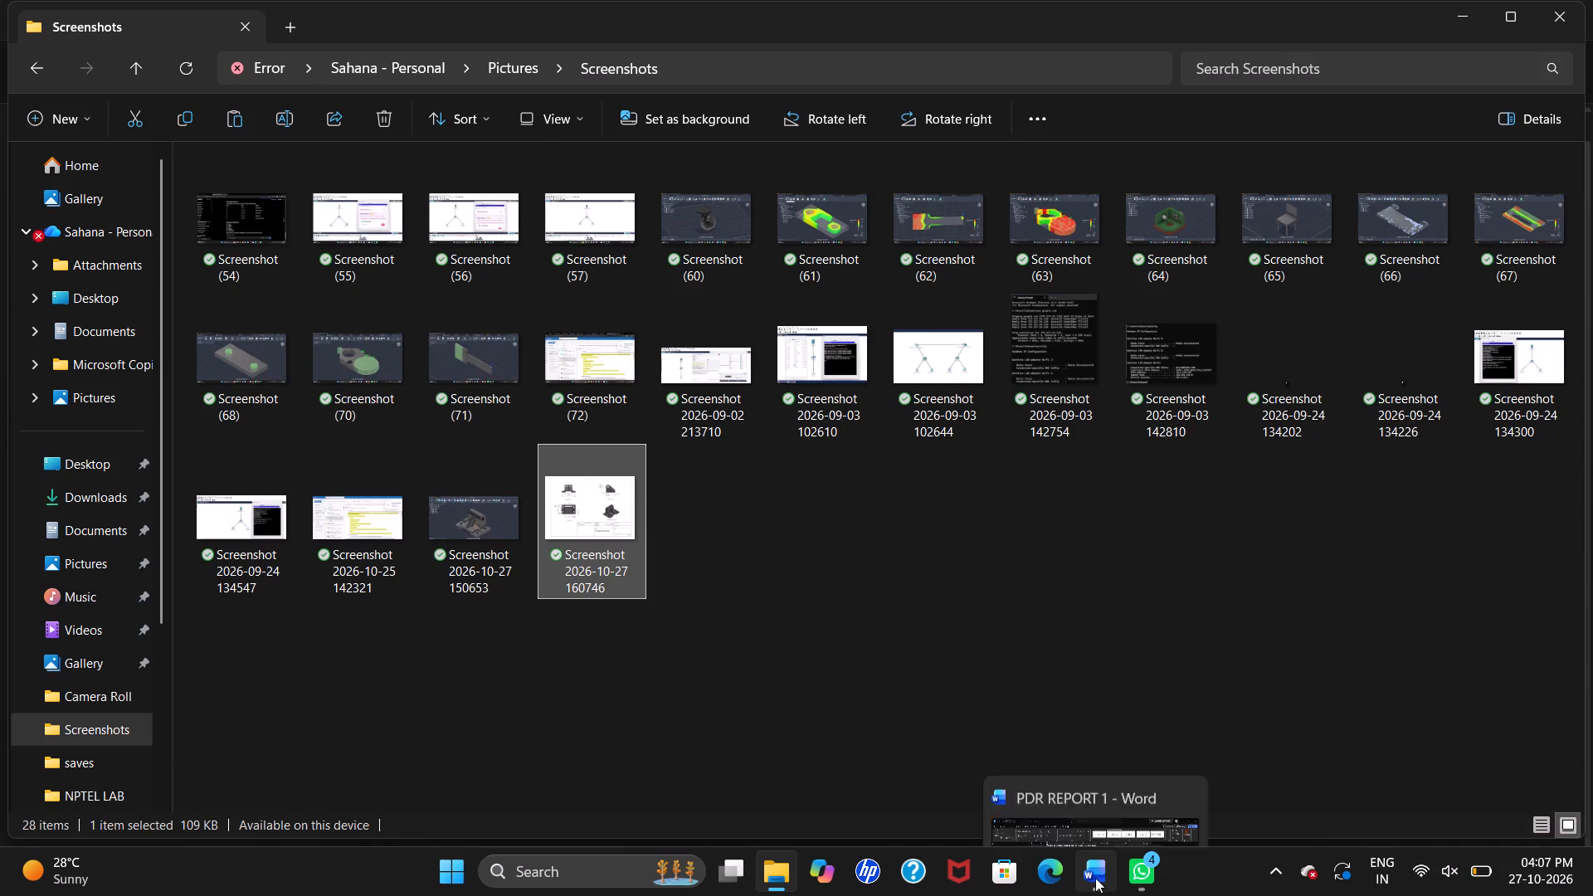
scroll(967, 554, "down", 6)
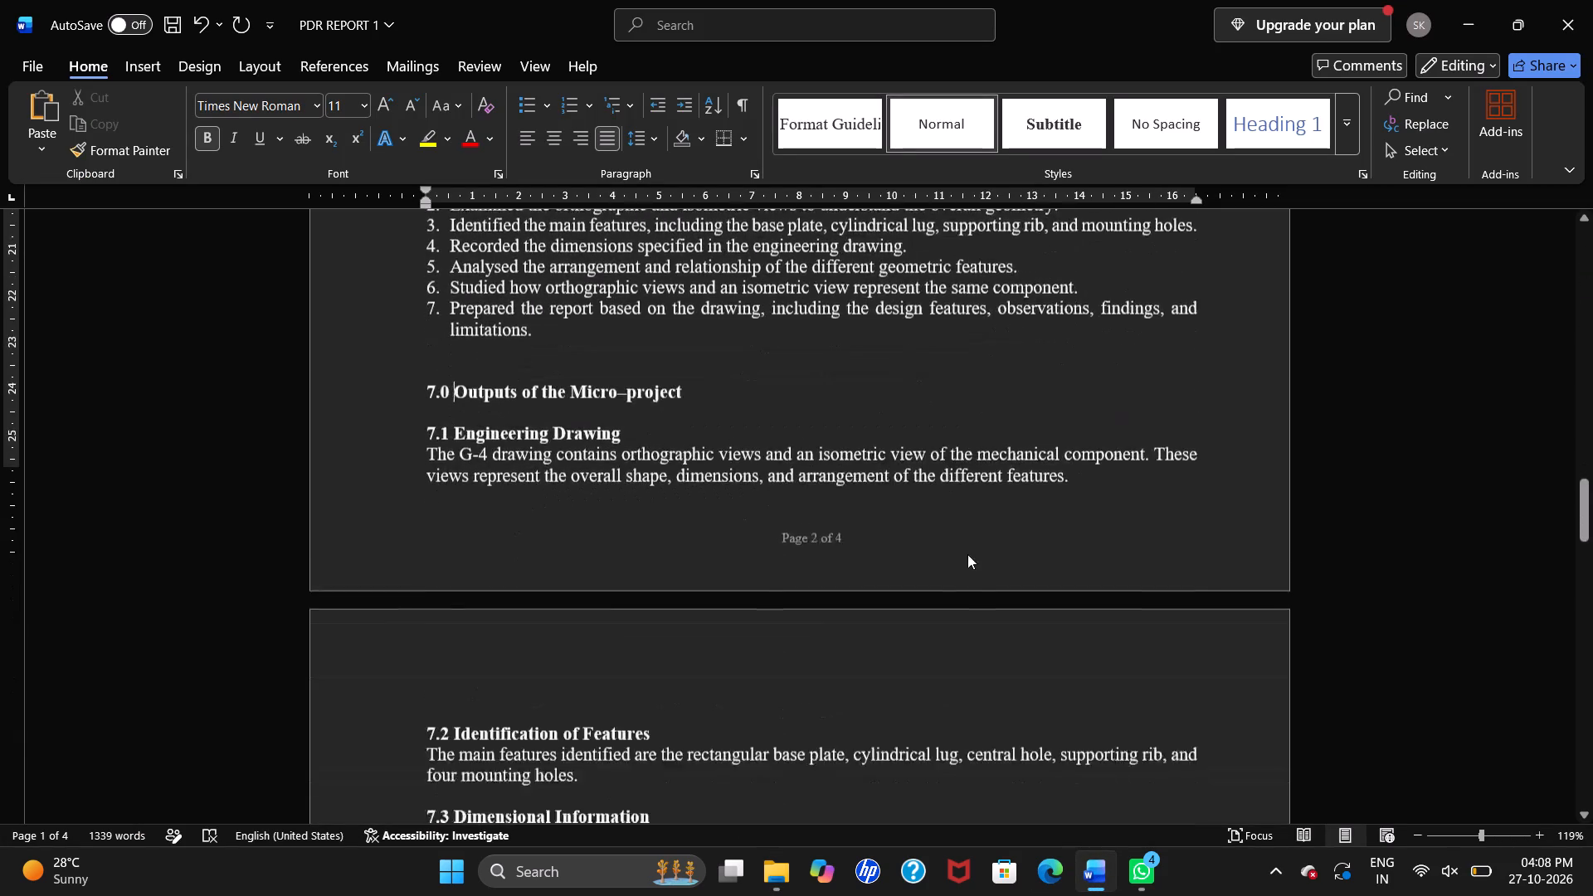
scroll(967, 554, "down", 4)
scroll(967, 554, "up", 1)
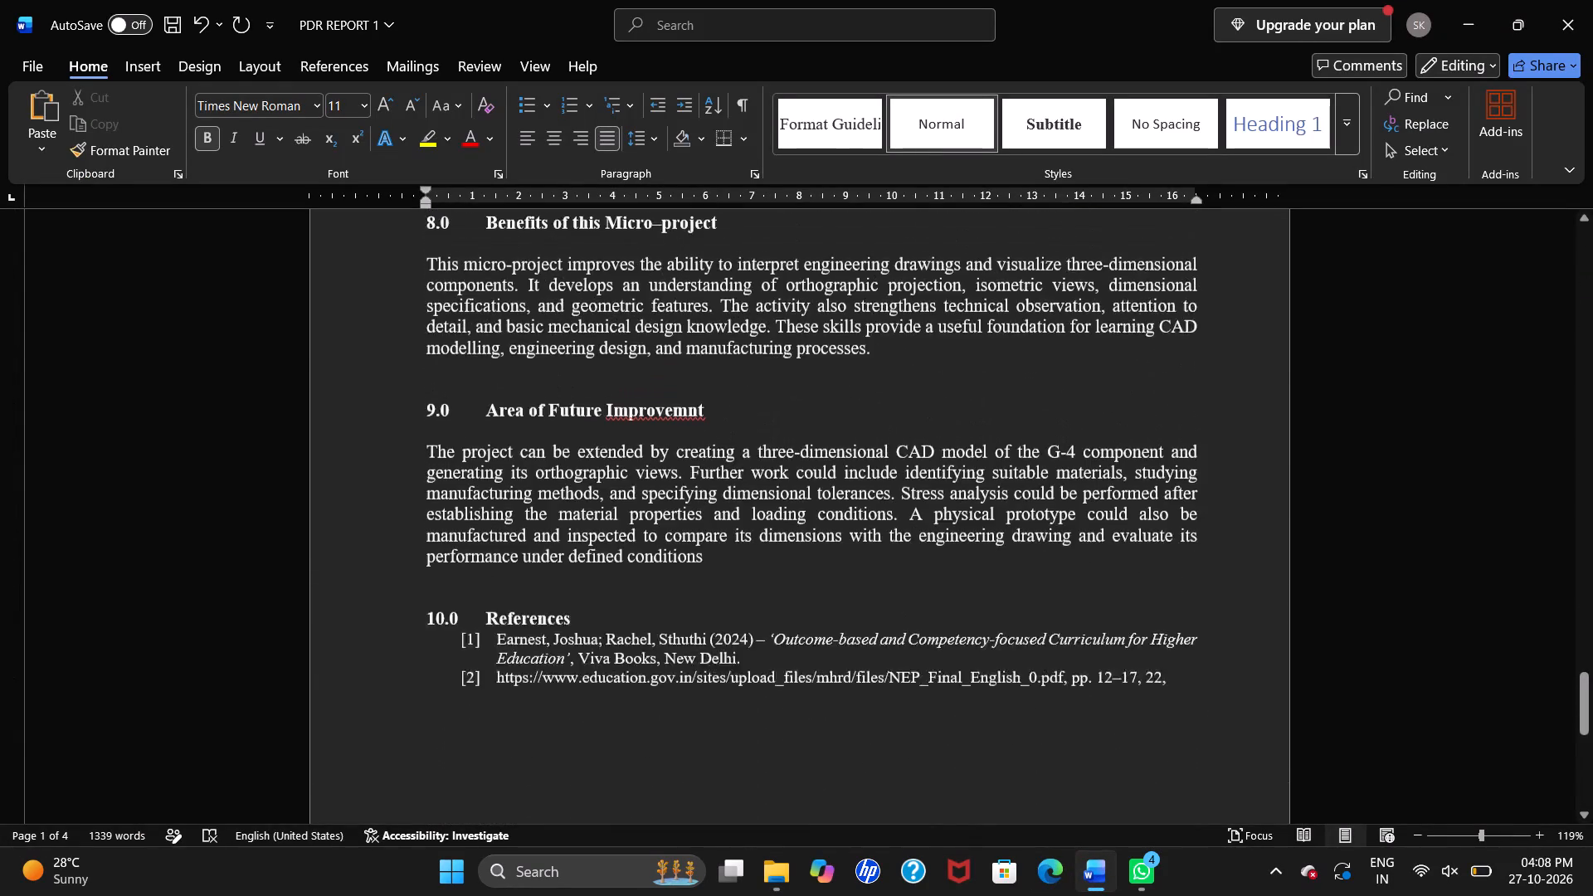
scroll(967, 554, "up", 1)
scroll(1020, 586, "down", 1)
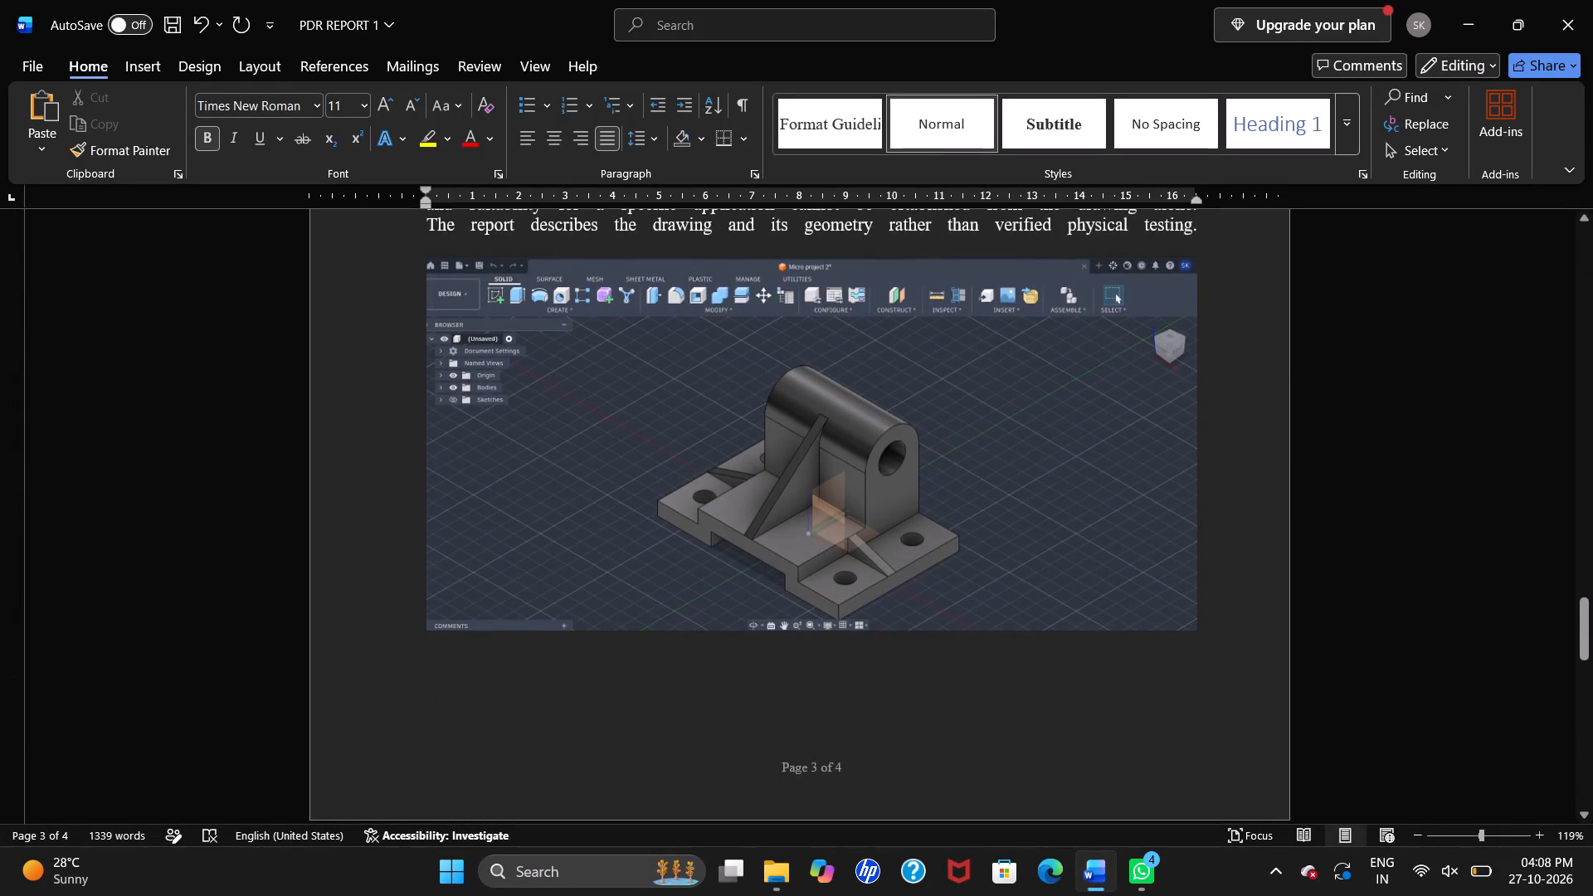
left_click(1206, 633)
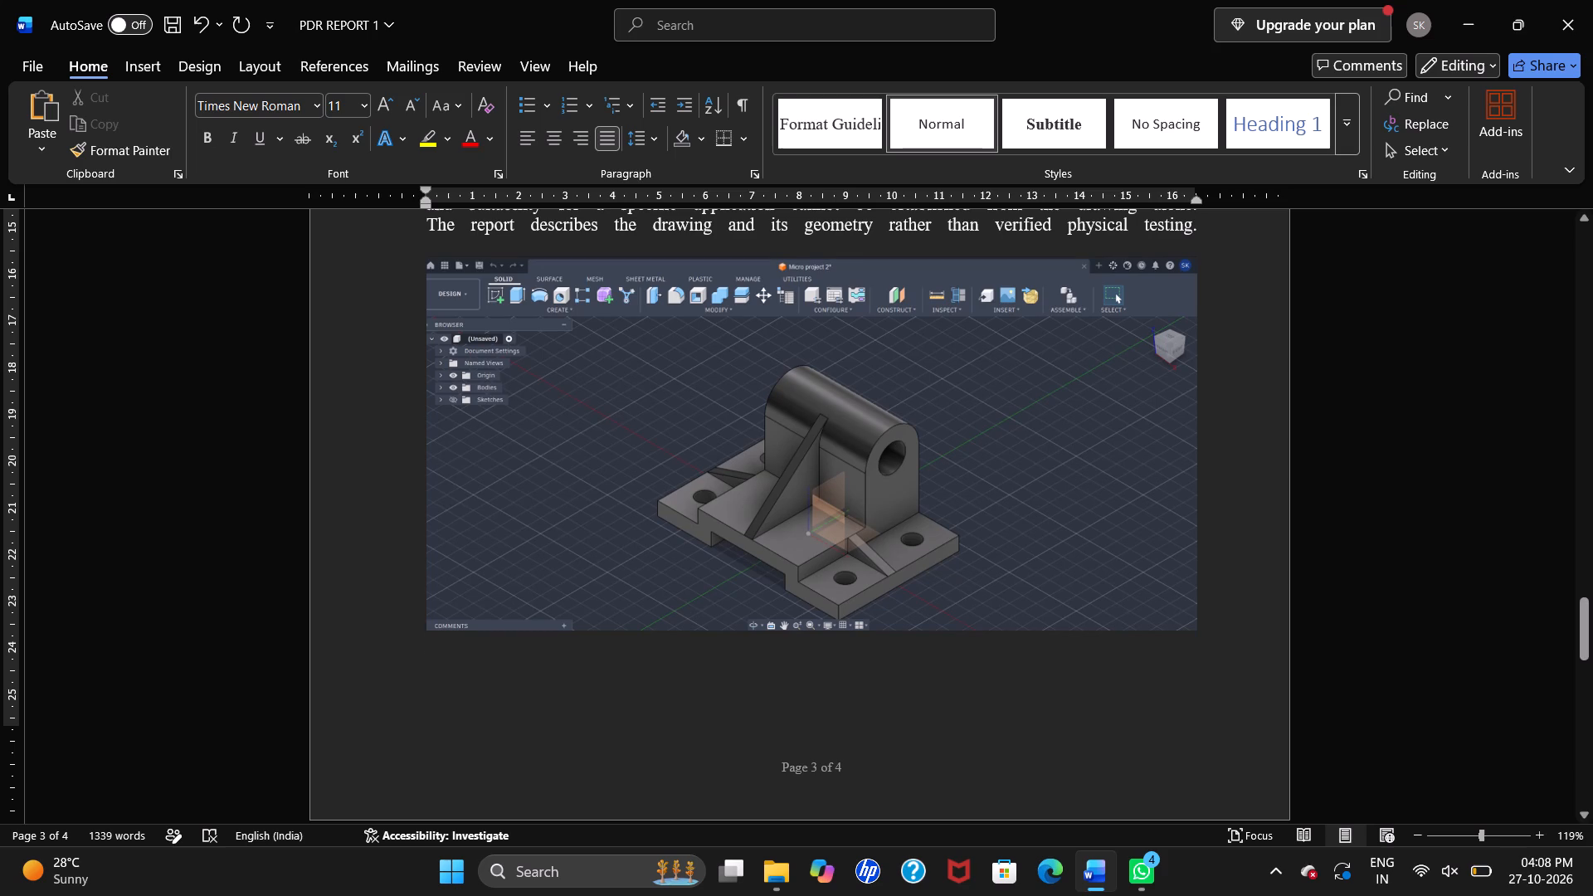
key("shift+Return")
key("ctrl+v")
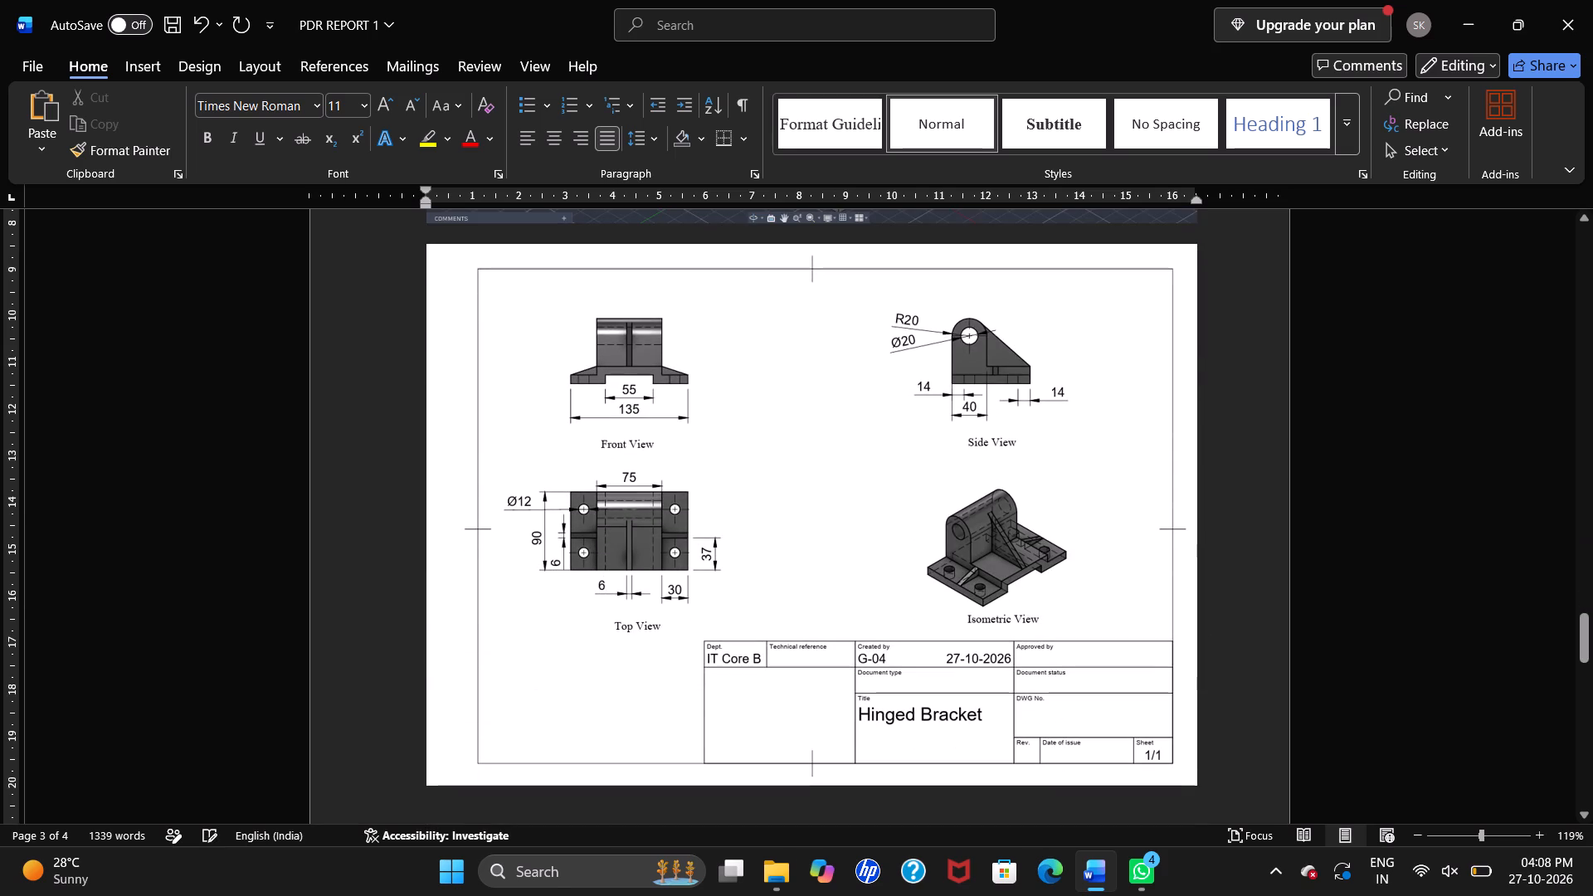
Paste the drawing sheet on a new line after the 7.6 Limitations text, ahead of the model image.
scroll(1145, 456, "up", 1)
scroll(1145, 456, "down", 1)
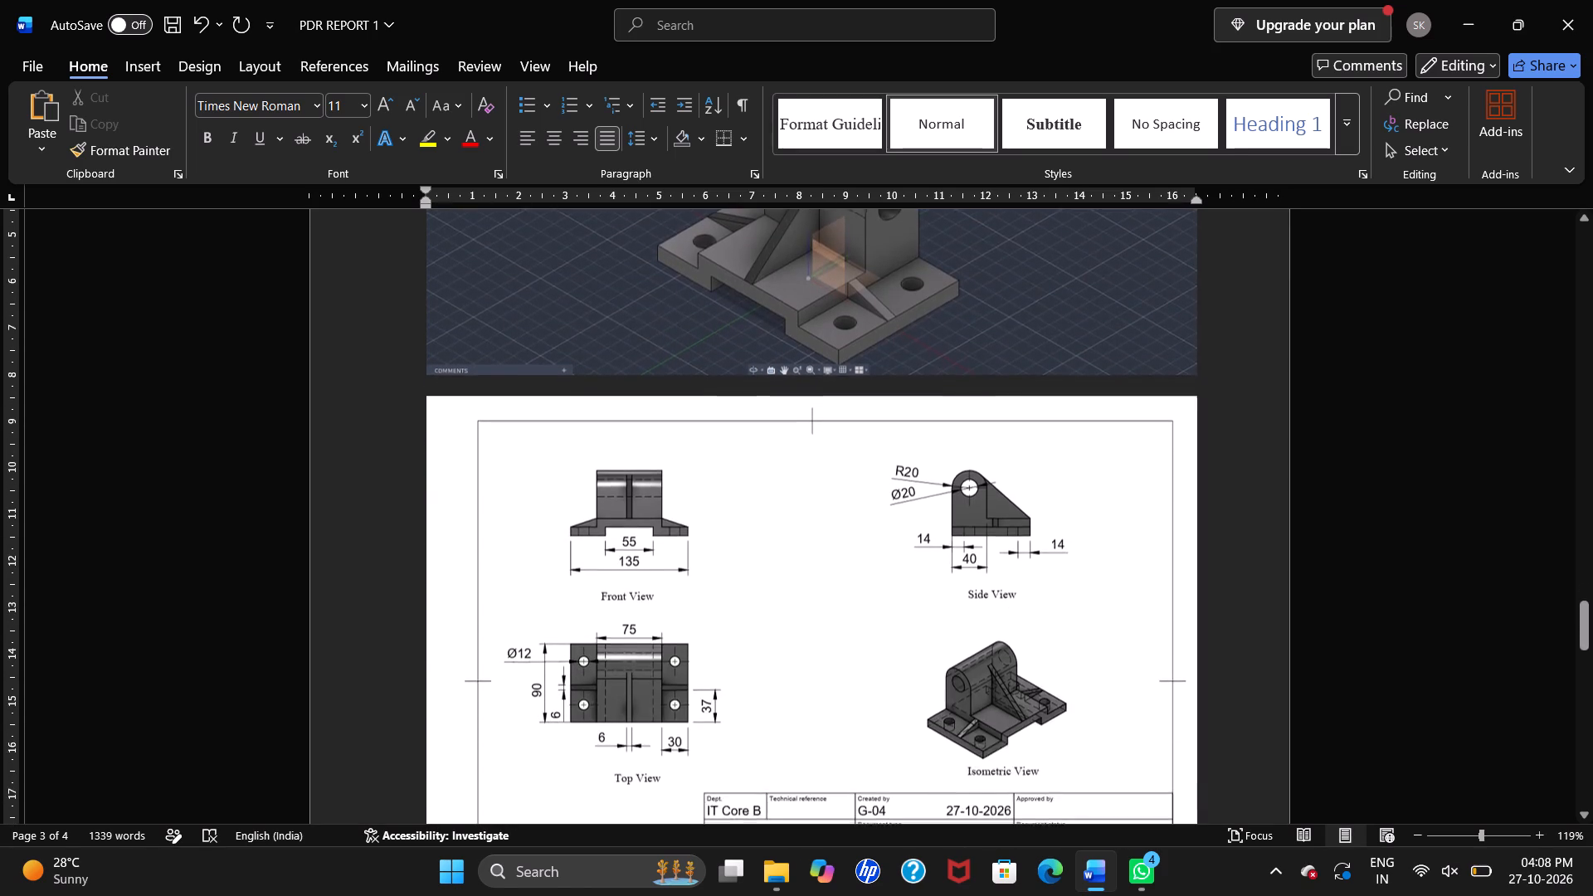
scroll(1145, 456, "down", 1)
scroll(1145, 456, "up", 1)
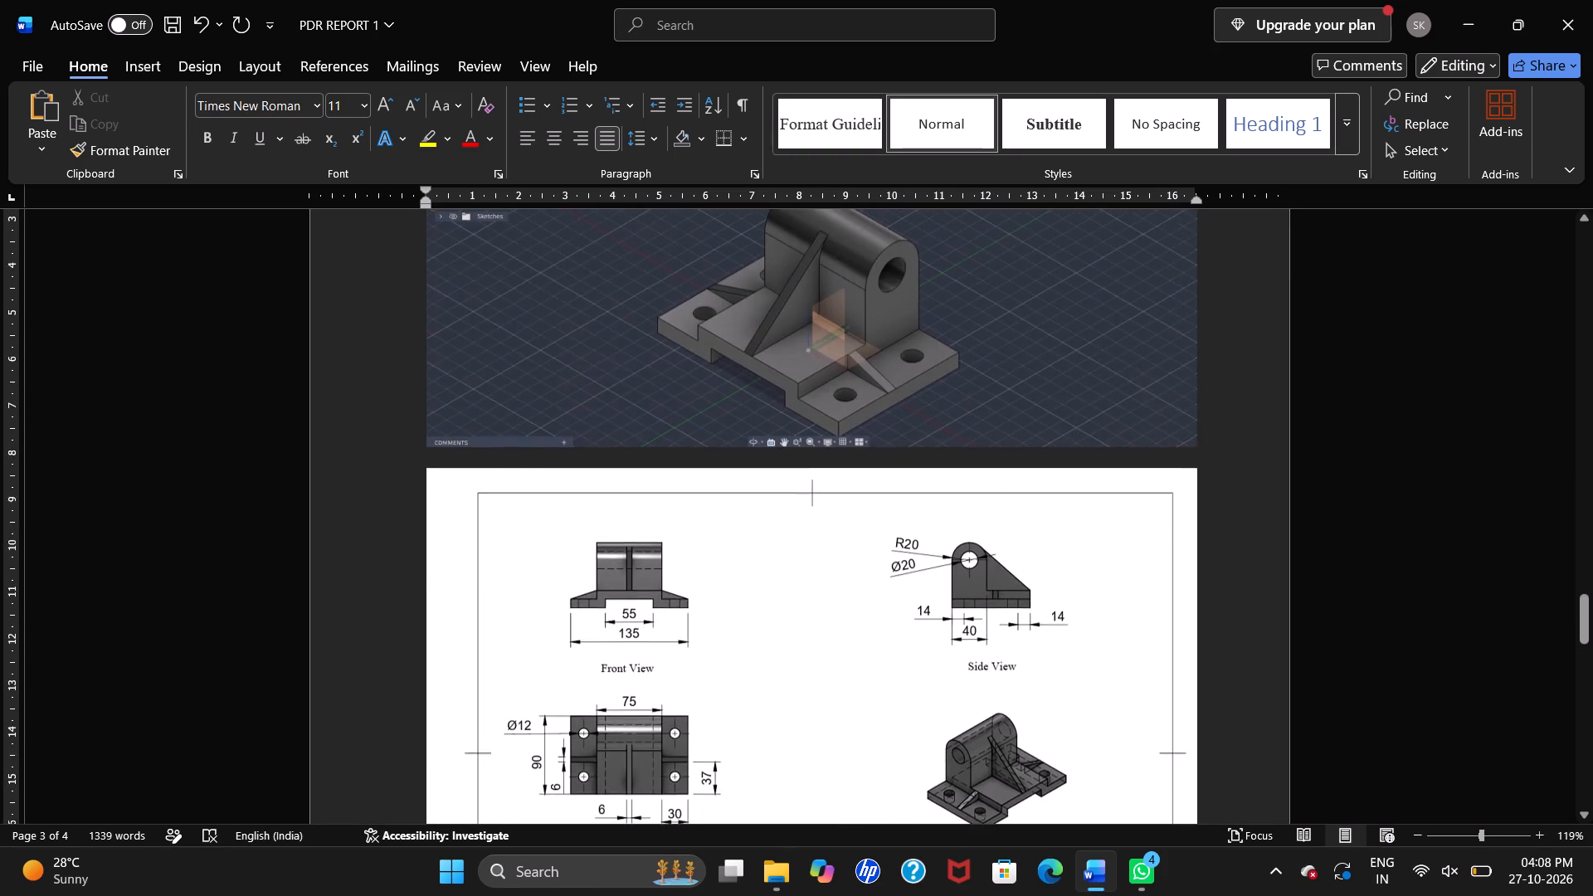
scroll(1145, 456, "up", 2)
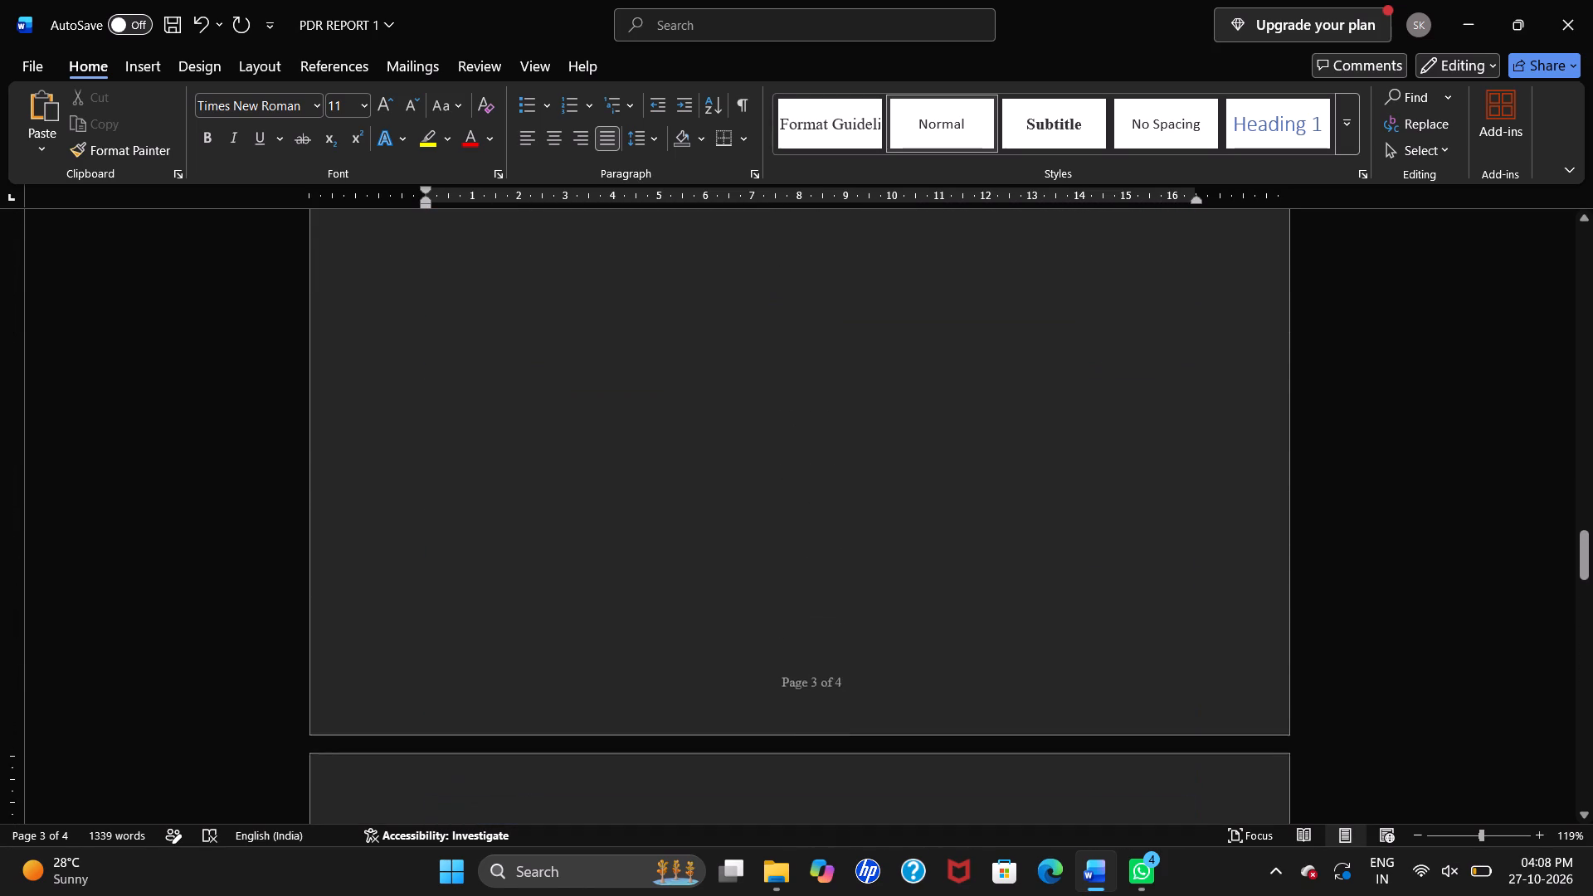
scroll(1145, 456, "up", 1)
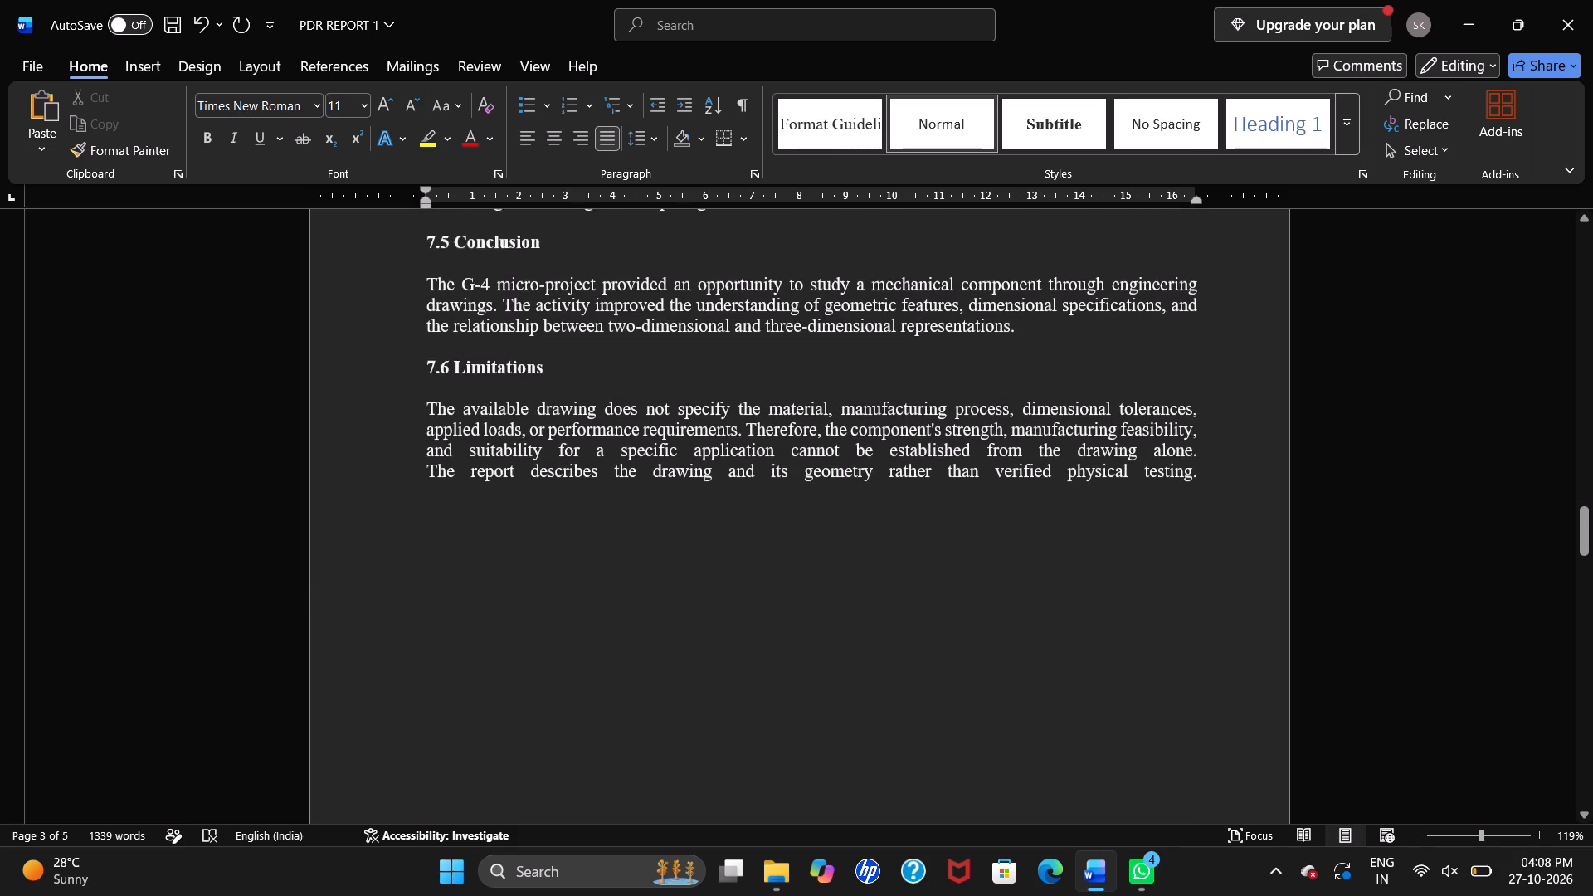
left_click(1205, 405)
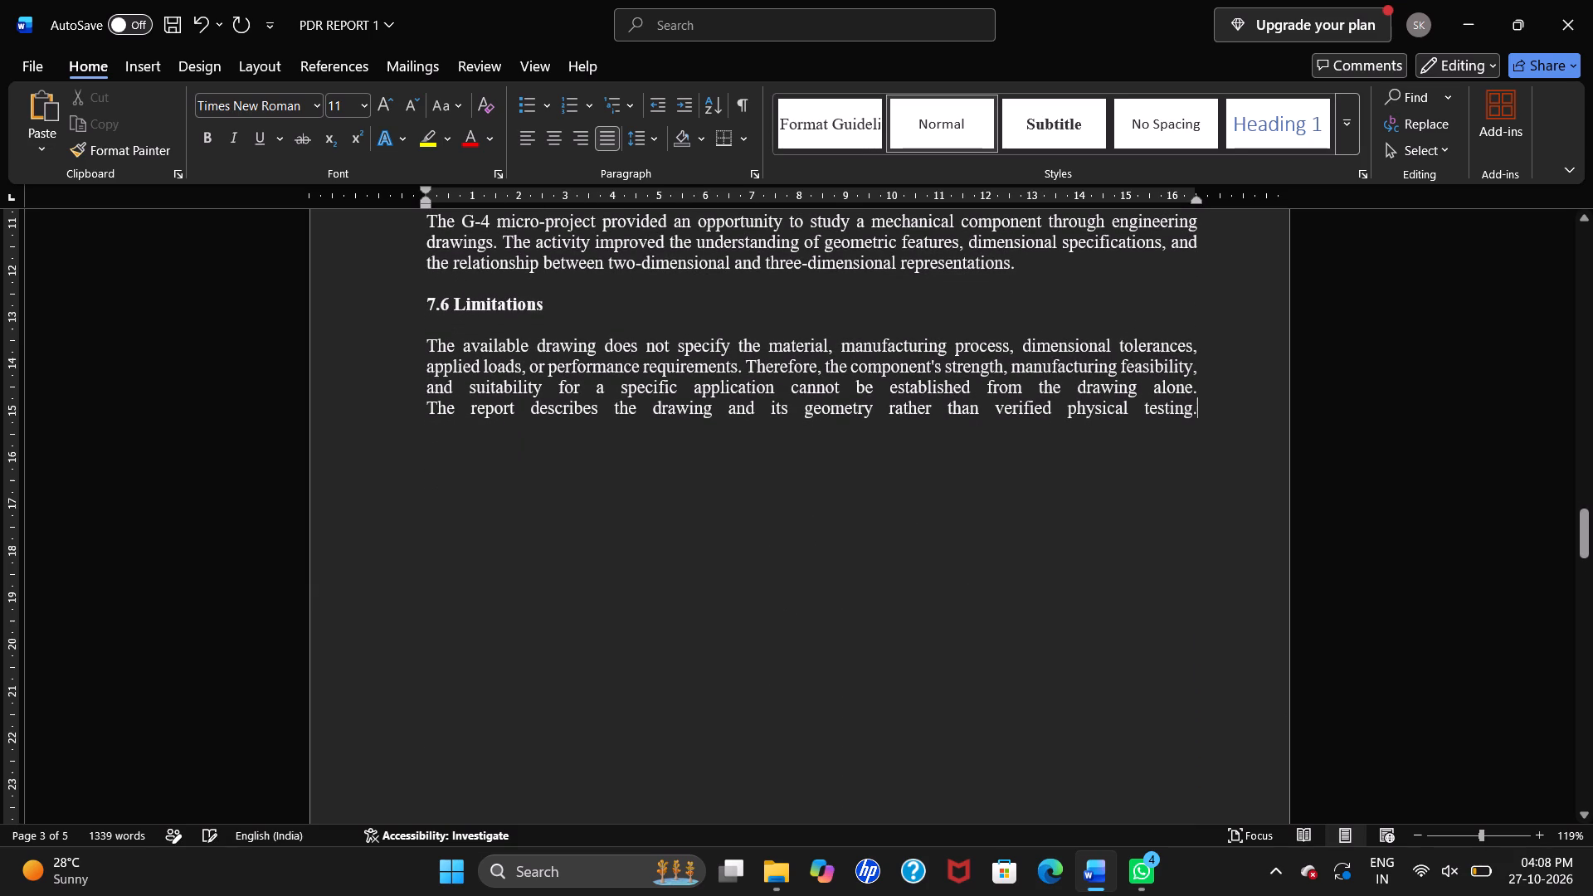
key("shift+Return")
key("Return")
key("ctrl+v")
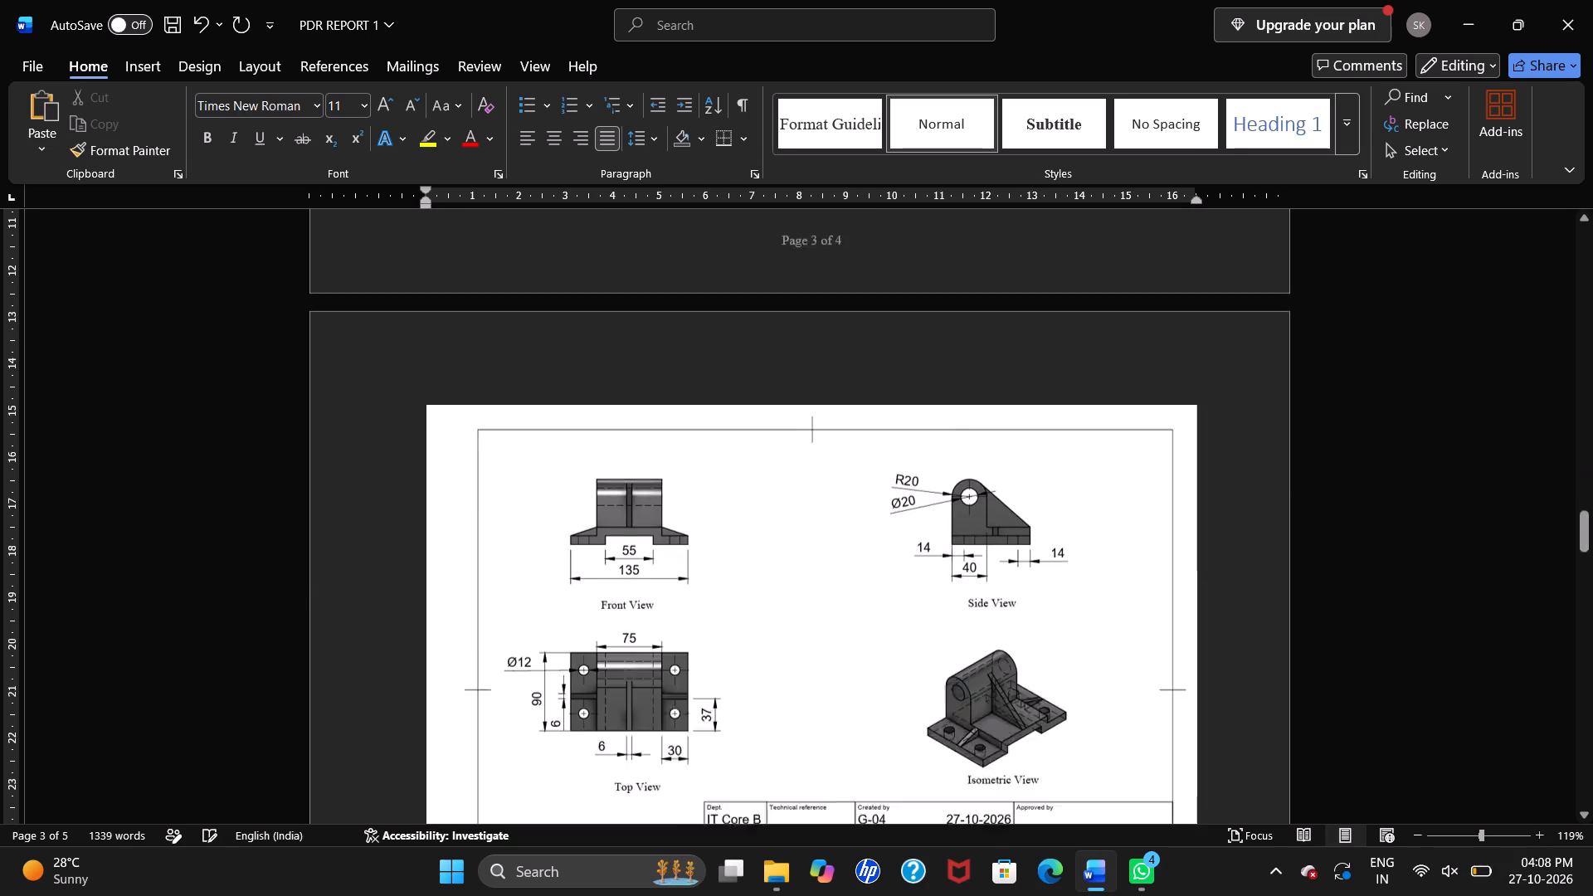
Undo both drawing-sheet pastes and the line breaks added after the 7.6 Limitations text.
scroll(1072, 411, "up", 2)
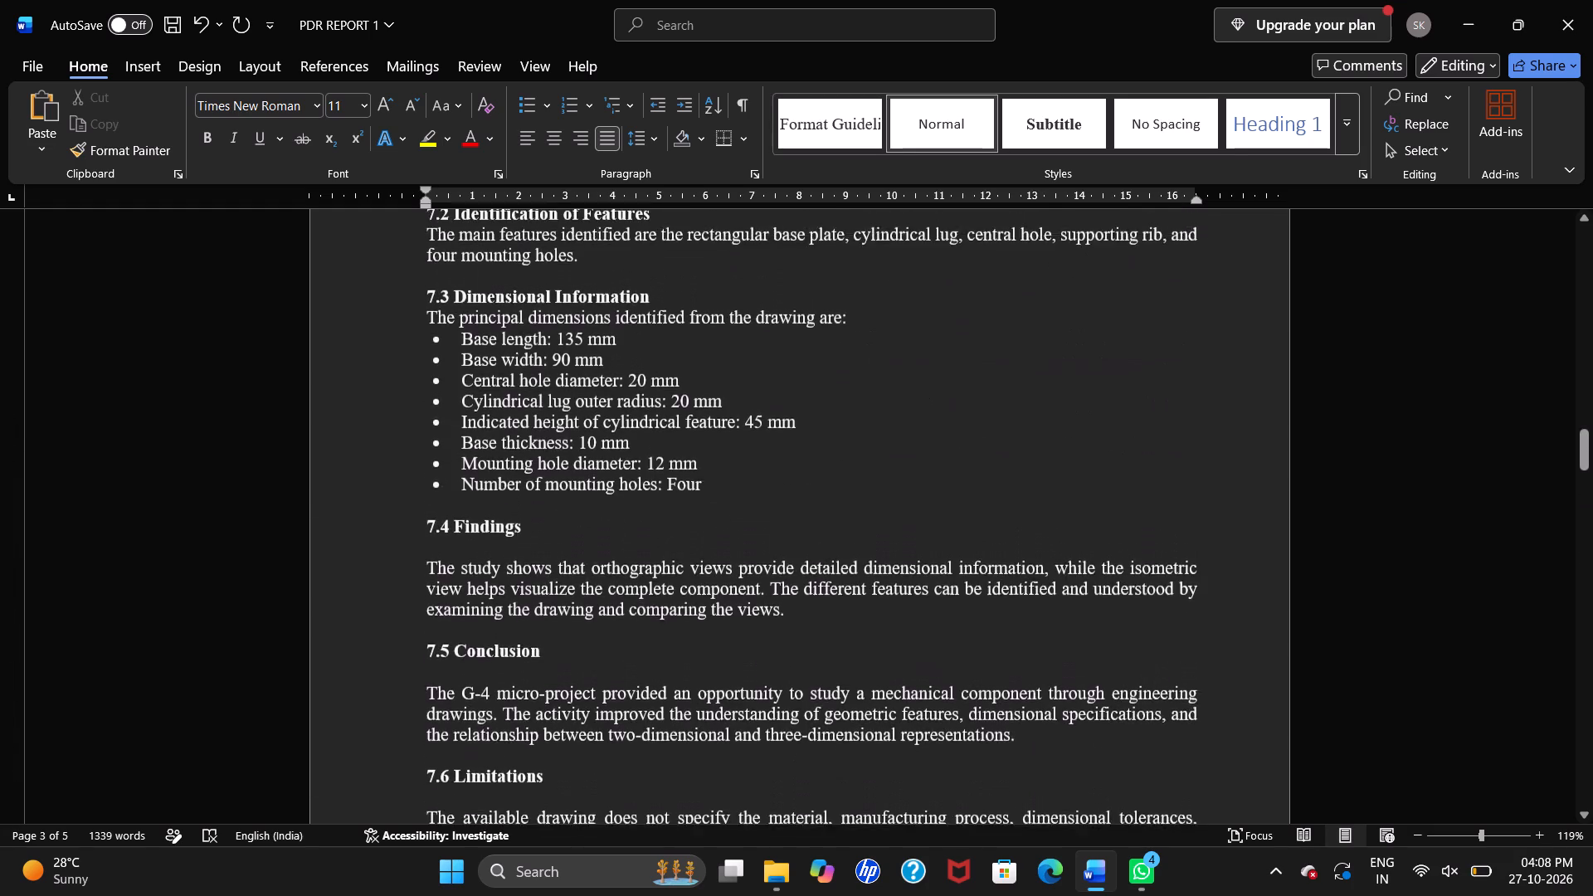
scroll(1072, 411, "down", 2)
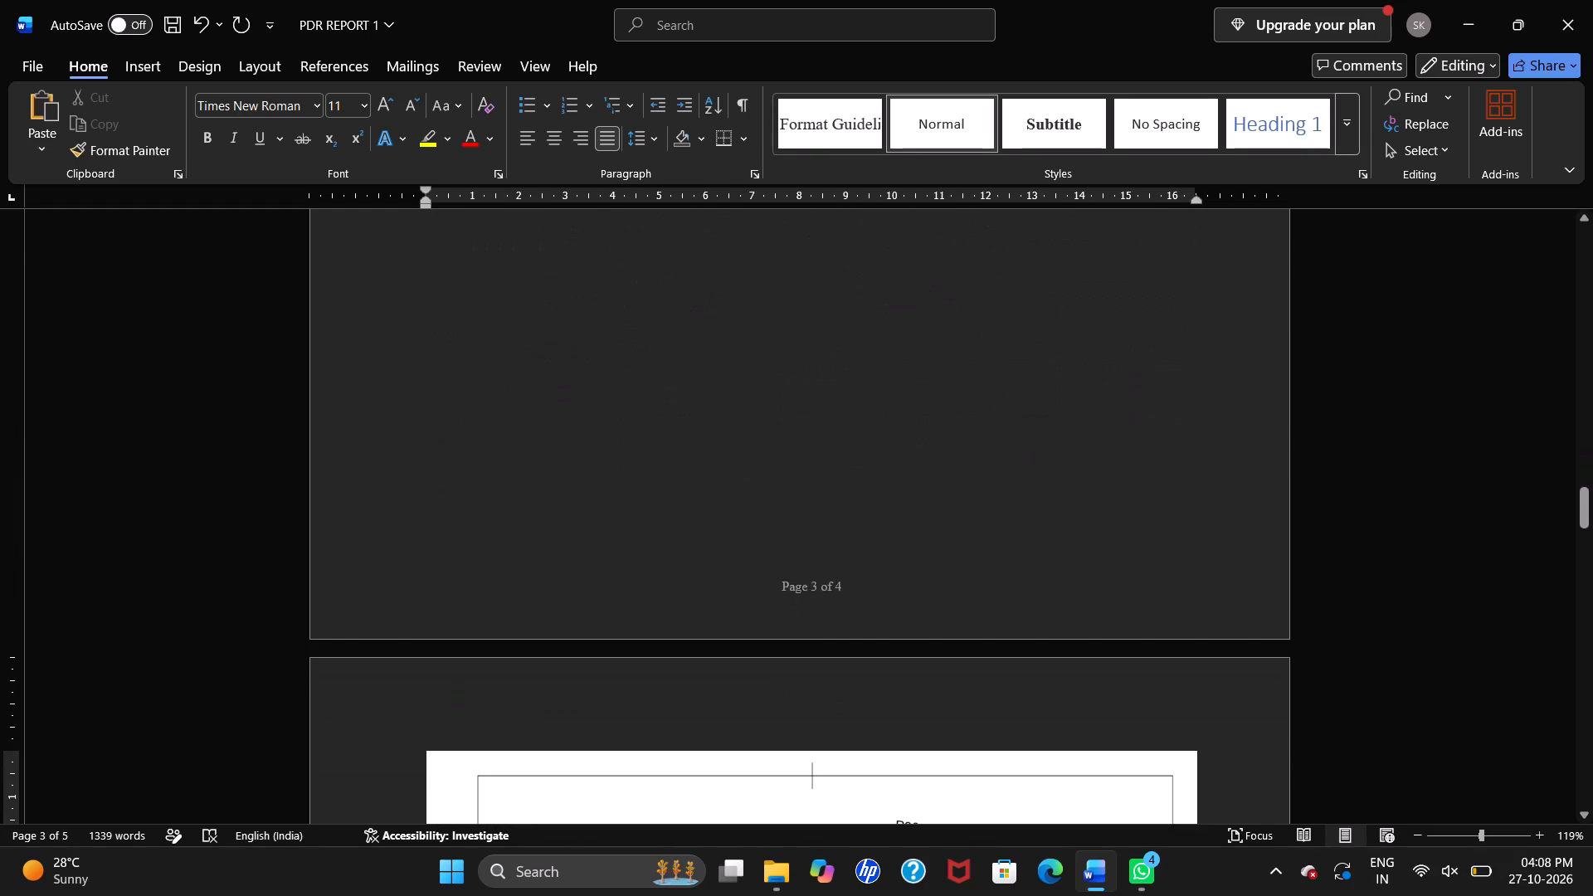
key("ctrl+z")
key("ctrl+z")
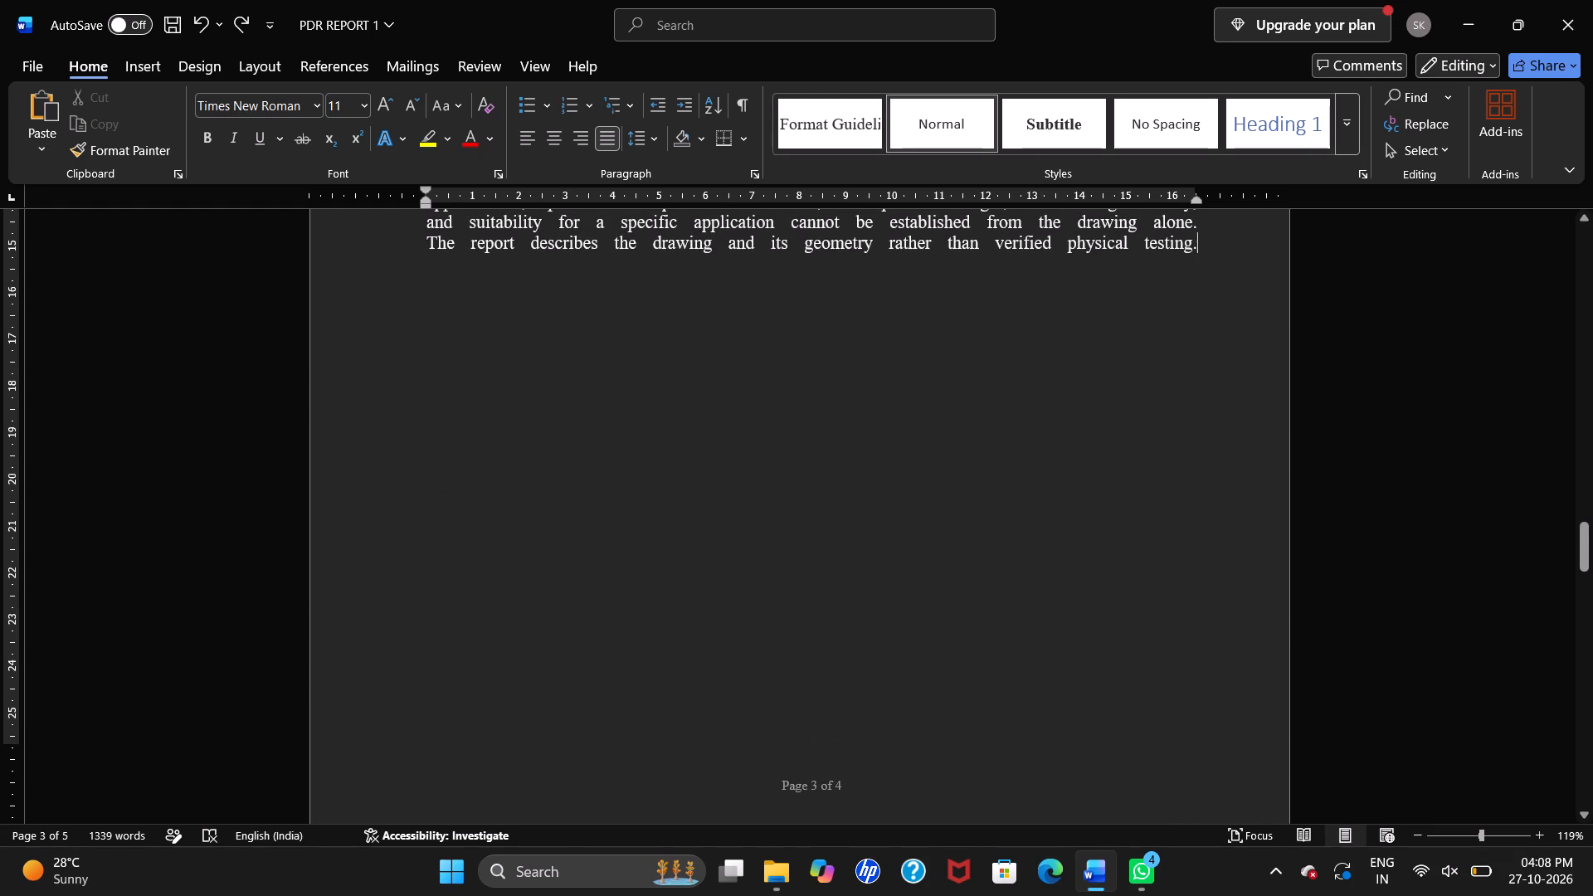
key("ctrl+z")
Paste the drawing sheet on the empty line at the start of page 4, above heading 8.0 Benefits of this Micro-project.
scroll(975, 514, "down", 1)
scroll(975, 514, "up", 1)
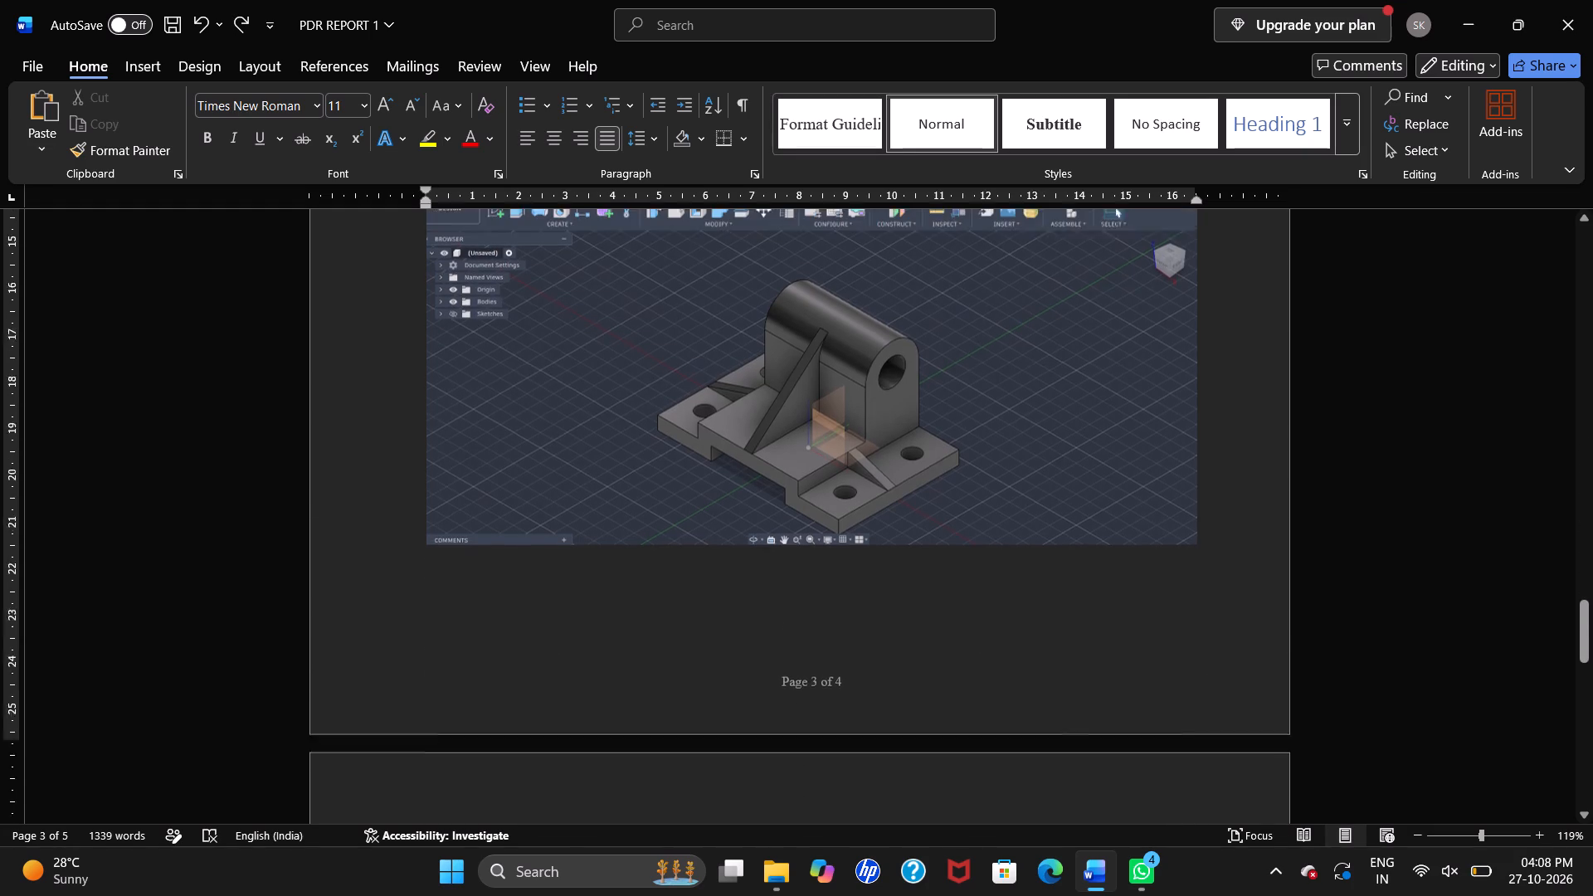
scroll(975, 514, "up", 1)
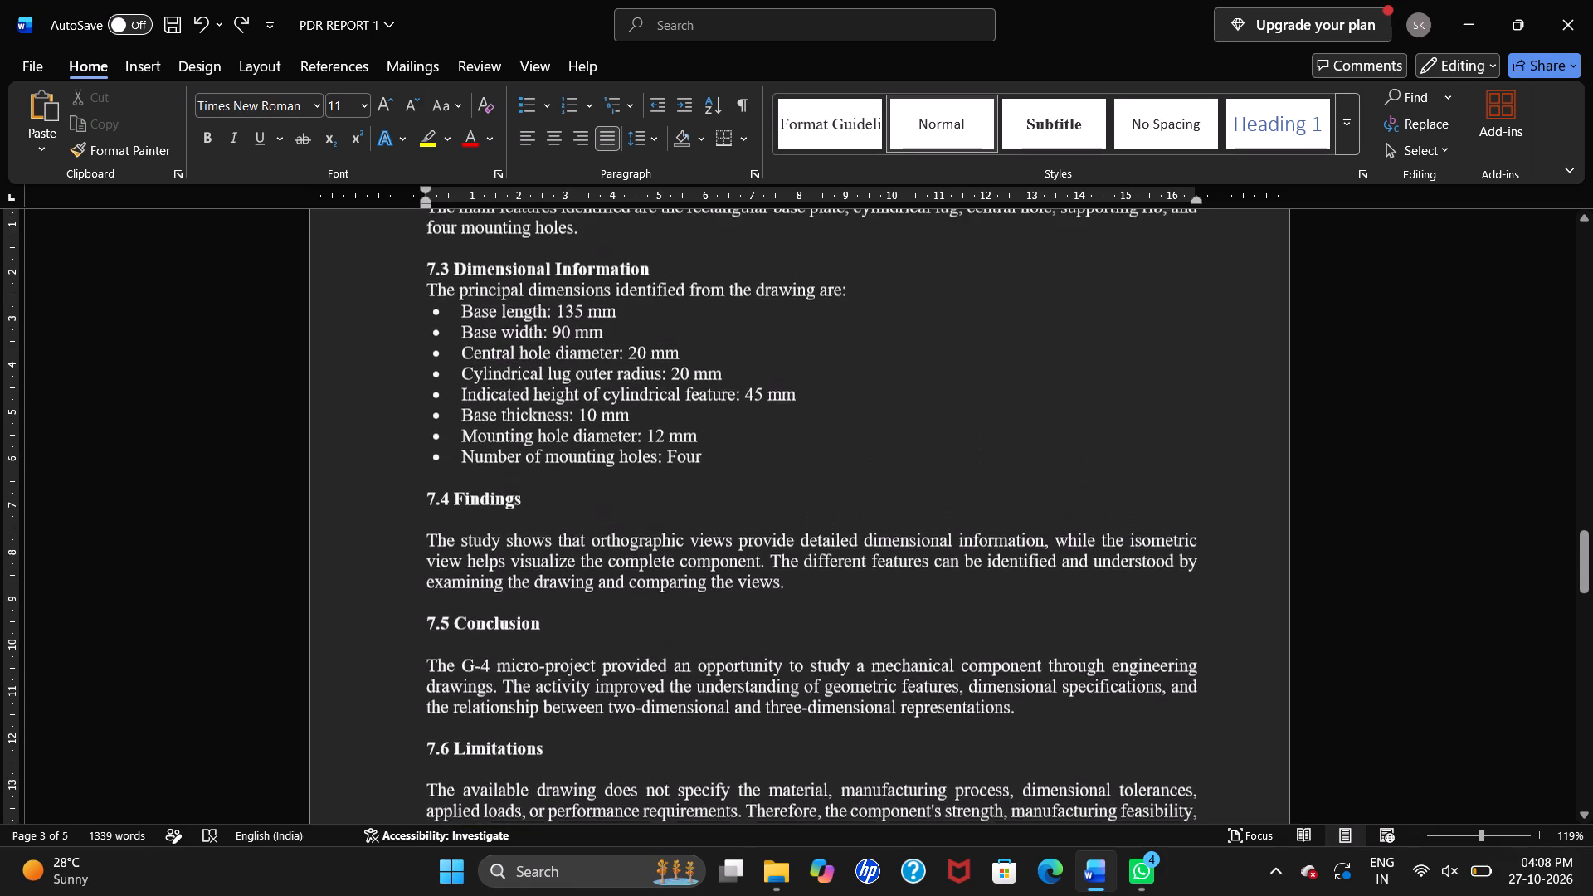
scroll(975, 514, "down", 2)
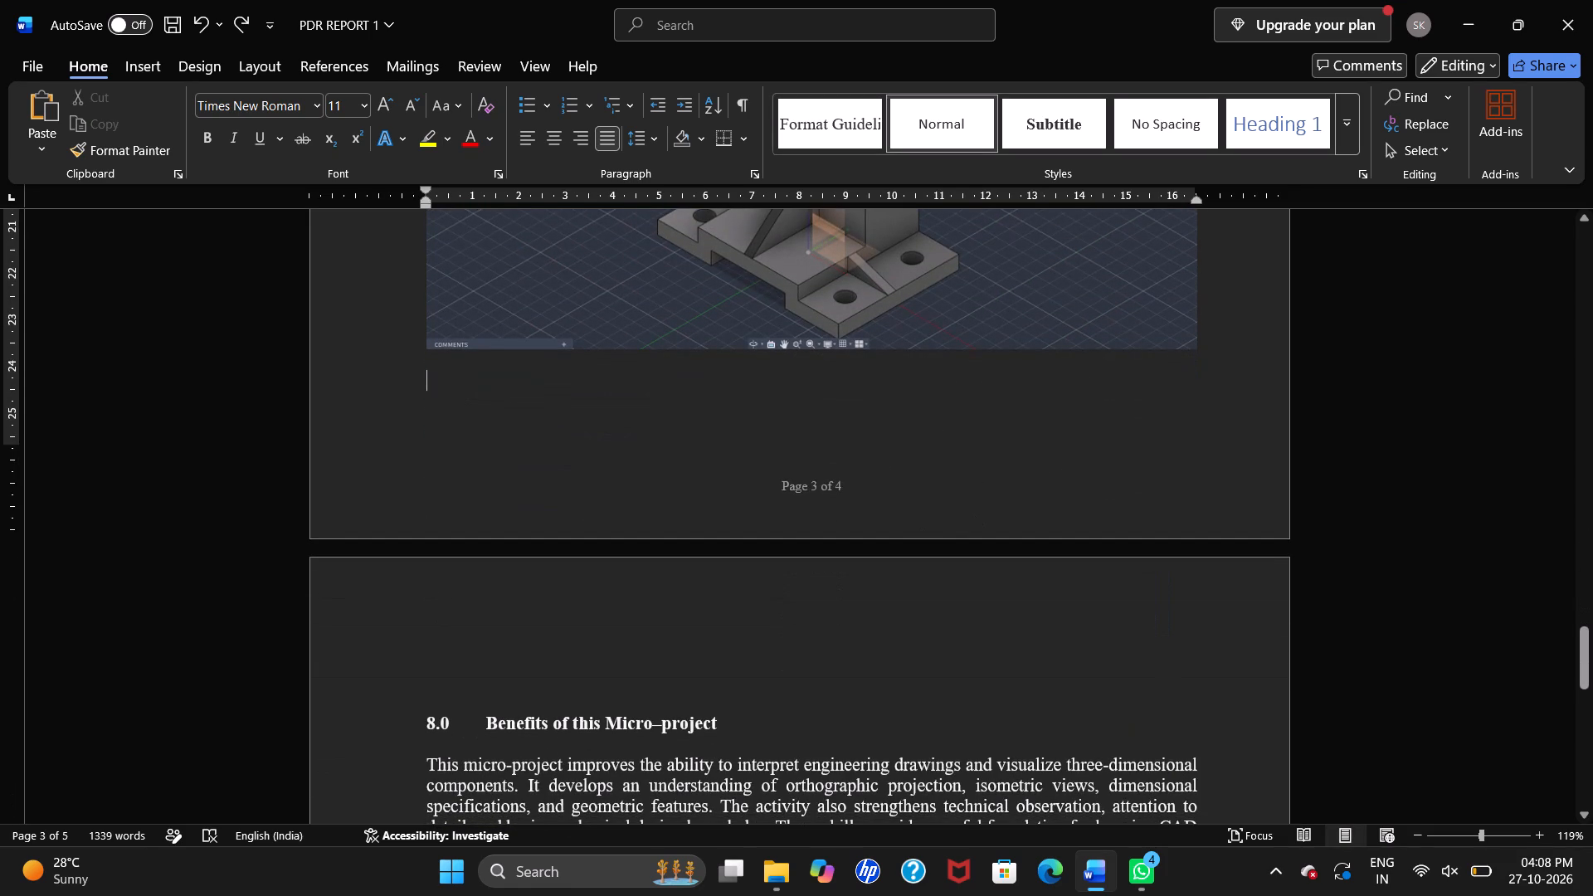
left_click(468, 610)
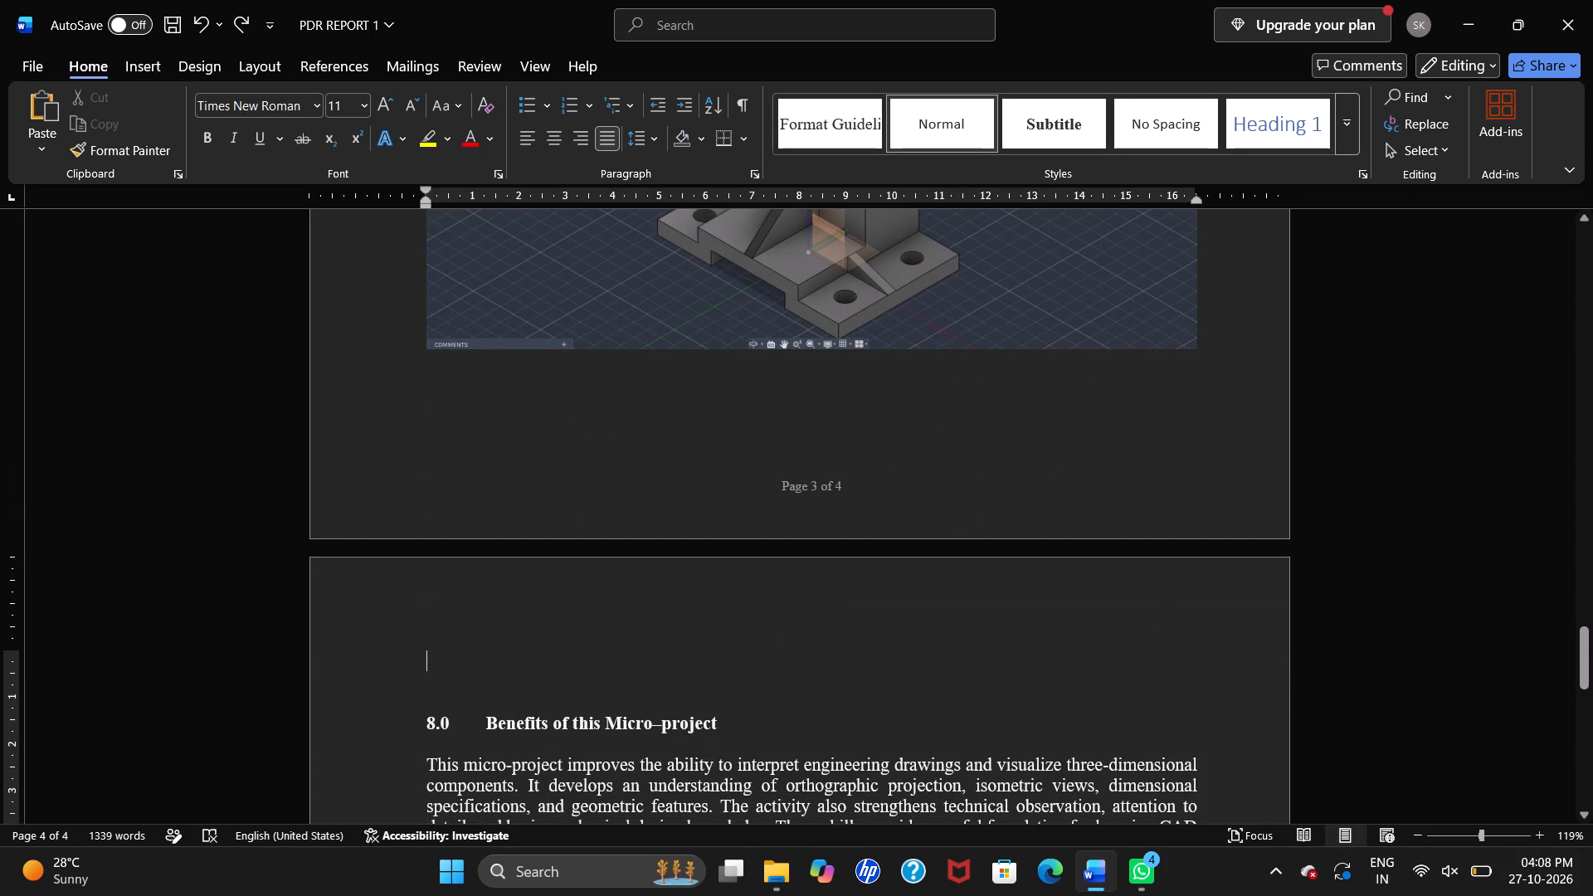
key("ctrl+v")
Review the layout around the pasted drawing, the closing sections, and the report back up to its first page.
scroll(764, 514, "up", 2)
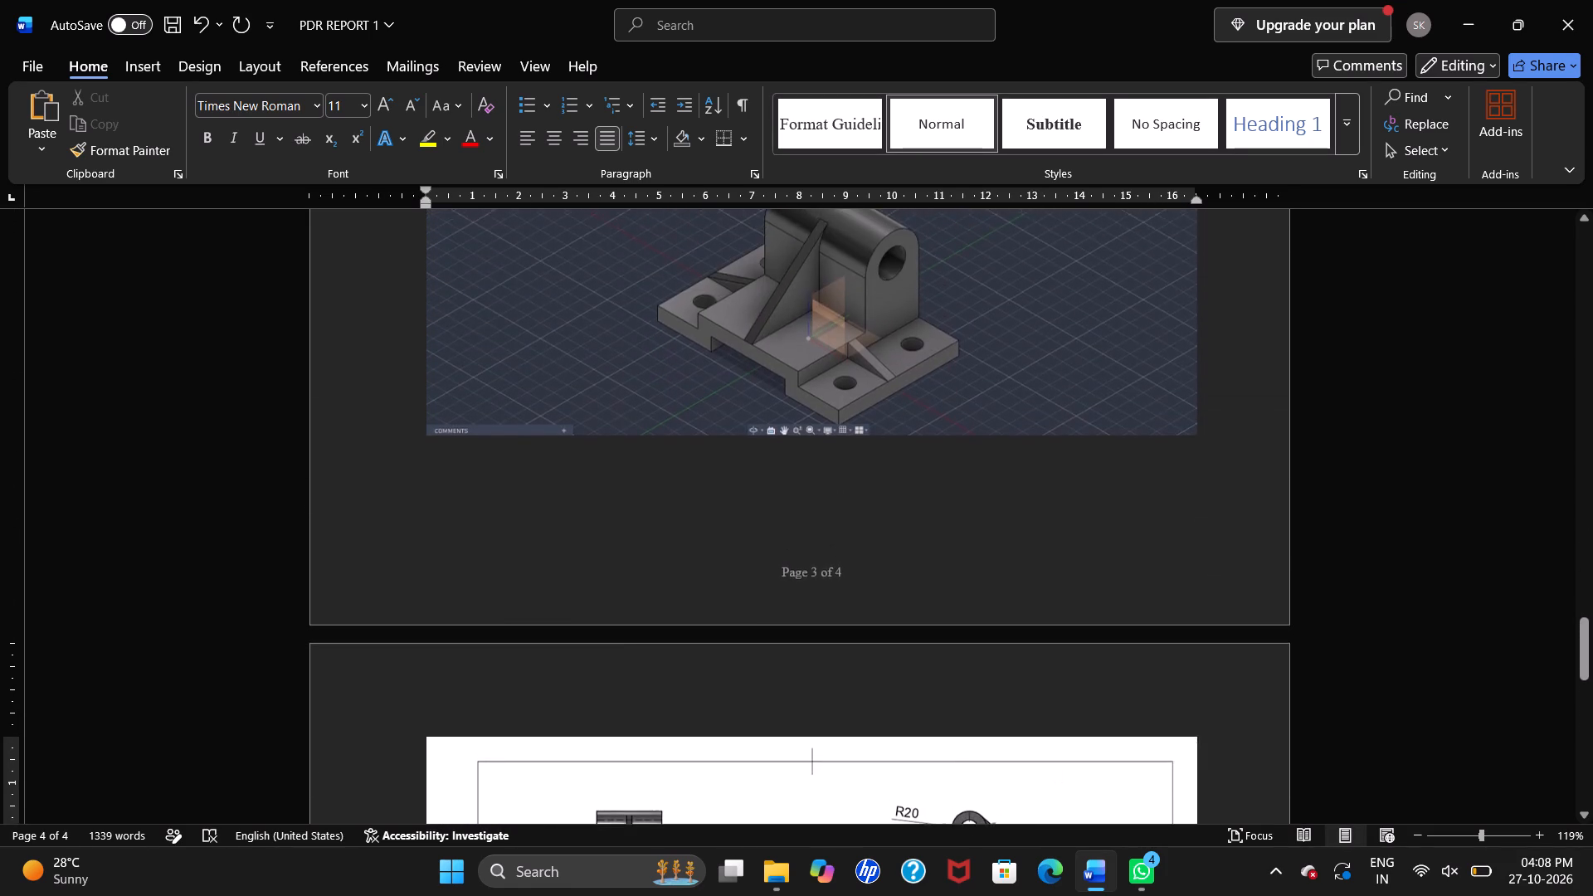
scroll(764, 514, "down", 3)
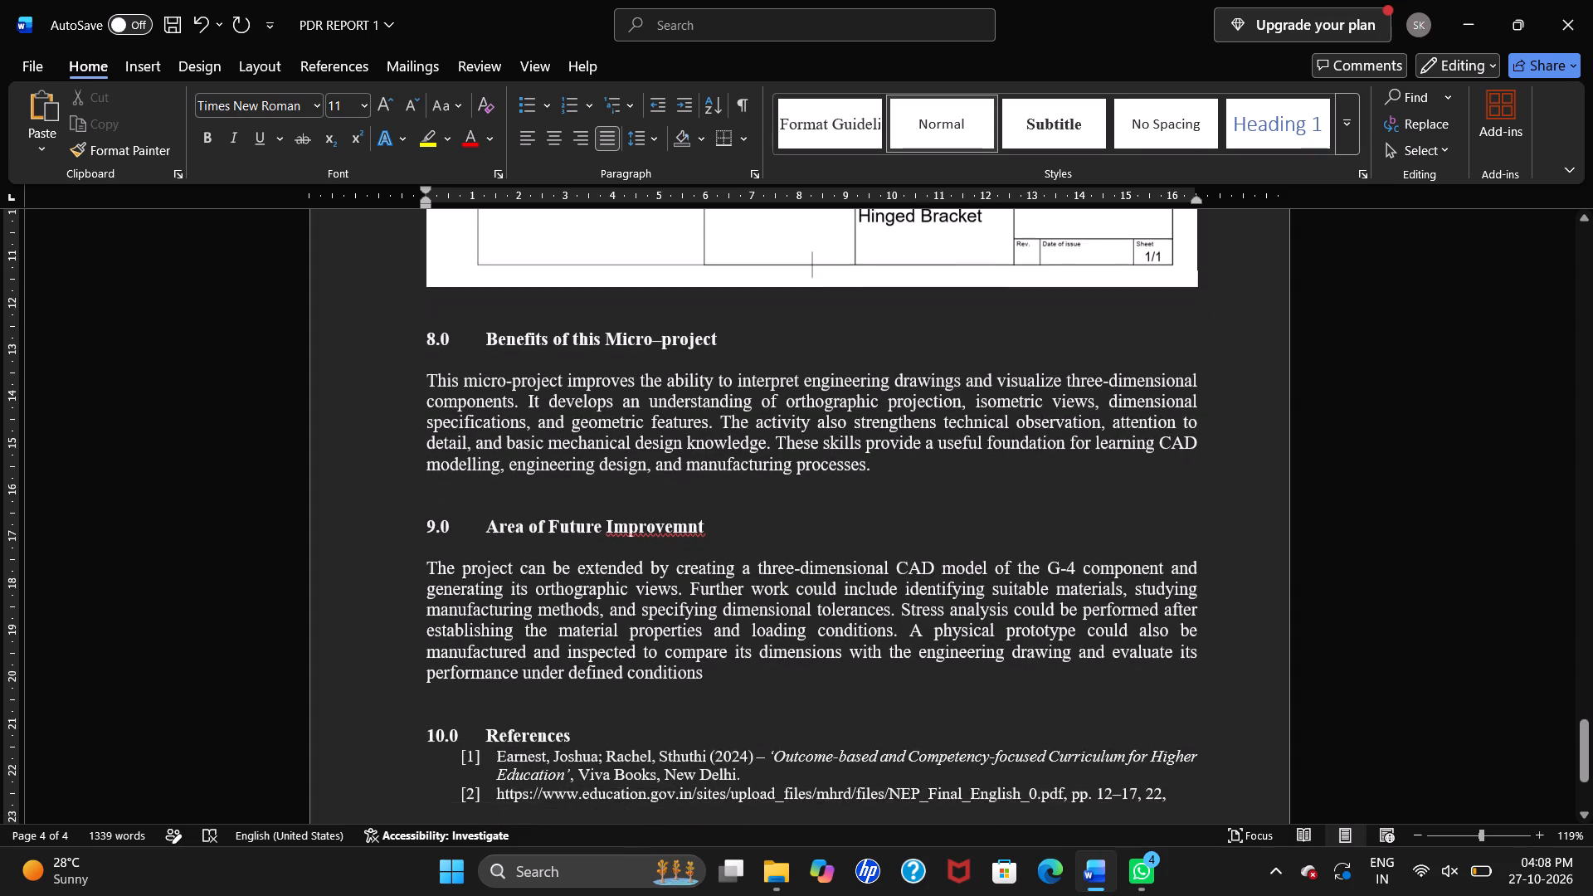
scroll(764, 514, "down", 1)
scroll(764, 514, "up", 10)
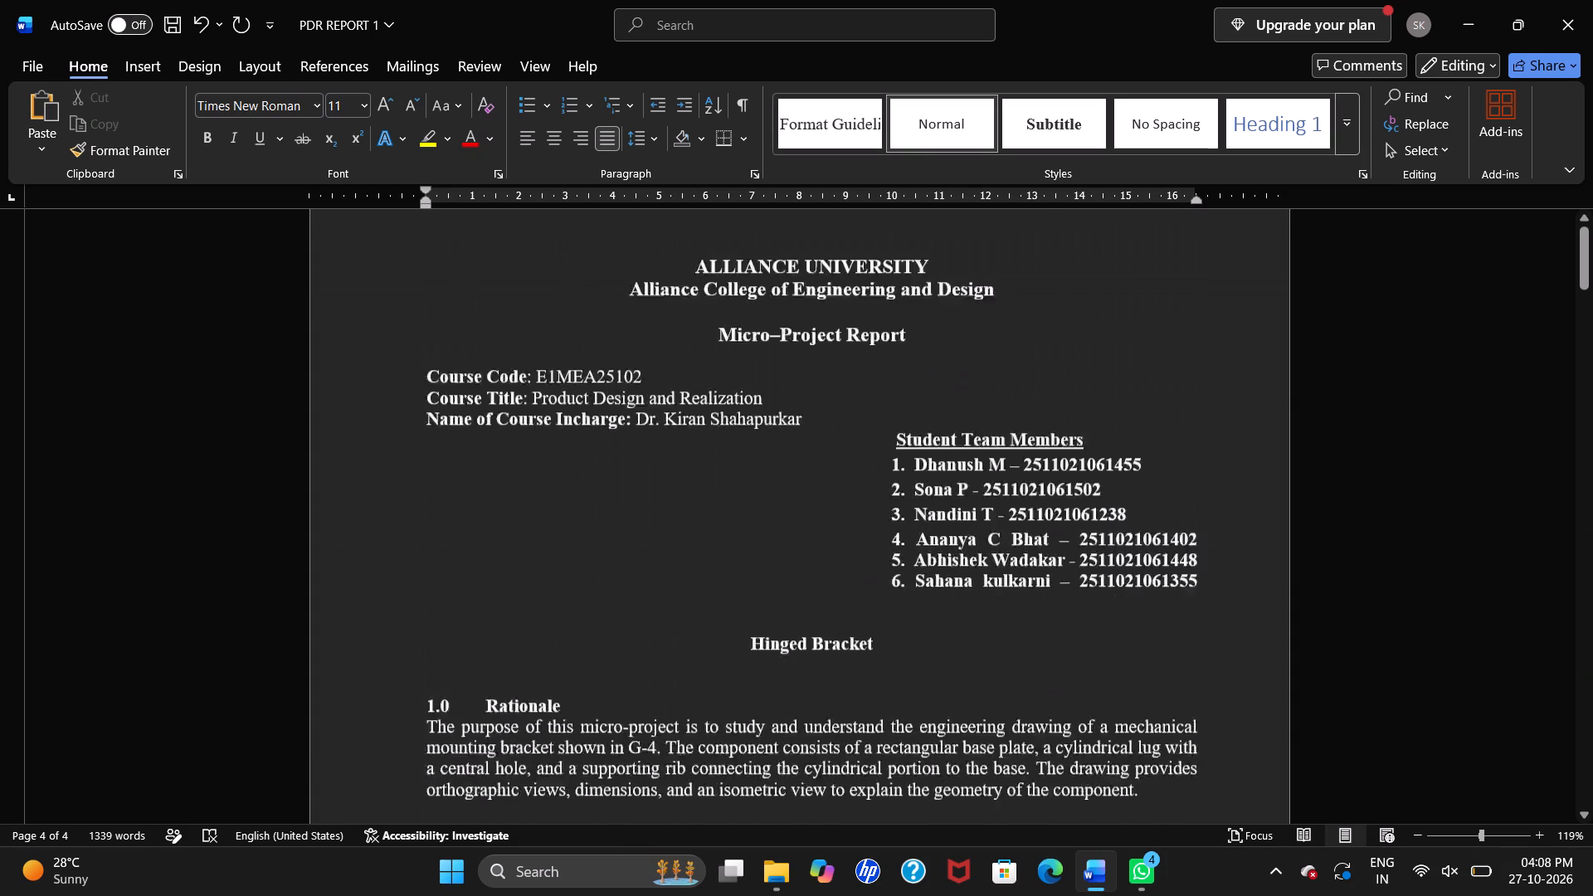
scroll(764, 514, "up", 4)
Save the report.
key("ctrl+s")
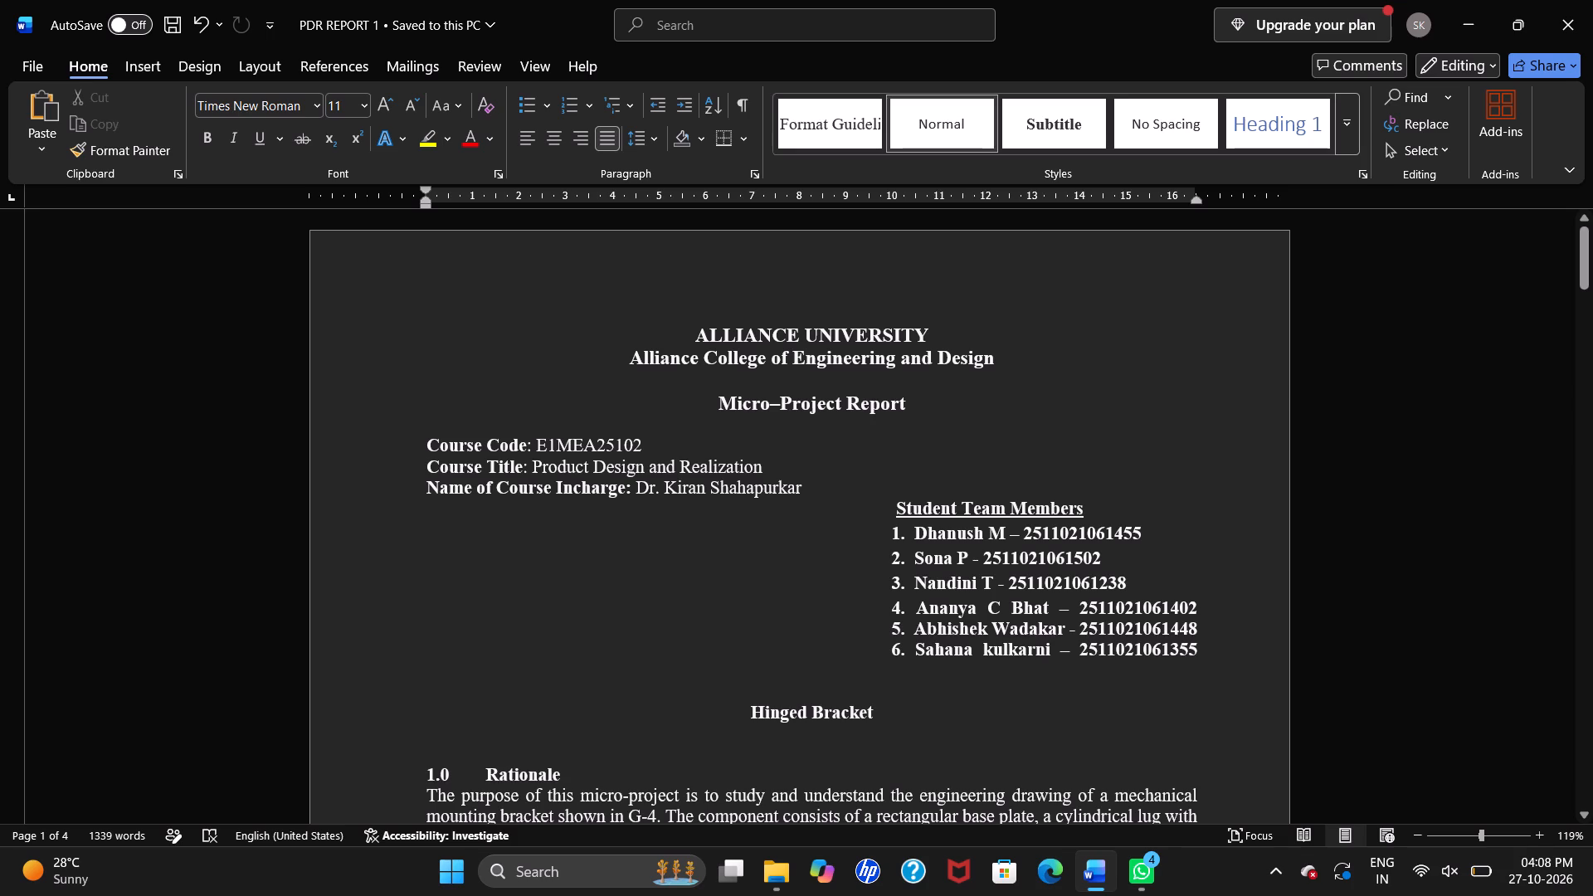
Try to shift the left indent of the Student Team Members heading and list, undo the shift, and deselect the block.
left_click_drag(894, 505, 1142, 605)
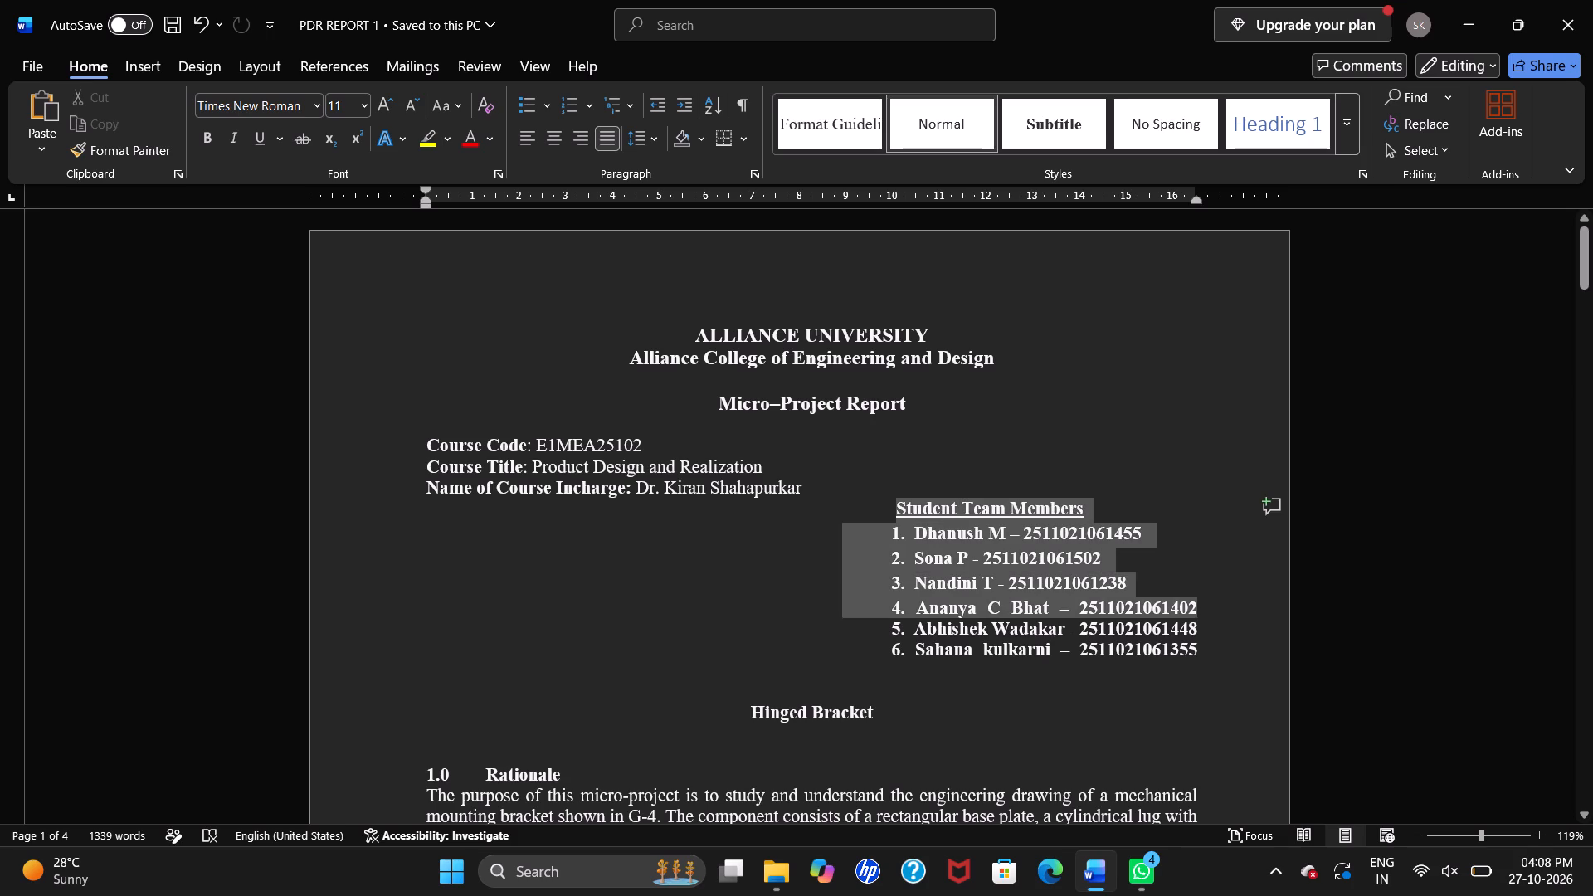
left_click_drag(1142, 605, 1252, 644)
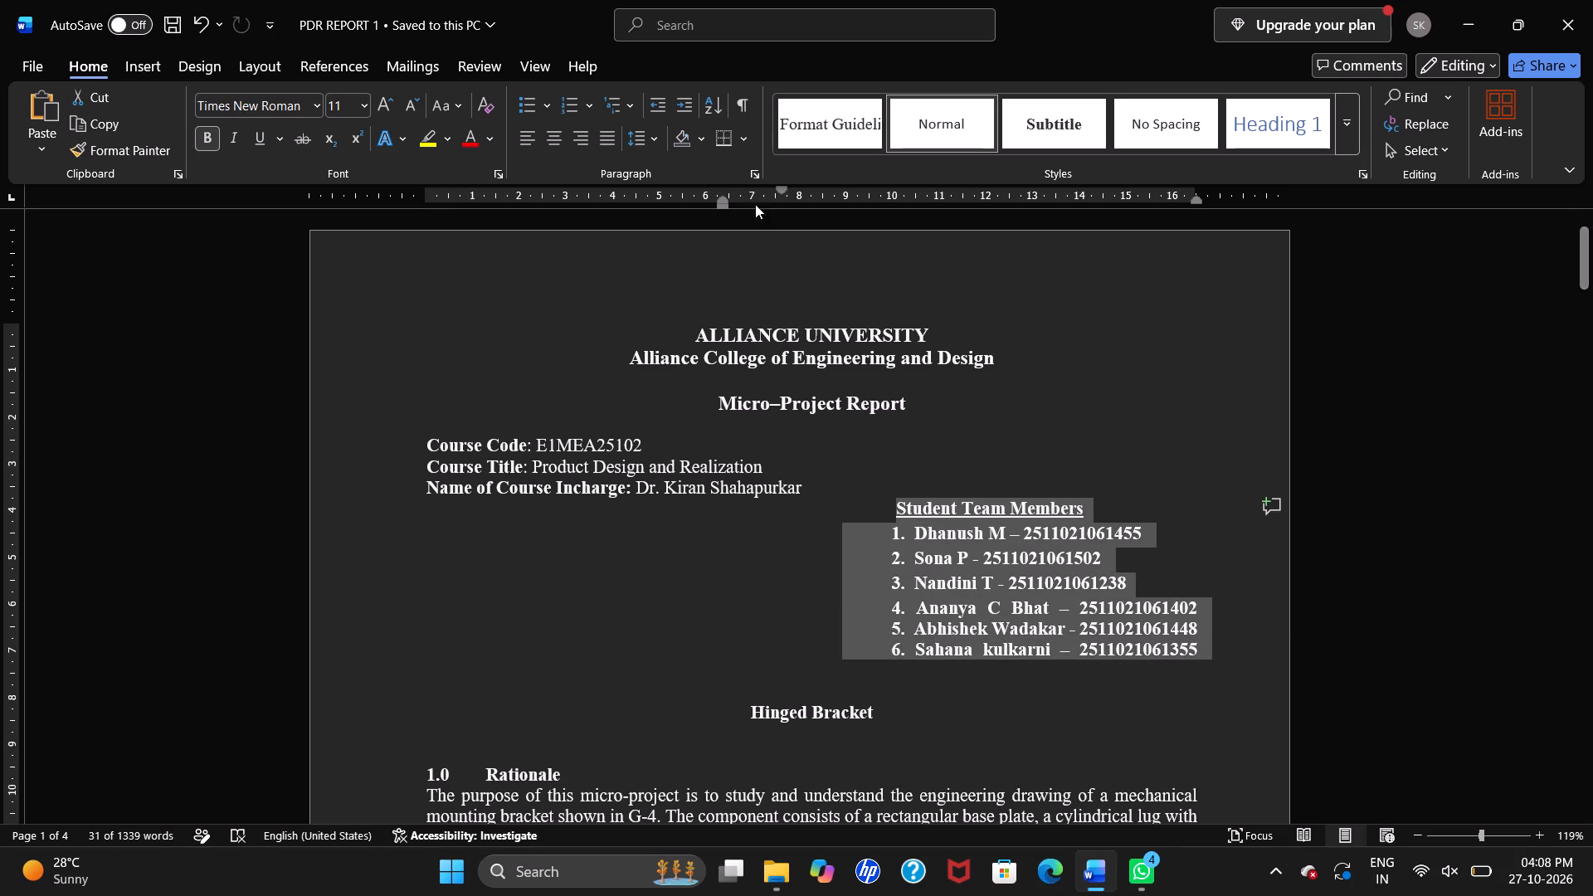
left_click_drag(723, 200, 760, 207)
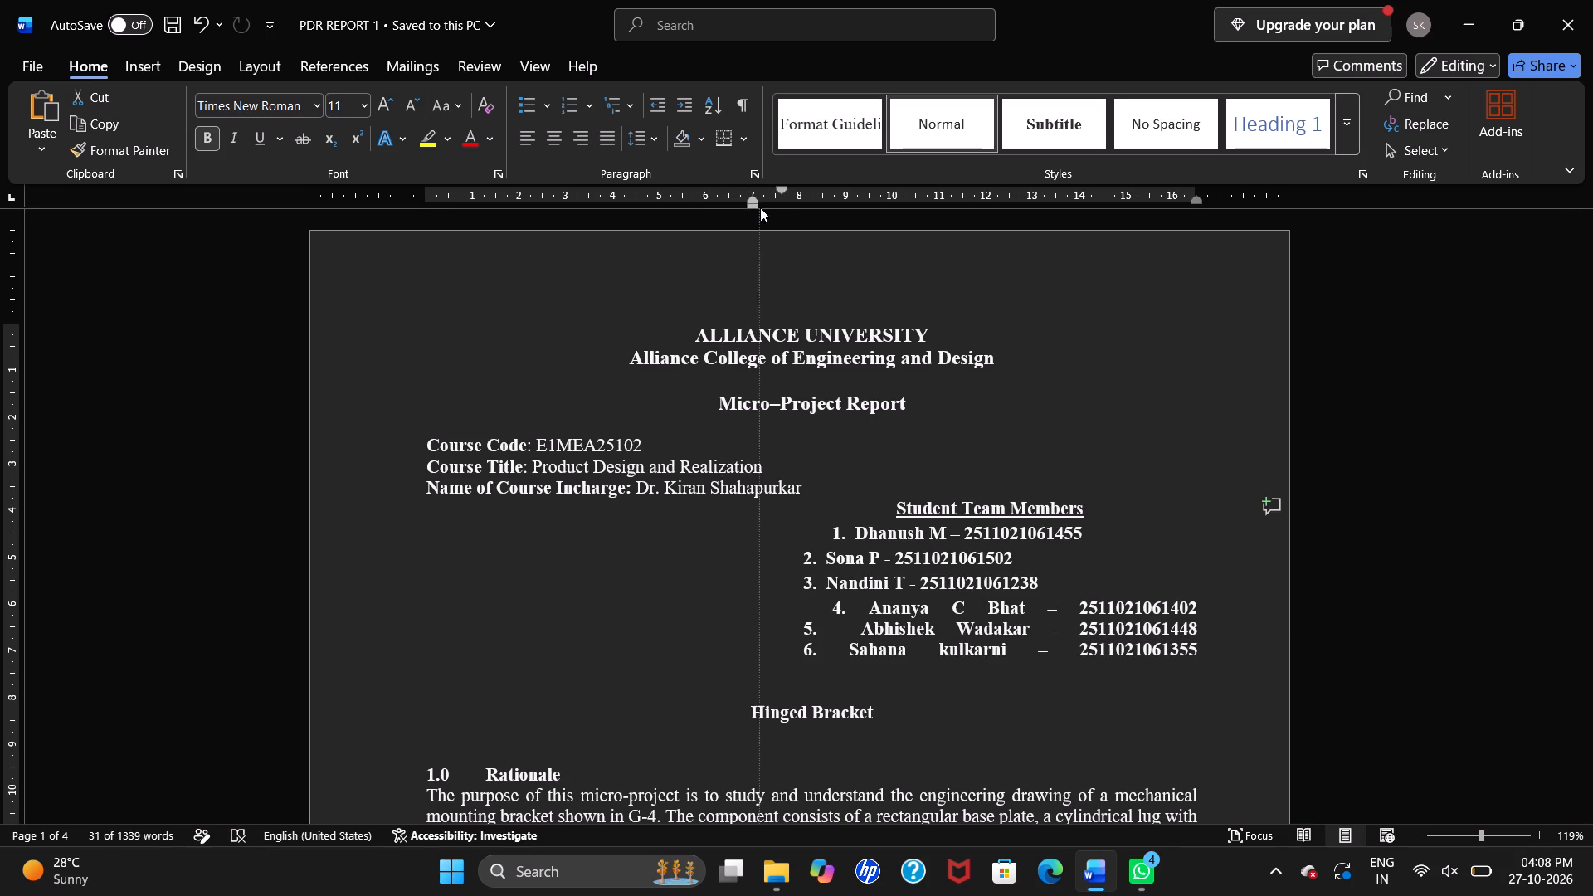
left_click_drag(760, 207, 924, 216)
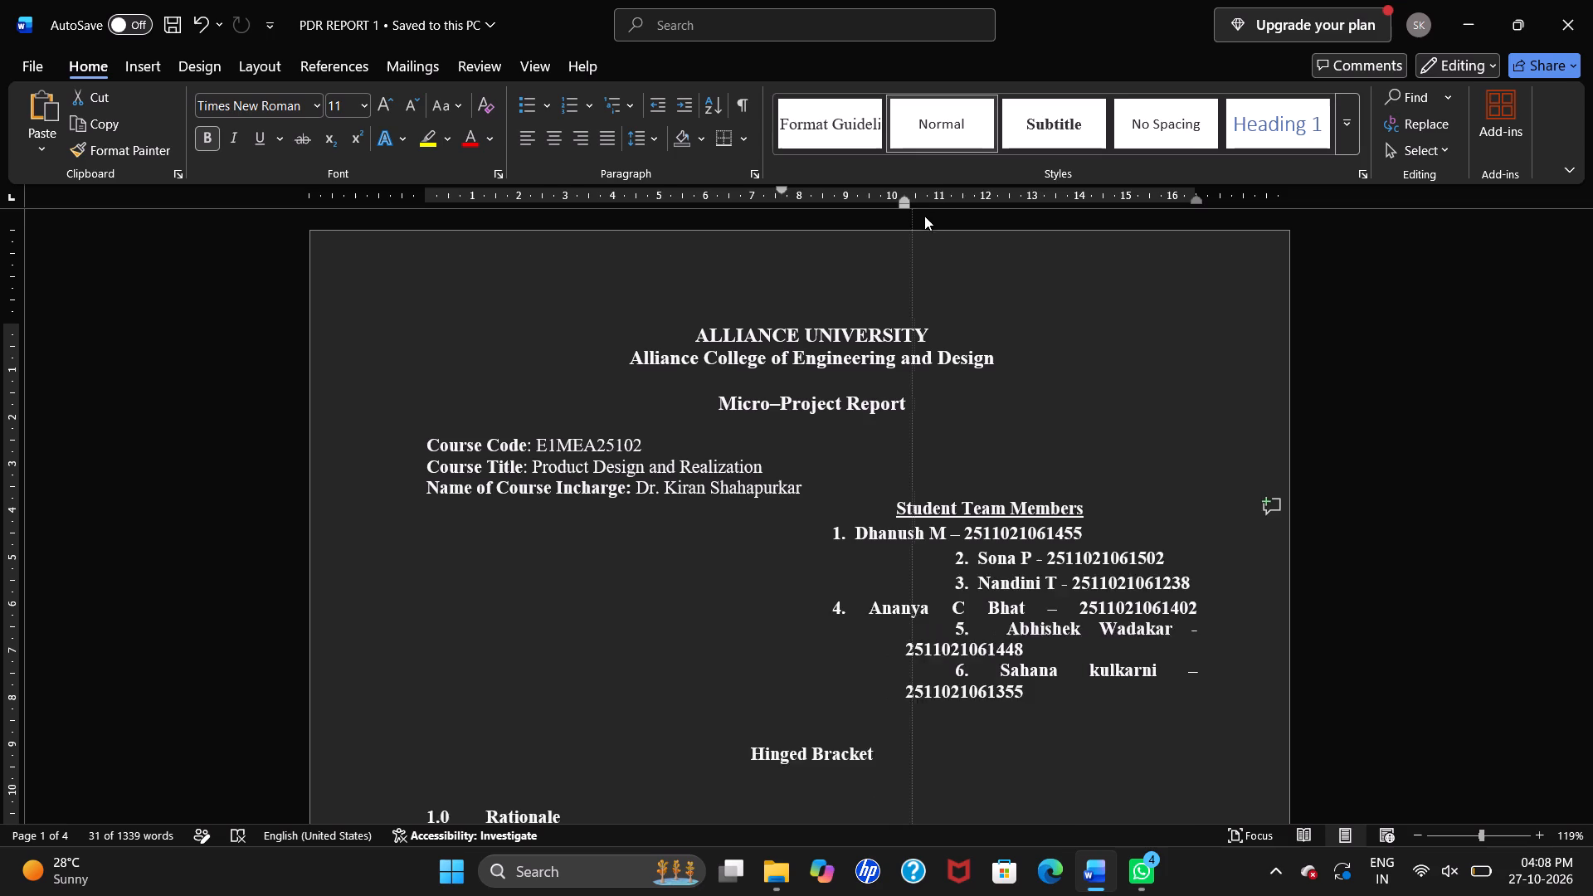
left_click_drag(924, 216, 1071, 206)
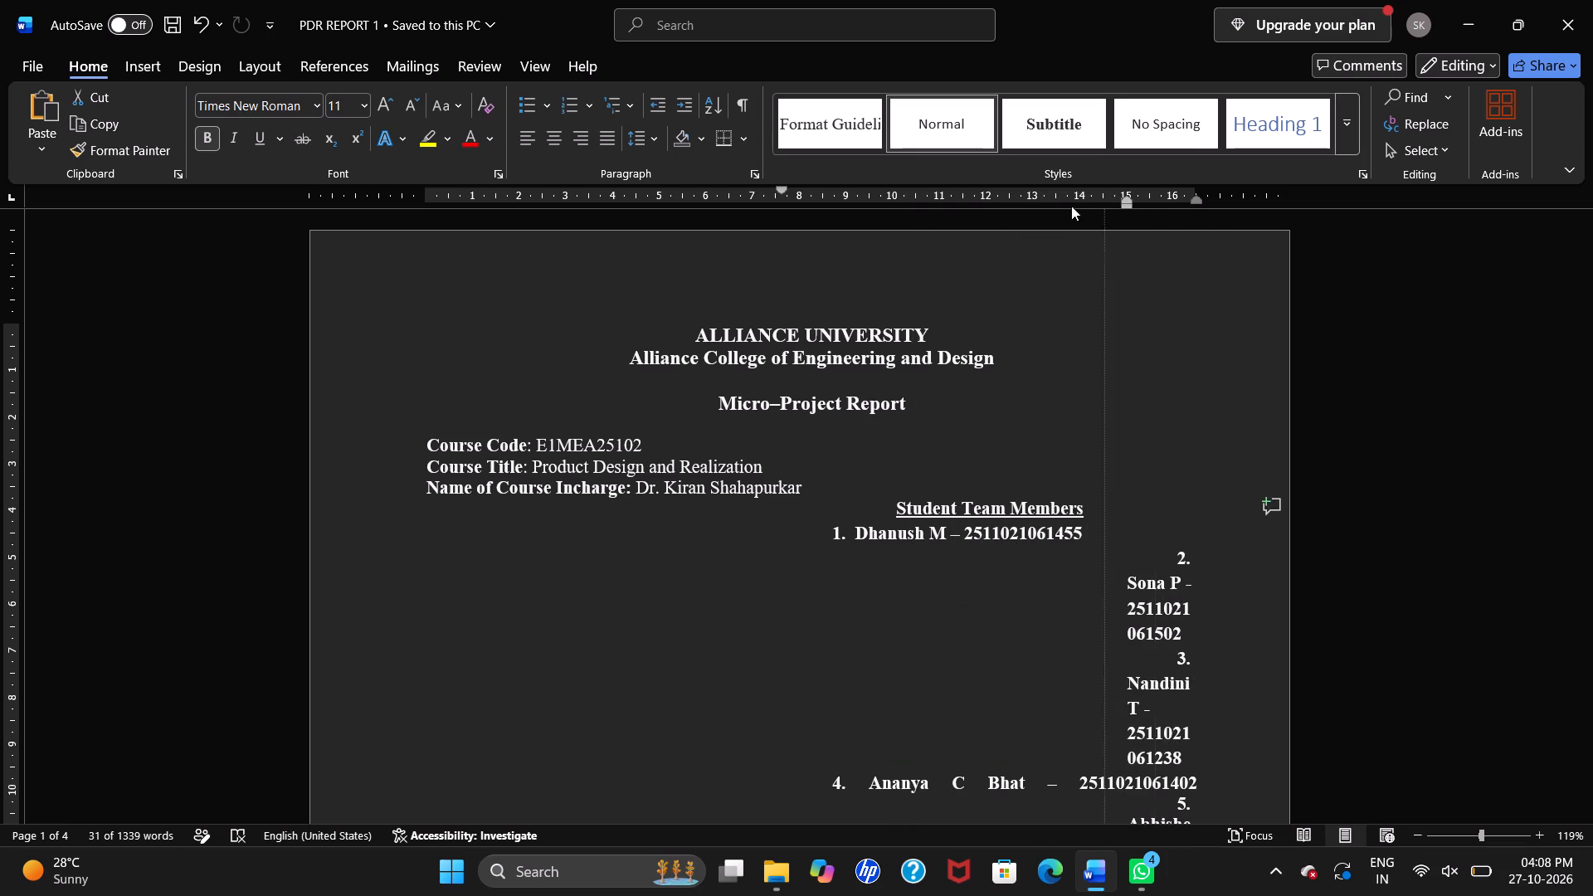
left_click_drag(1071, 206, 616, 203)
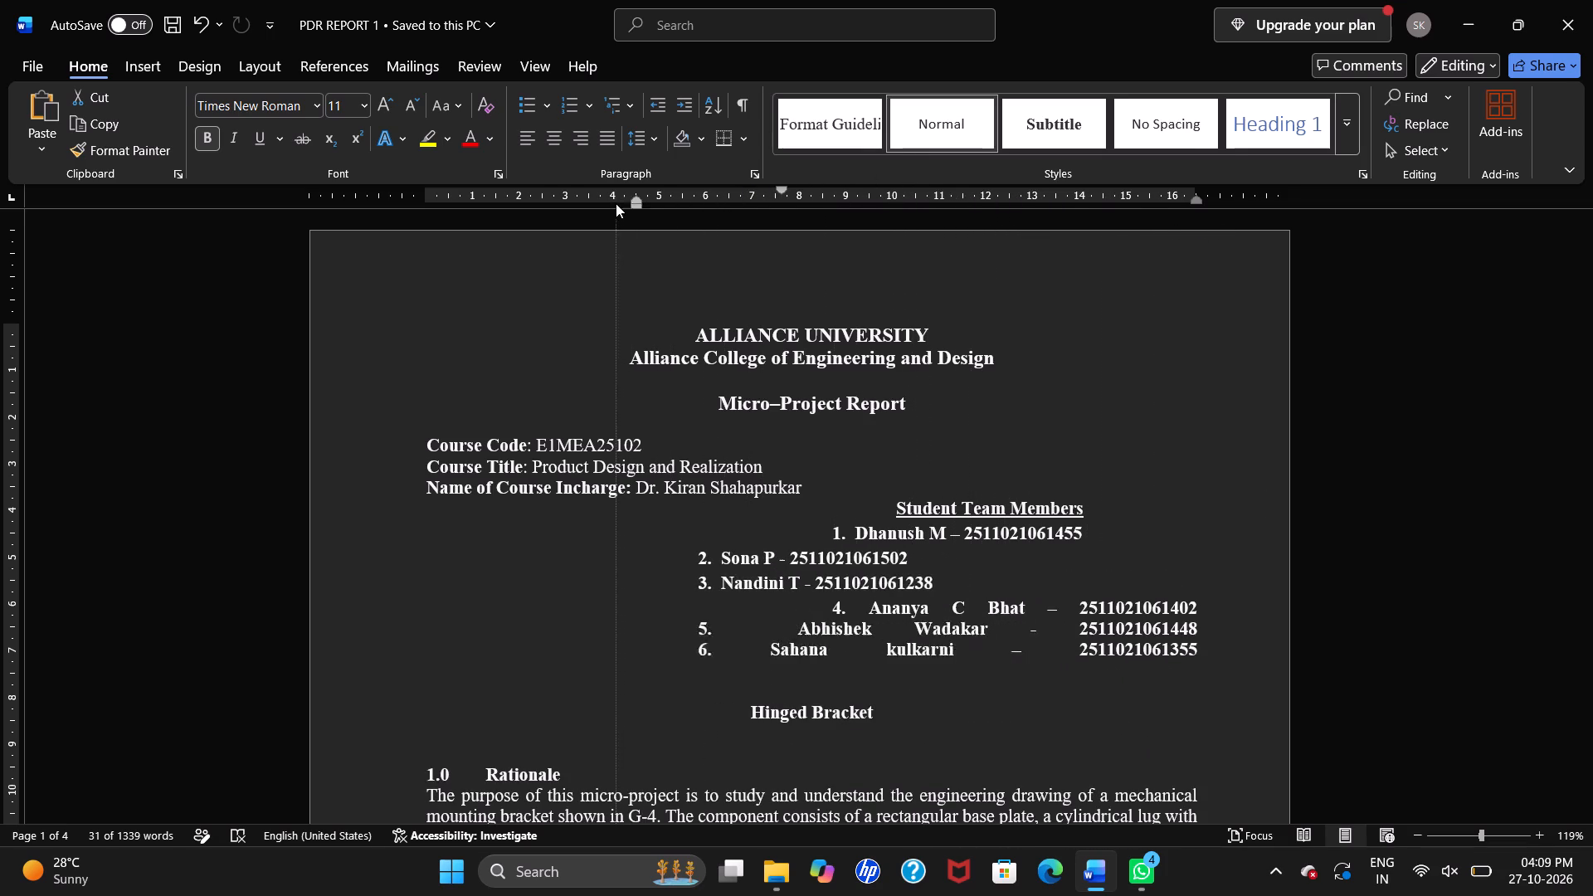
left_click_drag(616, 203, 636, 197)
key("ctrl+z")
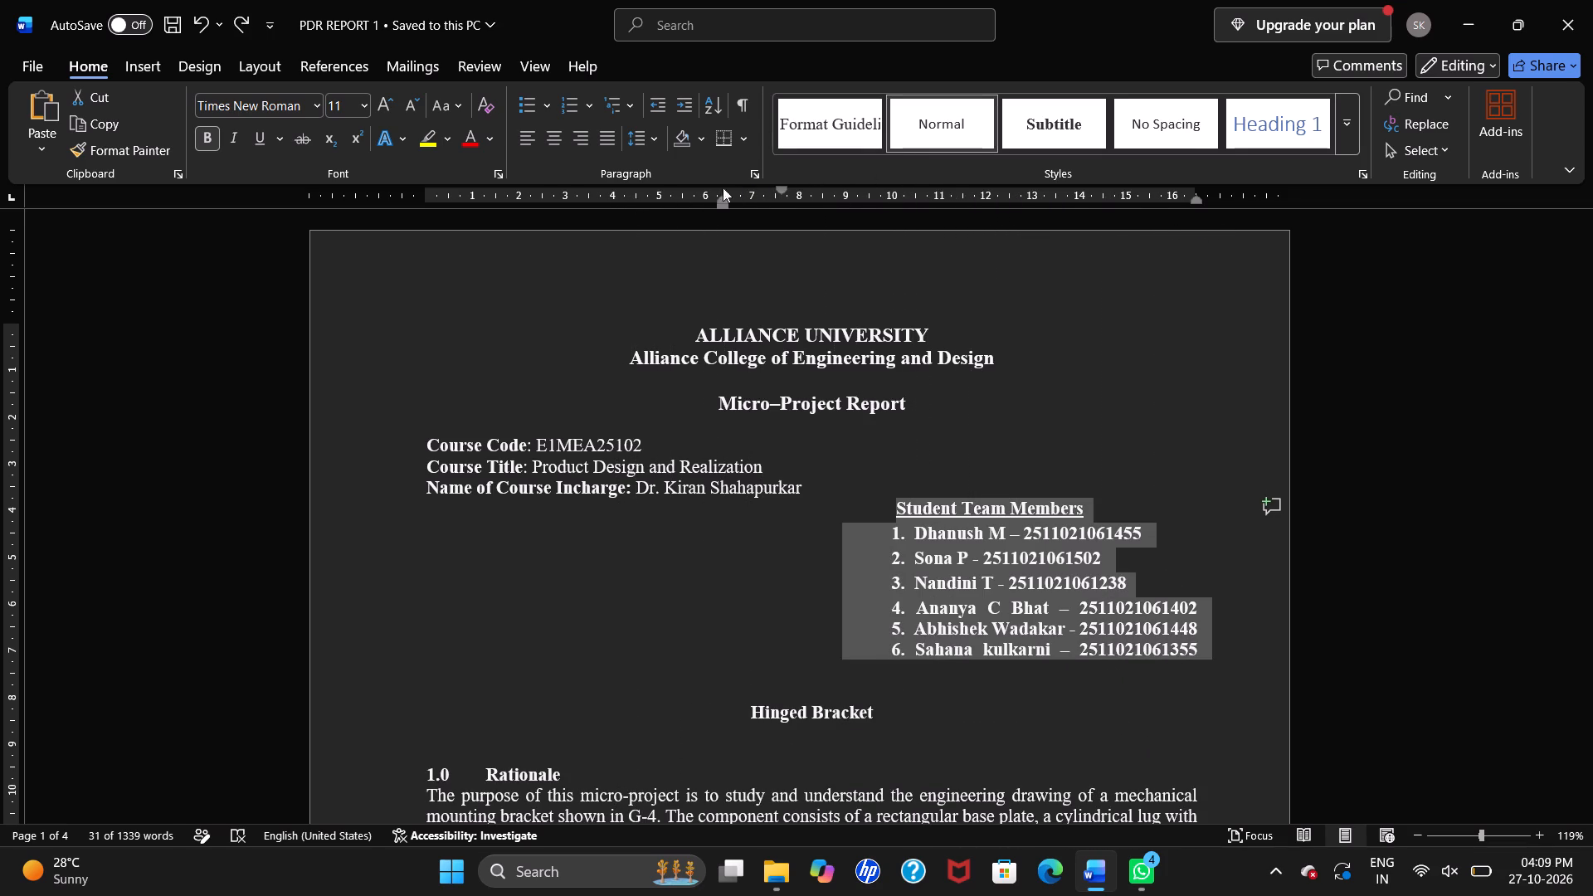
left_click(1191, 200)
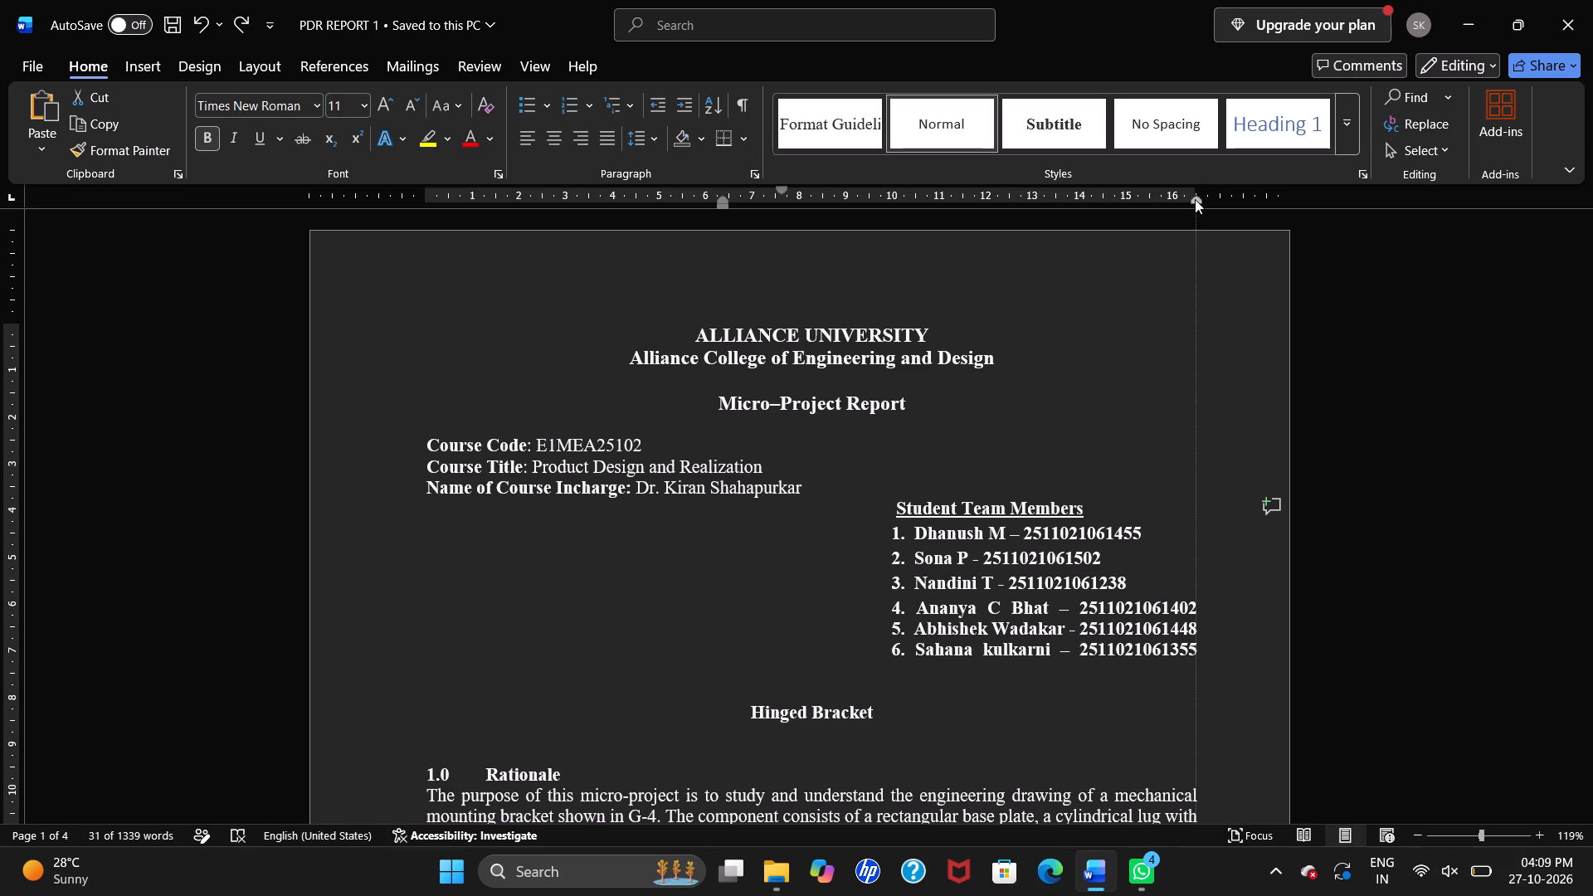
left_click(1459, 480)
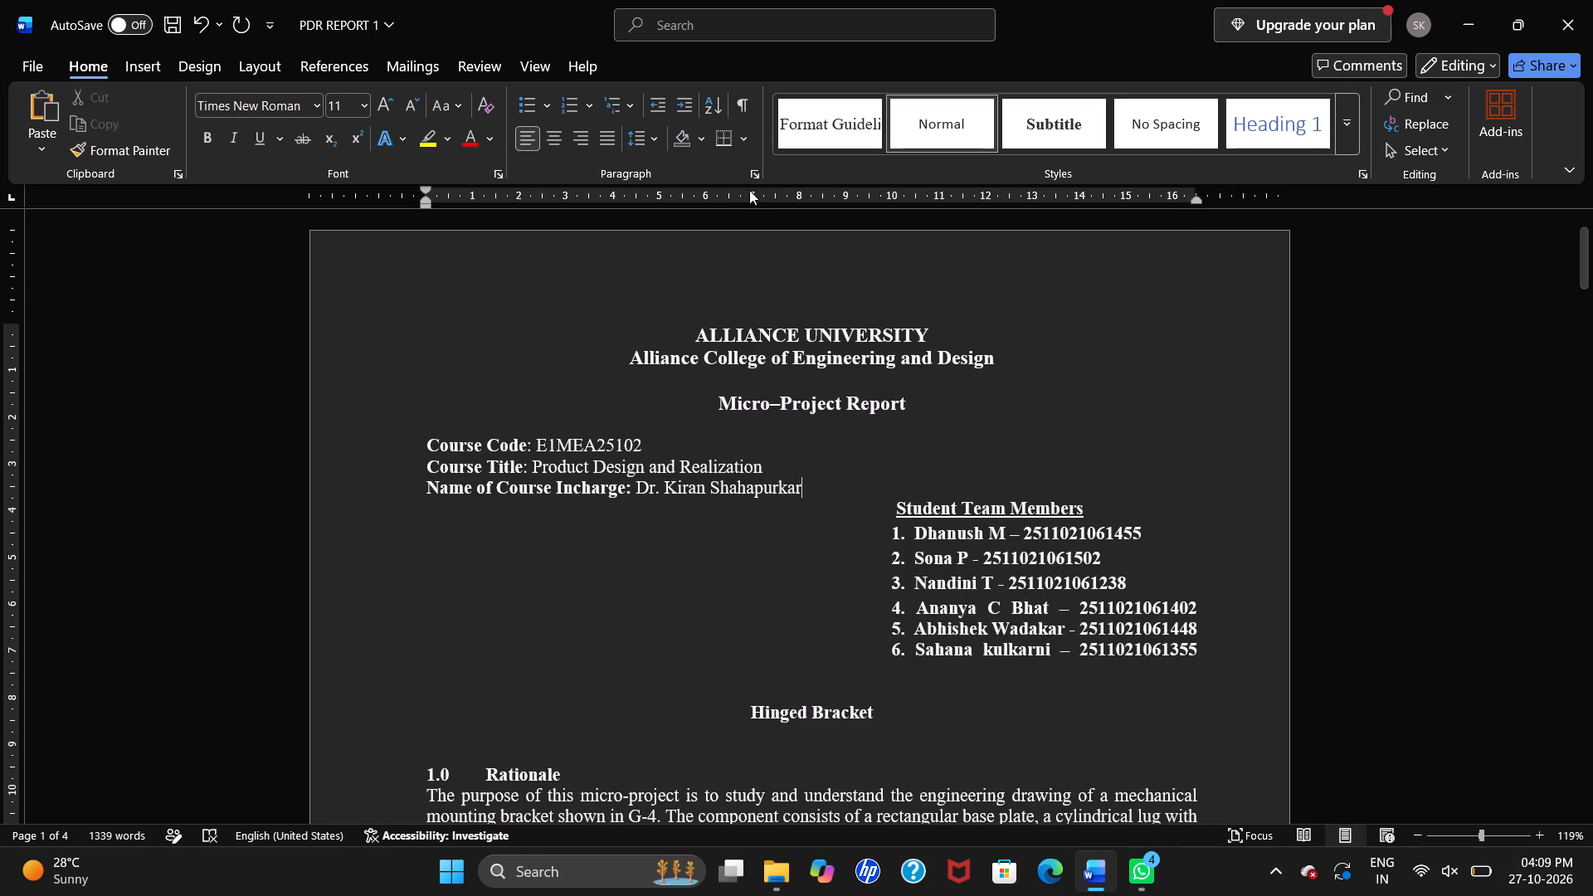
Save a copy of the report in the Downloads folder as a Word document named PDR REPORT final.
left_click(32, 70)
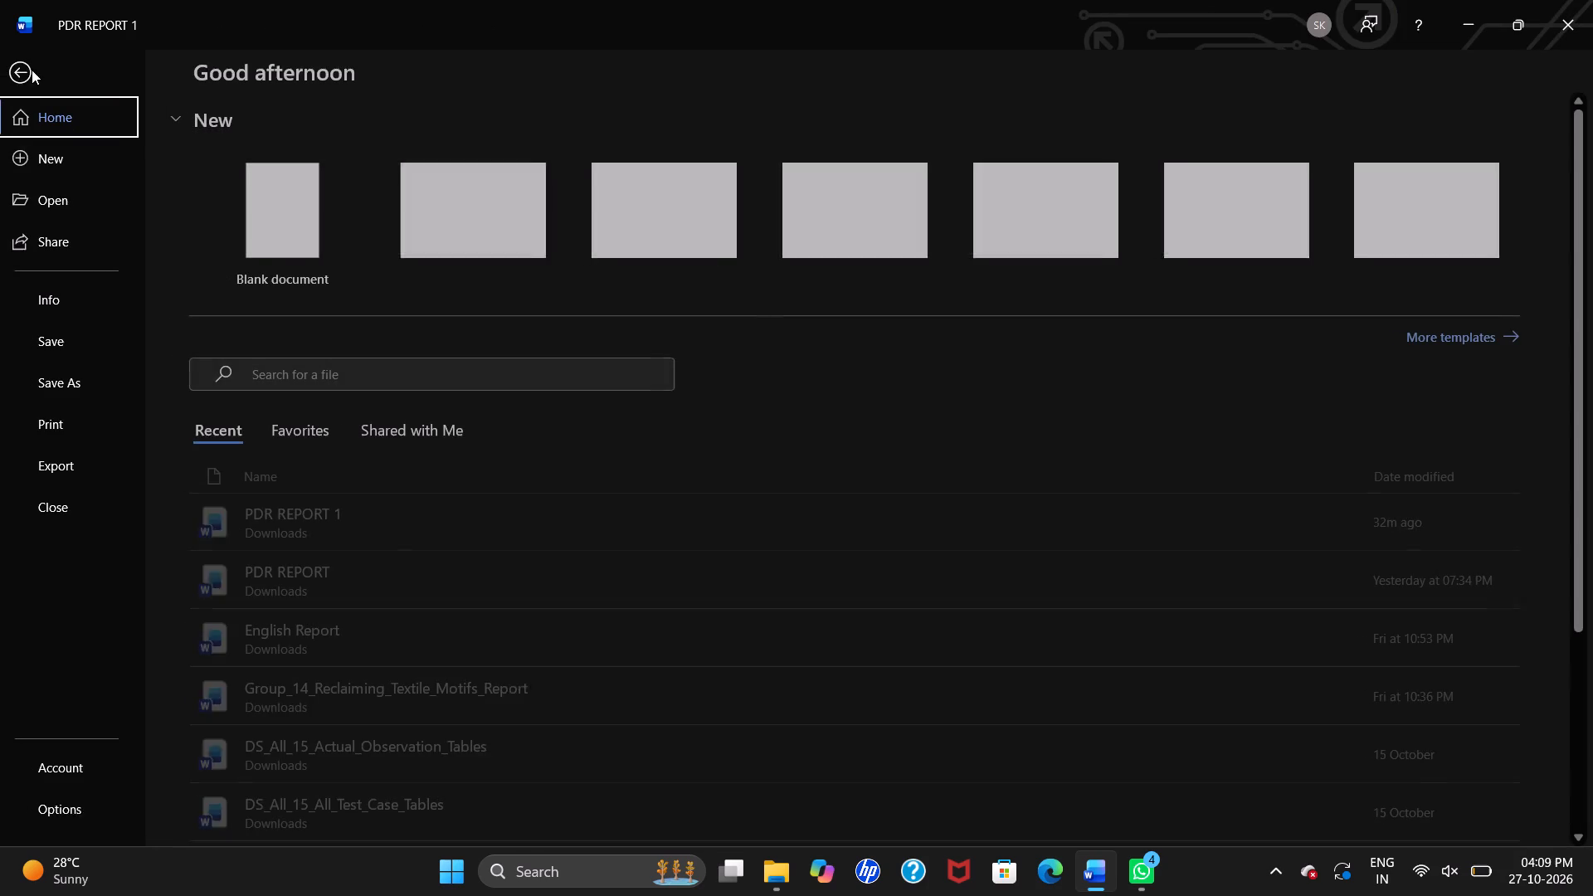
left_click(59, 383)
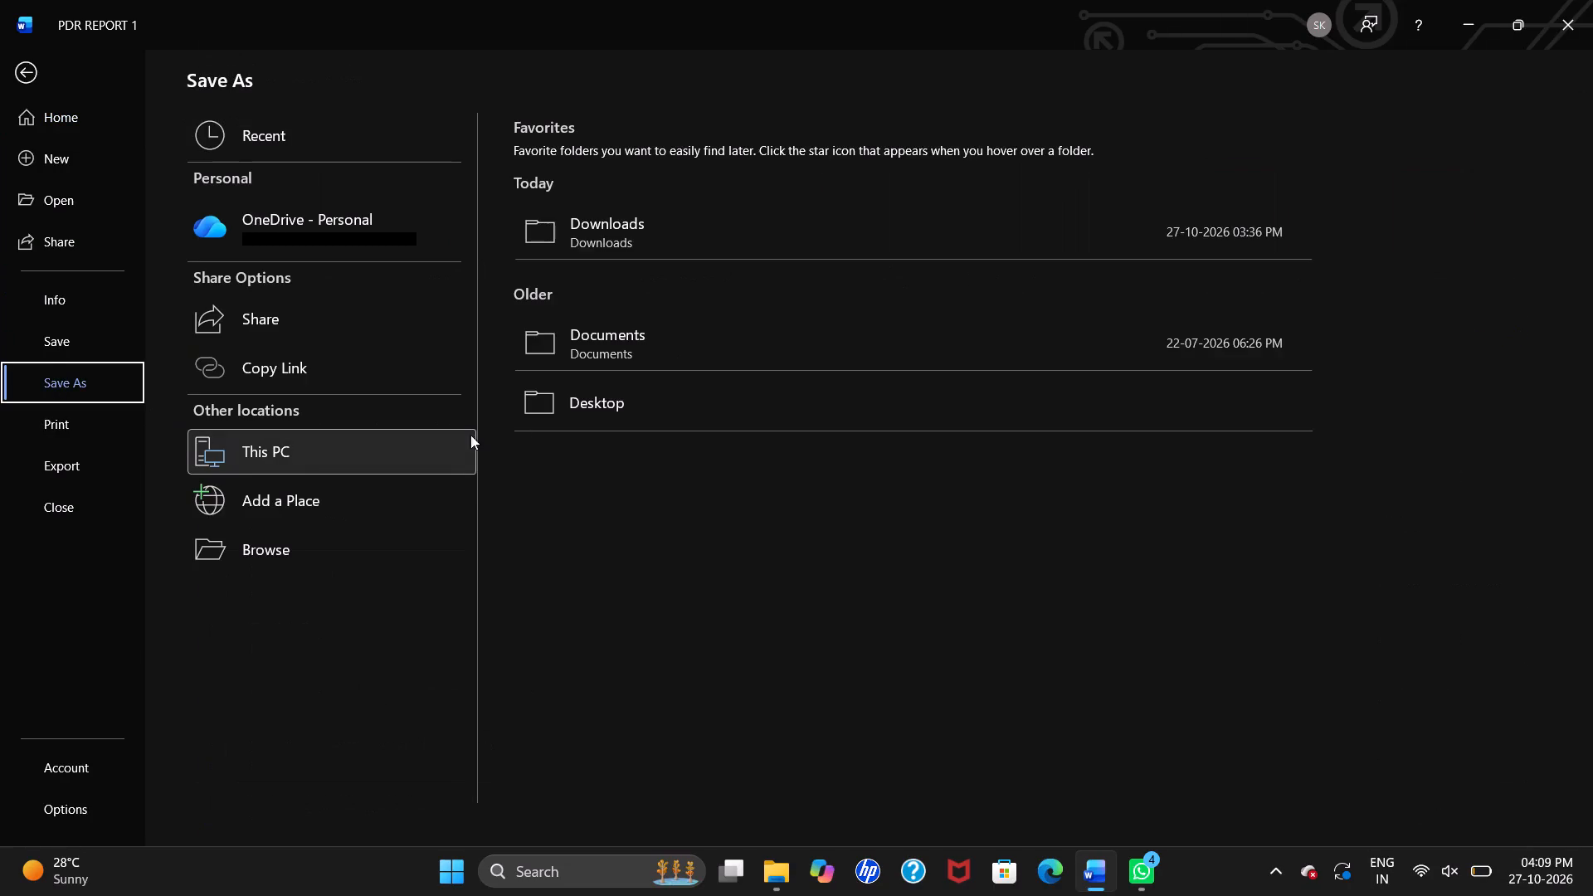
left_click(591, 232)
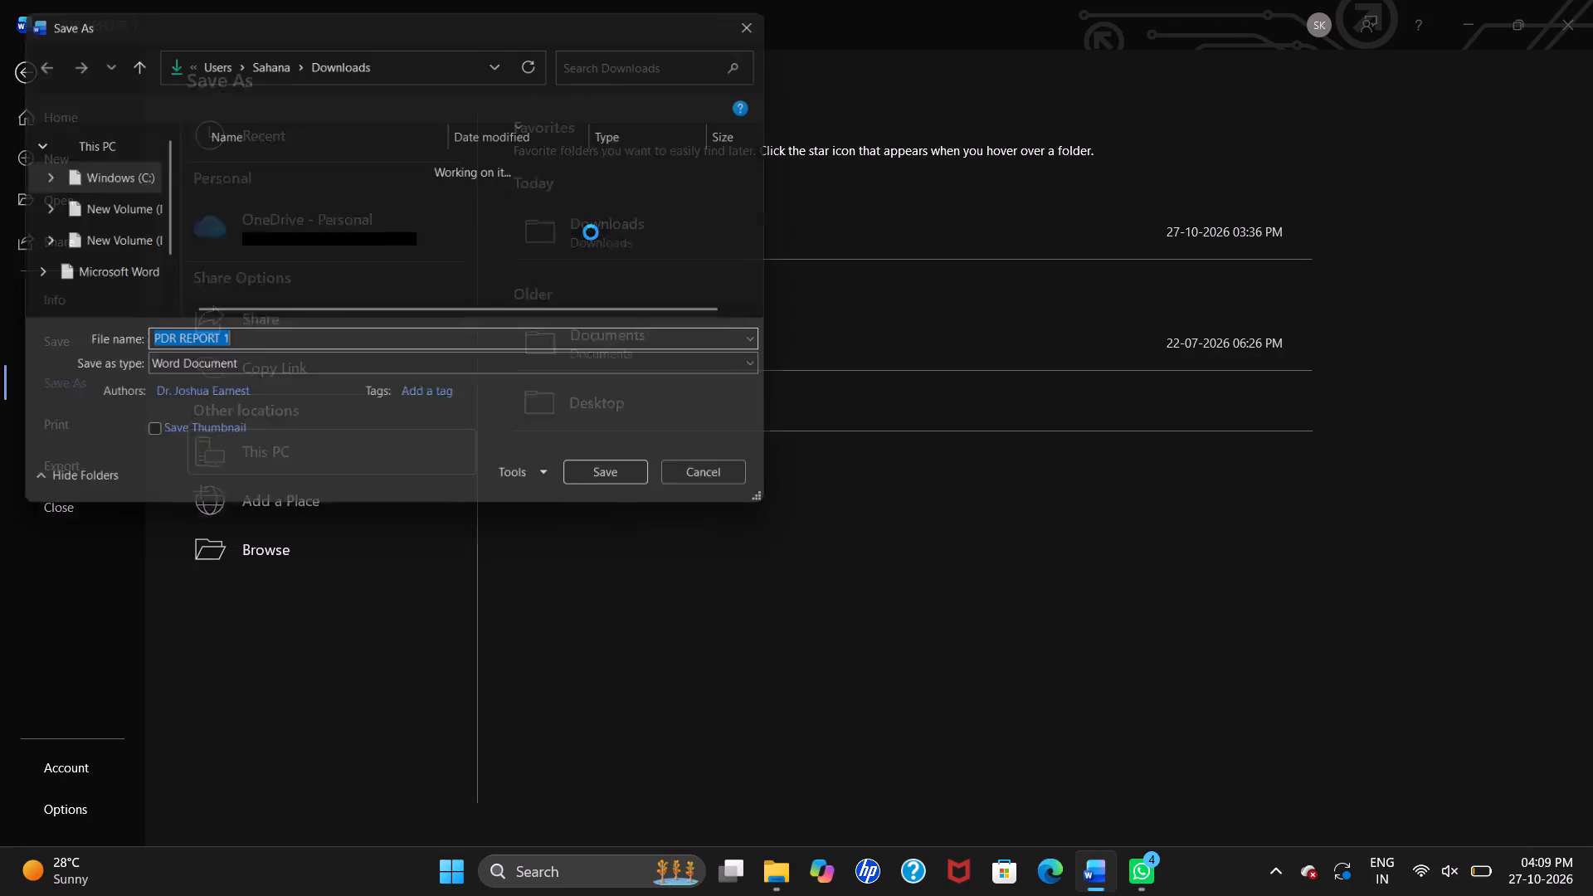
left_click(297, 352)
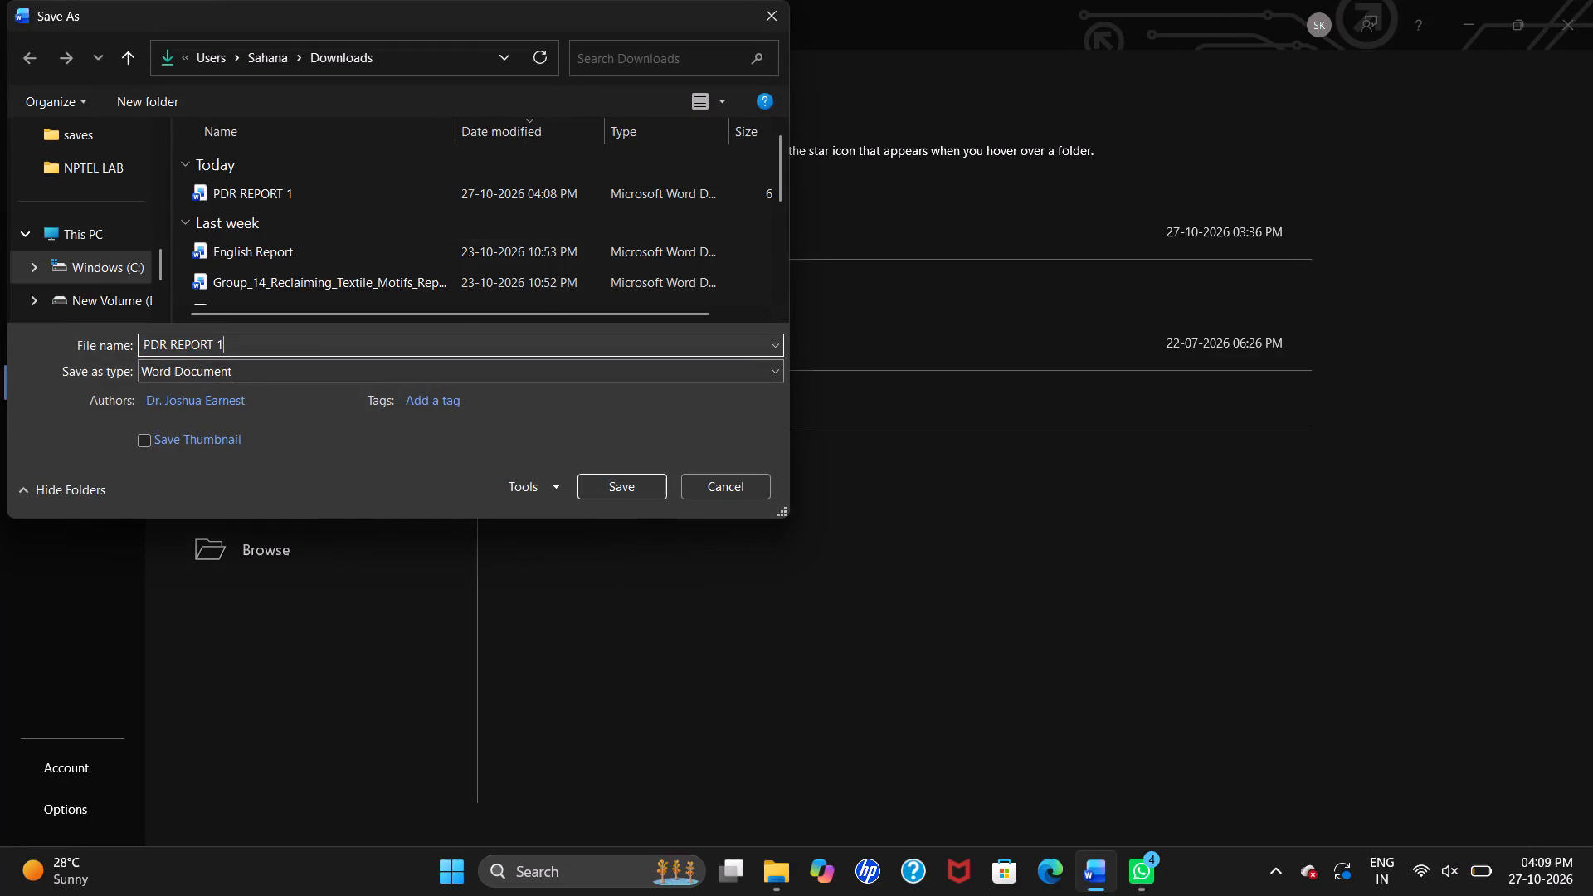
key("BackSpace")
type("final")
key("Return")
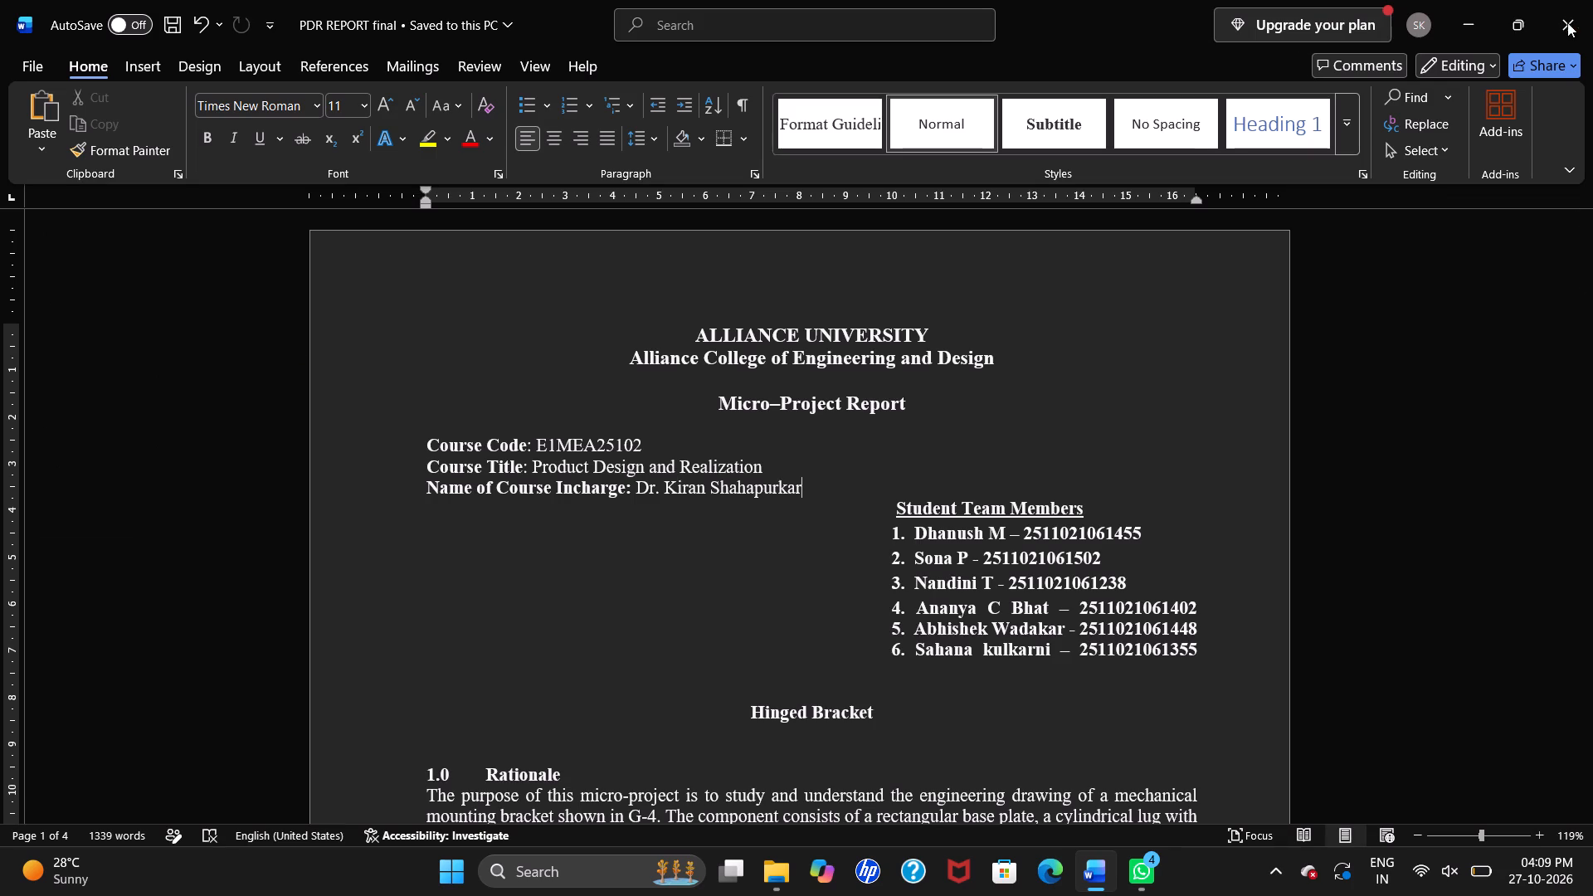
Close the saved report document.
left_click(1568, 21)
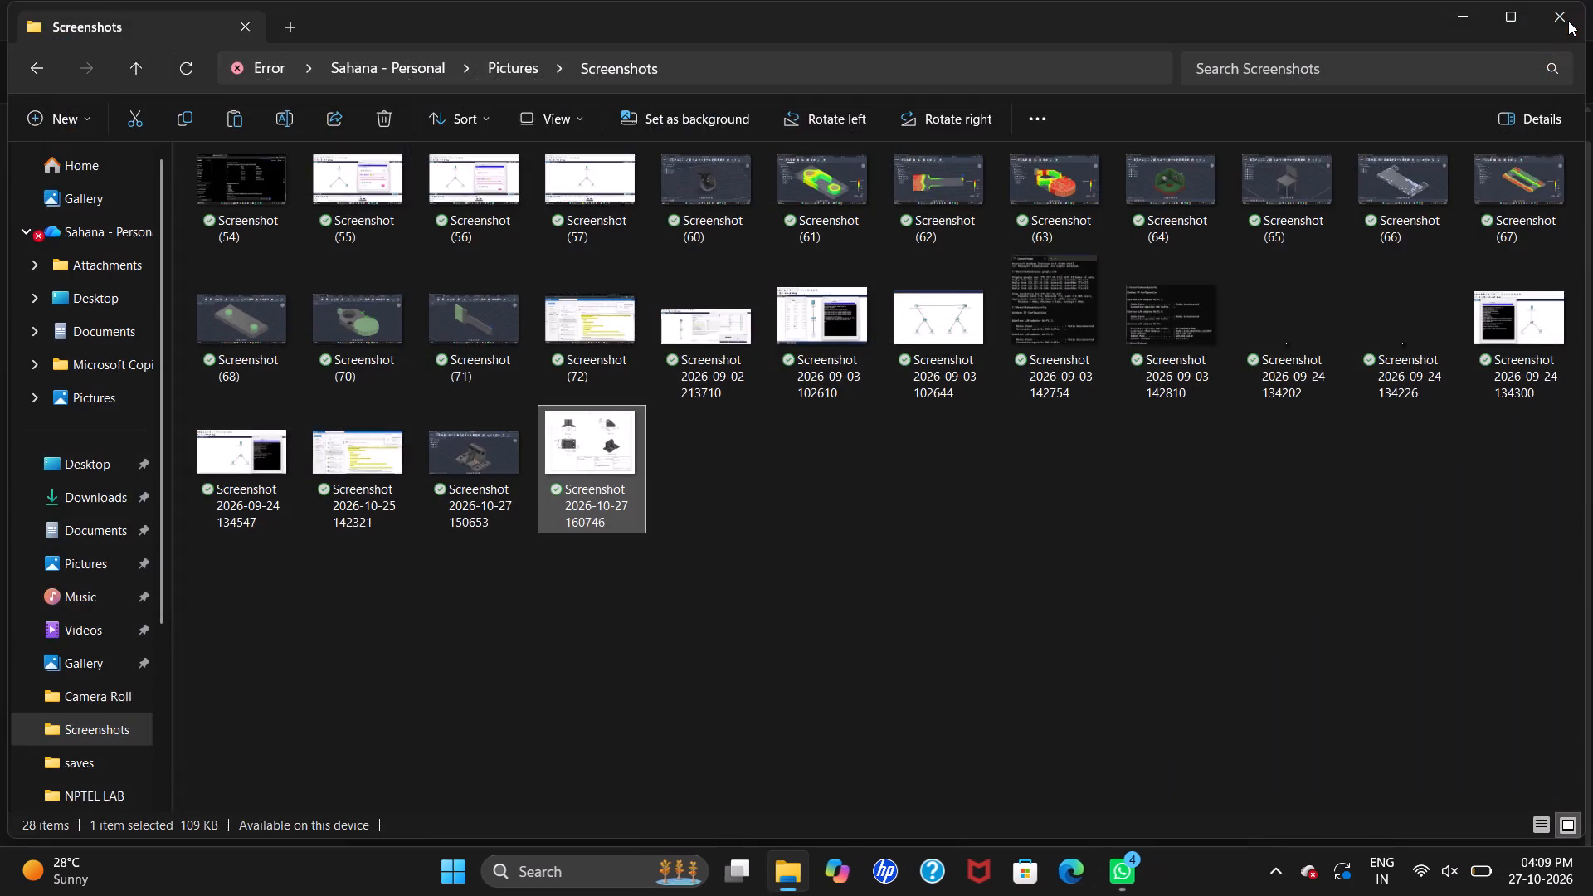
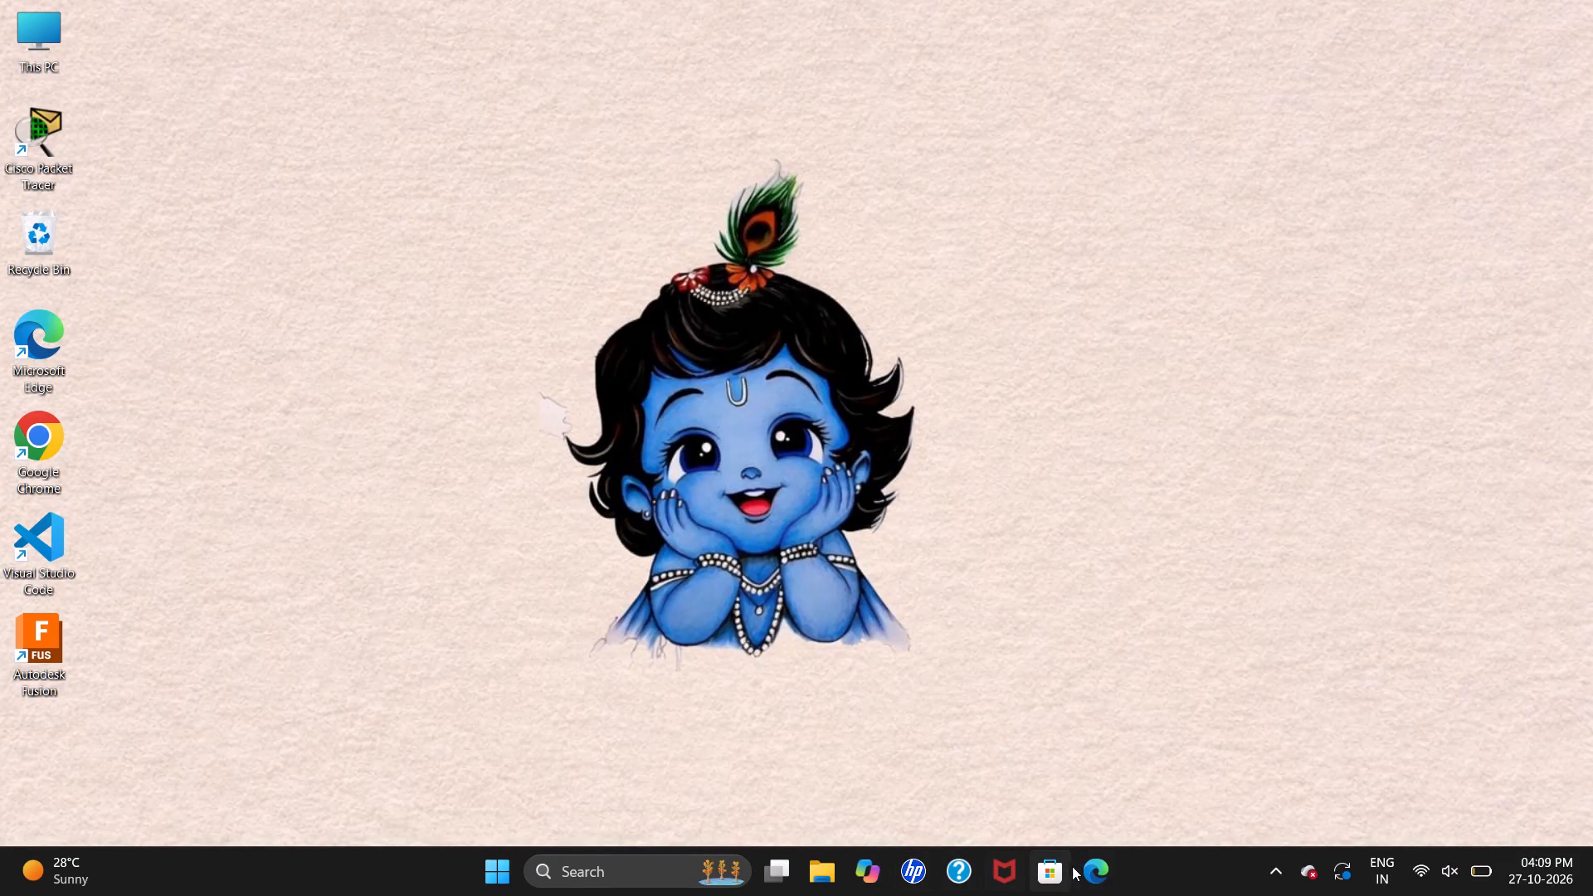
In File Explorer, delete the superseded Word document PDR REPORT 1 from the Downloads folder.
left_click(803, 848)
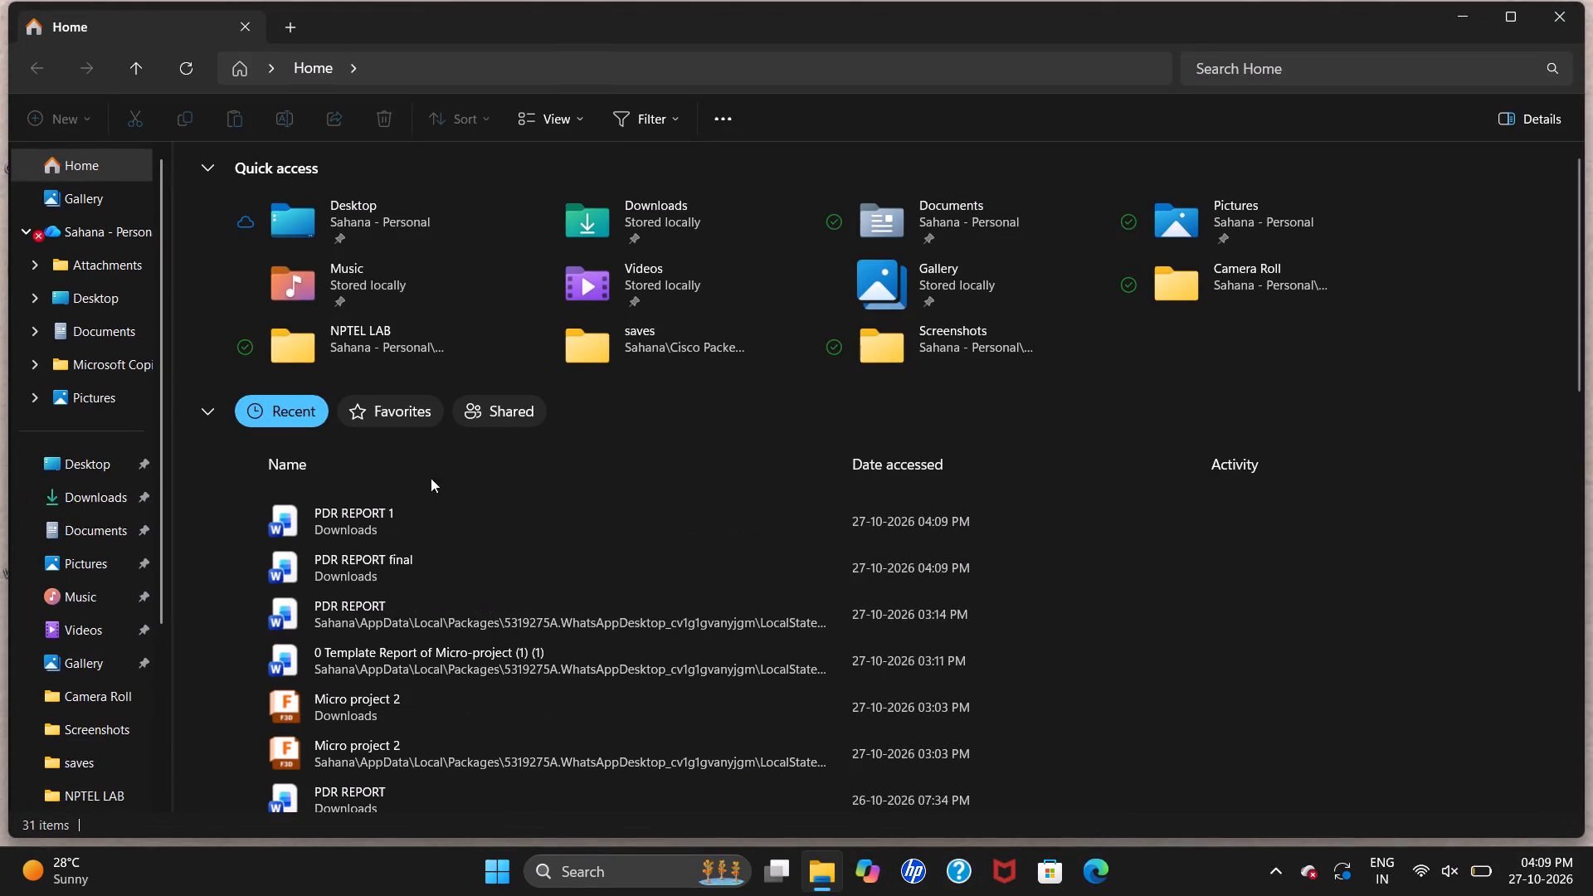
left_click(424, 514)
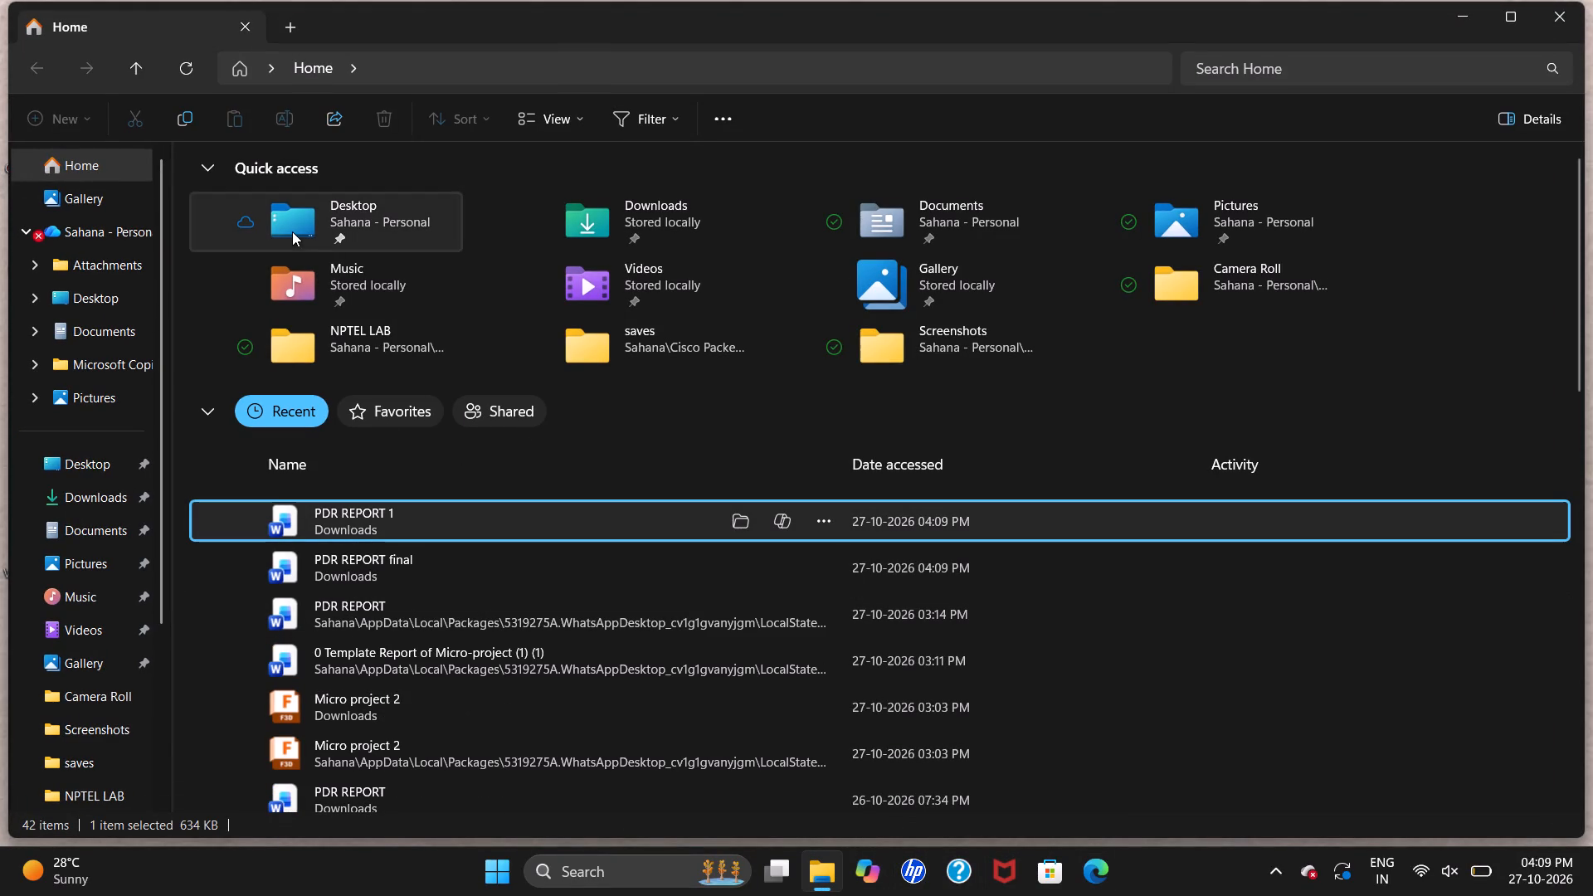
left_click(105, 496)
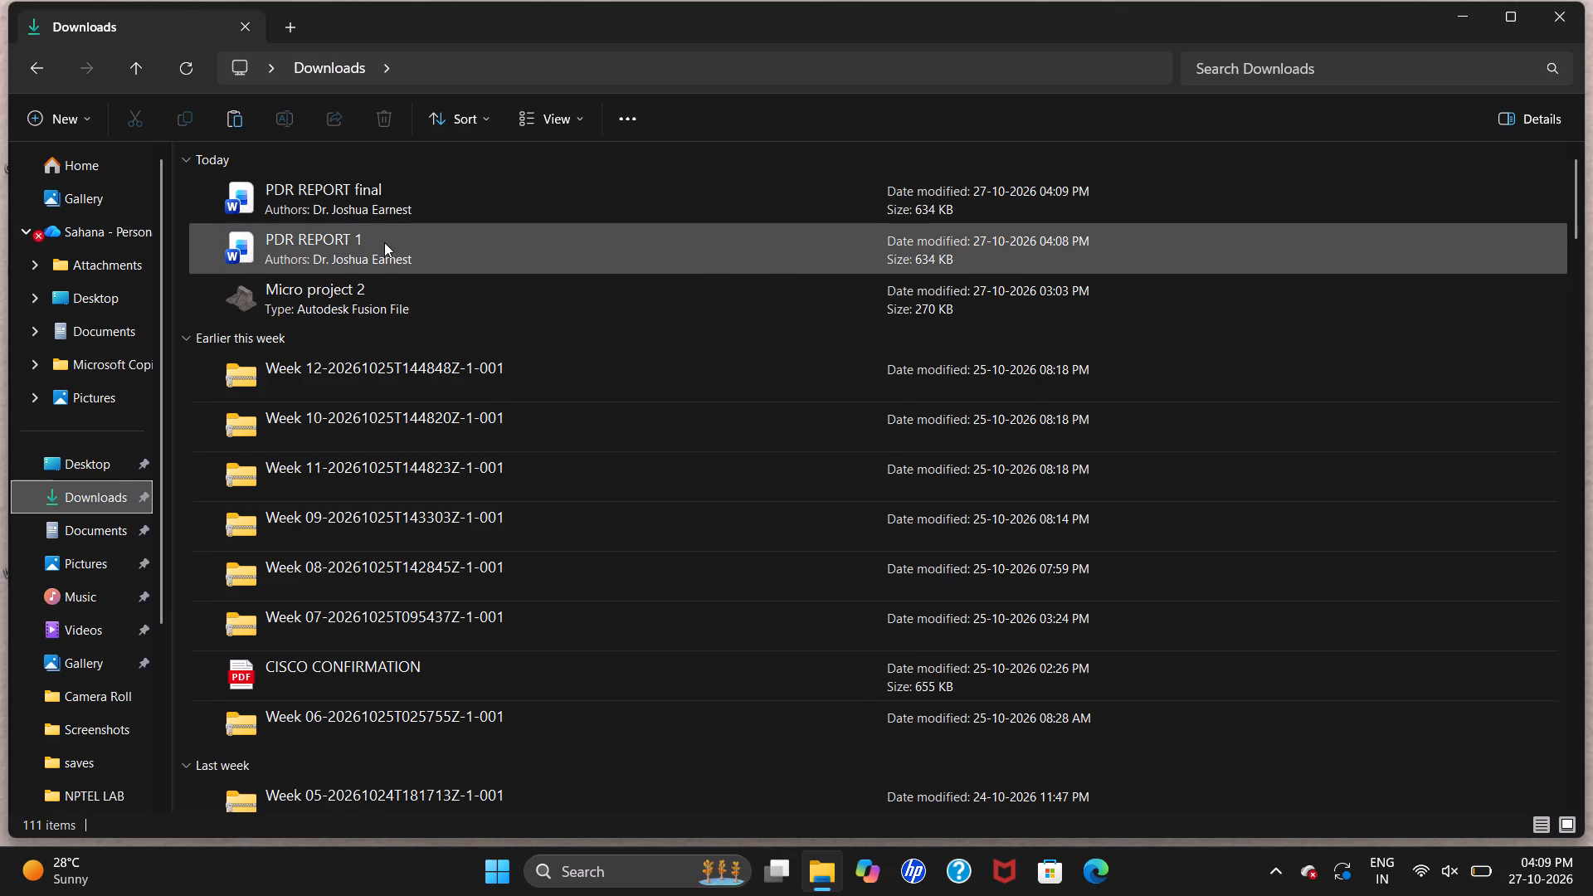
left_click(384, 244)
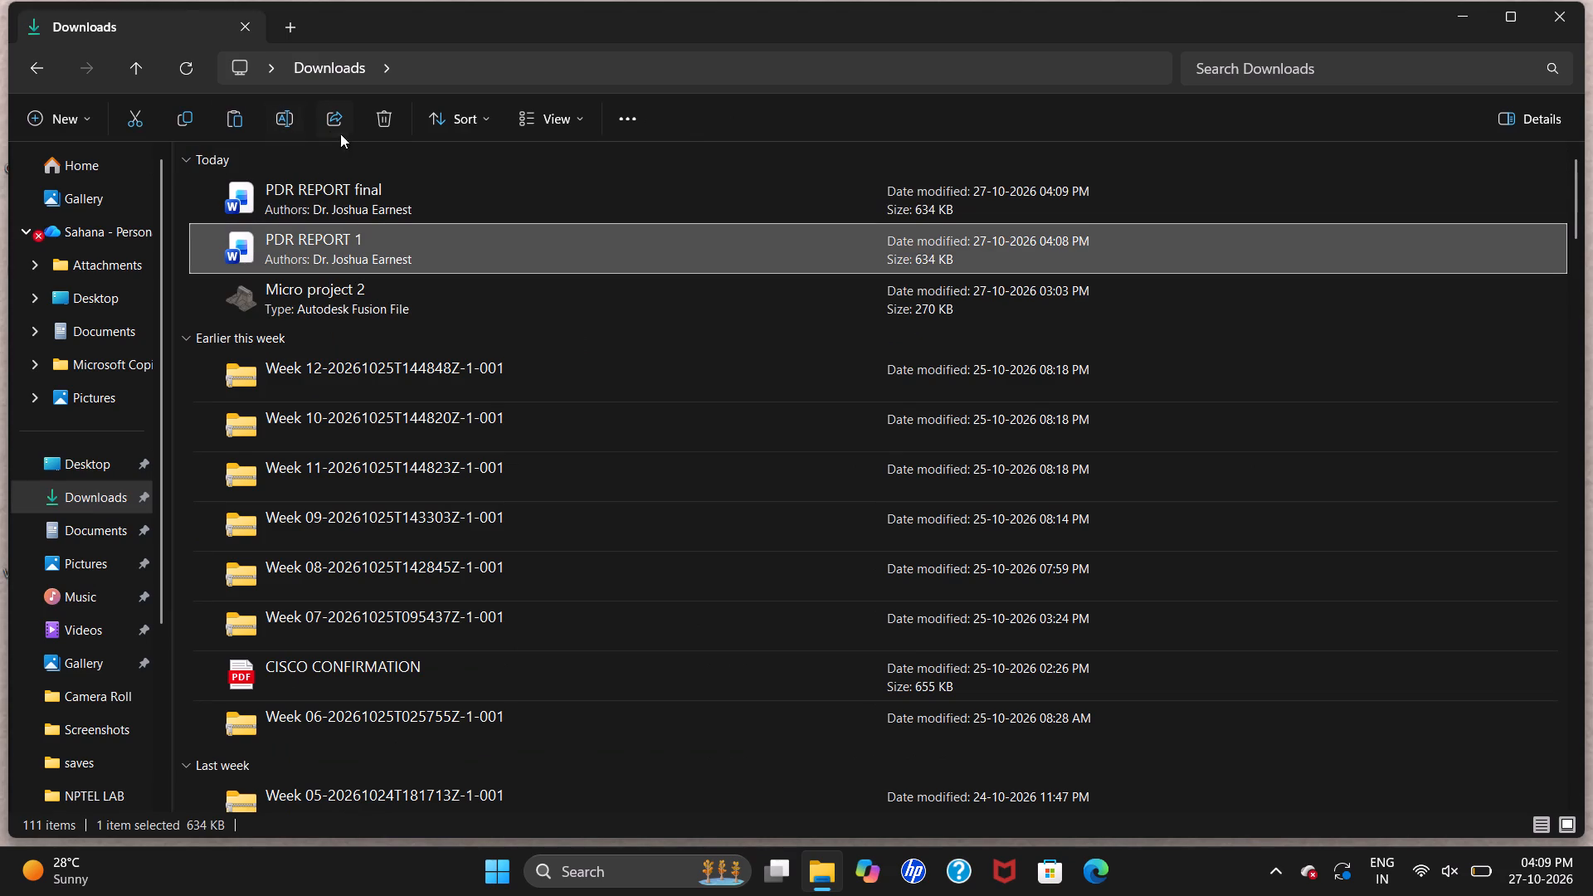
left_click(379, 129)
Delete the older Word document PDR REPORT, listed among last week's files in the Downloads folder.
scroll(525, 564, "down", 1)
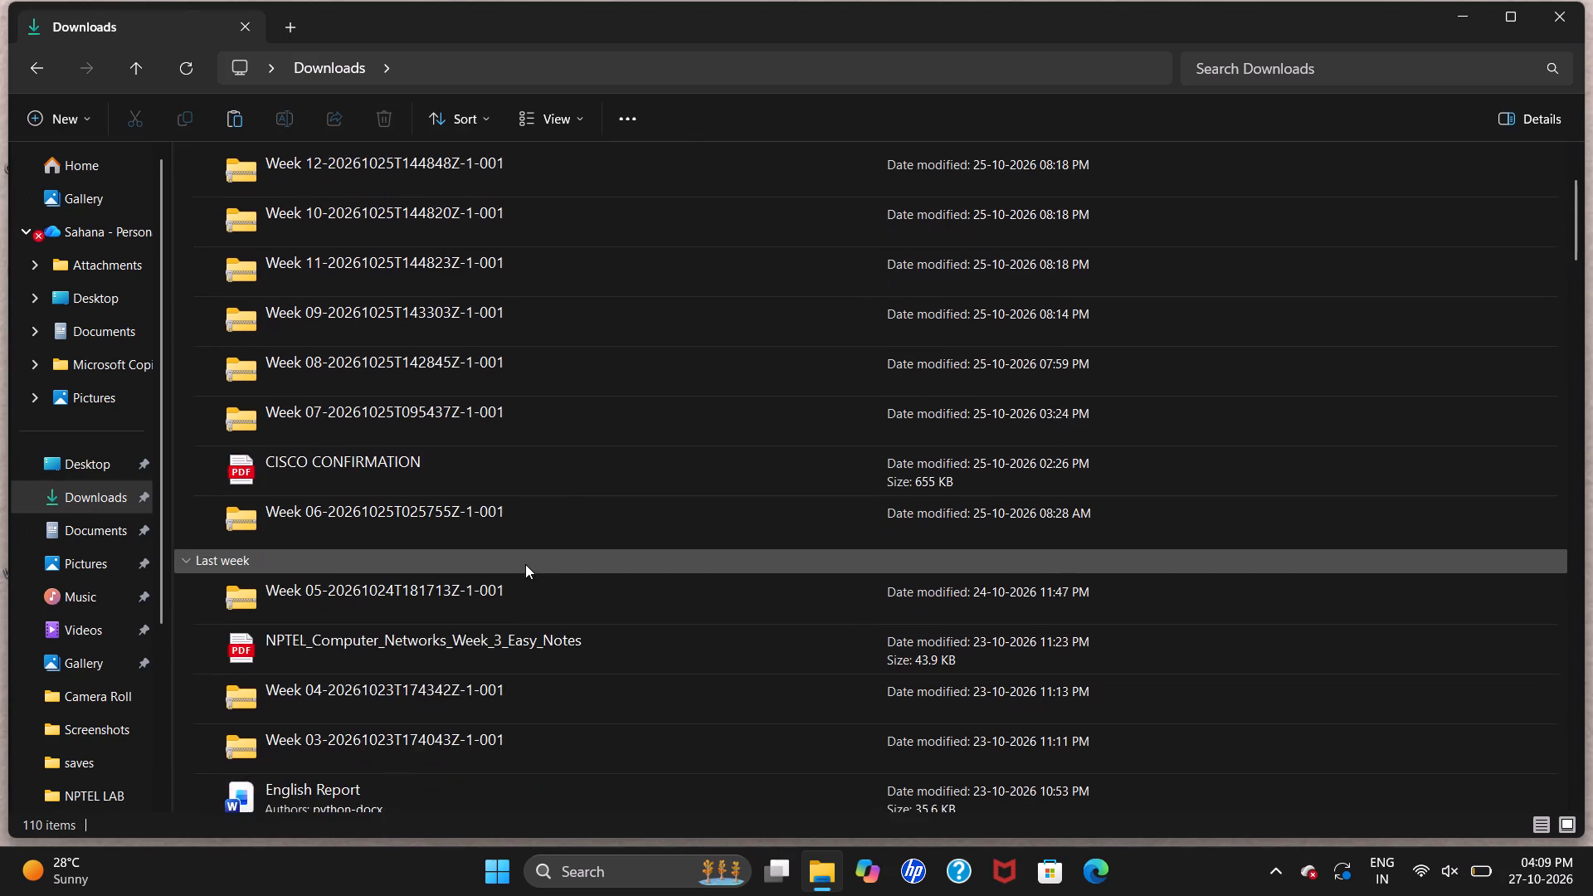
scroll(525, 564, "down", 2)
left_click(505, 523)
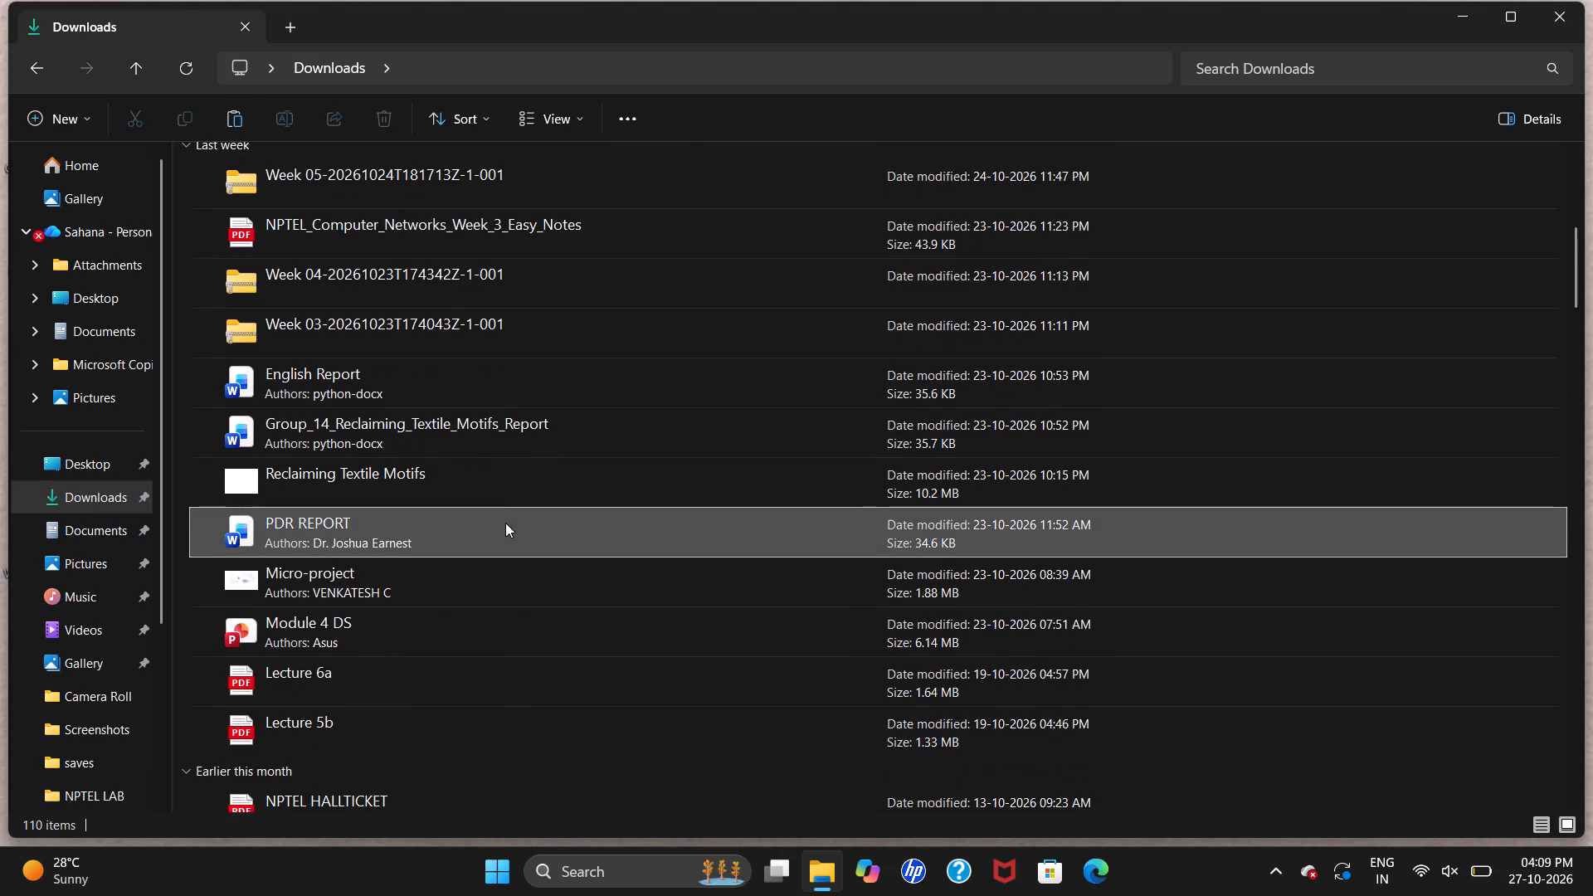
left_click(393, 124)
Copy the Word document PDR REPORT final from the Downloads folder to the clipboard.
scroll(396, 297, "up", 2)
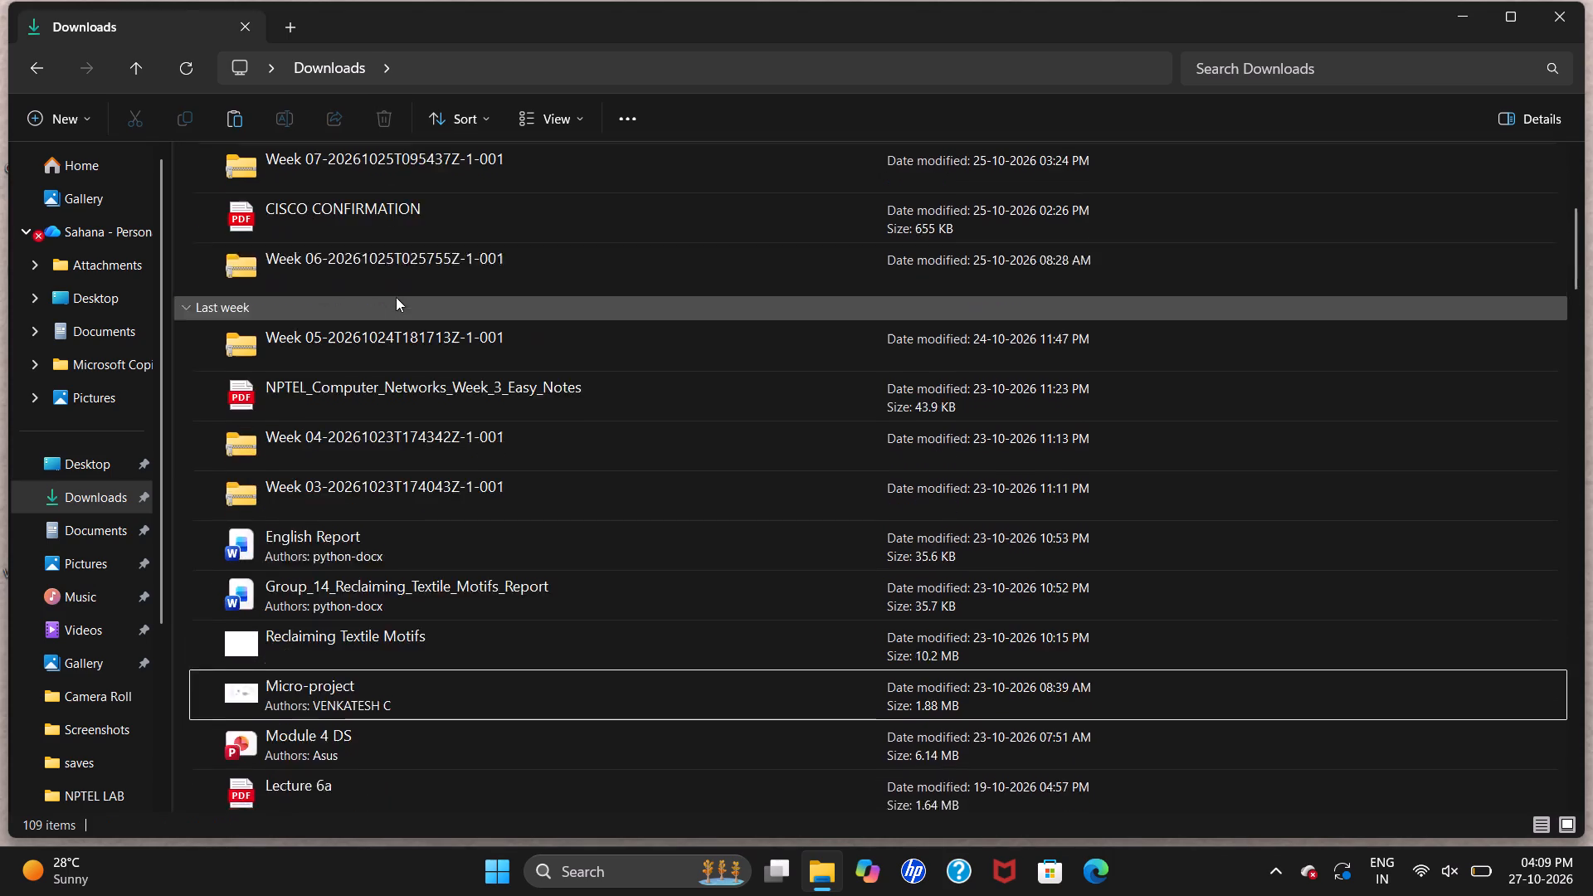
scroll(396, 297, "up", 4)
left_click(399, 205)
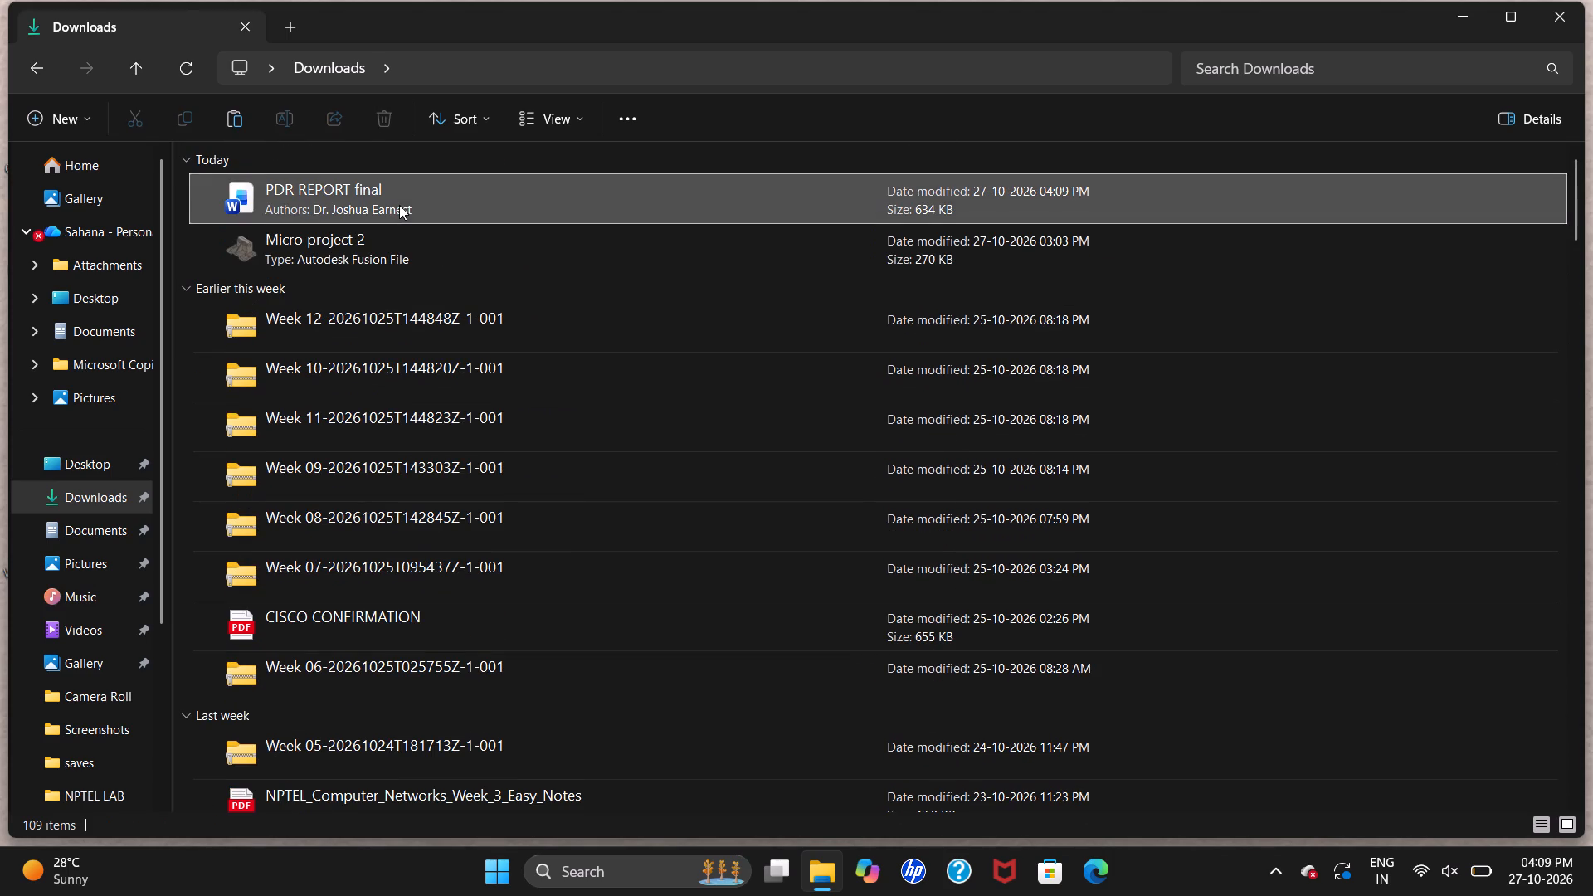
left_click(192, 110)
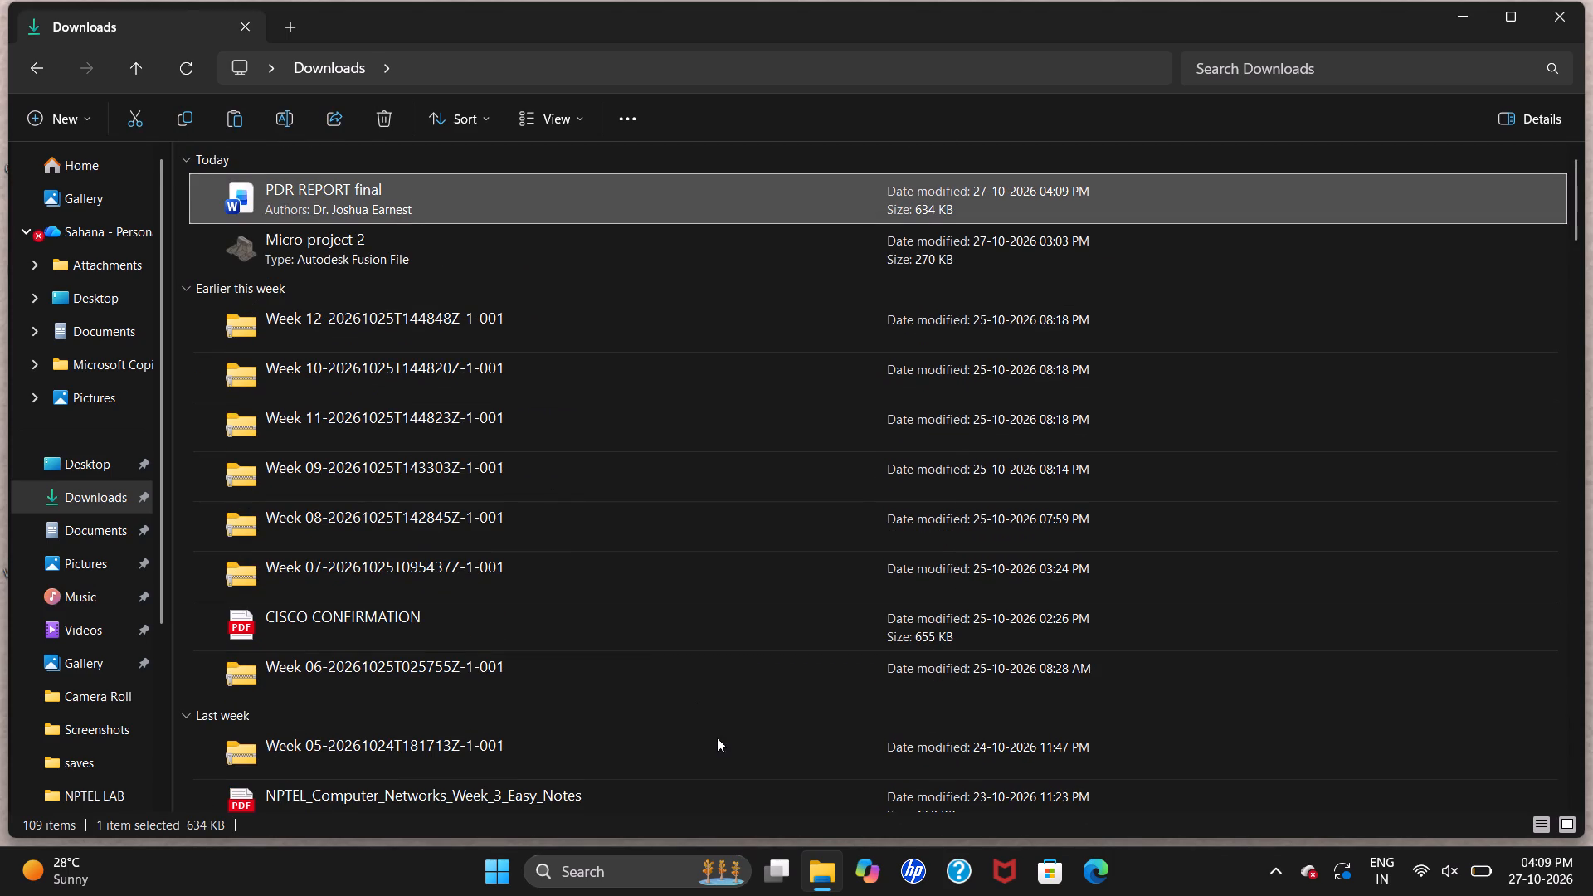
Open Windows Search to find another app.
left_click(655, 862)
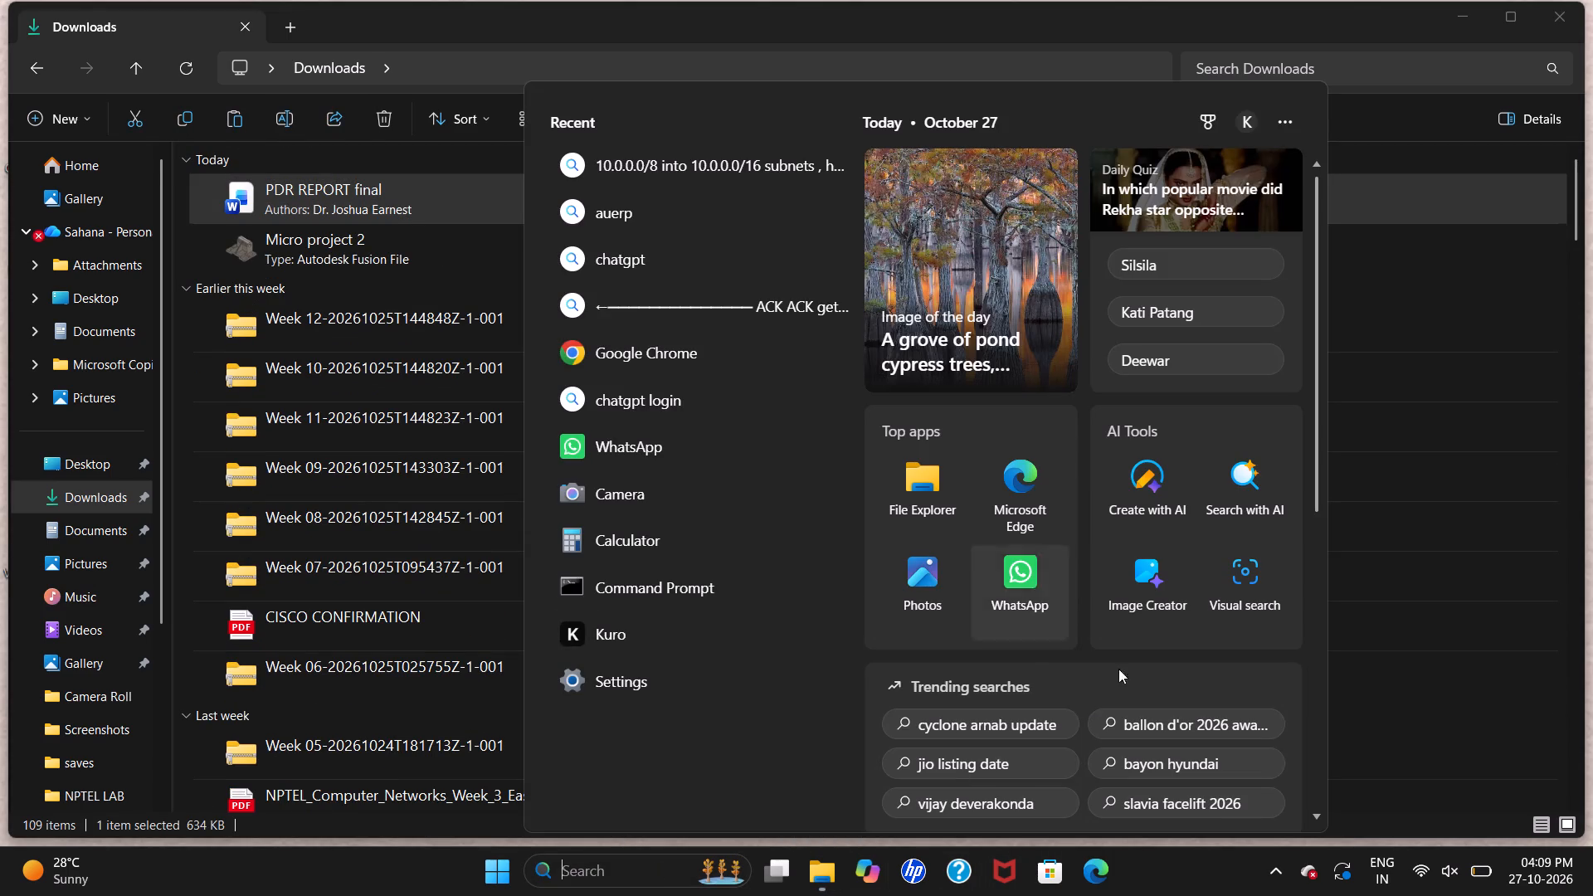
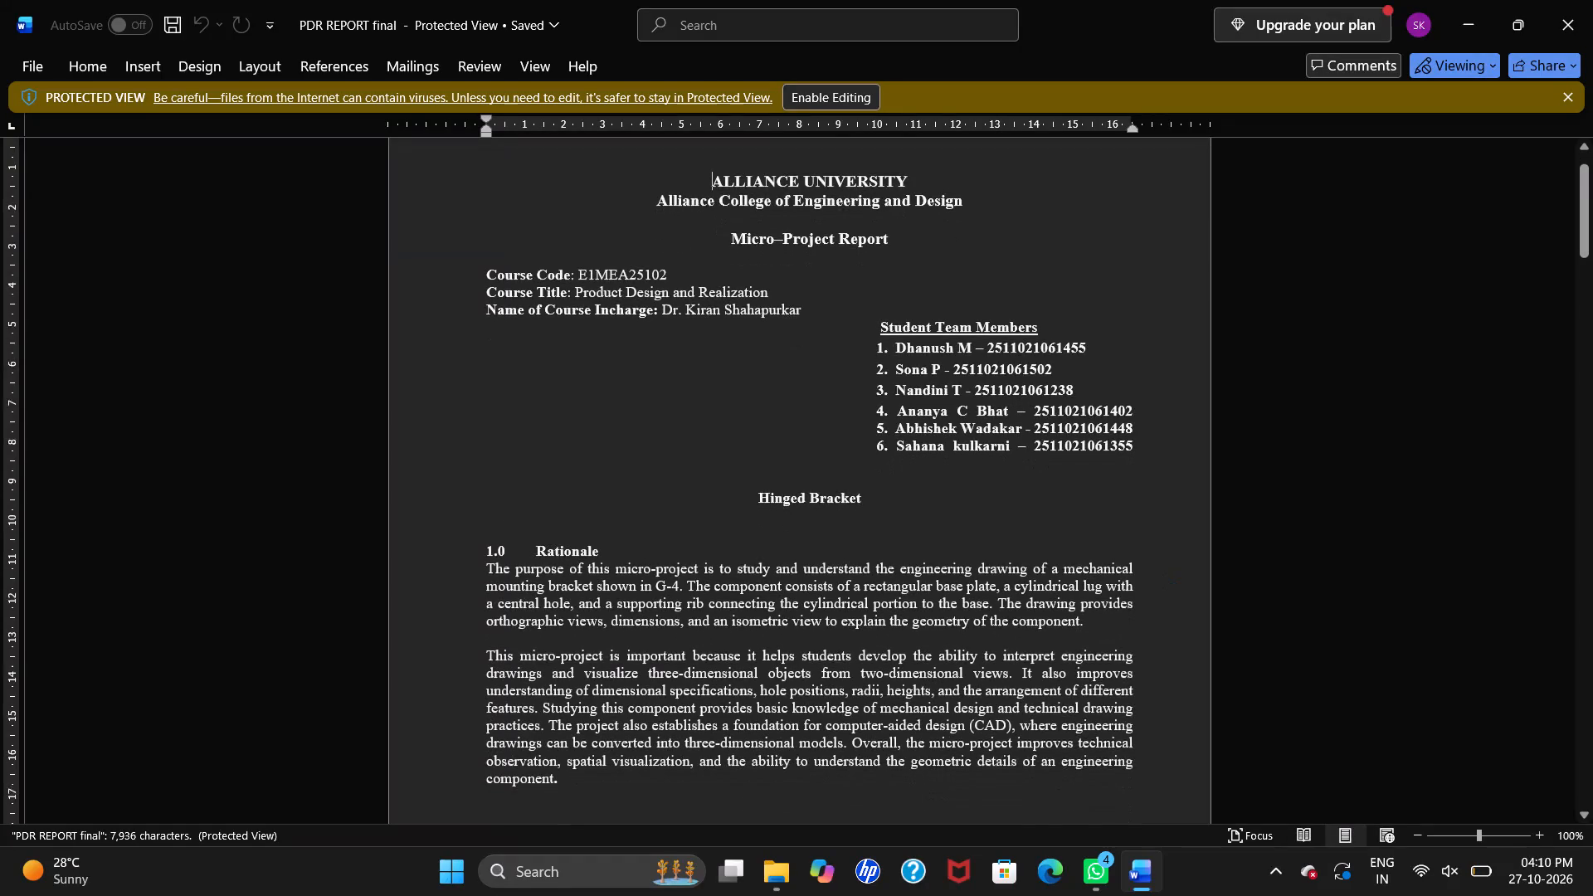
Review the PDR REPORT final document in Word from the title page through the Hinged Bracket model image and drawing to the References.
scroll(1162, 580, "down", 2)
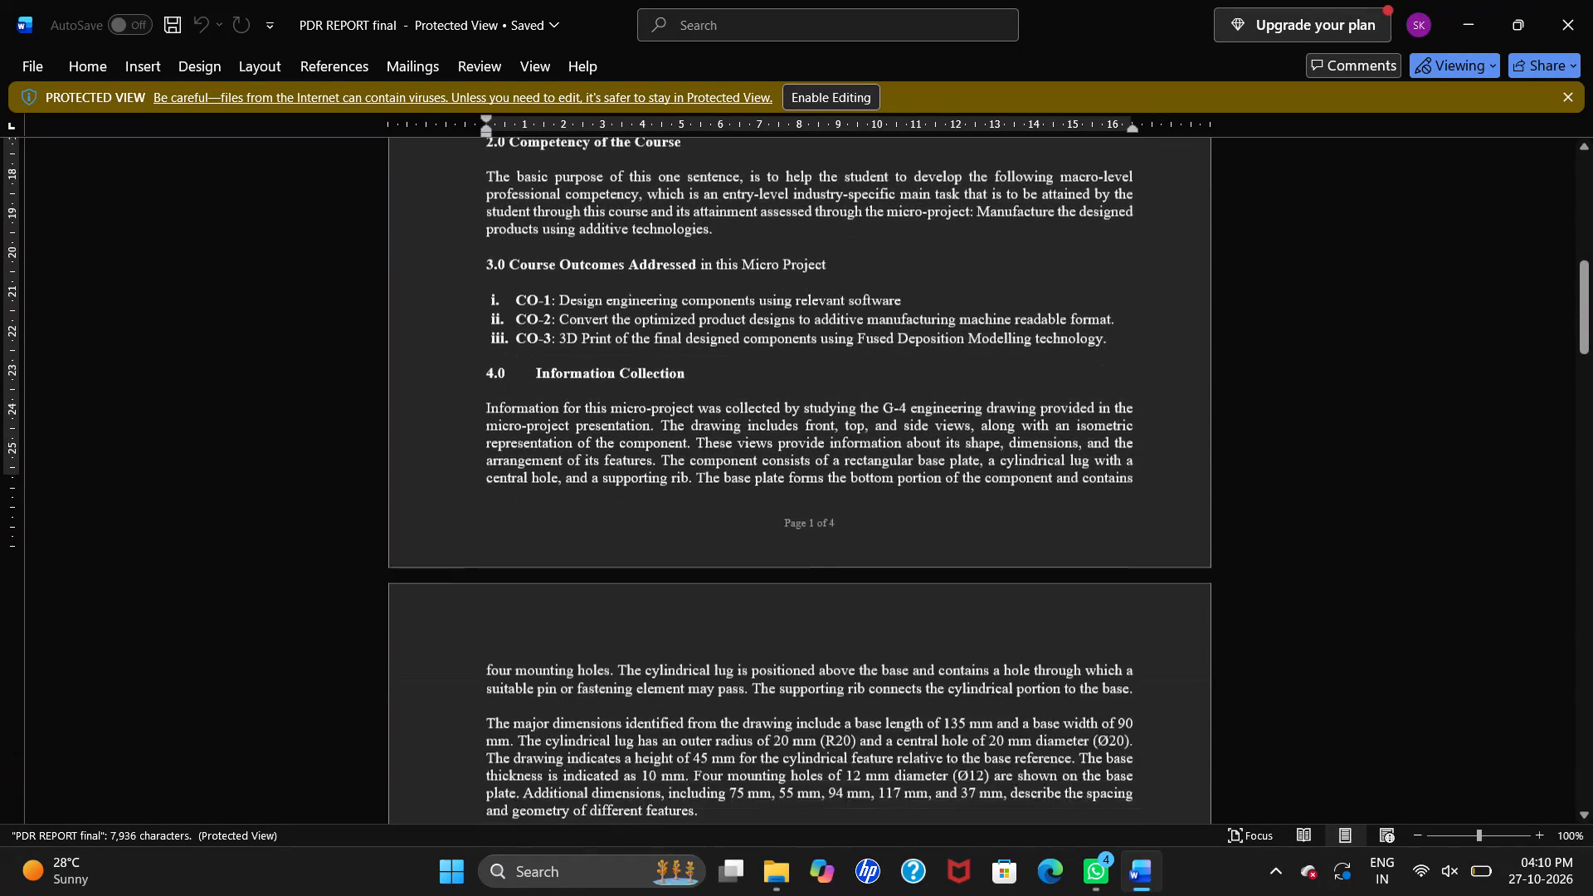
scroll(1162, 580, "down", 2)
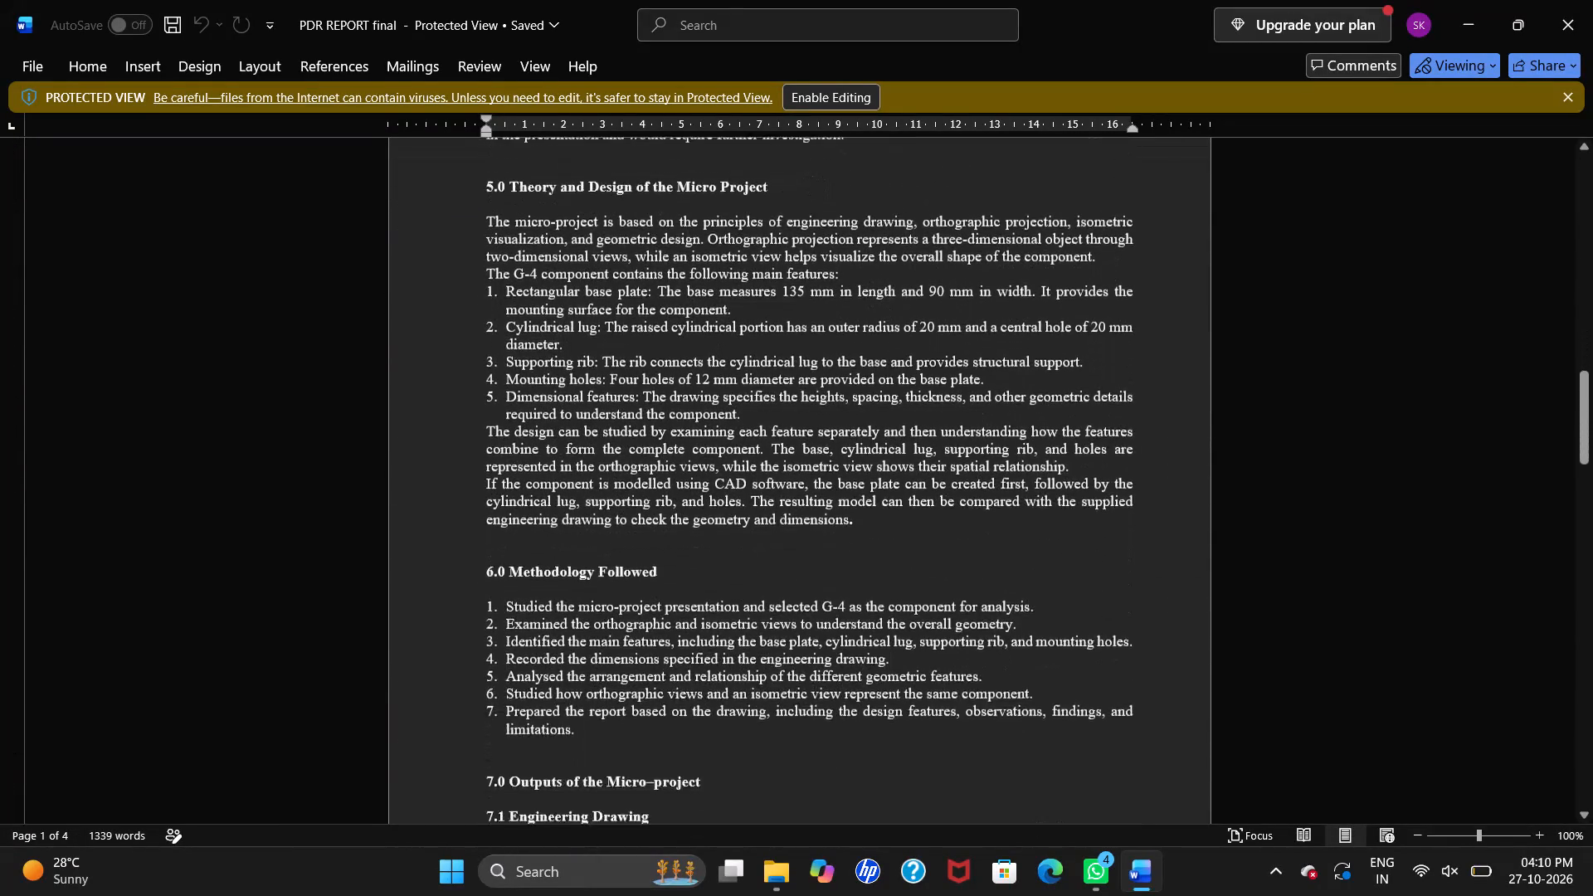
scroll(1162, 580, "down", 2)
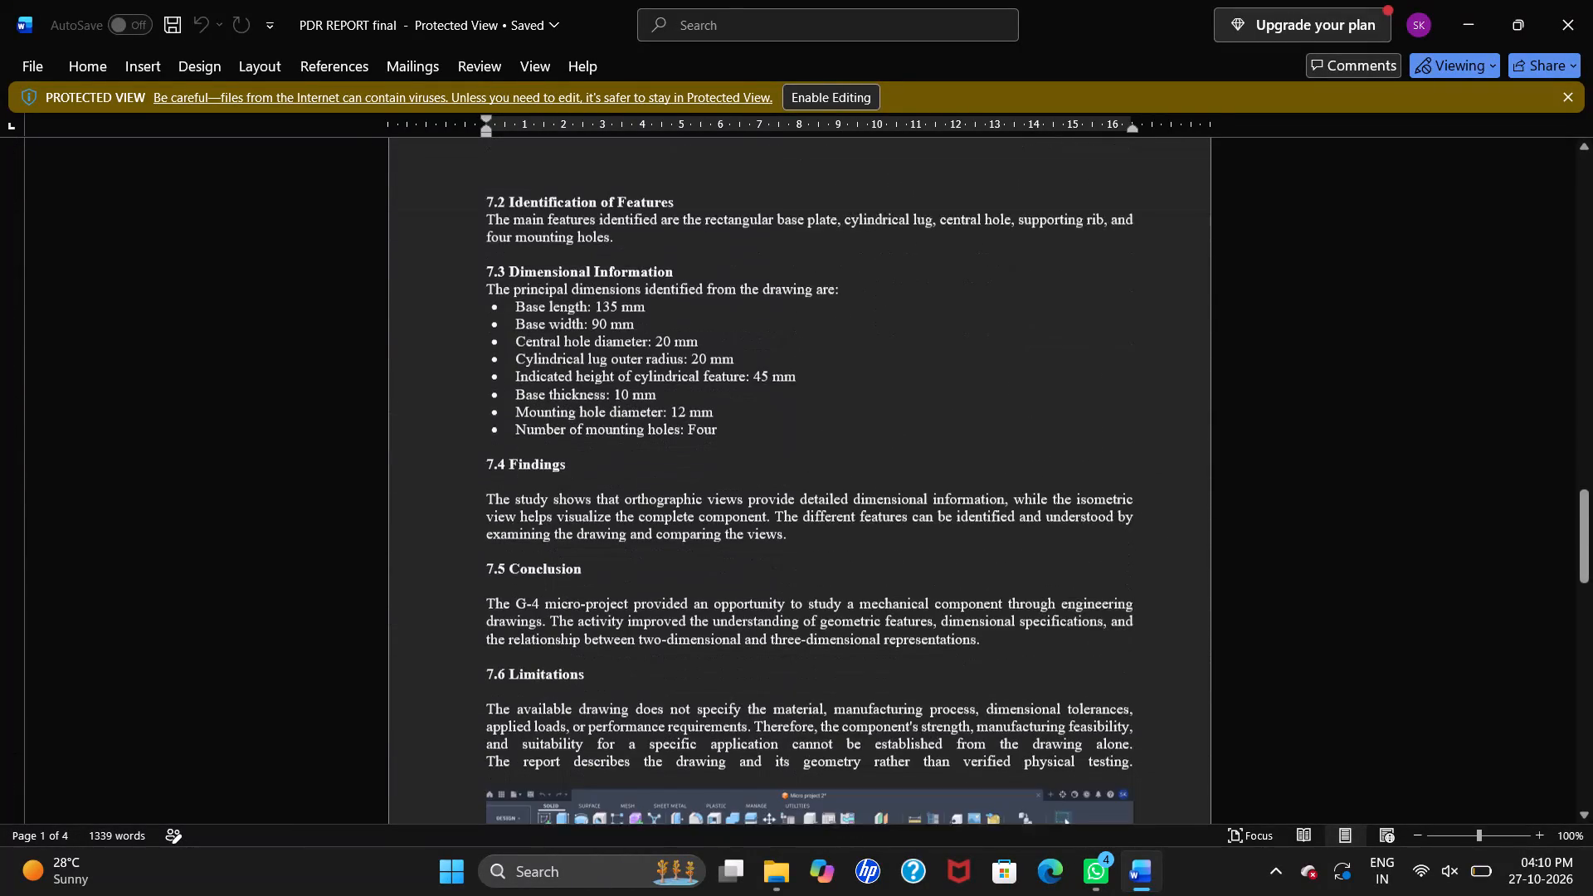
scroll(1162, 580, "down", 2)
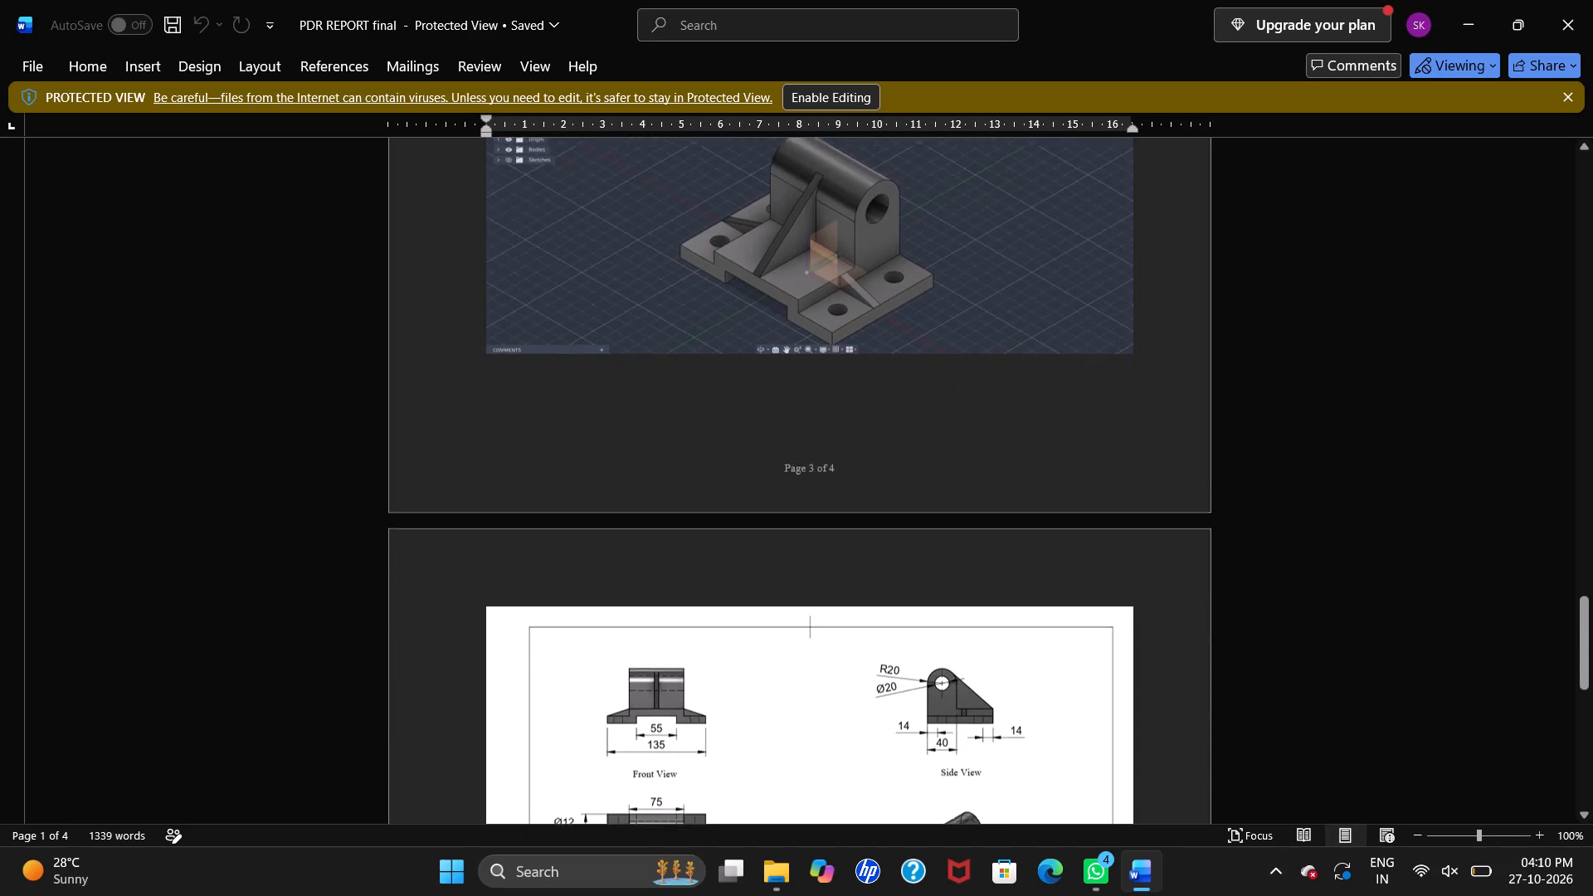
scroll(1162, 580, "down", 1)
scroll(1162, 580, "up", 1)
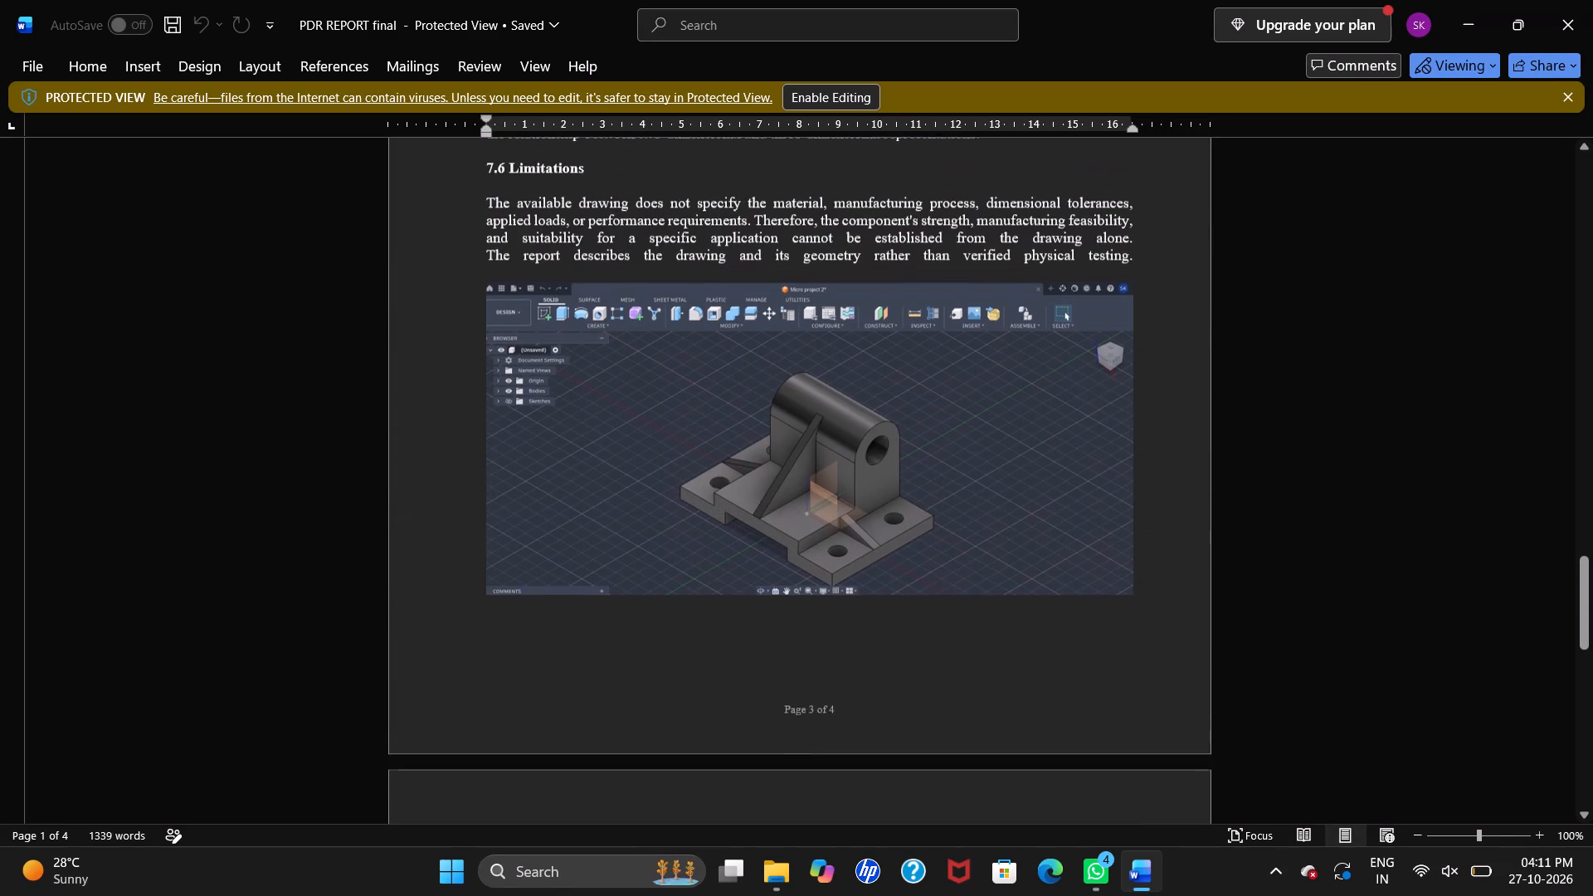
scroll(1128, 488, "down", 2)
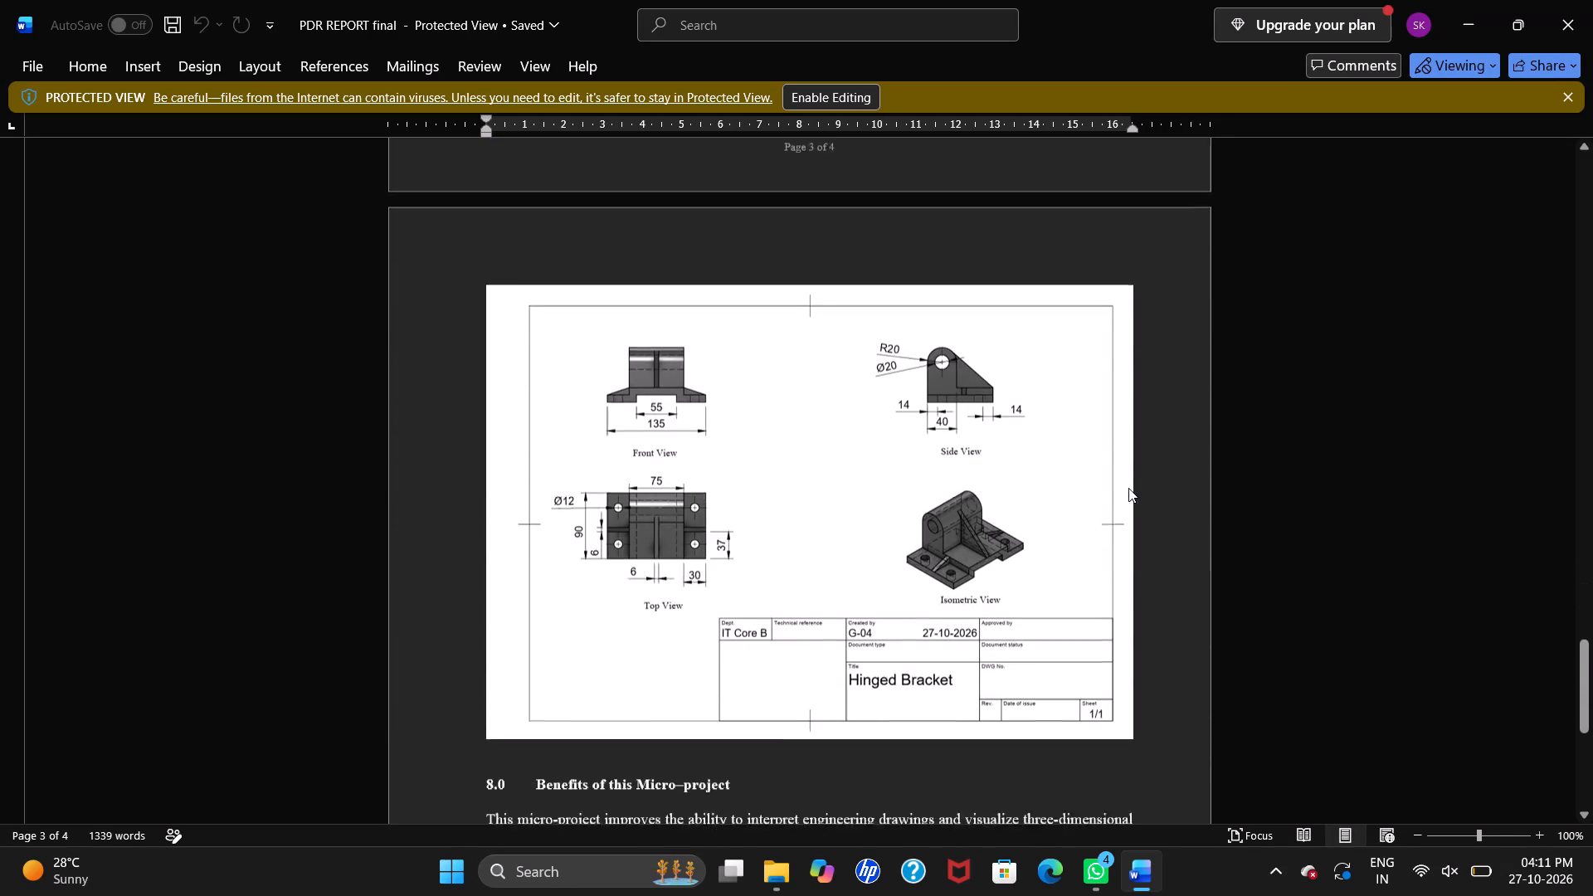
scroll(1128, 488, "down", 2)
scroll(1128, 488, "up", 1)
scroll(1128, 488, "down", 1)
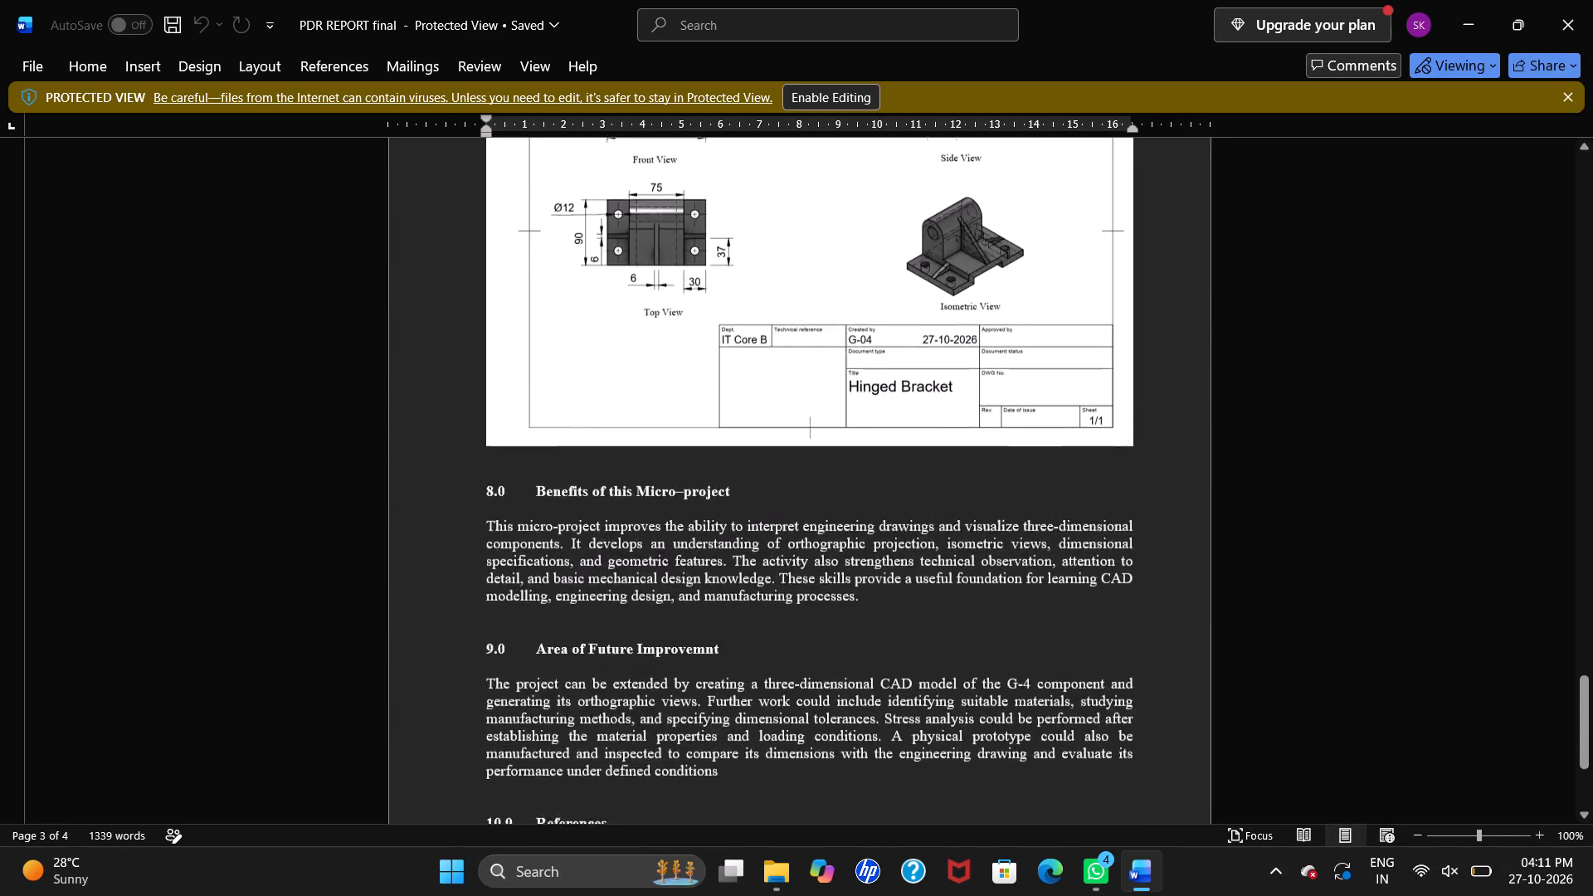
scroll(1128, 488, "down", 3)
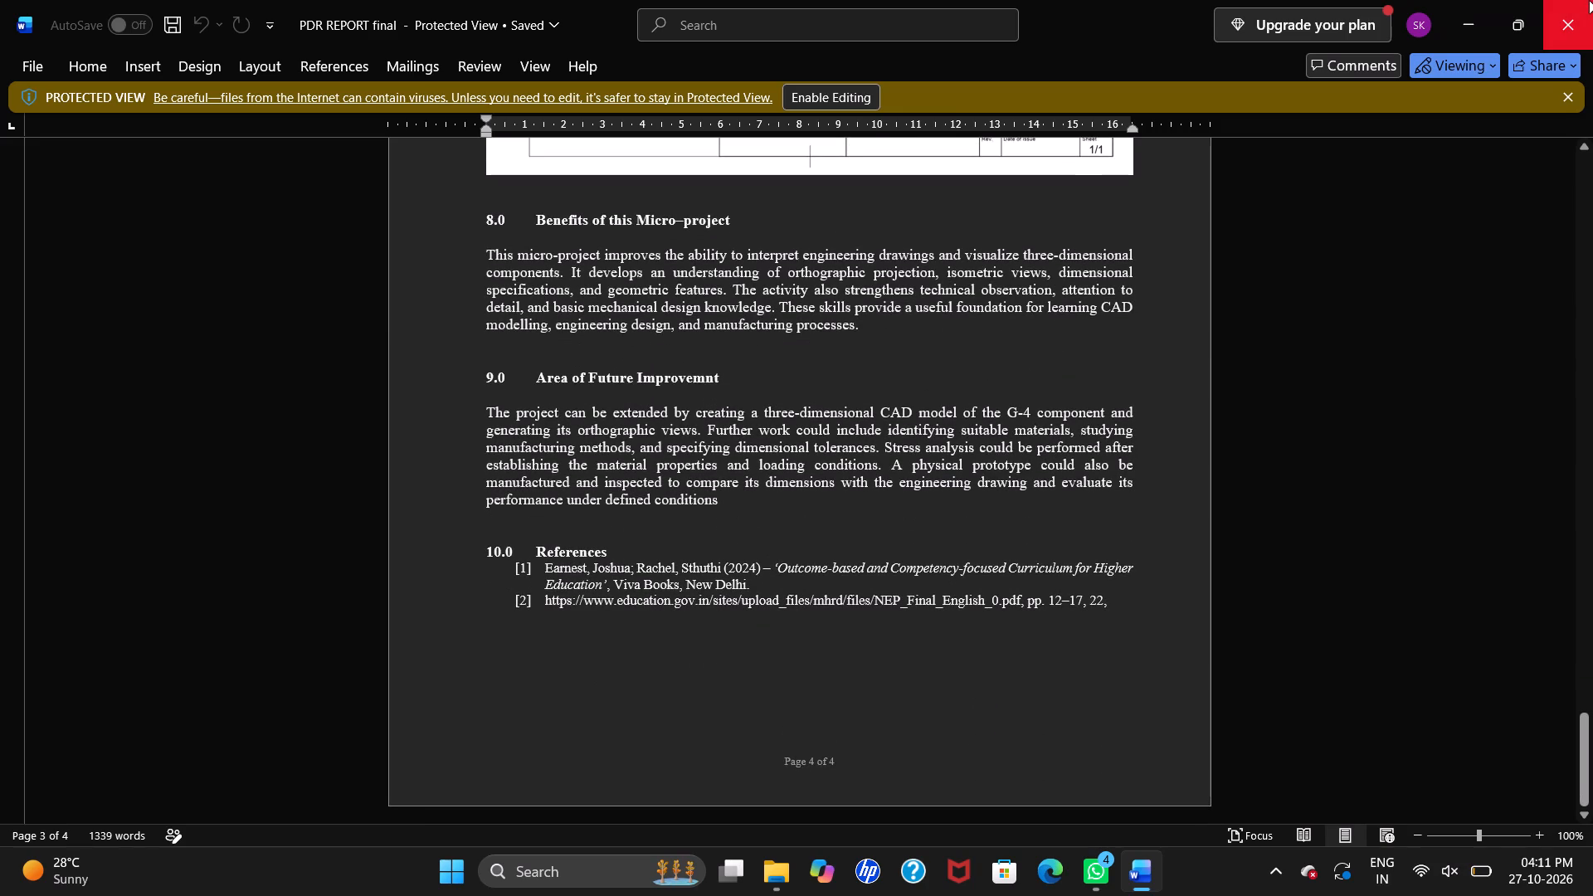
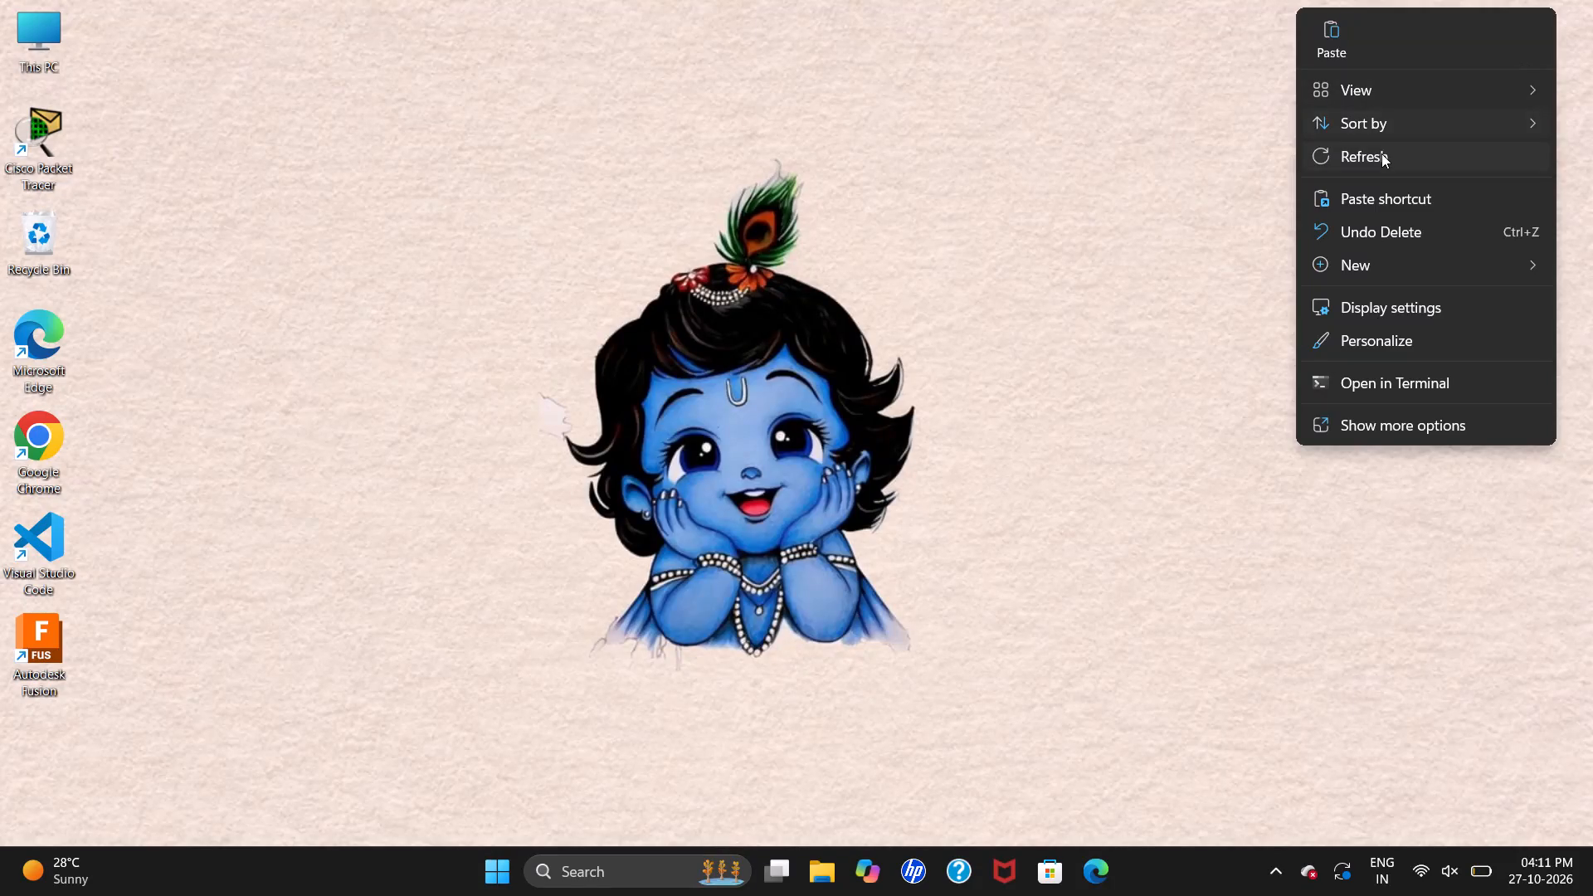
Refresh the desktop.
left_click(1381, 153)
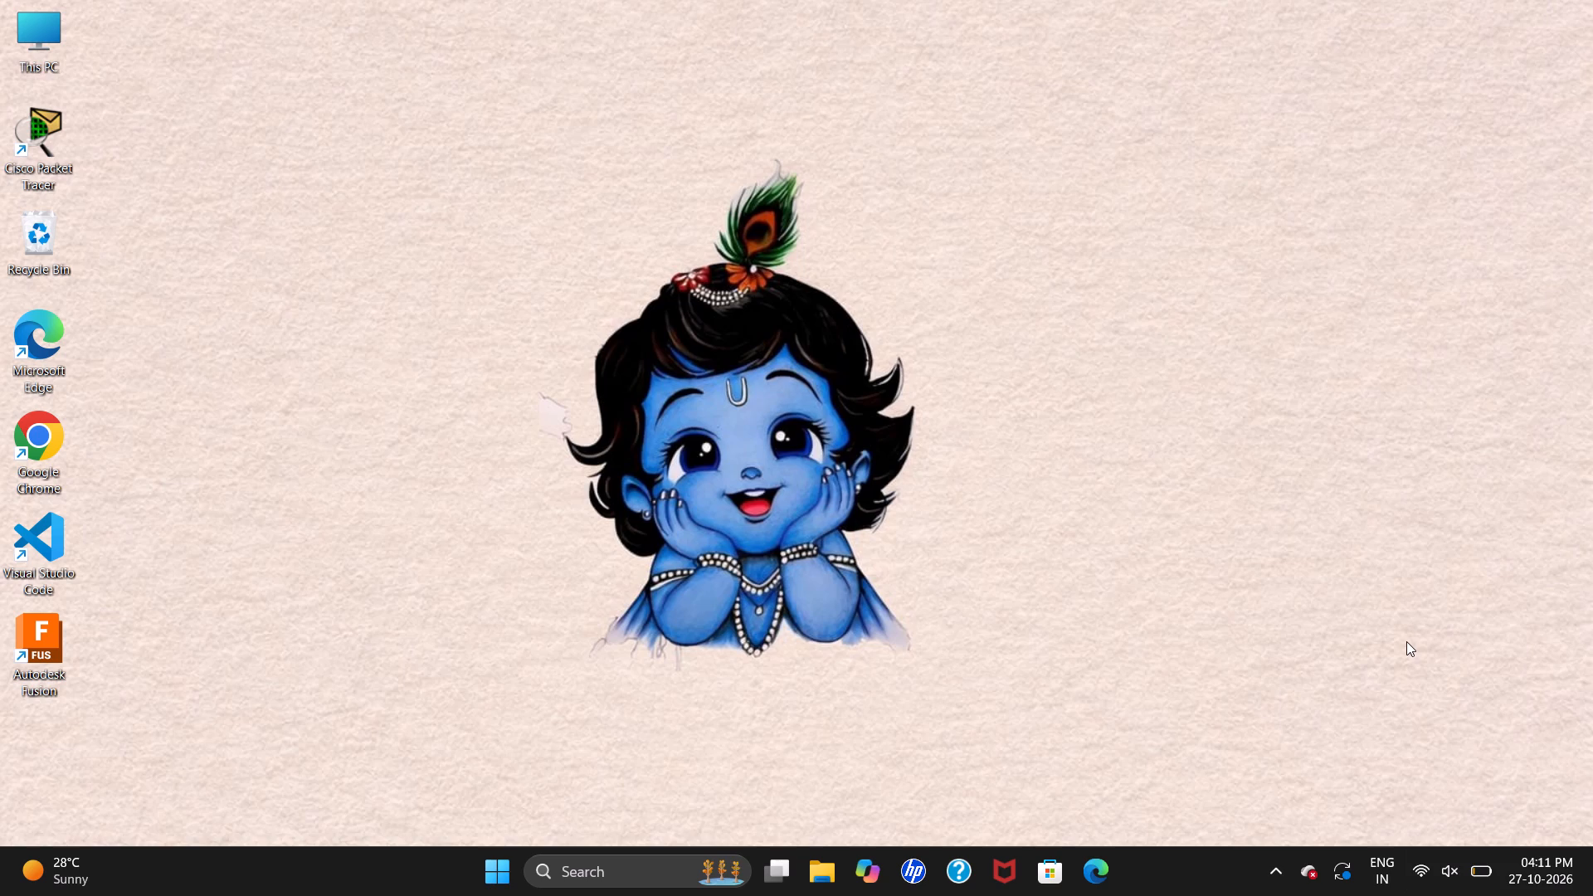
Open the Shut Down Windows dialog from the desktop.
key("alt+F4")
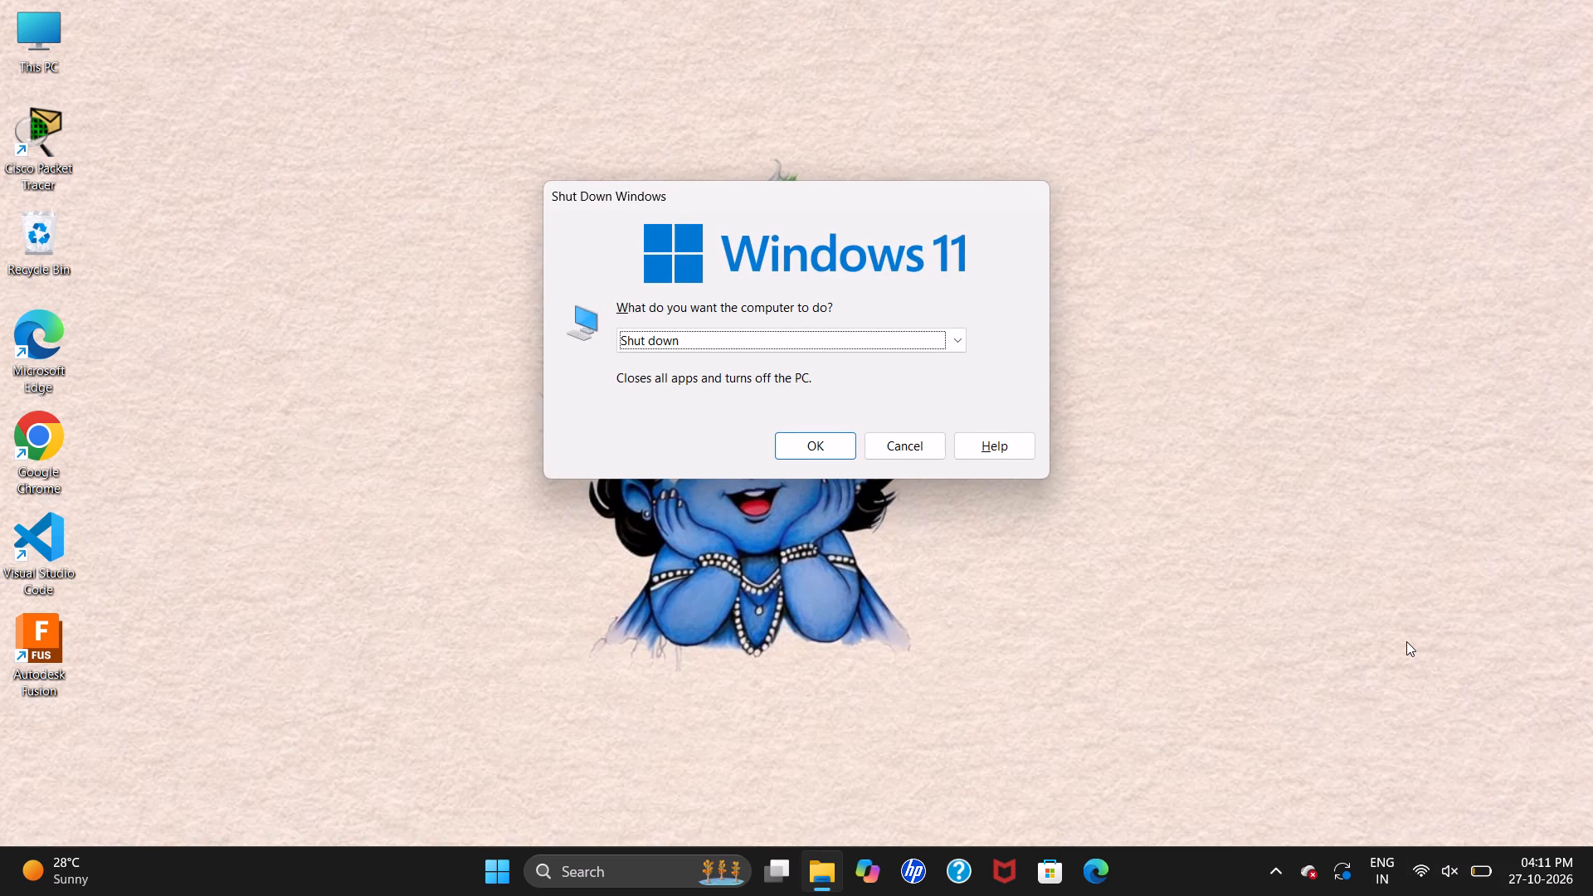